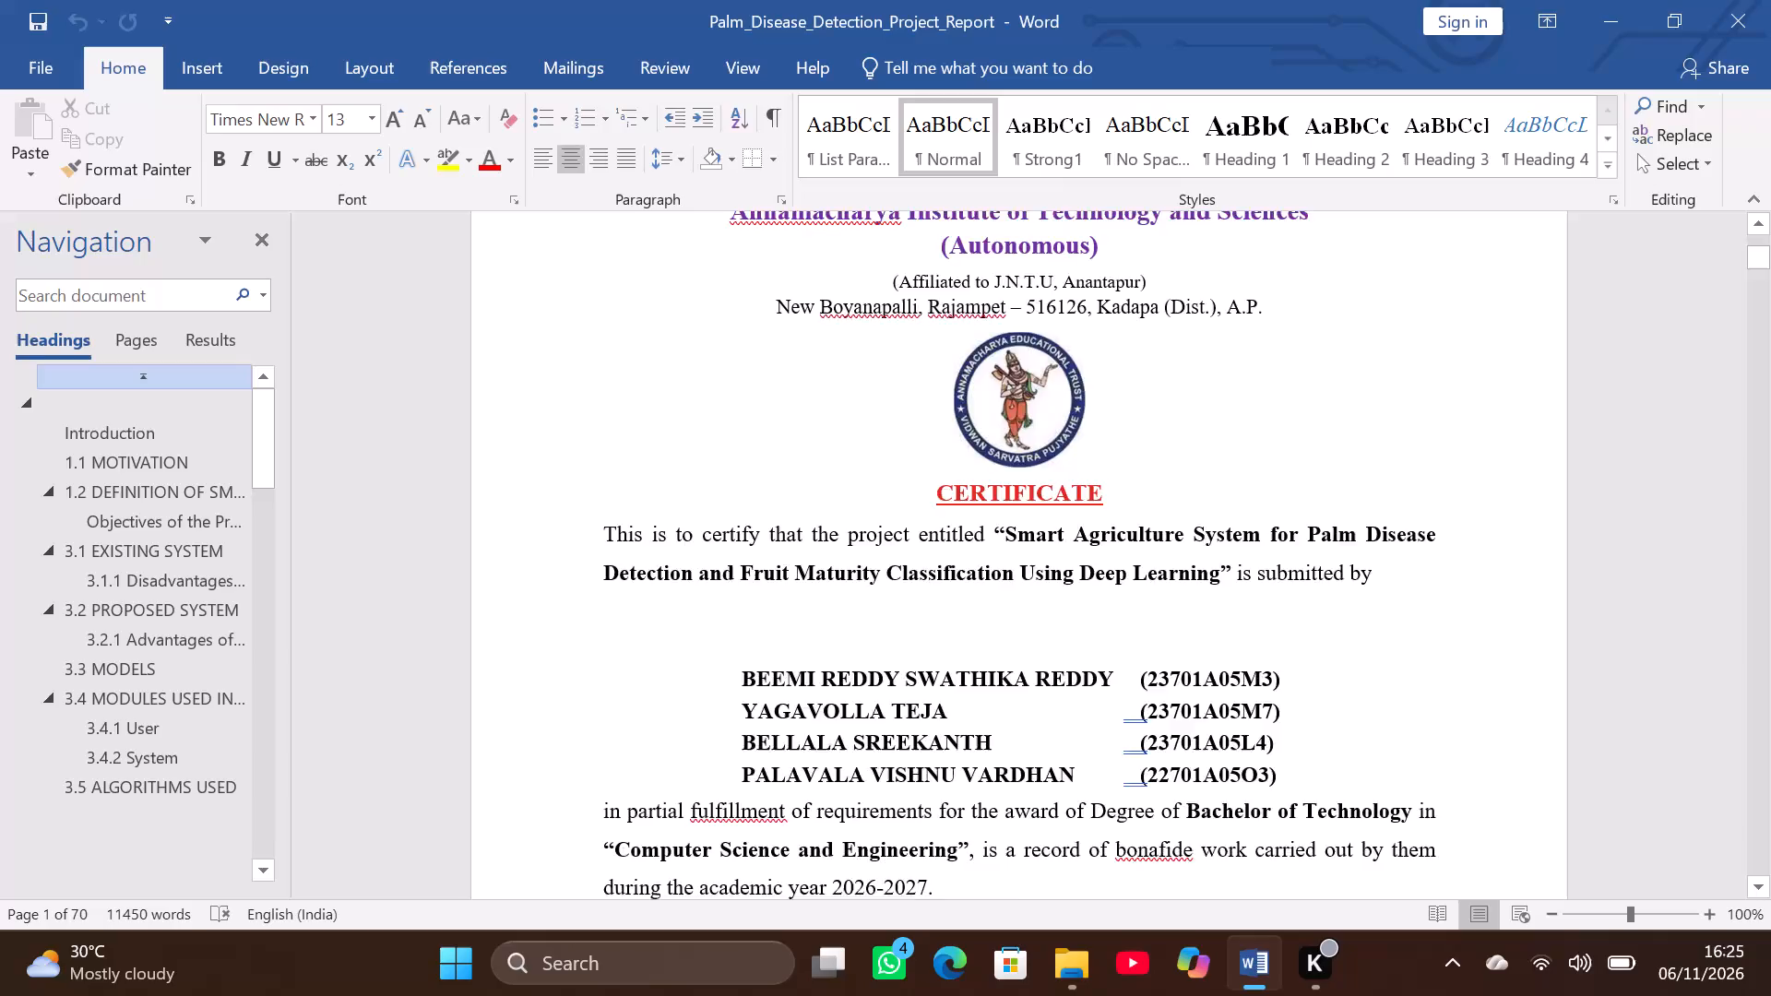
Look through the report's front matter, from the certificate pages to the acknowledgements, course outcomes and abstract.
scroll(1220, 587, "down", 7)
scroll(1220, 587, "down", 19)
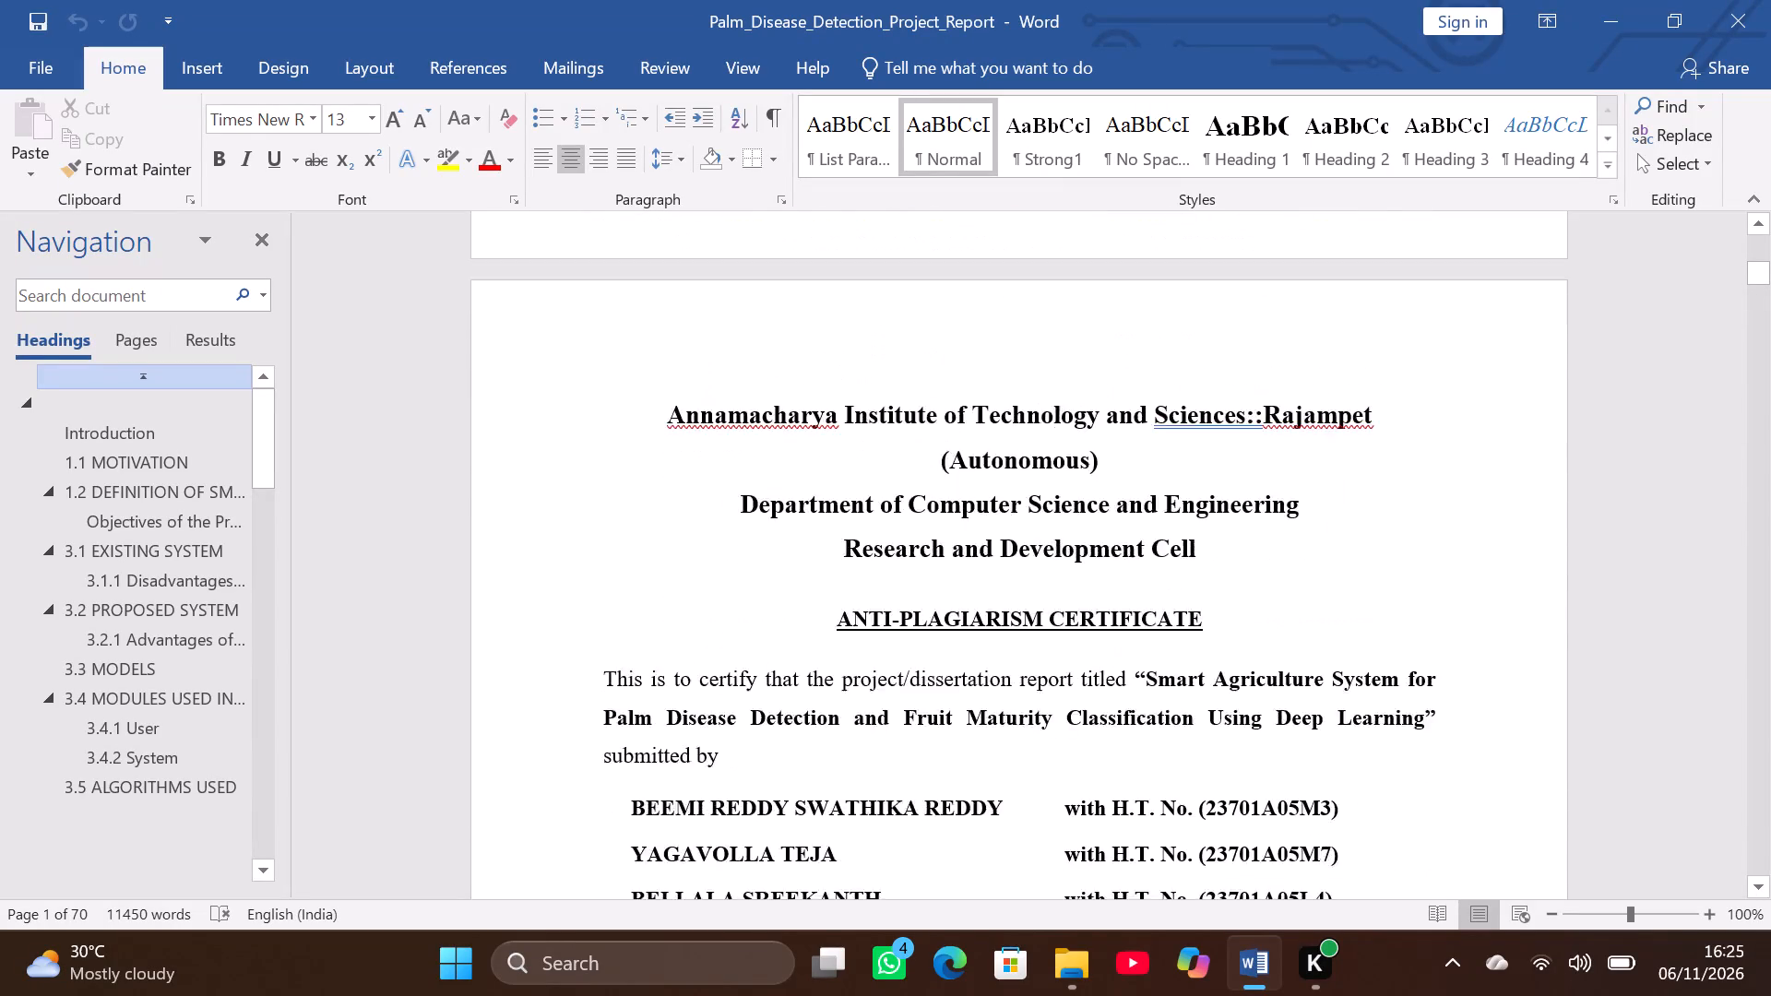
scroll(1220, 587, "down", 18)
scroll(1220, 587, "down", 11)
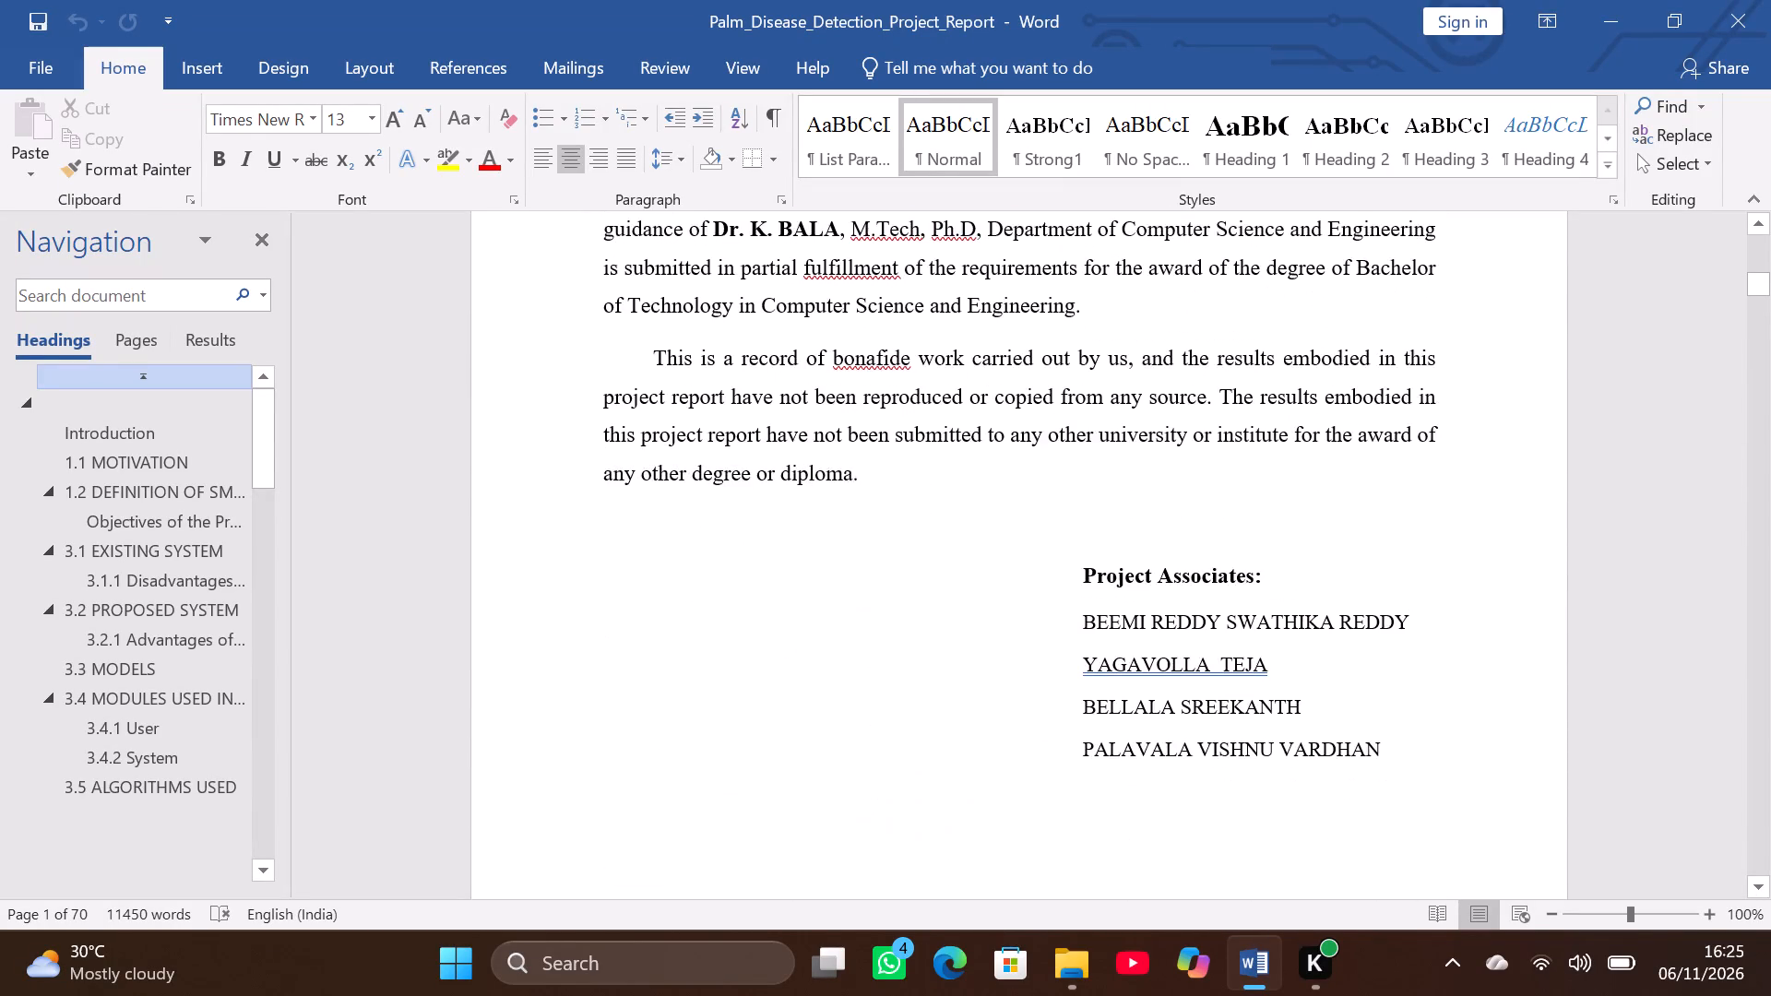
scroll(1220, 587, "down", 13)
scroll(1220, 587, "down", 18)
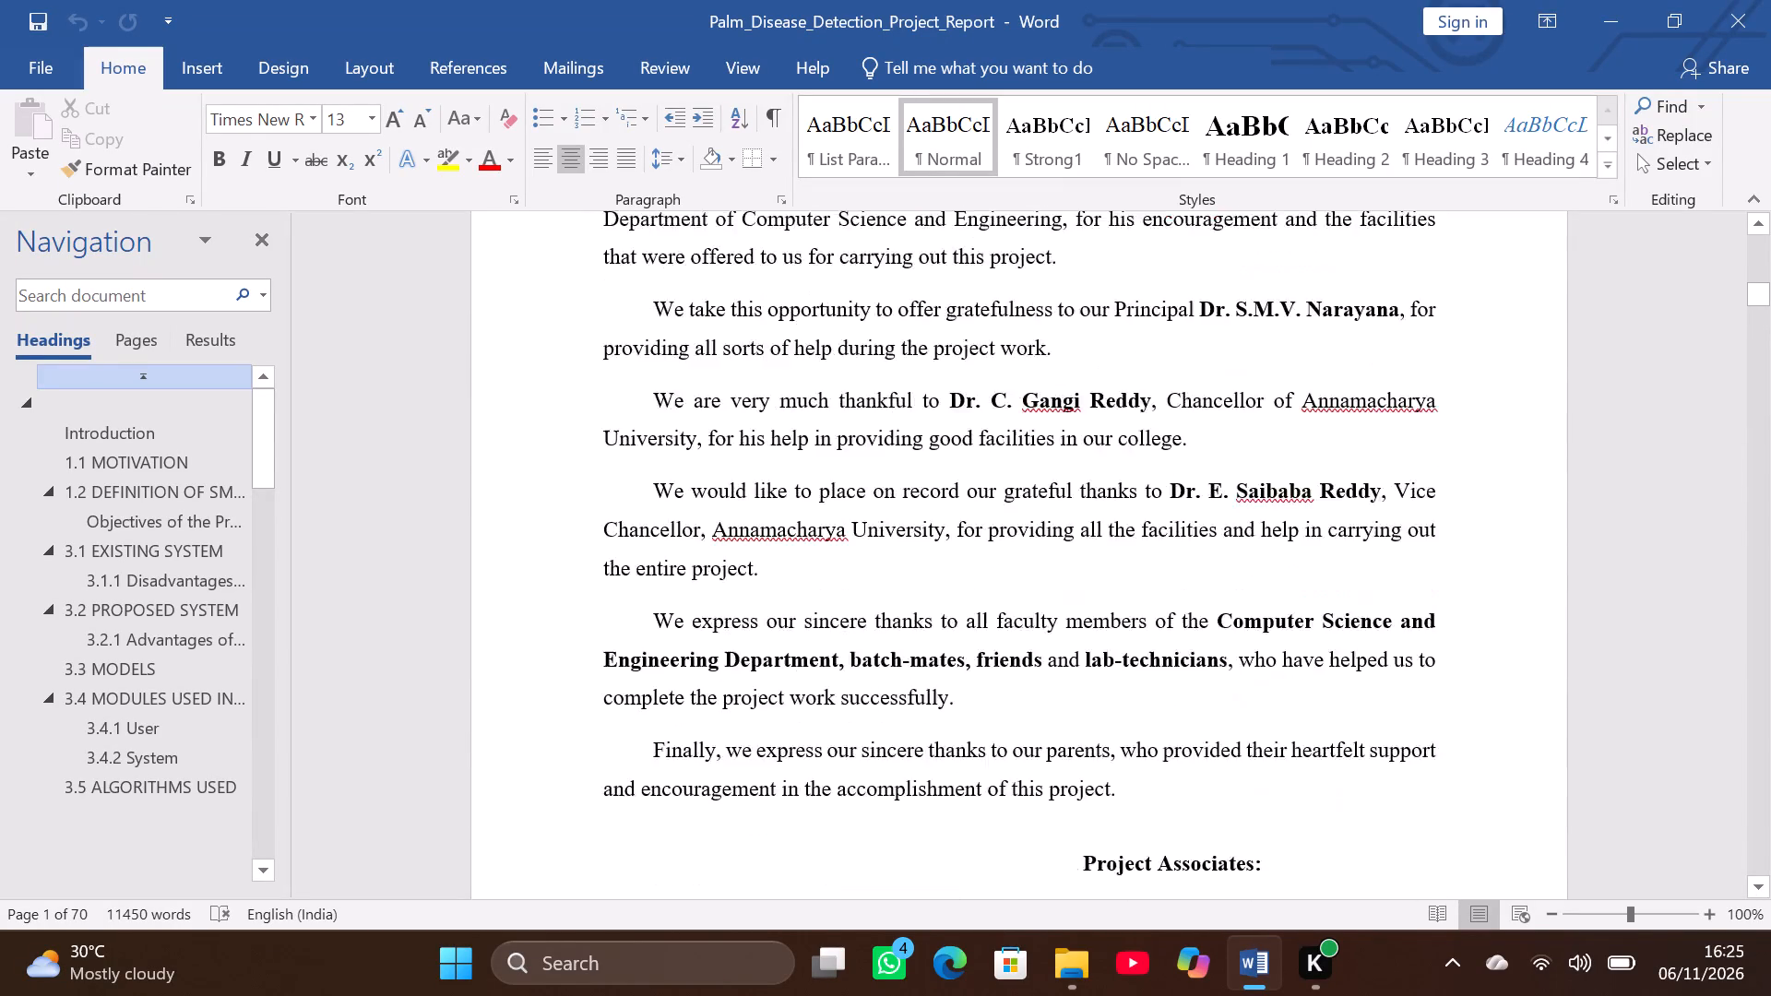
scroll(1220, 587, "down", 16)
scroll(1220, 587, "down", 14)
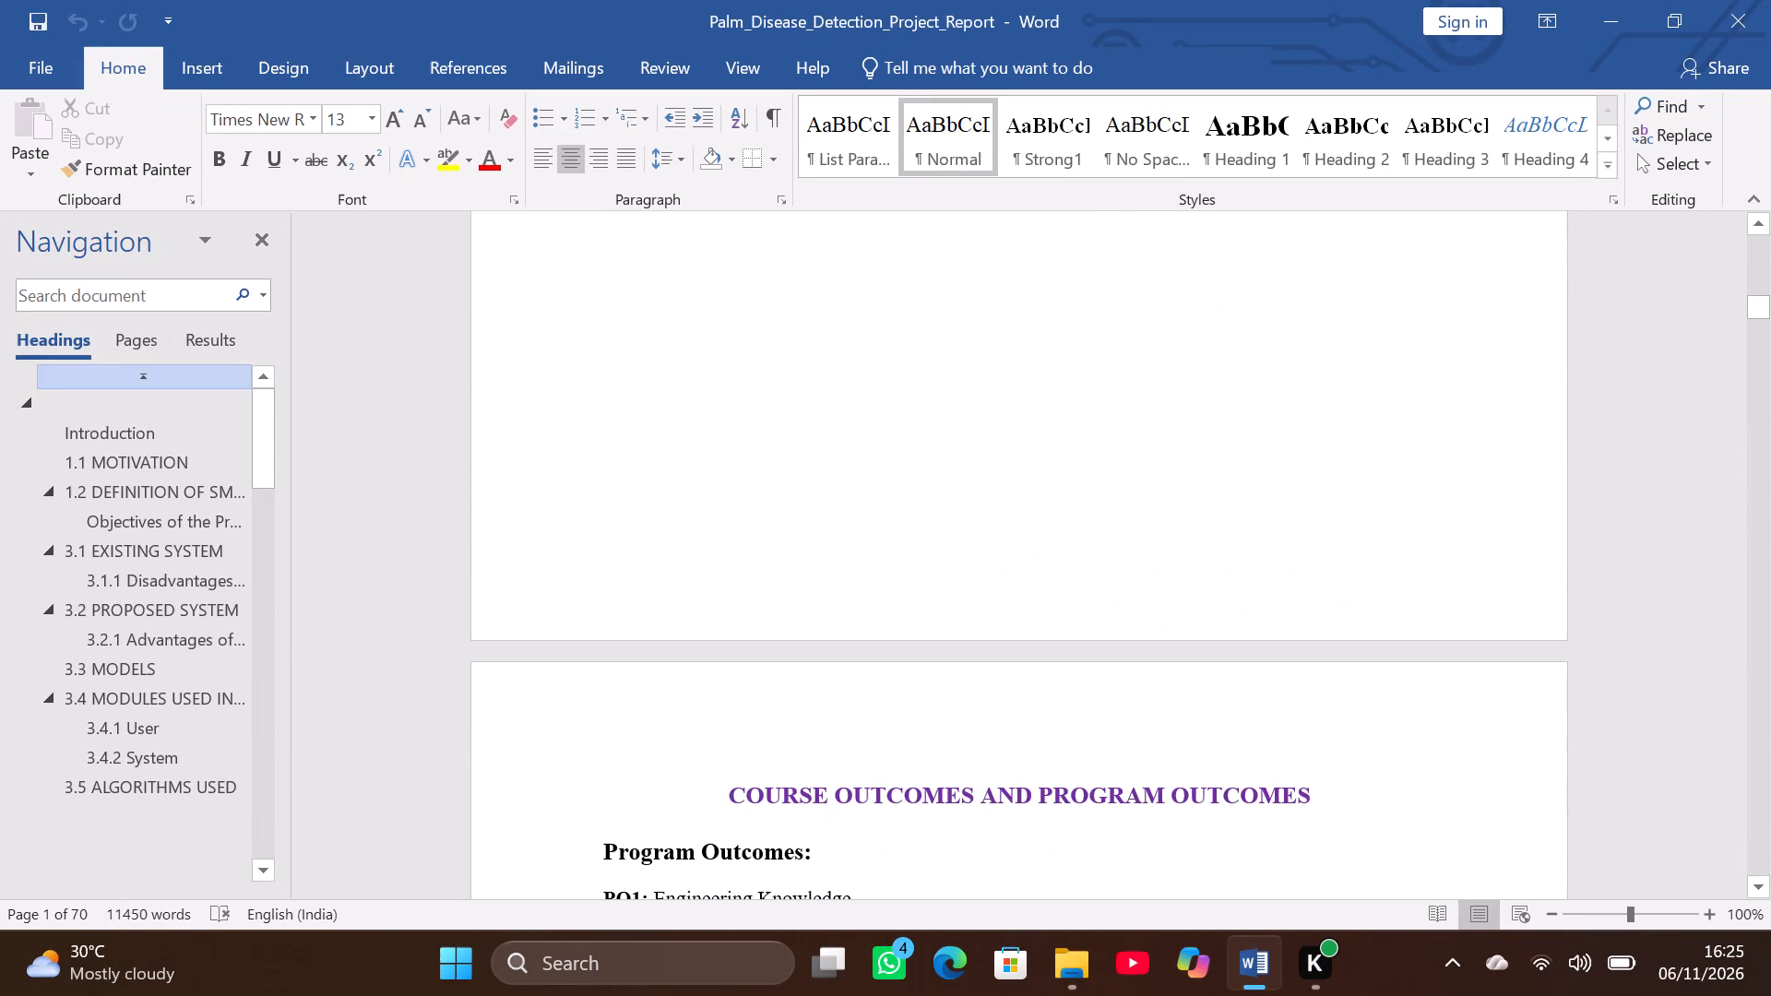
scroll(1220, 587, "down", 15)
scroll(1220, 587, "down", 20)
scroll(1220, 587, "down", 1)
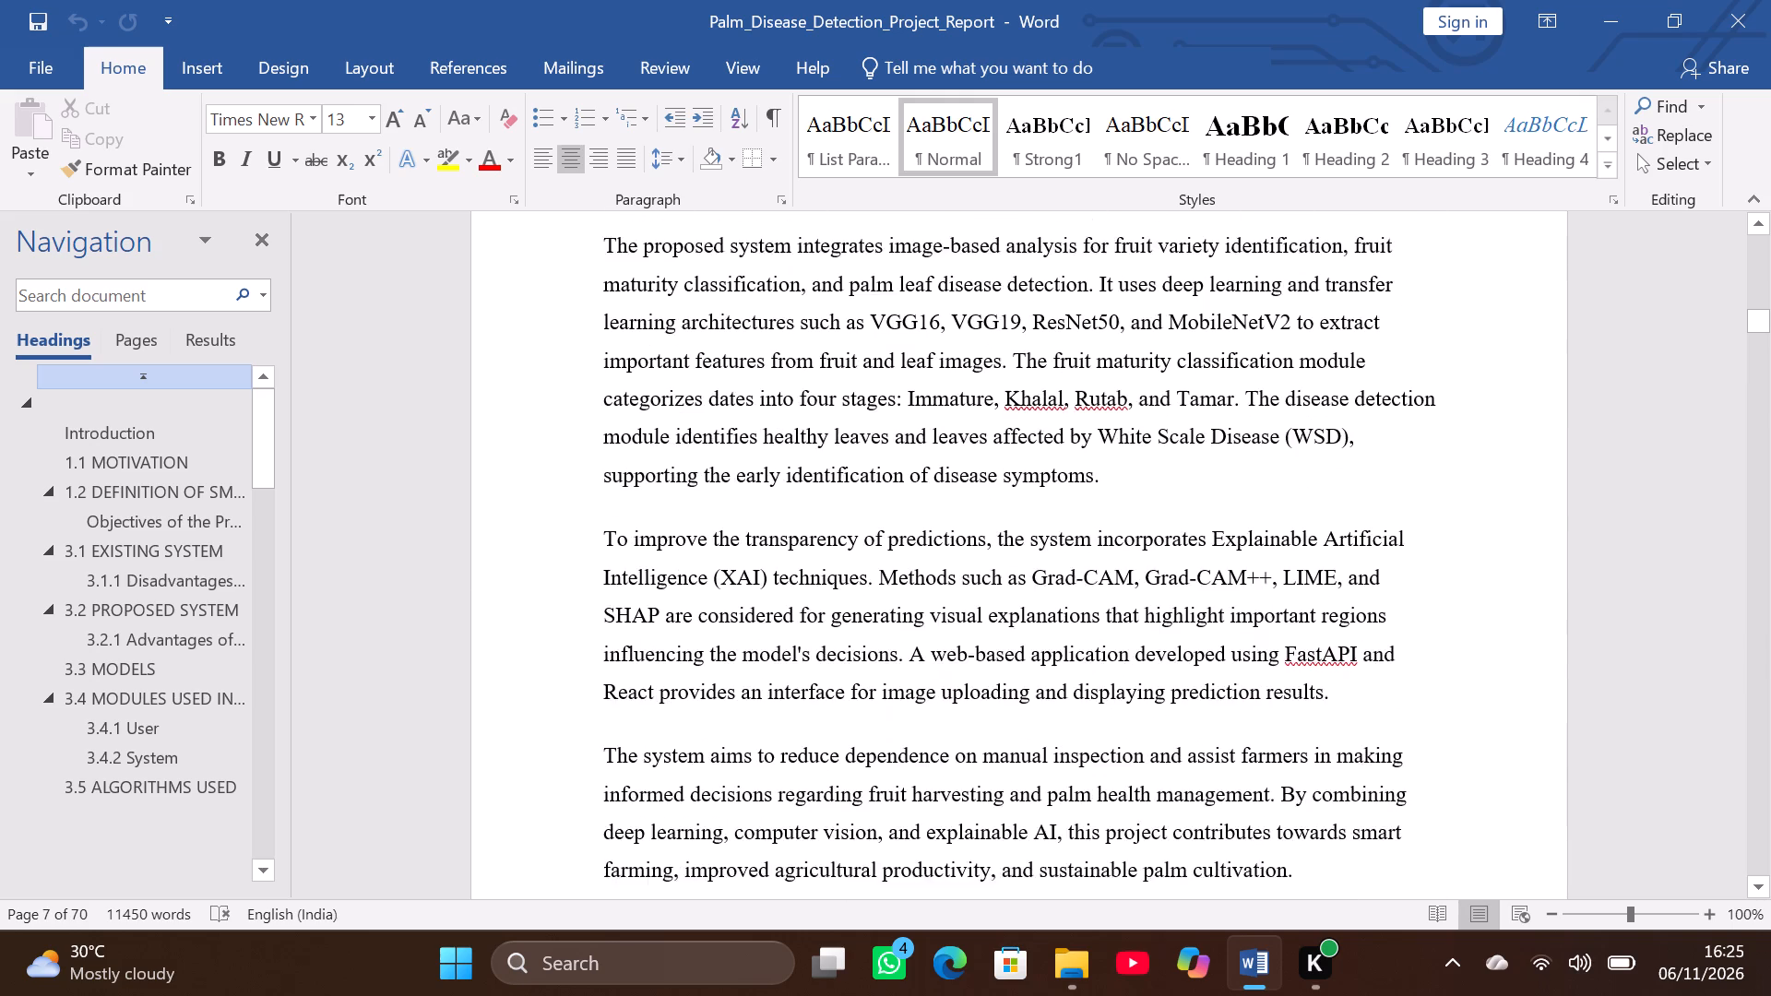
Examine the table of contents and the lists of figures and tables with their page numbers.
scroll(1220, 587, "down", 20)
scroll(1220, 587, "down", 18)
scroll(1220, 587, "down", 6)
scroll(1220, 587, "up", 1)
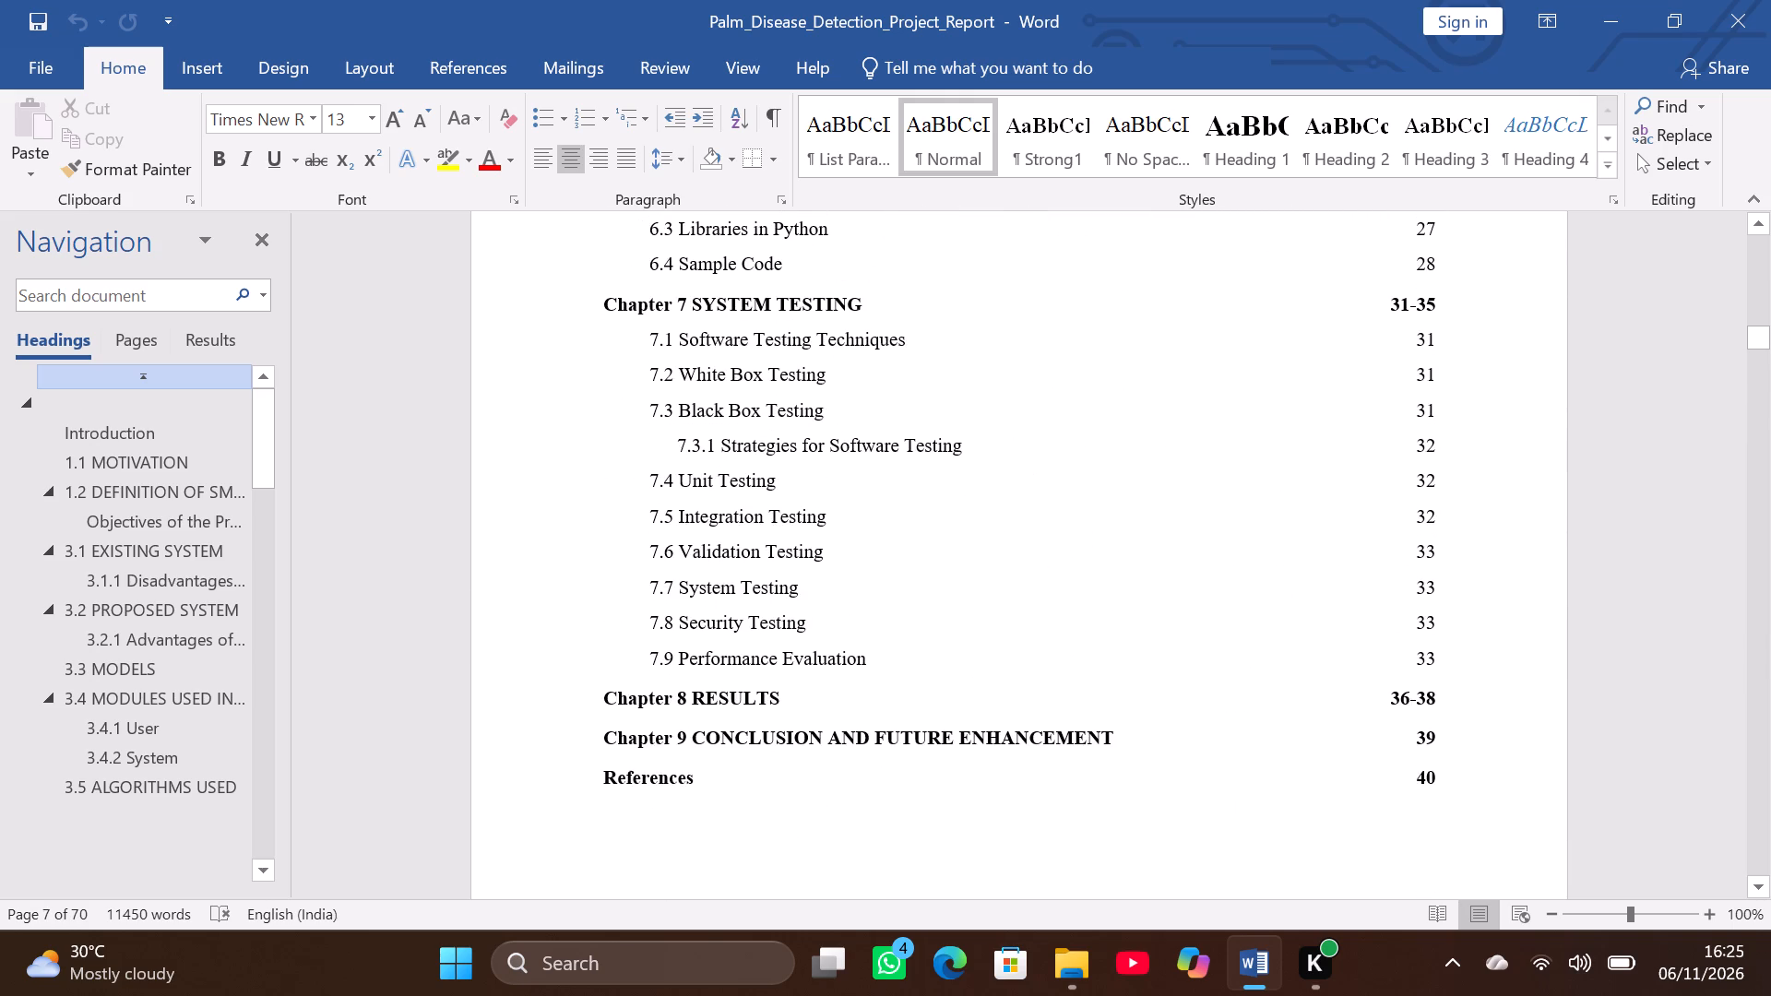
scroll(1220, 587, "up", 1)
scroll(1220, 587, "up", 20)
scroll(1220, 587, "up", 11)
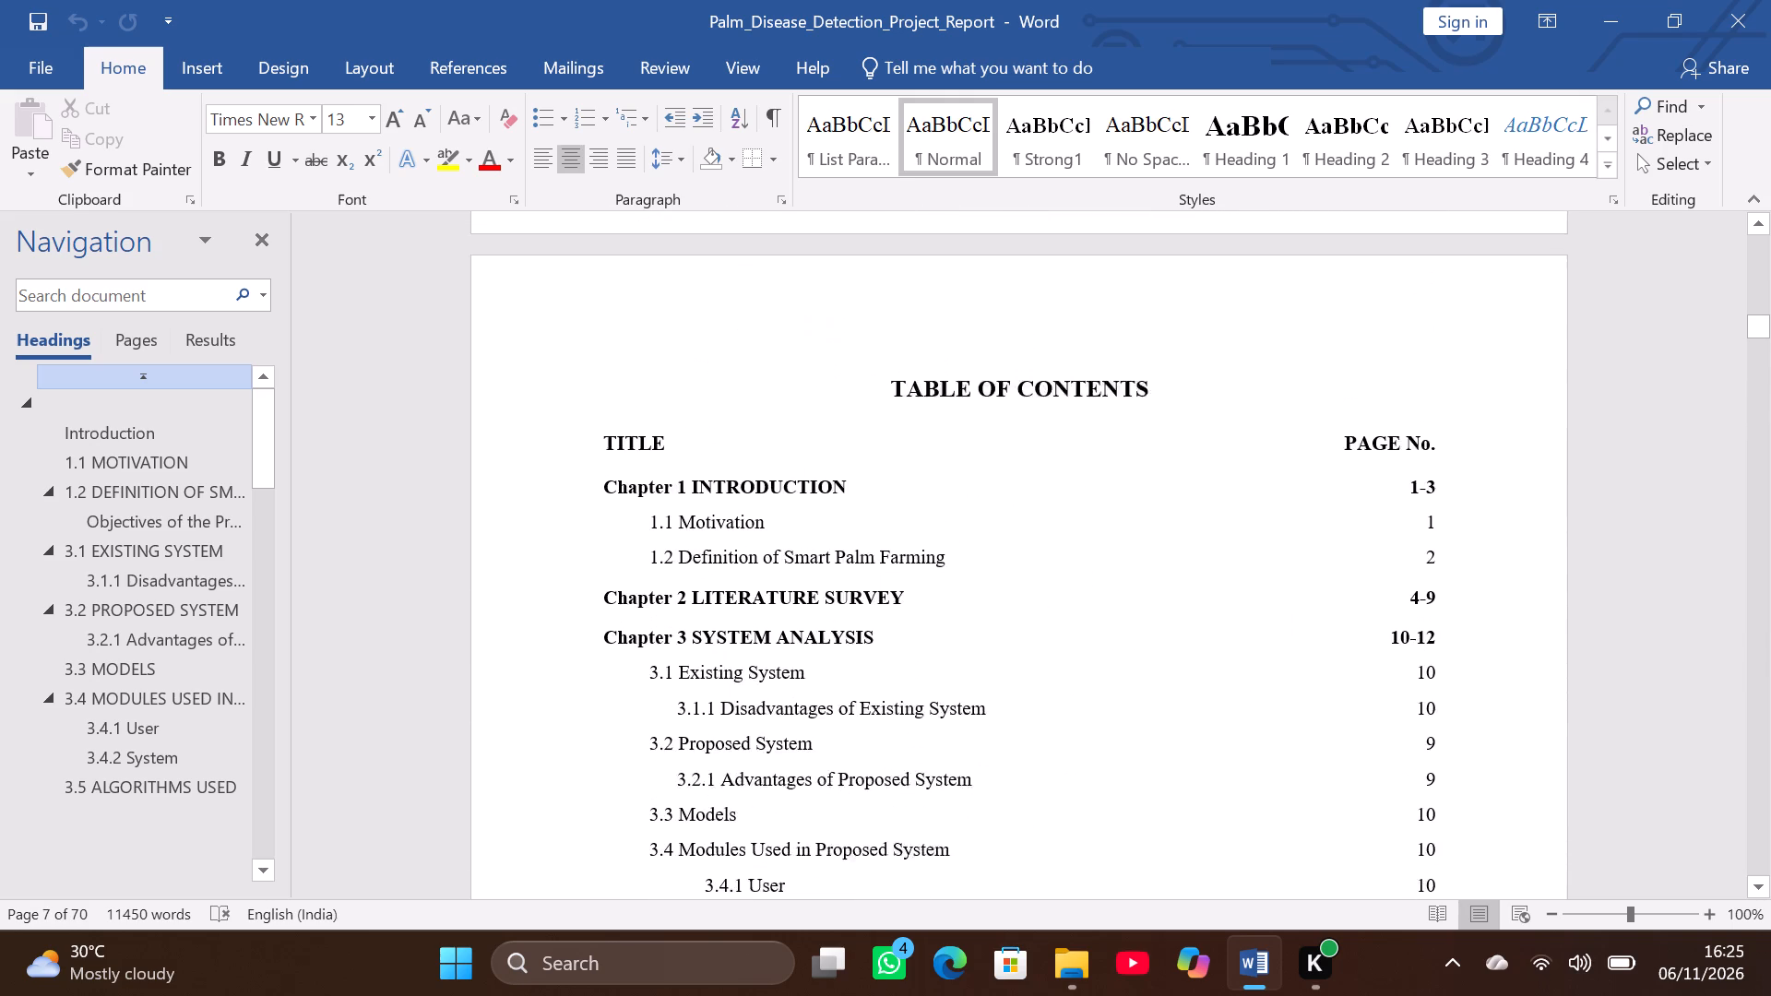
scroll(1220, 587, "up", 5)
scroll(1218, 587, "down", 10)
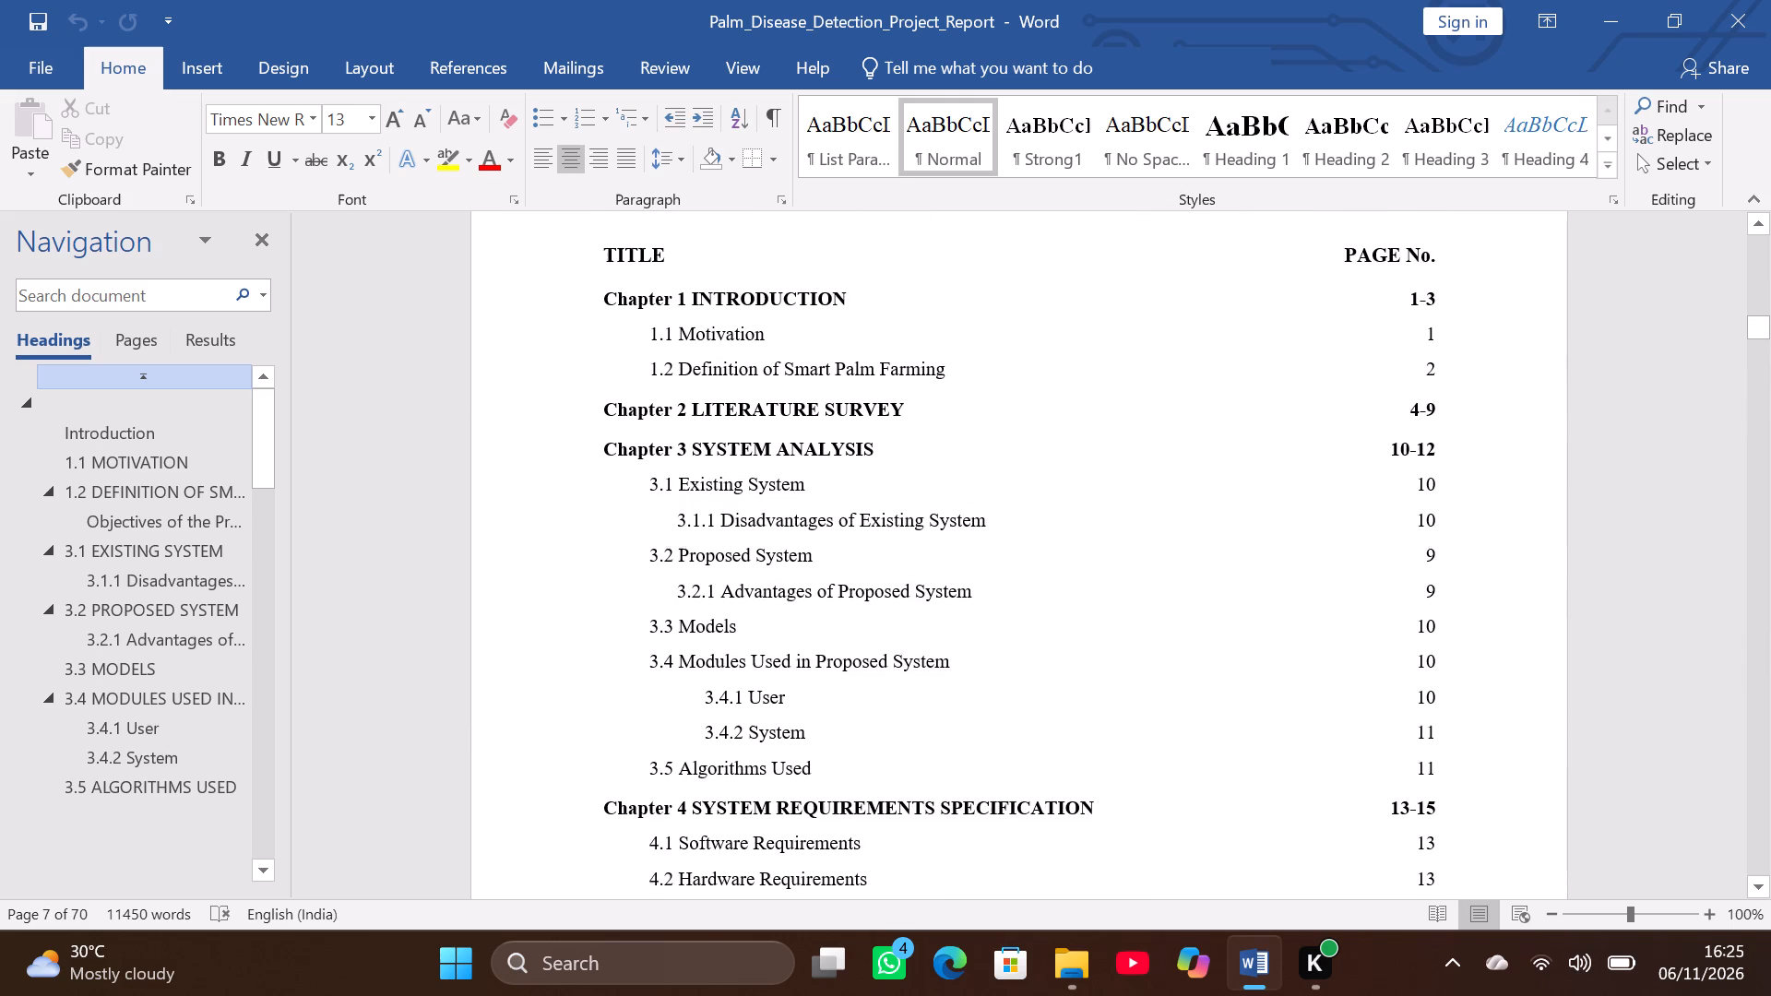
scroll(1189, 562, "down", 18)
scroll(1189, 562, "down", 11)
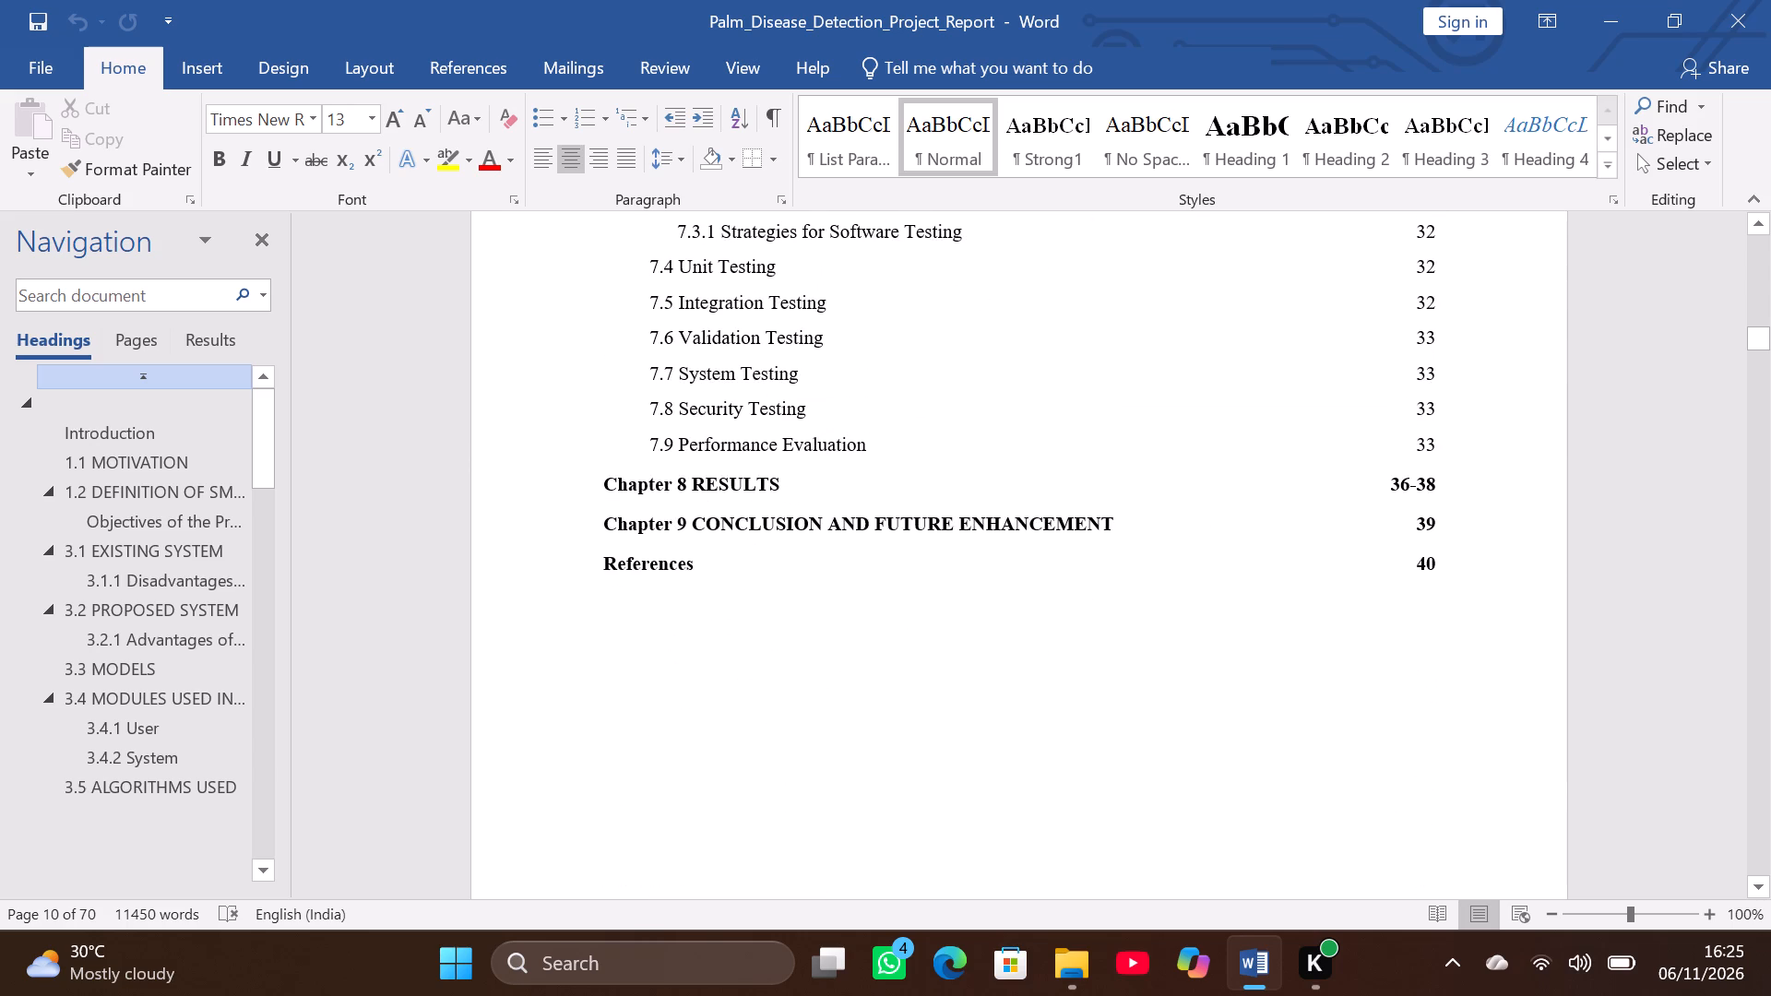
scroll(1178, 579, "down", 20)
scroll(1178, 579, "down", 7)
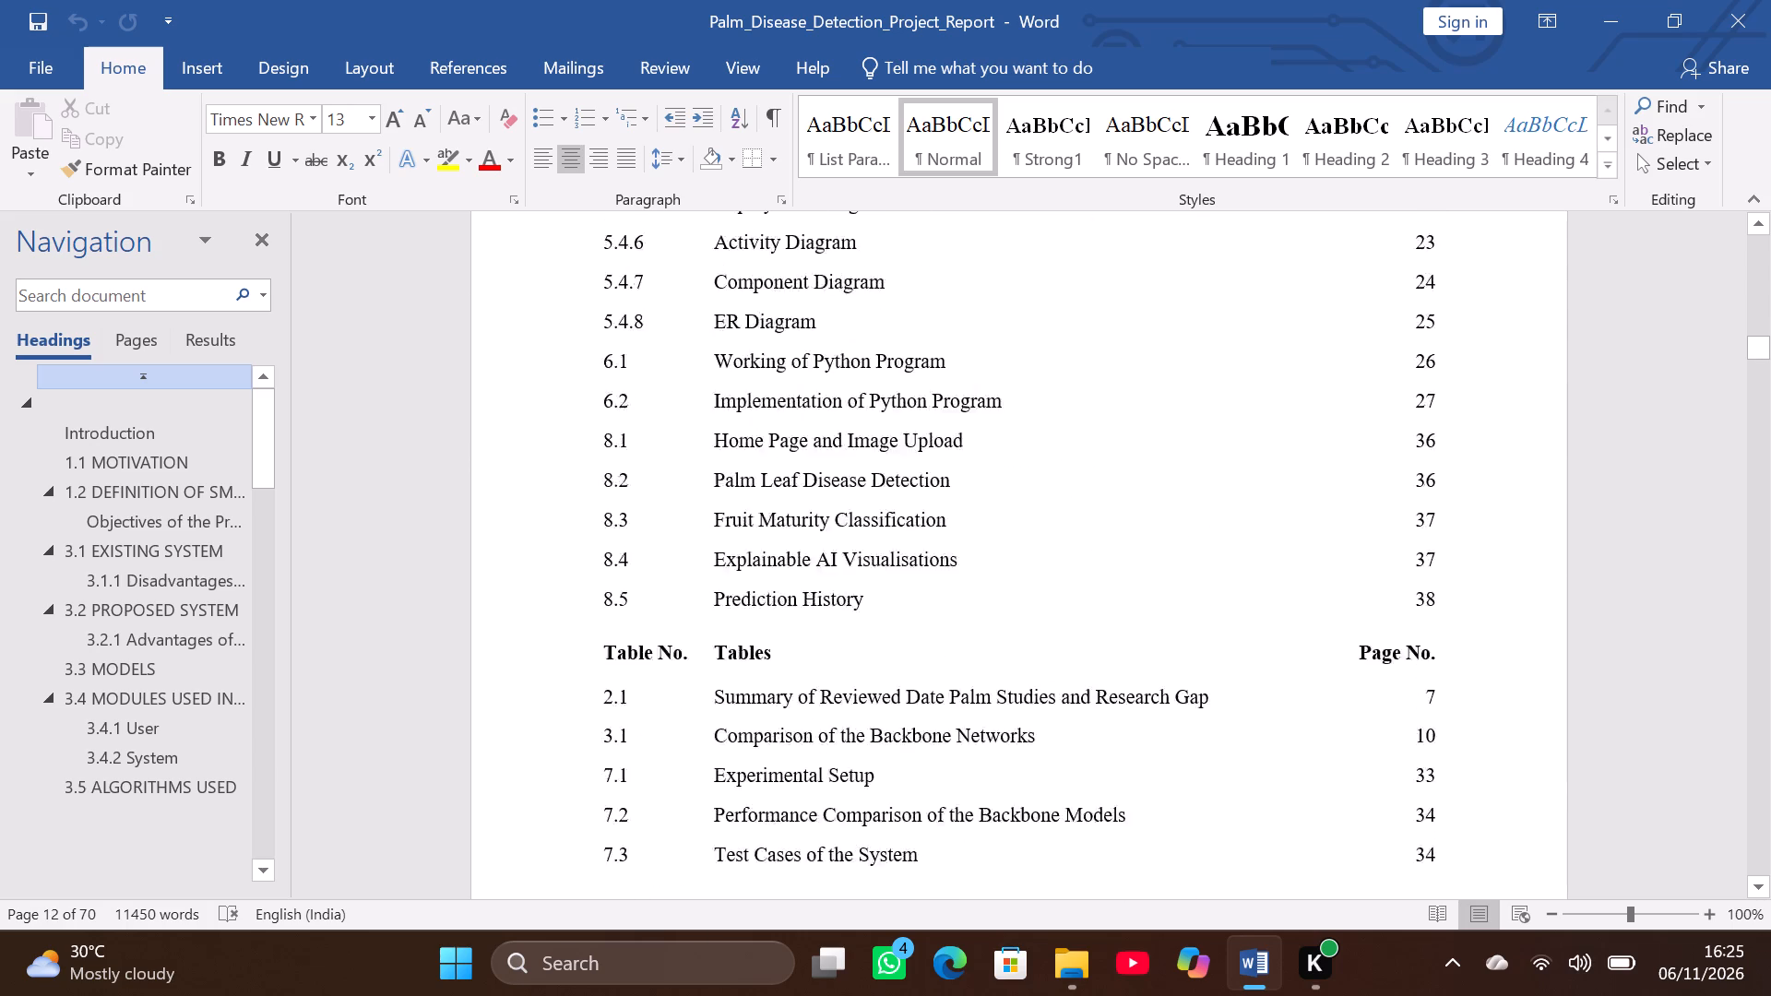
scroll(1178, 579, "down", 10)
scroll(1178, 579, "down", 15)
scroll(1178, 579, "down", 17)
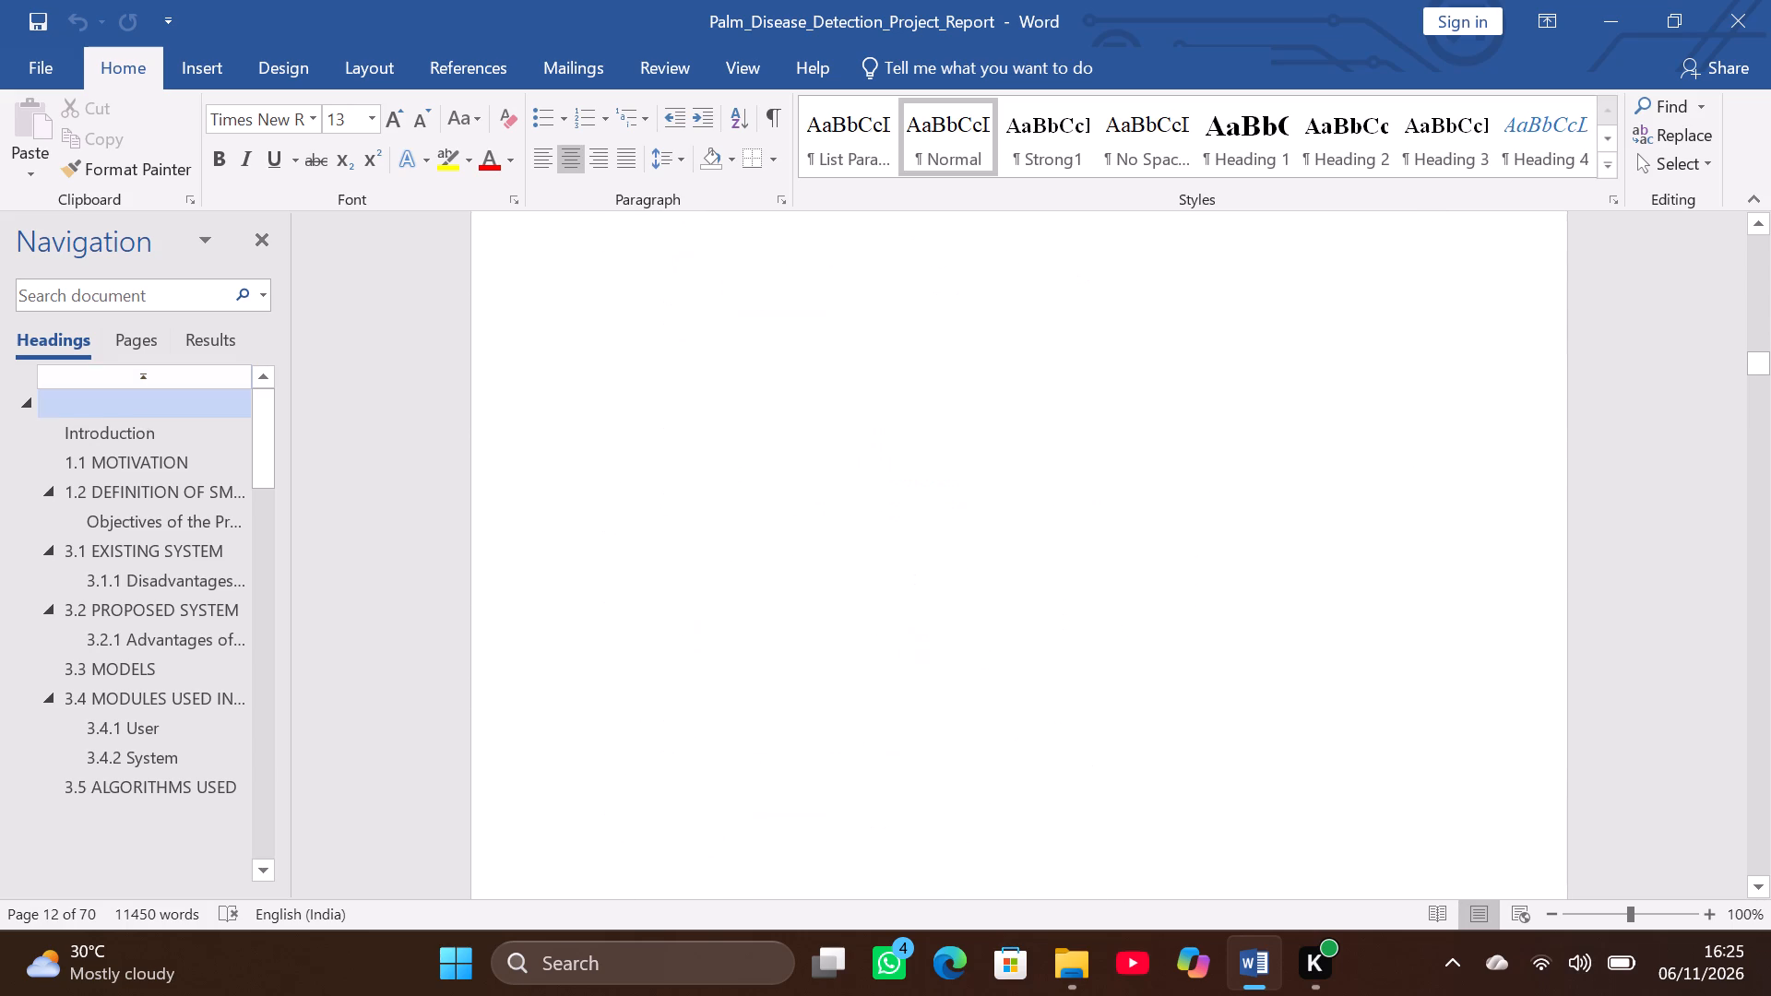
Look through Chapter 1 INTRODUCTION, including its title page, the smart palm farming section, the objectives and the workflow figure.
scroll(1178, 579, "down", 11)
scroll(1178, 579, "up", 12)
scroll(1178, 579, "down", 15)
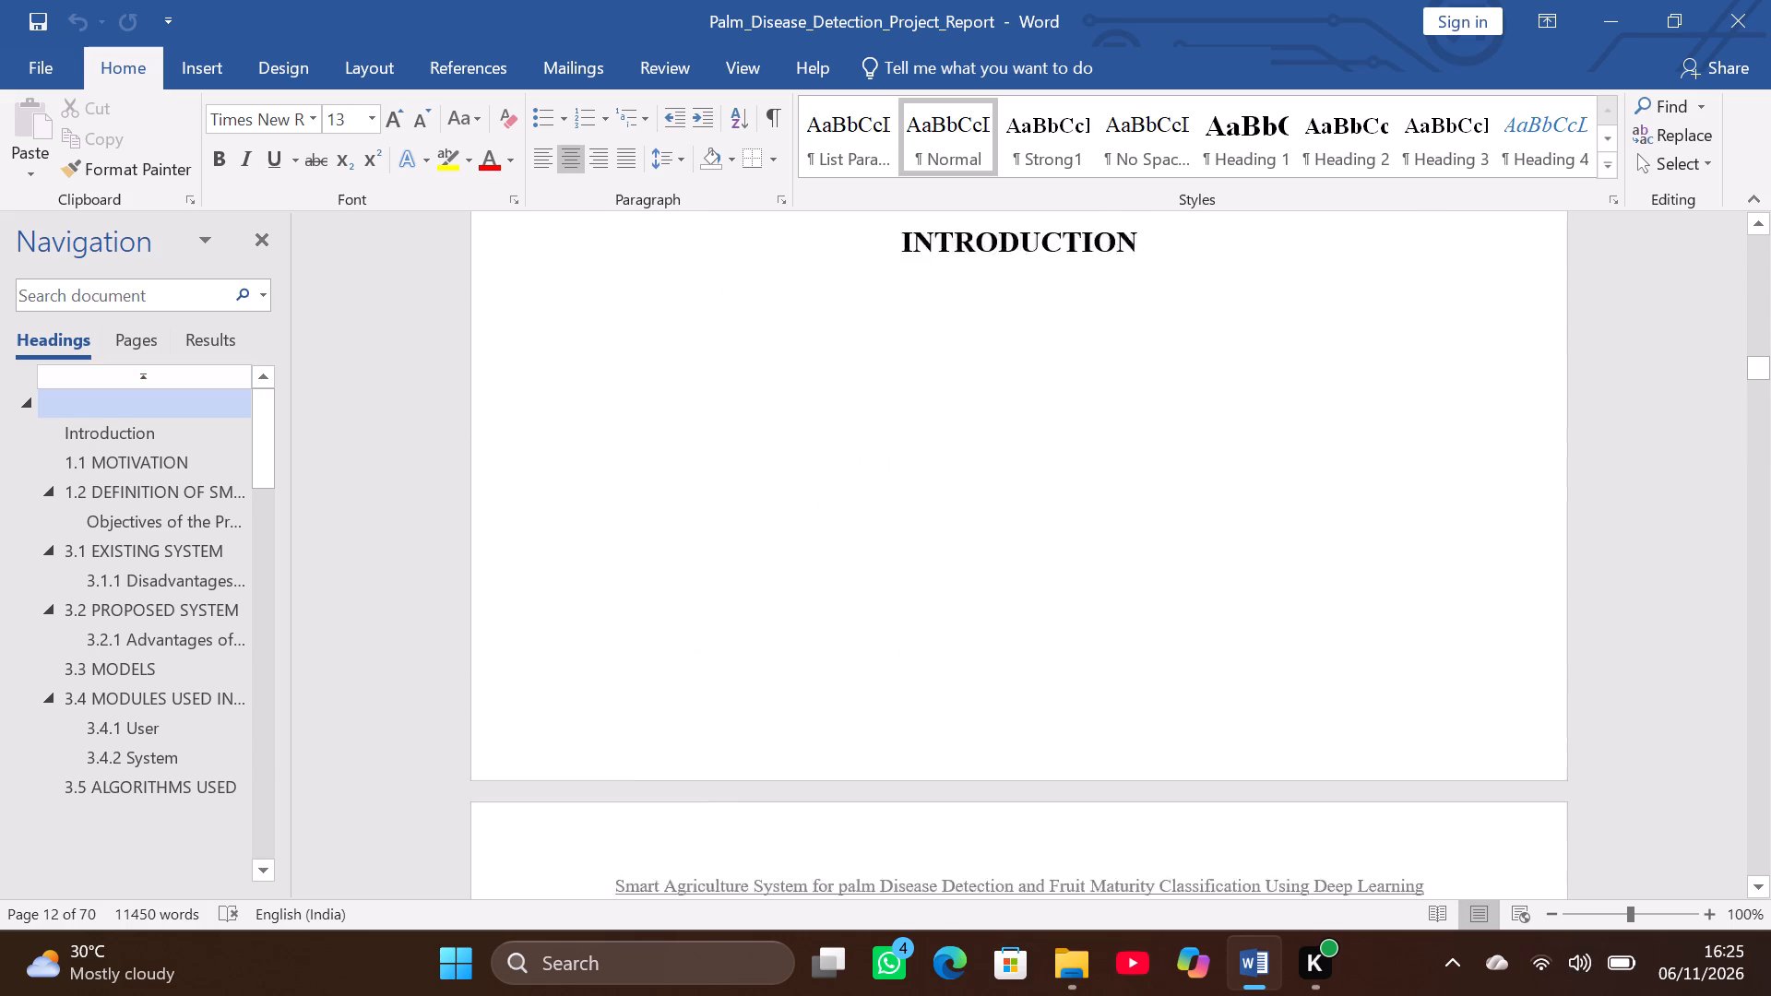
scroll(1178, 579, "down", 6)
scroll(1178, 579, "up", 1)
scroll(1178, 579, "down", 5)
scroll(1178, 579, "down", 18)
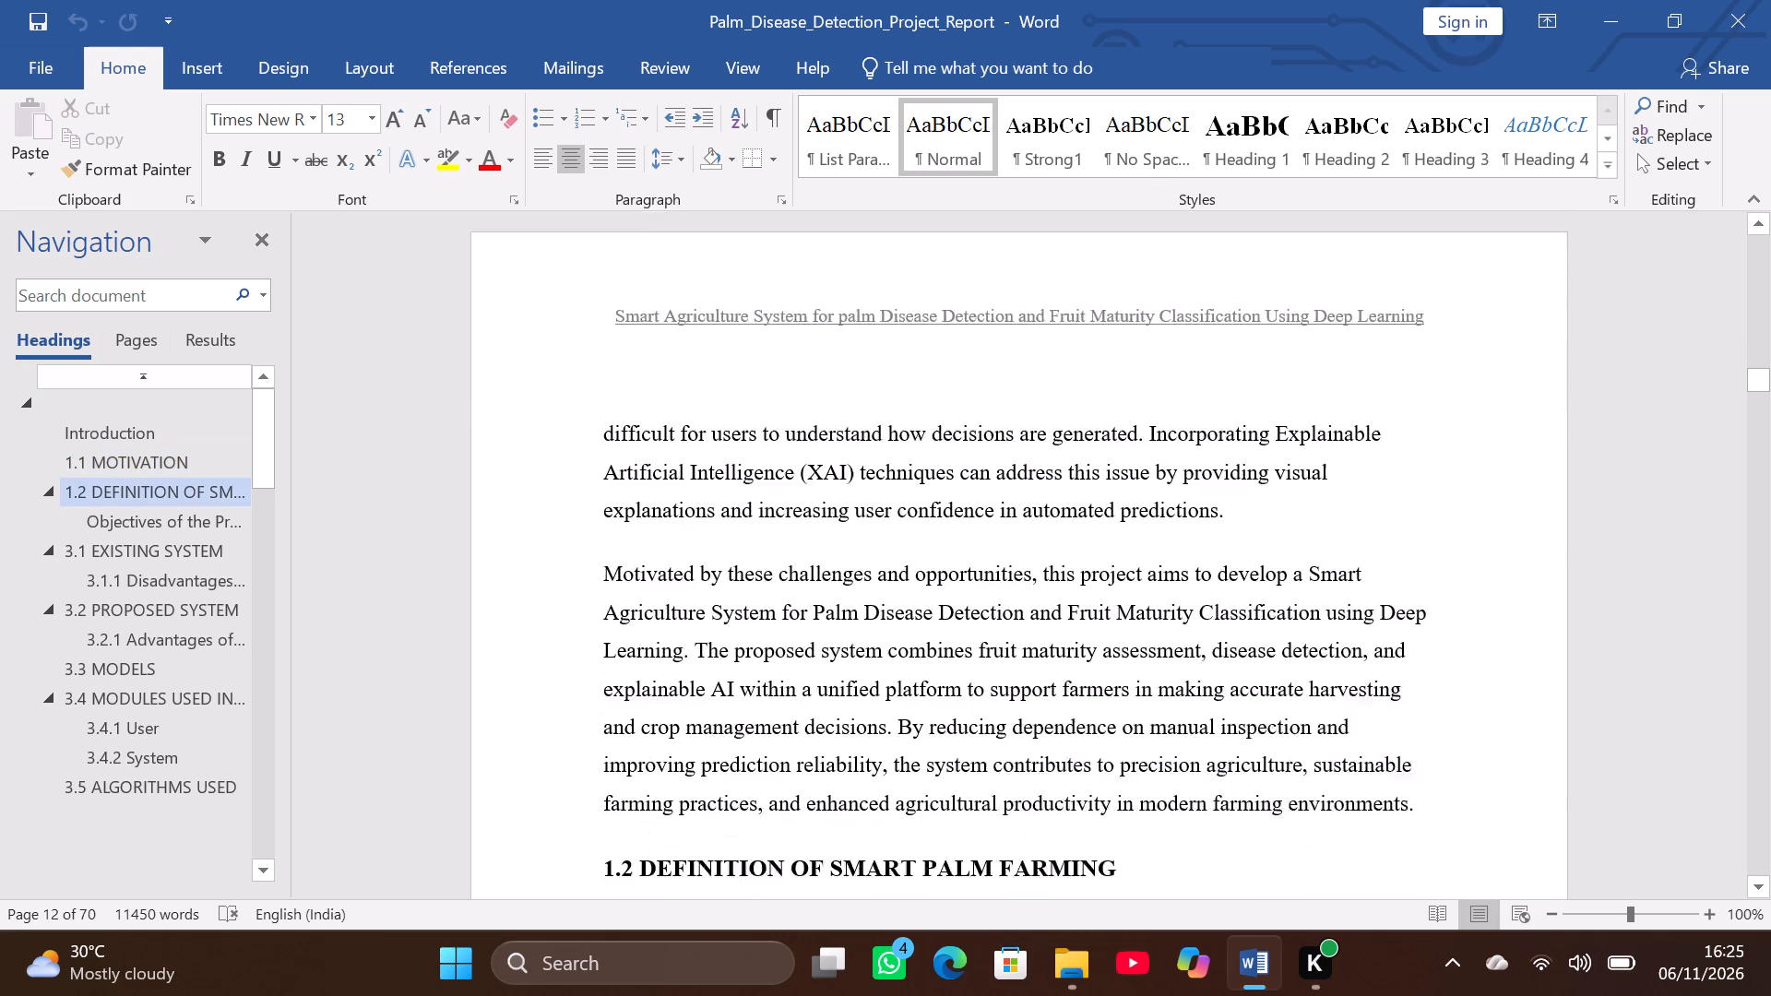
scroll(1178, 579, "down", 12)
scroll(1178, 579, "down", 13)
scroll(1178, 579, "down", 11)
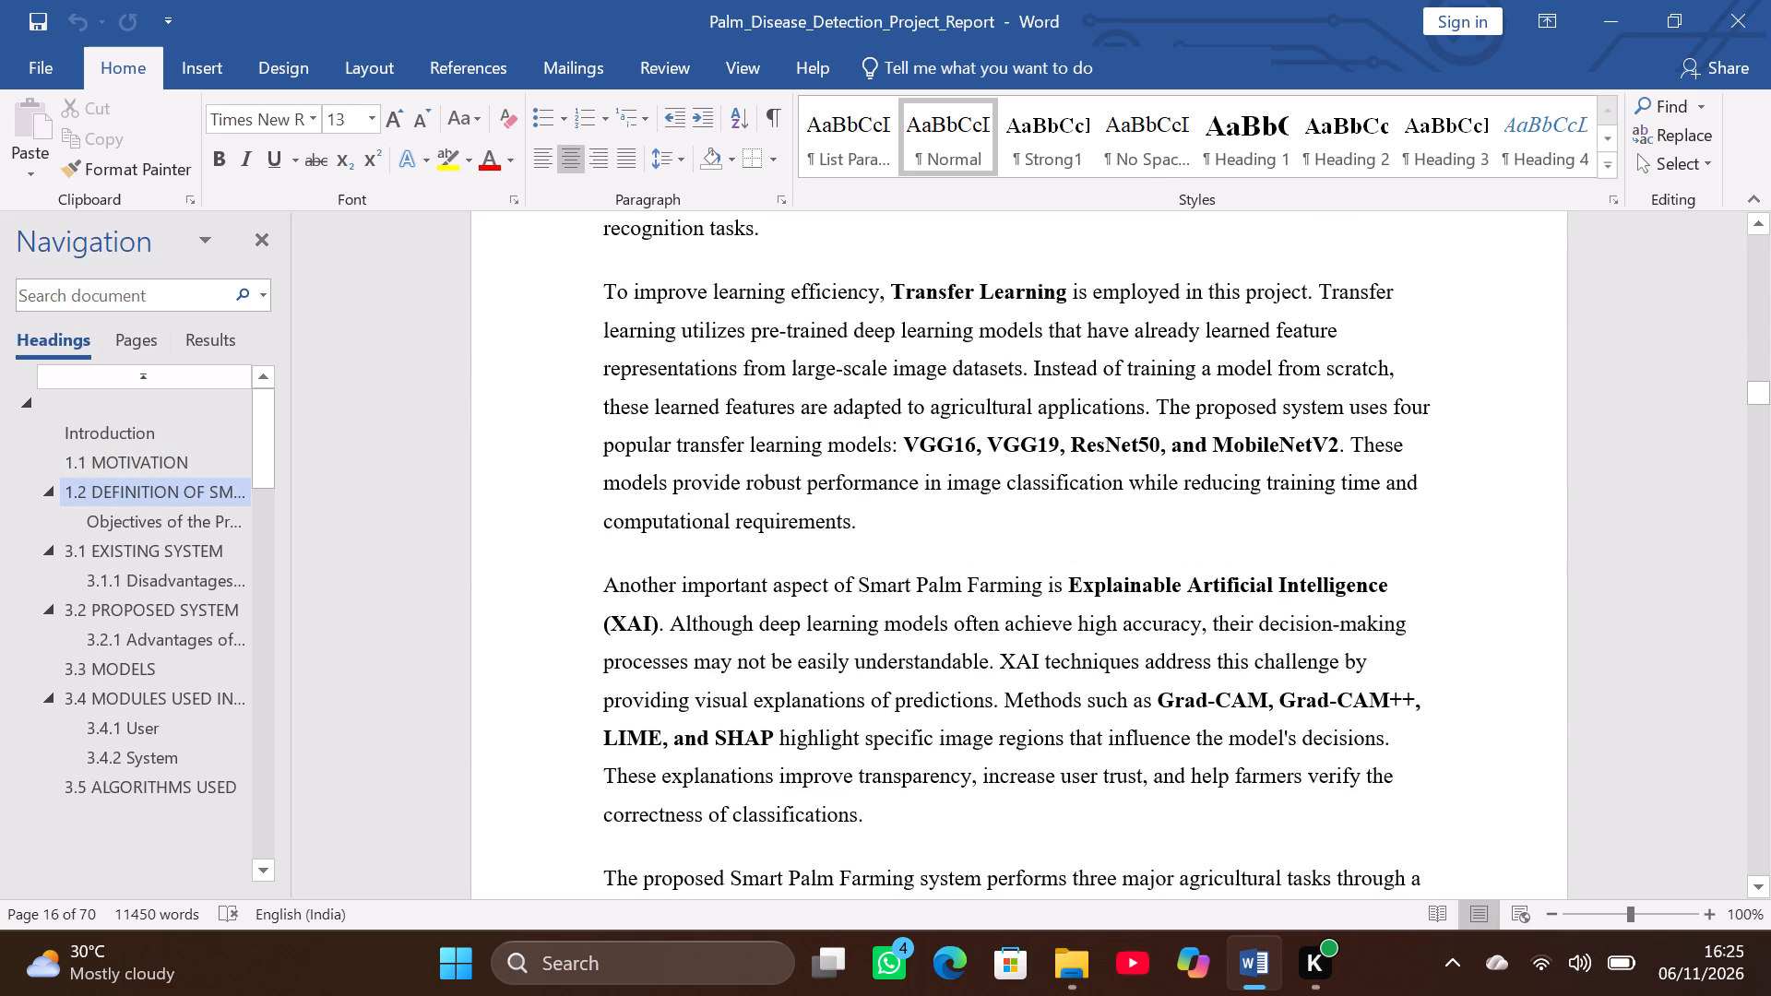
scroll(1178, 579, "down", 14)
scroll(1178, 579, "down", 15)
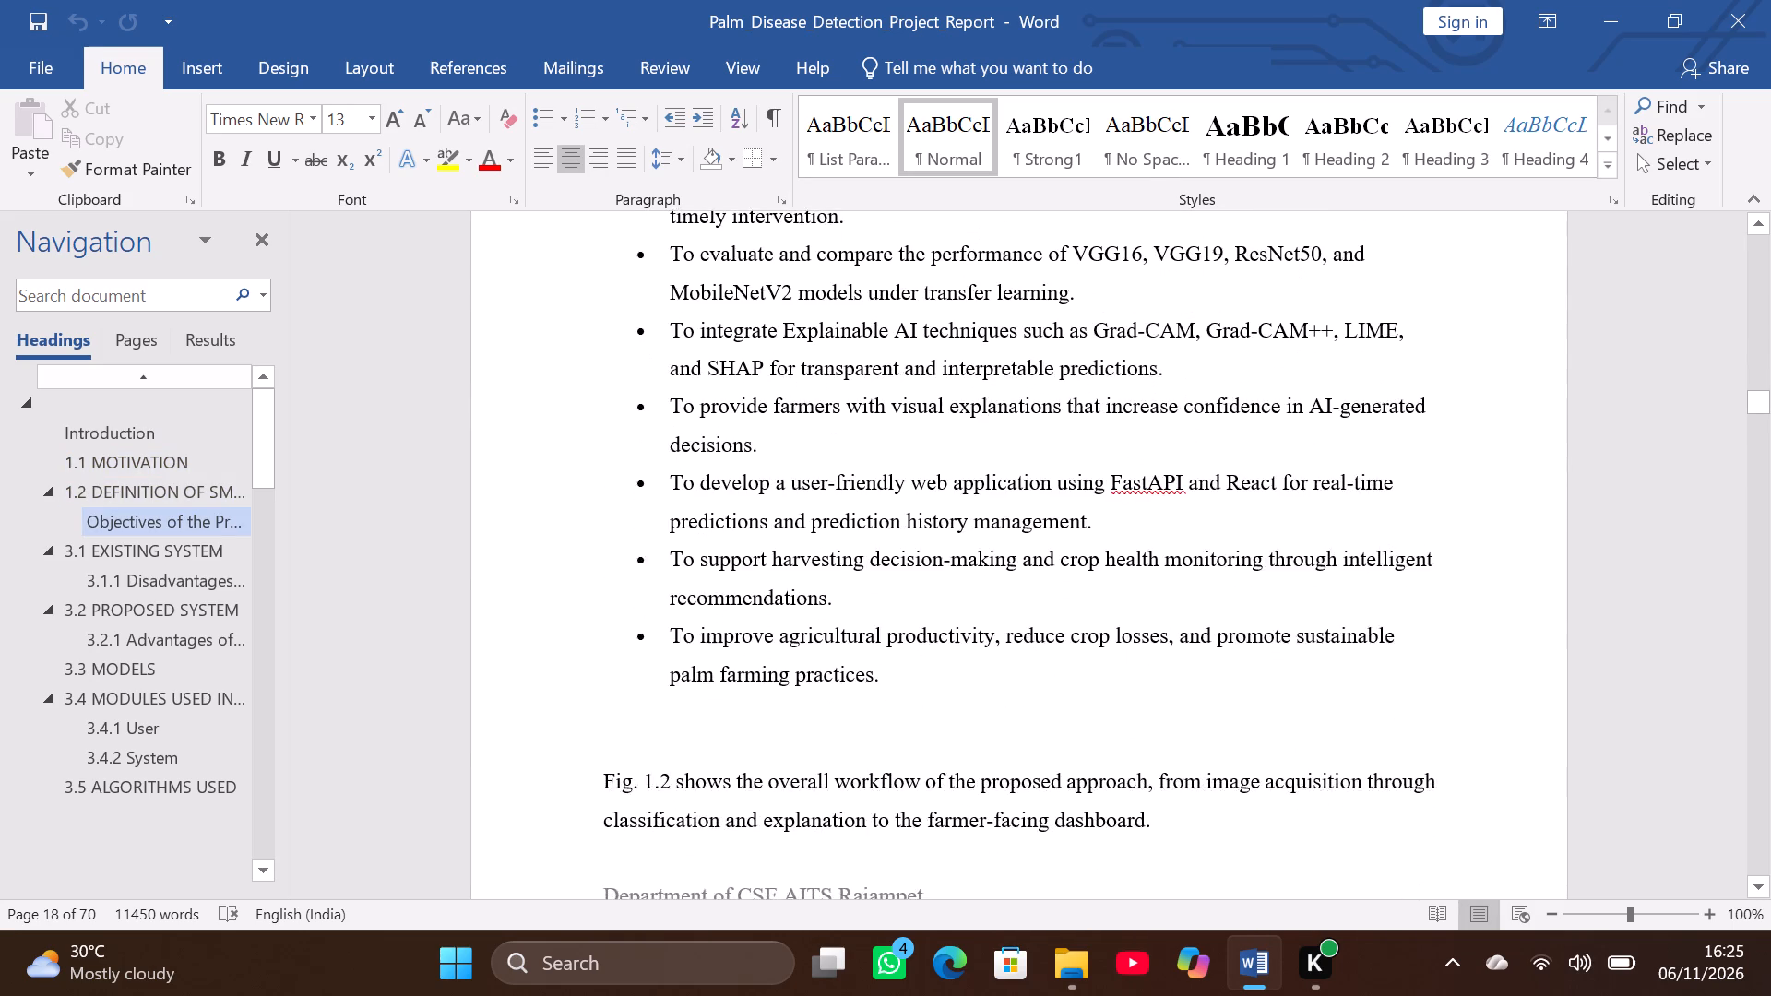
scroll(1178, 579, "down", 11)
scroll(1178, 579, "up", 9)
scroll(1178, 579, "down", 11)
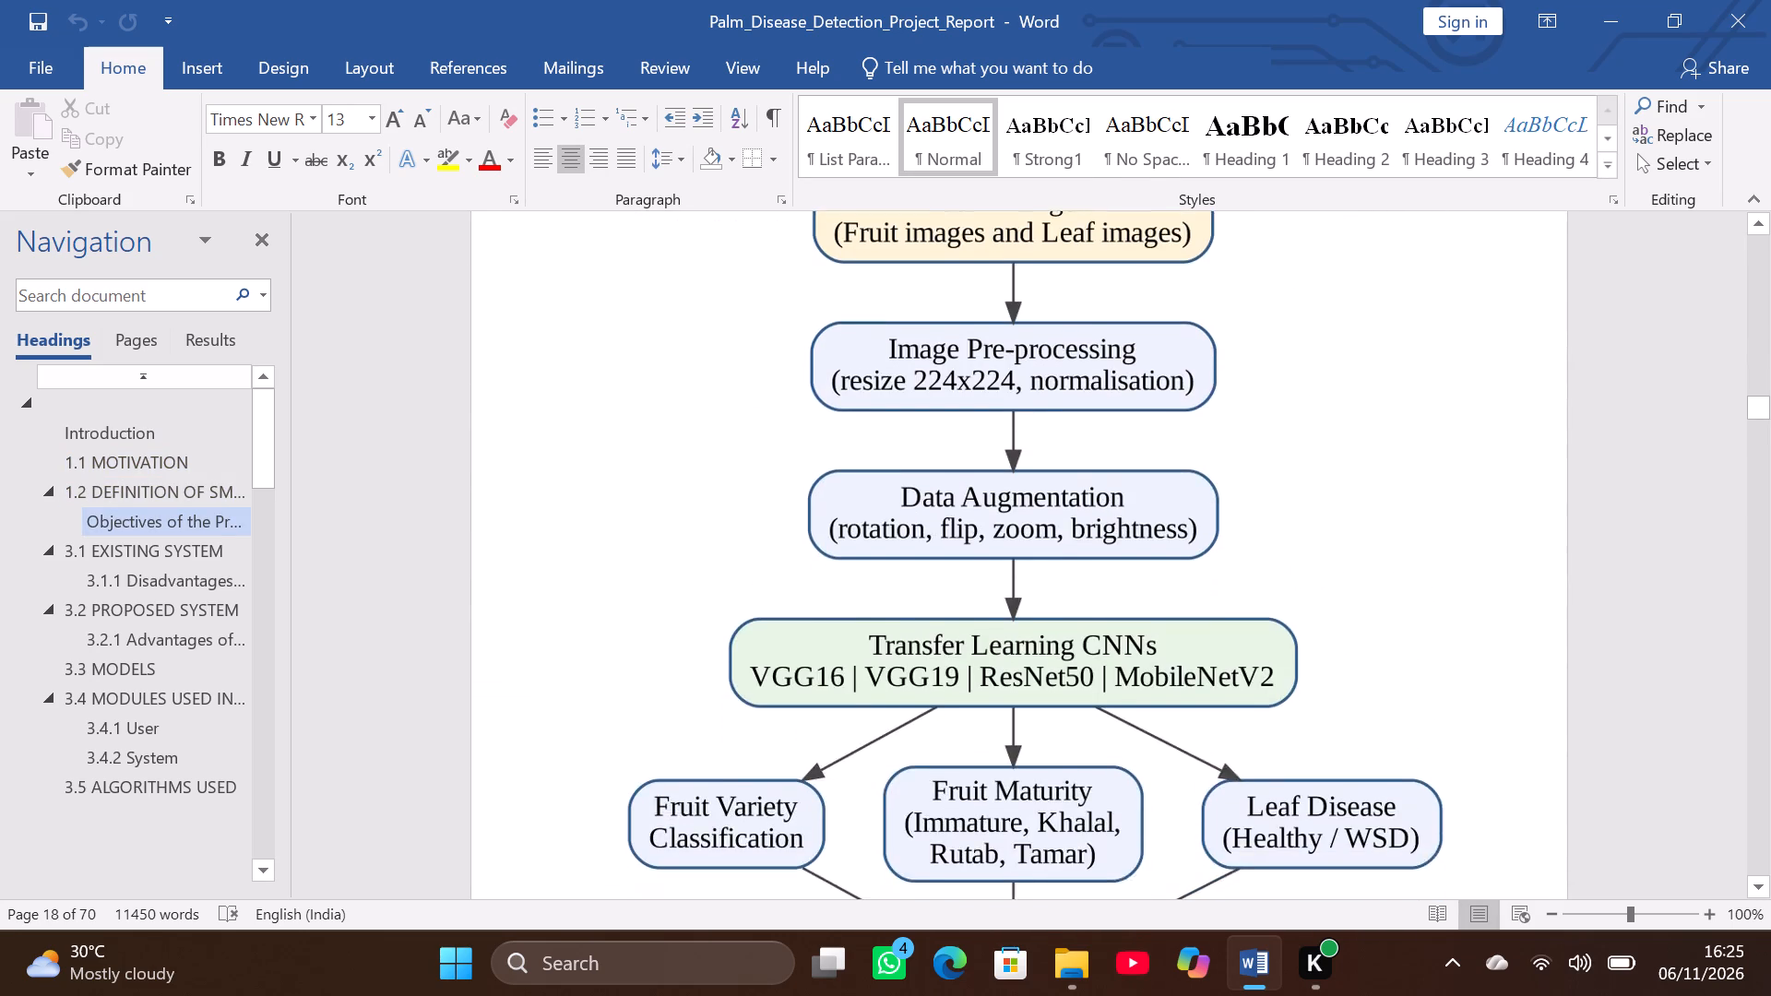
scroll(1178, 579, "down", 18)
scroll(1178, 579, "down", 10)
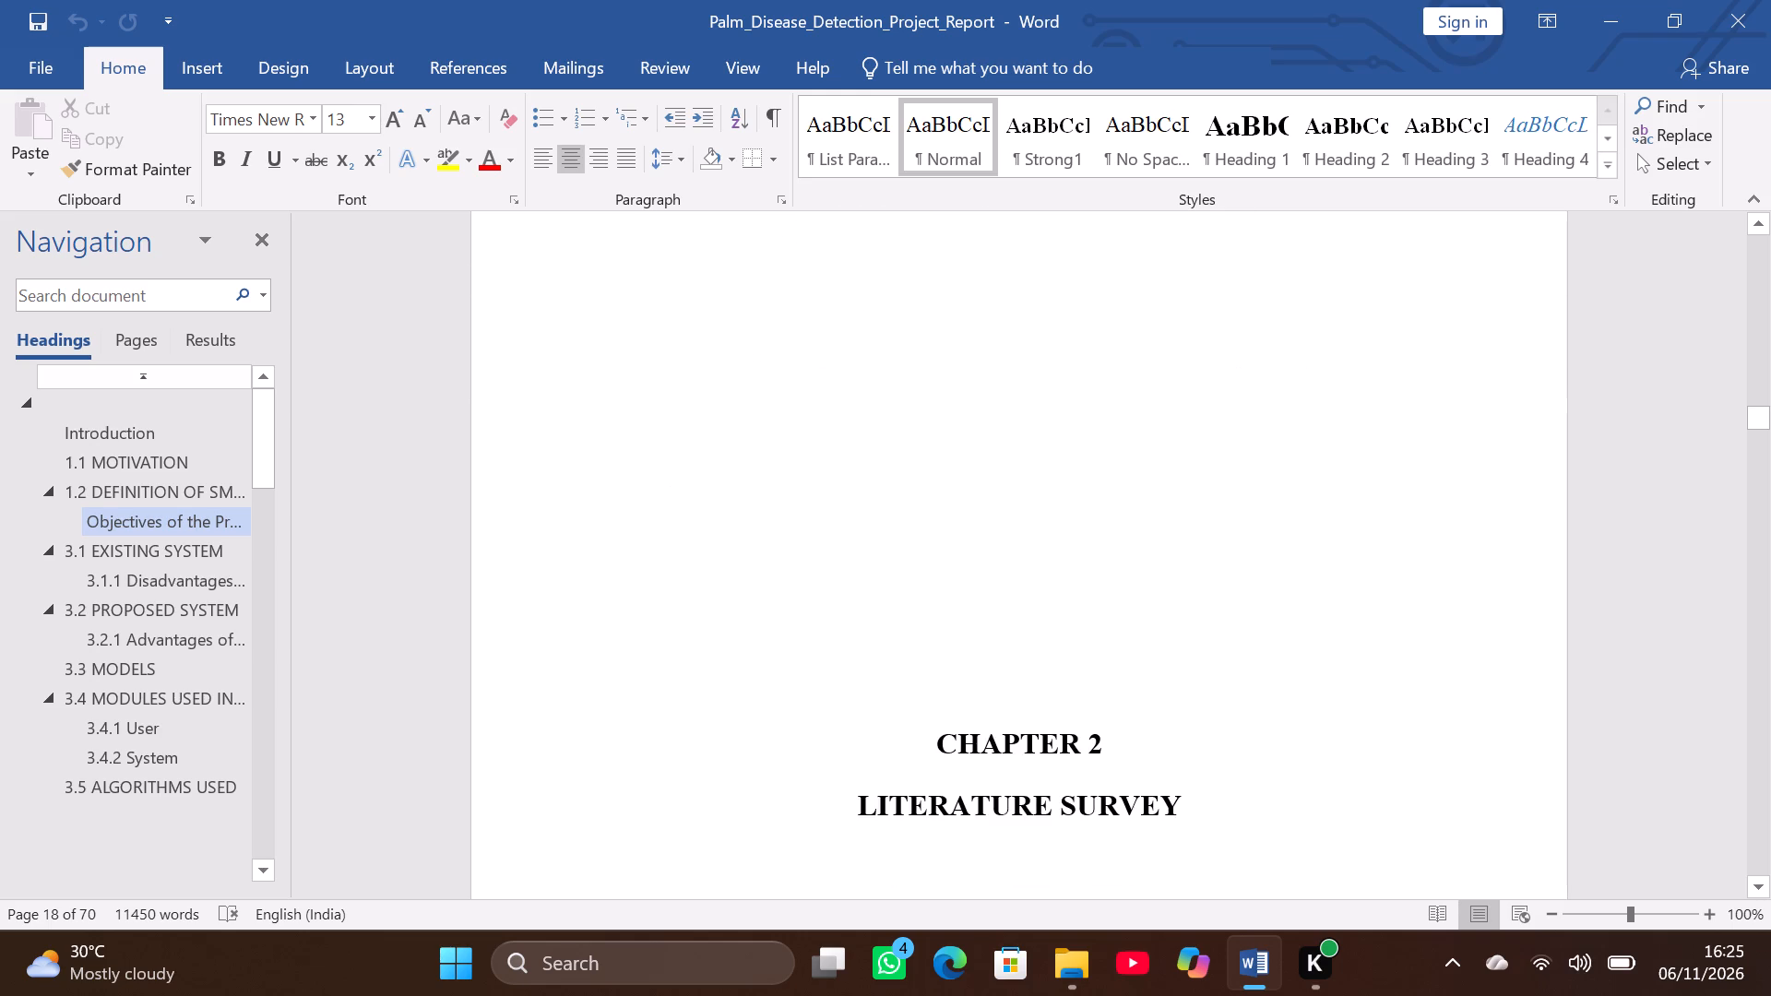
Examine the Chapter 2 title page and the opening of the Literature Survey, placing the cursor on the title page.
scroll(1178, 579, "down", 13)
scroll(1178, 579, "up", 1)
scroll(1178, 579, "down", 1)
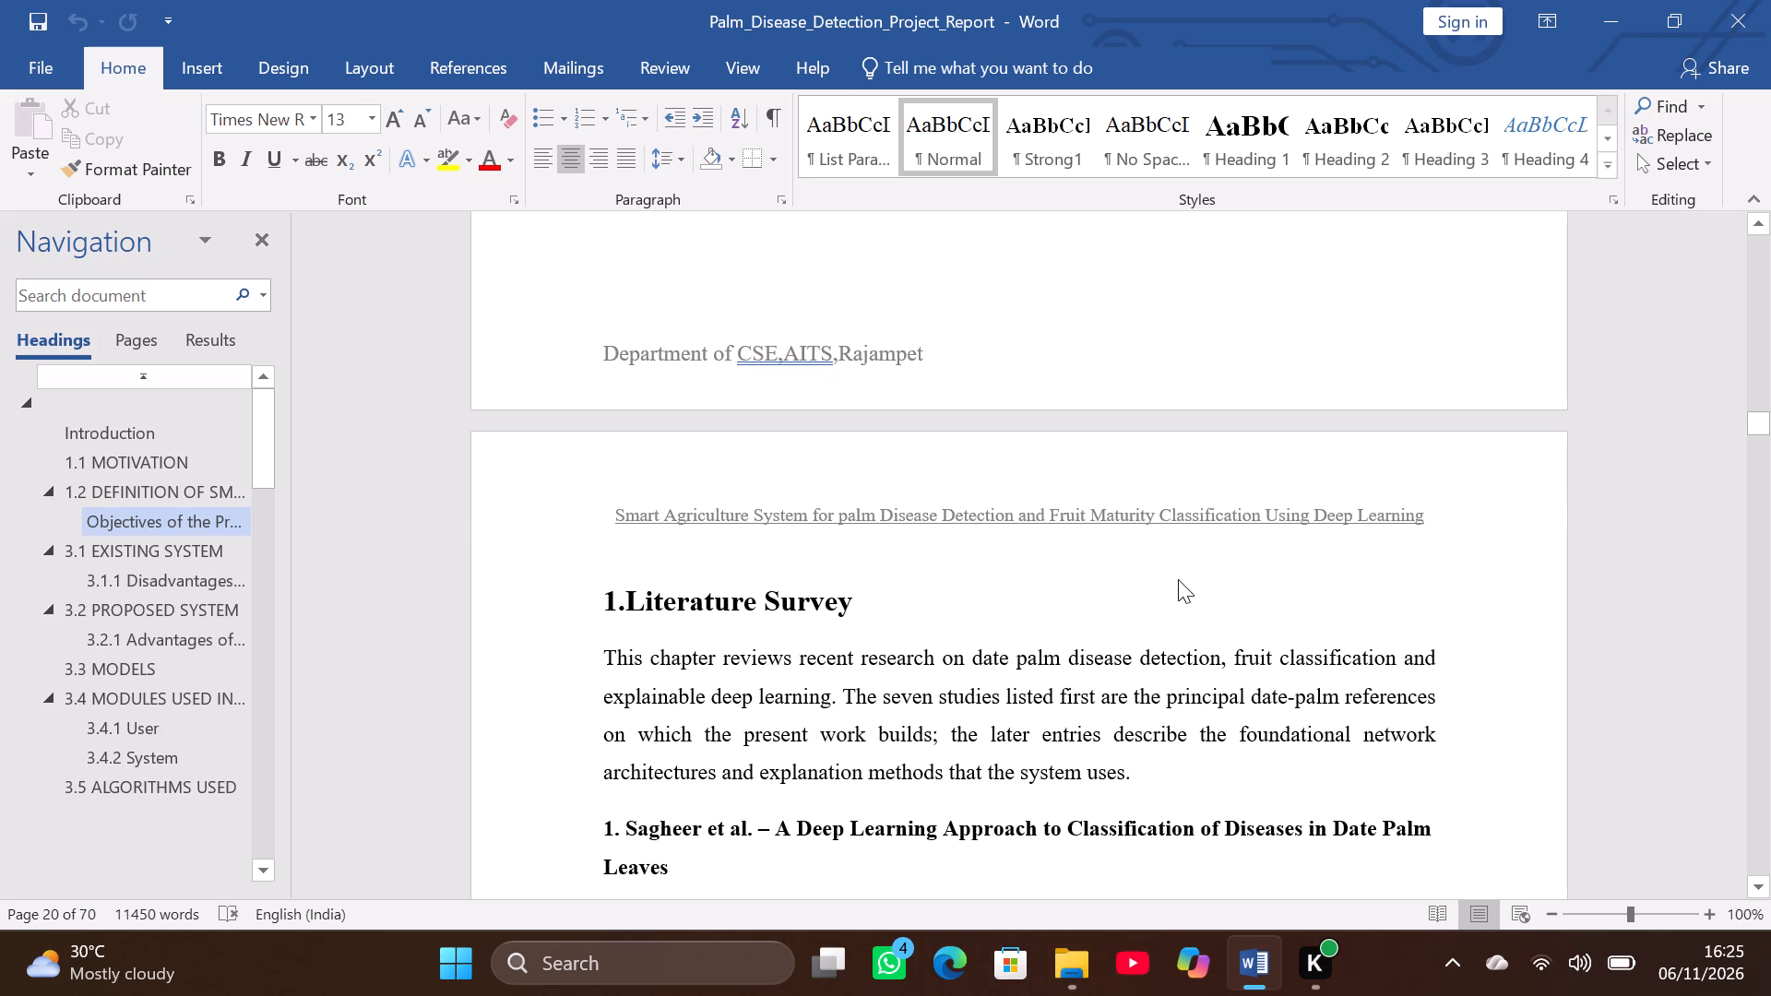
scroll(1178, 579, "down", 17)
scroll(1178, 579, "down", 1, "ctrl")
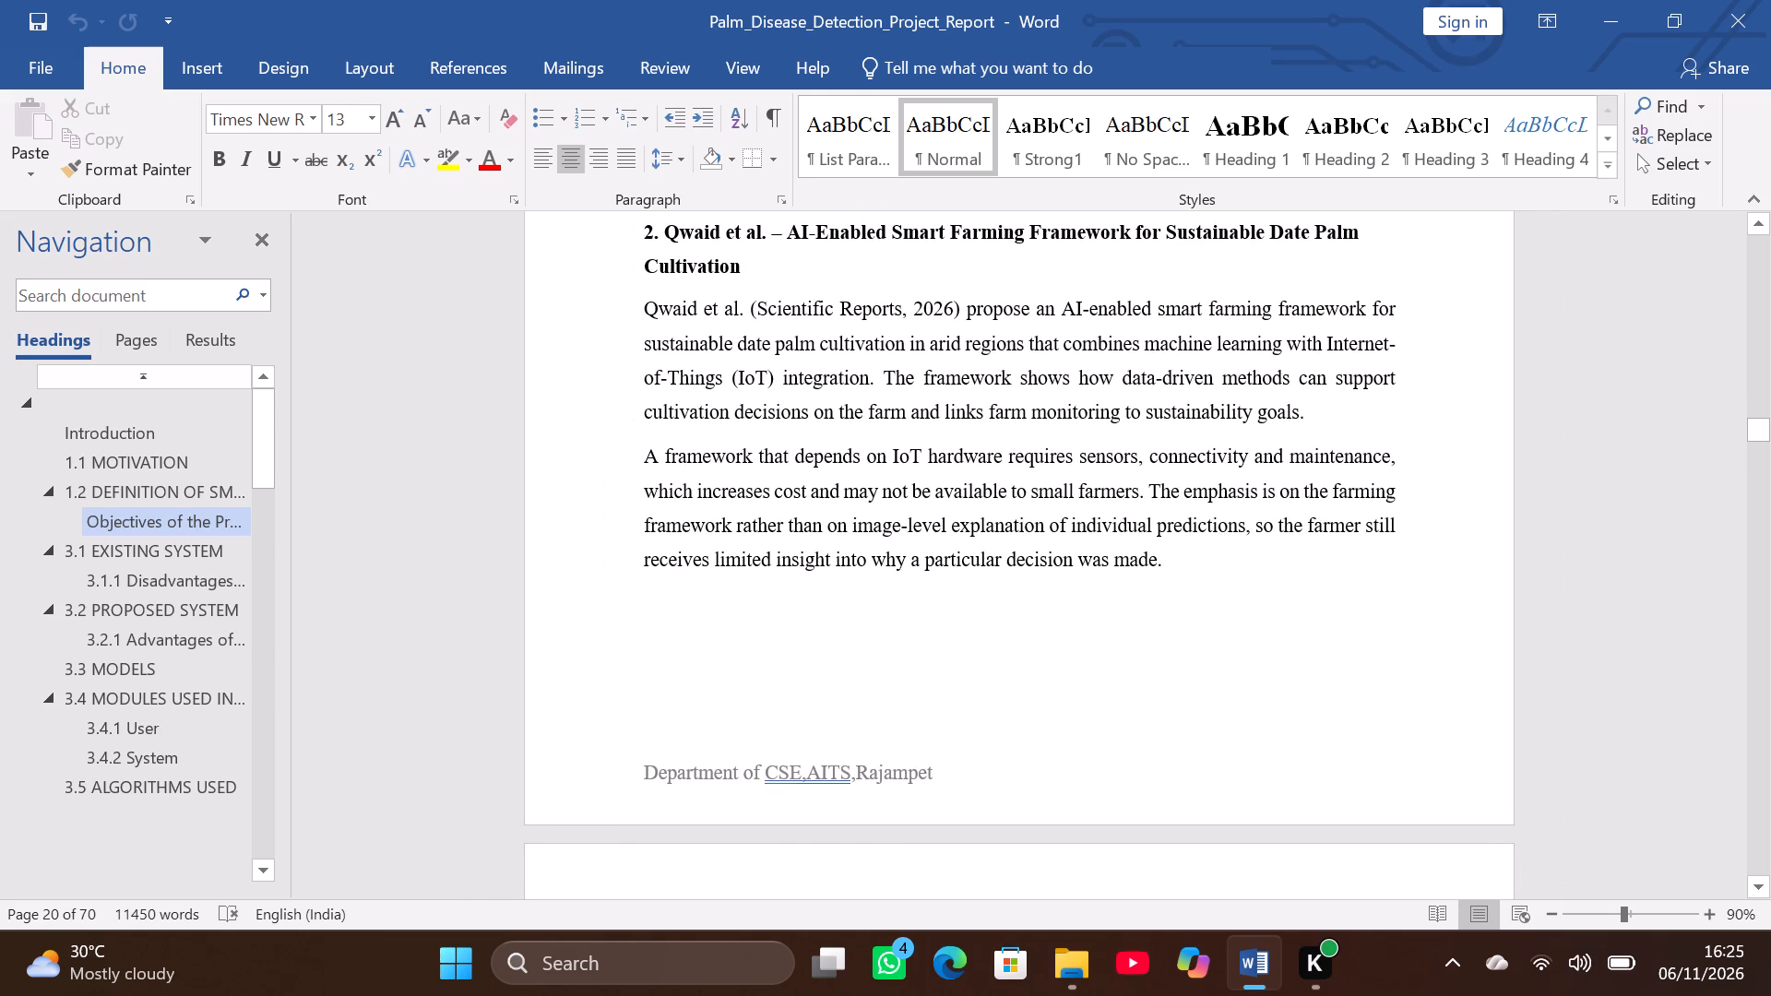
scroll(1069, 678, "up", 16)
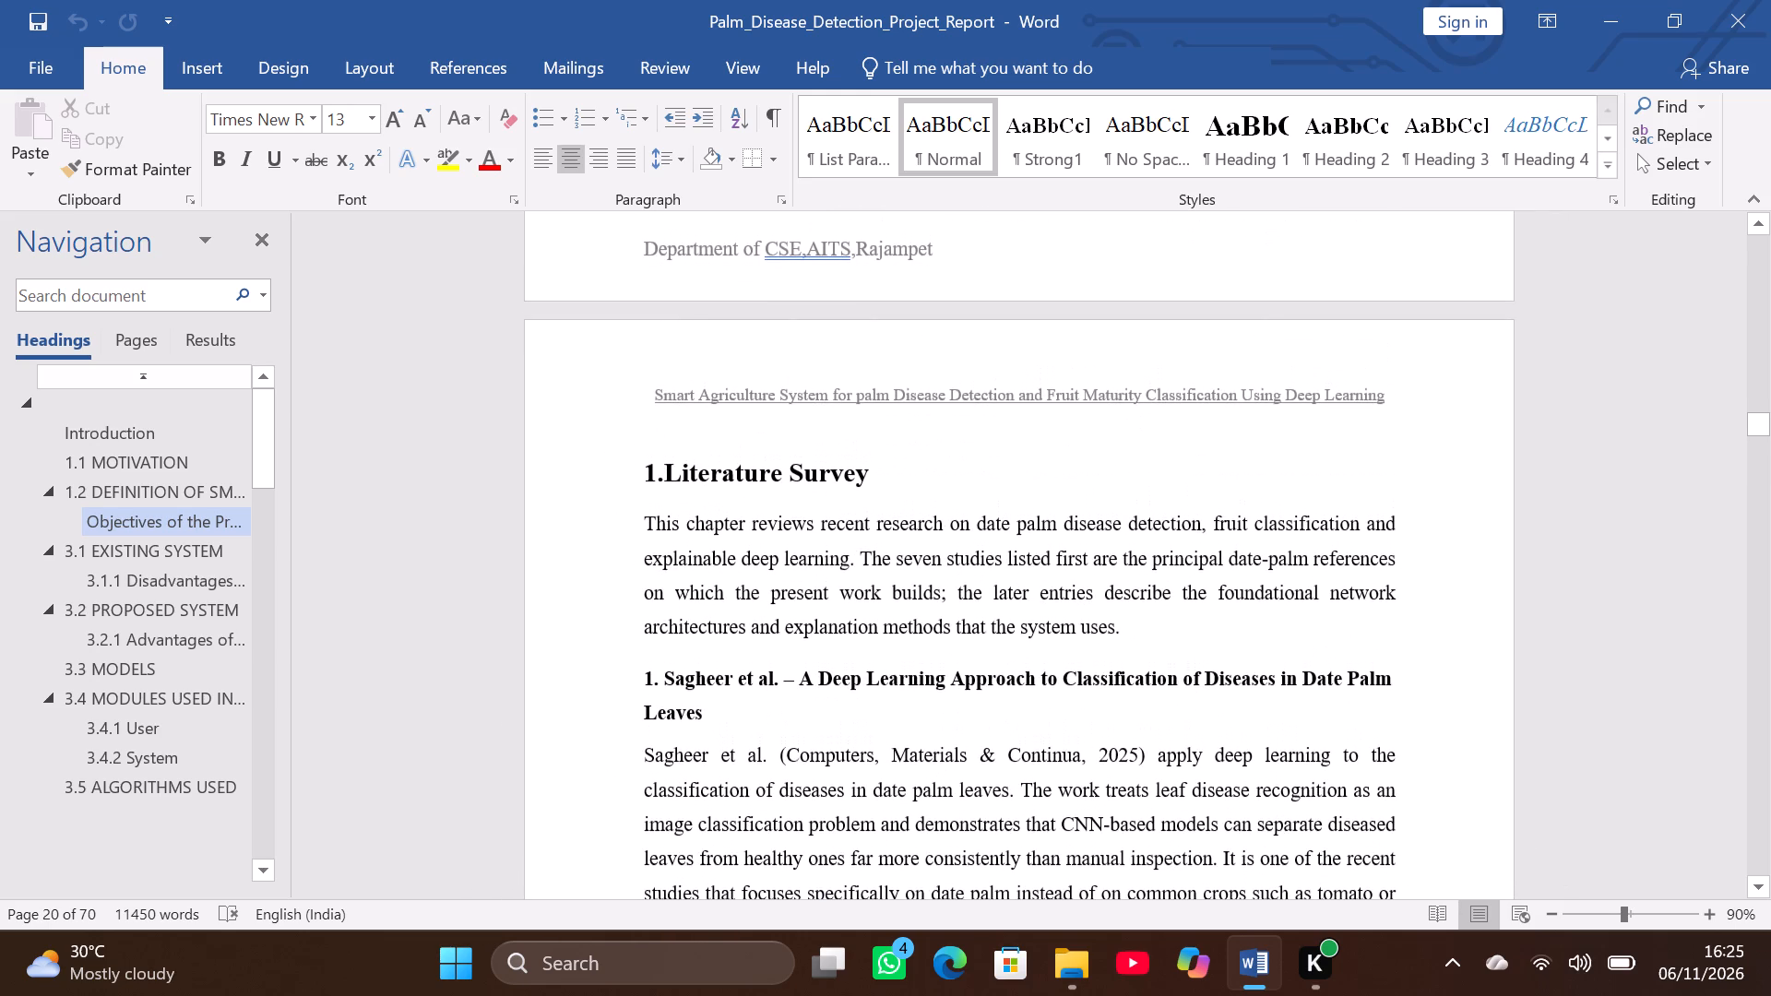
scroll(1112, 530, "up", 3)
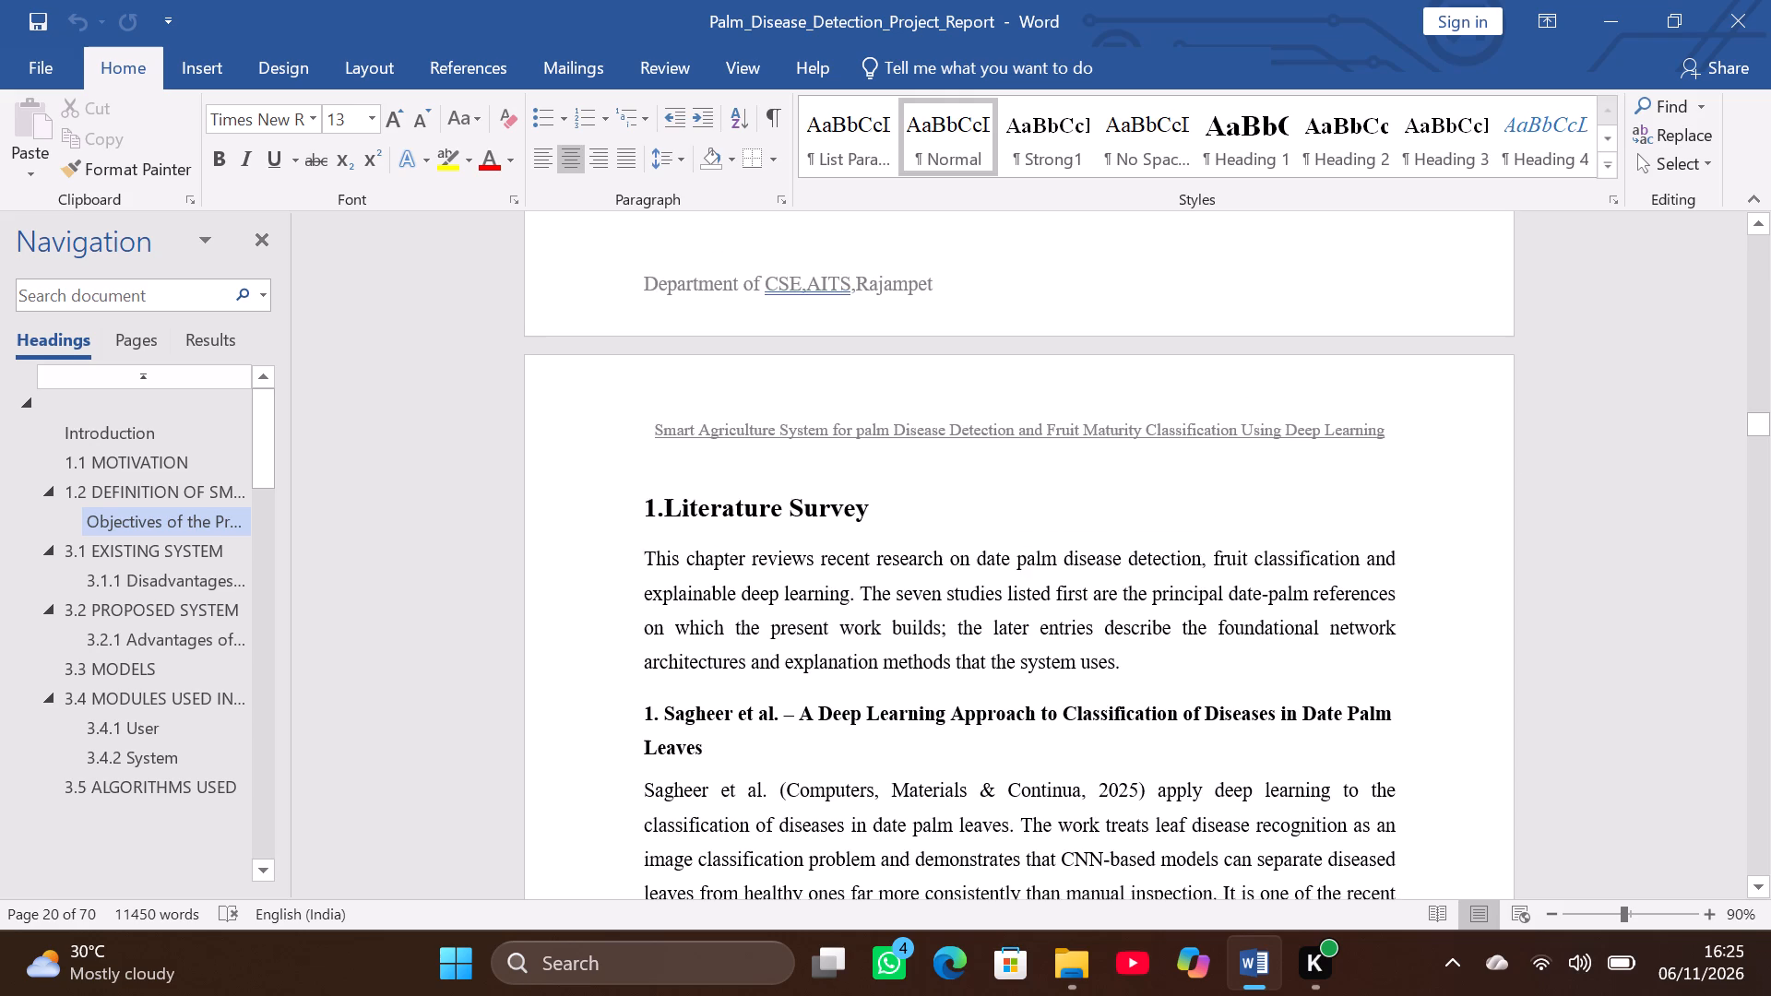
scroll(1112, 530, "up", 14)
scroll(1112, 530, "down", 2)
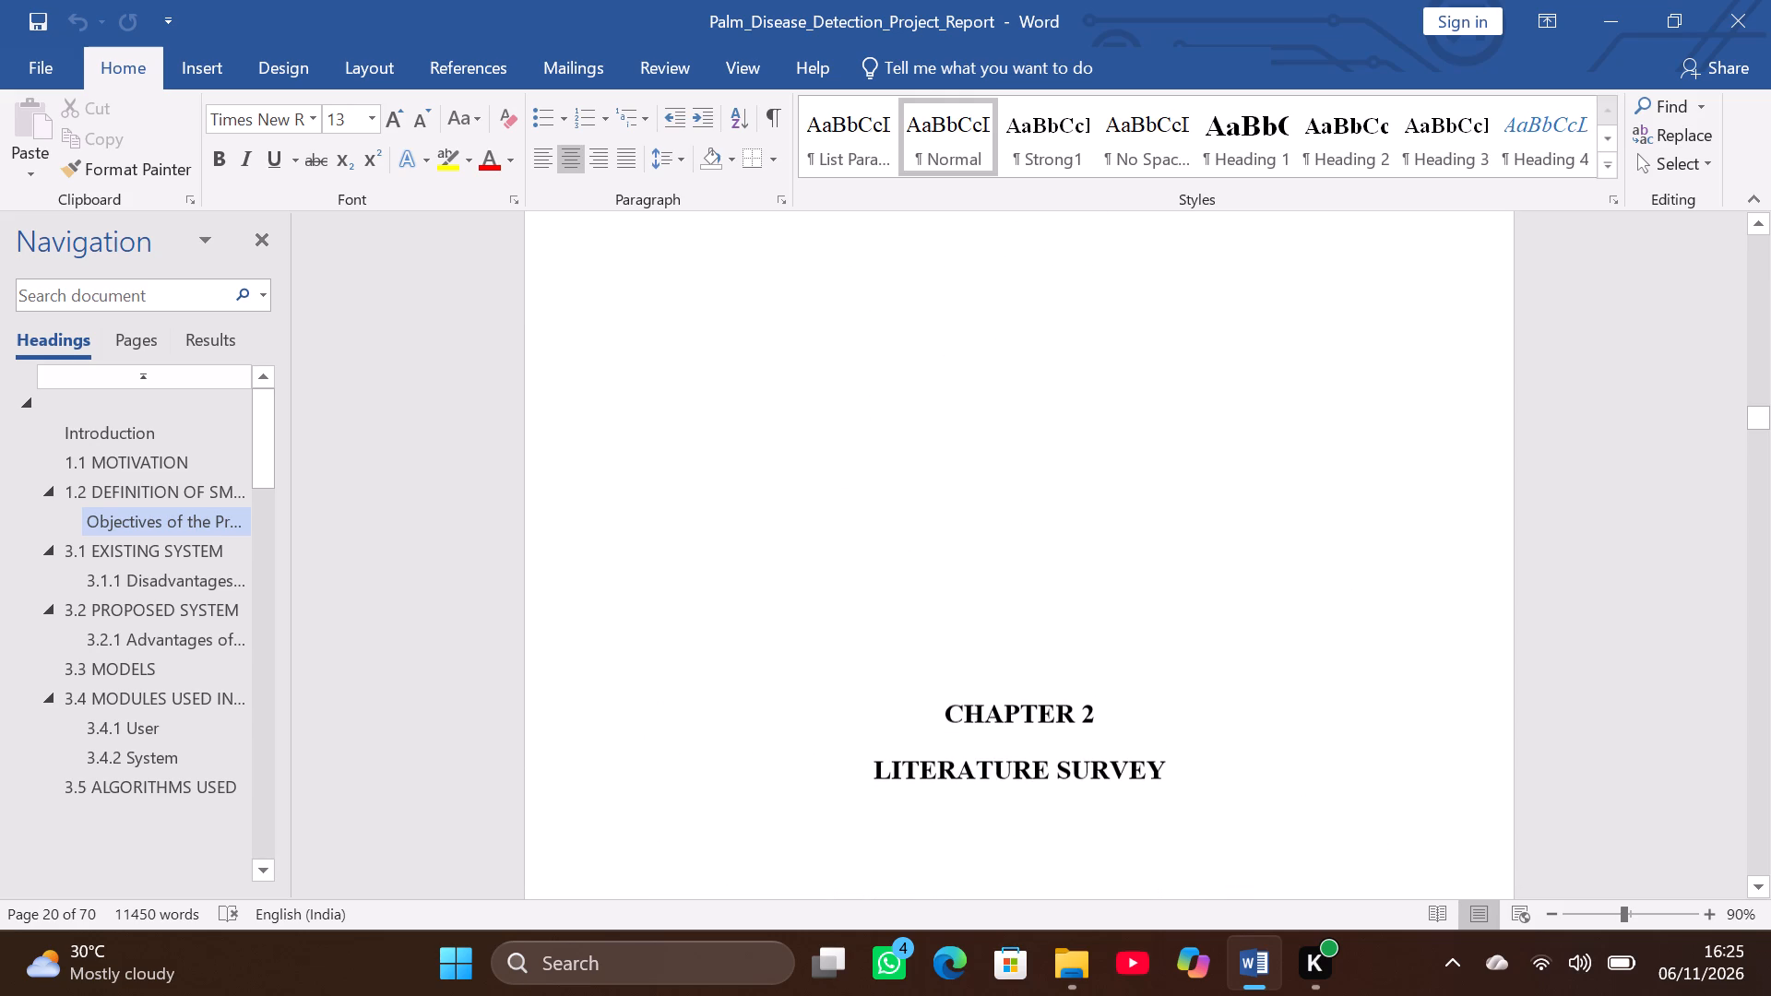
scroll(1112, 530, "down", 4)
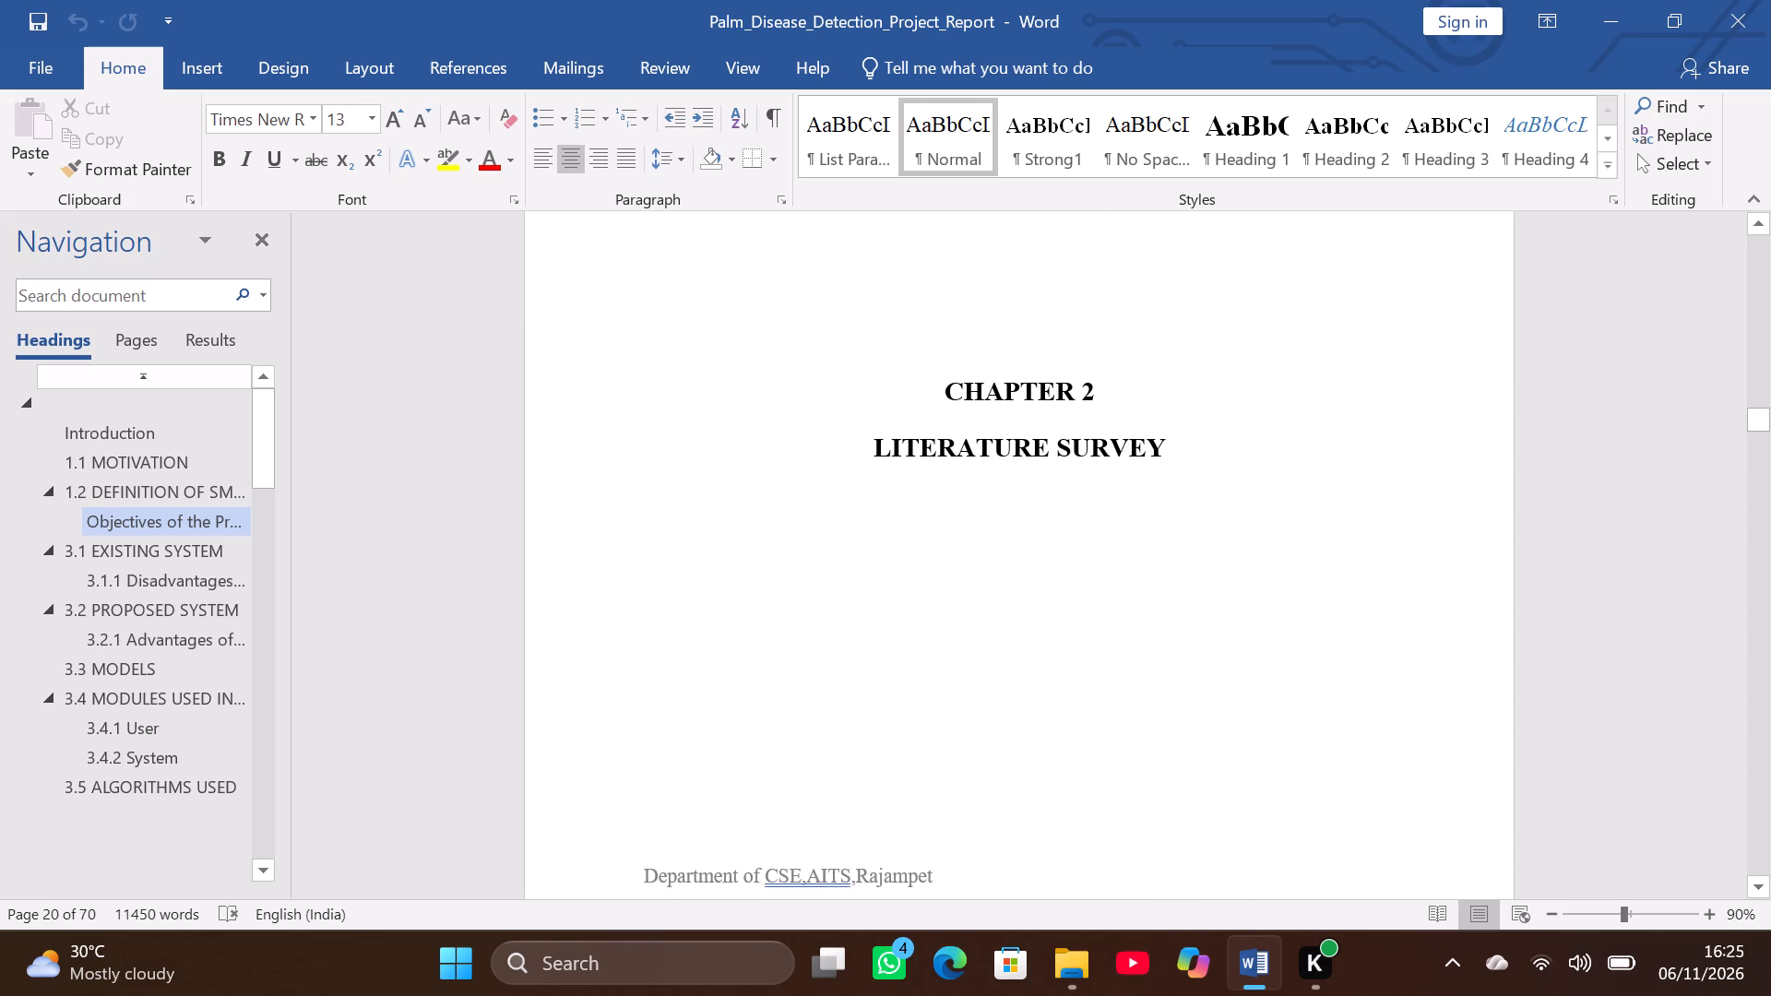
left_click(1112, 530)
Go back to the Chapter 1 title page and place the cursor in its title to check the page.
scroll(1112, 530, "up", 20)
scroll(1112, 530, "up", 19)
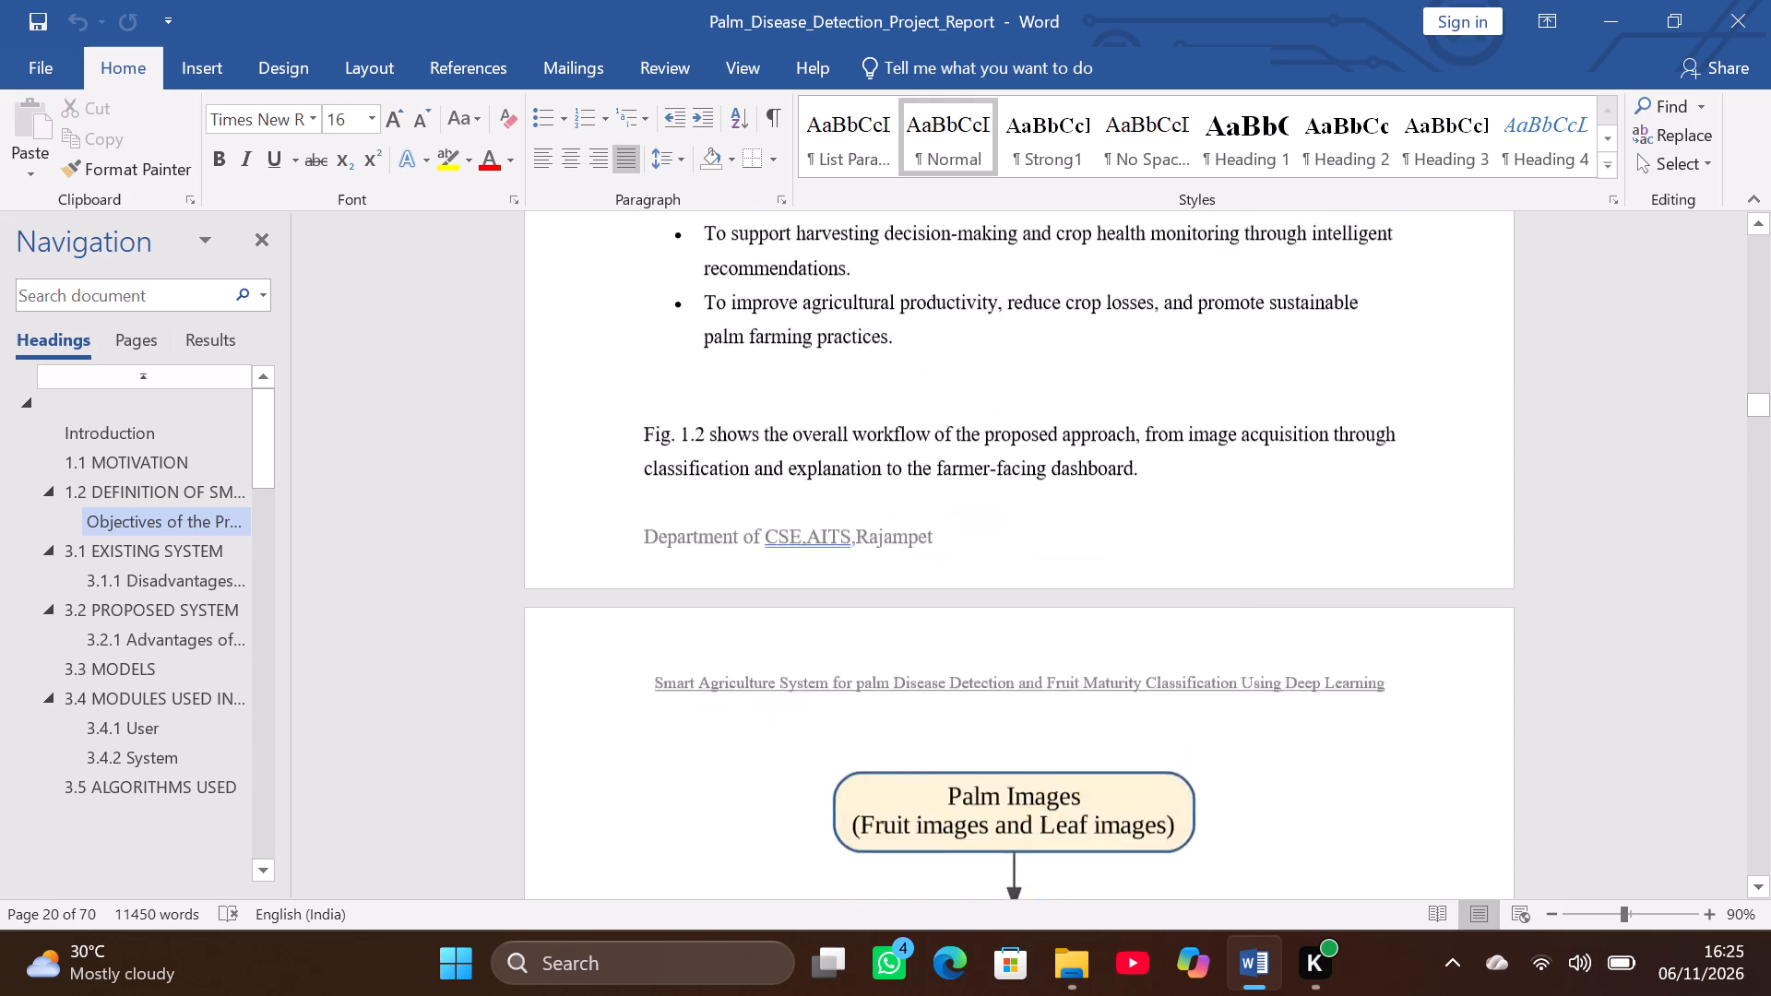
scroll(1112, 530, "up", 20)
scroll(1112, 530, "up", 11)
scroll(1112, 530, "up", 20)
scroll(1112, 530, "up", 1)
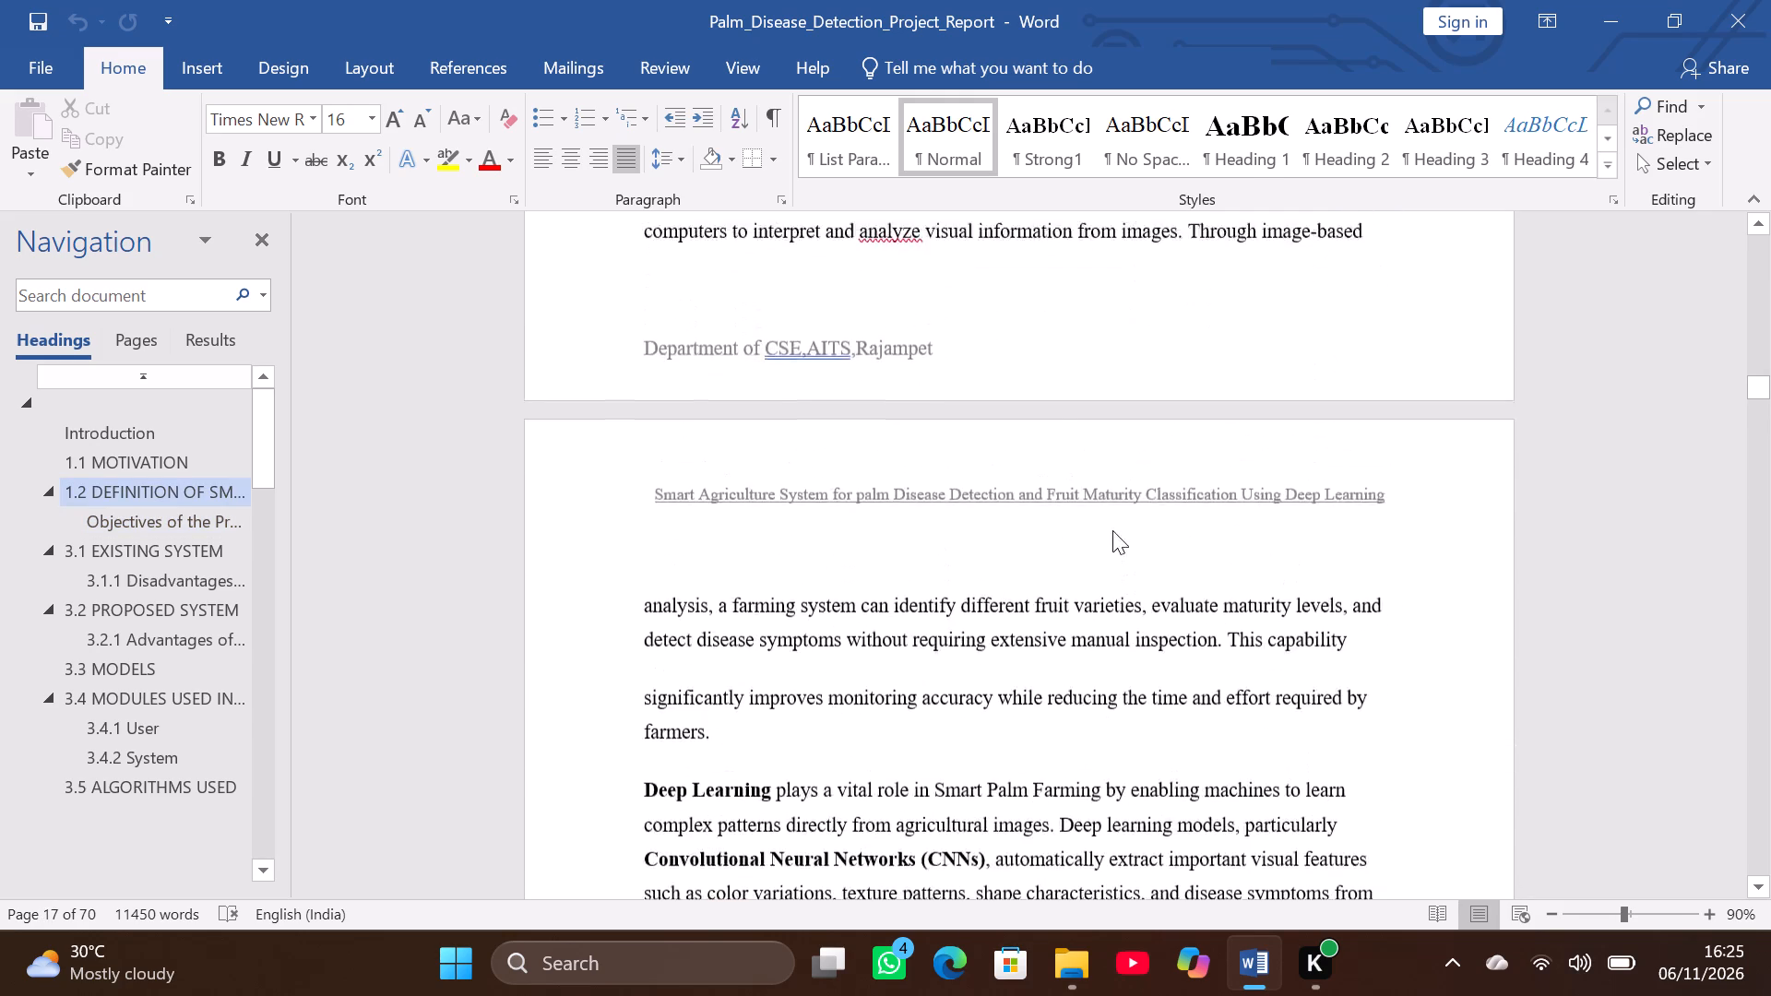
scroll(1112, 530, "up", 20)
scroll(1112, 530, "up", 20)
scroll(1112, 530, "up", 17)
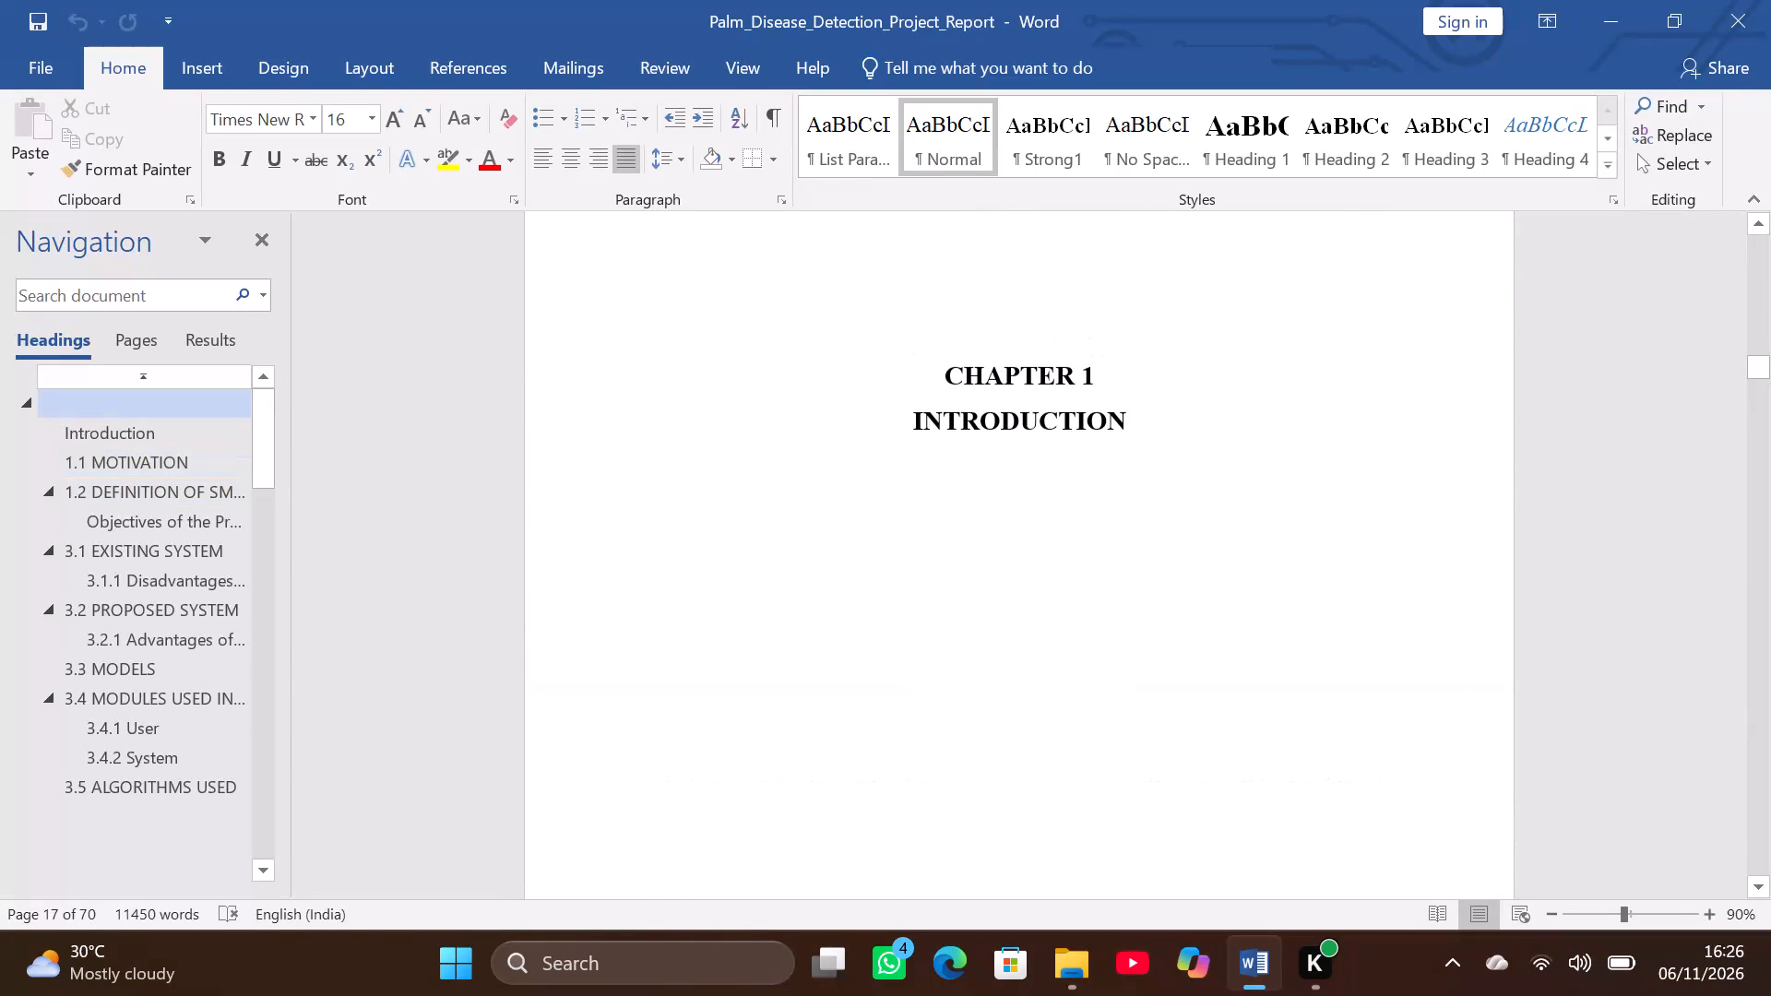
left_click(1038, 412)
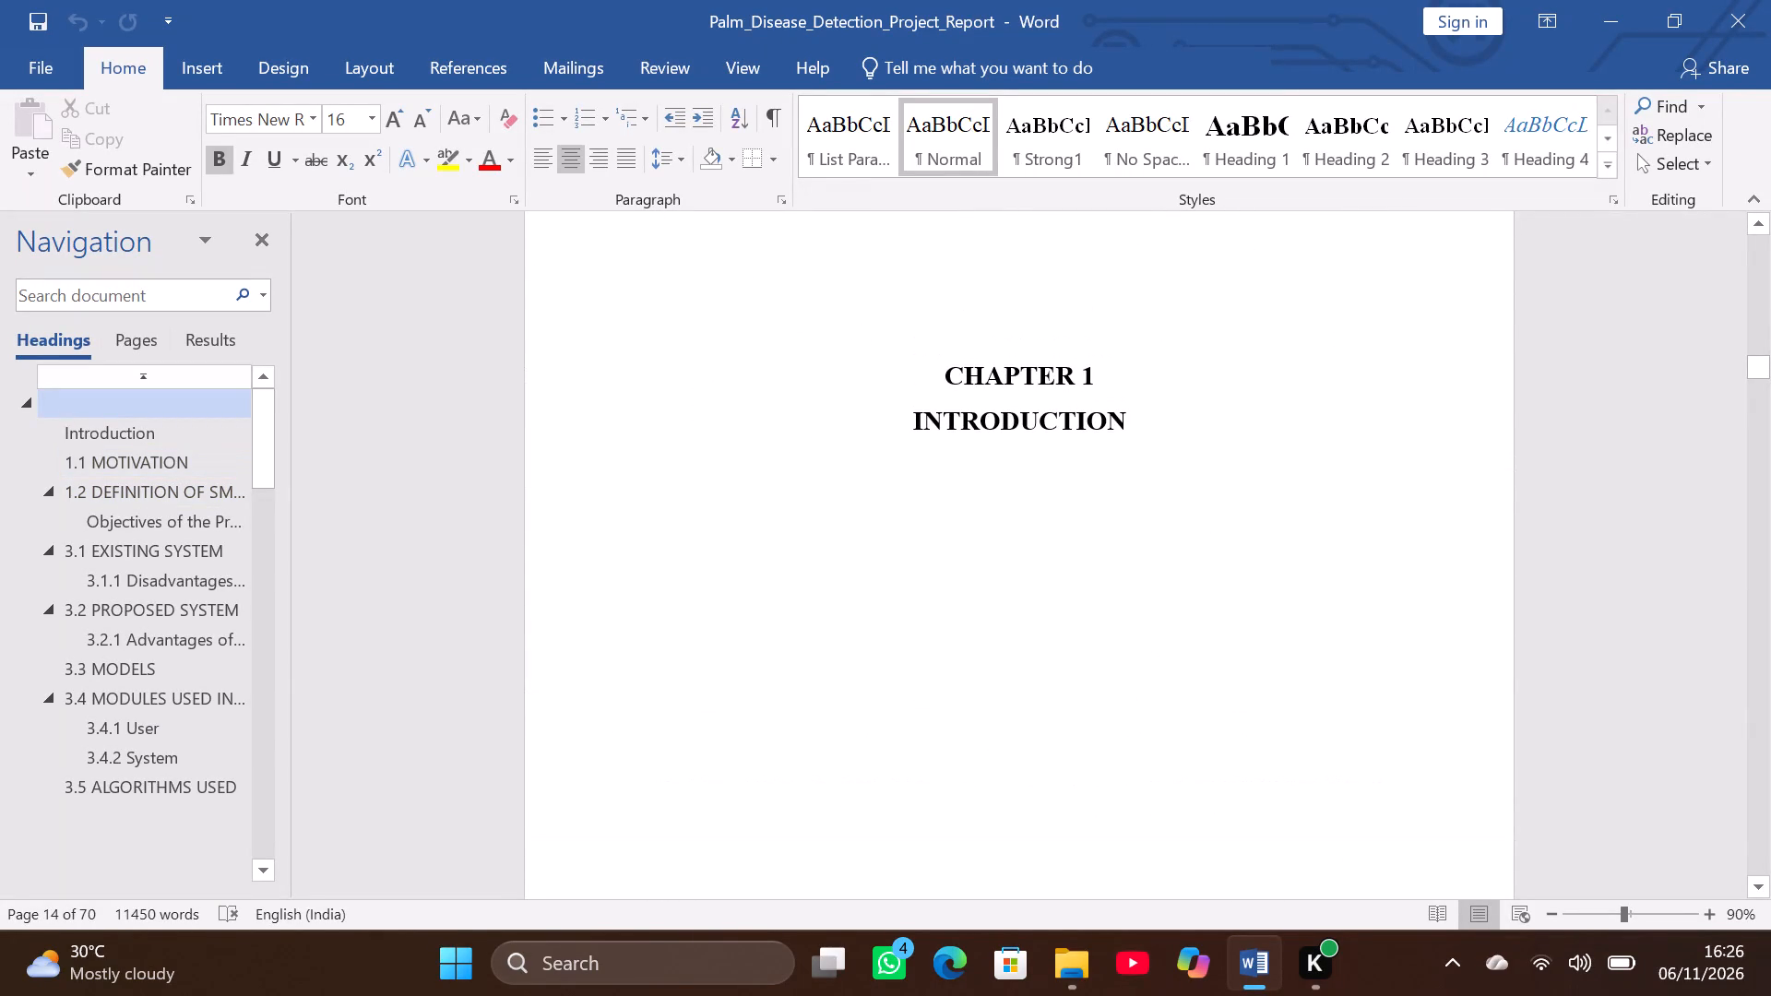
Return to the Chapter 2 title page and place the cursor in its LITERATURE SURVEY title.
scroll(1038, 412, "down", 20)
scroll(1038, 412, "down", 20)
scroll(1038, 412, "down", 16)
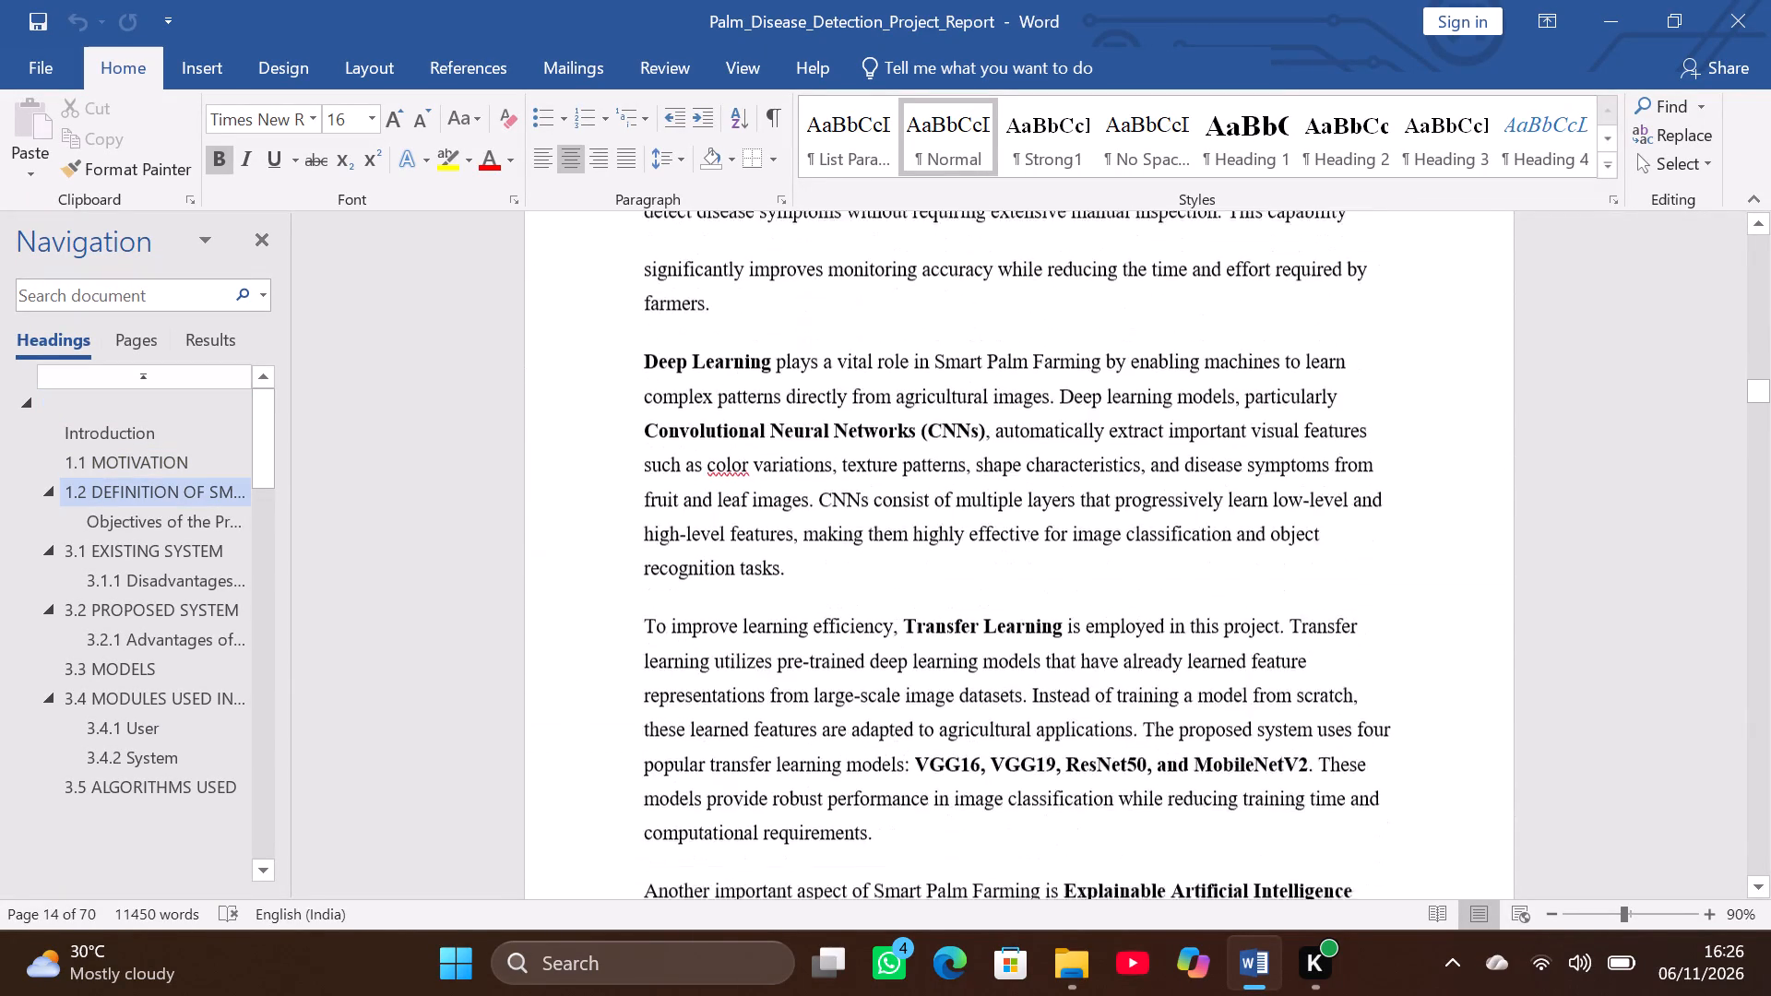
scroll(1038, 412, "down", 20)
scroll(1038, 412, "down", 12)
scroll(1038, 412, "up", 2)
scroll(1038, 412, "down", 20)
scroll(1038, 412, "down", 4)
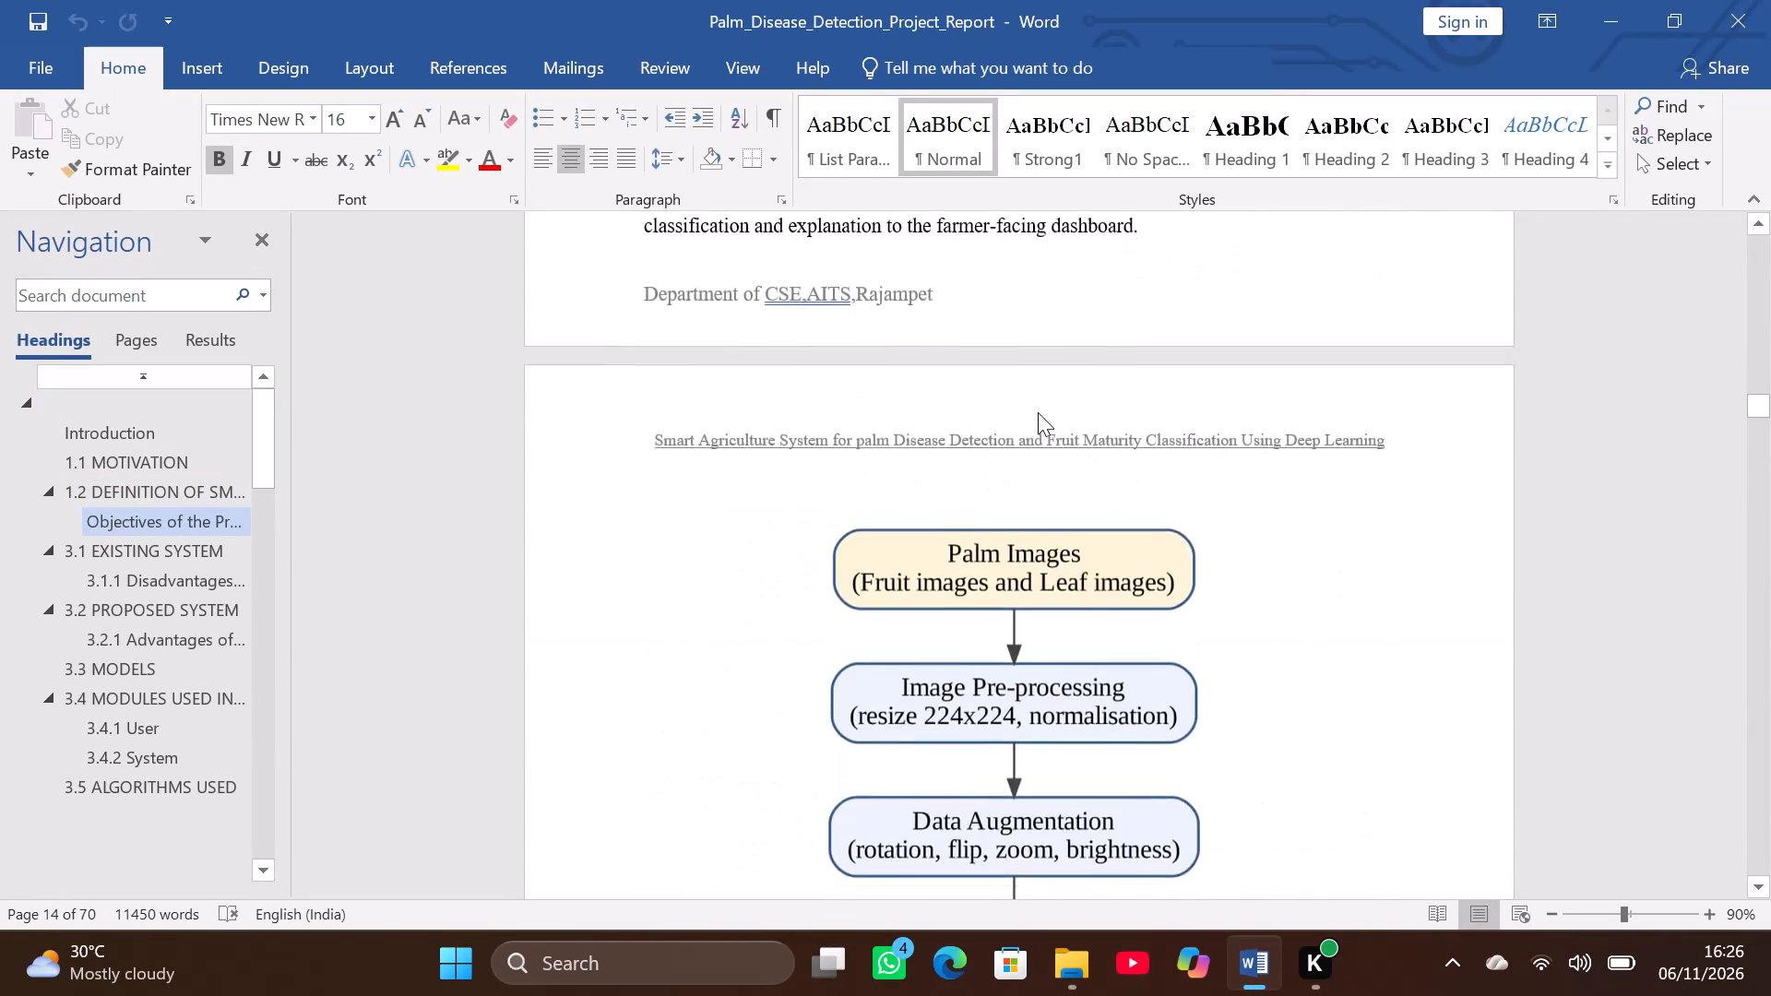
scroll(1038, 412, "down", 20)
scroll(1038, 412, "down", 20)
scroll(1038, 412, "down", 3)
scroll(1038, 412, "up", 5)
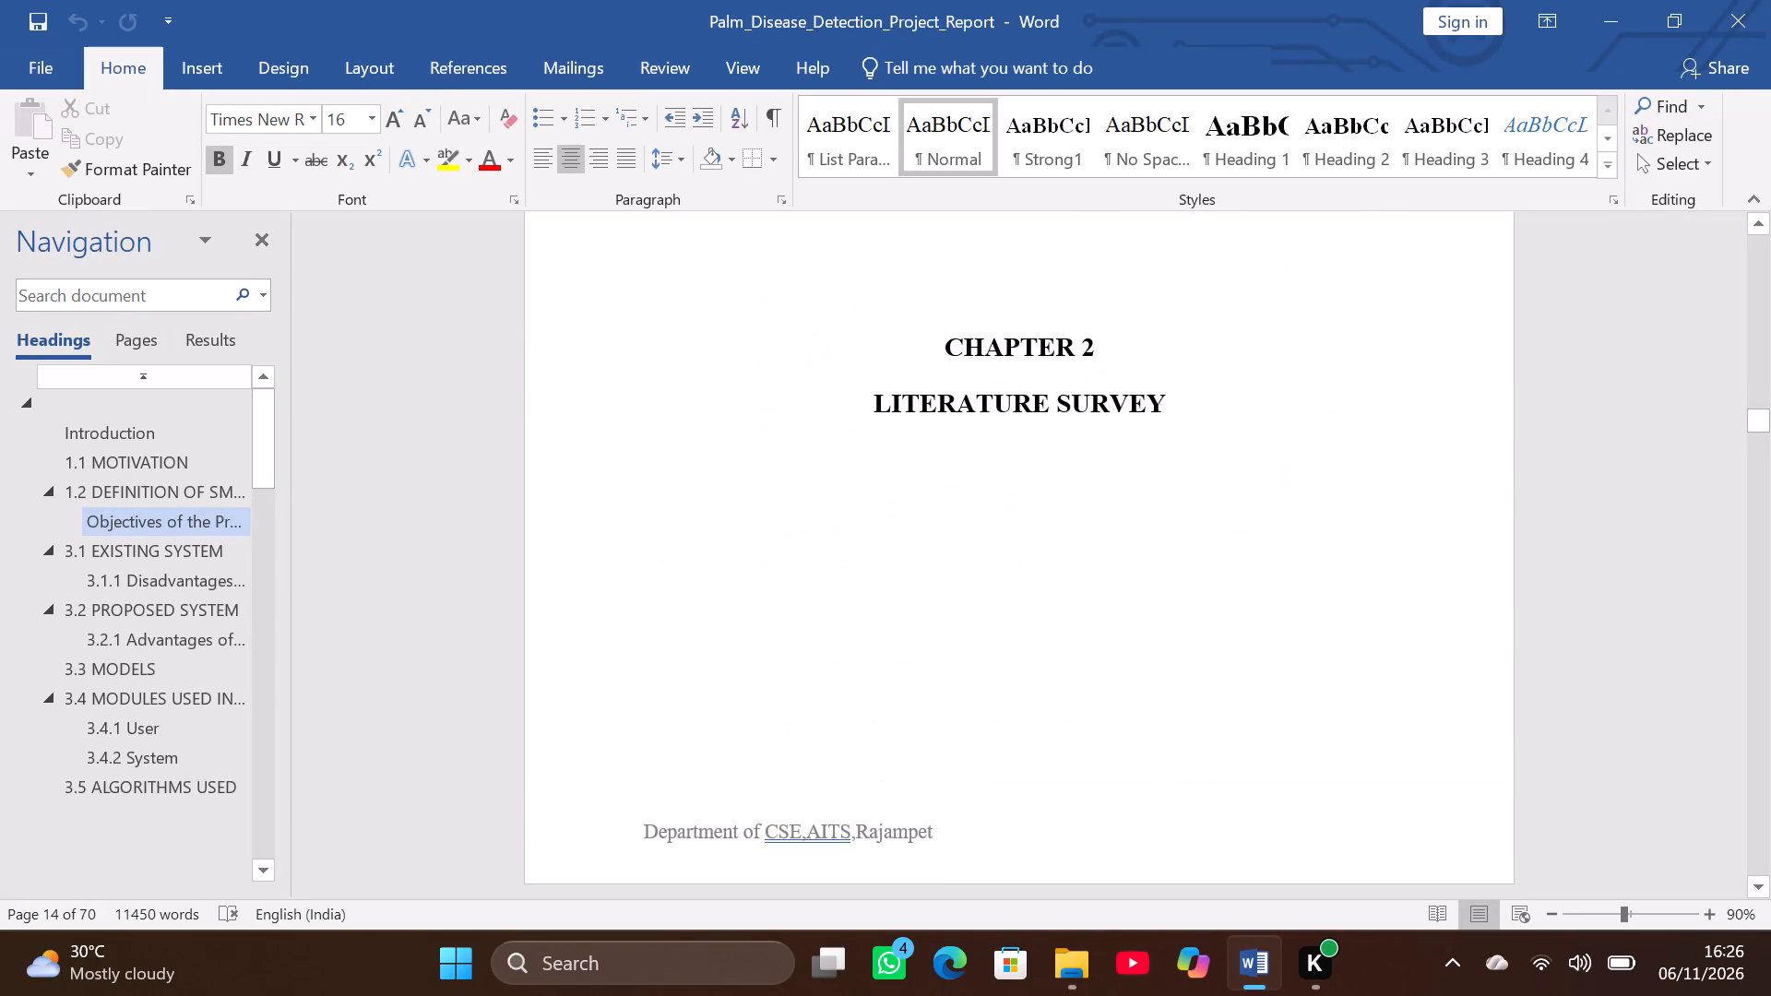
left_click(1038, 412)
Look through the literature survey entries and summary table to the Chapter 3 title page, placing the cursor in the chapter title.
scroll(1038, 412, "down", 20)
scroll(1038, 412, "down", 3)
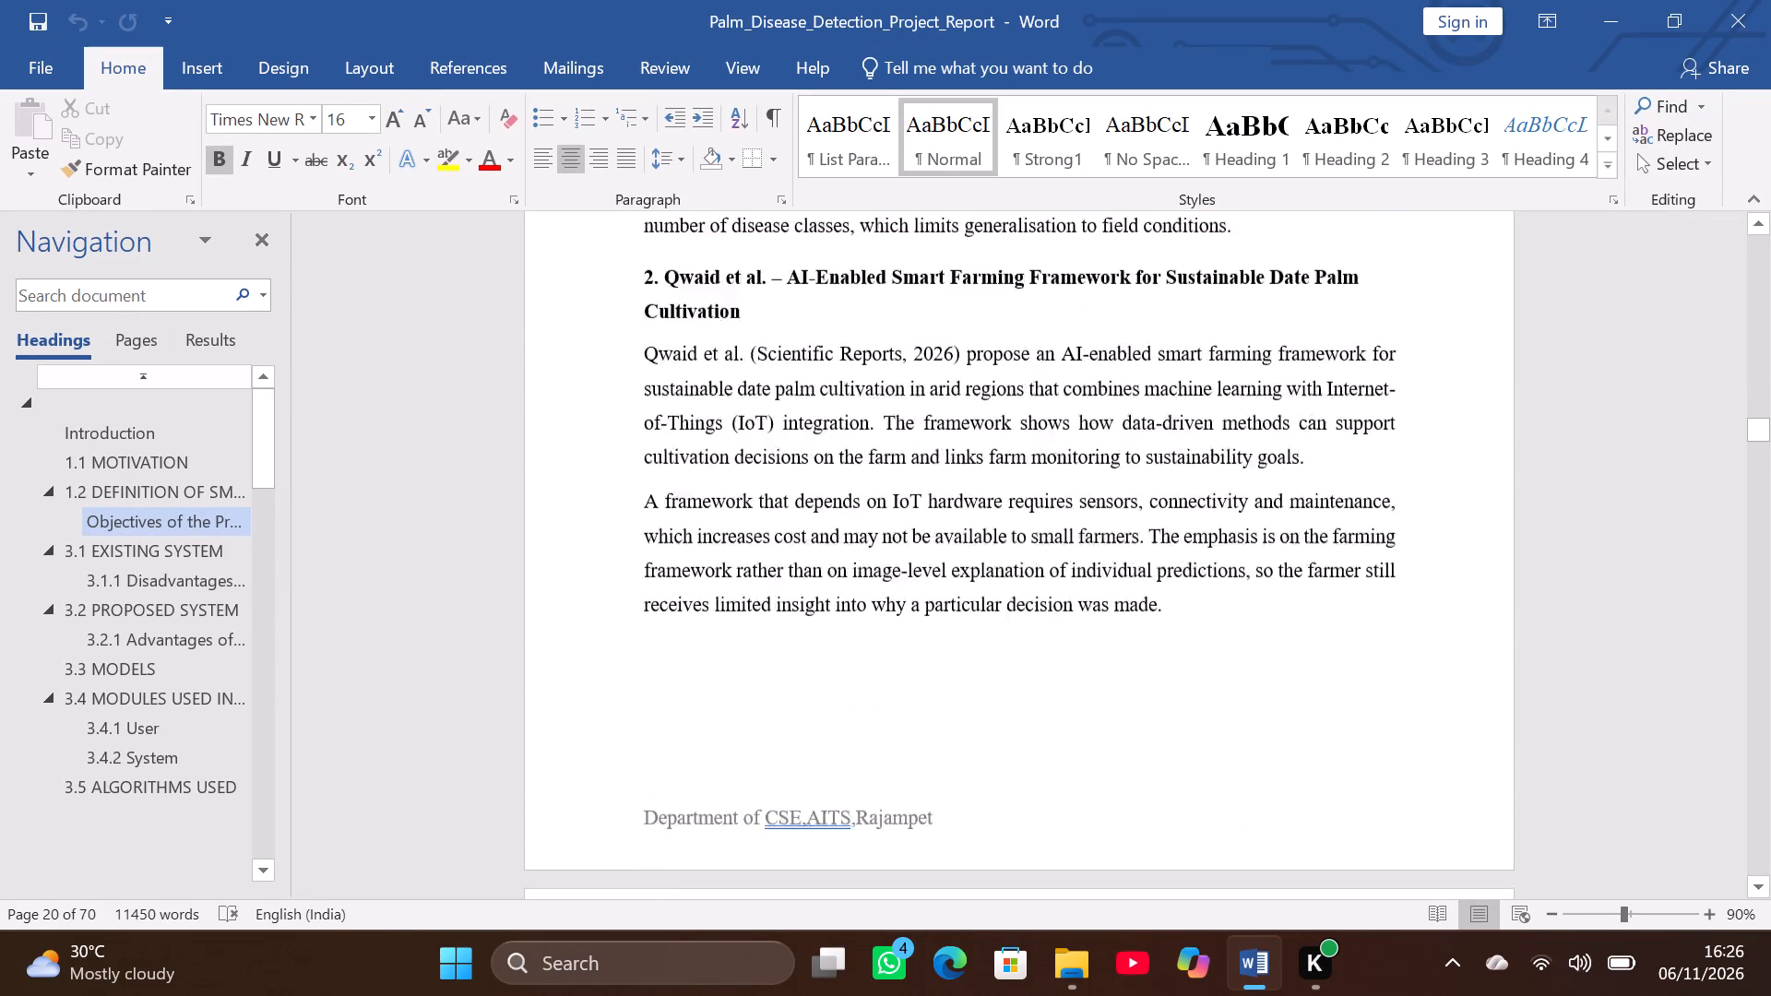
scroll(1038, 412, "down", 19)
scroll(1038, 412, "down", 20)
scroll(1038, 412, "down", 20)
scroll(1038, 412, "down", 20)
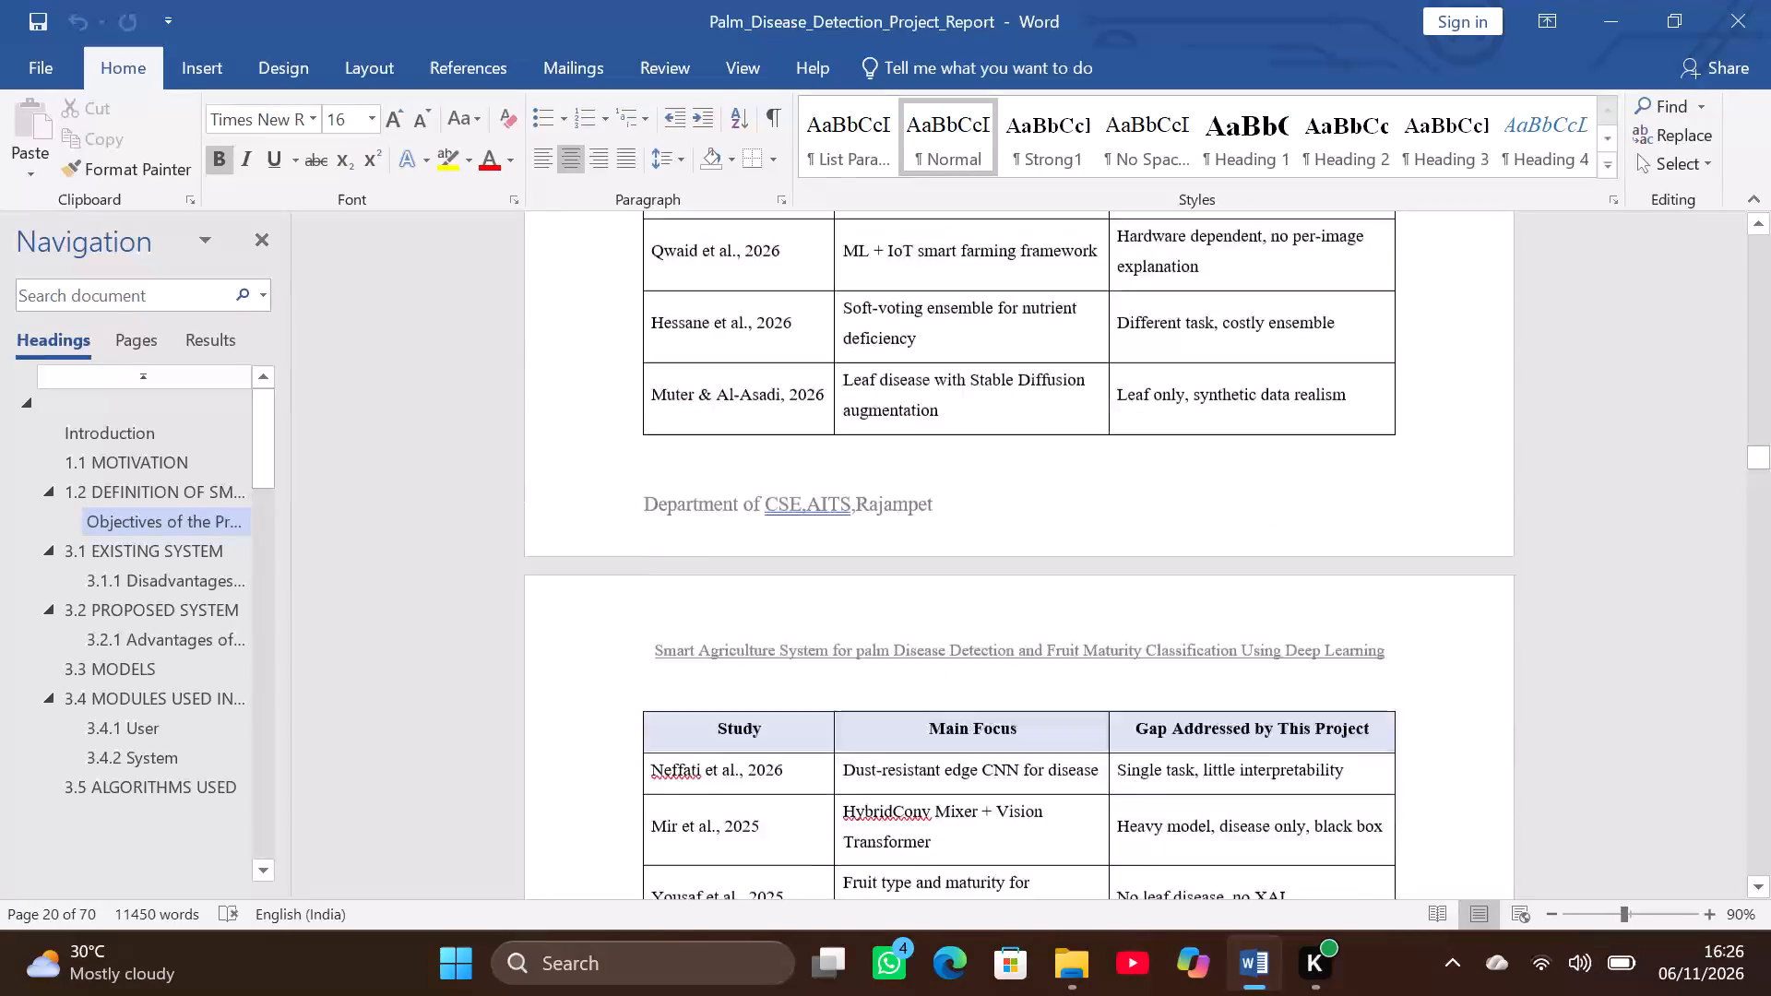
scroll(1038, 412, "down", 20)
scroll(1038, 412, "down", 3)
scroll(1038, 412, "down", 19)
scroll(1038, 412, "up", 1)
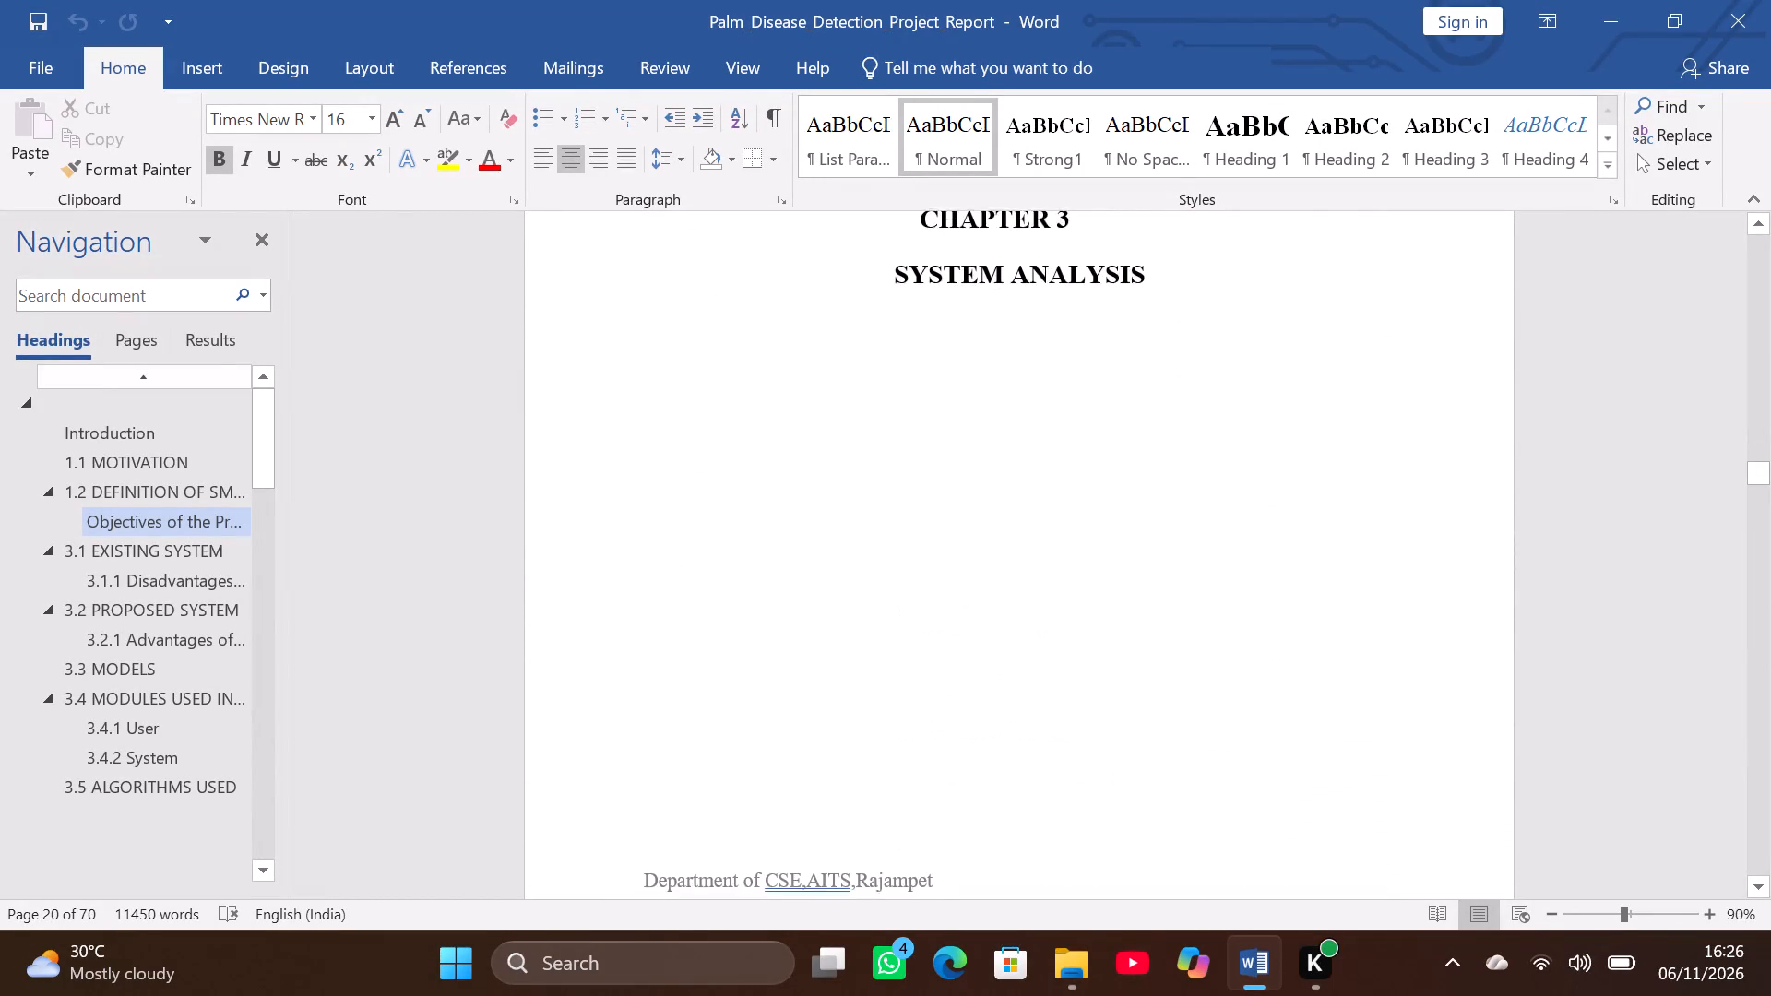
scroll(1038, 412, "up", 1)
left_click(1064, 311)
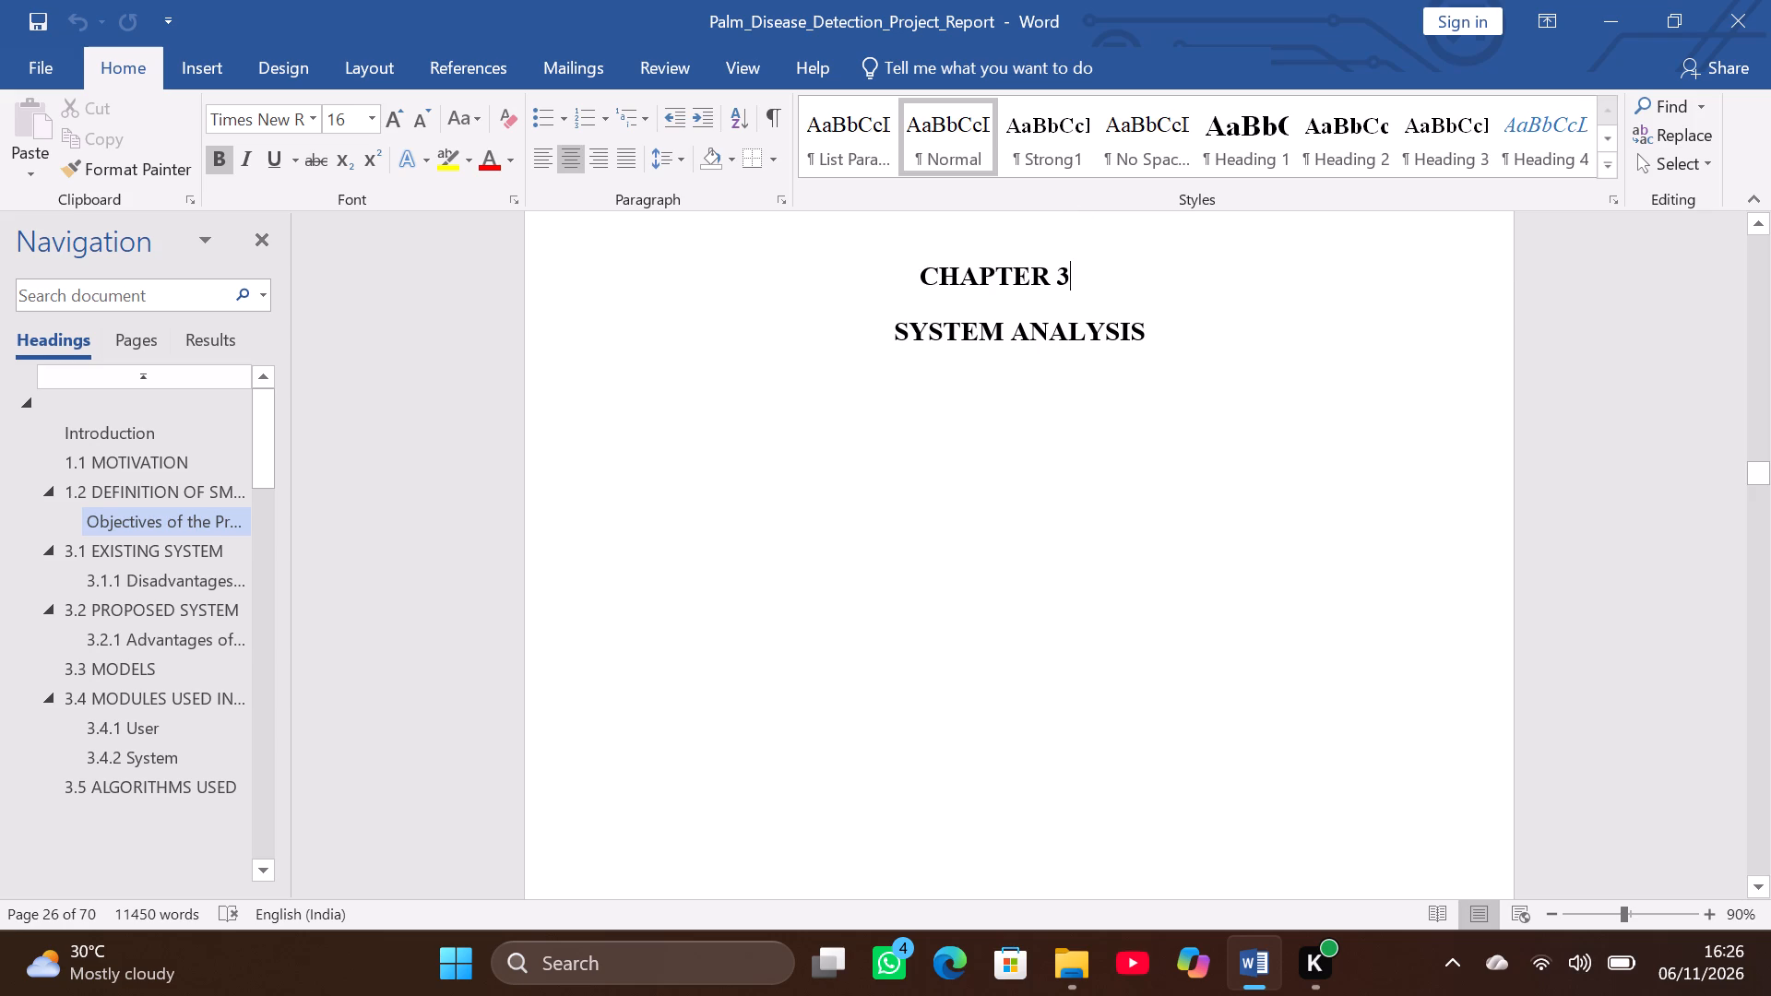
Look through the System Analysis chapter to the Chapter 4 title page, placing the cursor in its SYSTEM REQUIREMENT SPECIFICATION title.
scroll(1064, 311, "down", 18)
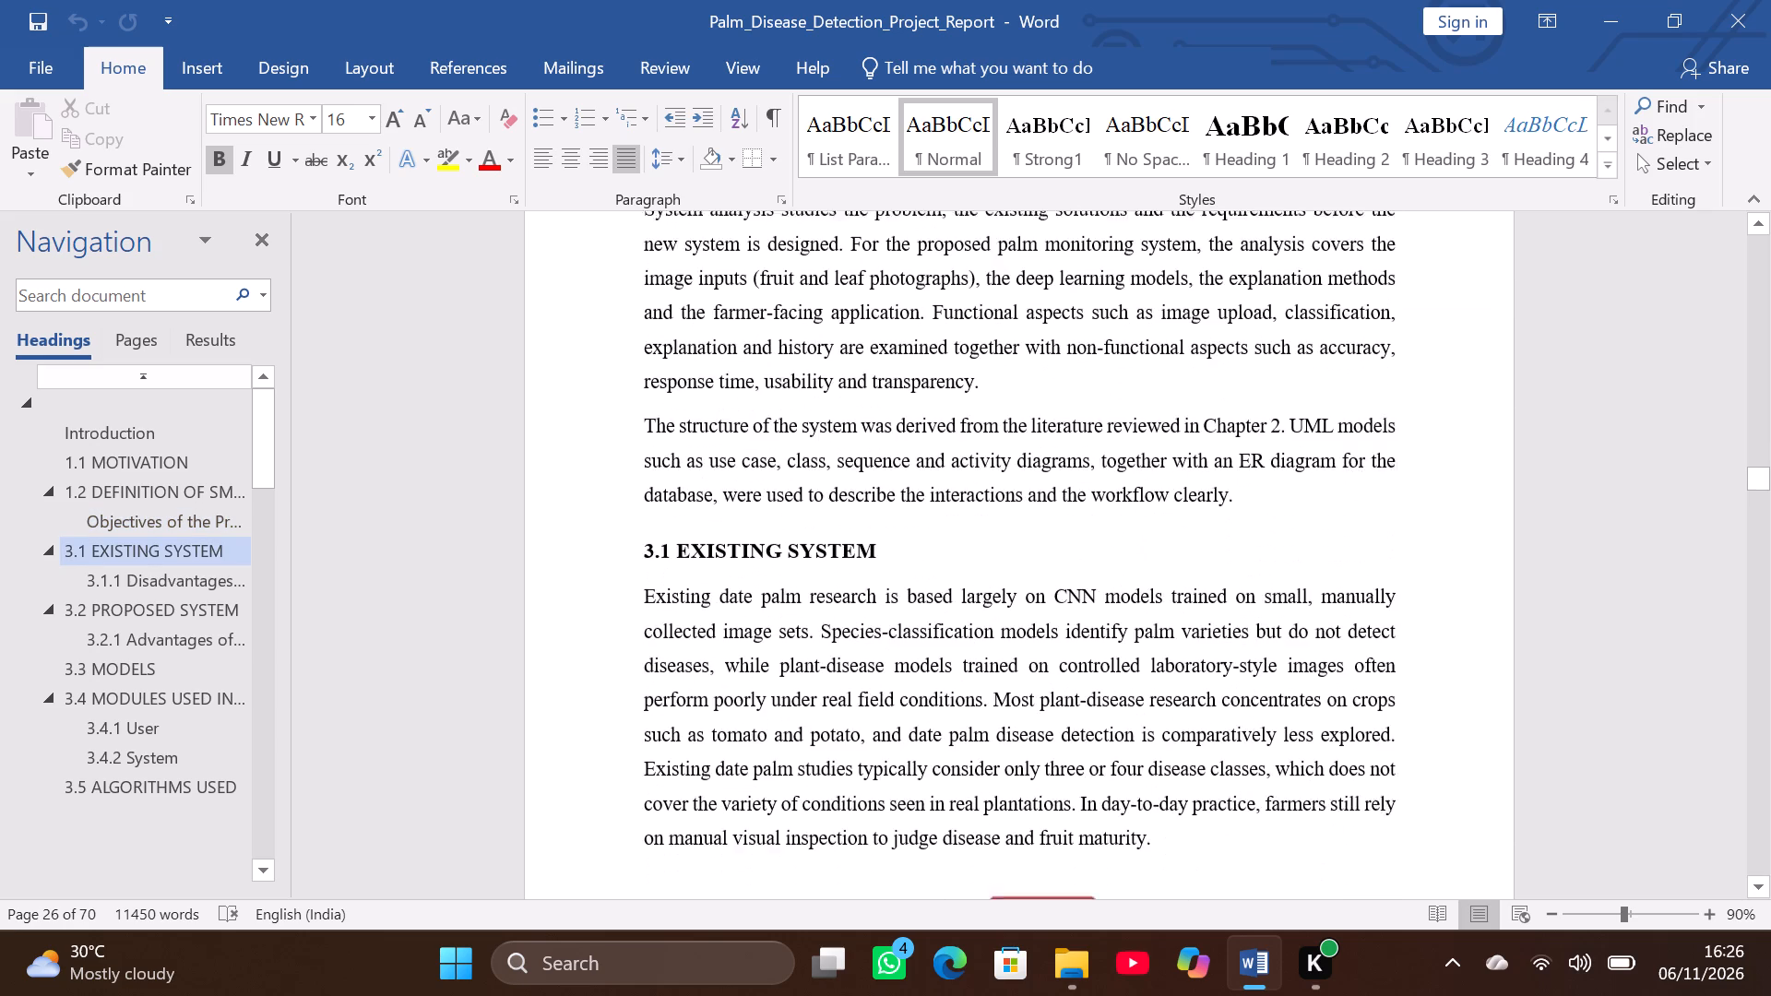
scroll(1064, 311, "down", 14)
scroll(1064, 311, "down", 10)
scroll(1064, 311, "down", 14)
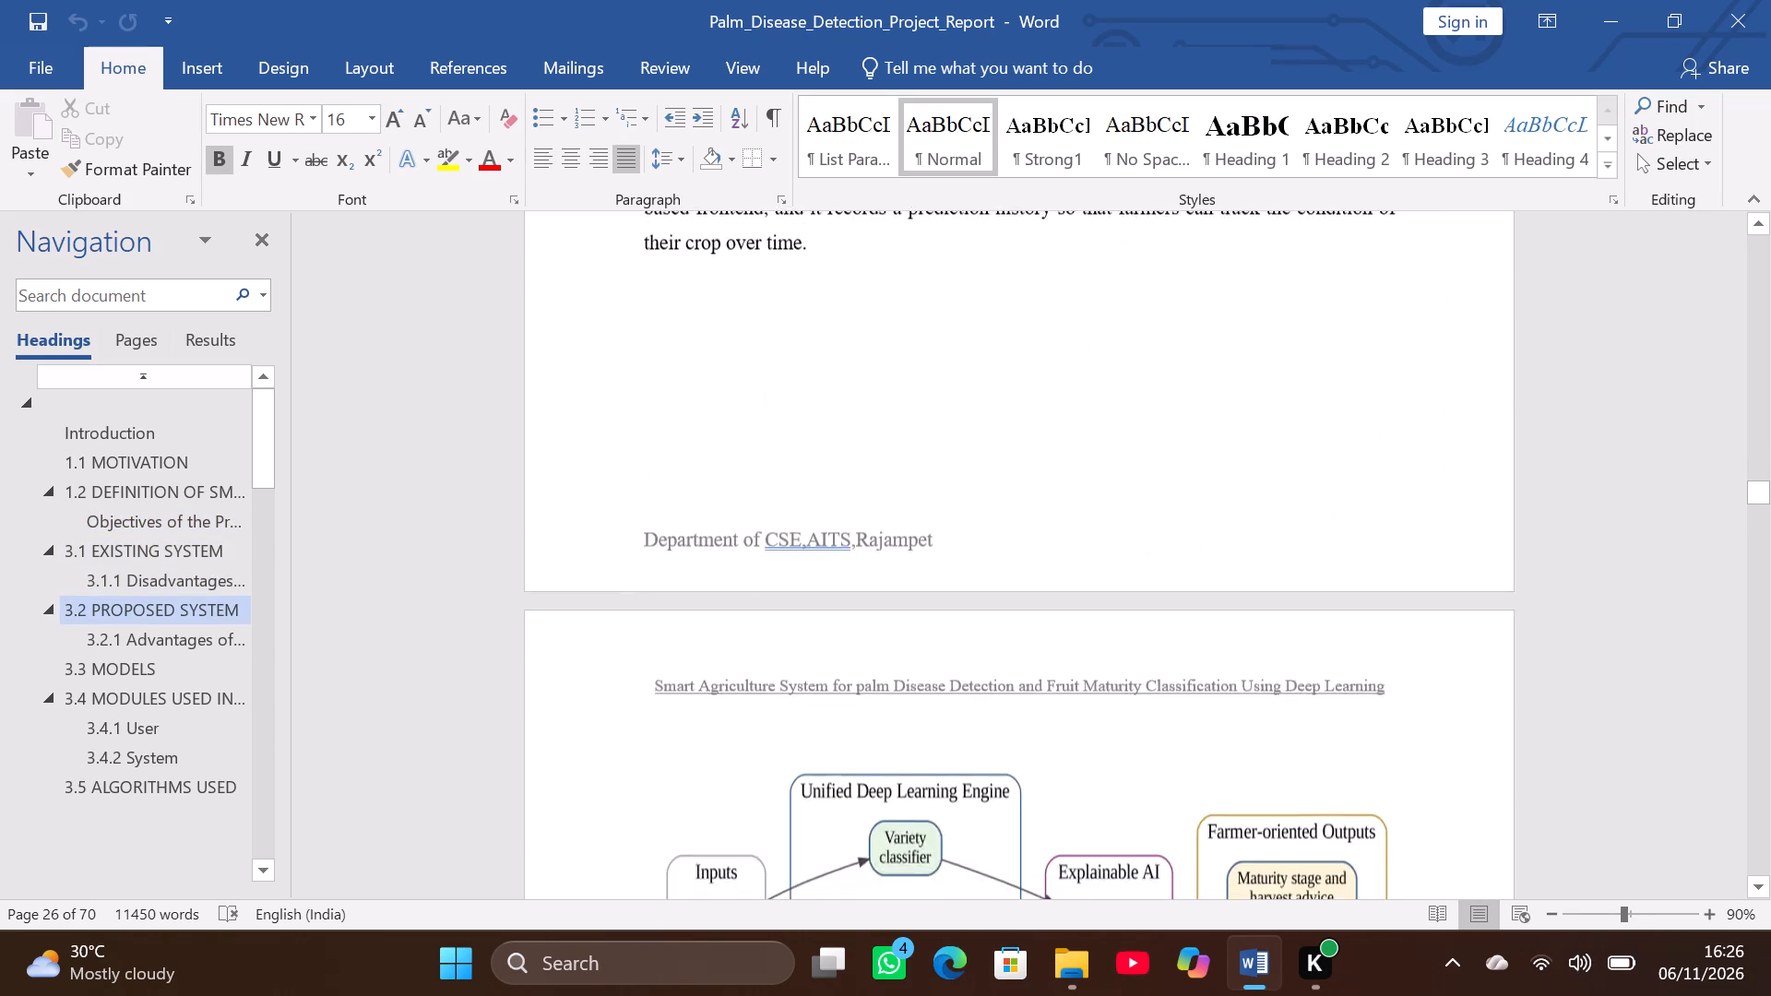
scroll(1064, 311, "down", 12)
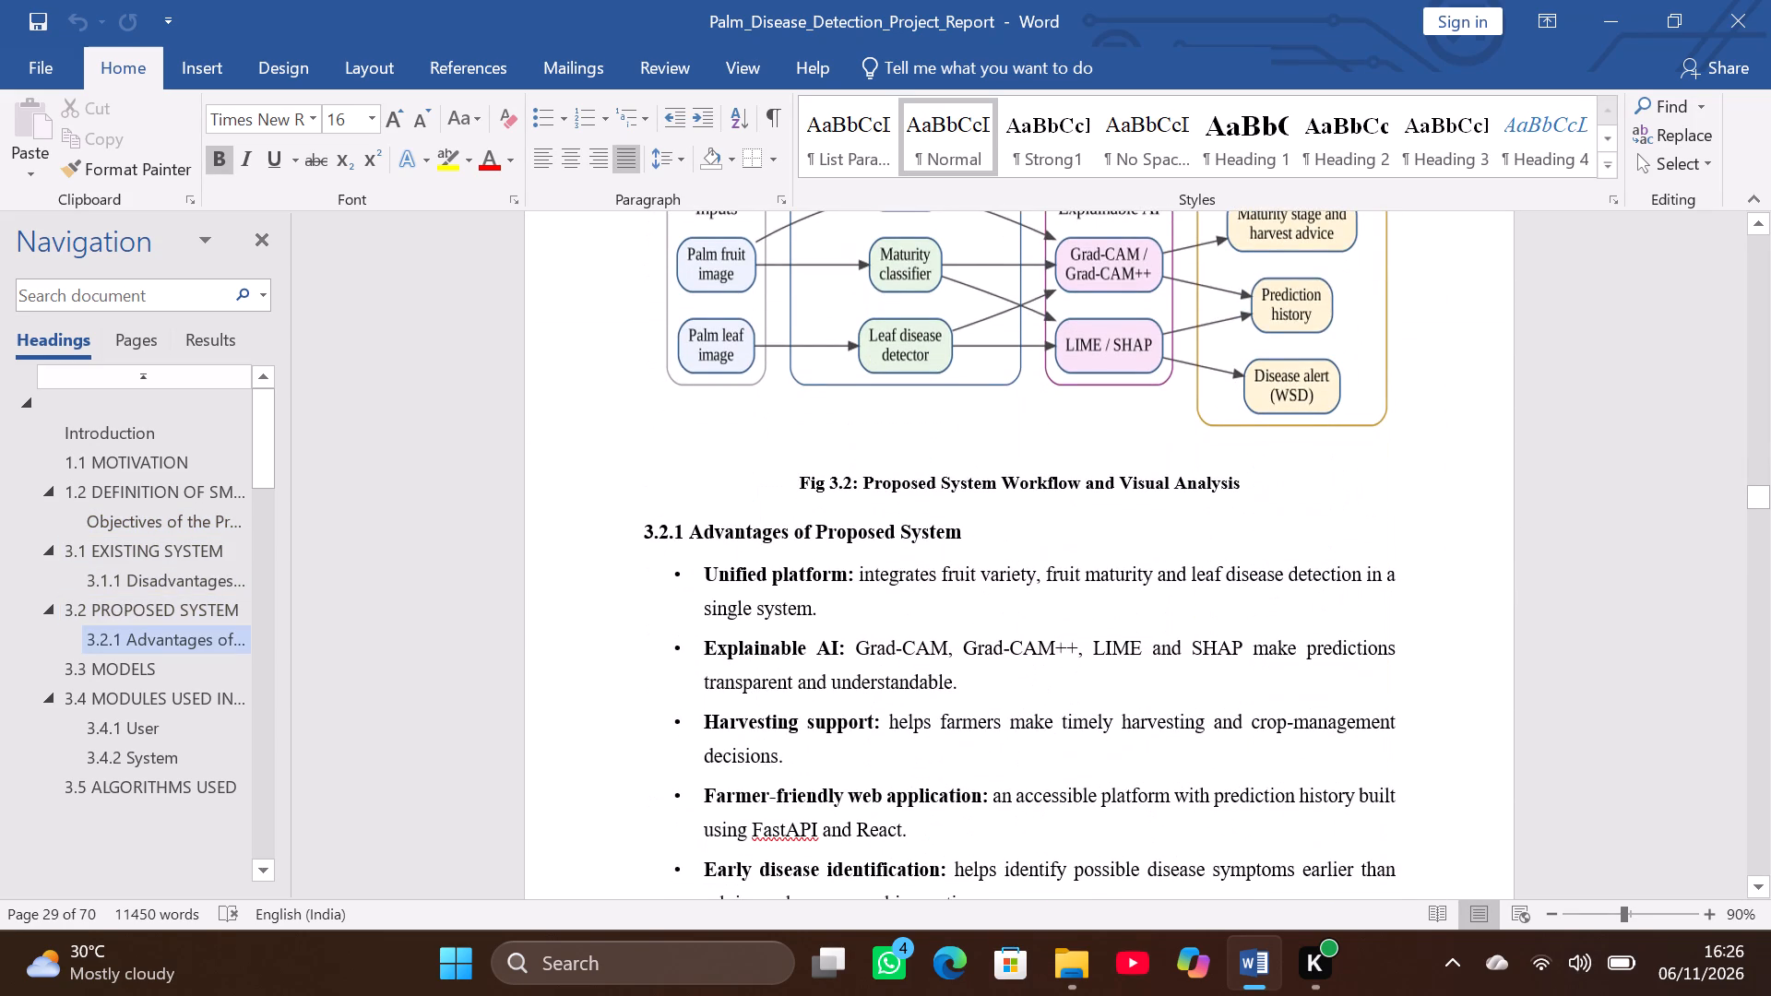
scroll(1064, 311, "down", 20)
scroll(1064, 311, "down", 10)
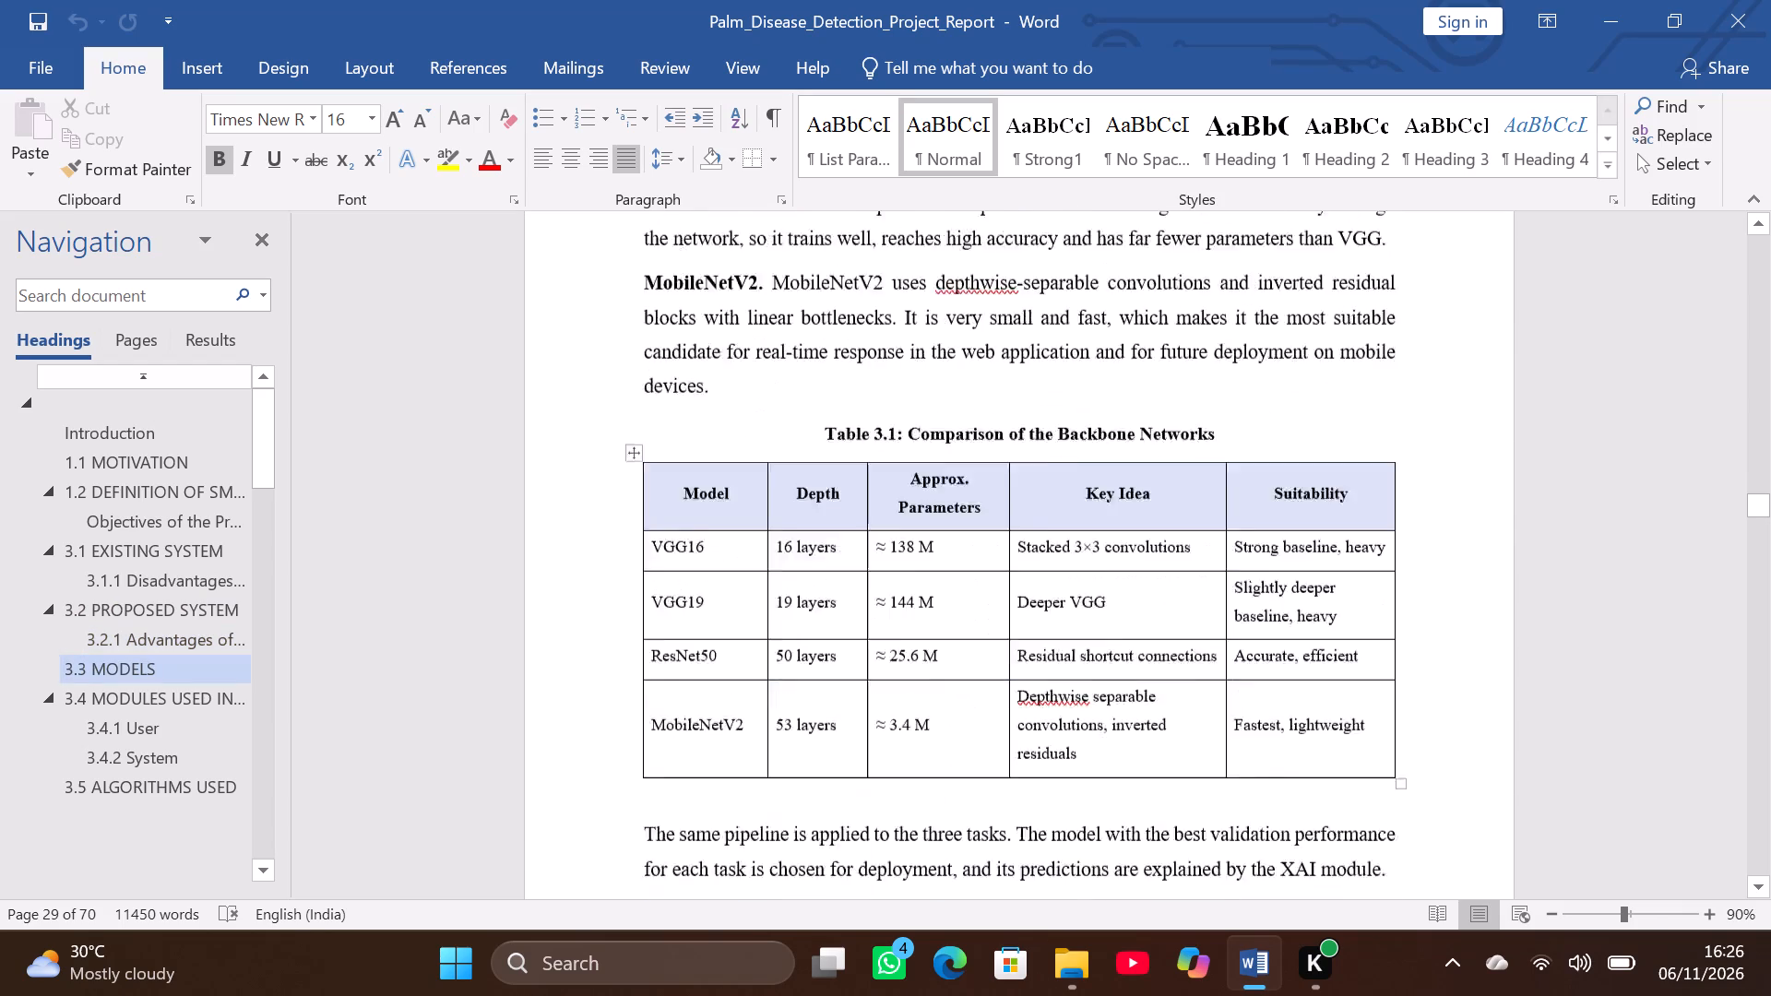
scroll(1064, 311, "down", 20)
scroll(1064, 311, "down", 10)
scroll(1064, 311, "down", 11)
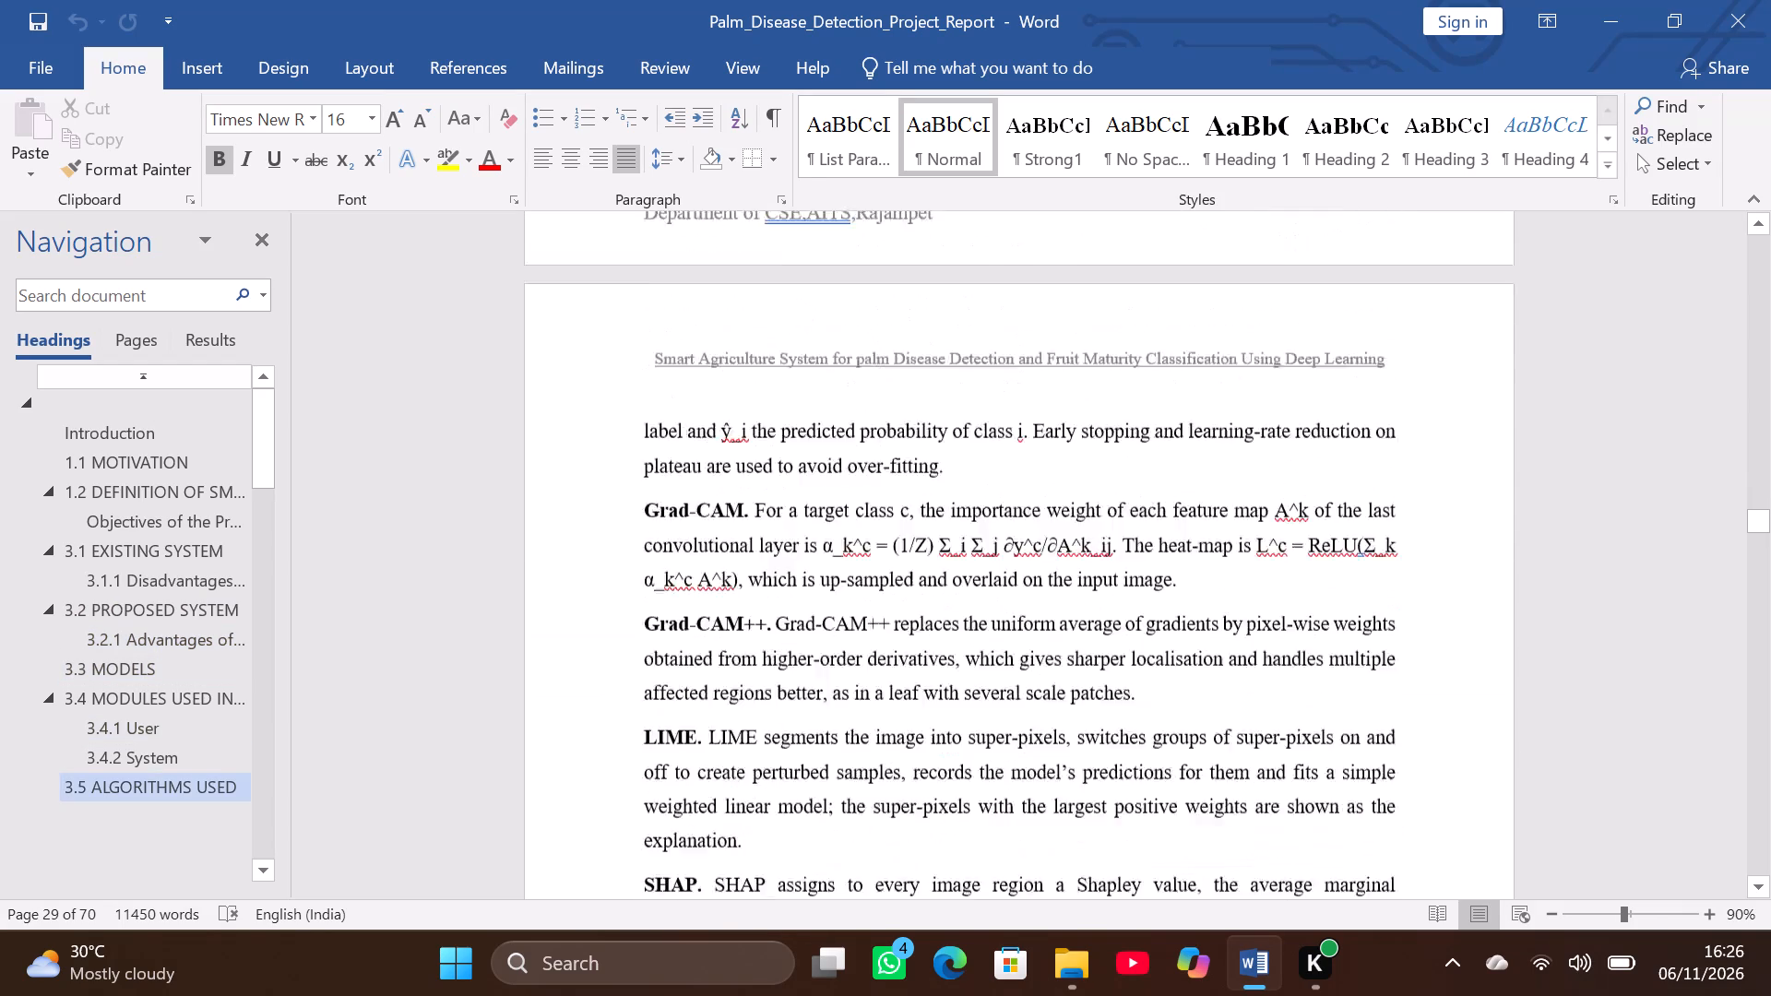
scroll(1064, 311, "down", 8)
scroll(1064, 311, "up", 6)
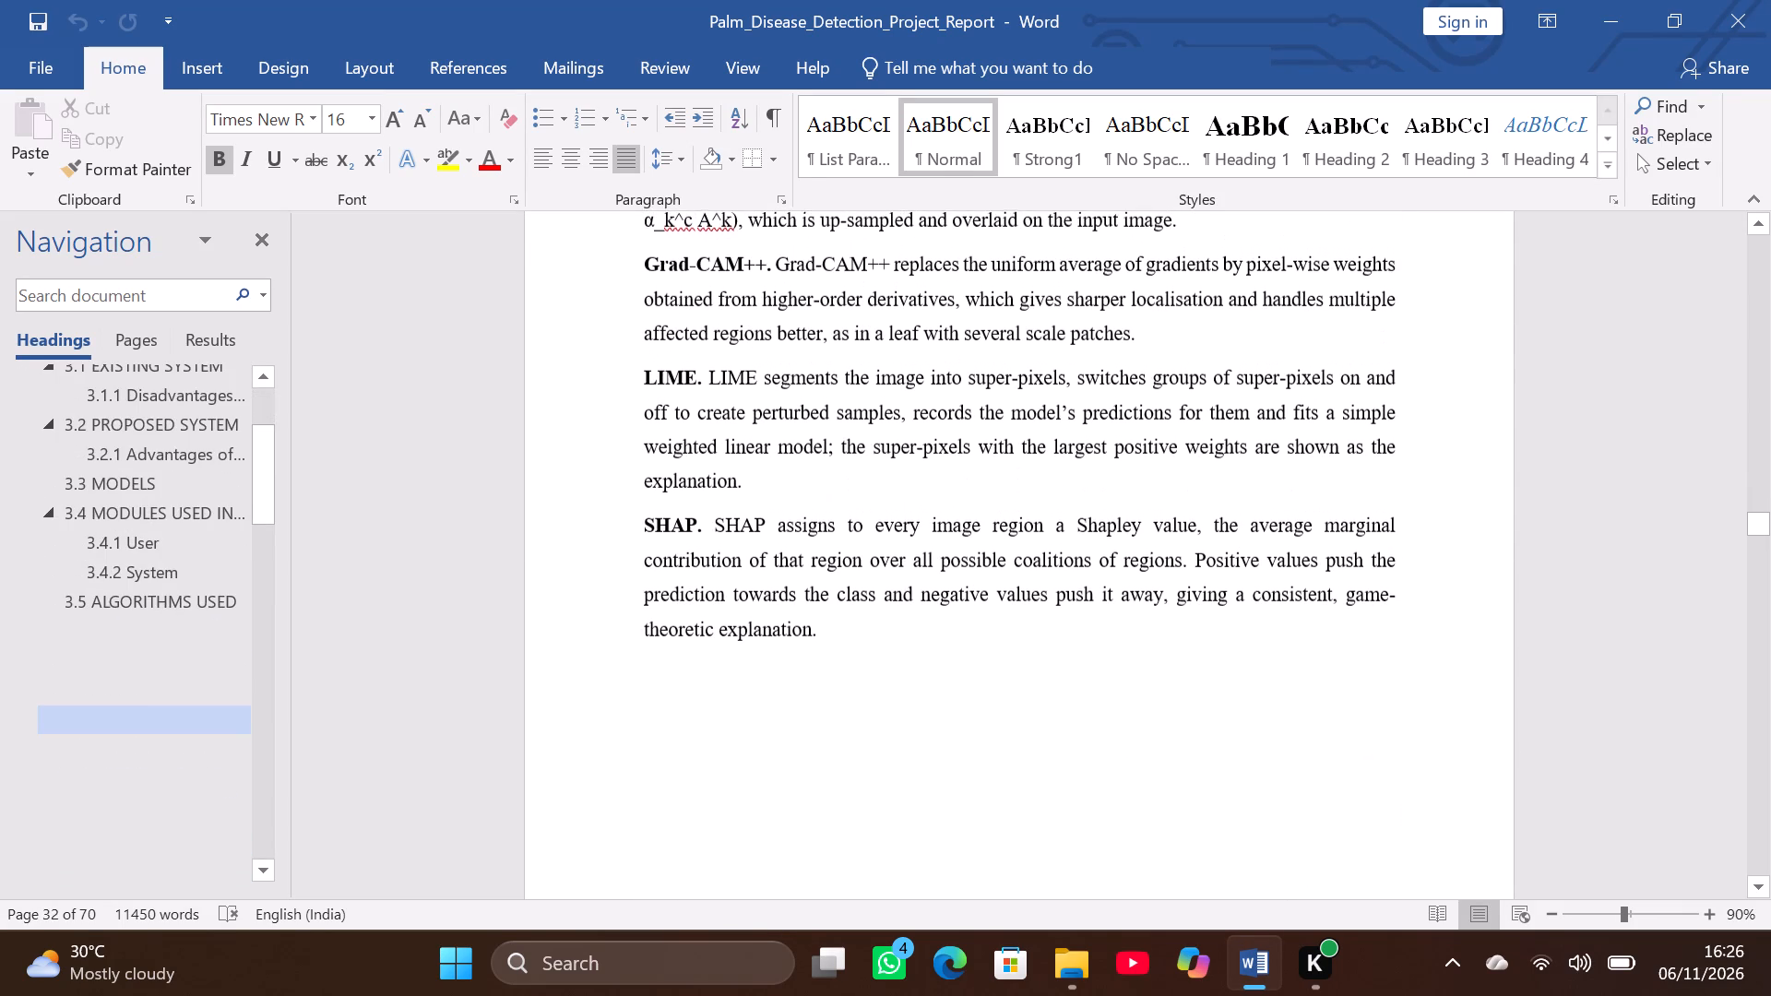
scroll(1064, 311, "up", 1)
scroll(1064, 311, "down", 20)
scroll(1064, 311, "down", 7)
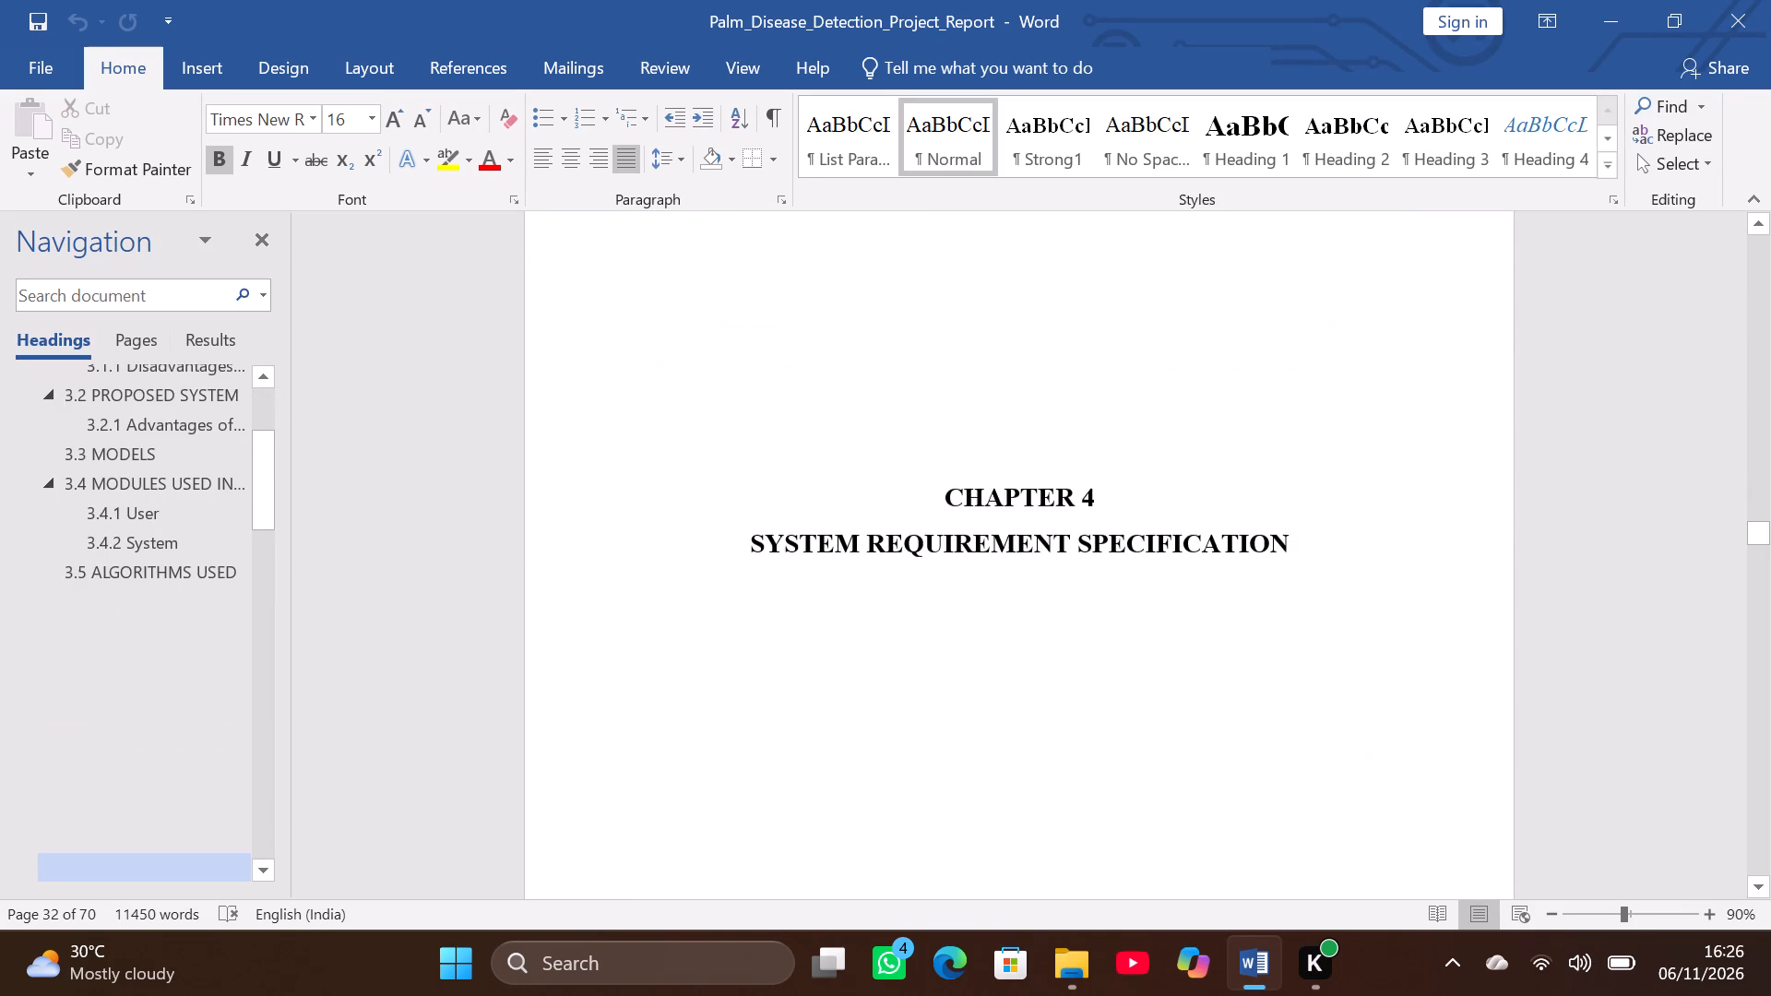
scroll(1064, 311, "down", 7)
scroll(1064, 311, "up", 4)
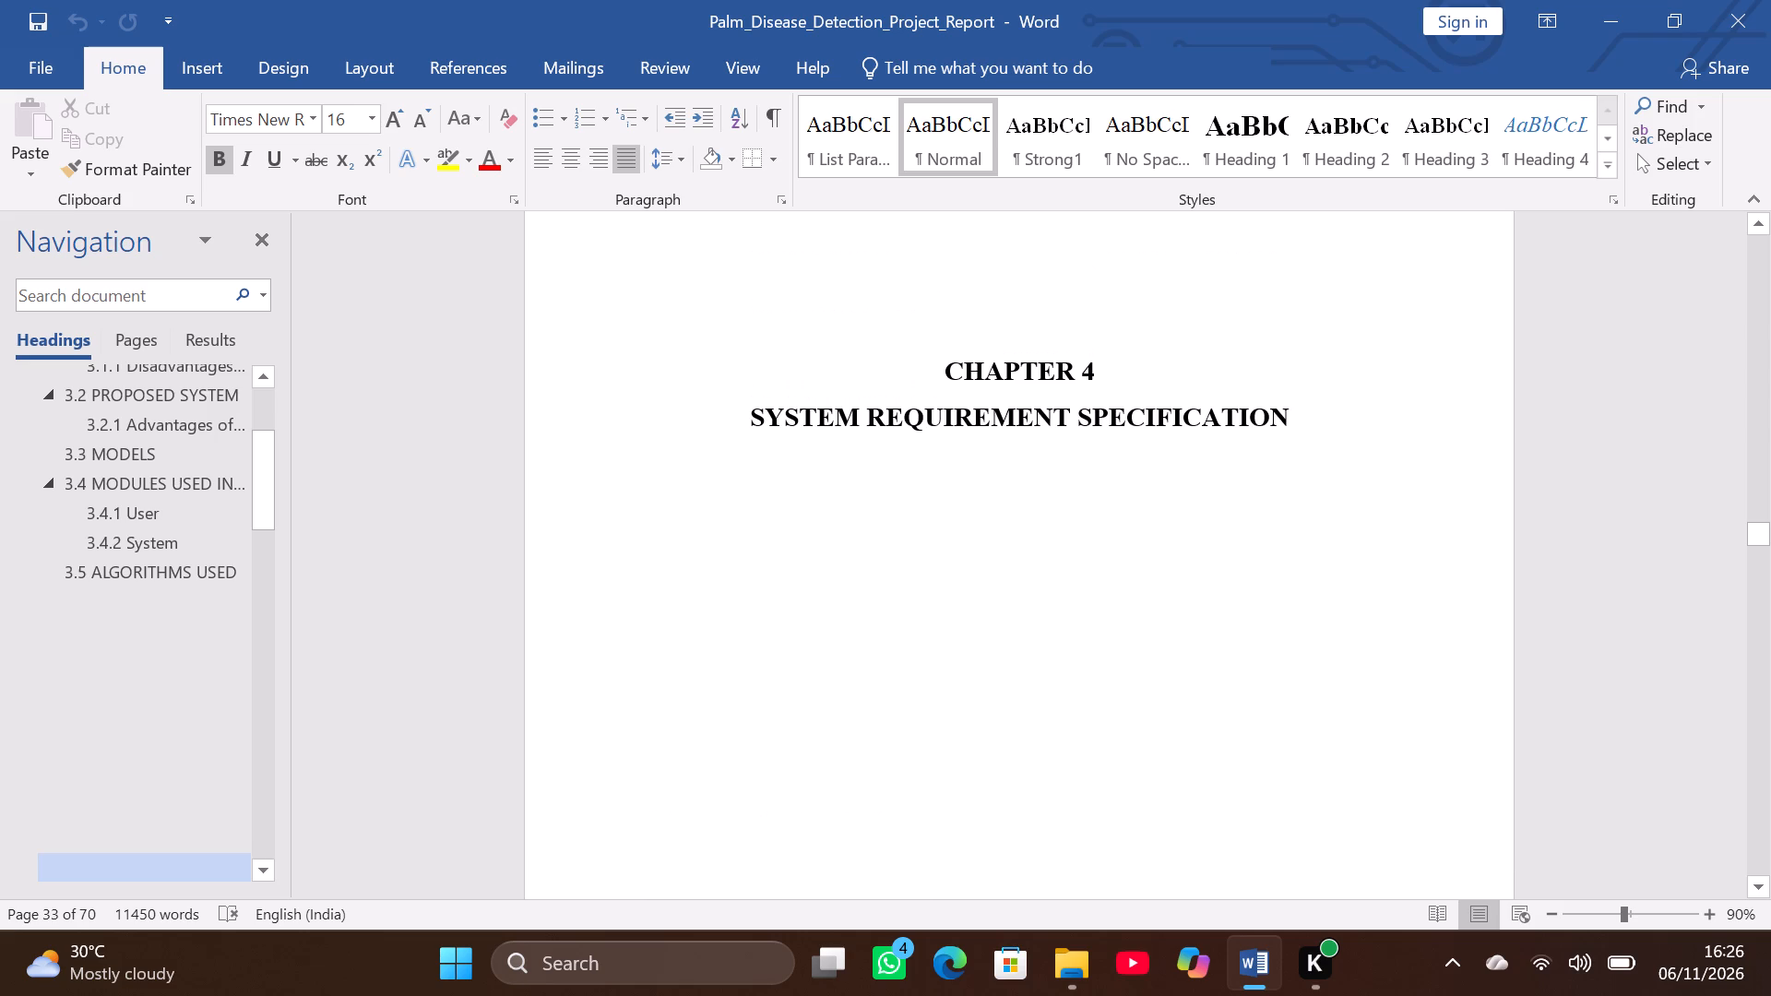
left_click(1060, 409)
Examine Chapter 4's hardware and software requirements, feasibility study and functional requirements, continuing to the Chapter 5 title page.
scroll(1060, 409, "down", 20)
scroll(1060, 409, "down", 10)
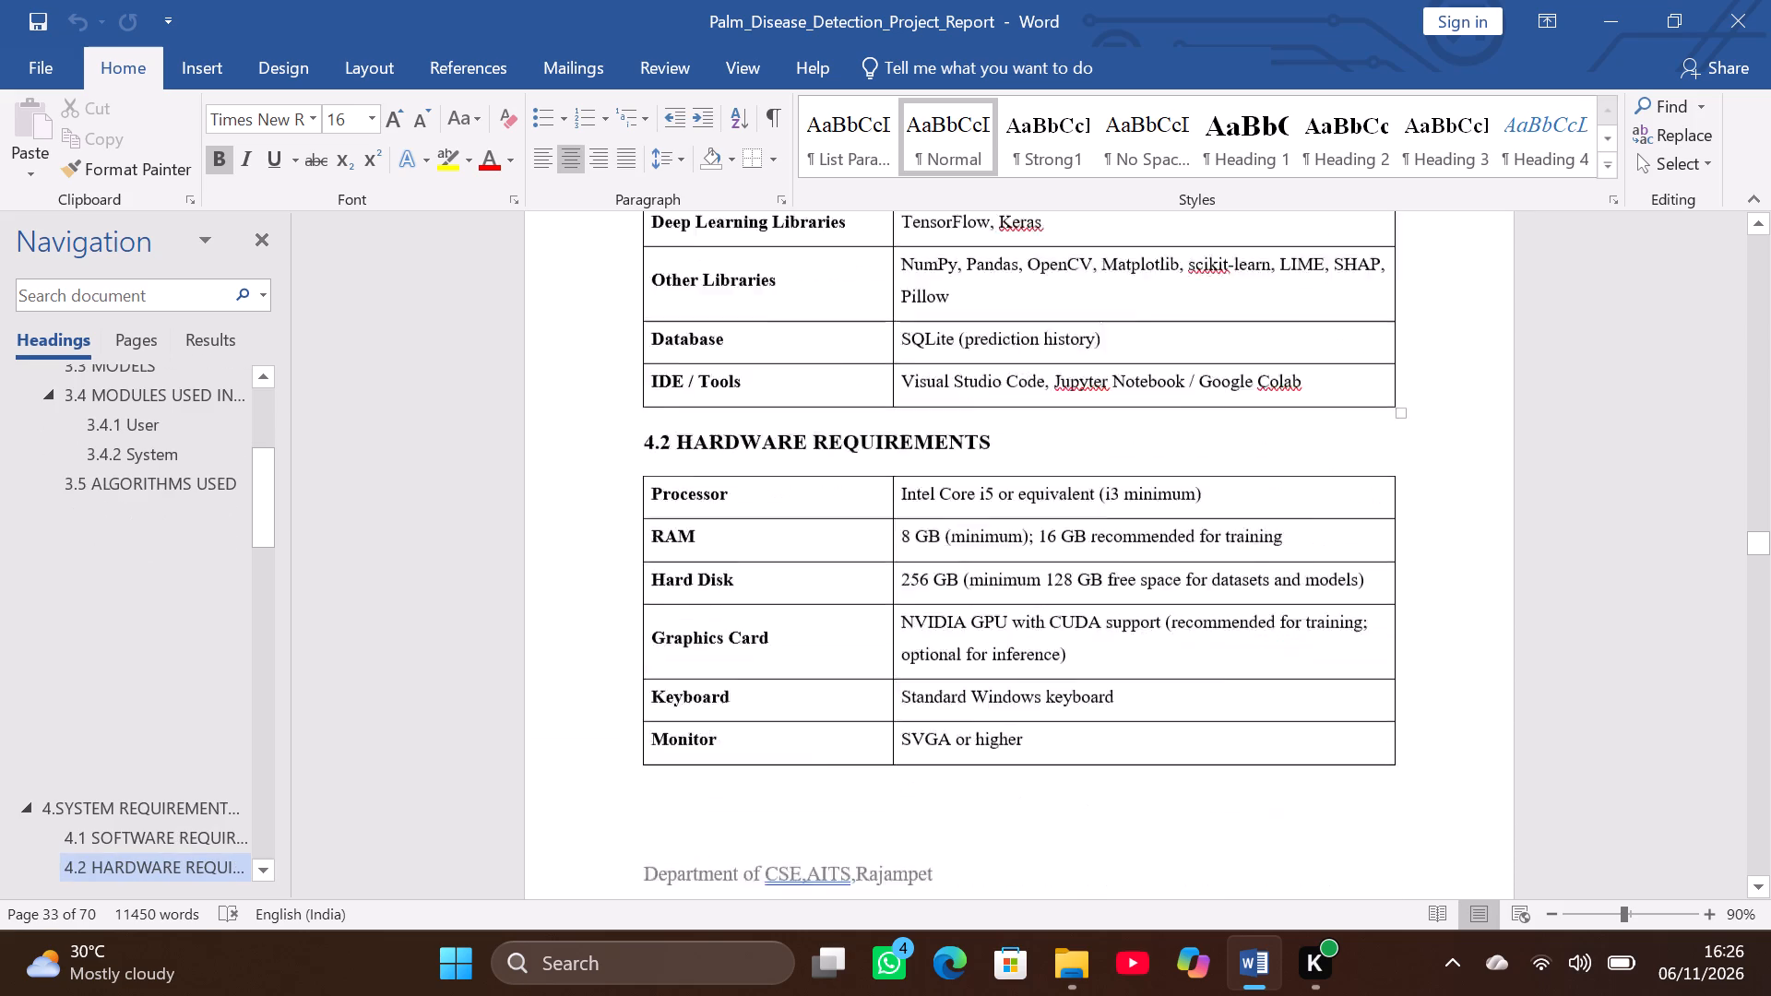
scroll(1060, 409, "down", 19)
scroll(1060, 409, "down", 10)
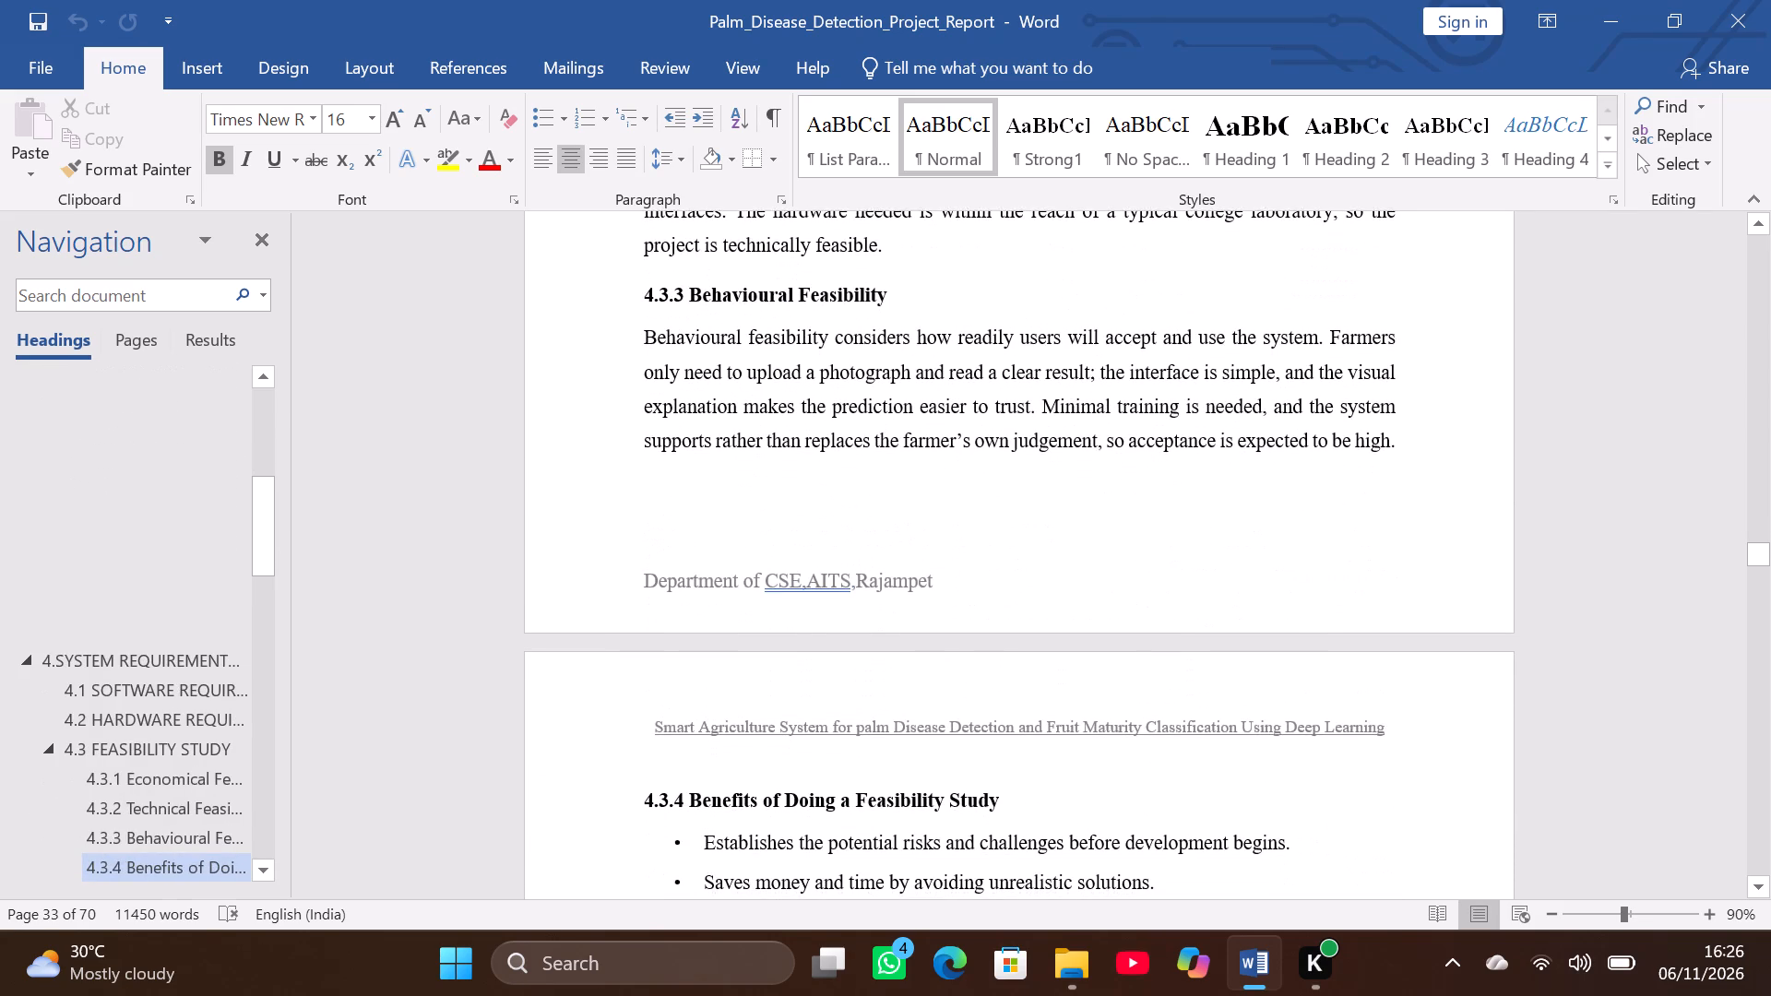
scroll(1060, 409, "up", 20)
scroll(1060, 409, "up", 20)
scroll(1060, 409, "up", 17)
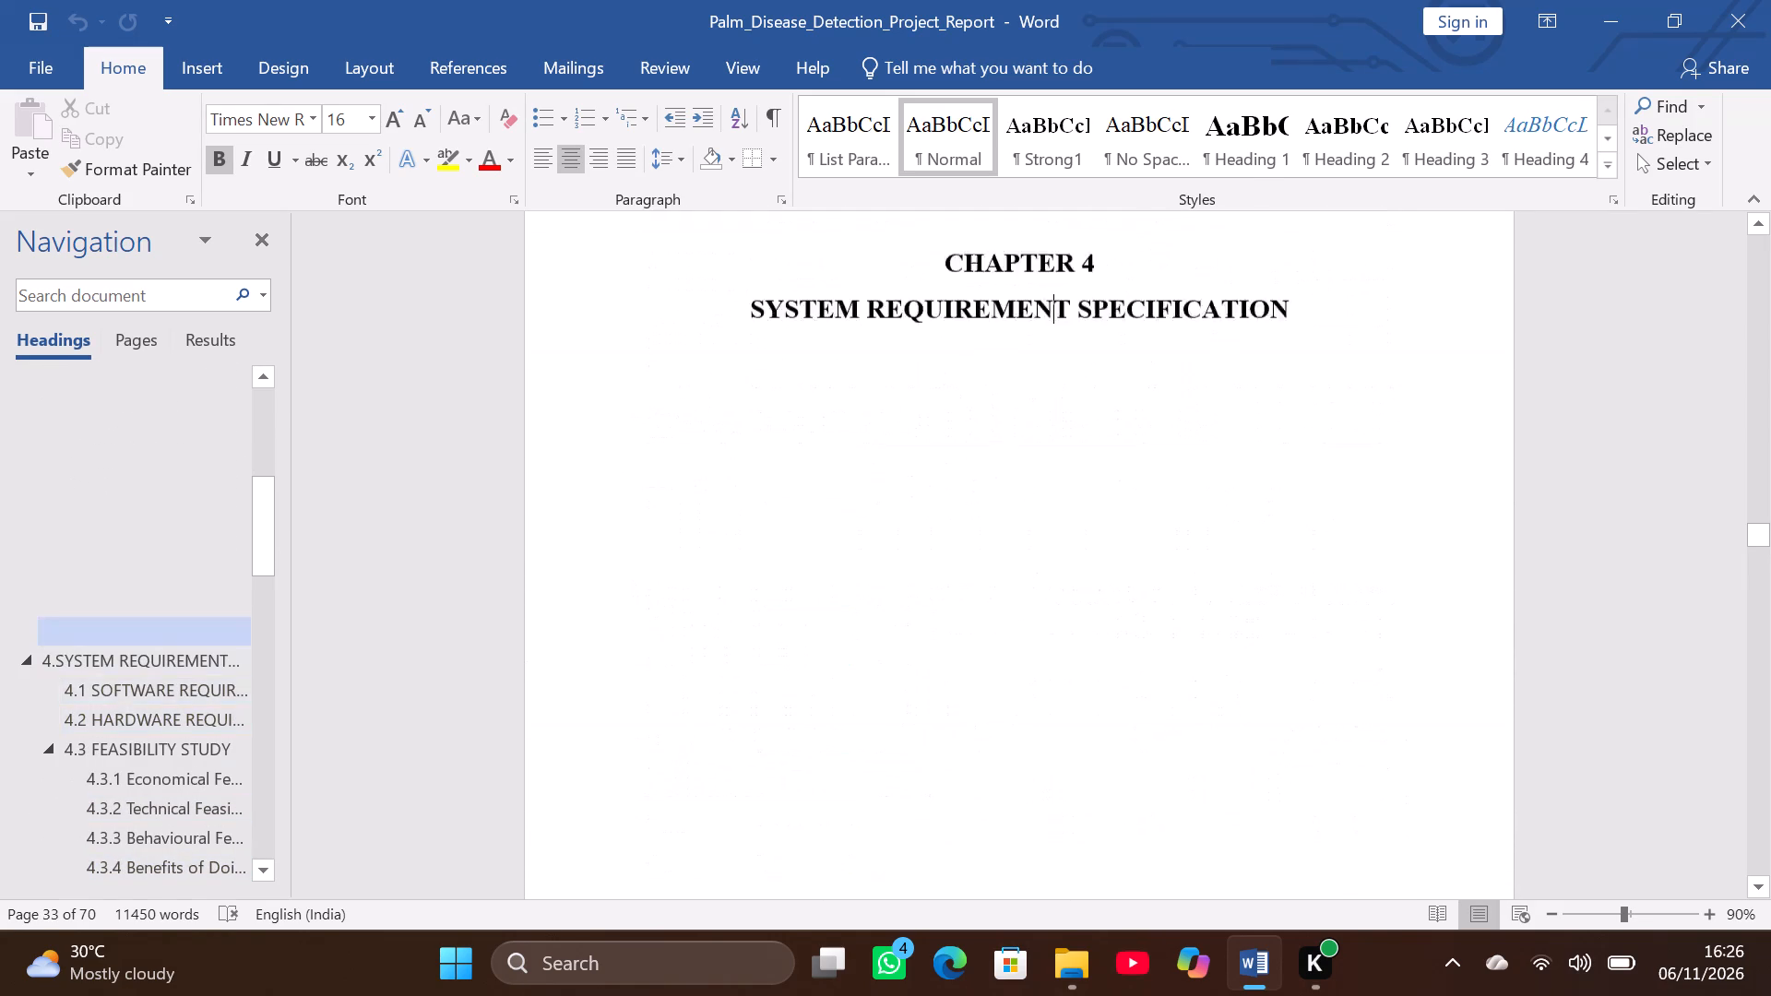
scroll(1060, 409, "up", 11)
scroll(1060, 409, "down", 20)
scroll(1060, 409, "down", 20)
scroll(1060, 409, "down", 20)
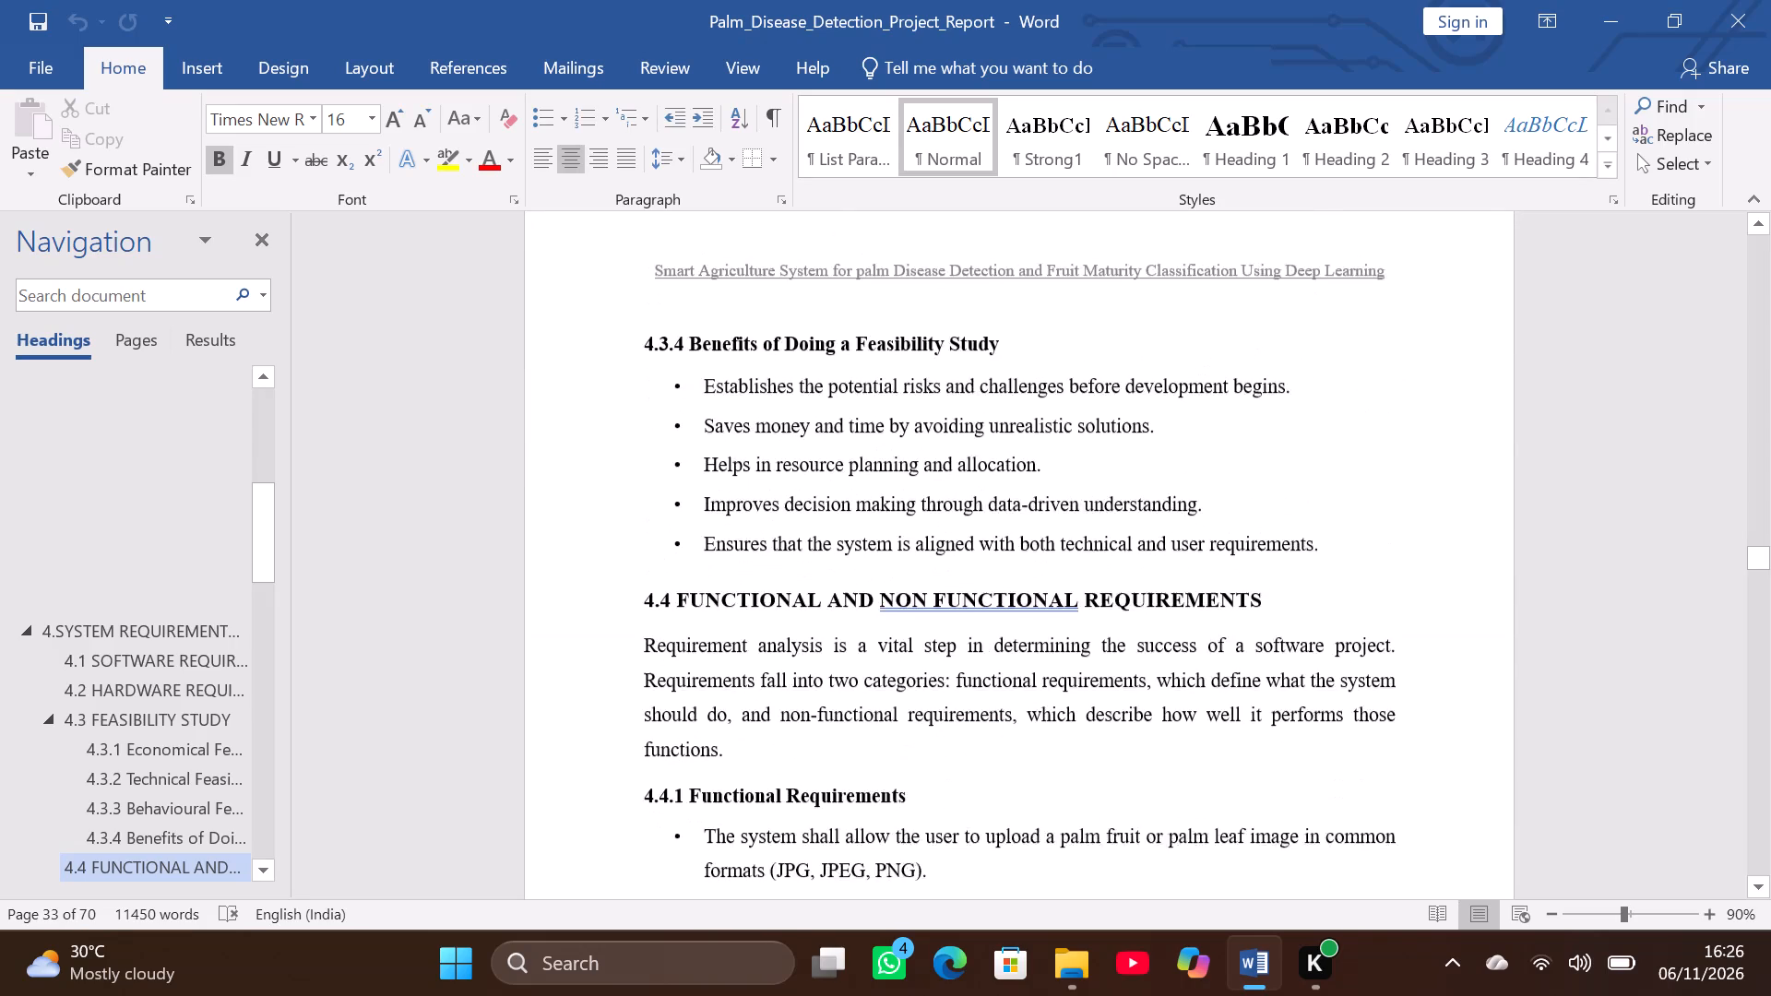
scroll(1060, 409, "down", 20)
scroll(1060, 409, "down", 20)
scroll(1060, 409, "down", 14)
scroll(1060, 409, "up", 2)
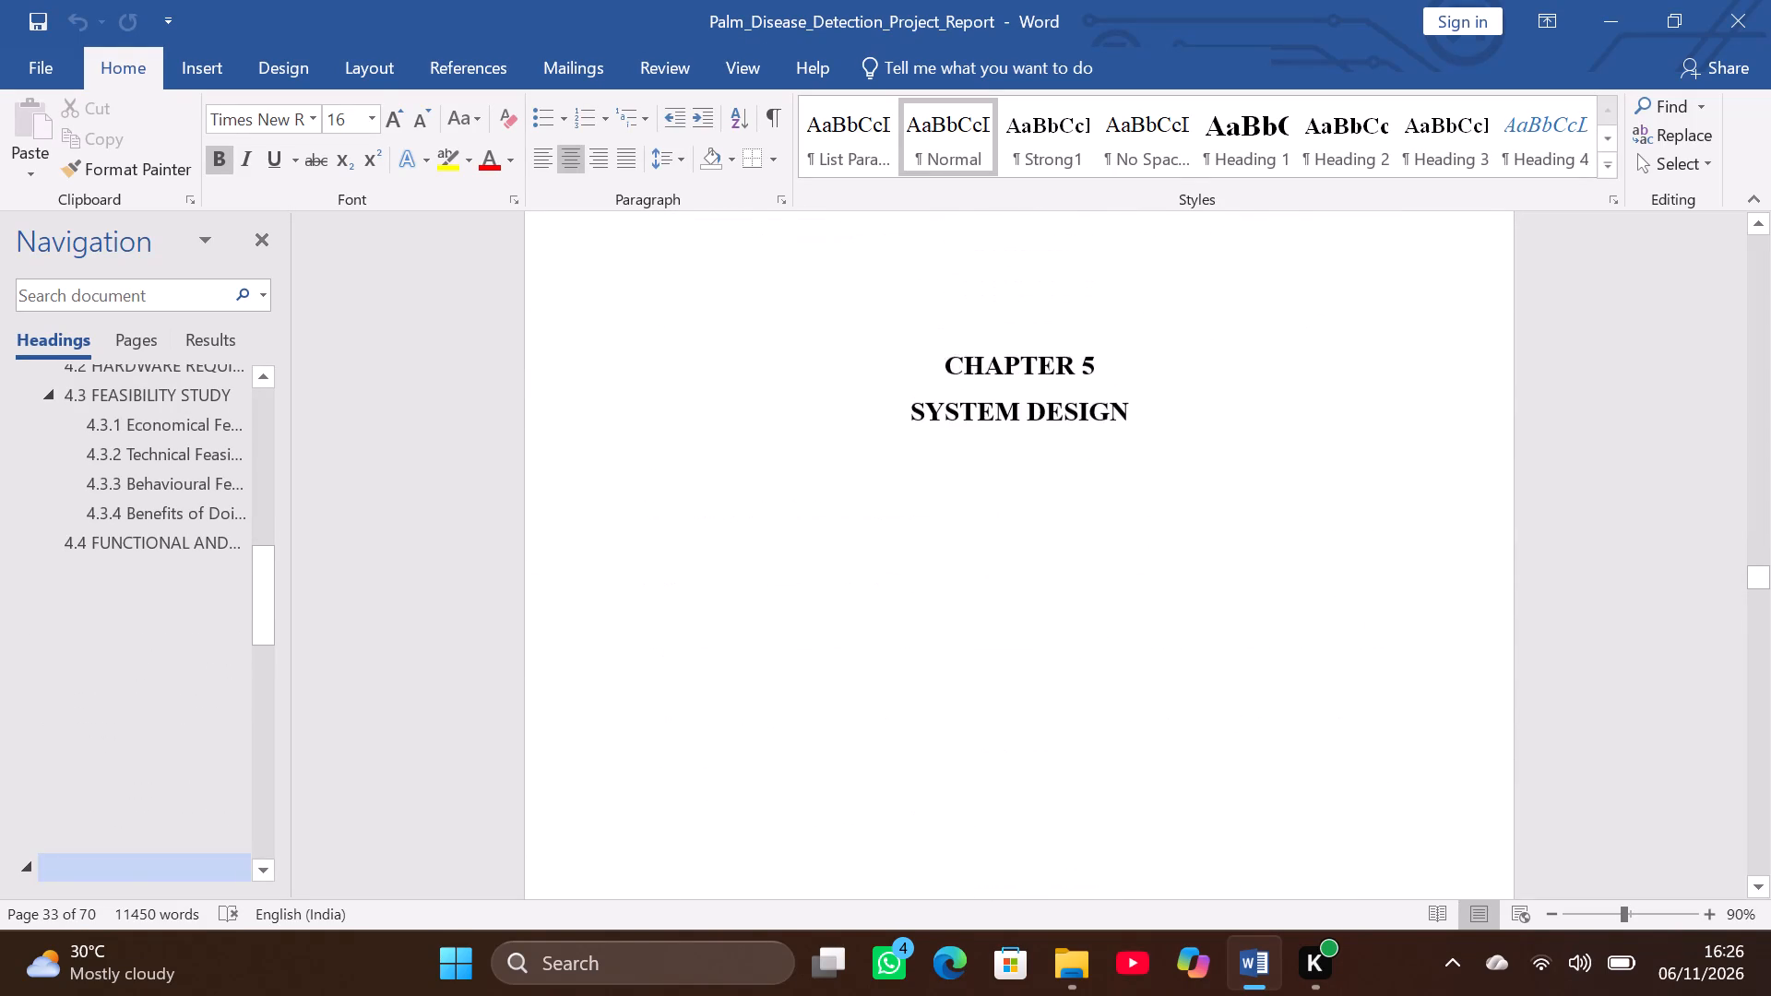
Examine Chapter 5's architecture design, UML introduction, UML notations table, and the use case and class diagram sections.
scroll(1060, 409, "down", 20)
scroll(1060, 409, "down", 9)
scroll(1060, 409, "up", 8)
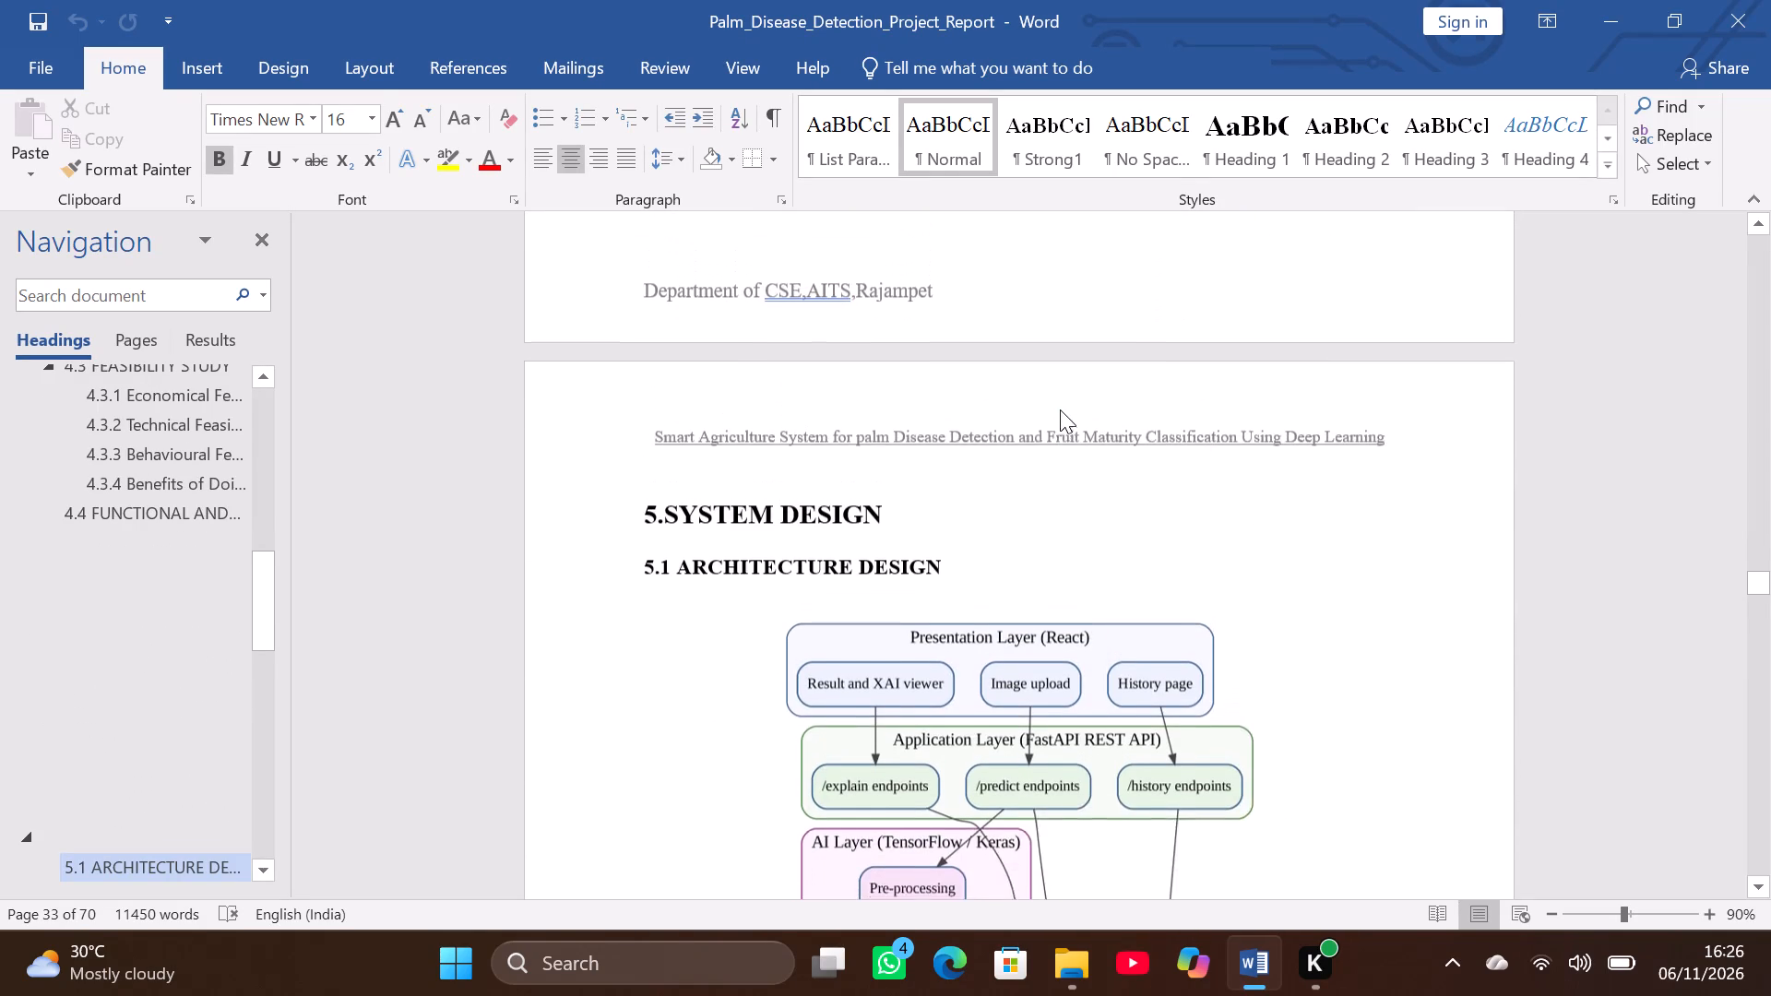
scroll(1060, 409, "up", 6)
scroll(1060, 409, "down", 13)
scroll(1060, 409, "down", 15)
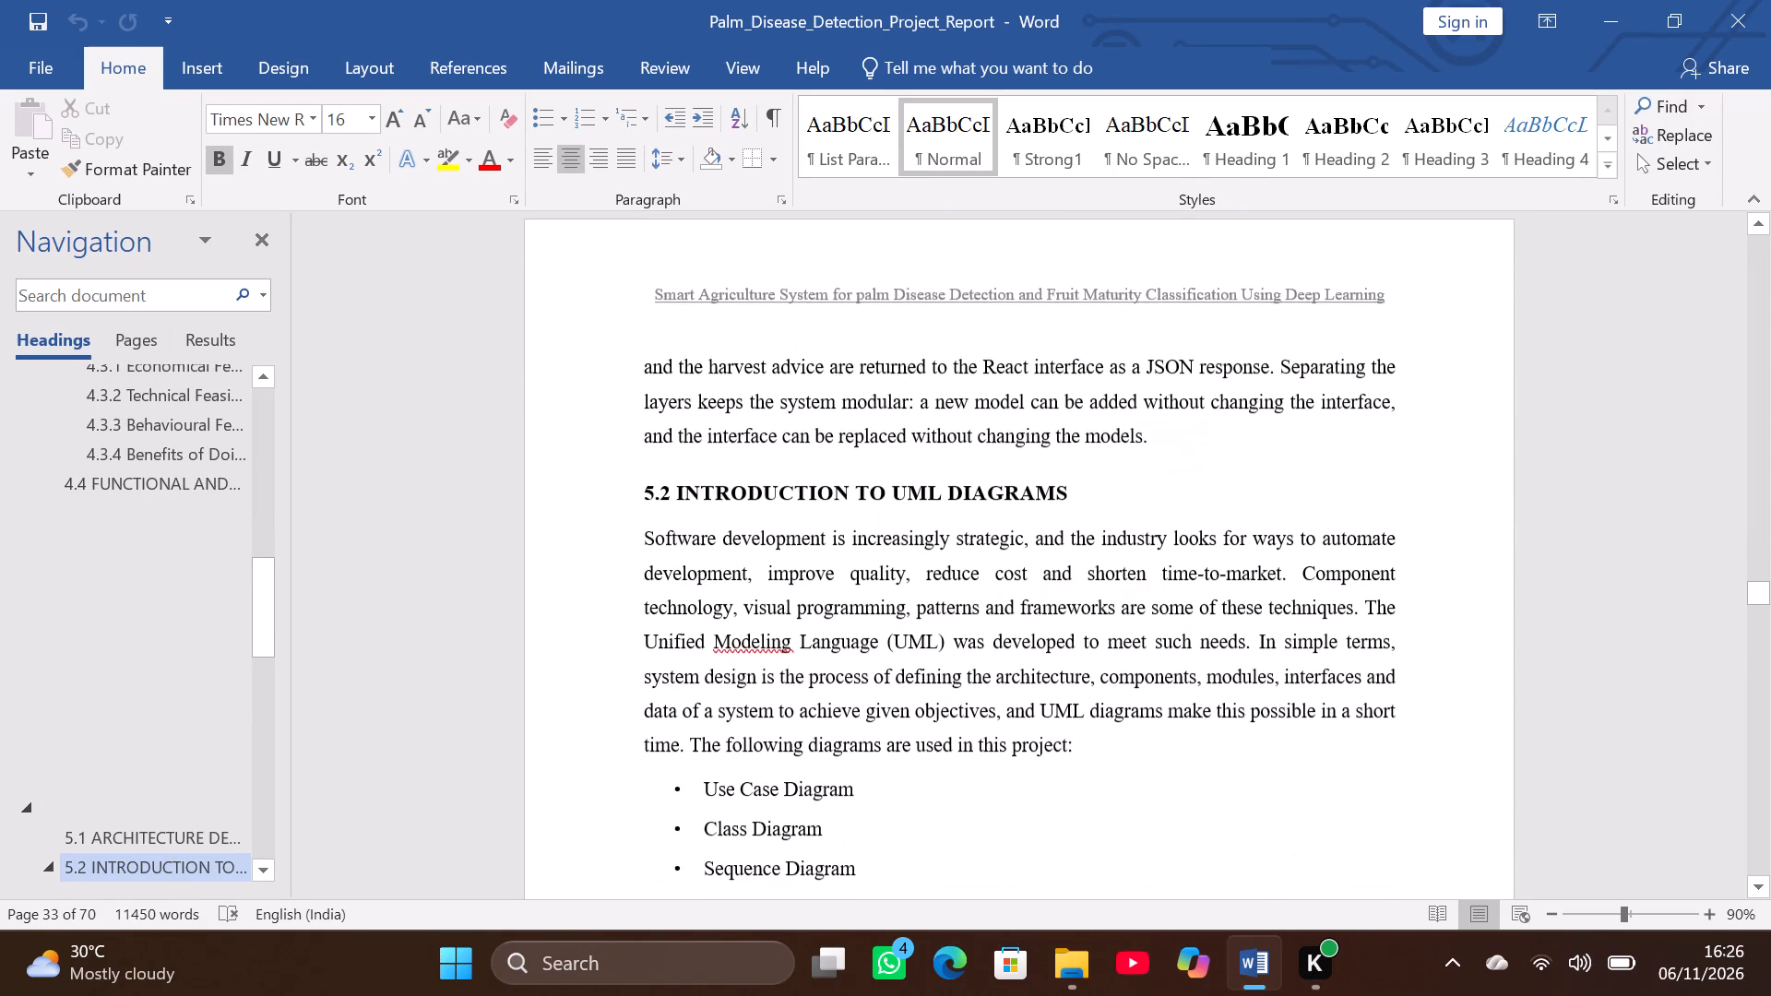
scroll(1060, 409, "down", 12)
scroll(1060, 409, "down", 20)
scroll(1060, 409, "down", 16)
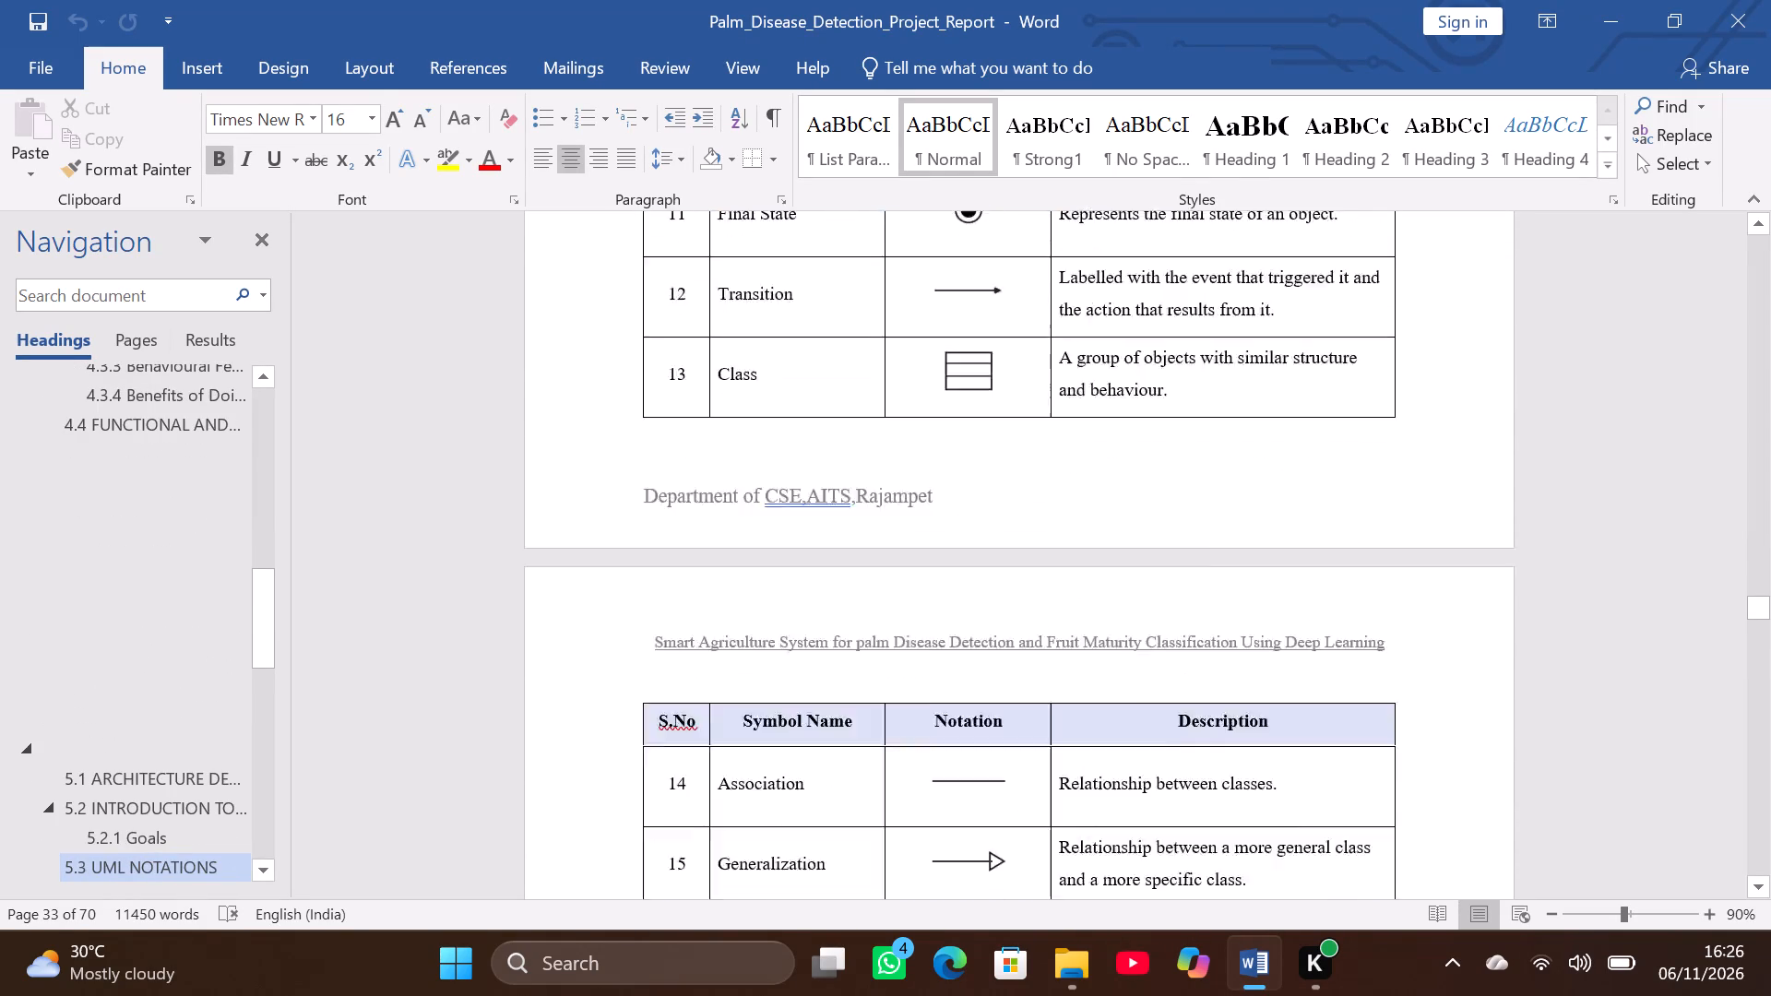
scroll(1060, 409, "down", 12)
scroll(1060, 409, "down", 11)
scroll(1060, 409, "down", 14)
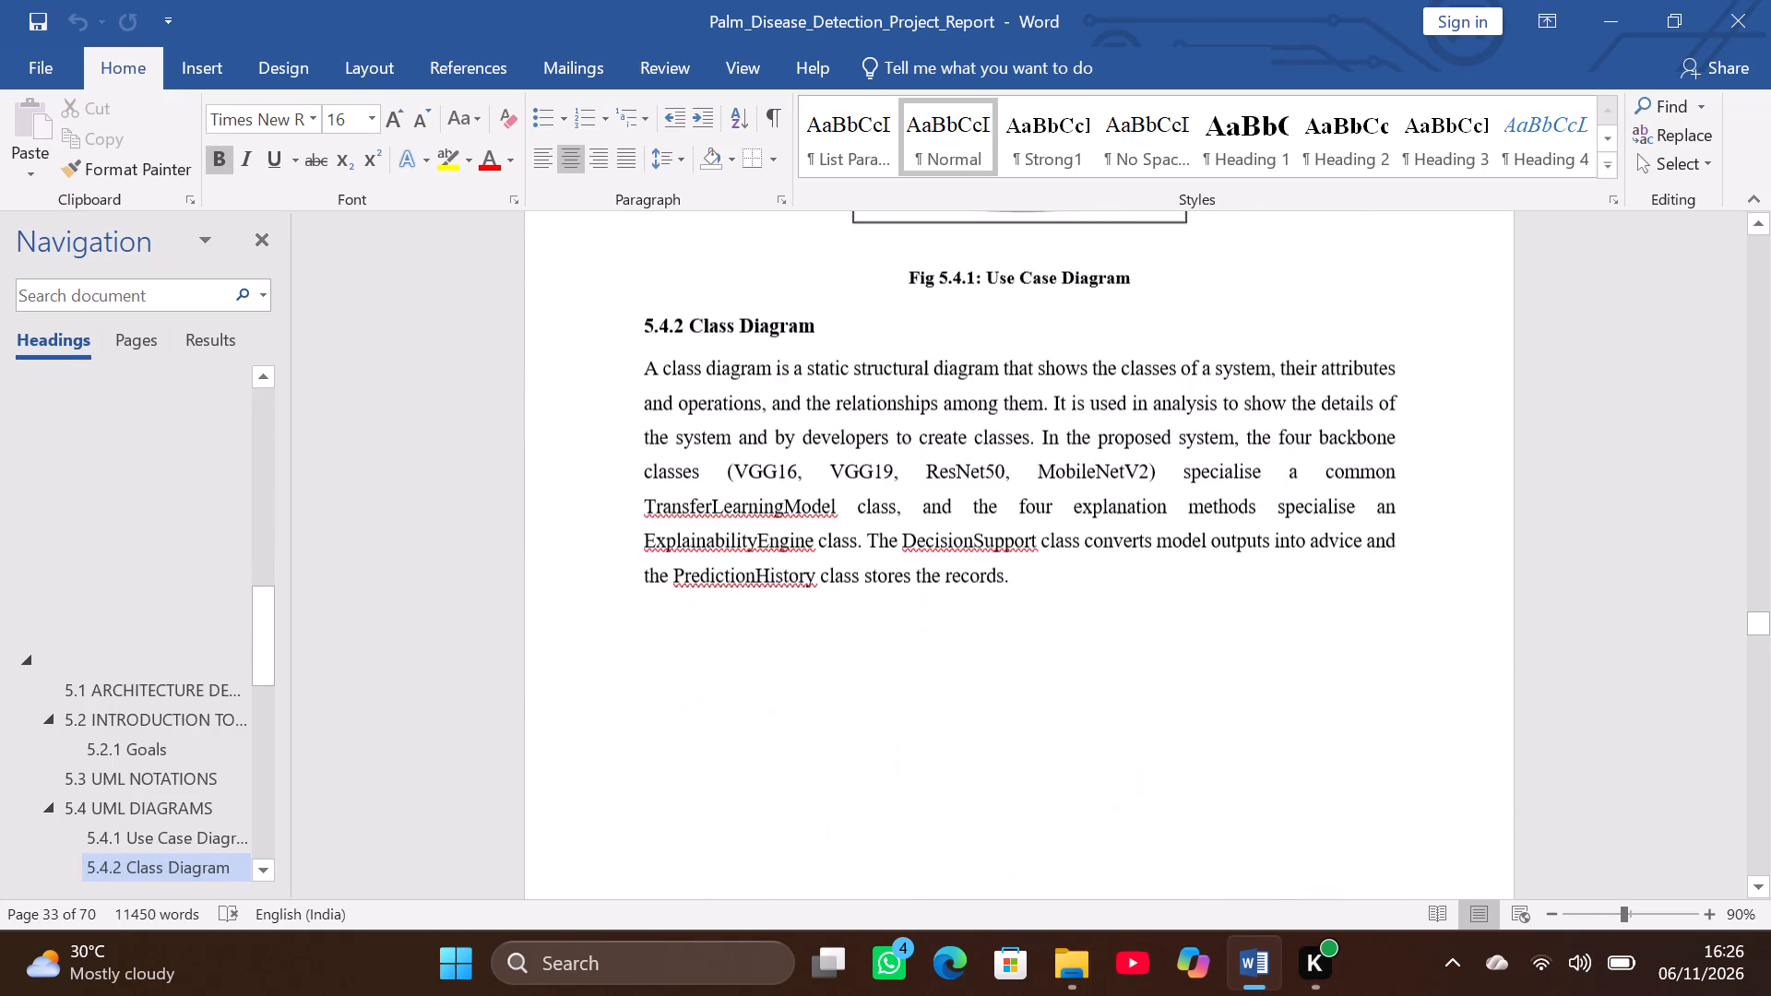
scroll(1060, 409, "down", 18)
scroll(1060, 409, "down", 16)
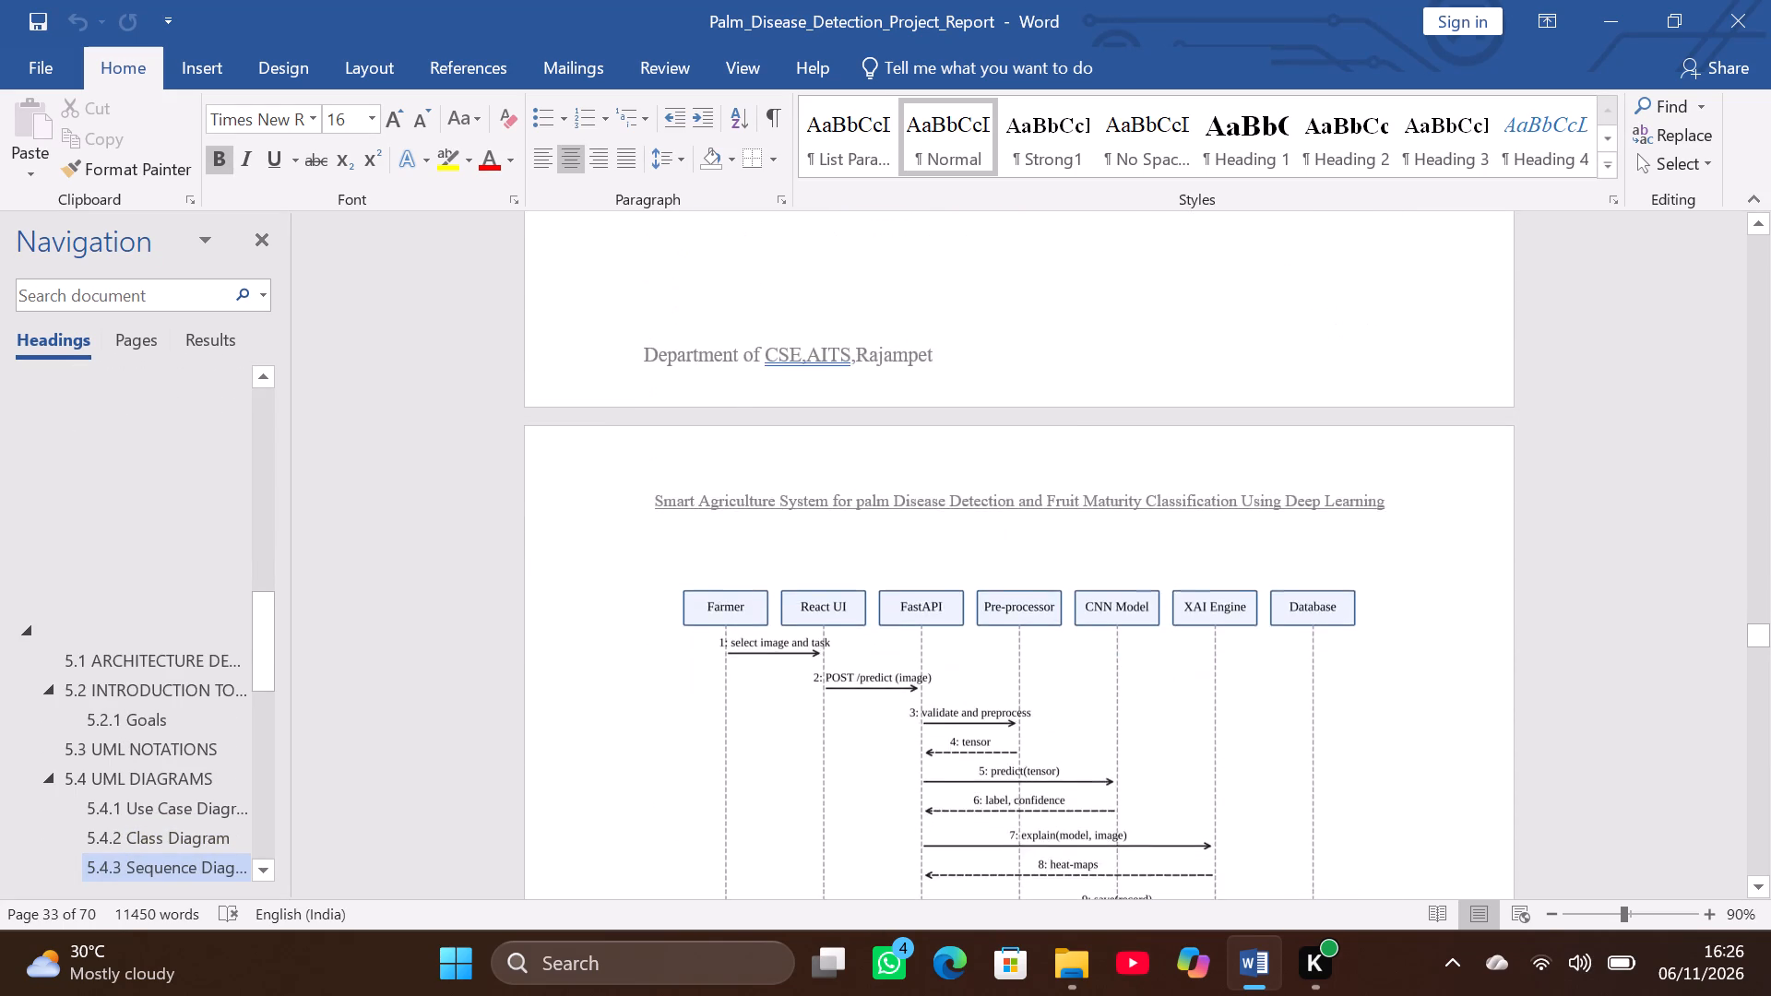
Check the remaining Chapter 5 diagrams, from the sequence diagram to the ER diagram, and the opening of Chapter 6.
scroll(1060, 409, "up", 1)
scroll(1060, 409, "down", 19)
scroll(1060, 409, "up", 5)
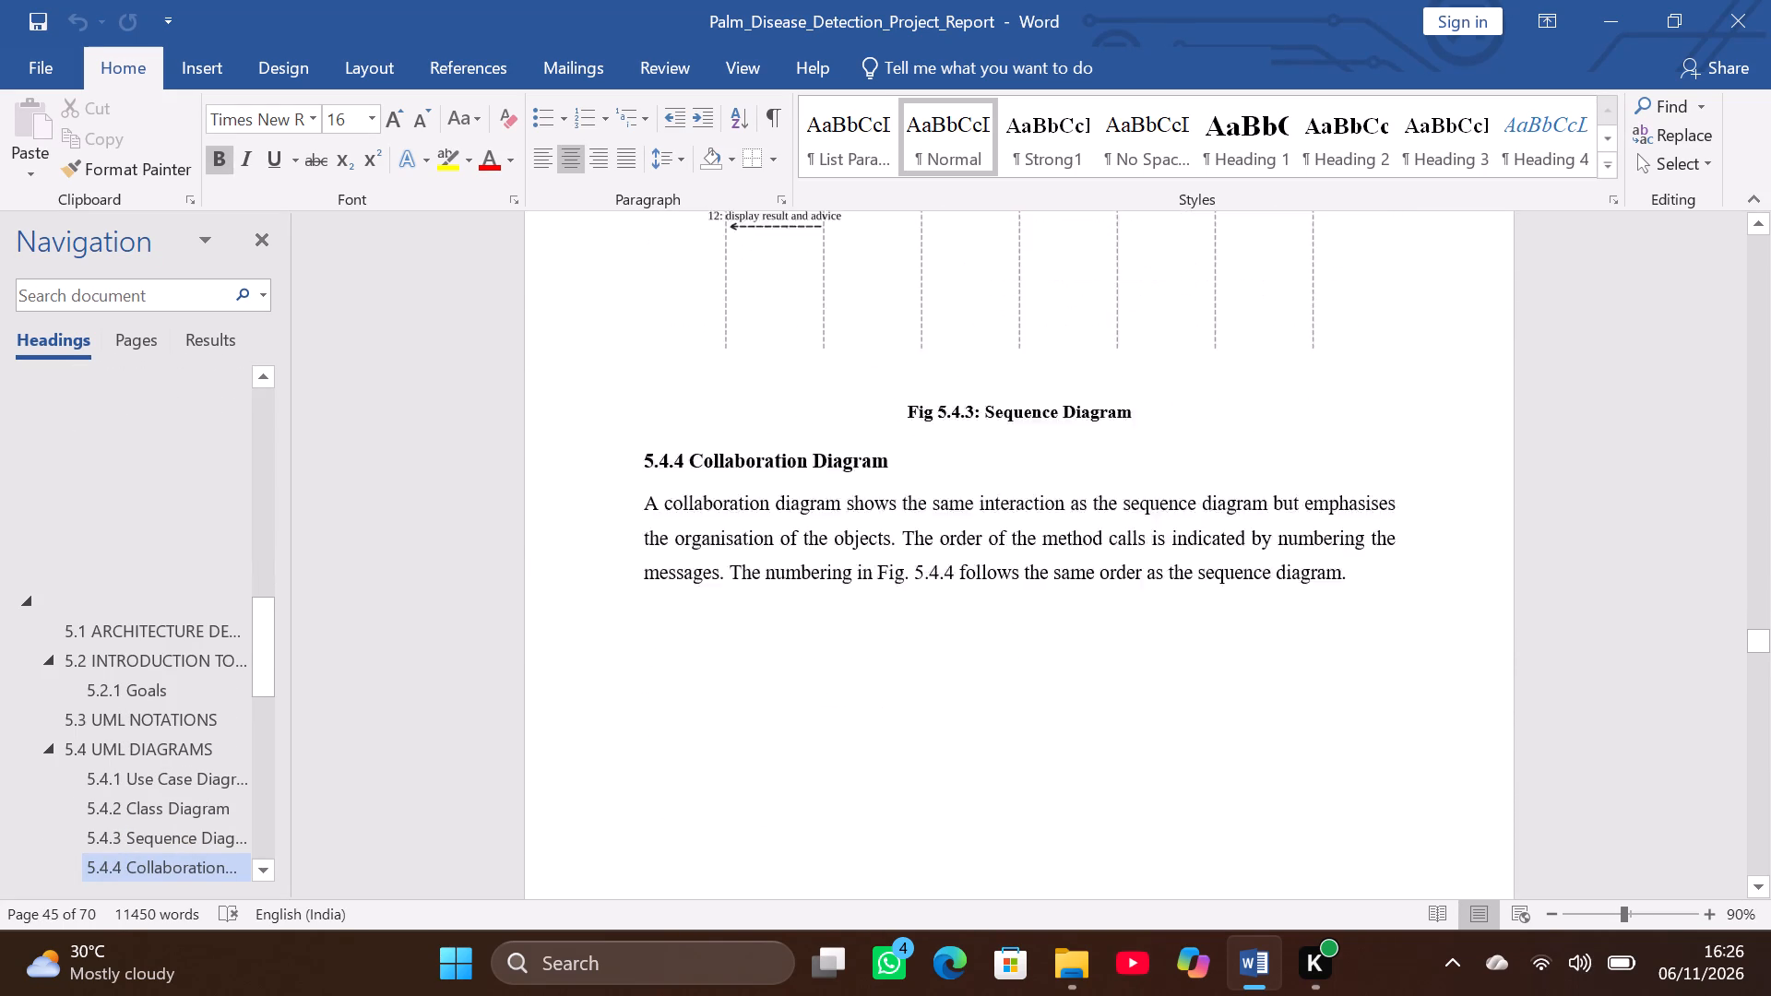
scroll(1060, 409, "up", 6)
scroll(1060, 409, "down", 11)
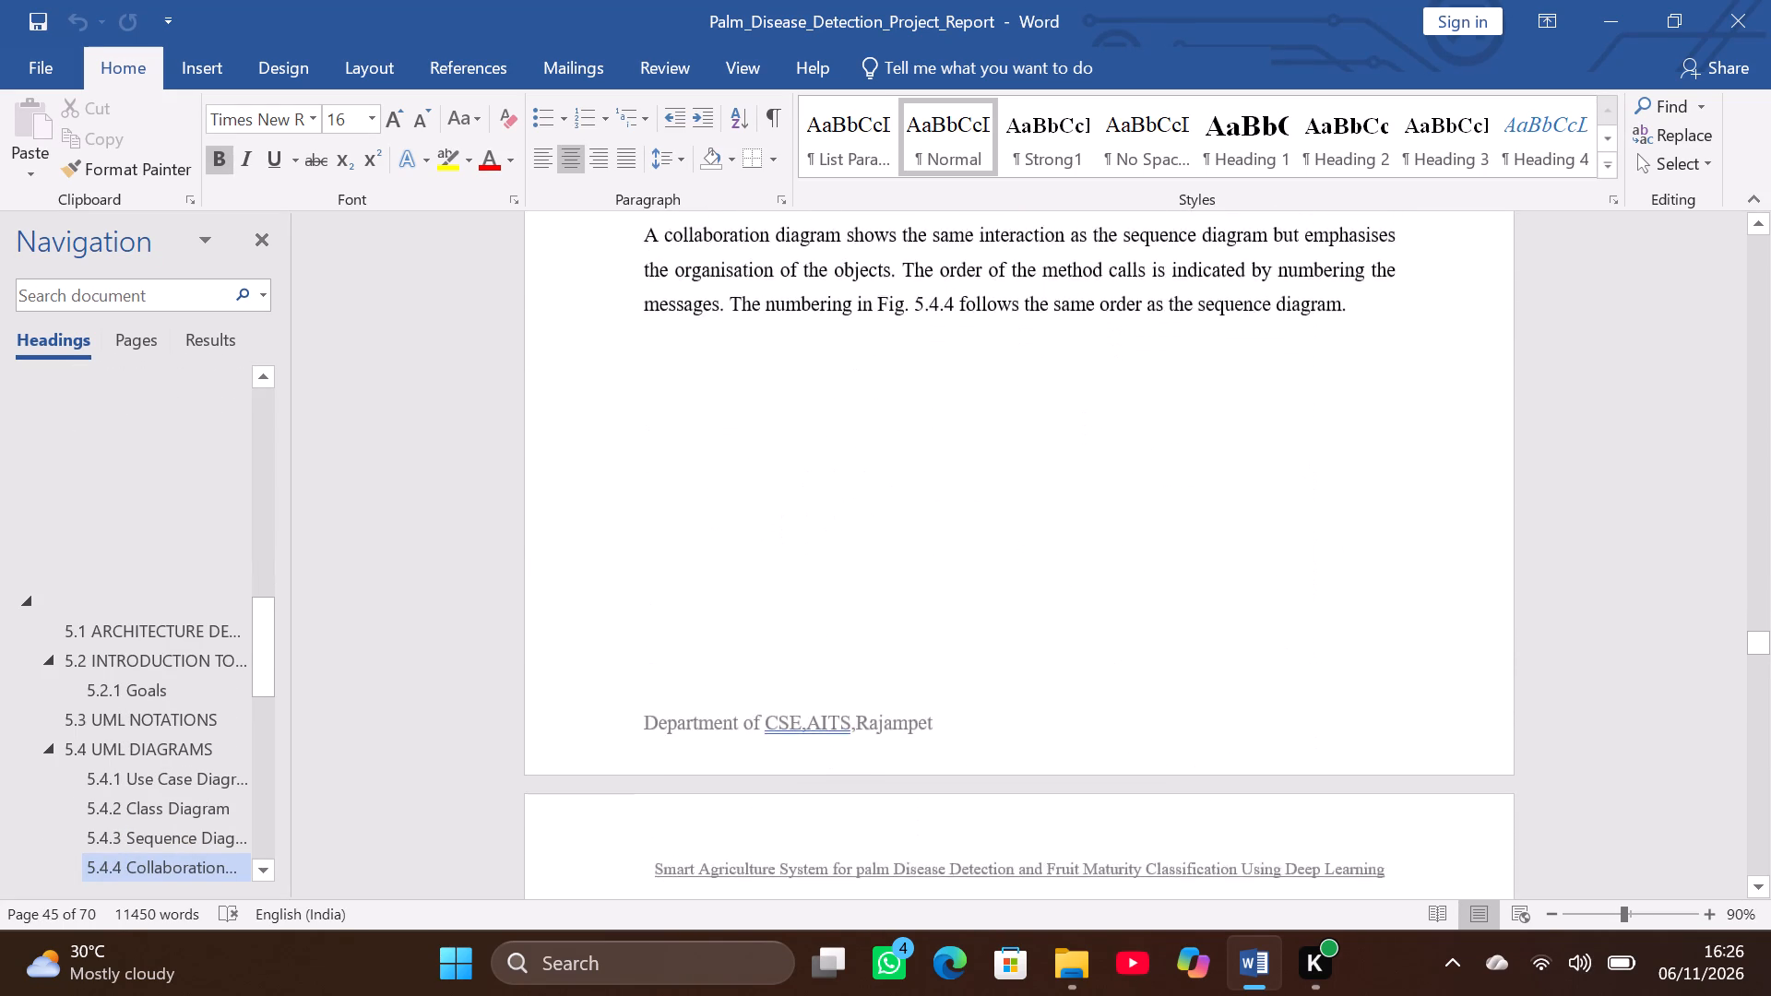
scroll(1060, 409, "down", 12)
scroll(1060, 409, "down", 11)
scroll(1060, 409, "down", 15)
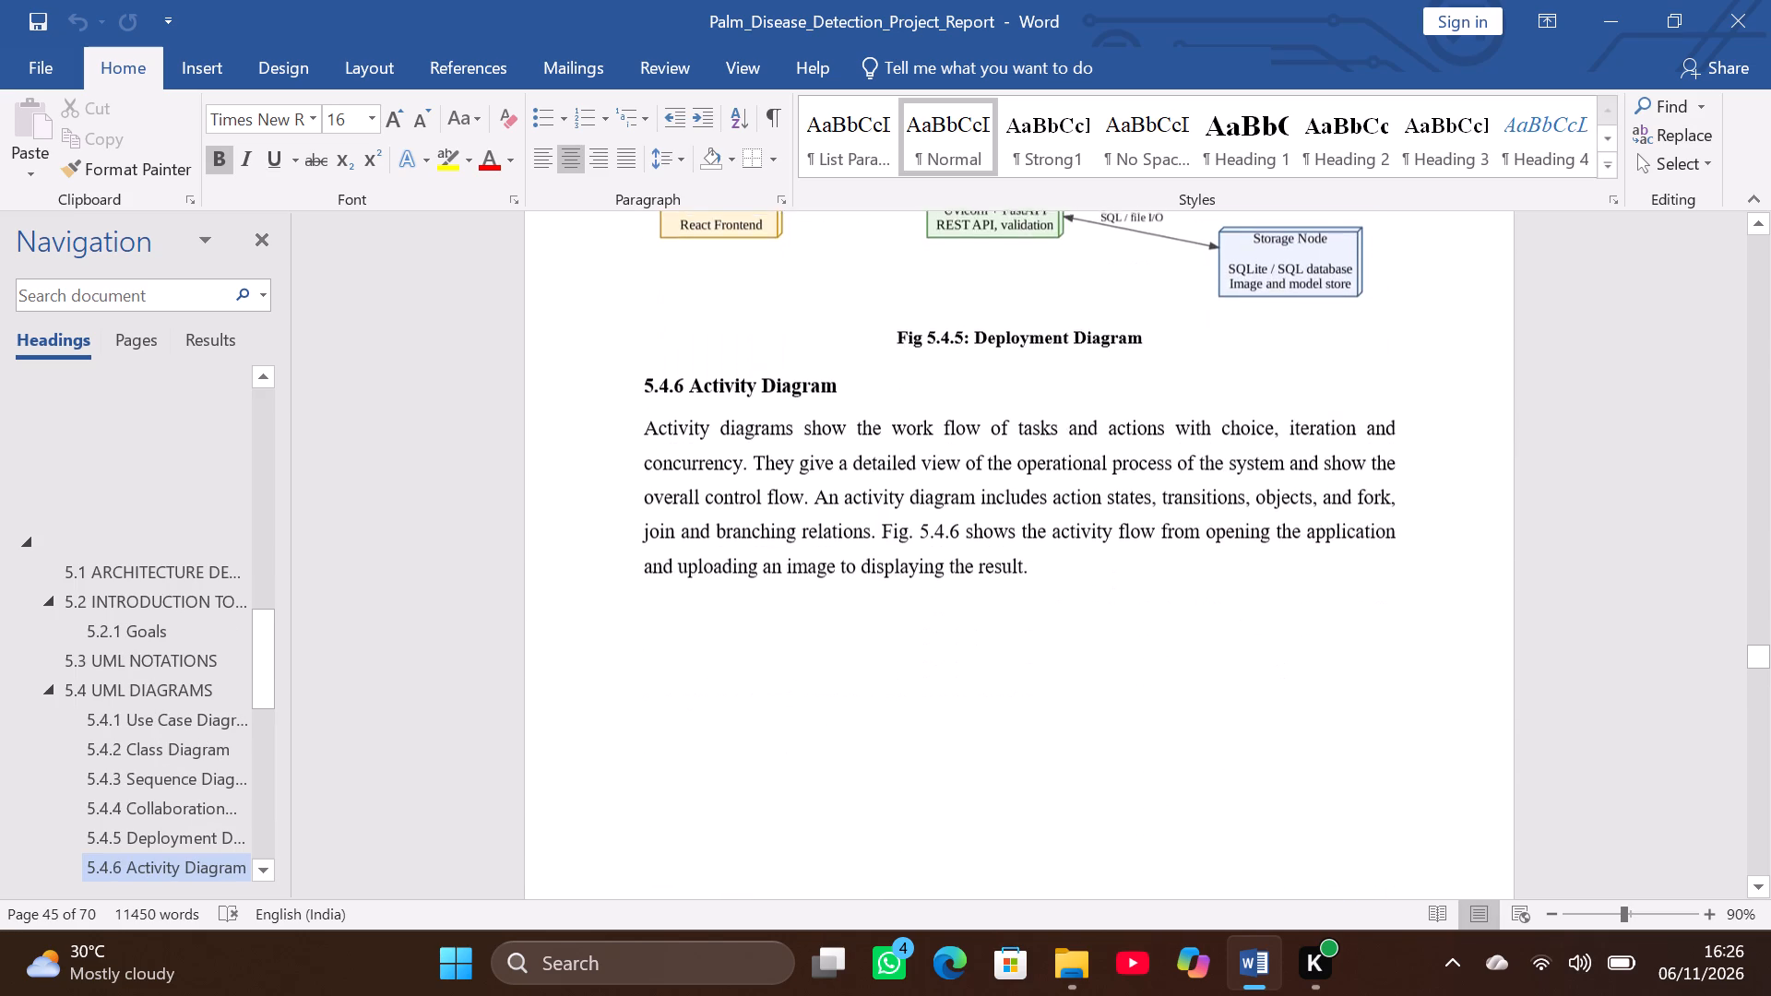
scroll(1060, 409, "down", 14)
scroll(1060, 409, "down", 18)
scroll(1060, 409, "down", 14)
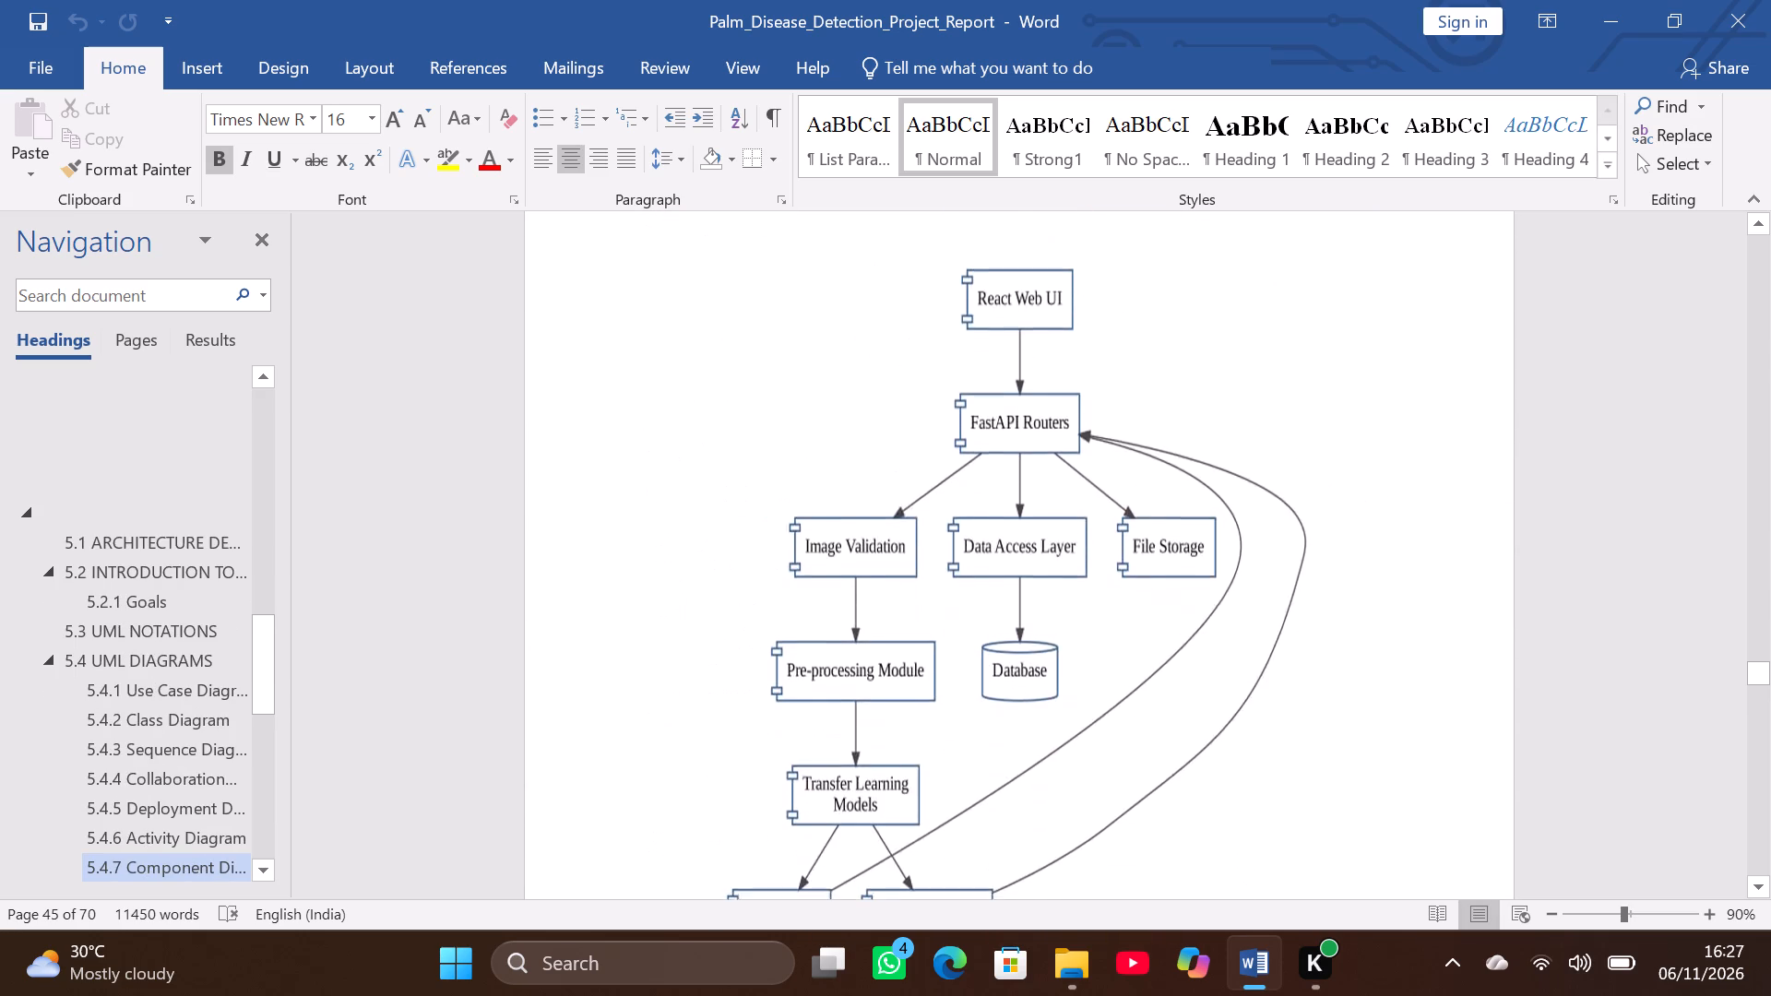
scroll(1060, 409, "down", 19)
scroll(1060, 409, "down", 17)
scroll(1060, 409, "down", 19)
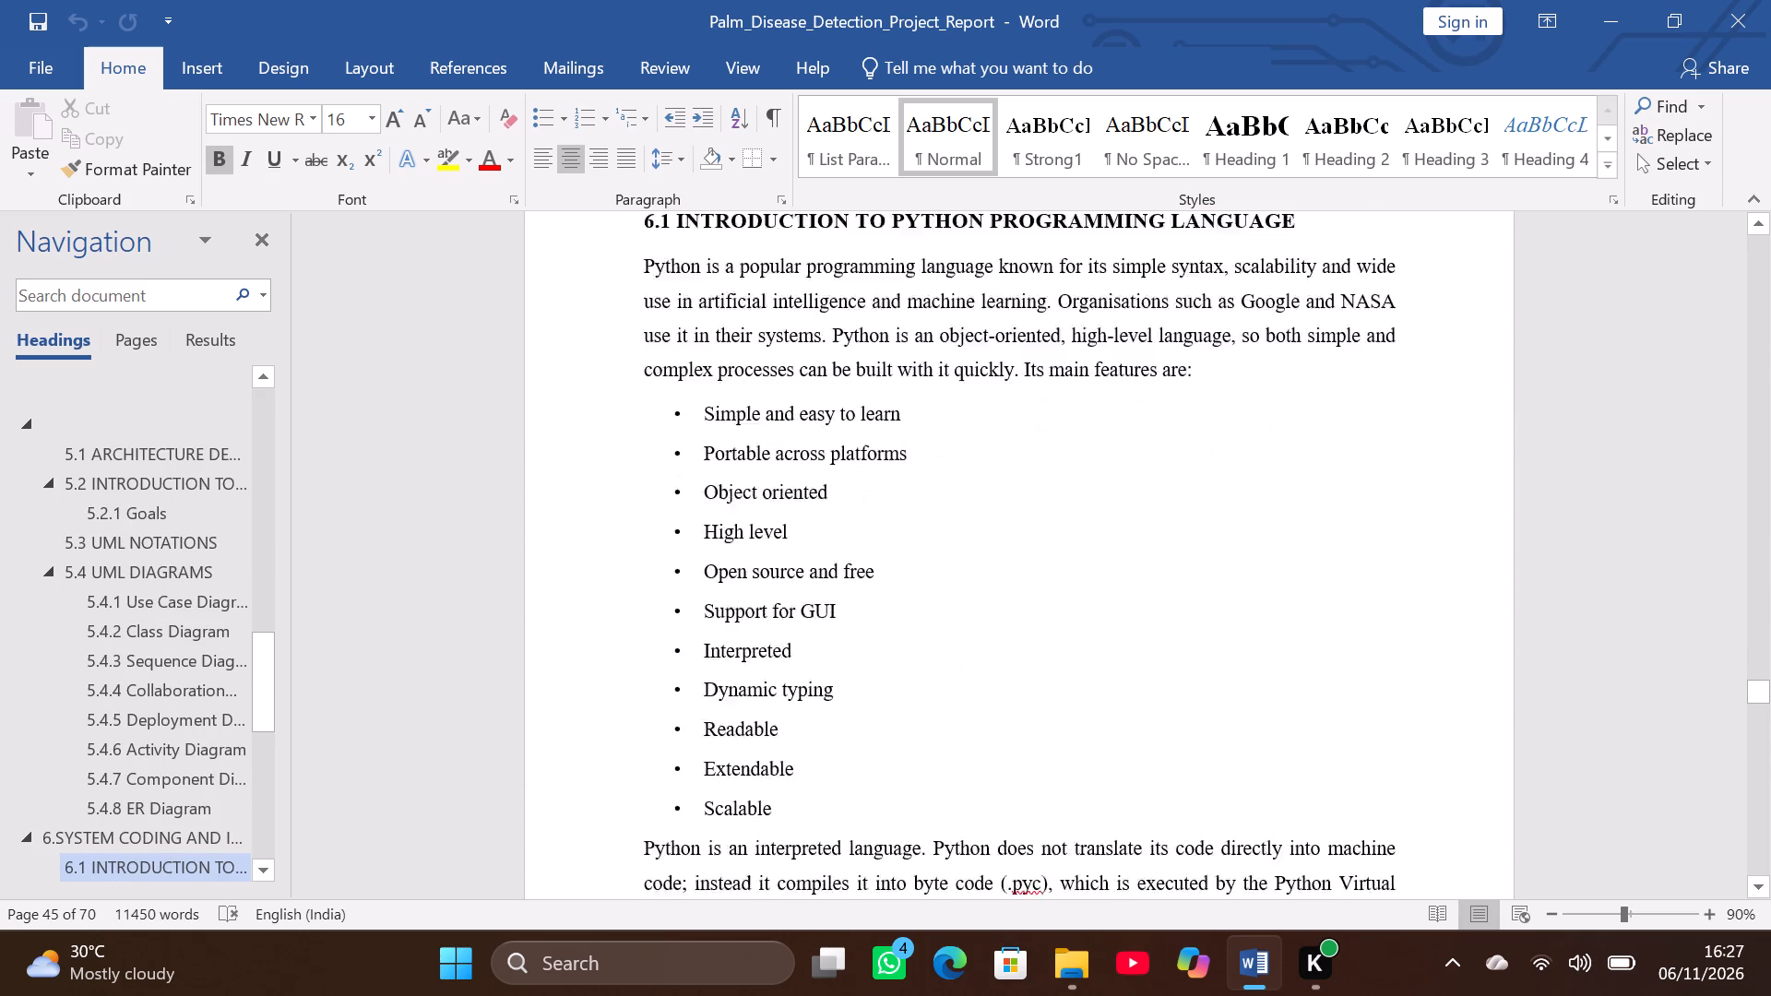
scroll(1060, 409, "up", 11)
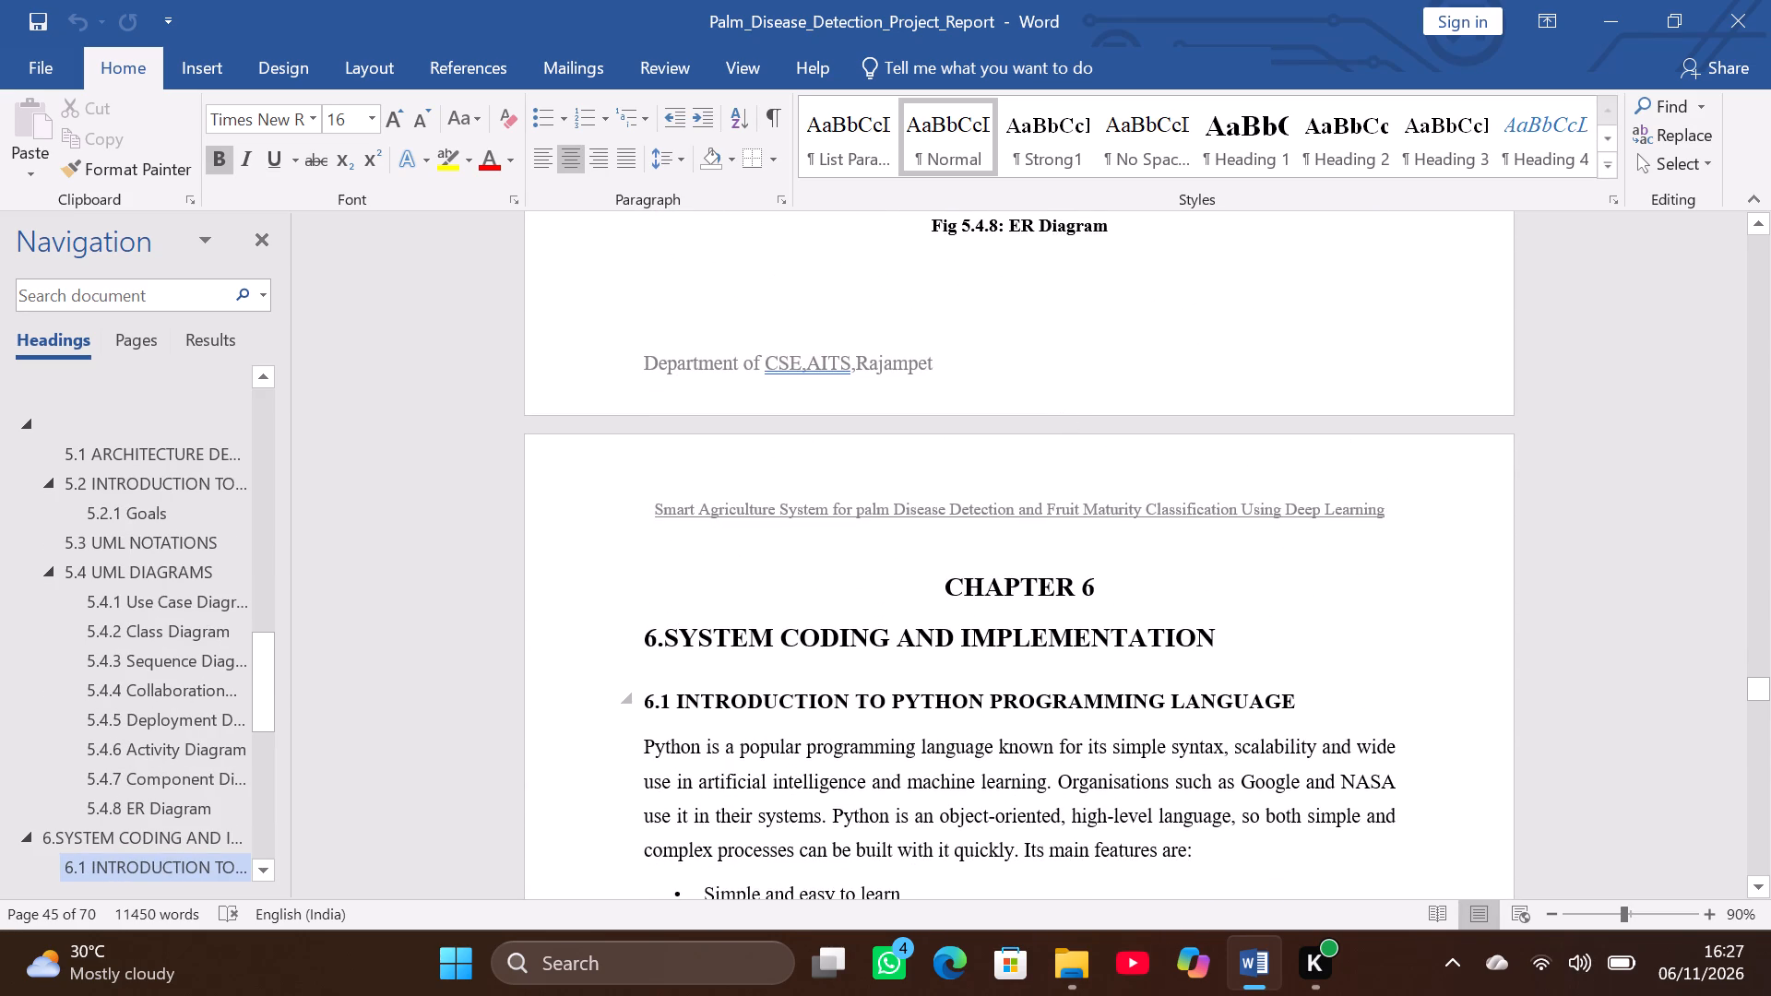
Copy the whole "6.SYSTEM CODING AND IMPLEMENTATION" heading line.
left_click(644, 700)
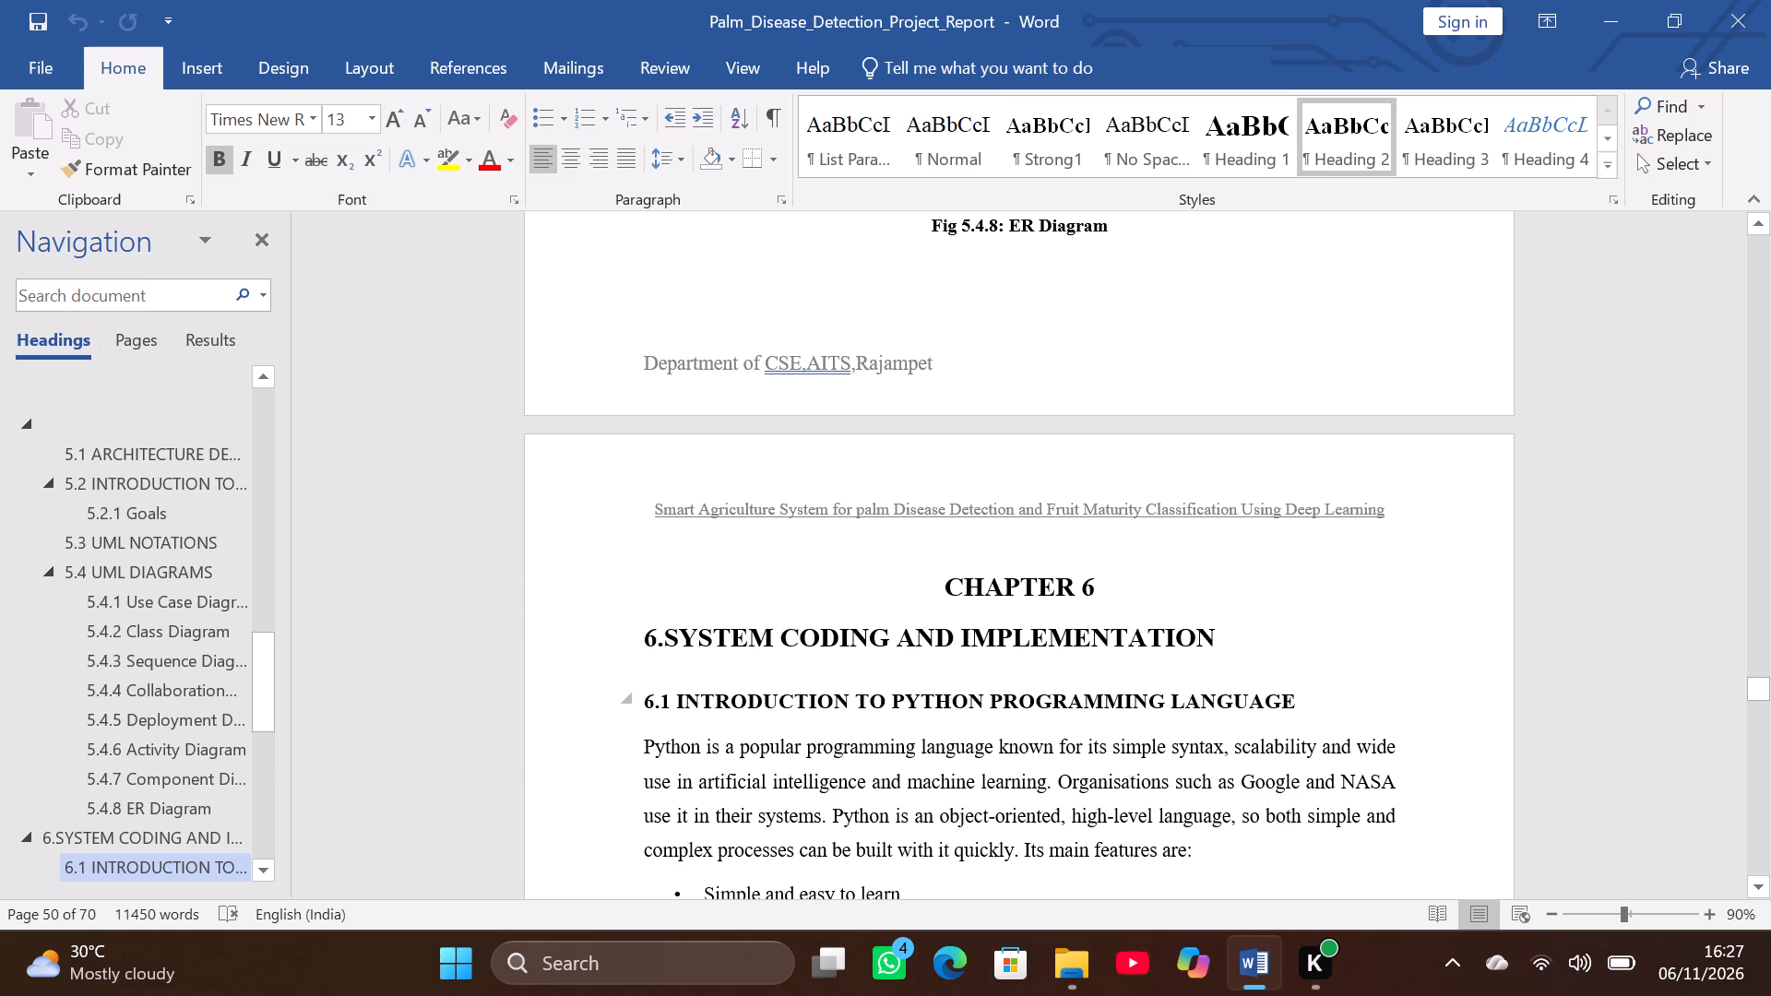
triple_click(671, 644)
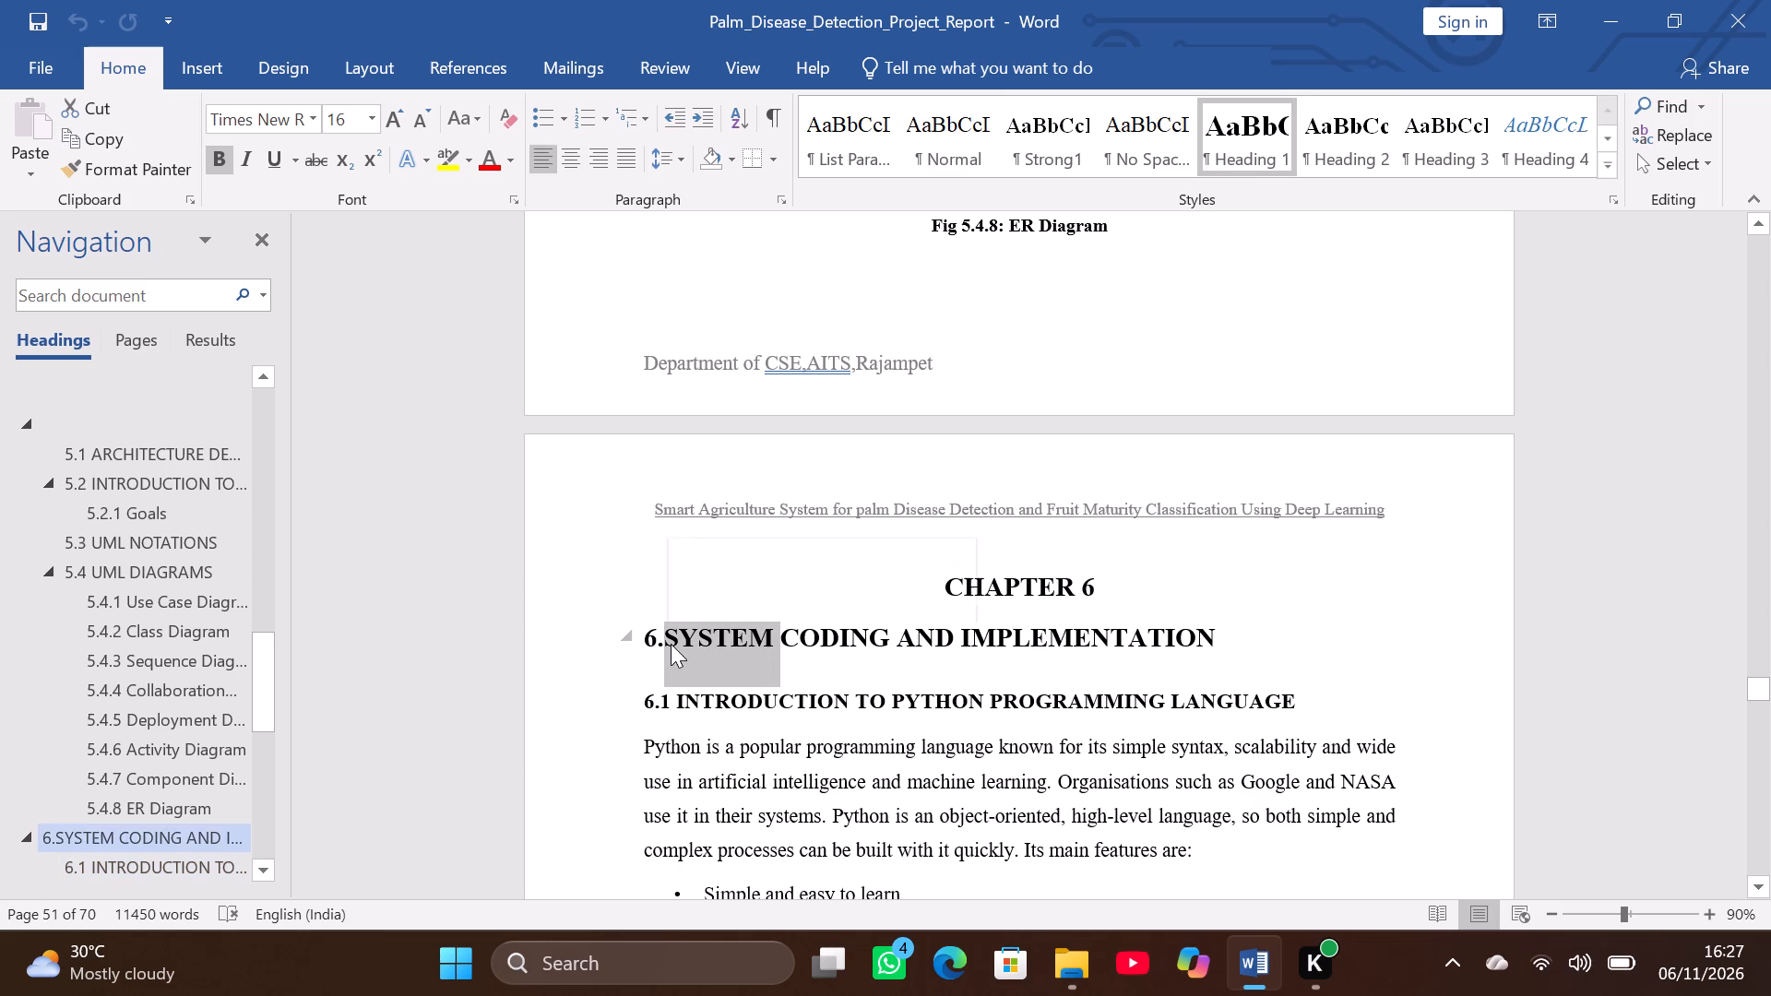
left_click(671, 644)
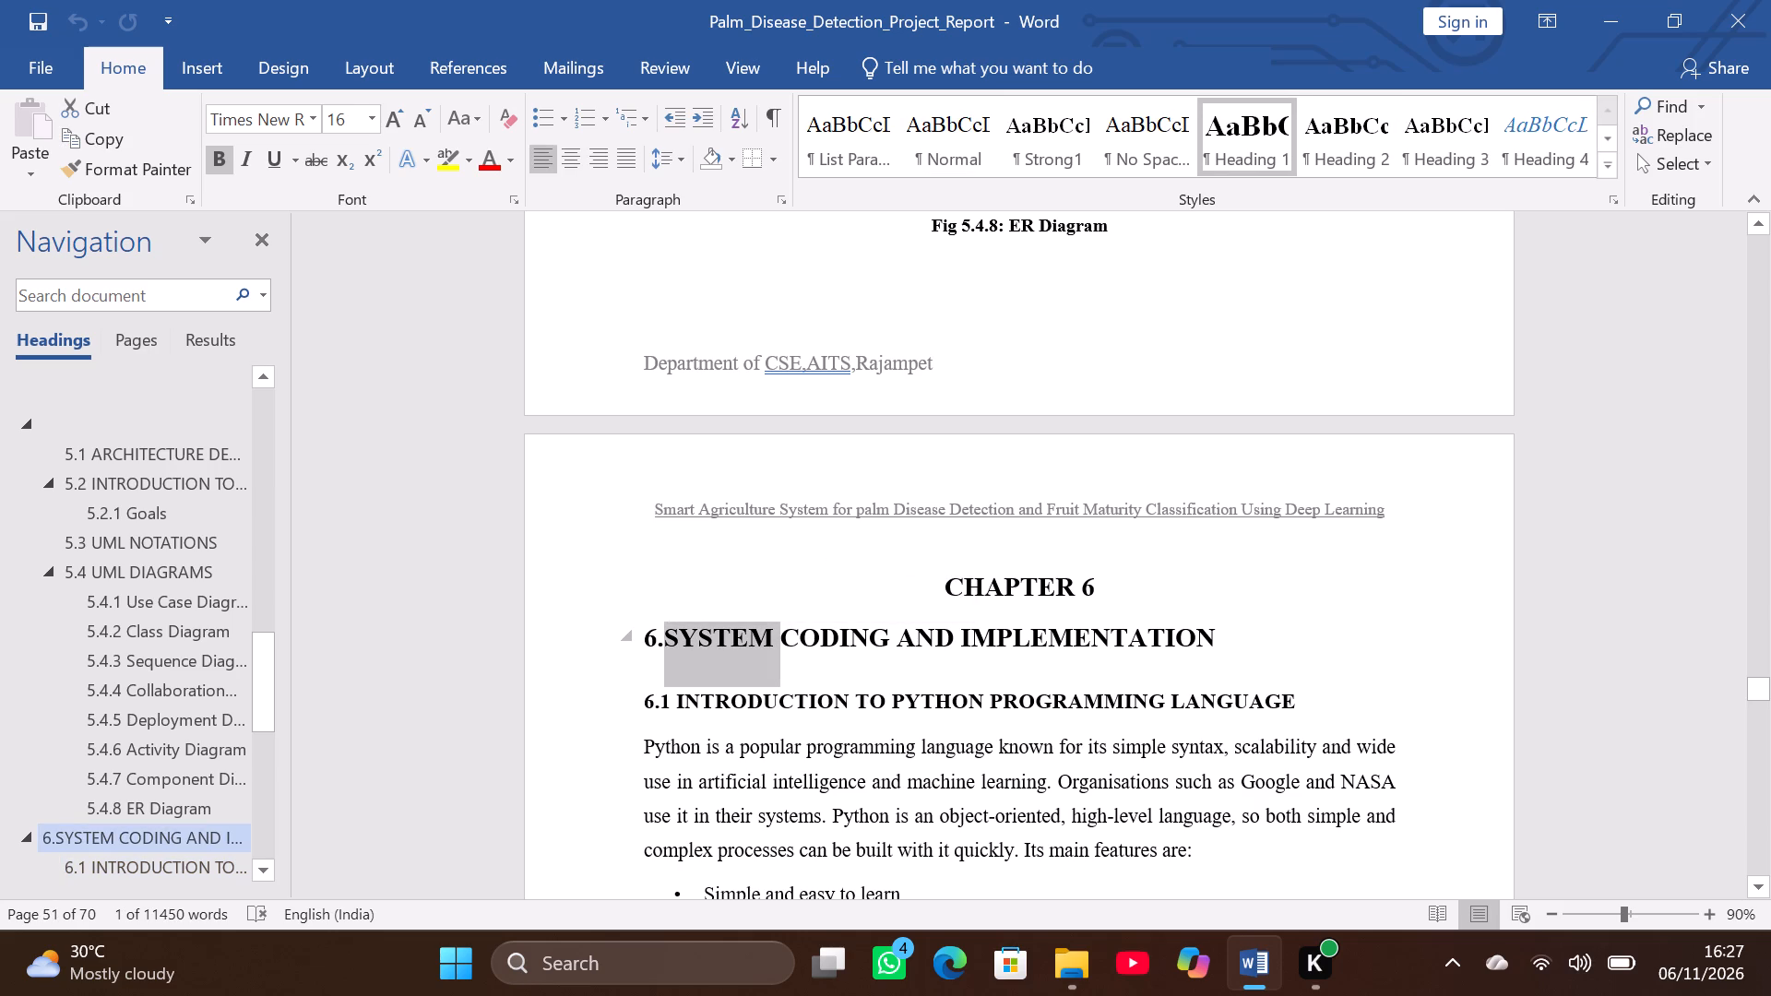
triple_click(1211, 635)
left_click(1211, 635)
triple_click(1211, 635)
left_click(1211, 635)
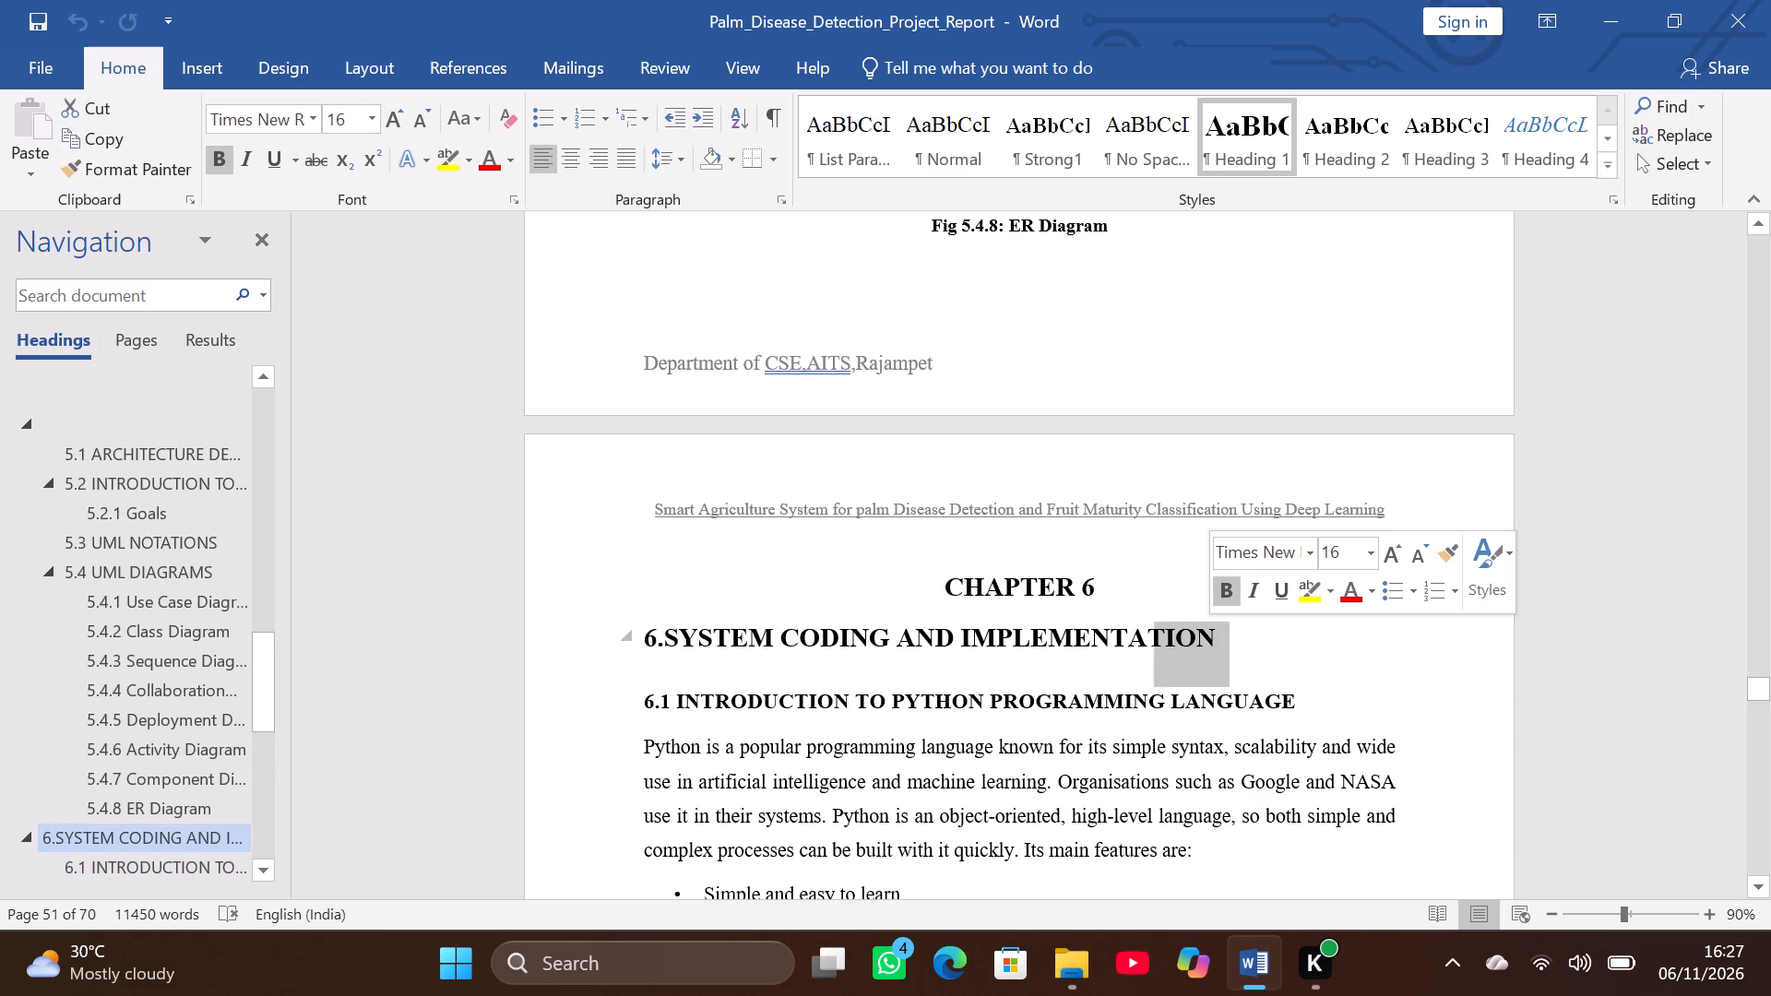
triple_click(646, 637)
left_click(646, 637)
triple_click(646, 637)
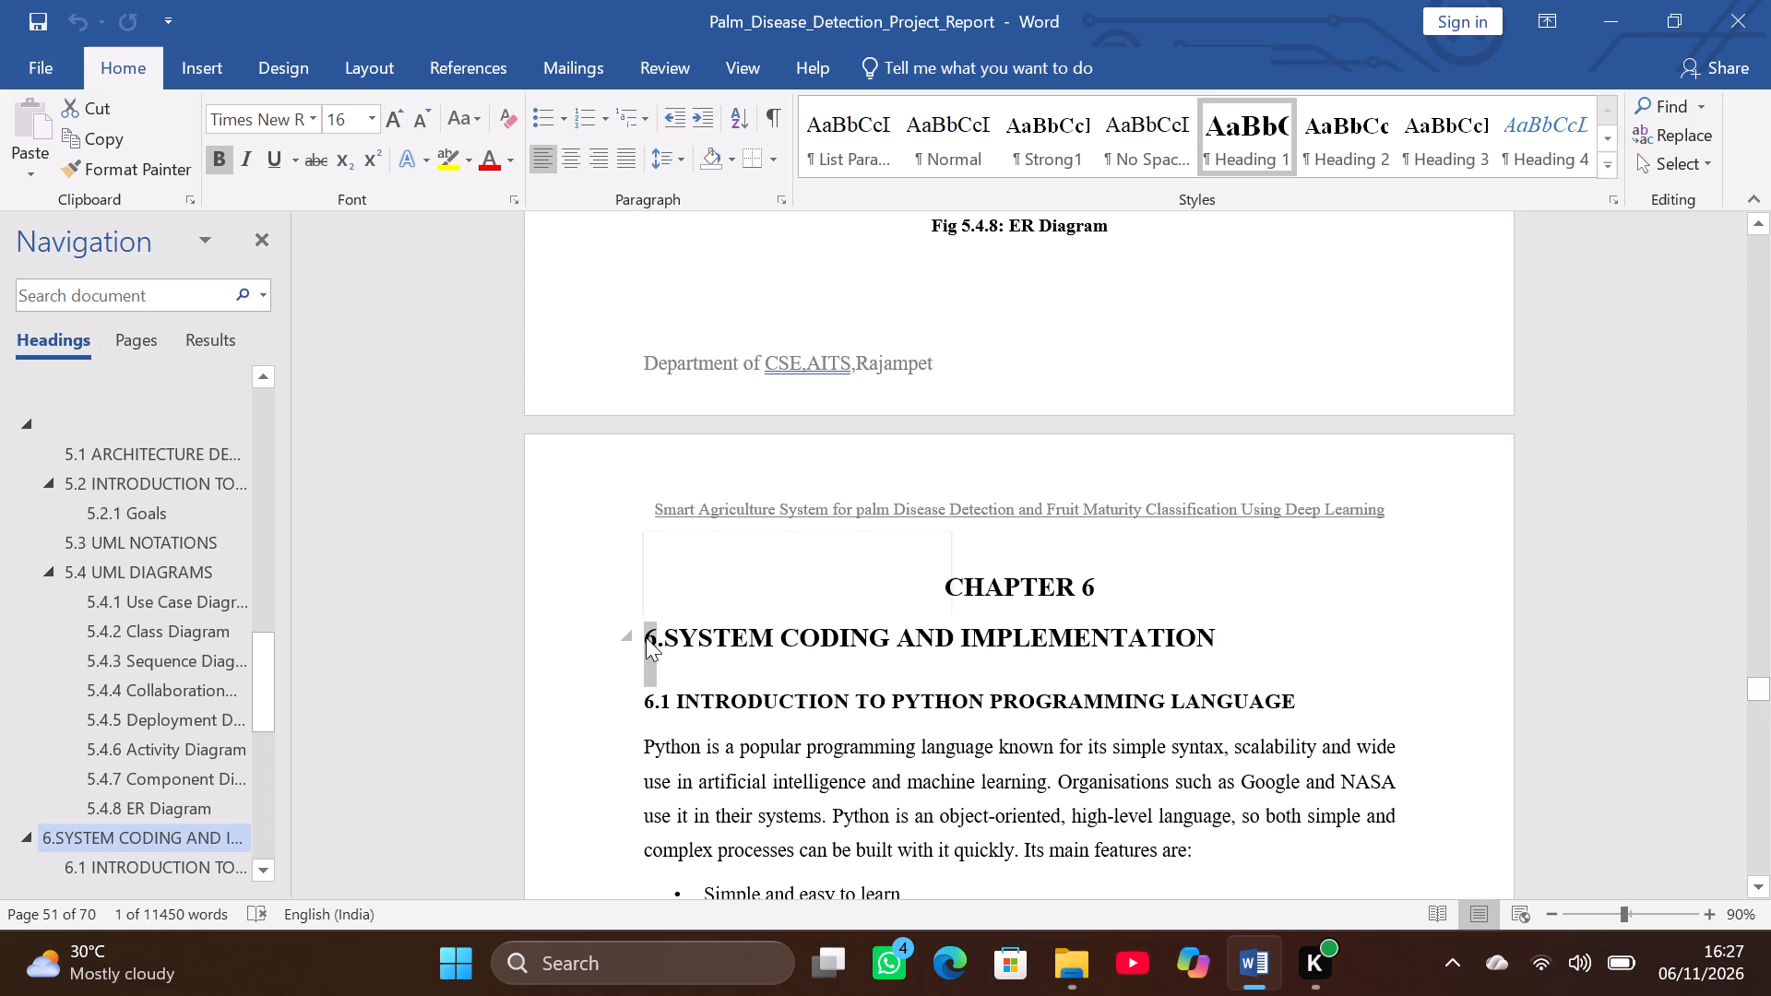
double_click(646, 637)
left_click(646, 637)
triple_click(646, 637)
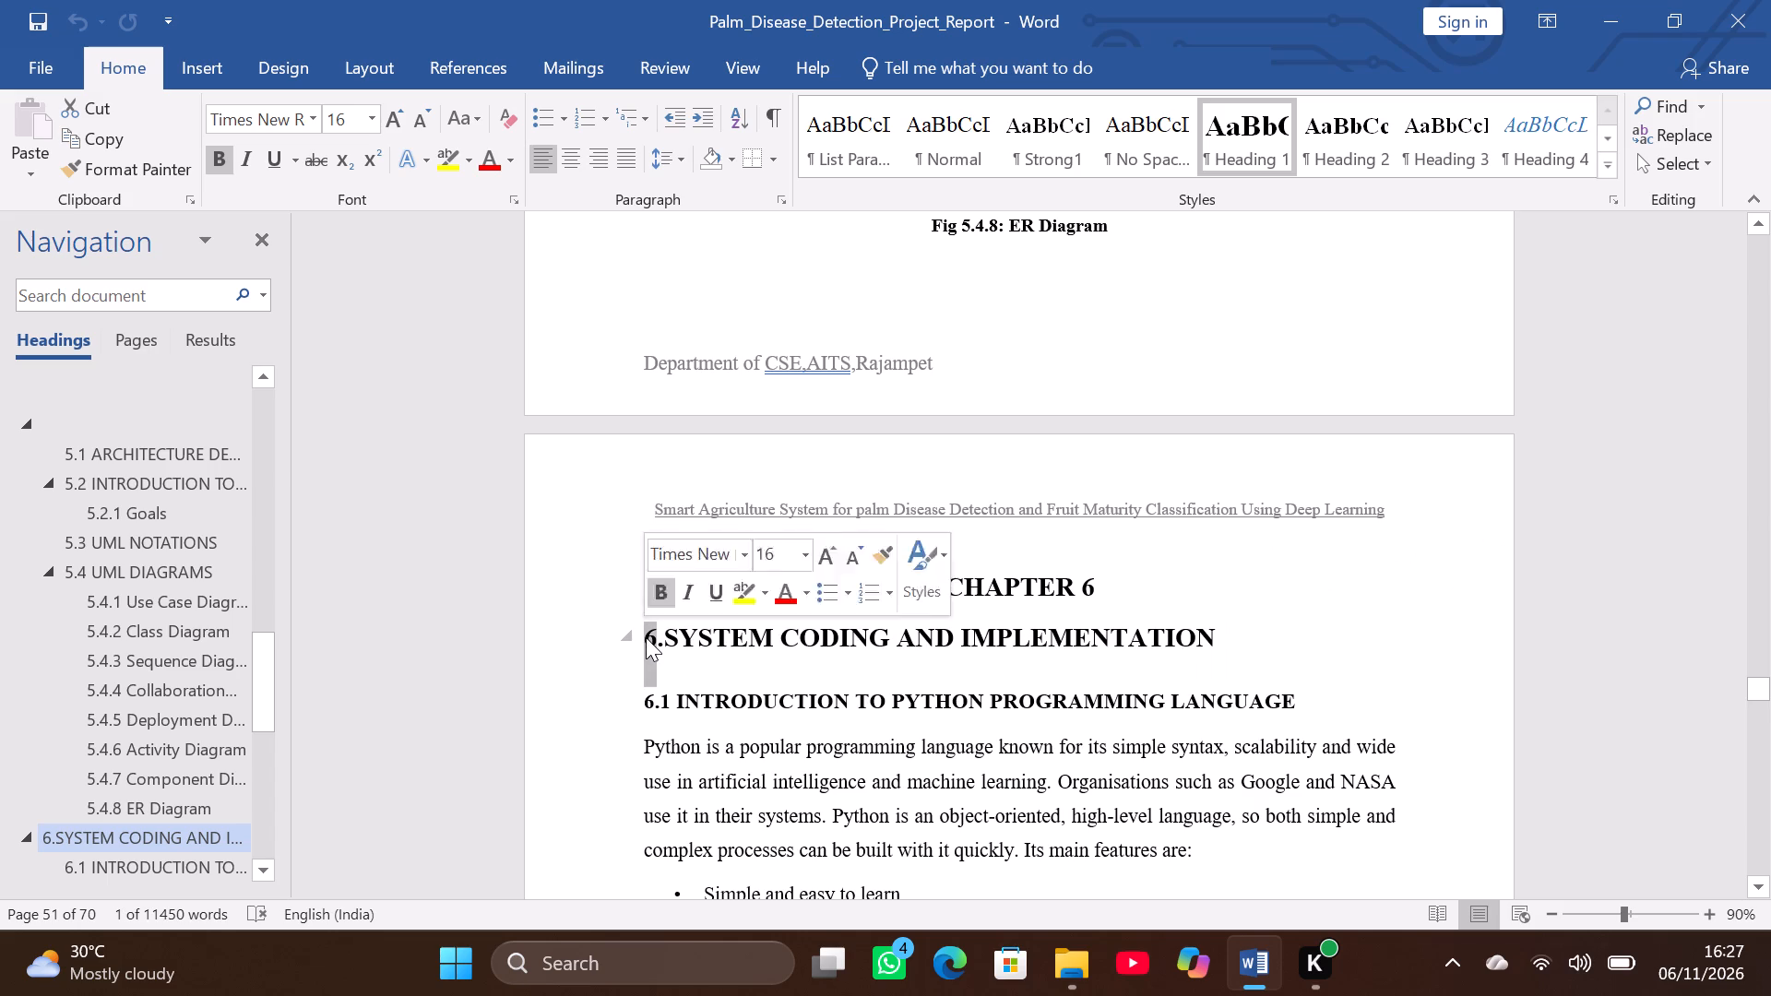
key("ctrl+c")
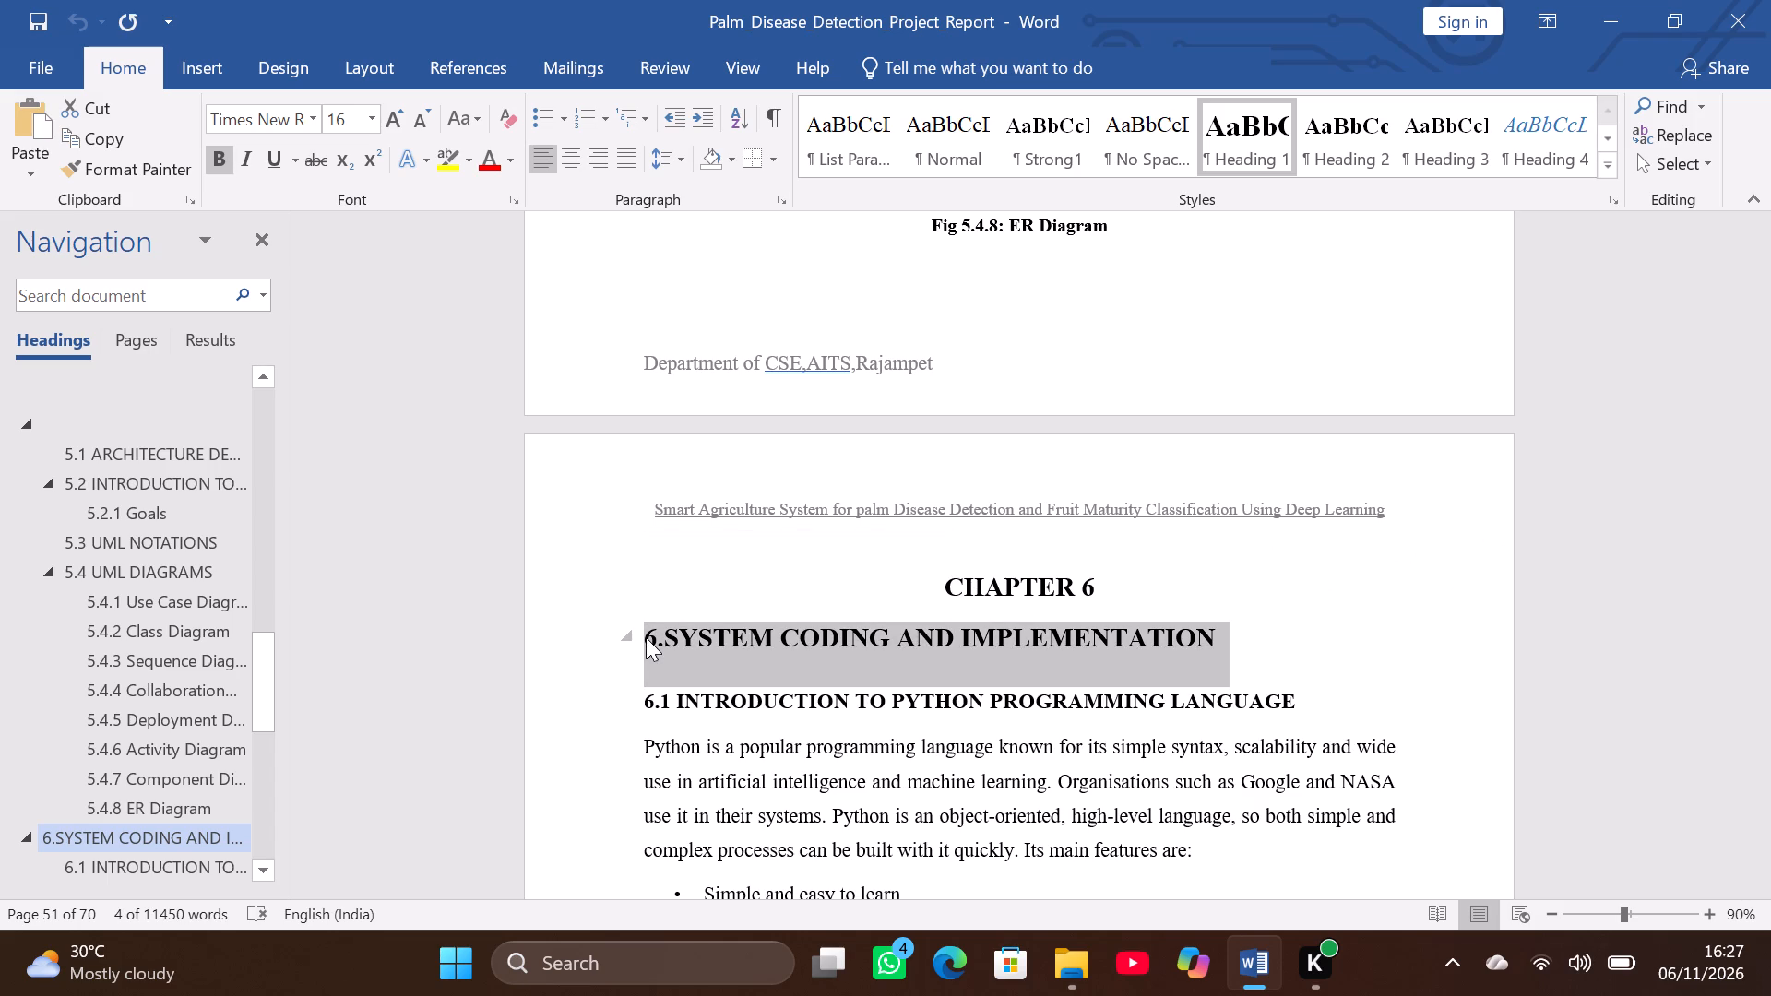
Add twelve blank lines between the "6.SYSTEM CODING AND IMPLEMENTATION" heading and section 6.1.
left_click(1217, 632)
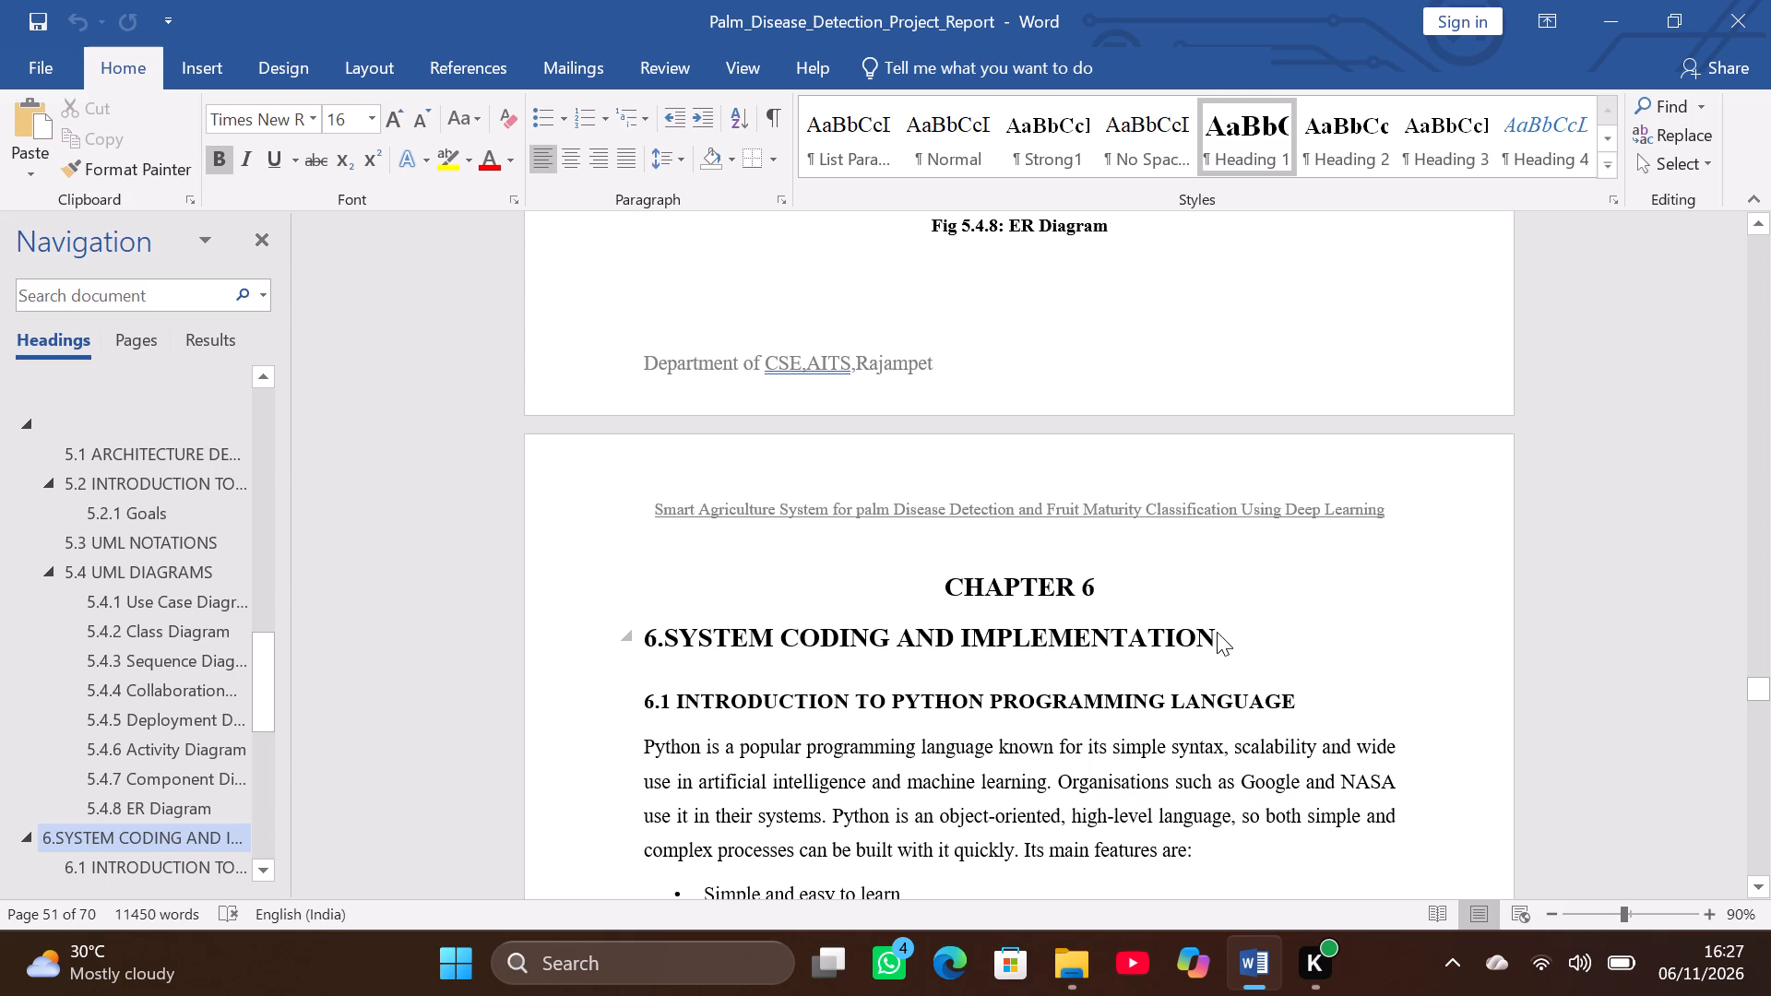
key("Return")
key("Return")
key("Return")
key("Return")
key("Return")
key("Return")
key("Return")
key("Return")
key("Return")
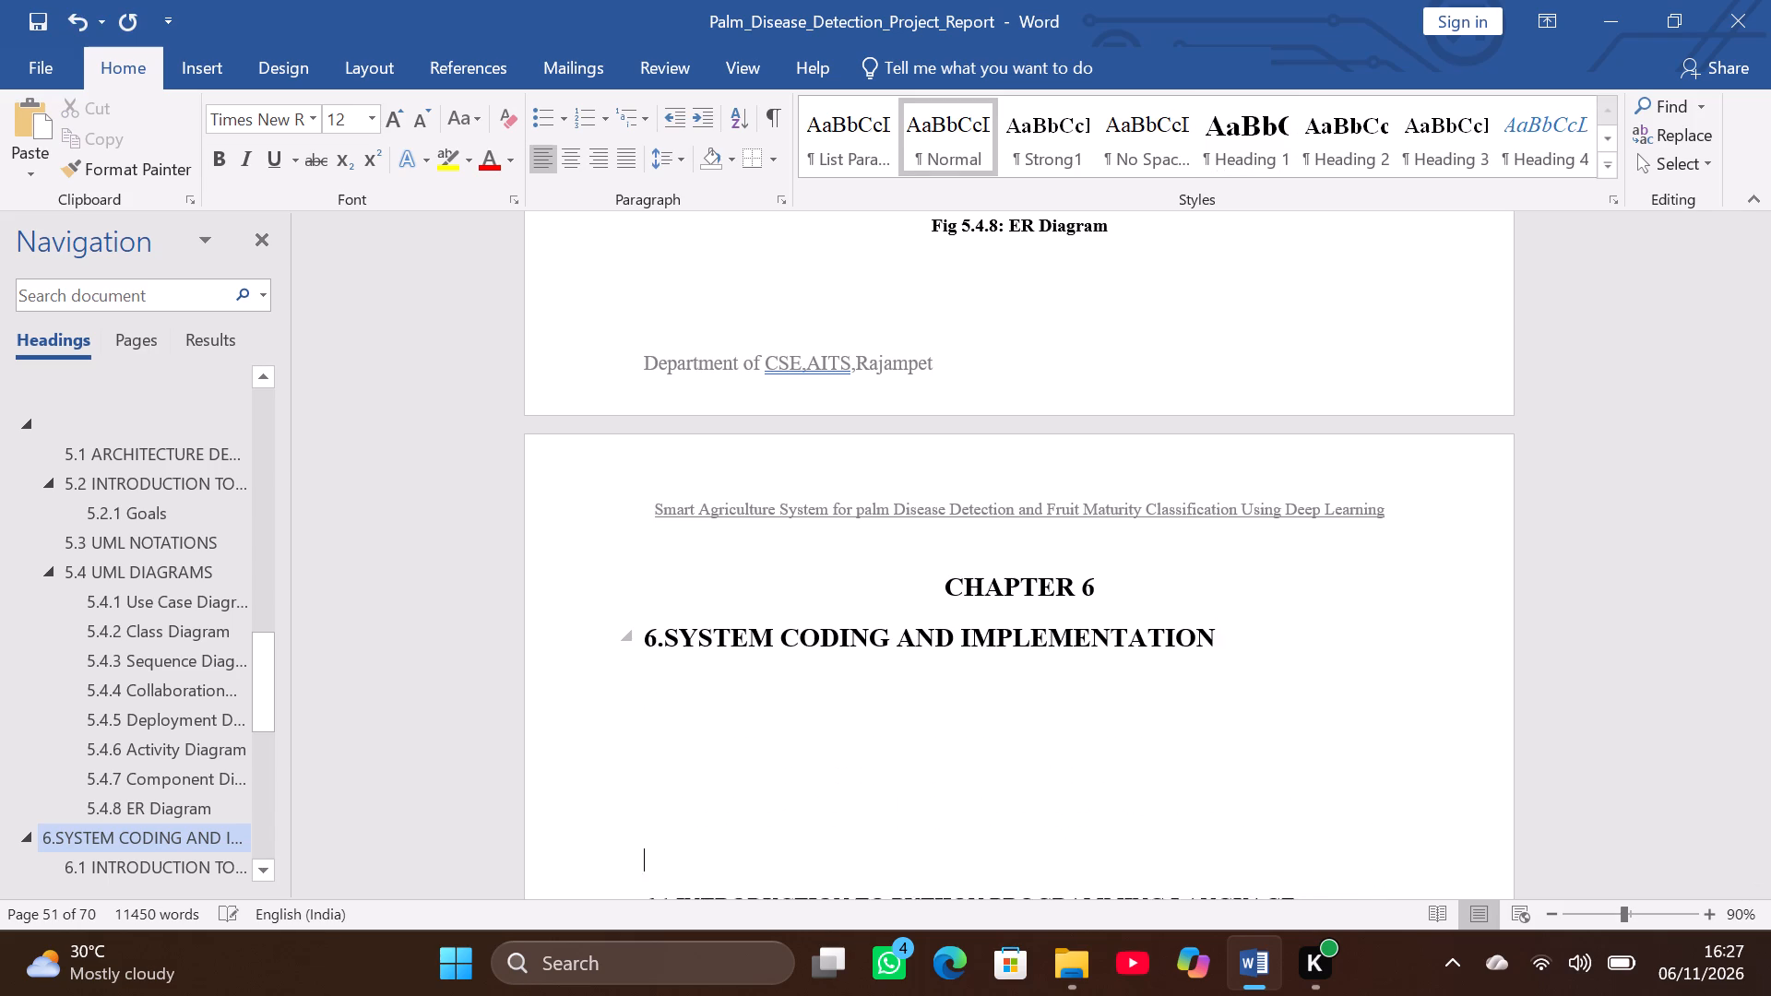
key("Return")
key("Return")
key("Return")
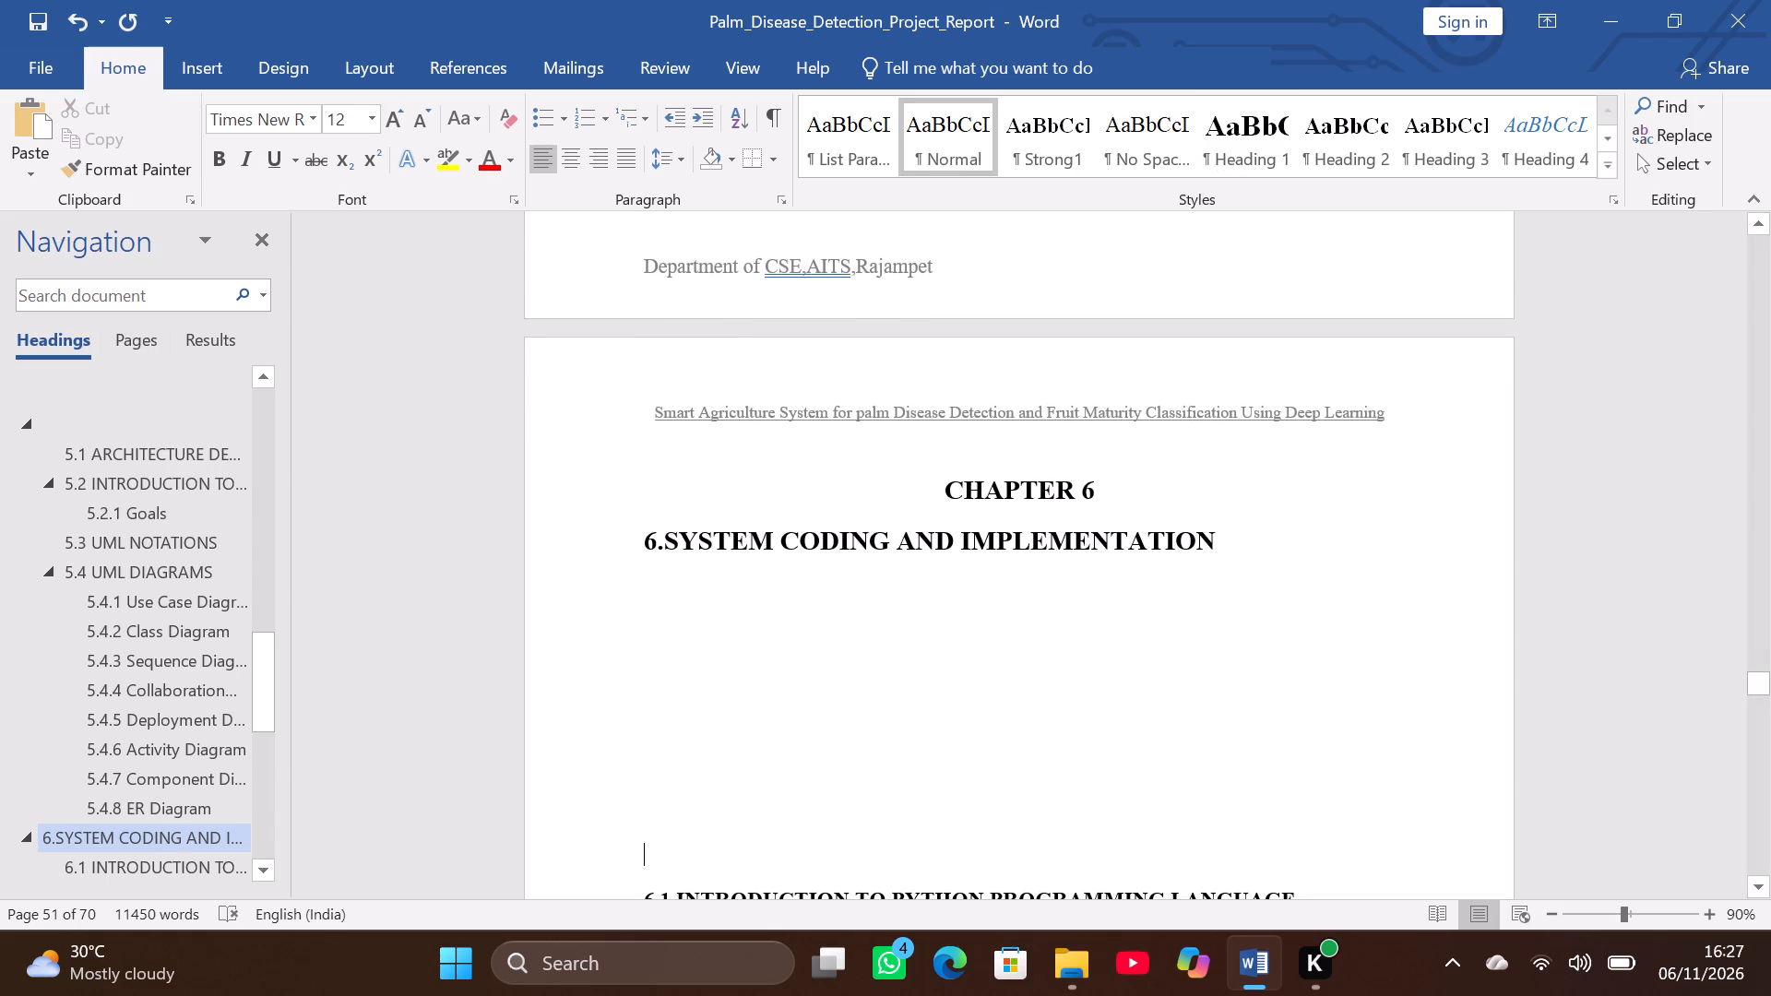
Paste the copied "6.SYSTEM CODING AND IMPLEMENTATION" heading directly above section 6.1, without an extra blank line after it.
scroll(1416, 569, "down", 3)
left_click(1044, 668)
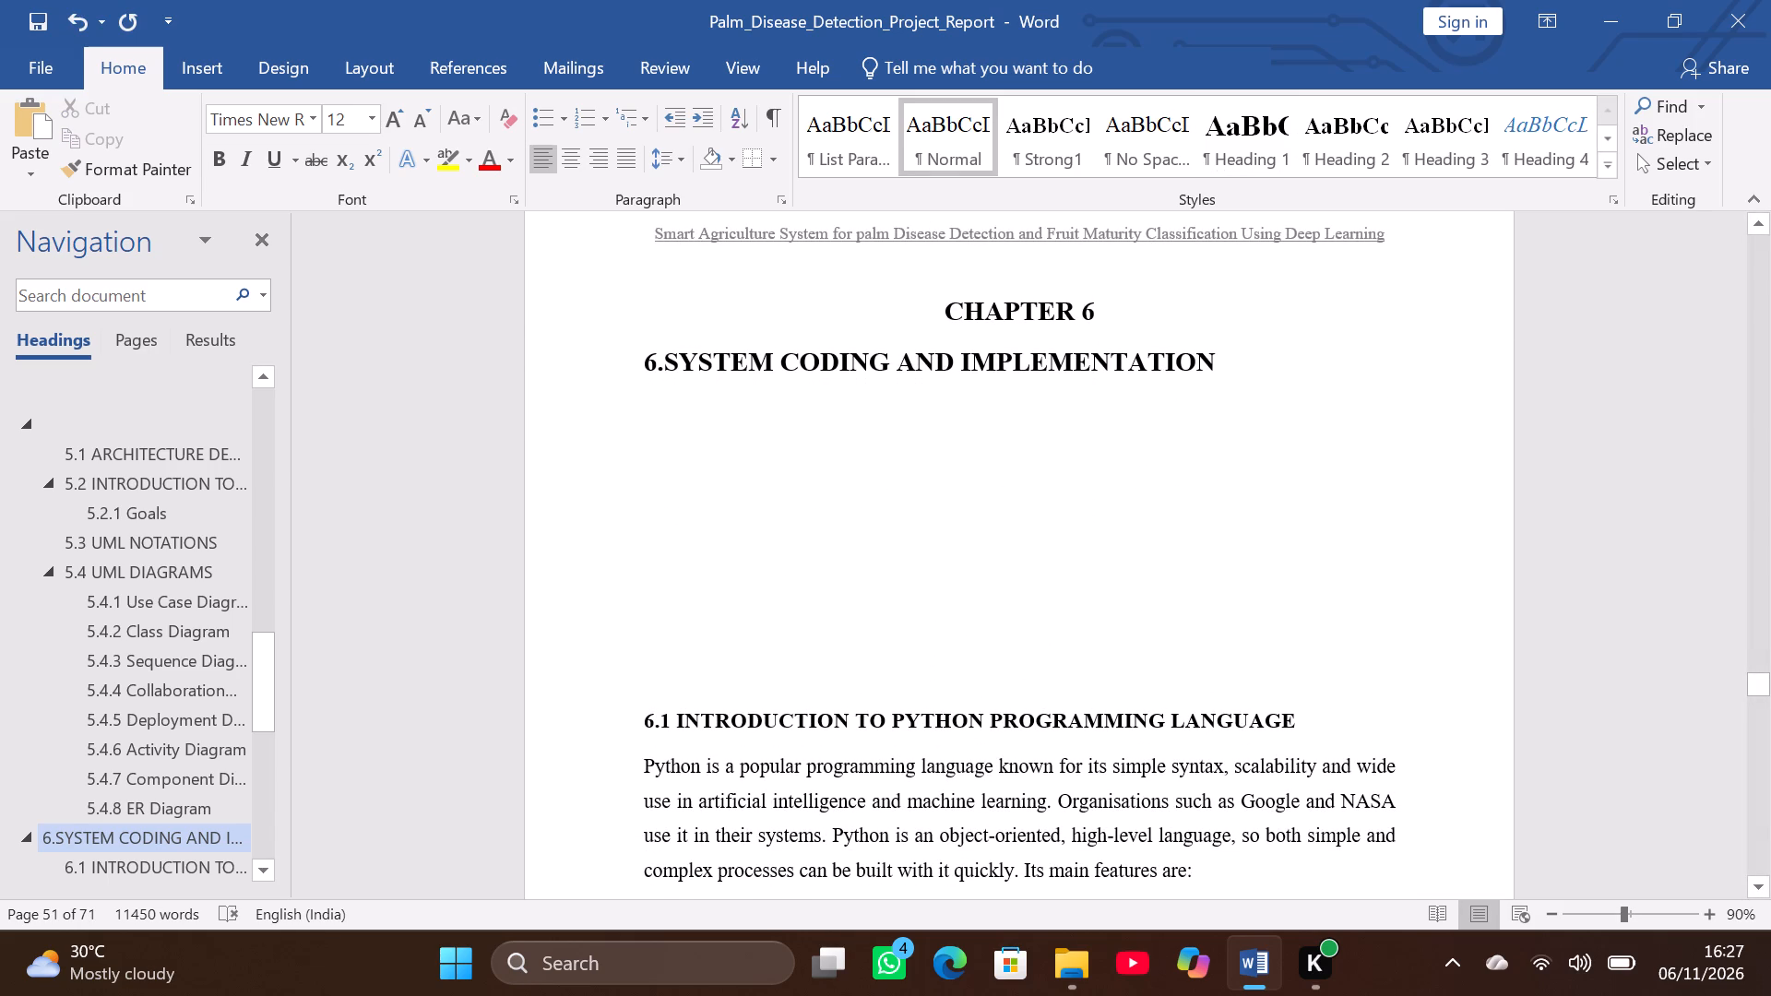
key("ctrl+v")
key("BackSpace")
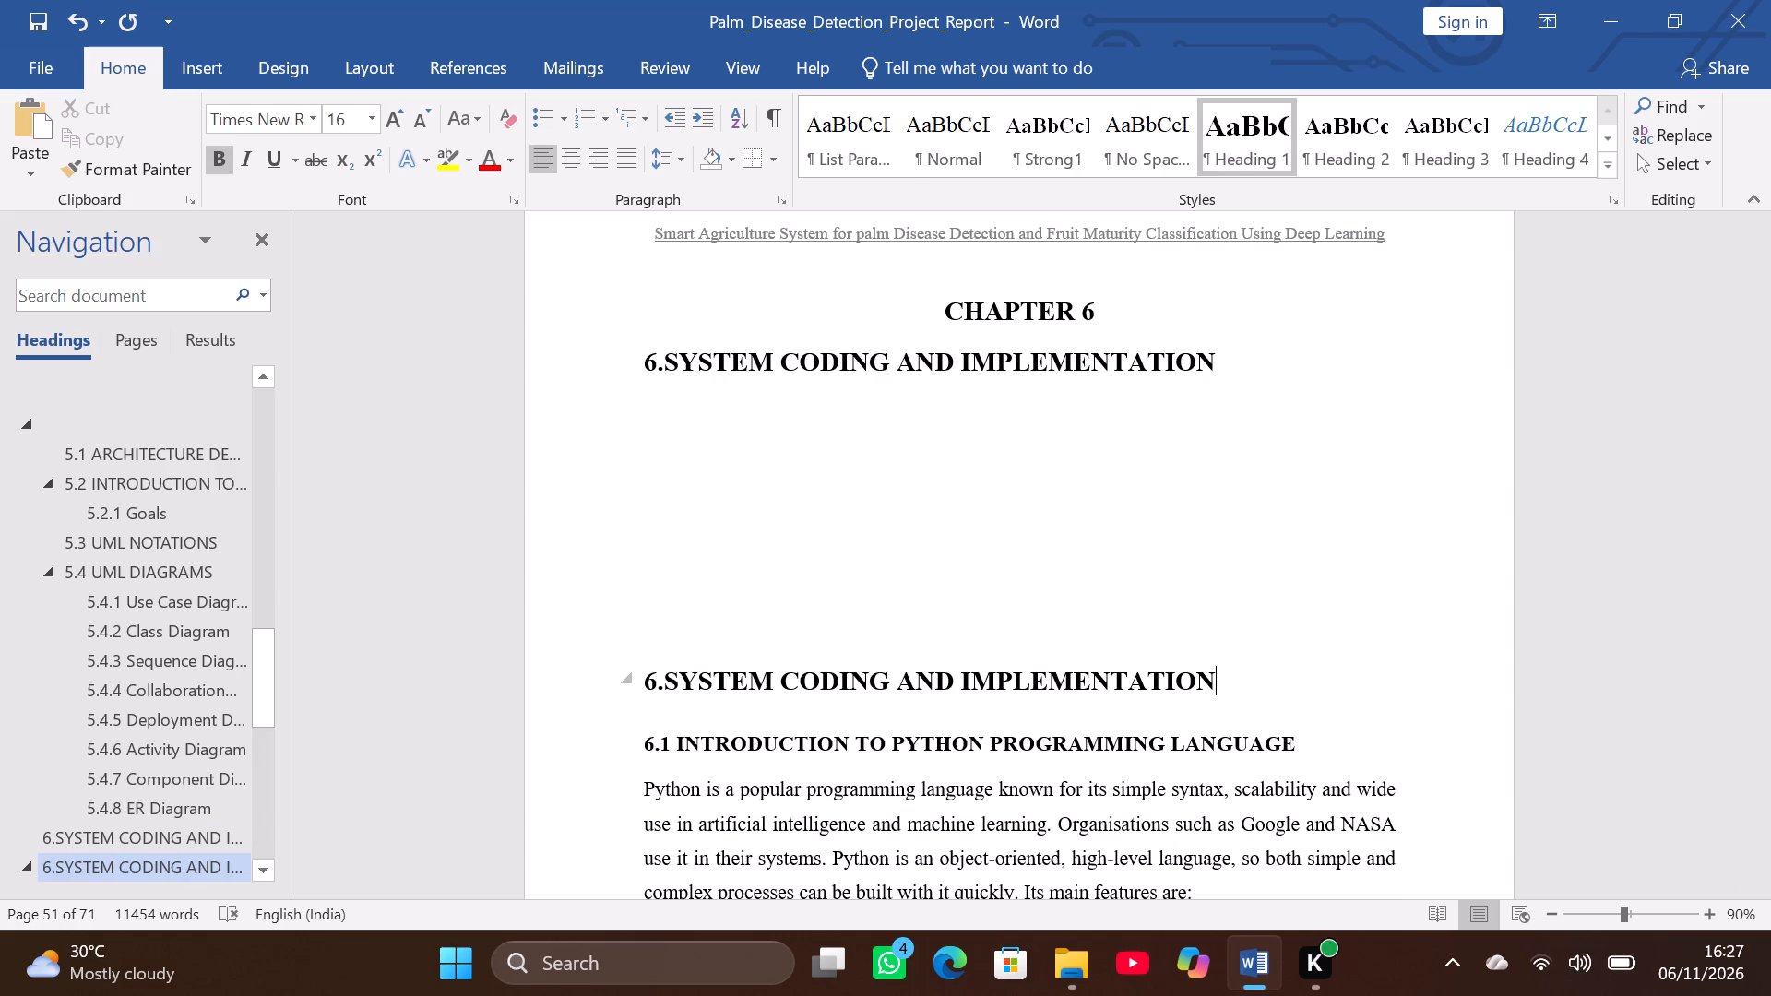
Move the second "6.SYSTEM CODING AND IMPLEMENTATION" heading to the top of the following page with blank lines, trimming the surplus ones.
left_click(651, 689)
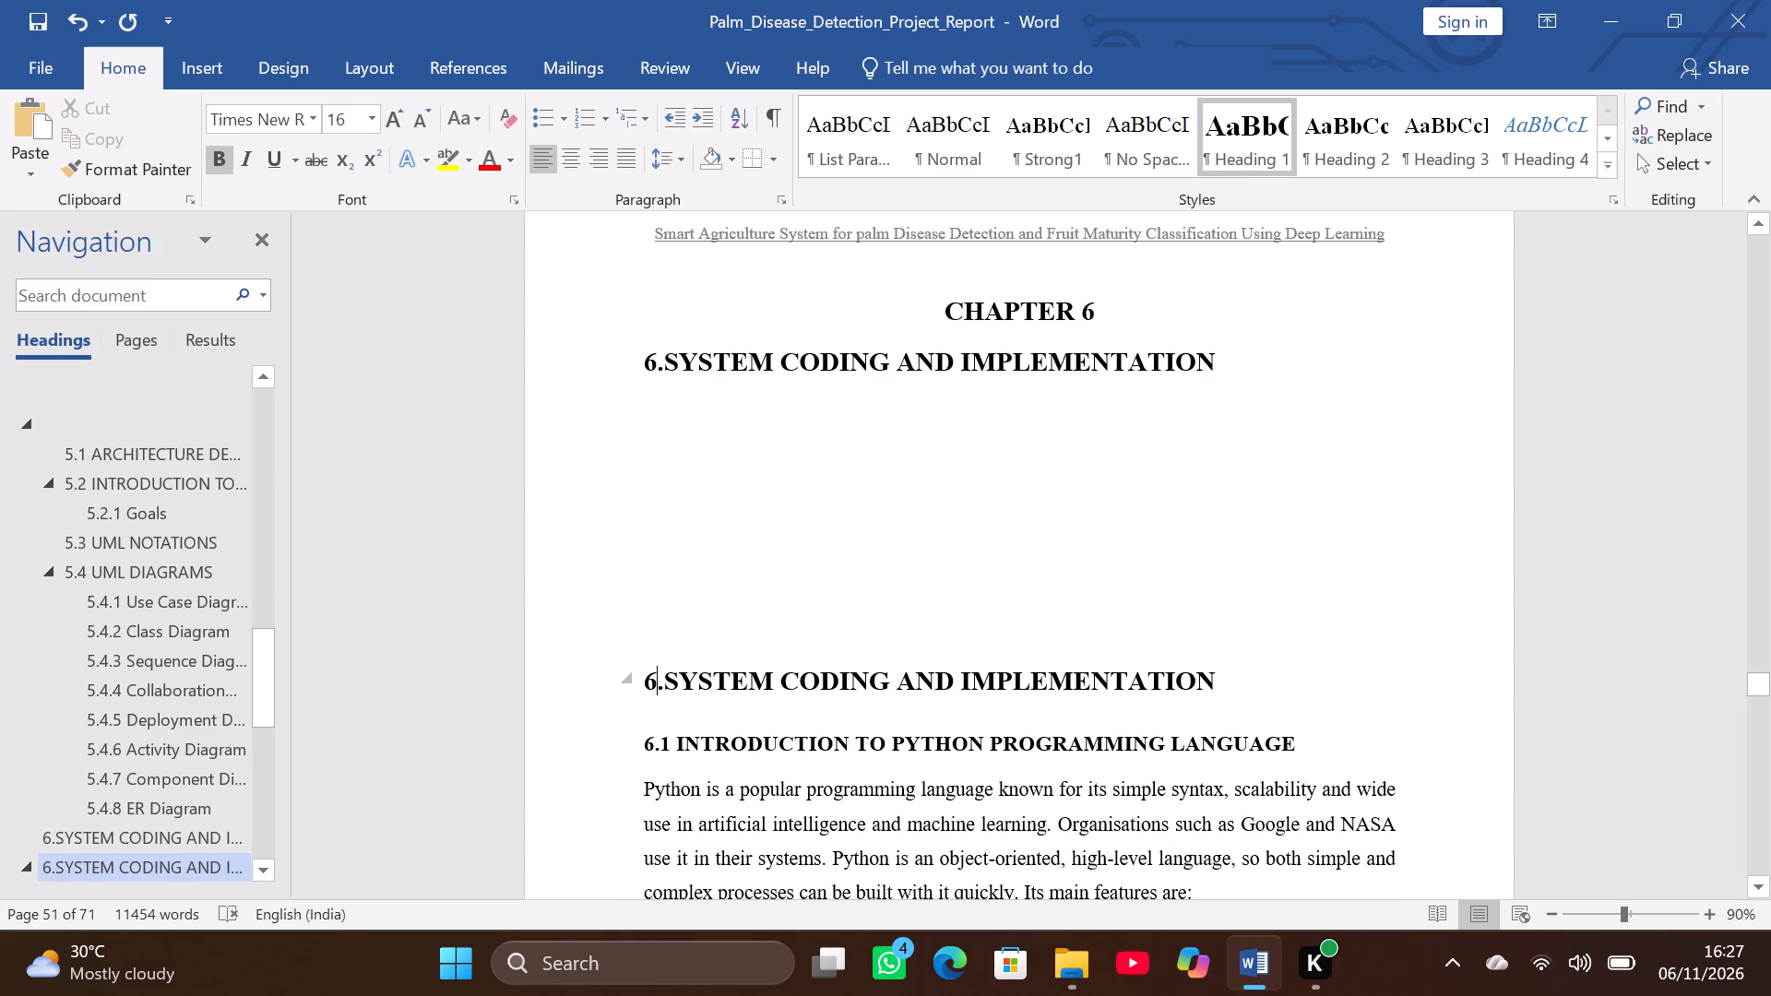
key("Left")
key("Return")
key("Return")
key("Return")
key("Return")
key("Return")
key("Return")
key("Return")
key("Return")
key("Return")
key("Return")
key("Return")
key("Return")
key("Return")
key("Return")
key("Return")
key("Return")
key("Return")
key("Return")
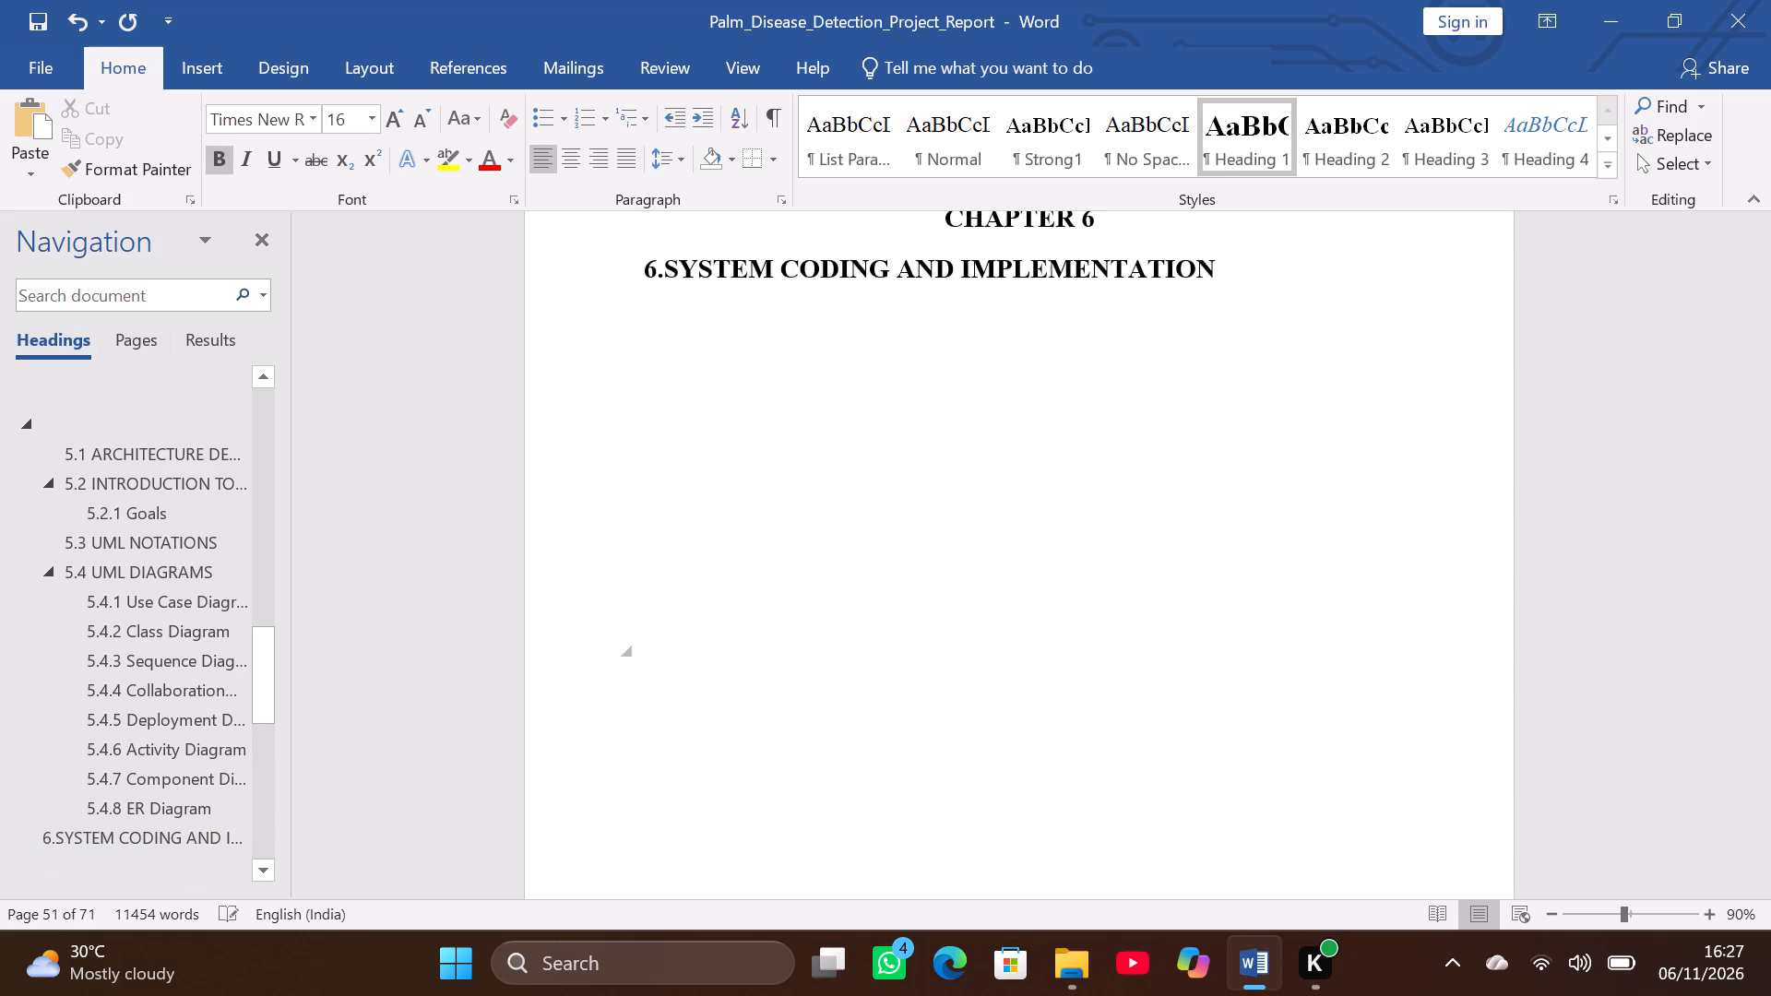
key("BackSpace")
key("BackSpace")
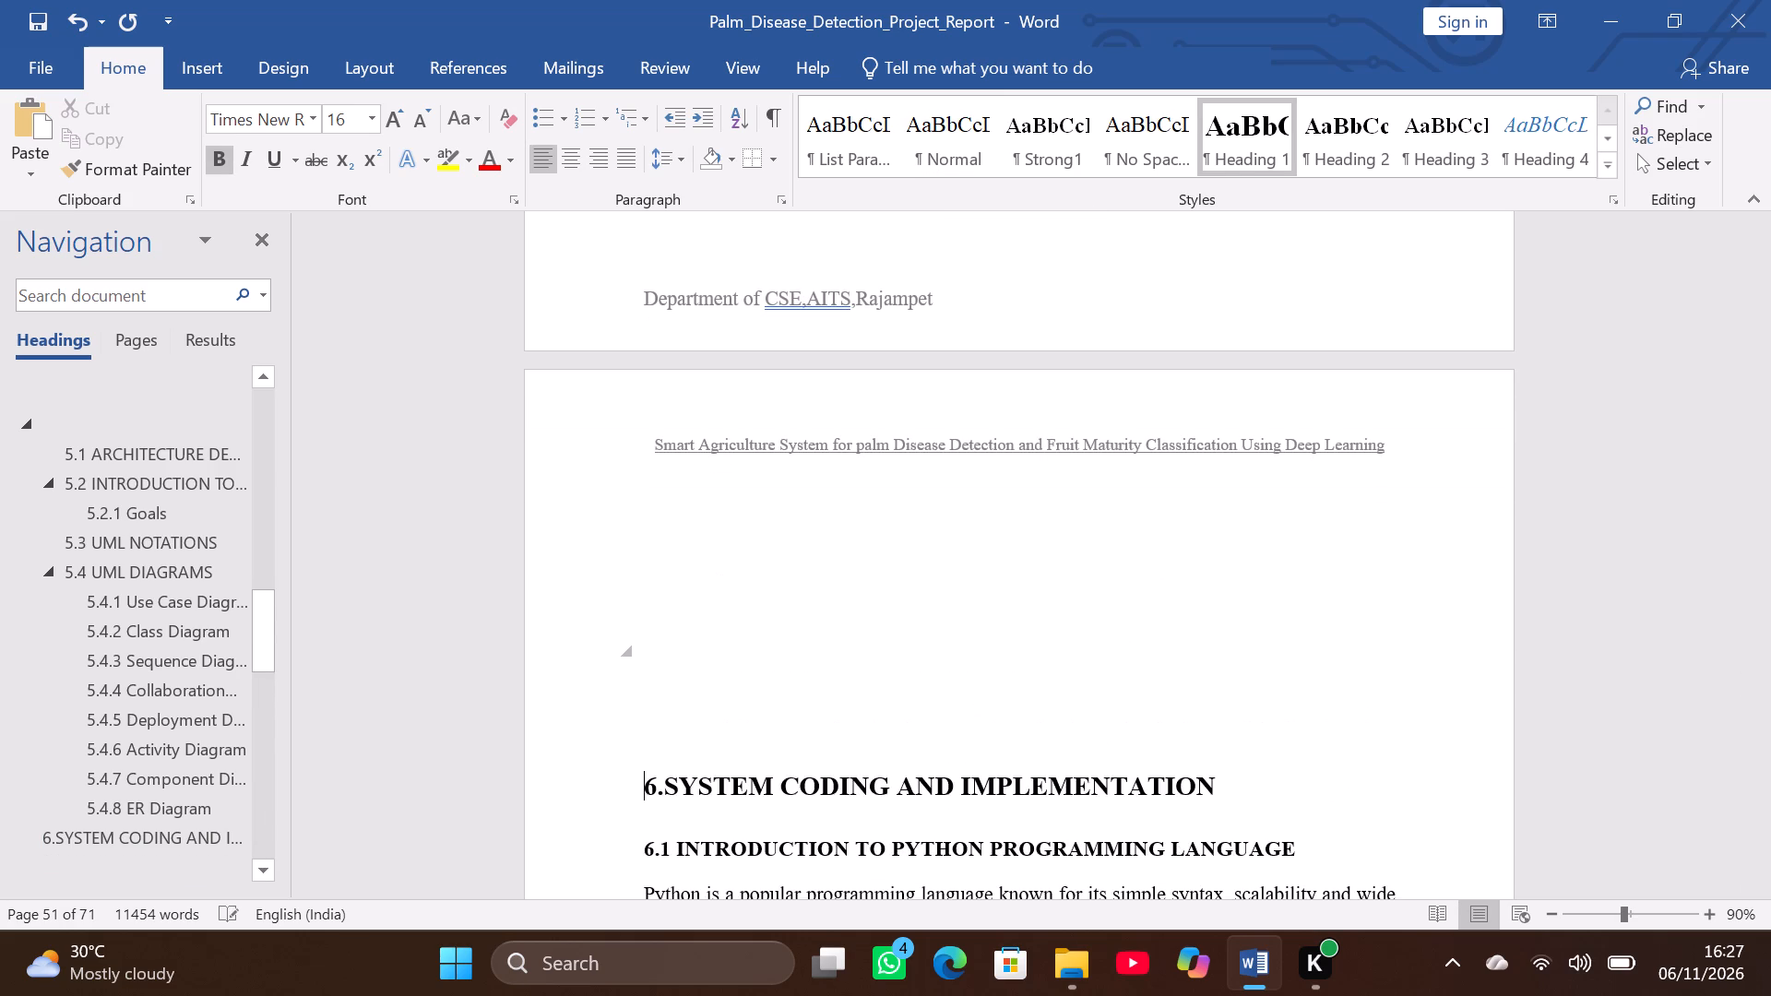
key("BackSpace")
key("BackSpace")
key("BackSpace")
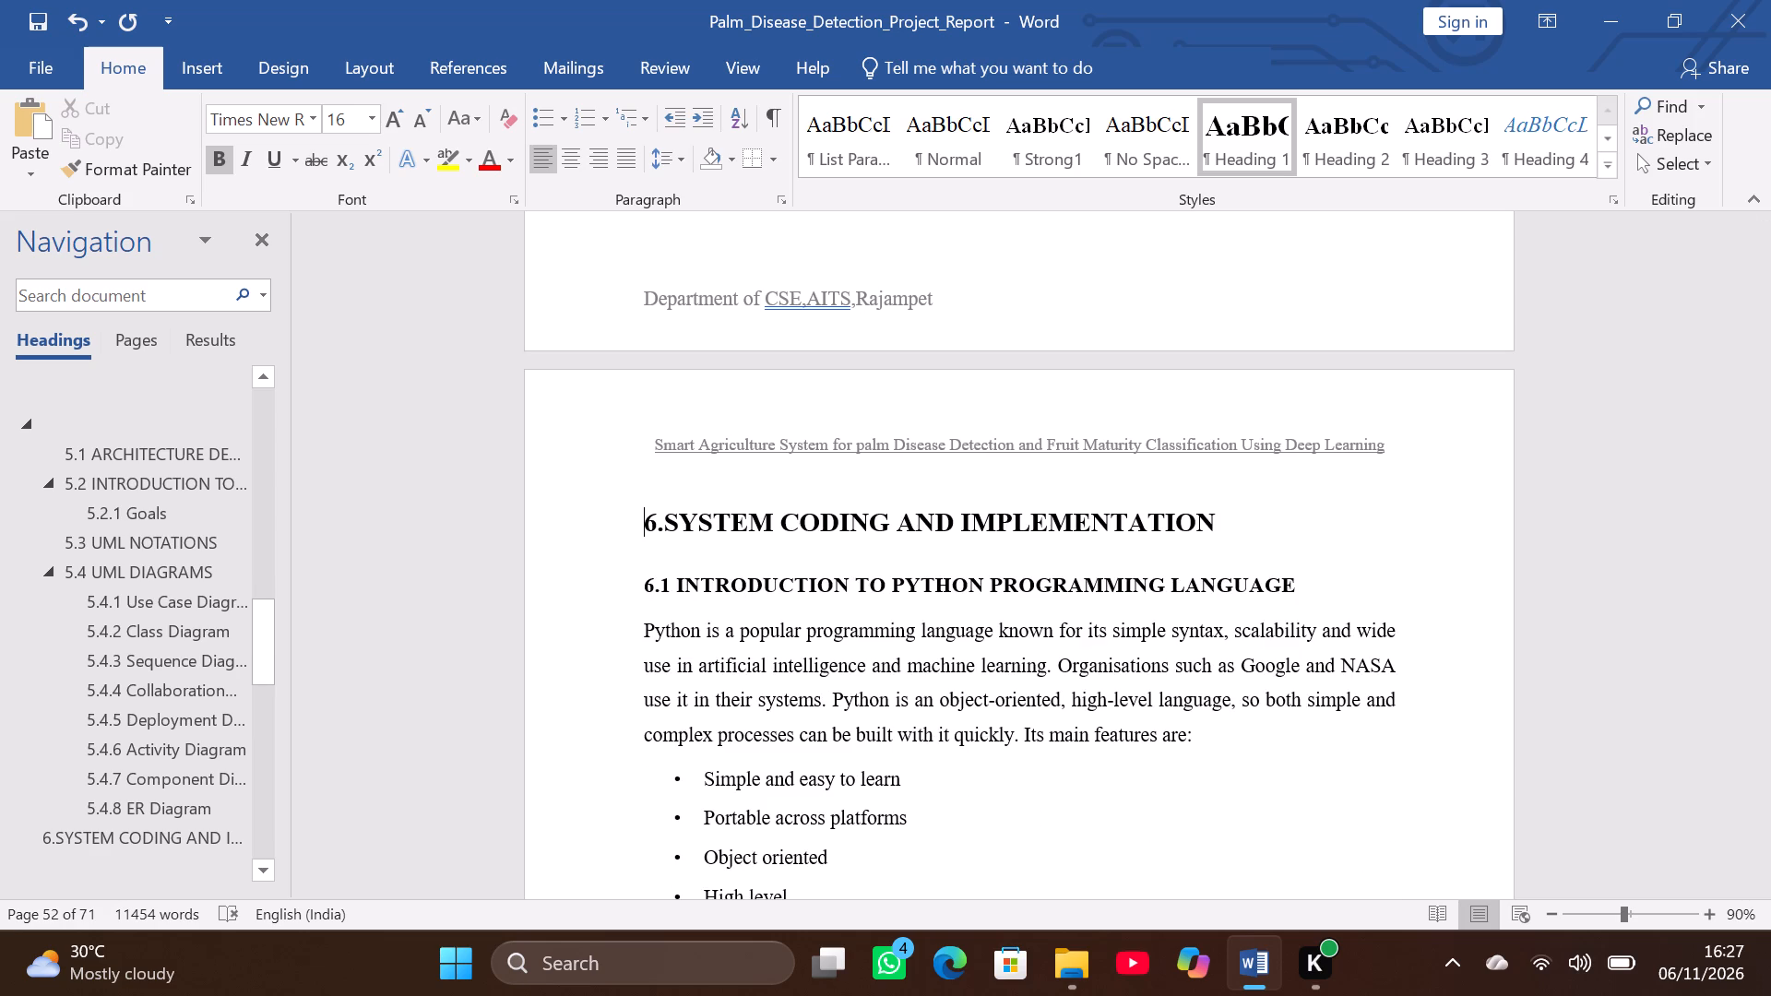
key("BackSpace")
key("Return")
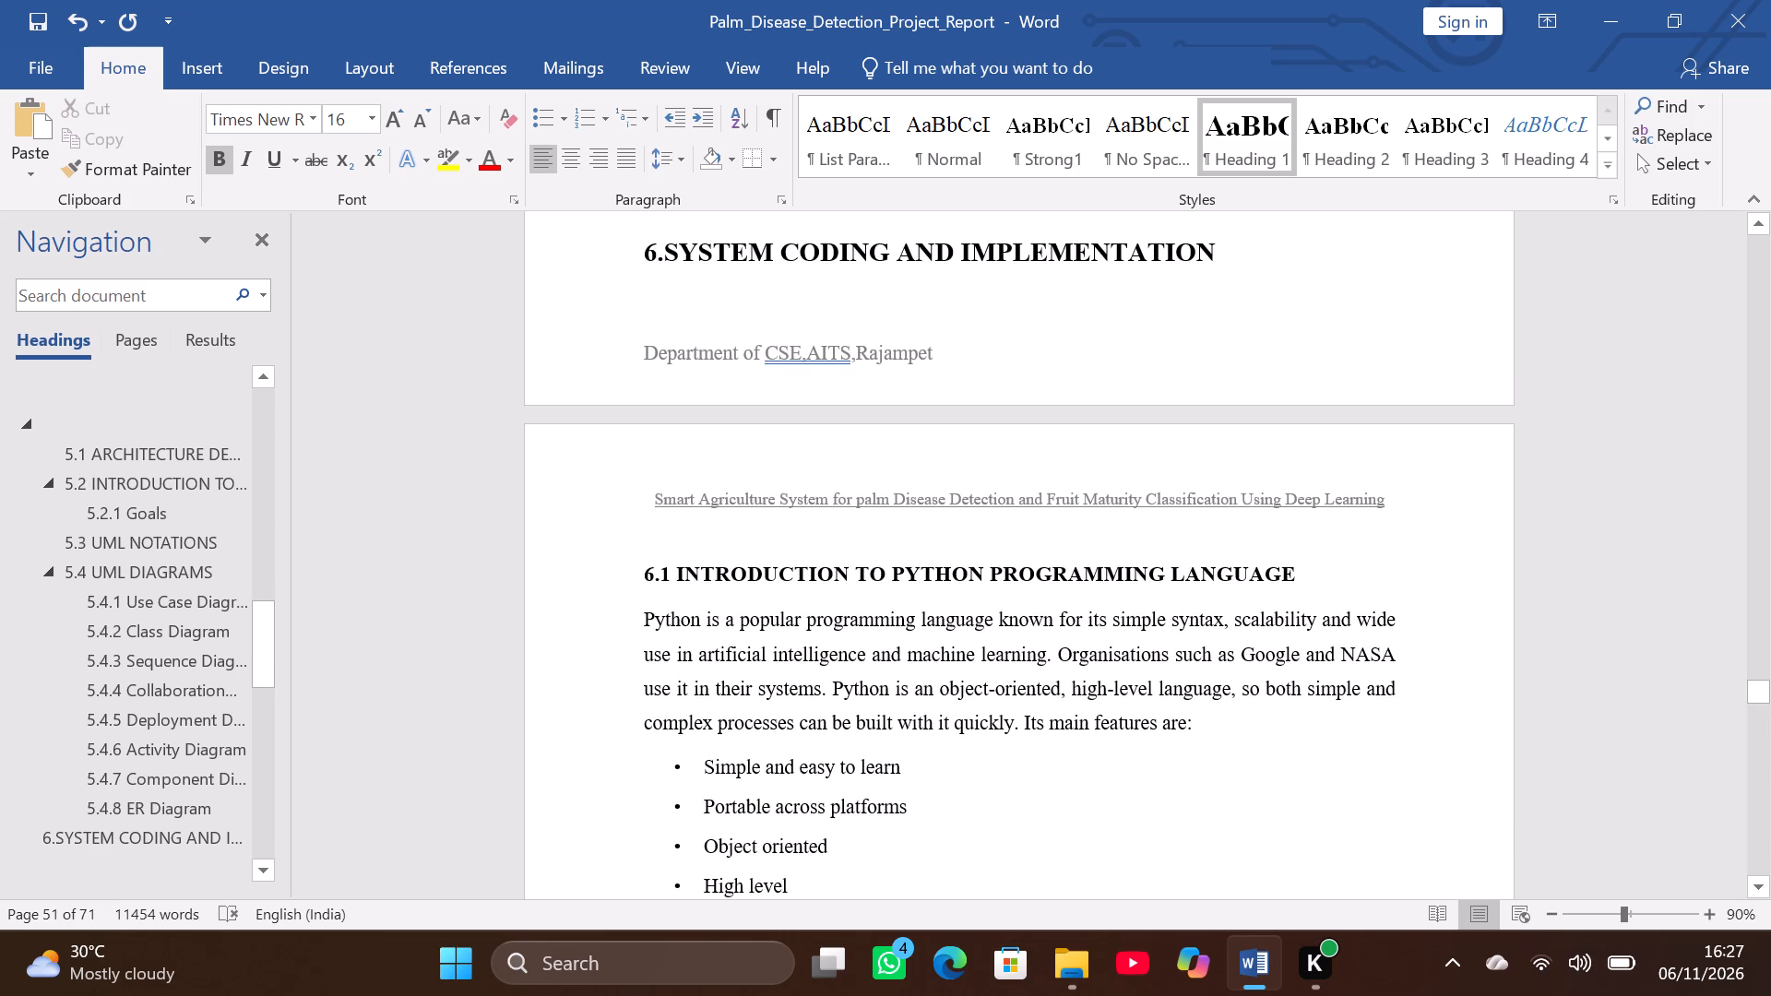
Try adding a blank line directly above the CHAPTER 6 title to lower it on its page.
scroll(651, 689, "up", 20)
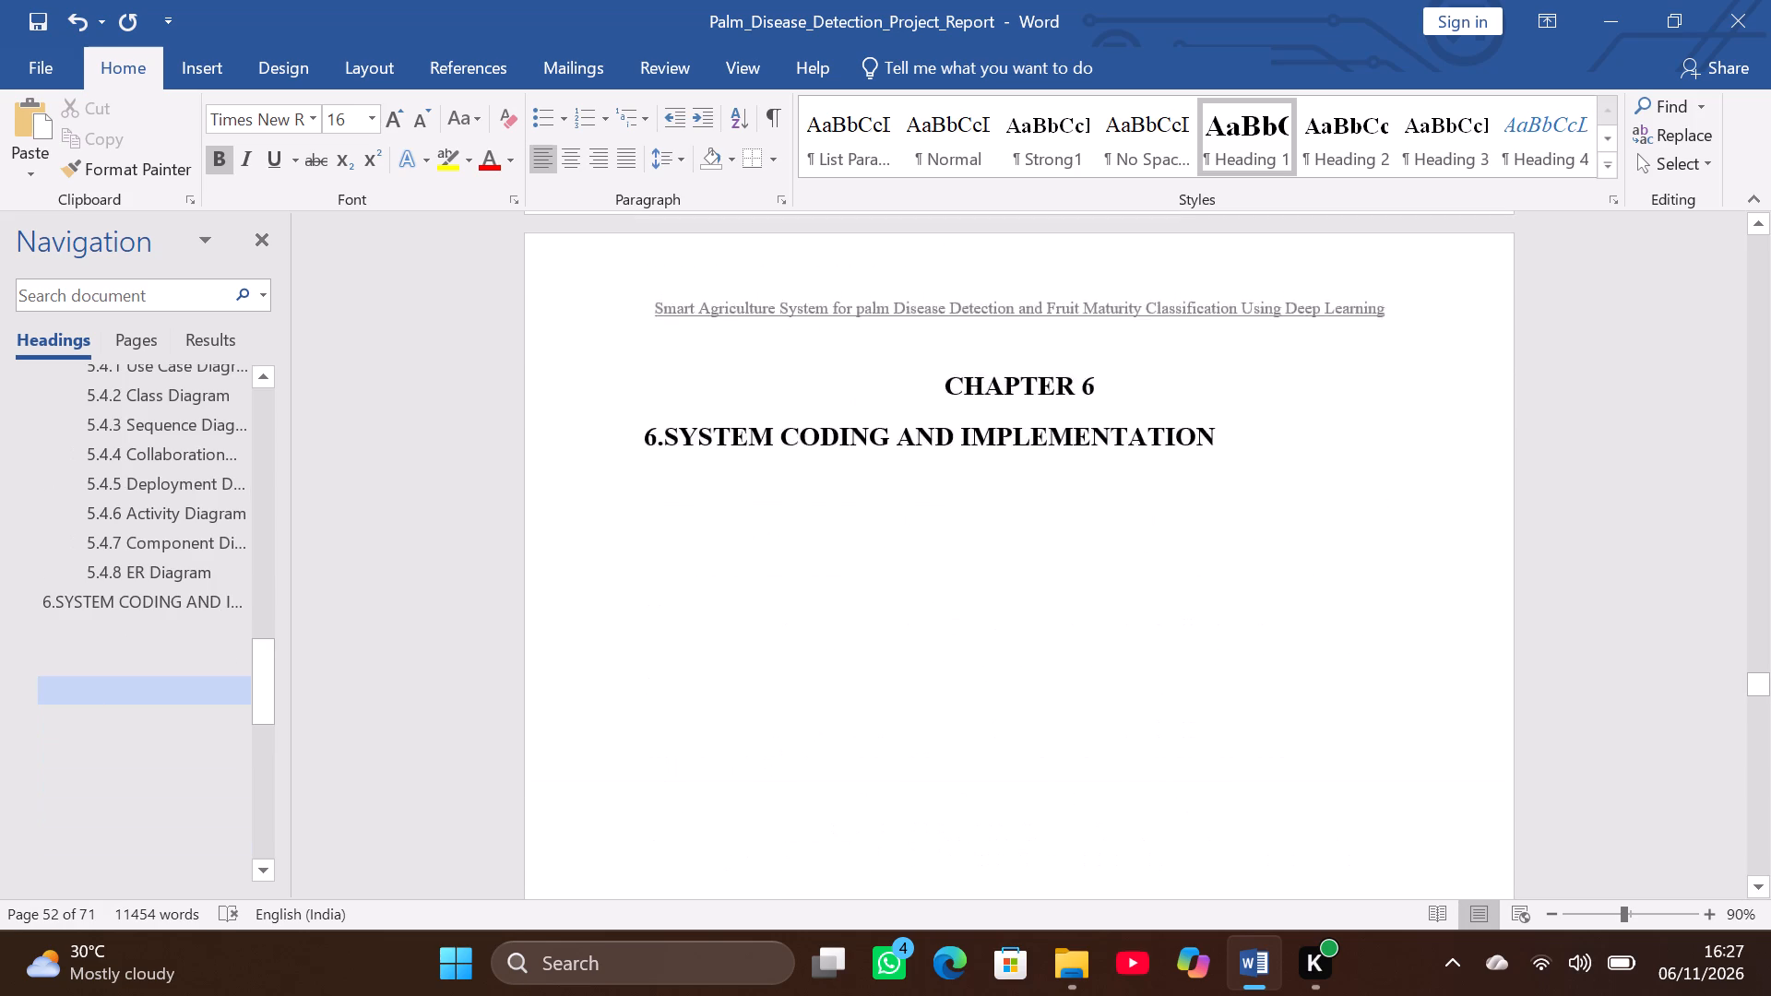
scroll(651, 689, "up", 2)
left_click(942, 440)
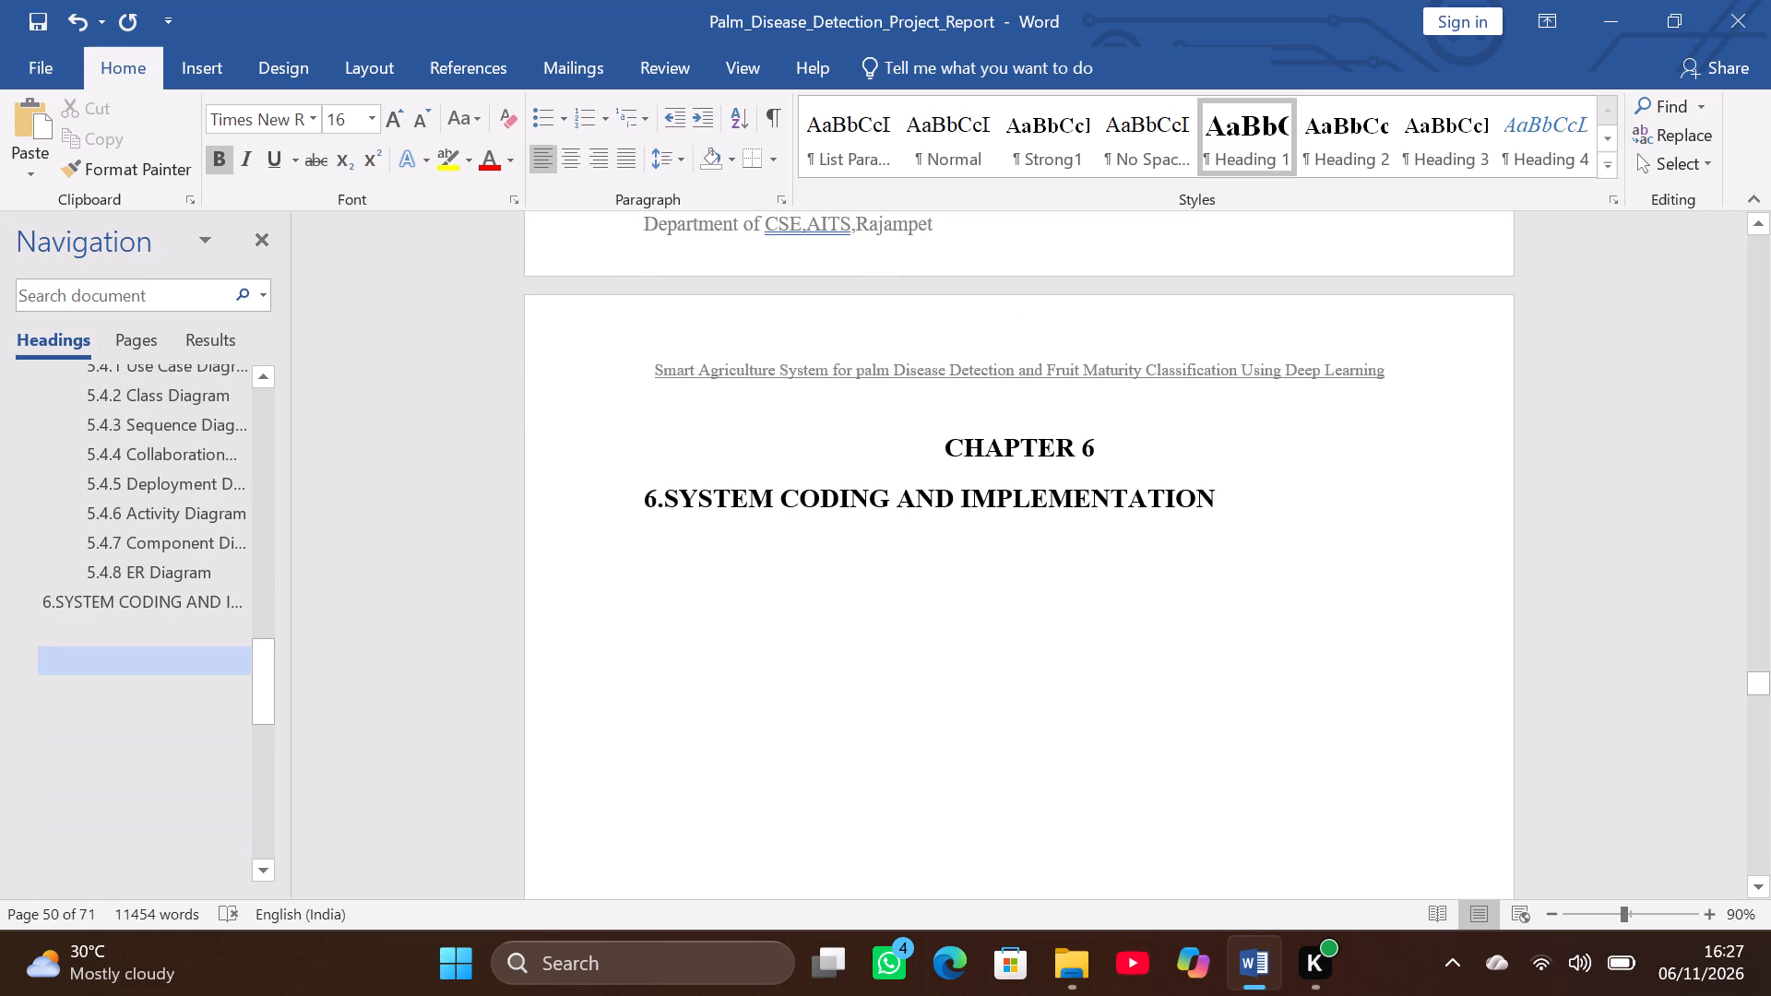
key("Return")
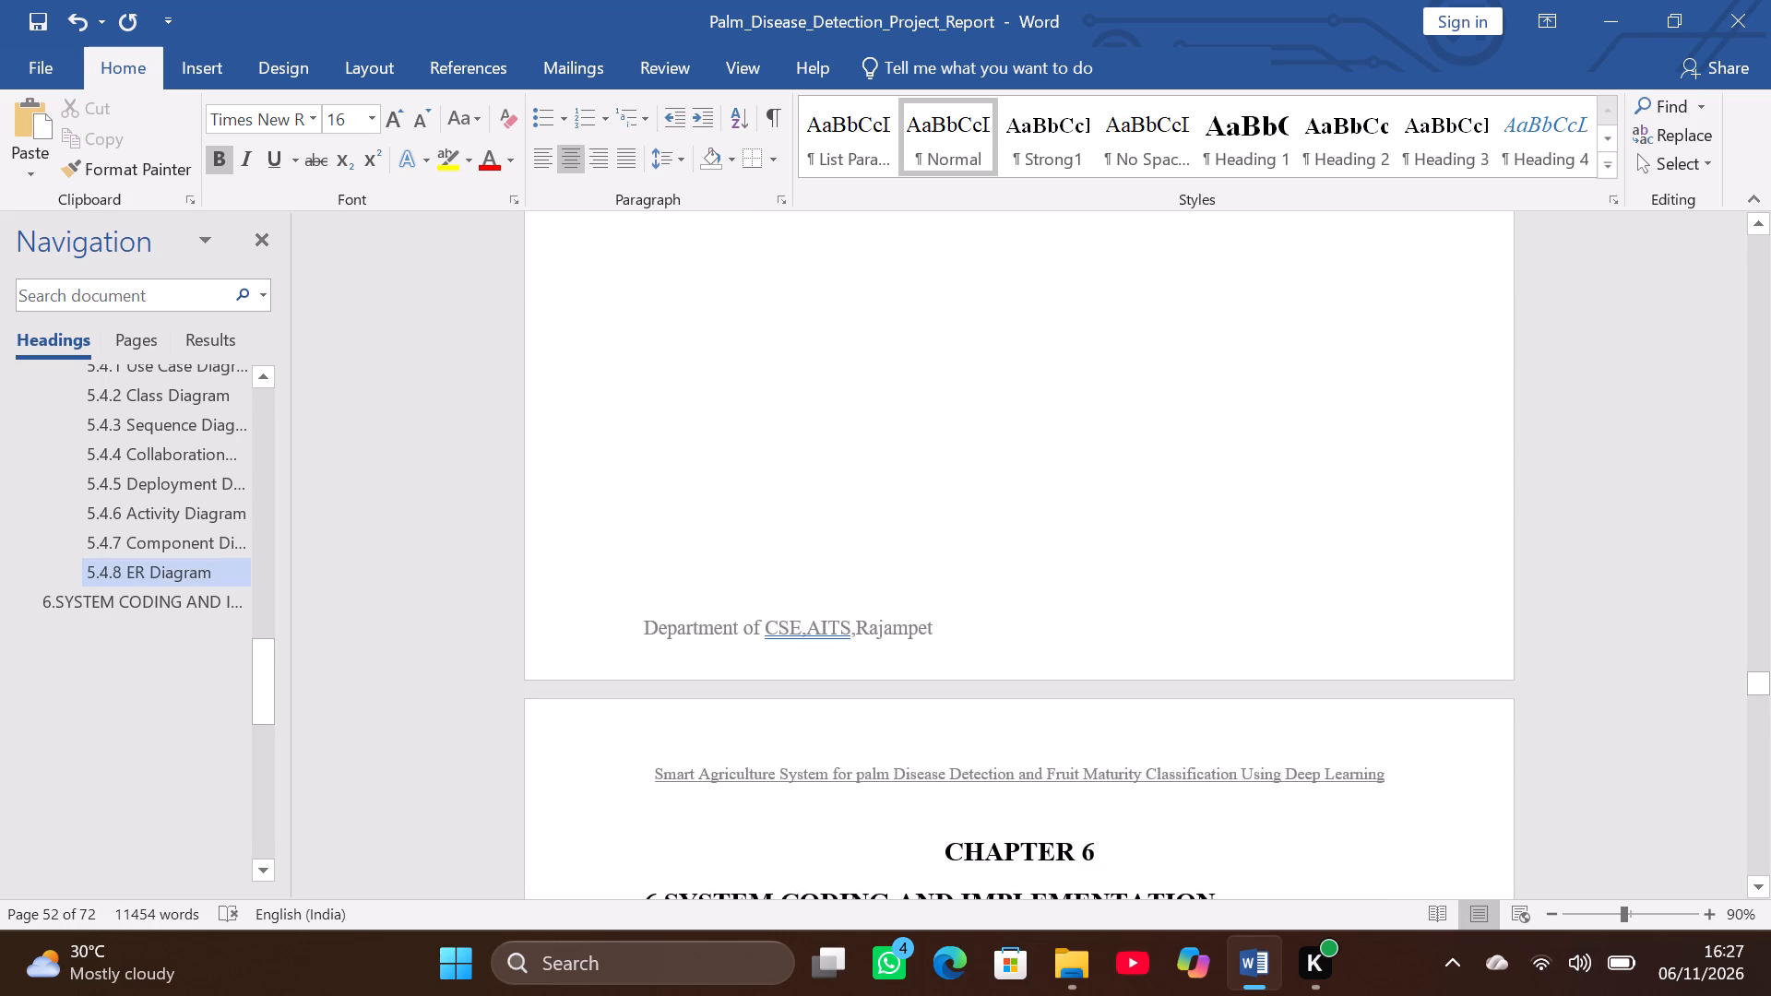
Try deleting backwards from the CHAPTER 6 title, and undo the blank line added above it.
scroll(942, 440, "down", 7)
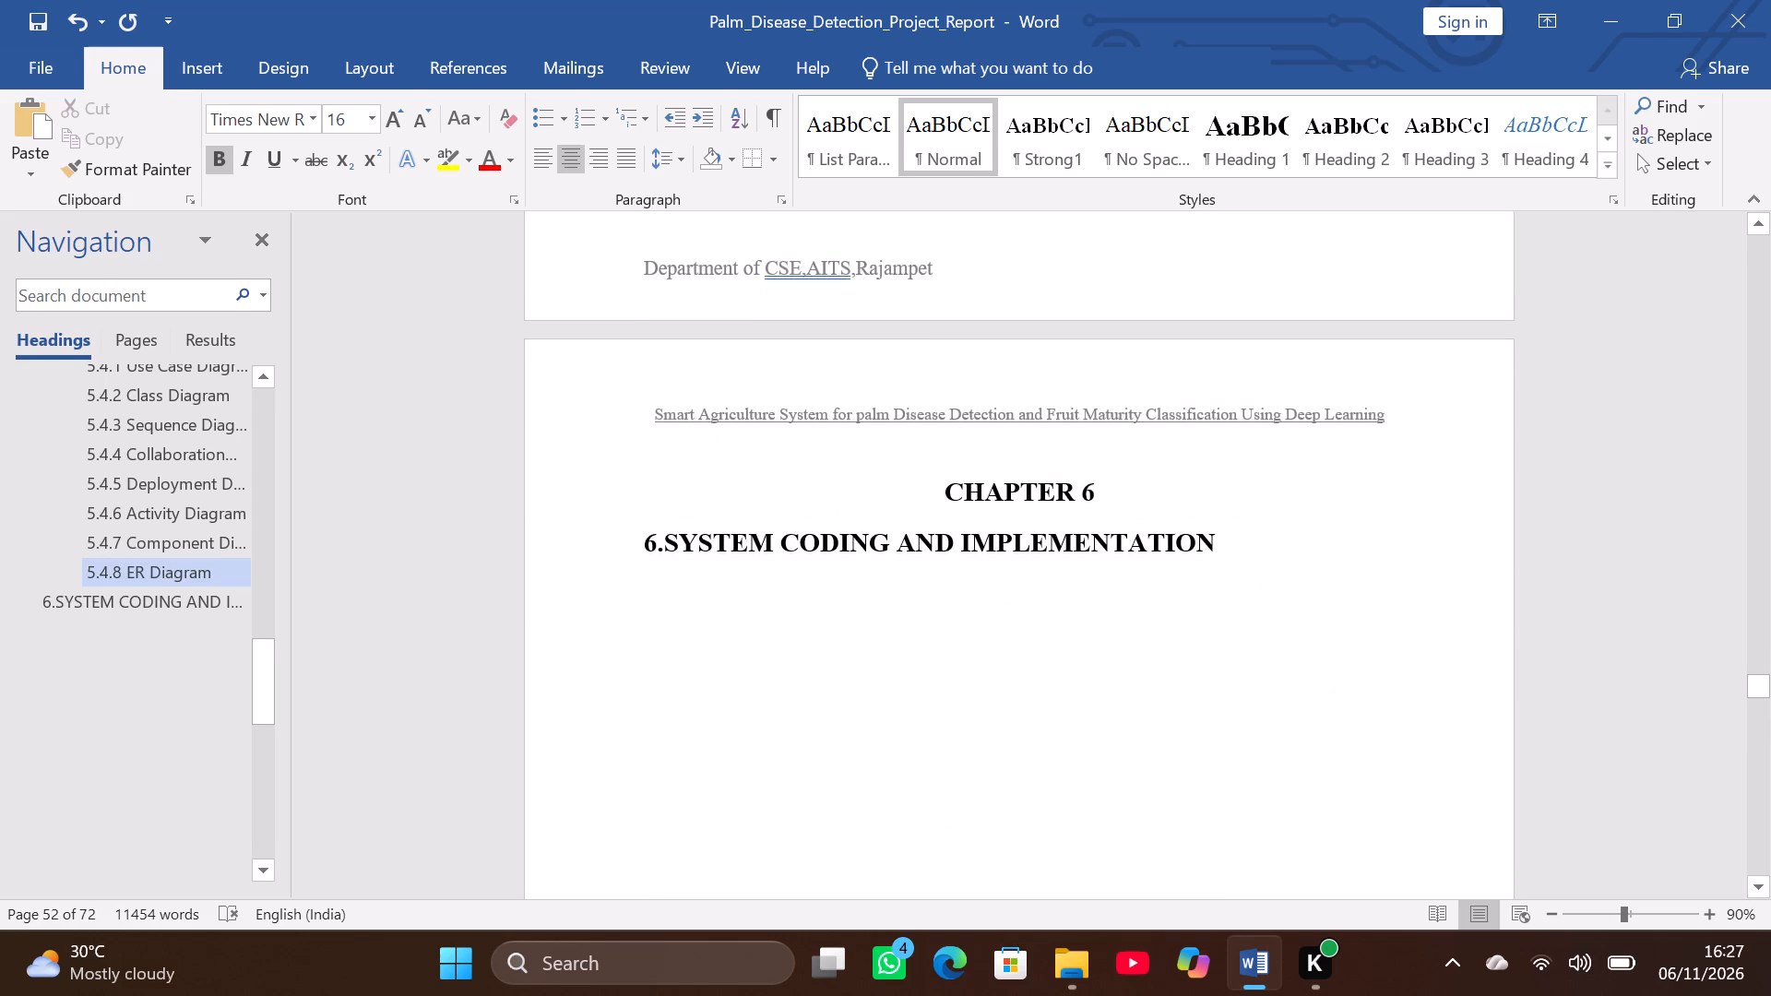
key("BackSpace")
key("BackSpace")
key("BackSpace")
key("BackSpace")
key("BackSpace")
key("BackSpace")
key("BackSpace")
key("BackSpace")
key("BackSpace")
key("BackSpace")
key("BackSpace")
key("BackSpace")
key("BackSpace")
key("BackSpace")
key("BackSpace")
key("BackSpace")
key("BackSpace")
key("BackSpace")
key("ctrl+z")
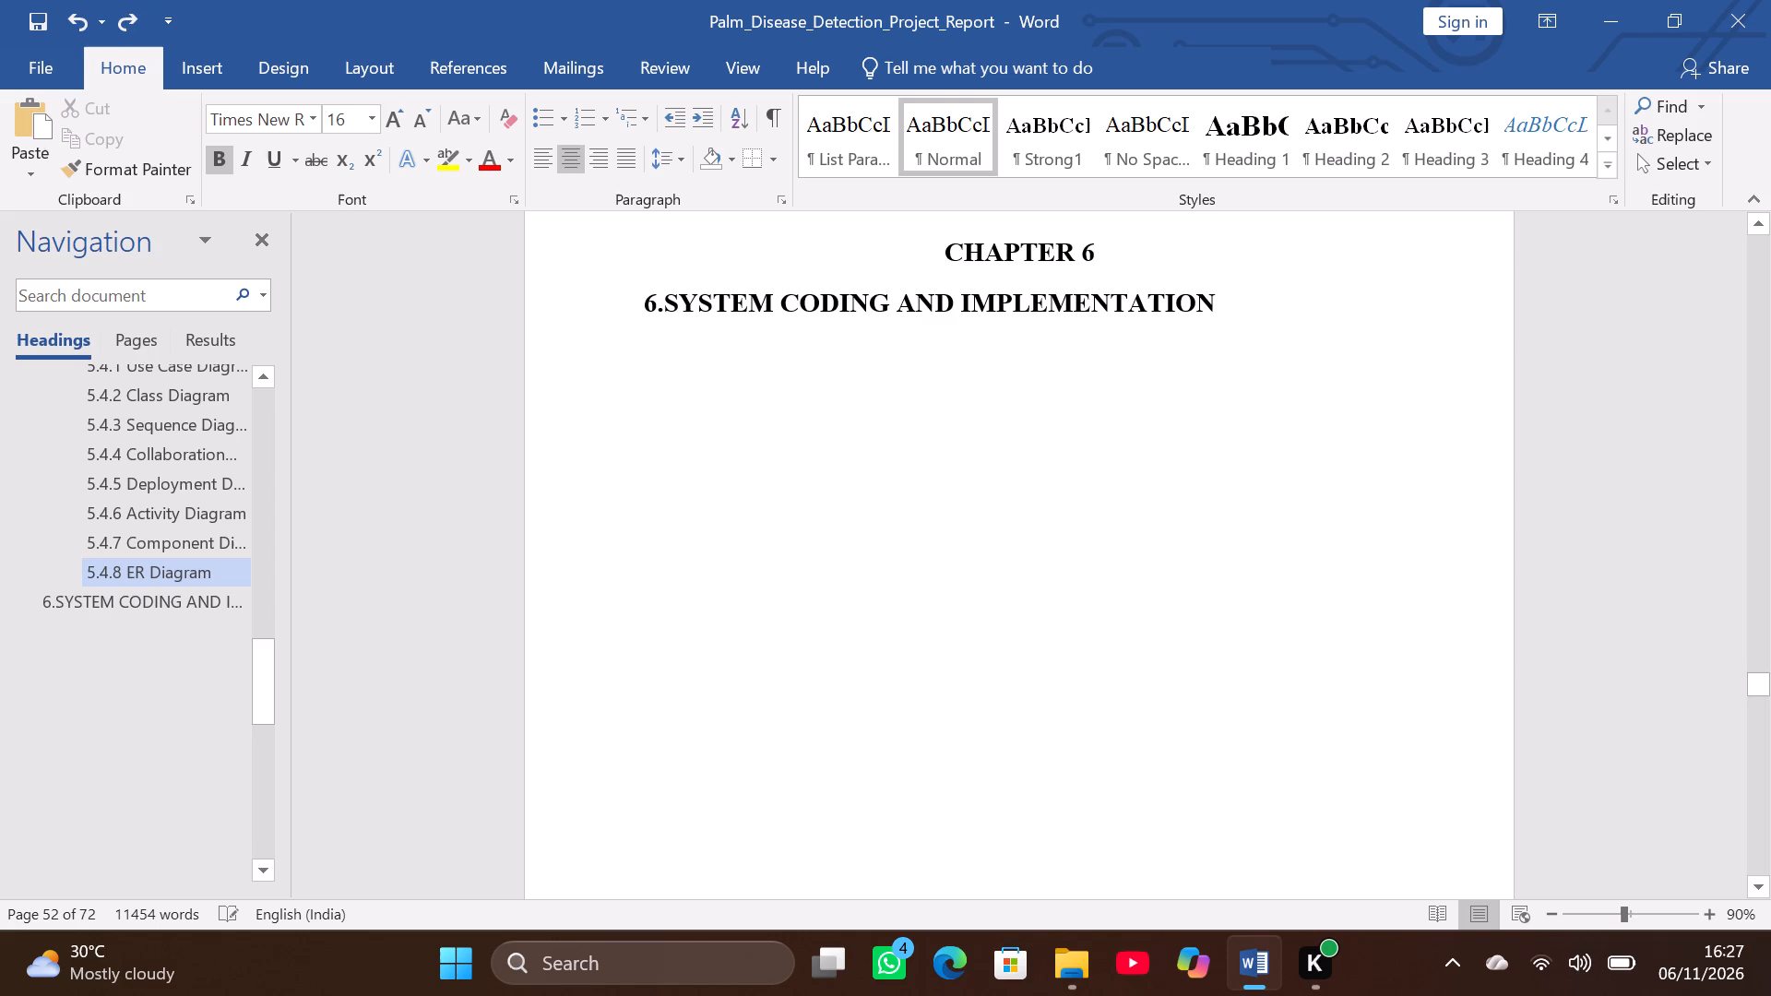
Show the paragraph marks and other hidden formatting symbols.
left_click(779, 128)
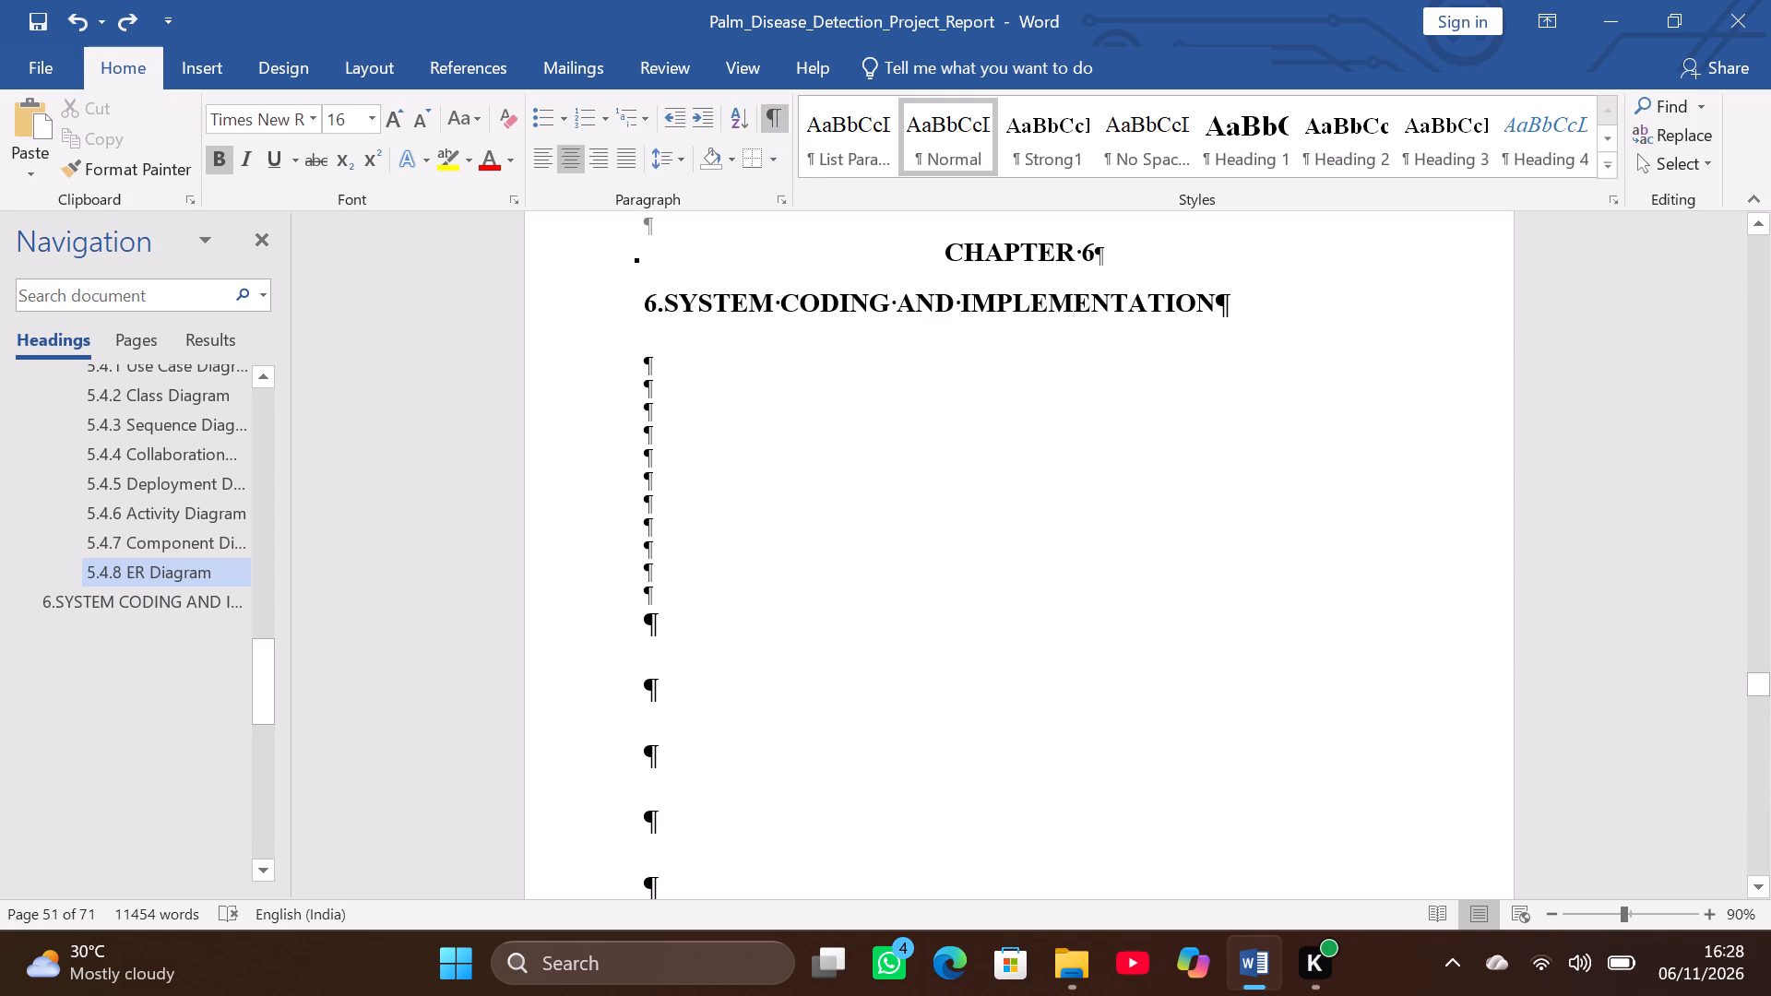
Delete the surplus small blank paragraphs beneath the Chapter 6 title page heading, leaving two and keeping "IMPLEMENTATION" spelled in full.
double_click(752, 550)
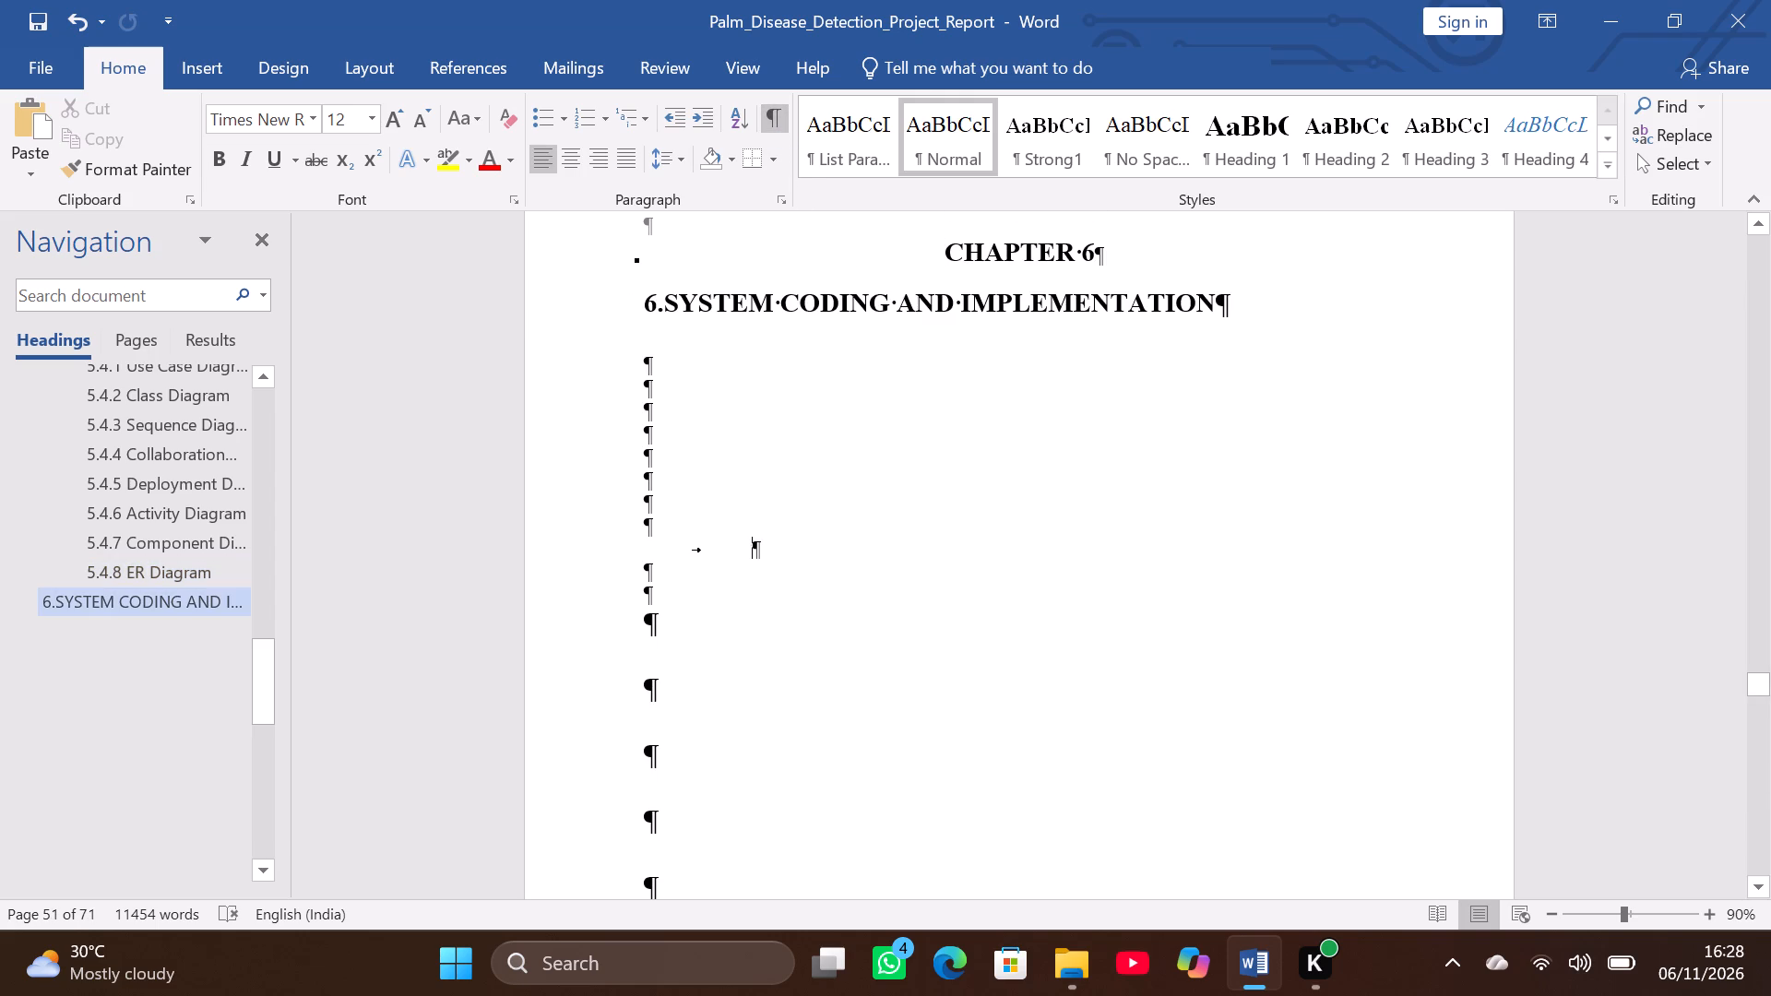
key("BackSpace")
key("BackSpace")
key("BackSpace")
key("BackSpace")
key("BackSpace")
key("BackSpace")
key("BackSpace")
key("BackSpace")
key("BackSpace")
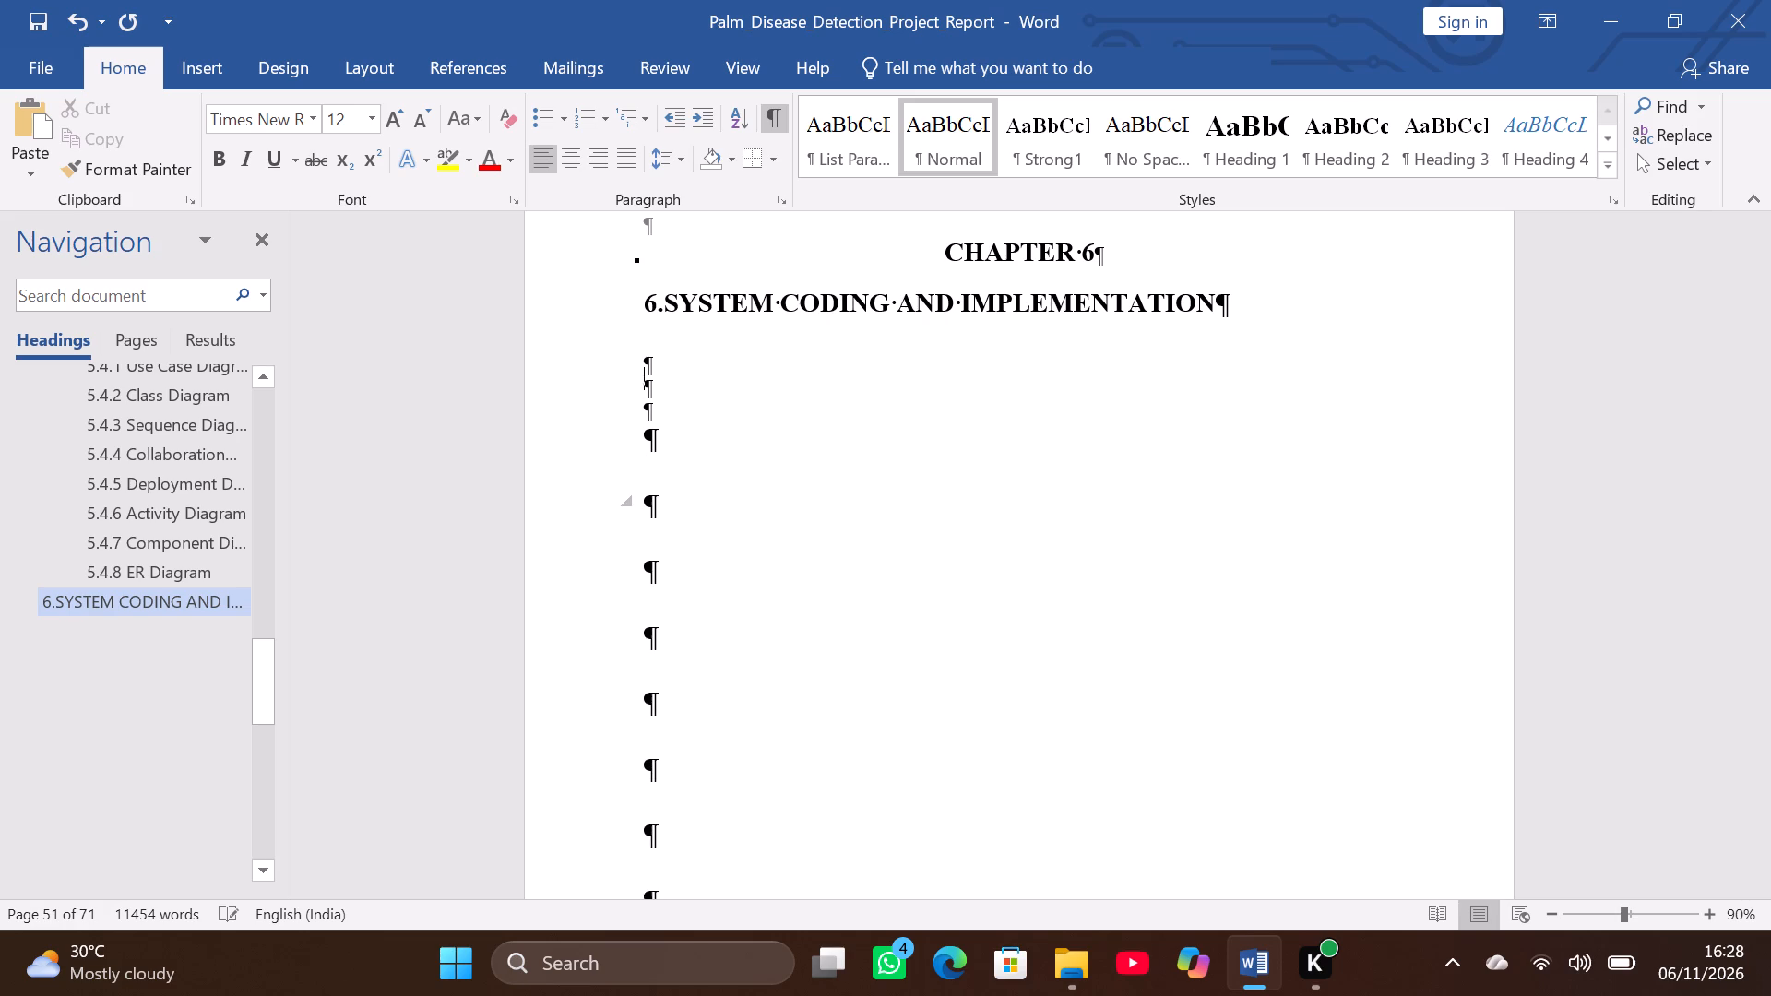
key("BackSpace")
key("BackSpace")
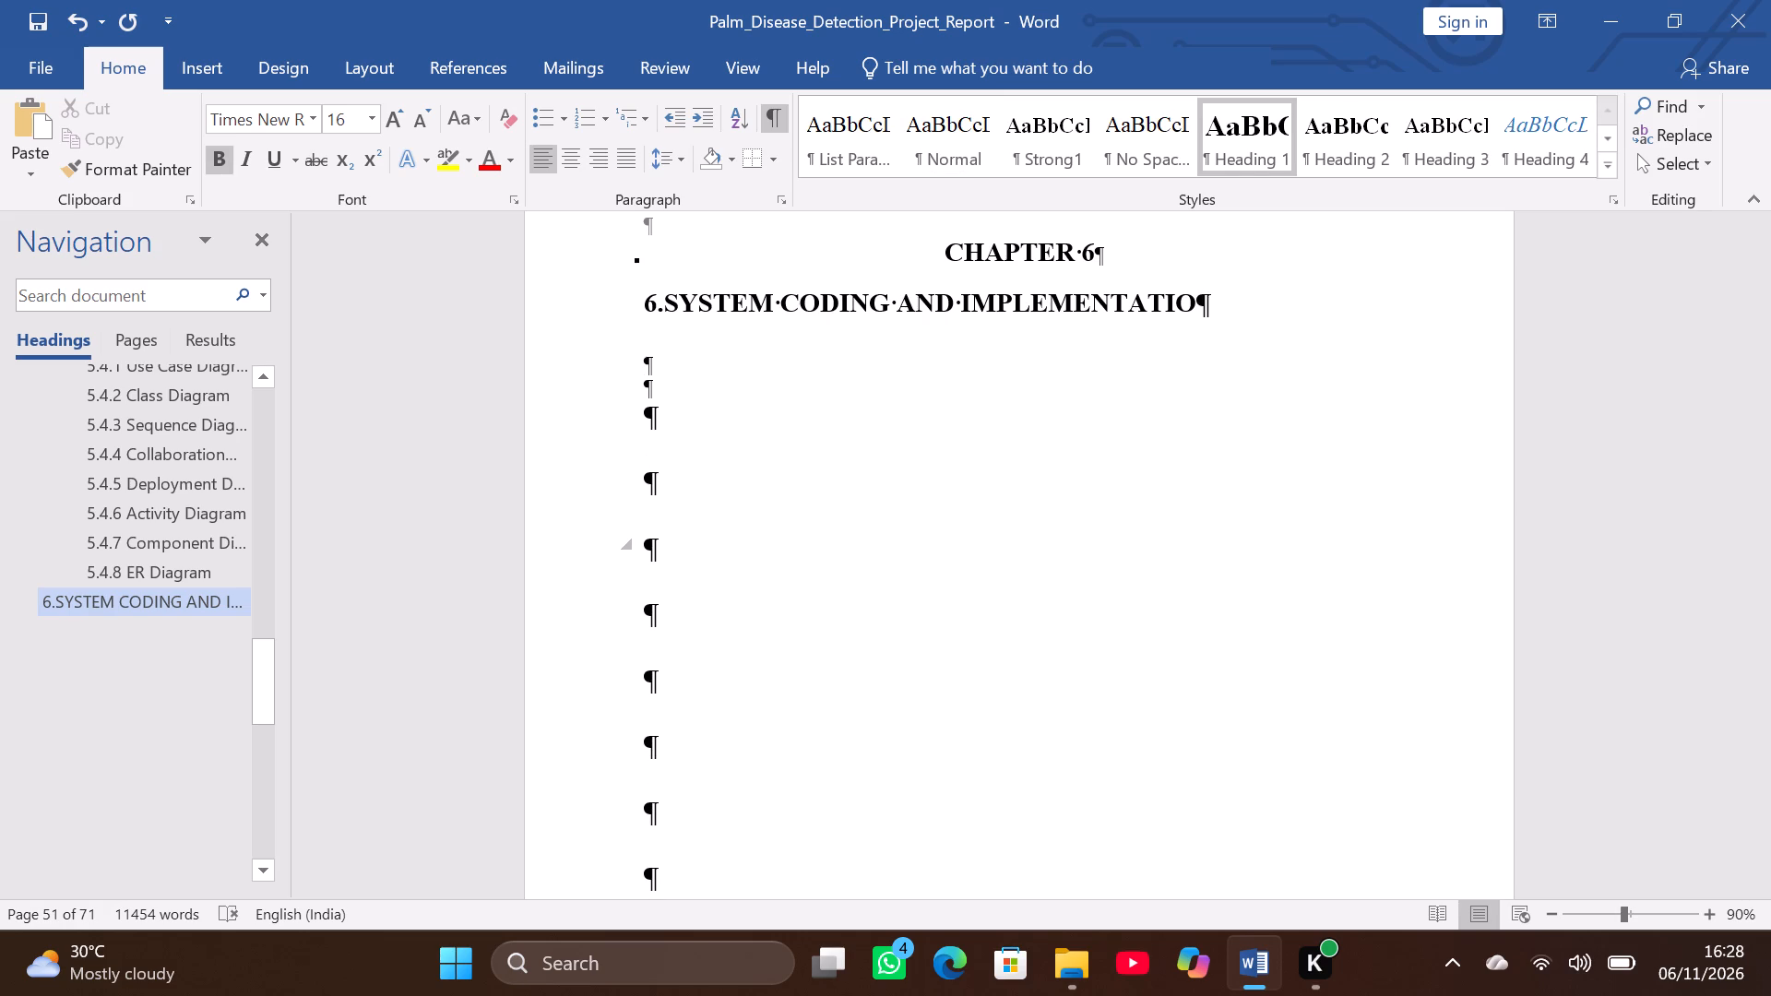
key("shift+n")
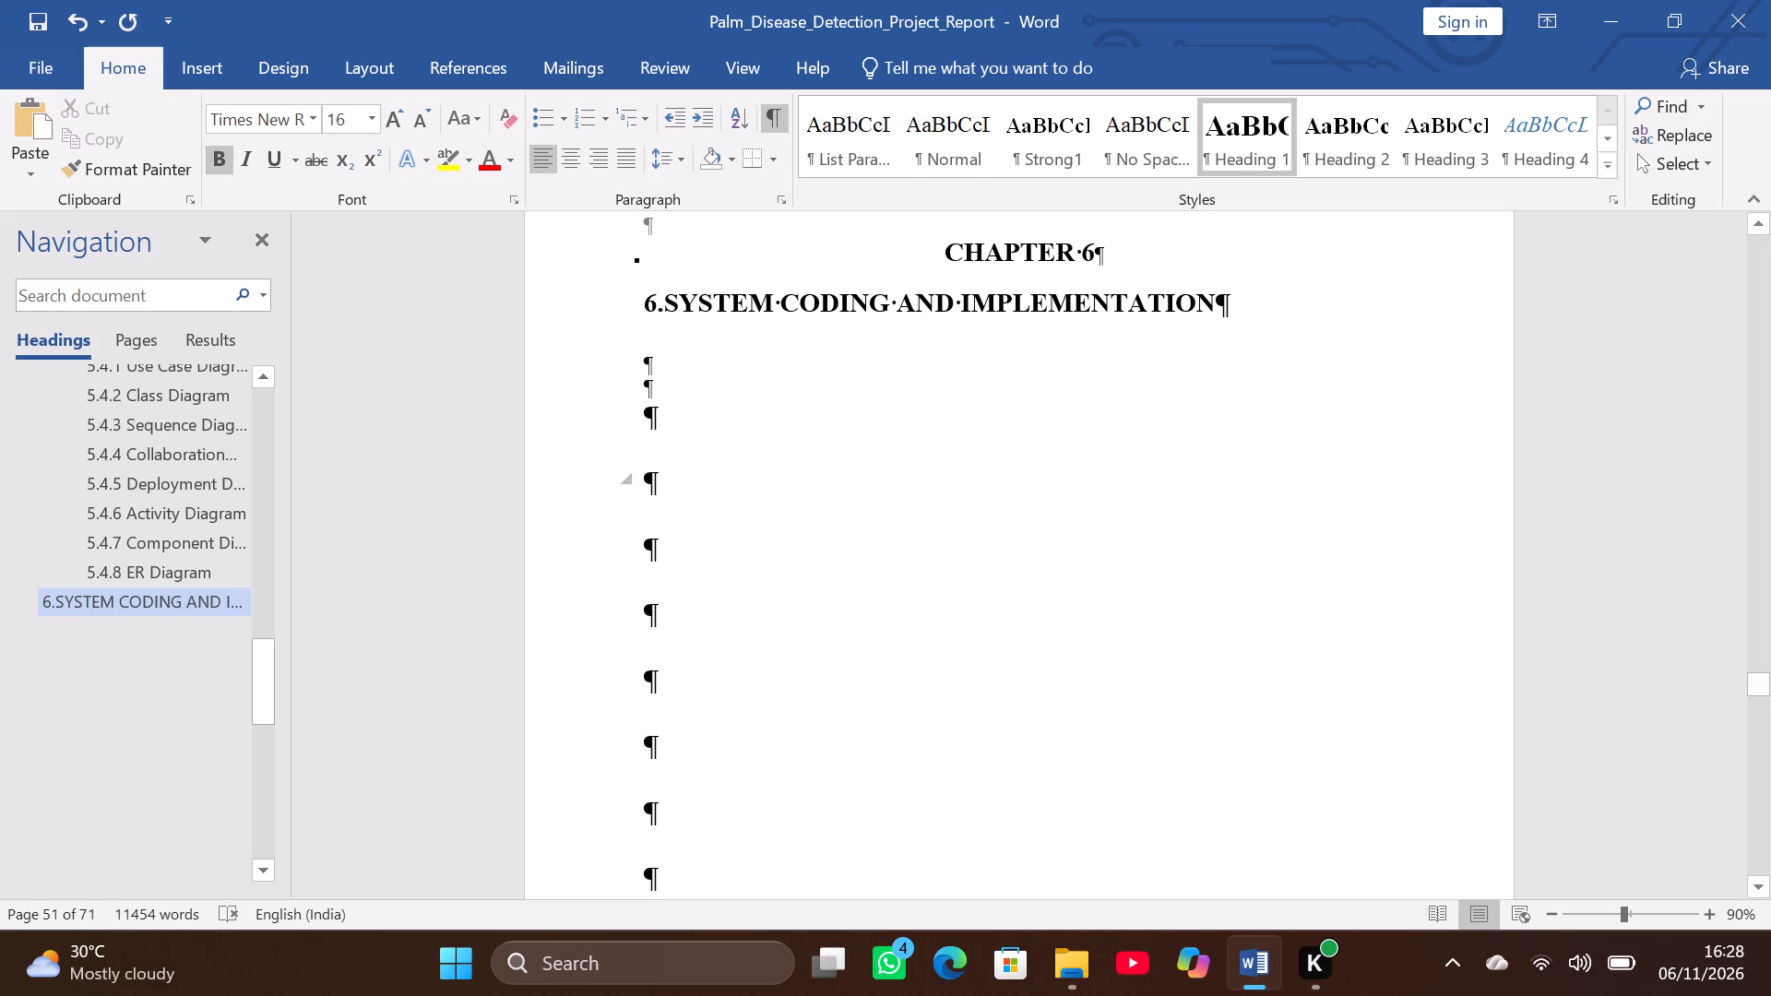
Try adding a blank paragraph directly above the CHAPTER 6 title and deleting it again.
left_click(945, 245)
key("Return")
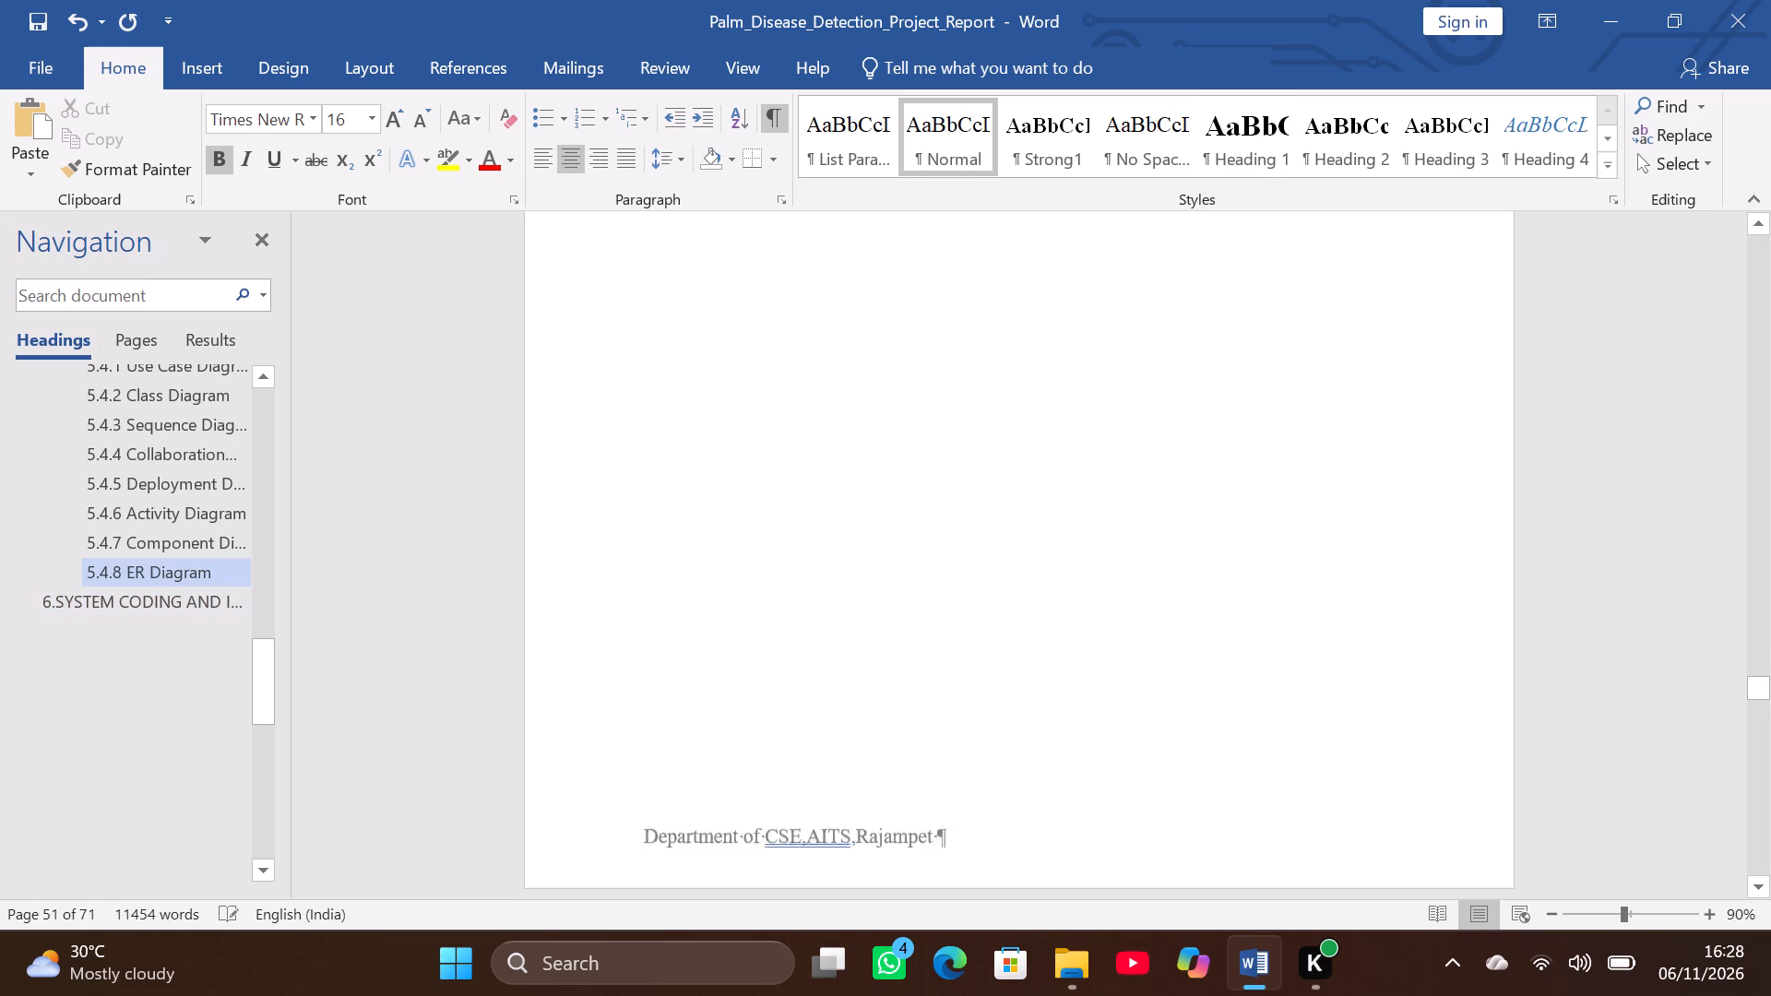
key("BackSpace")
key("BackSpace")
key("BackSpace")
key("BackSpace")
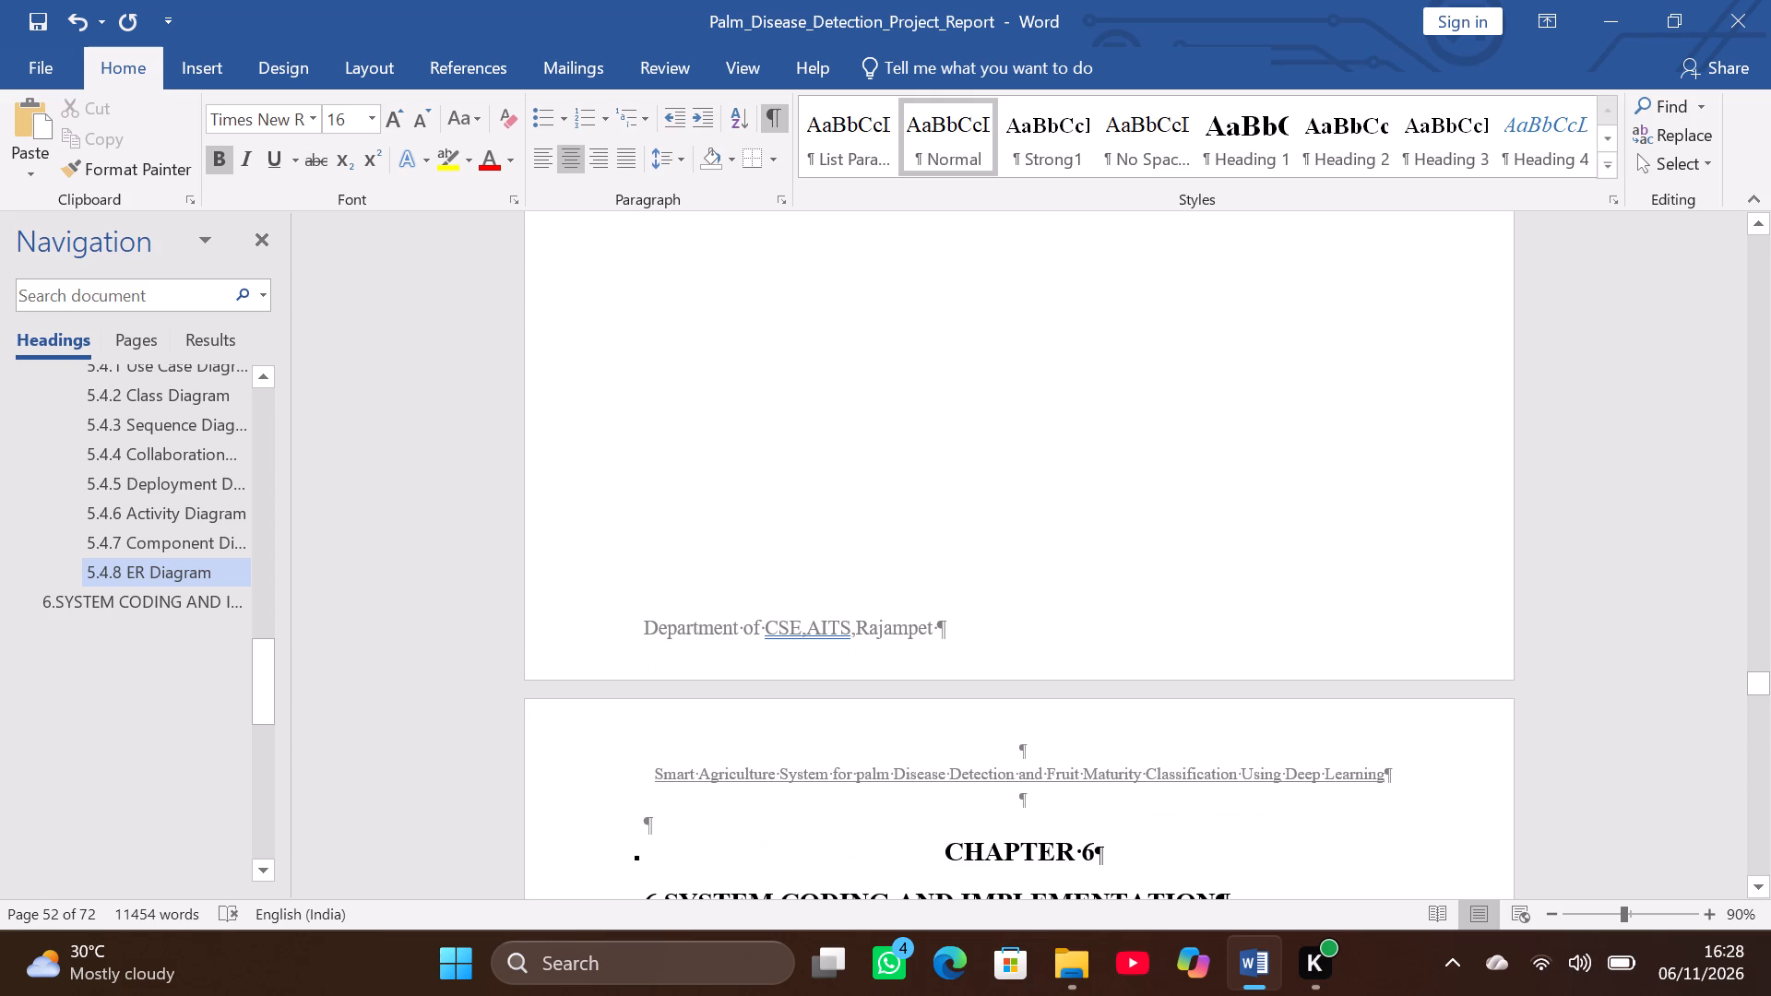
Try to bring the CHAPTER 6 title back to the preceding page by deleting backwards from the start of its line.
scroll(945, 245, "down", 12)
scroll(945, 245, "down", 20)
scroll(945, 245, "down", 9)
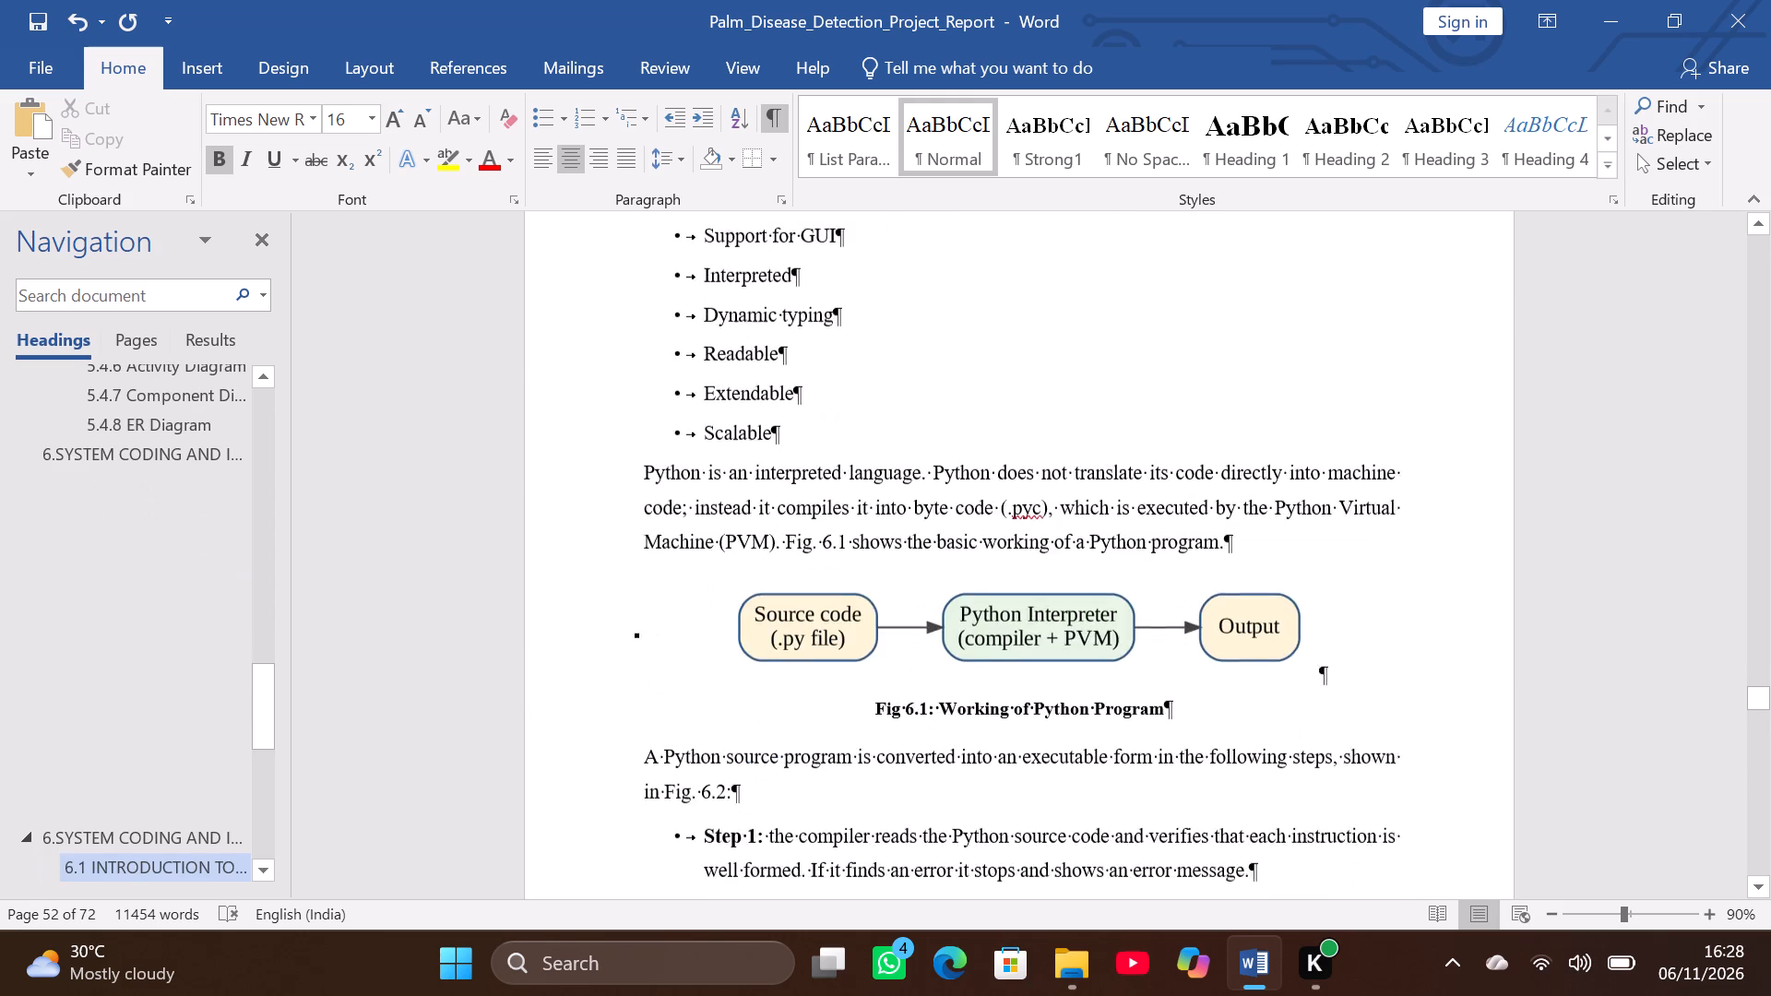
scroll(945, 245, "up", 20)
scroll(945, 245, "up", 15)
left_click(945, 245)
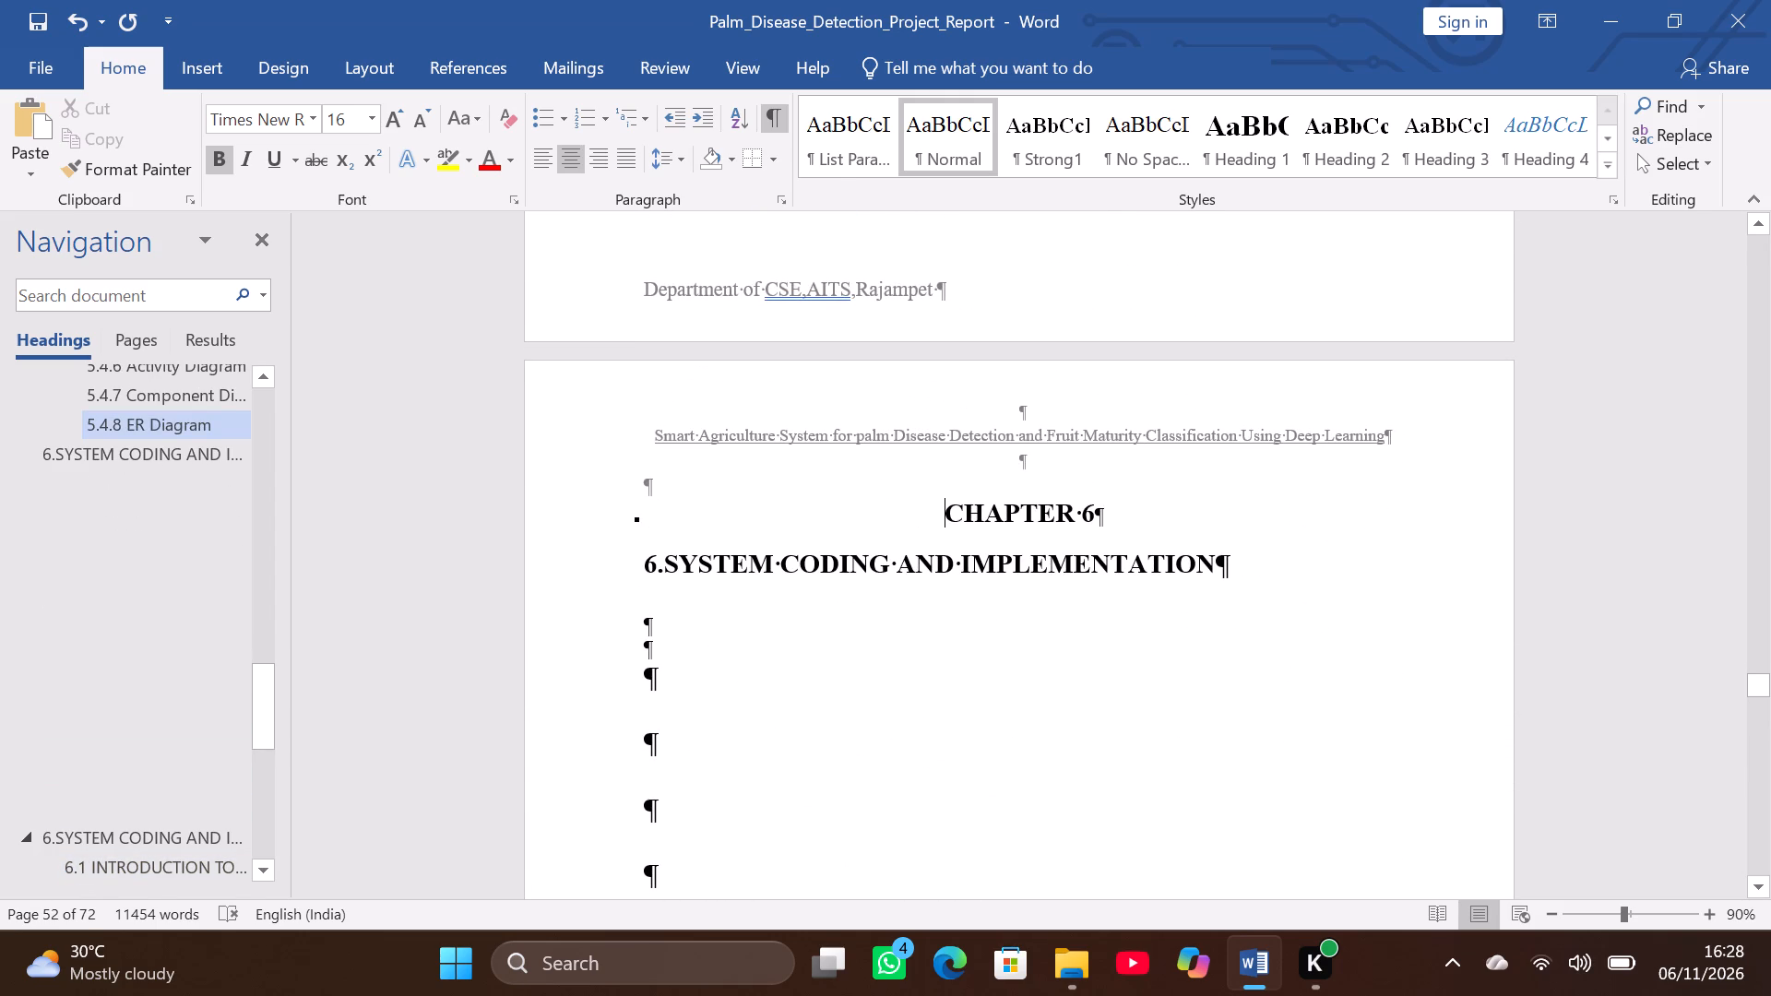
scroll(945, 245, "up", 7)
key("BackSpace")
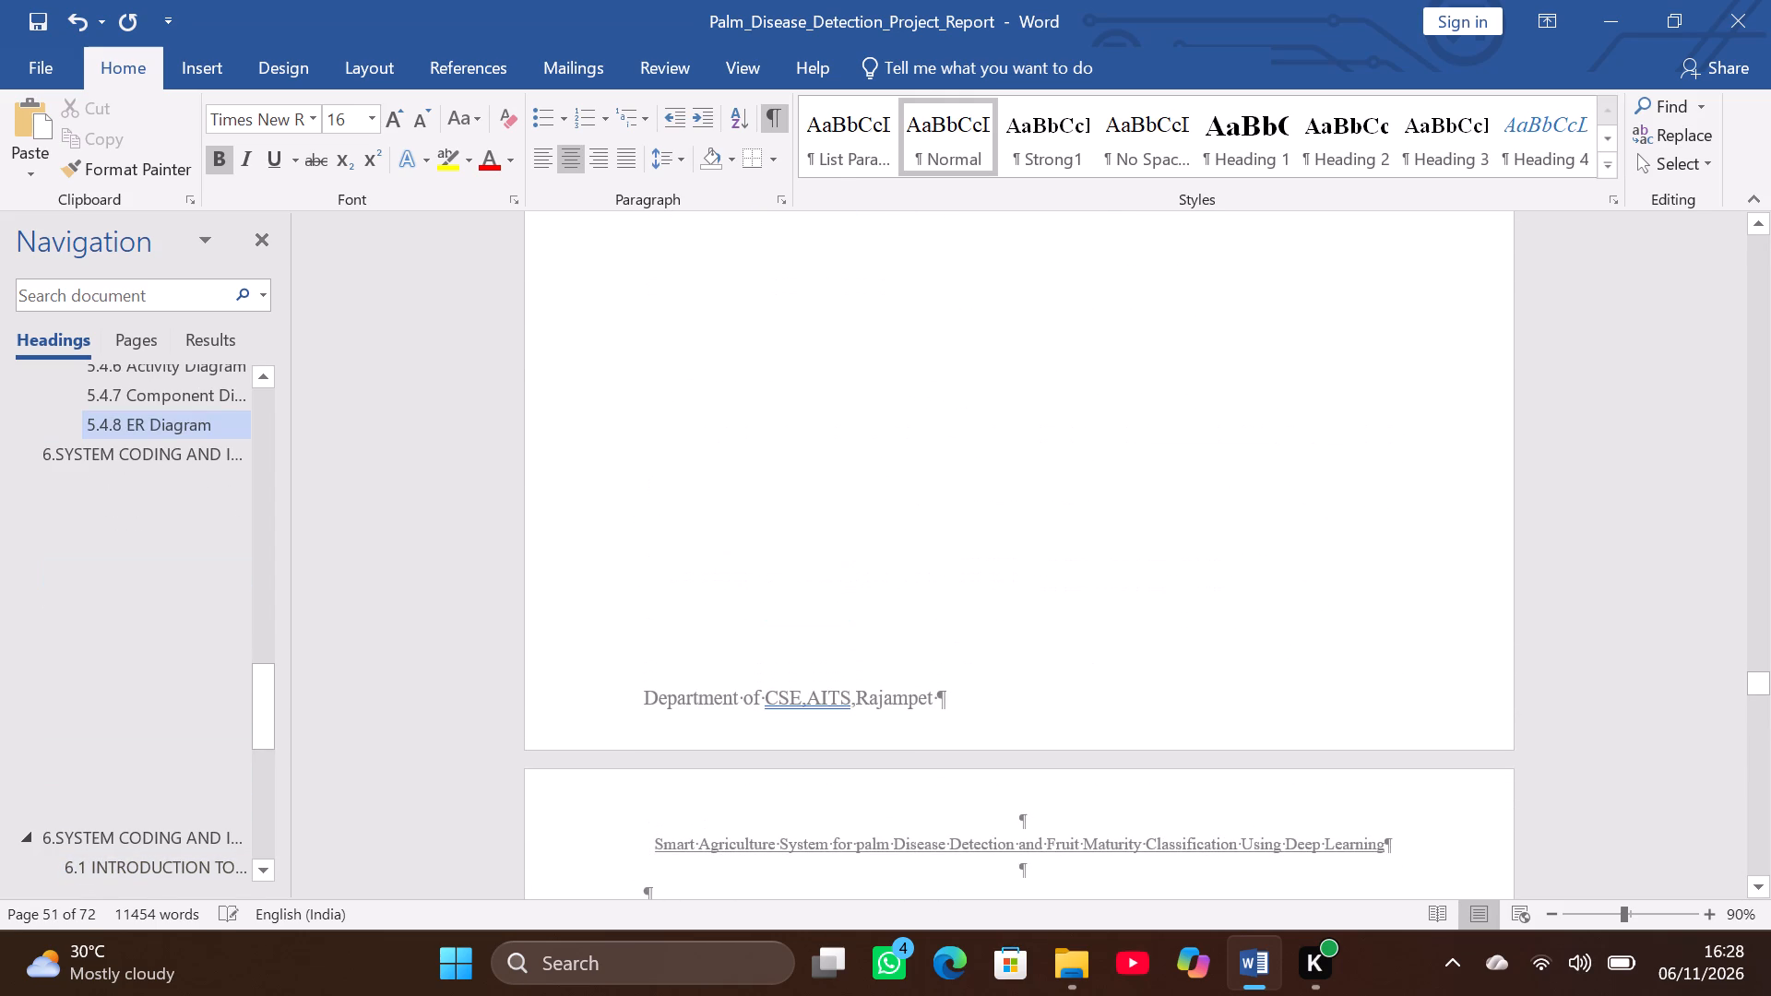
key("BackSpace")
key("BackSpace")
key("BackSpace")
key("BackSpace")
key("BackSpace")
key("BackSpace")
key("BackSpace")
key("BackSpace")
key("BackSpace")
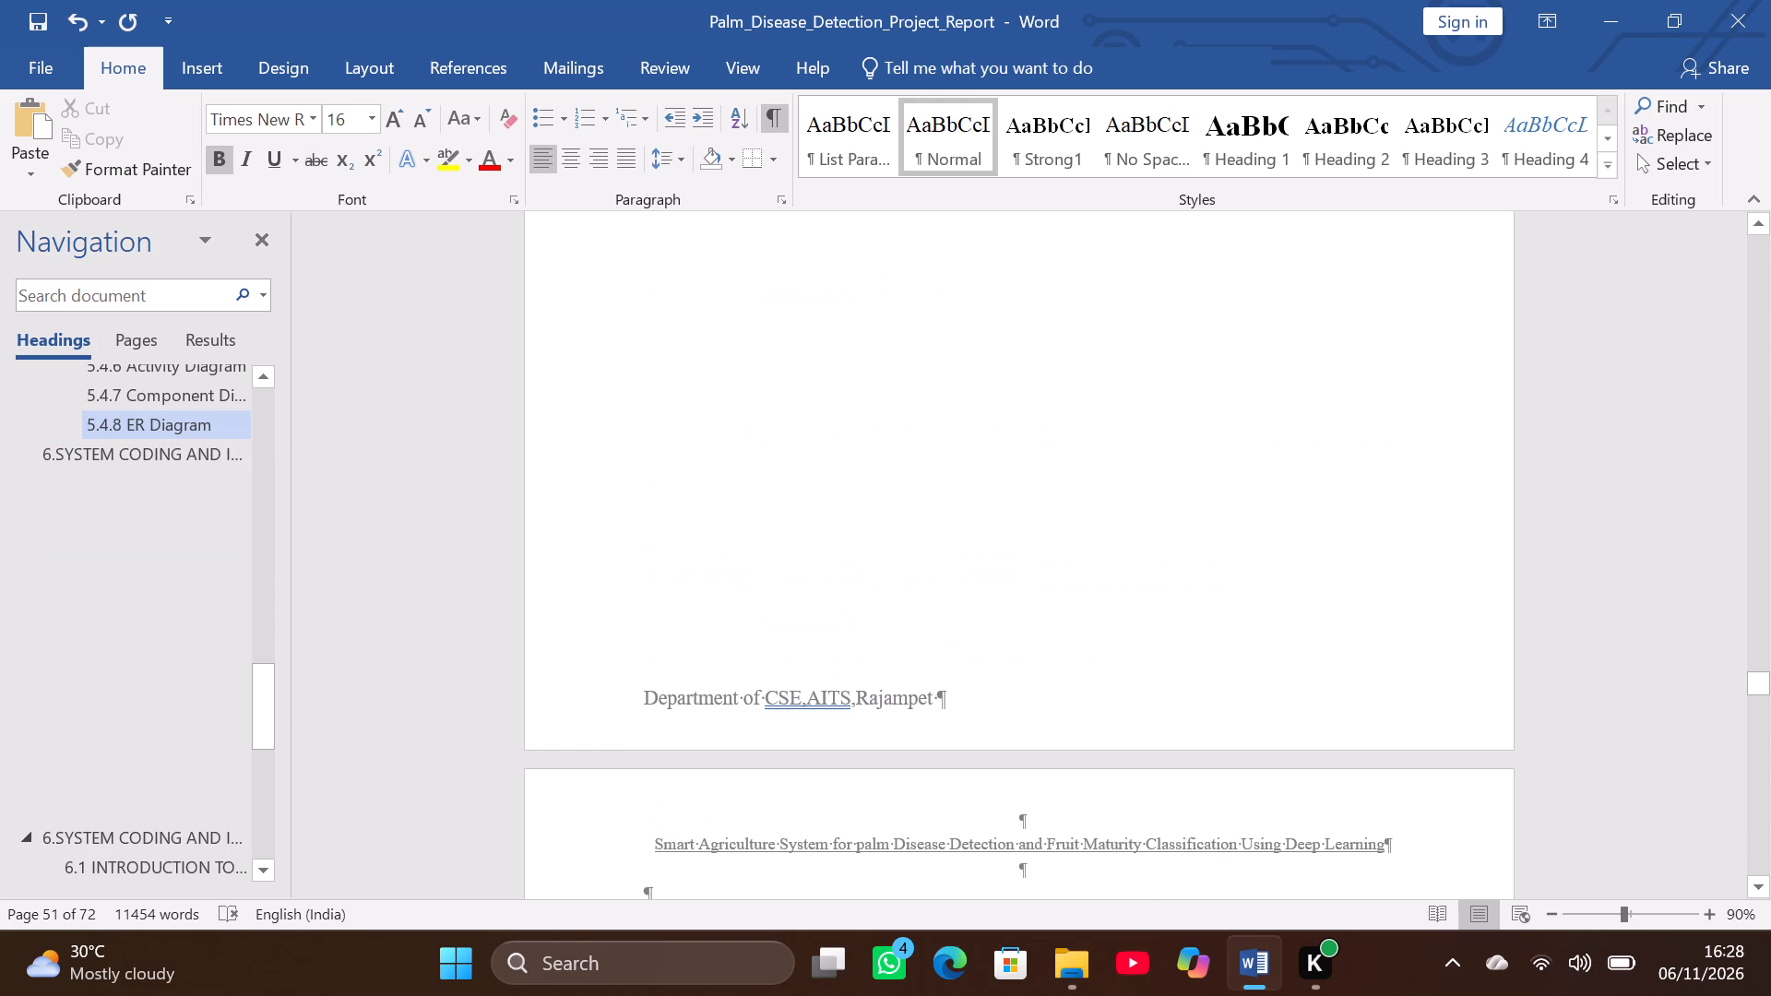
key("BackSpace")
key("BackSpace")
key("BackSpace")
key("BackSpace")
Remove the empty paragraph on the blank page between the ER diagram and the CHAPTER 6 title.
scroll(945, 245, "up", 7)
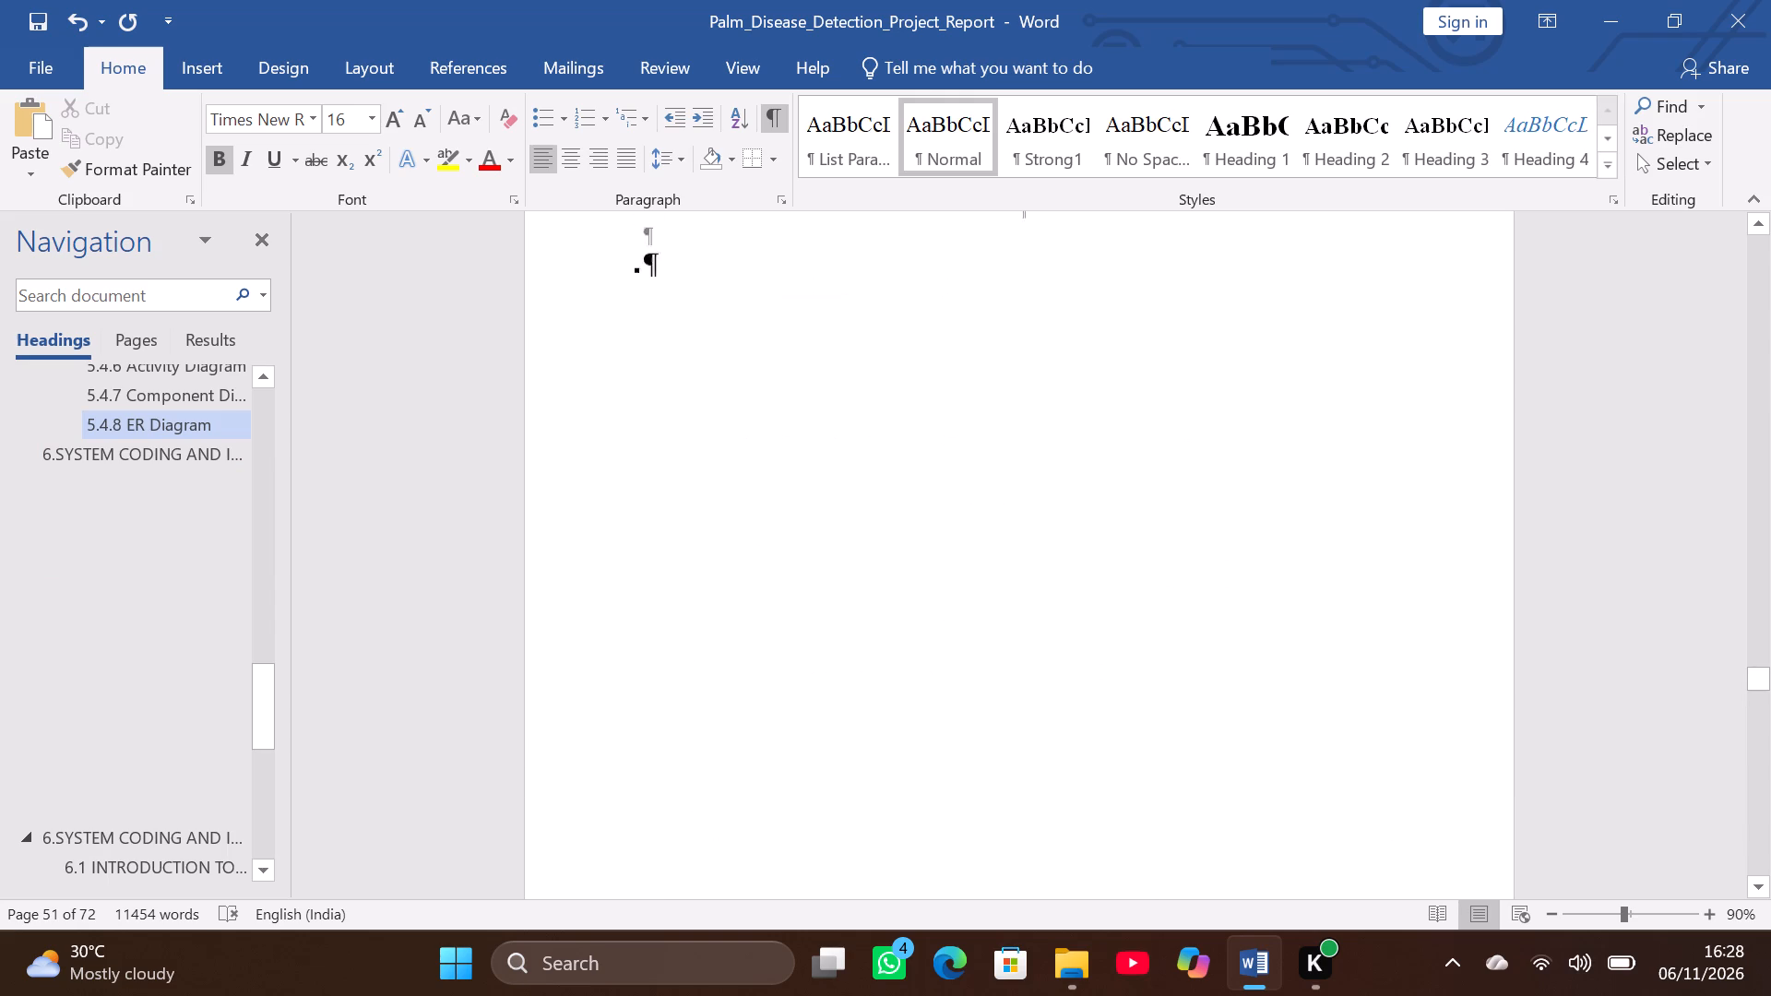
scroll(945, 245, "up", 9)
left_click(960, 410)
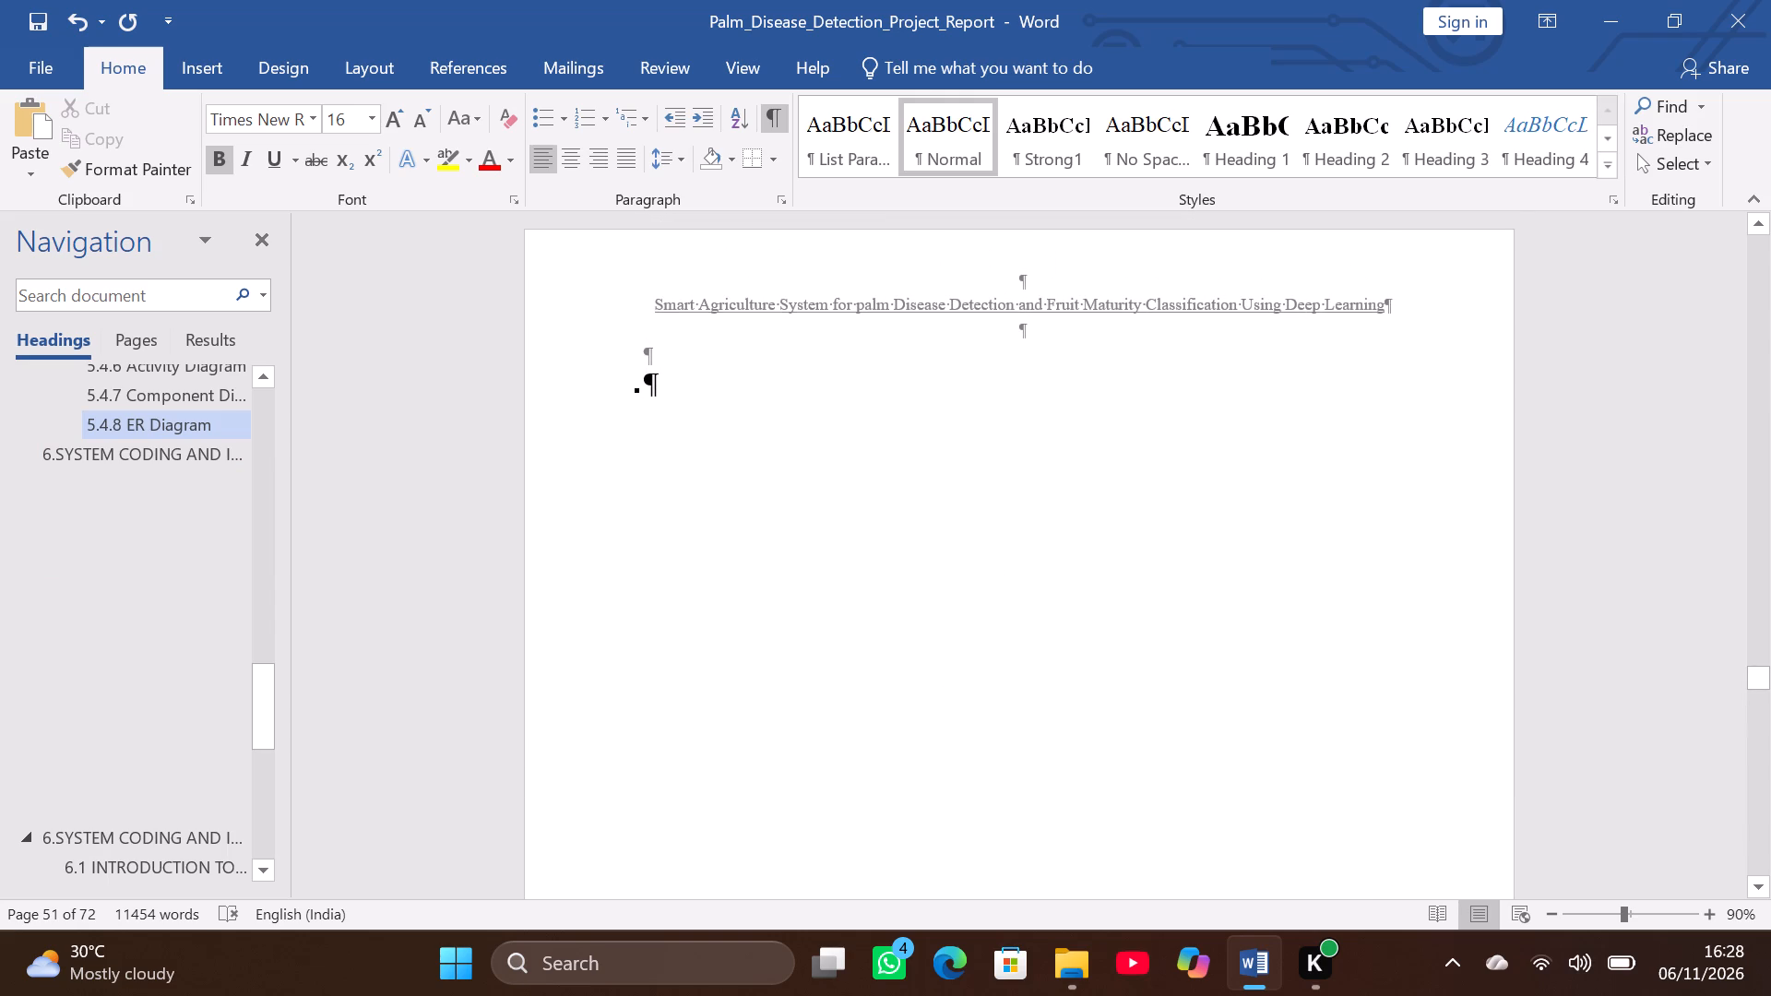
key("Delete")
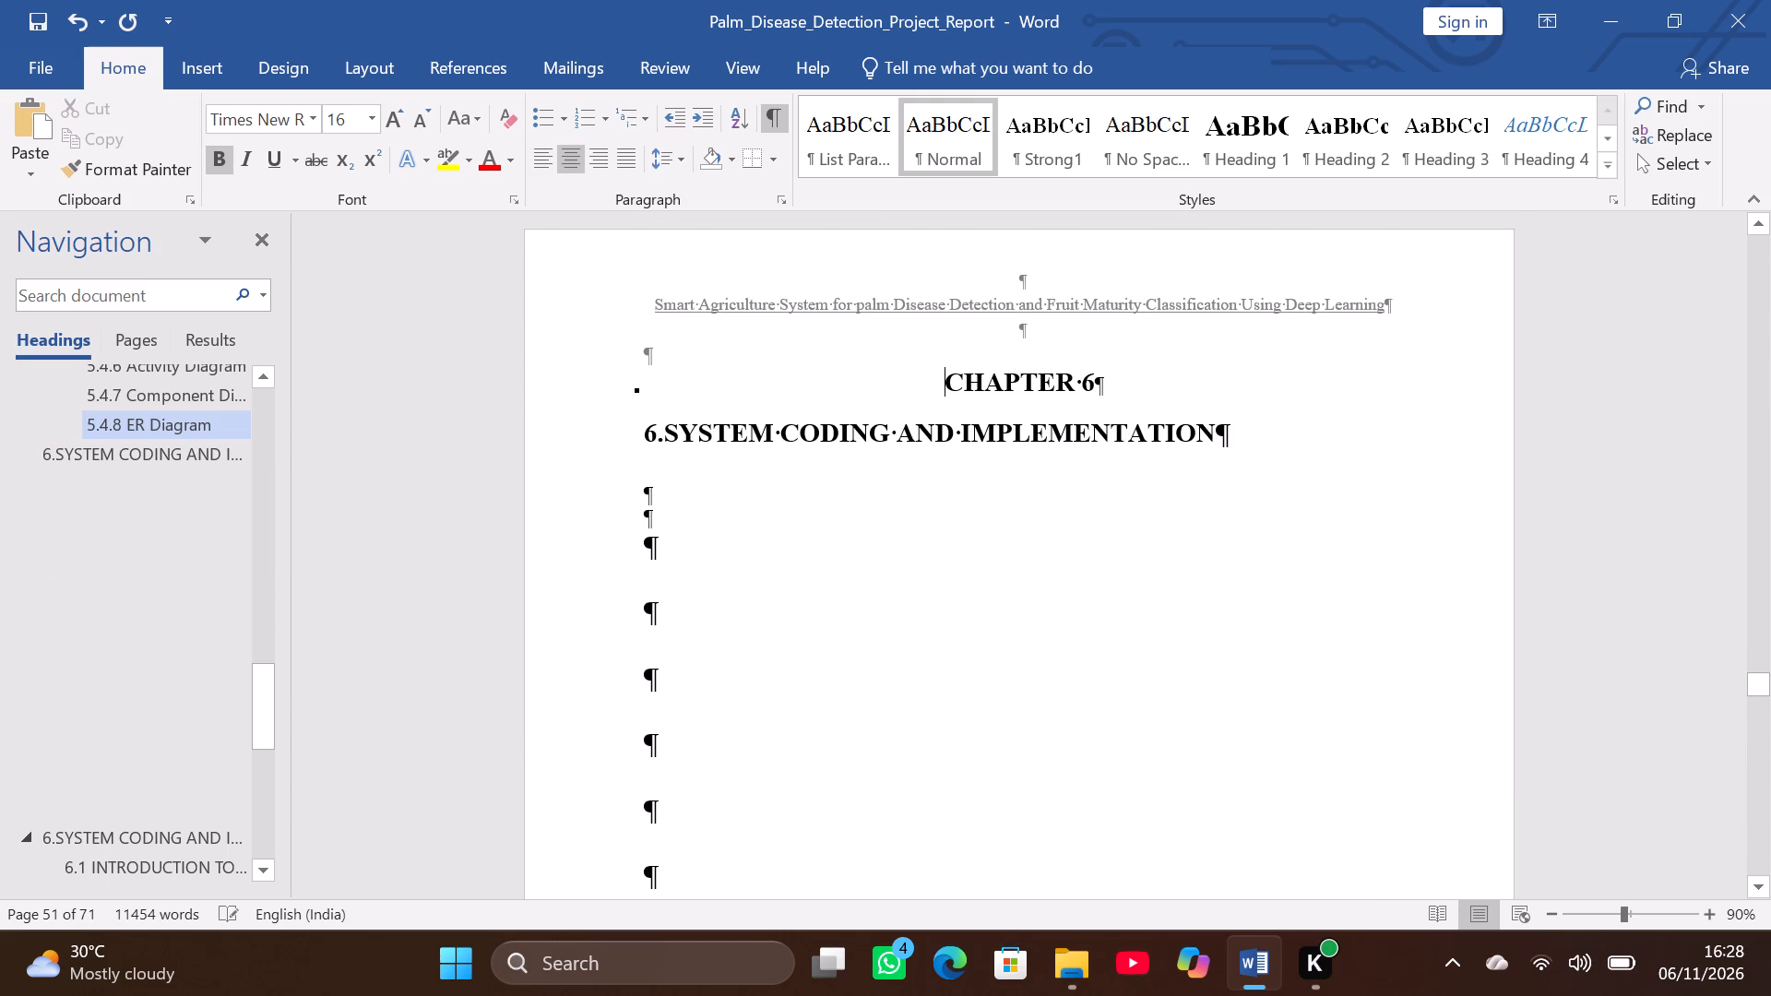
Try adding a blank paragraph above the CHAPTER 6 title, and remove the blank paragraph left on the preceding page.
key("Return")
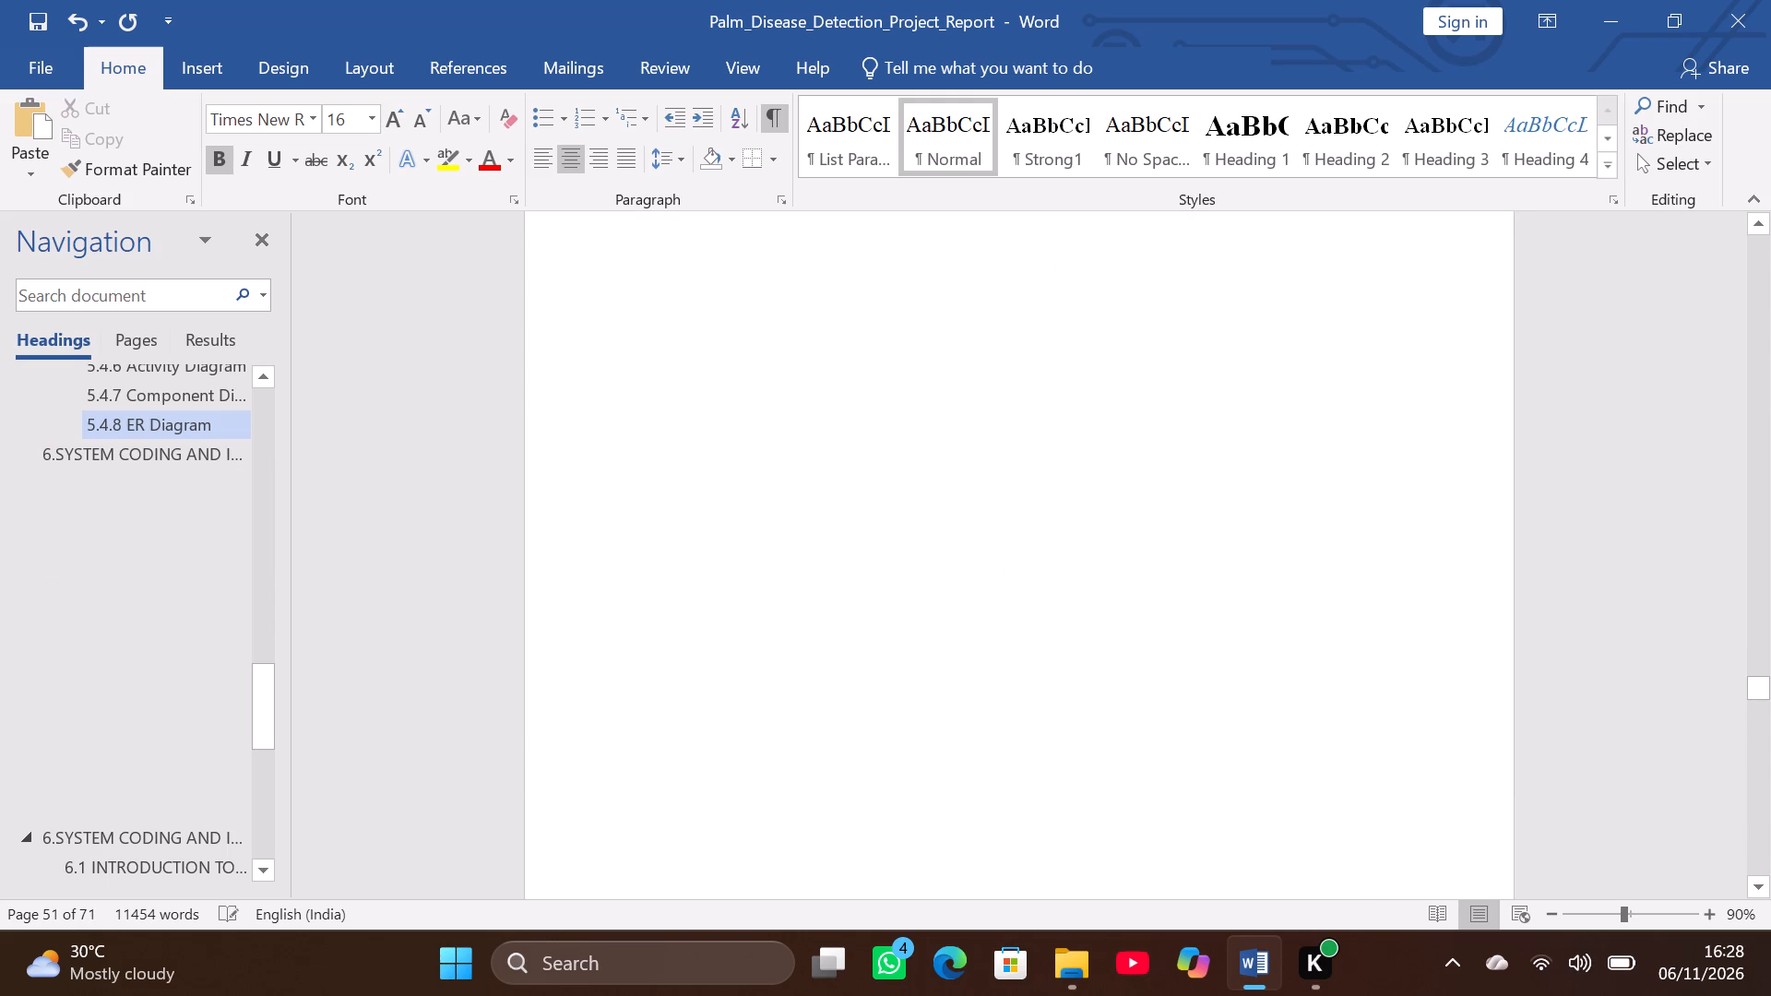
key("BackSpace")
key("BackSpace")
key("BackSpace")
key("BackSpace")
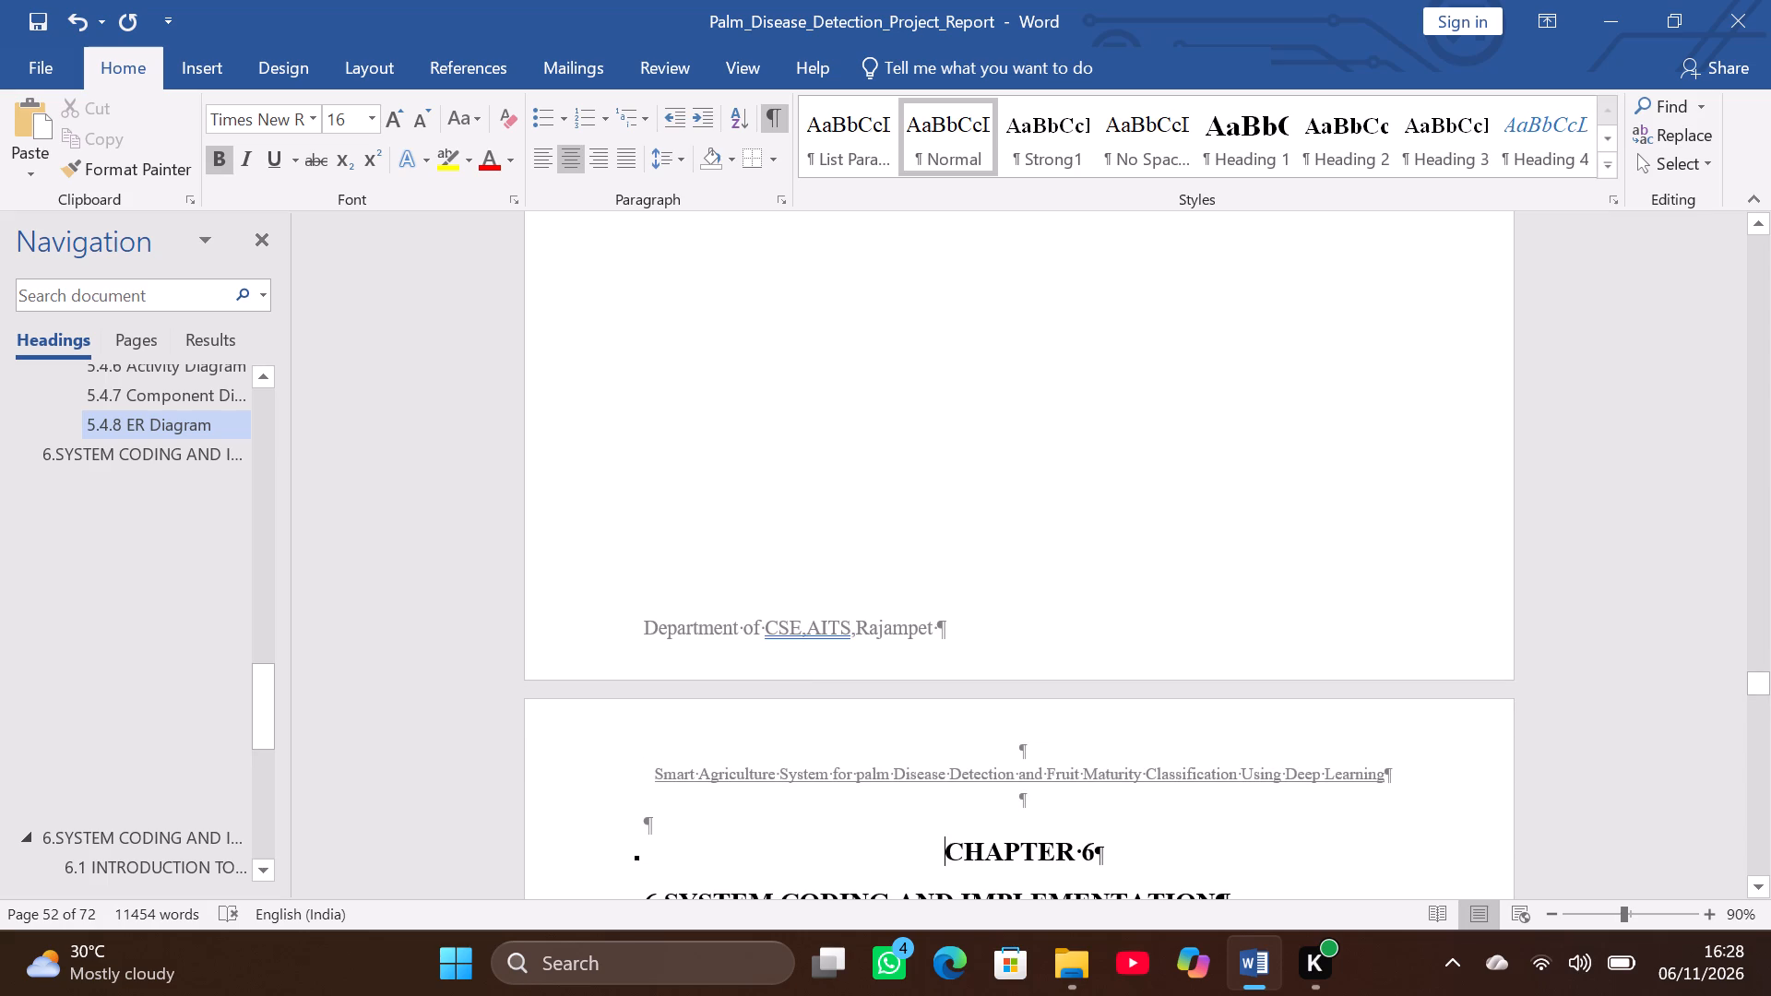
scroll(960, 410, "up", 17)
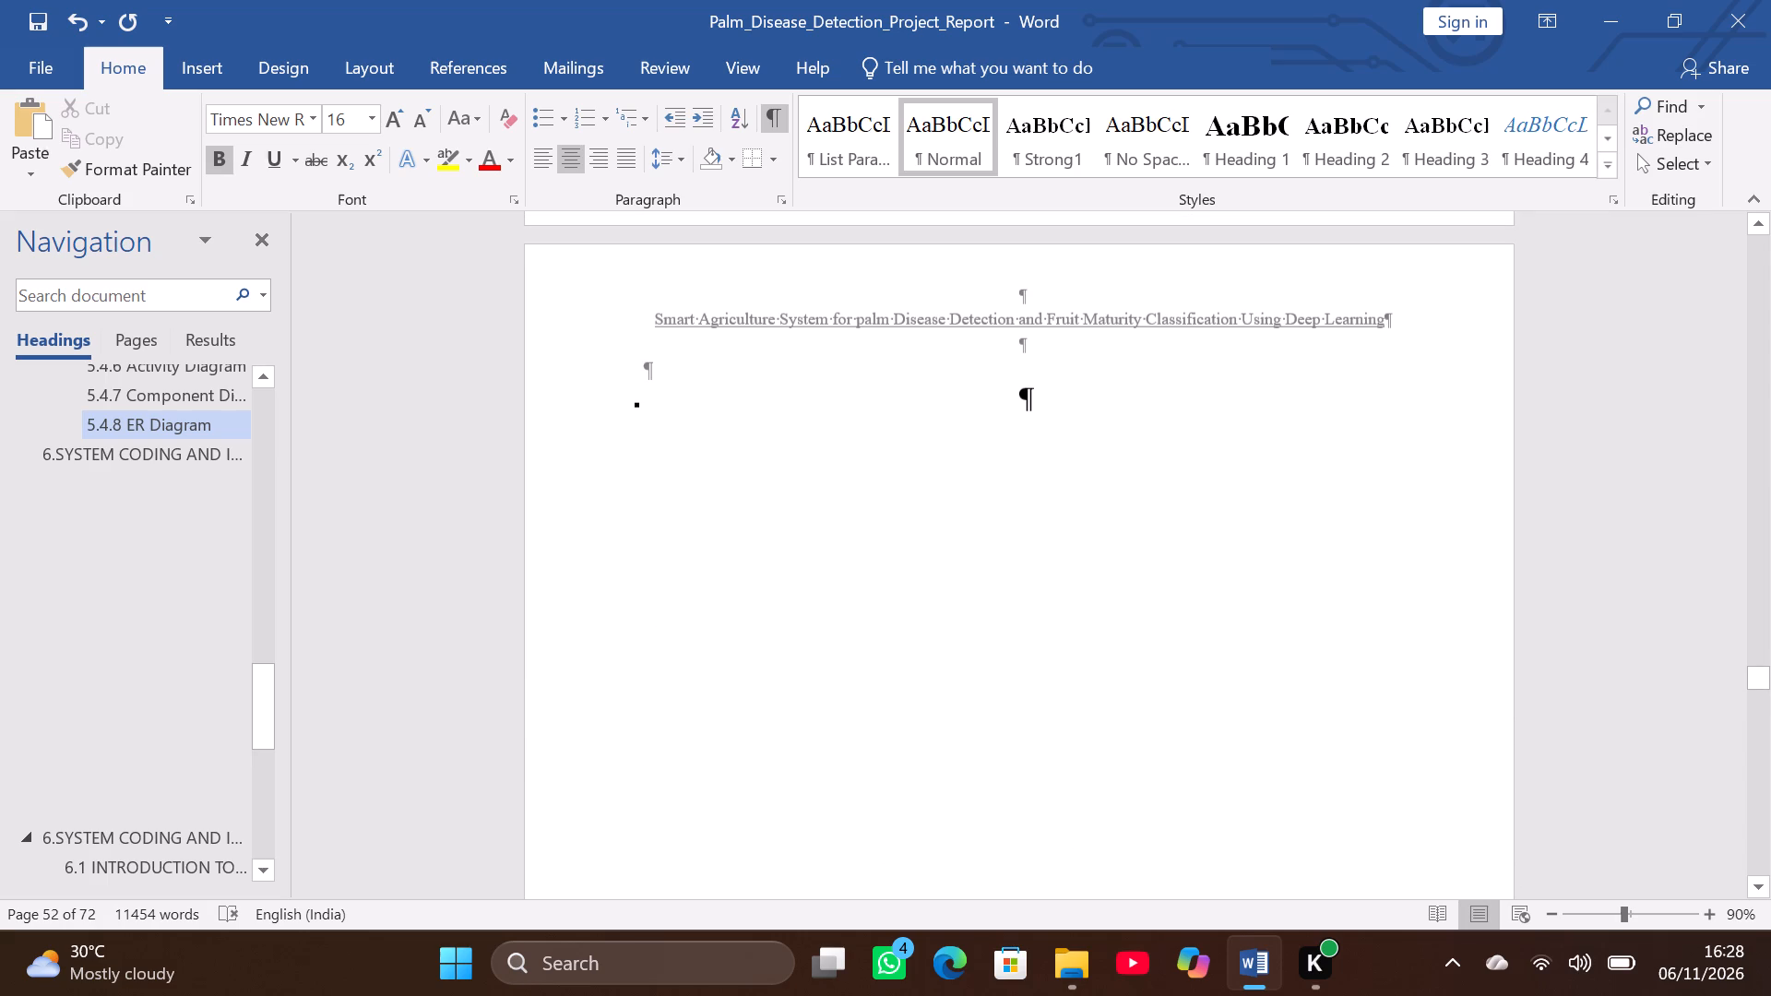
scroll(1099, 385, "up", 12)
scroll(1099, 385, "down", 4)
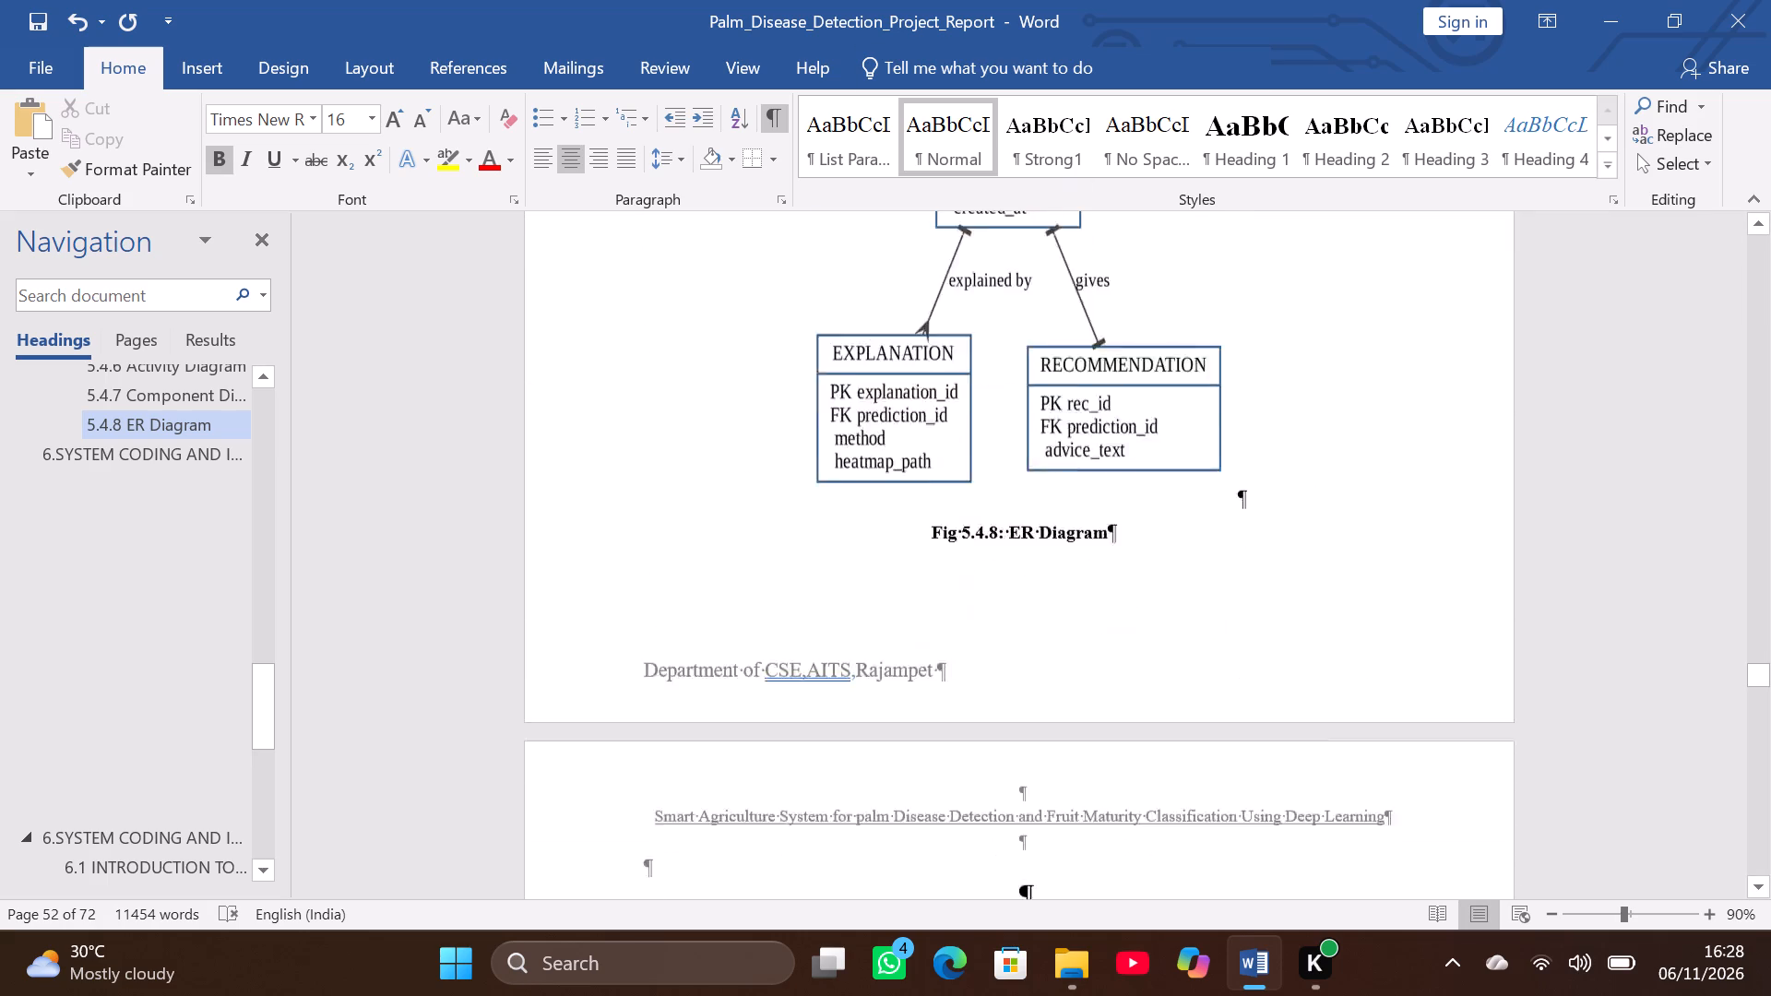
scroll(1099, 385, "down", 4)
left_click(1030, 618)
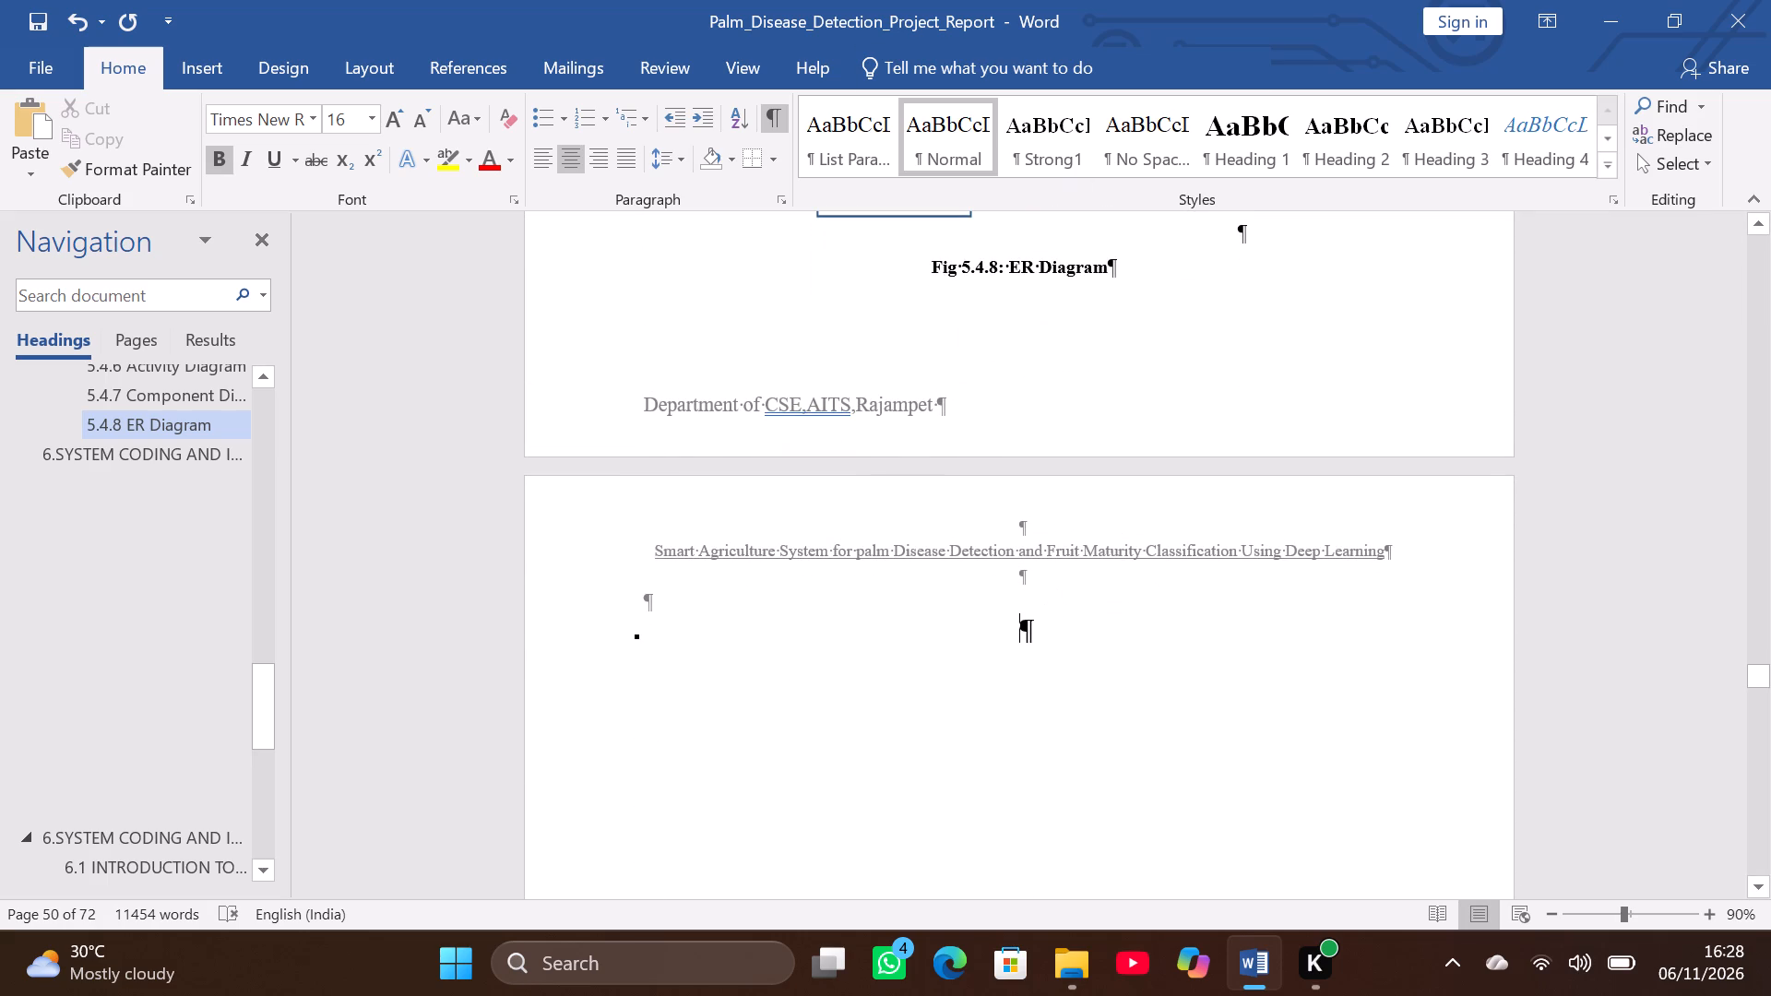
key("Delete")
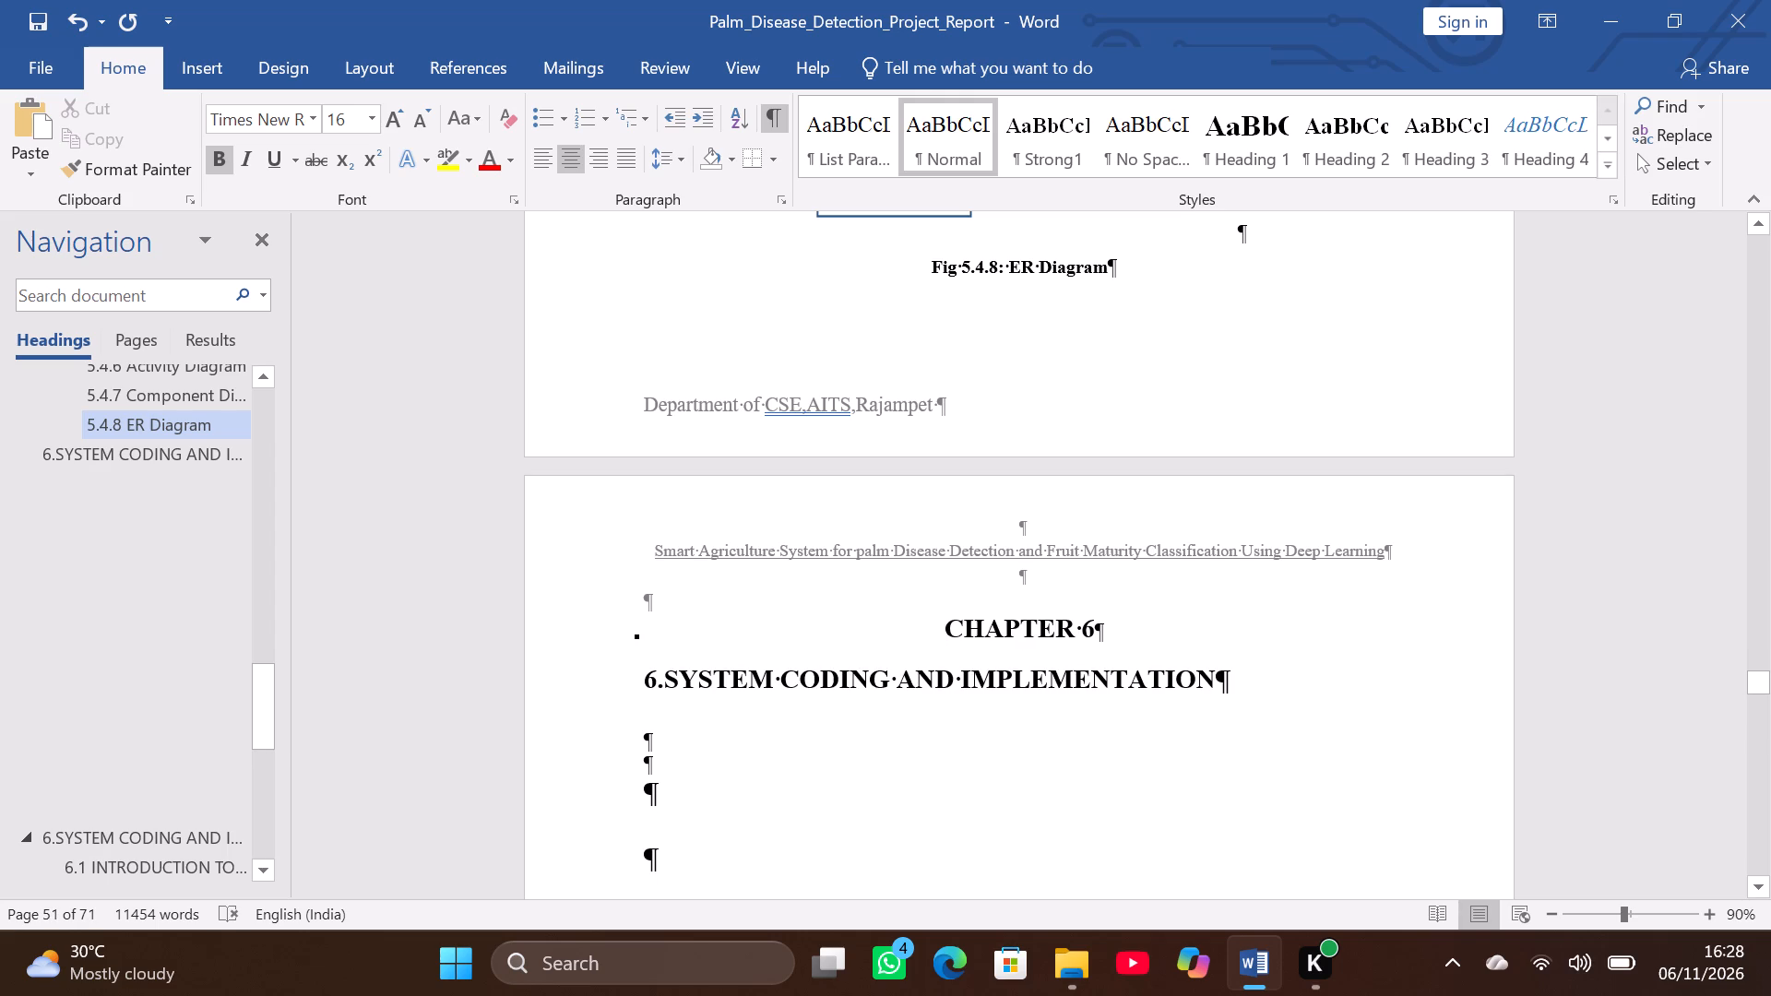
Delete the "6." prefix from the SYSTEM CODING AND IMPLEMENTATION heading on the Chapter 6 title page.
scroll(1030, 618, "down", 7)
scroll(1030, 618, "up", 2)
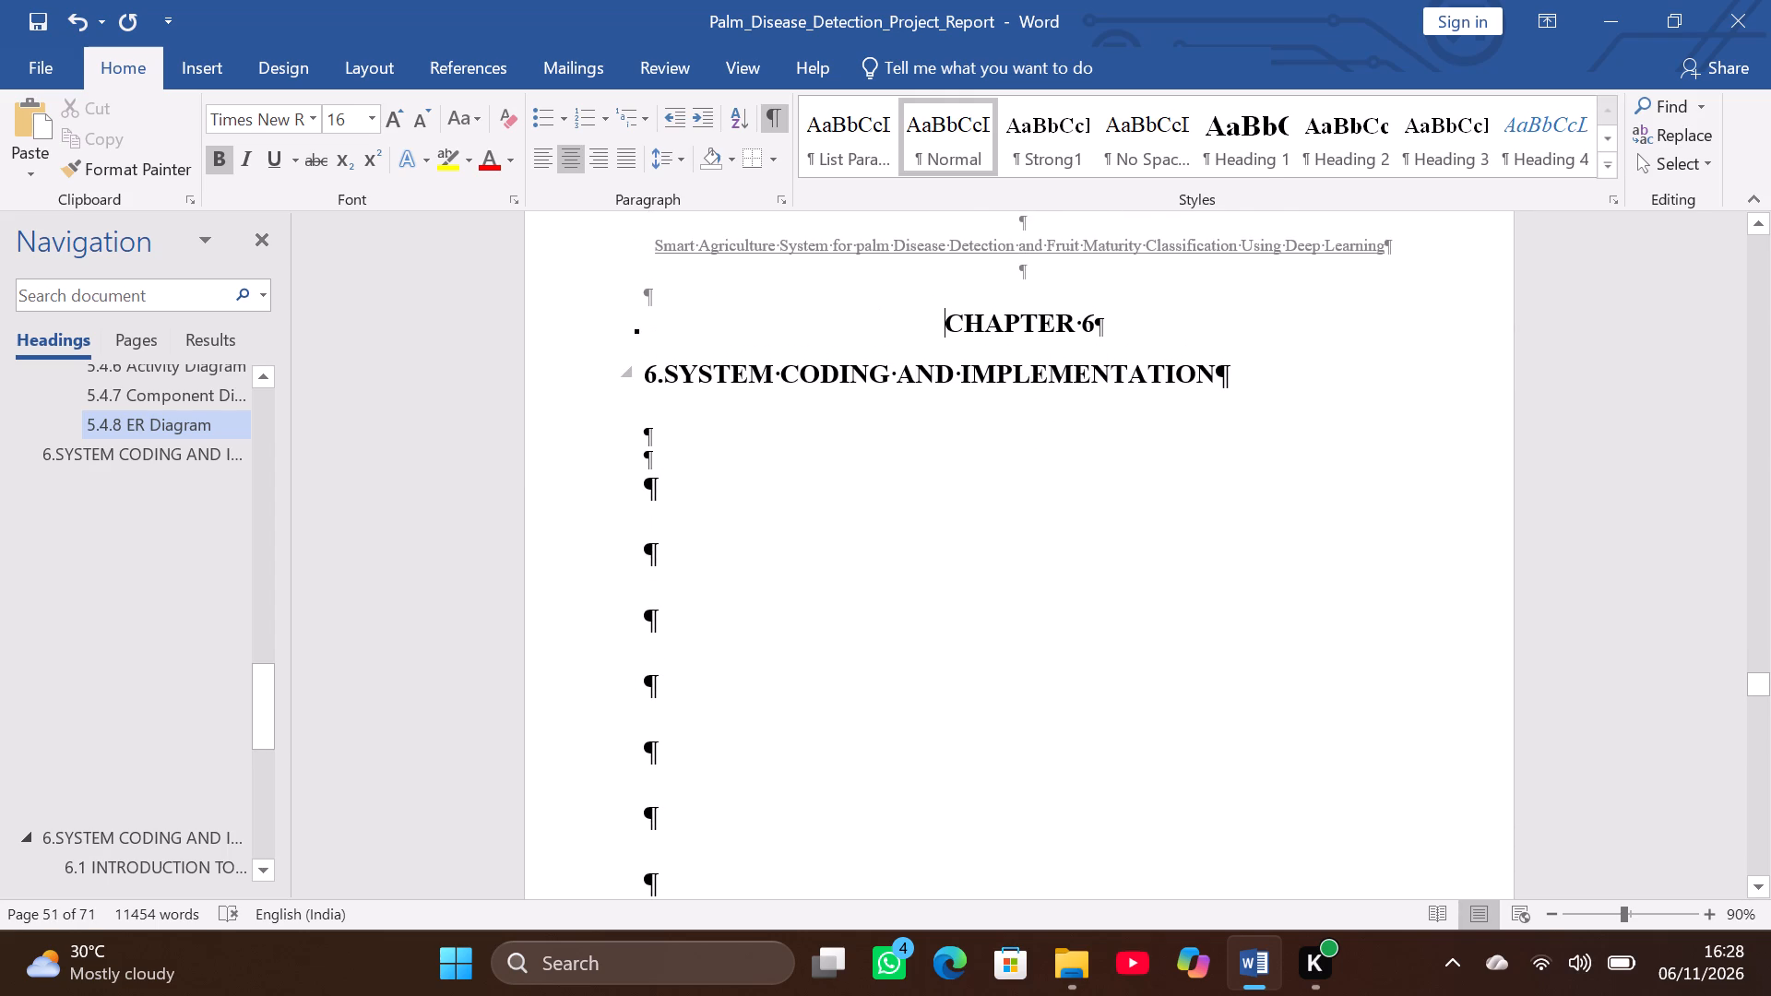
left_click(665, 372)
key("BackSpace")
key("BackSpace")
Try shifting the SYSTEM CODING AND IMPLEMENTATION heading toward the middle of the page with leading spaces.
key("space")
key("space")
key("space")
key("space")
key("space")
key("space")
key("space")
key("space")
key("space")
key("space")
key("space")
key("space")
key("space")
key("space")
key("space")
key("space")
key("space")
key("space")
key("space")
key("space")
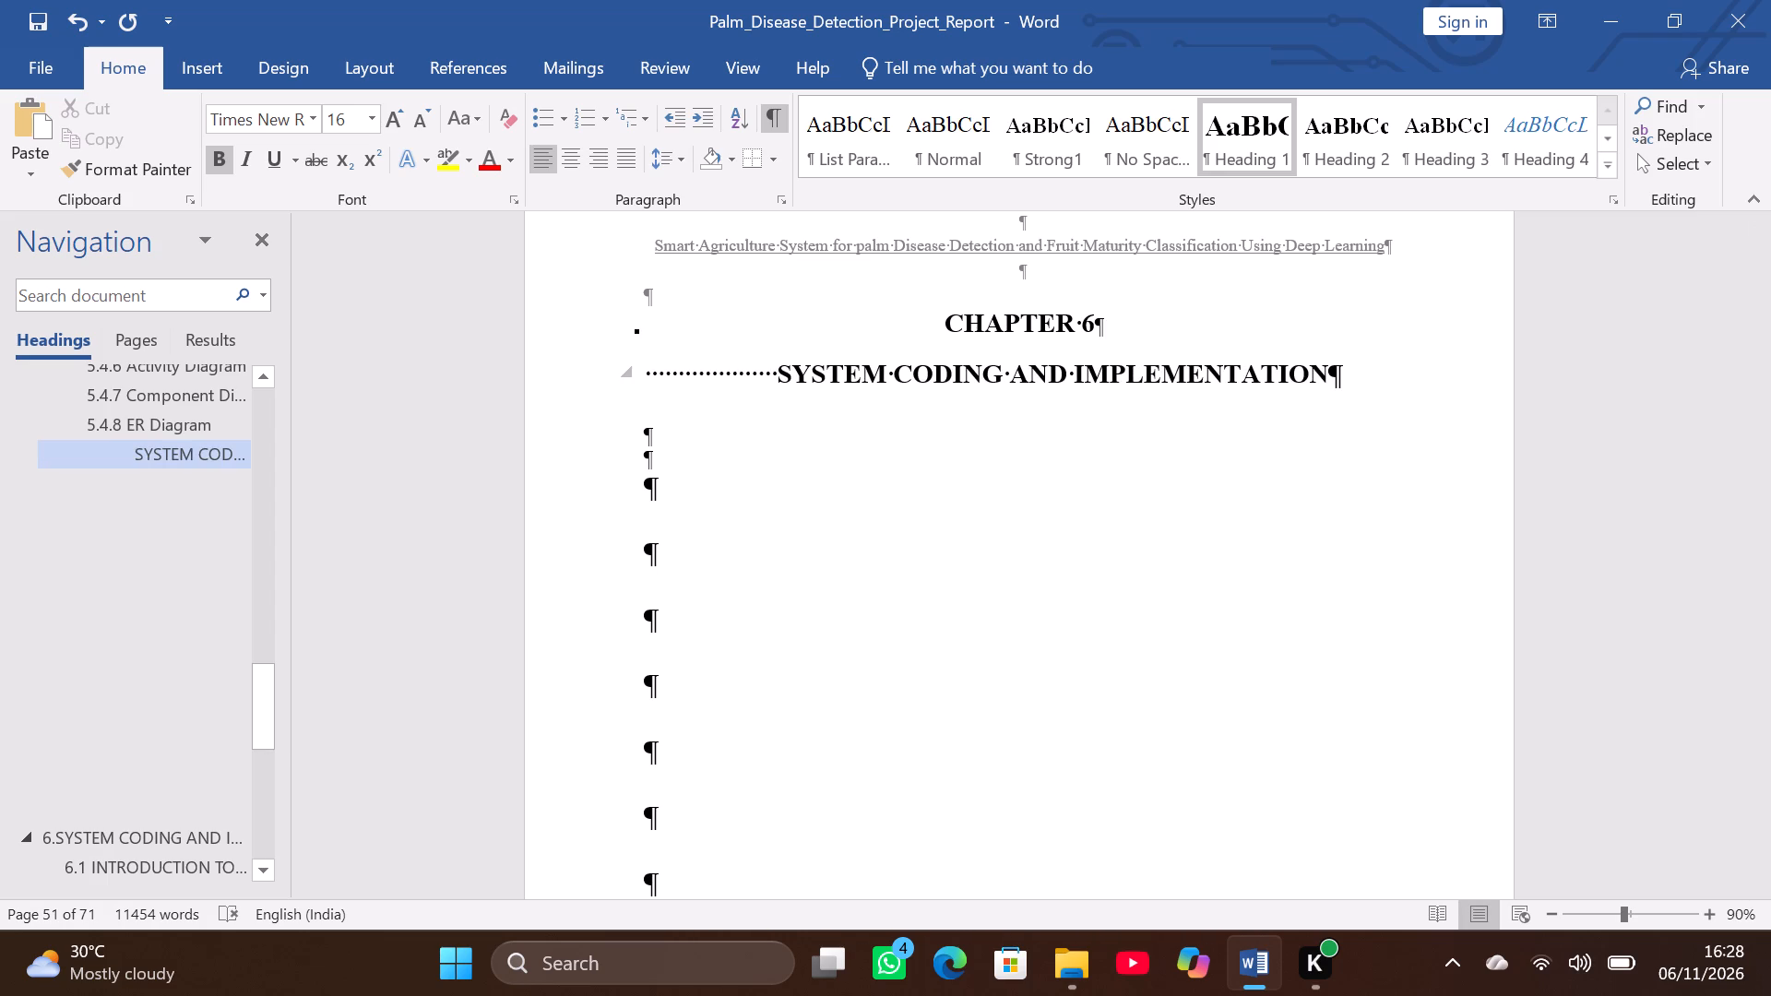
Centre the SYSTEM CODING AND IMPLEMENTATION heading under CHAPTER 6.
left_click(564, 150)
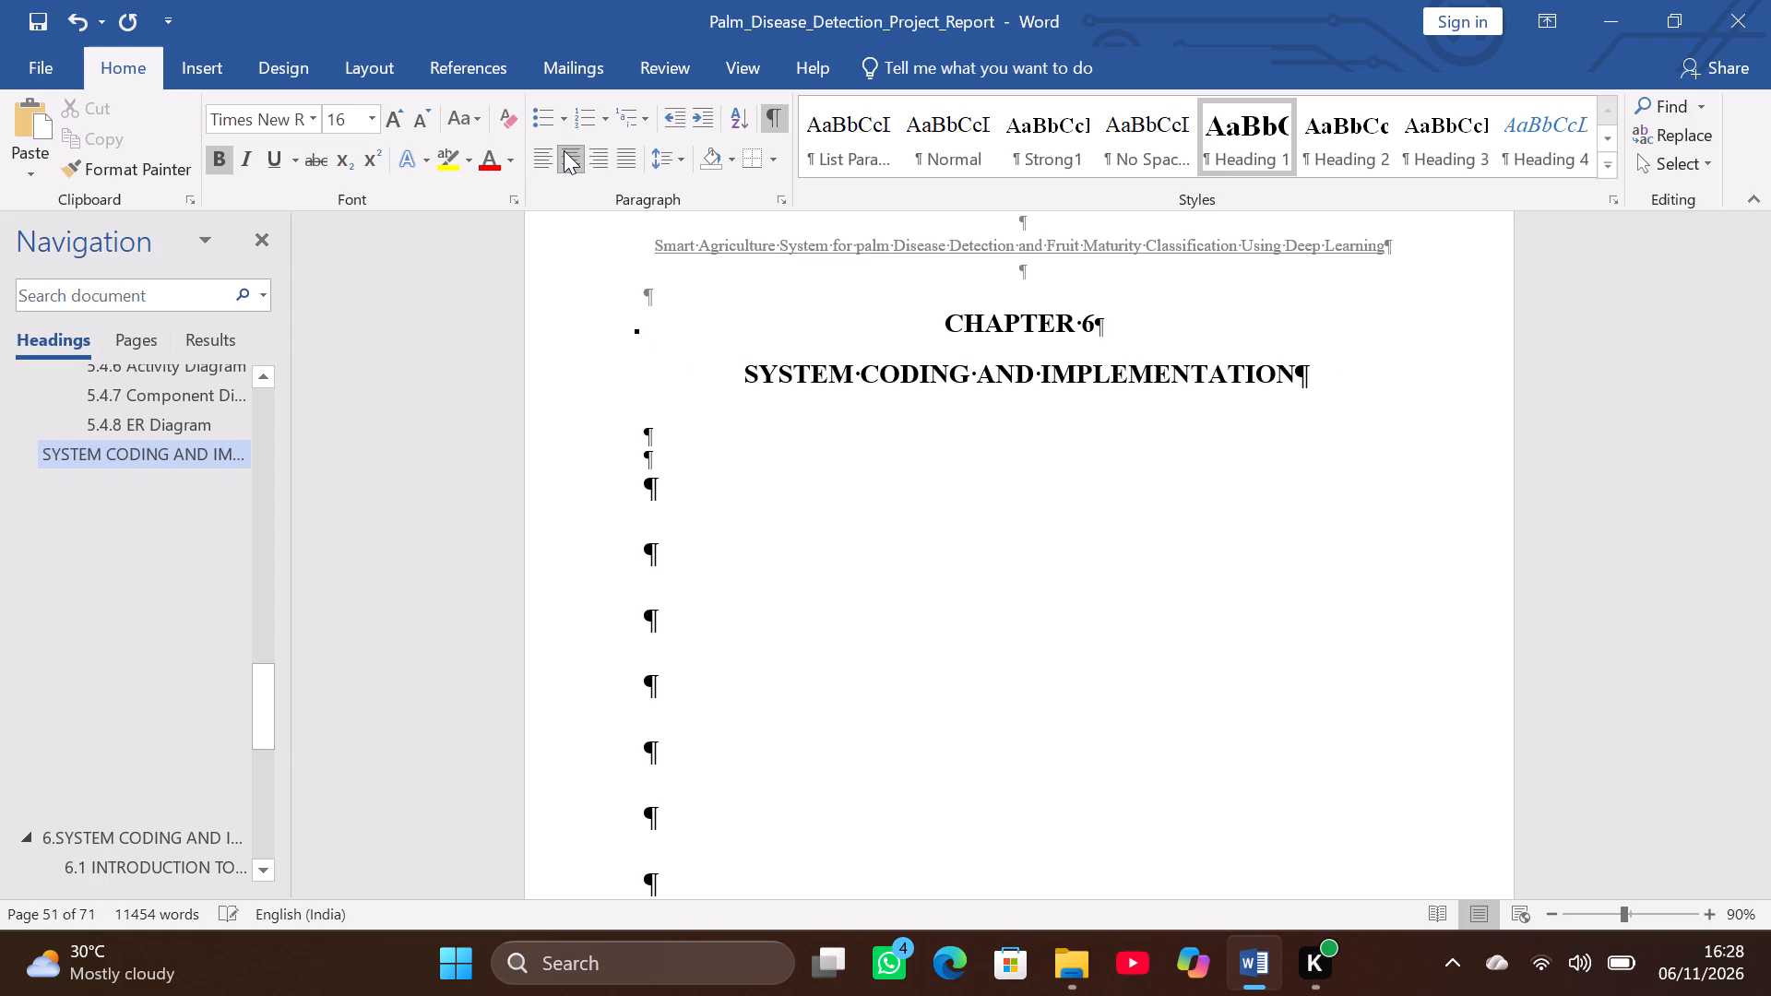
Split the centred heading into three separate paragraphs: "SYSTEM CODING", "AND" and "IMPLEMENTATION".
left_click(982, 377)
key("Return")
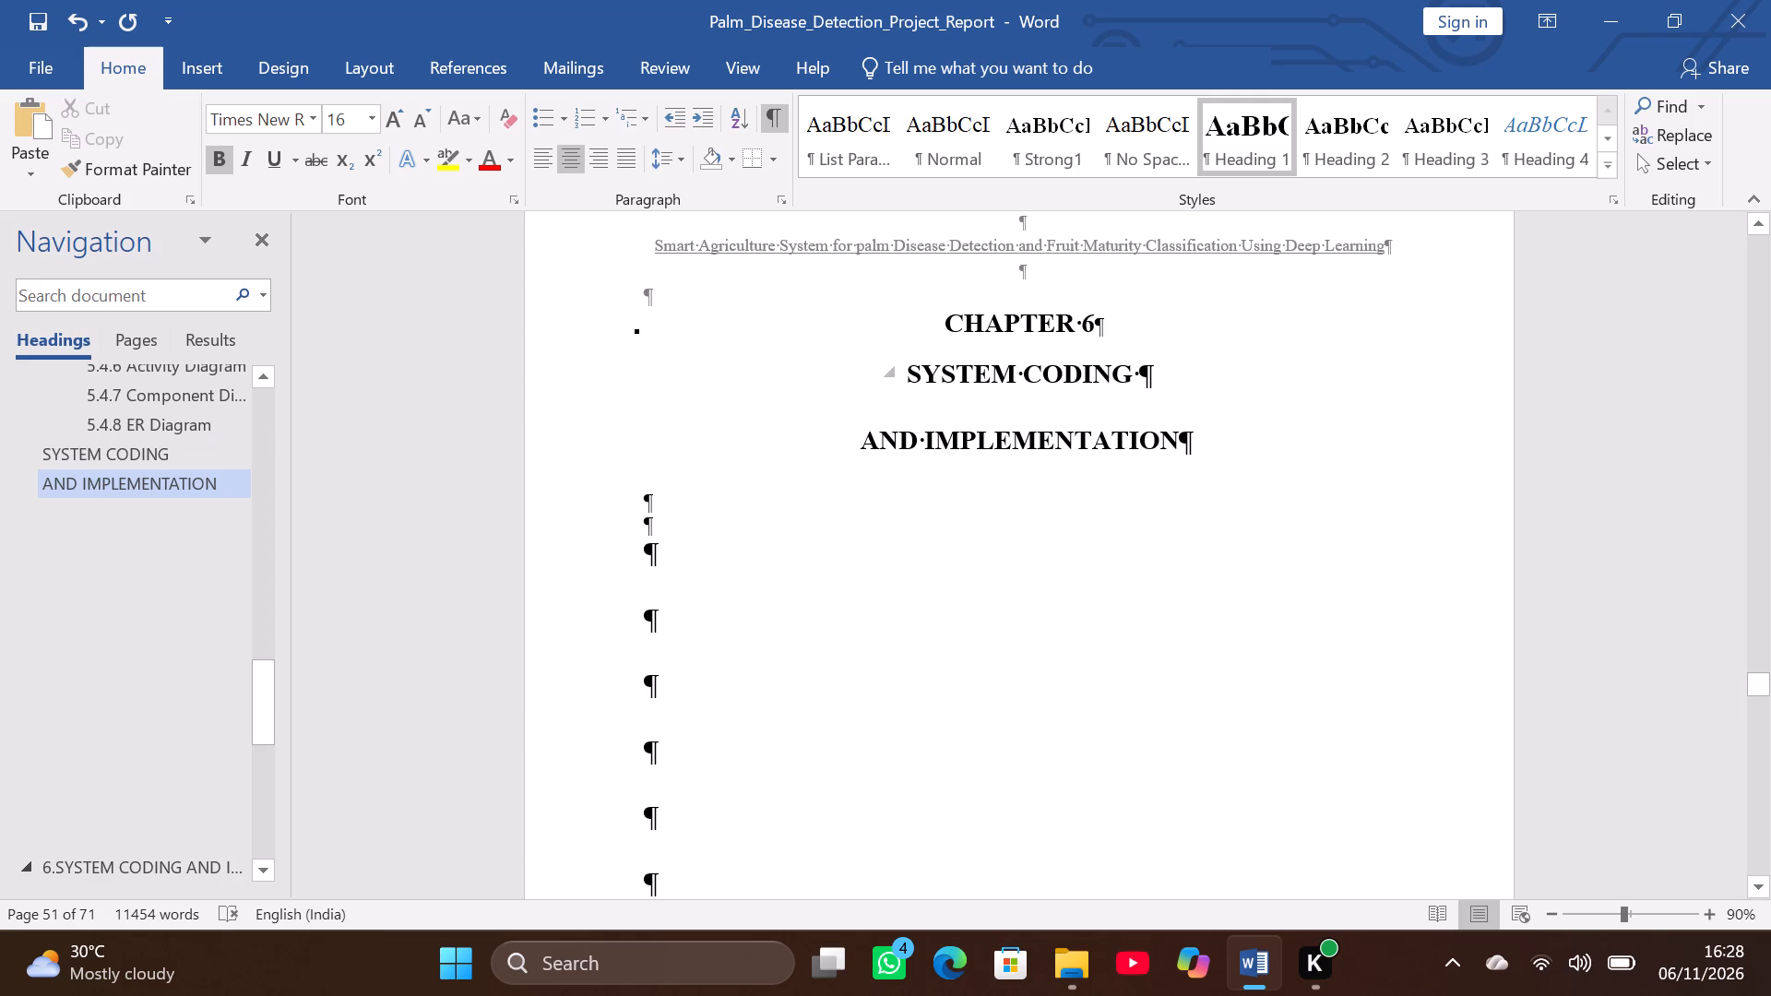
left_click(919, 434)
key("Return")
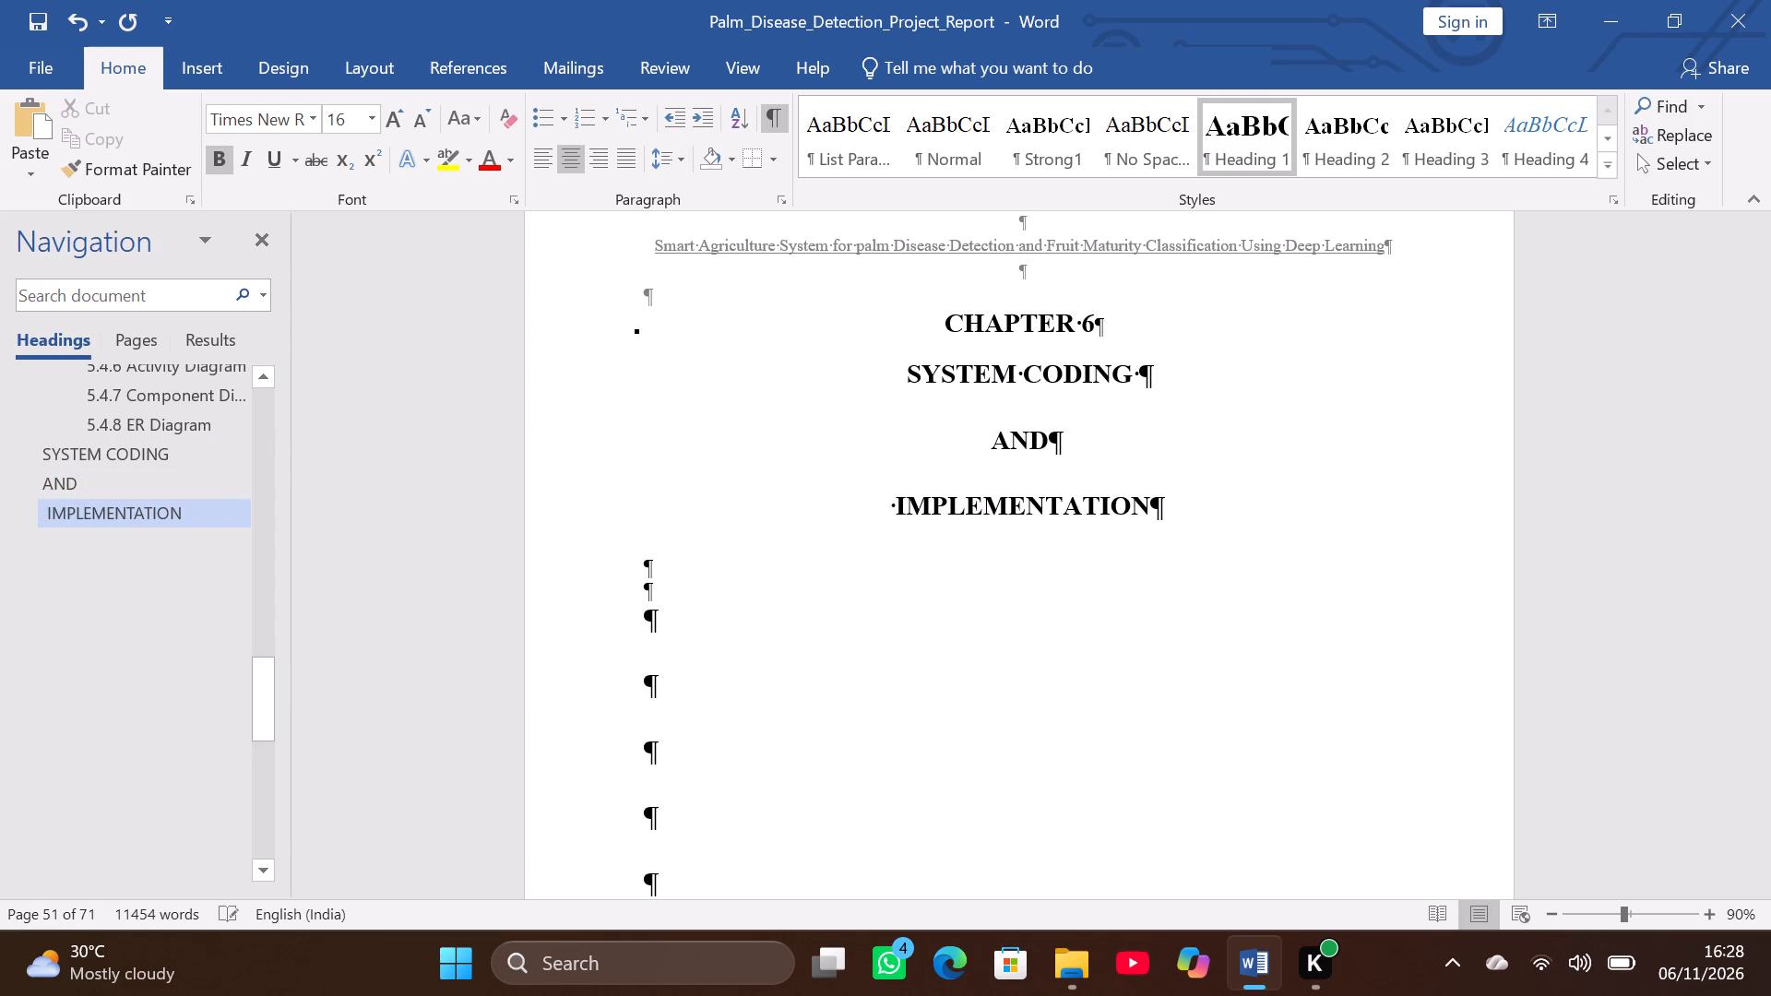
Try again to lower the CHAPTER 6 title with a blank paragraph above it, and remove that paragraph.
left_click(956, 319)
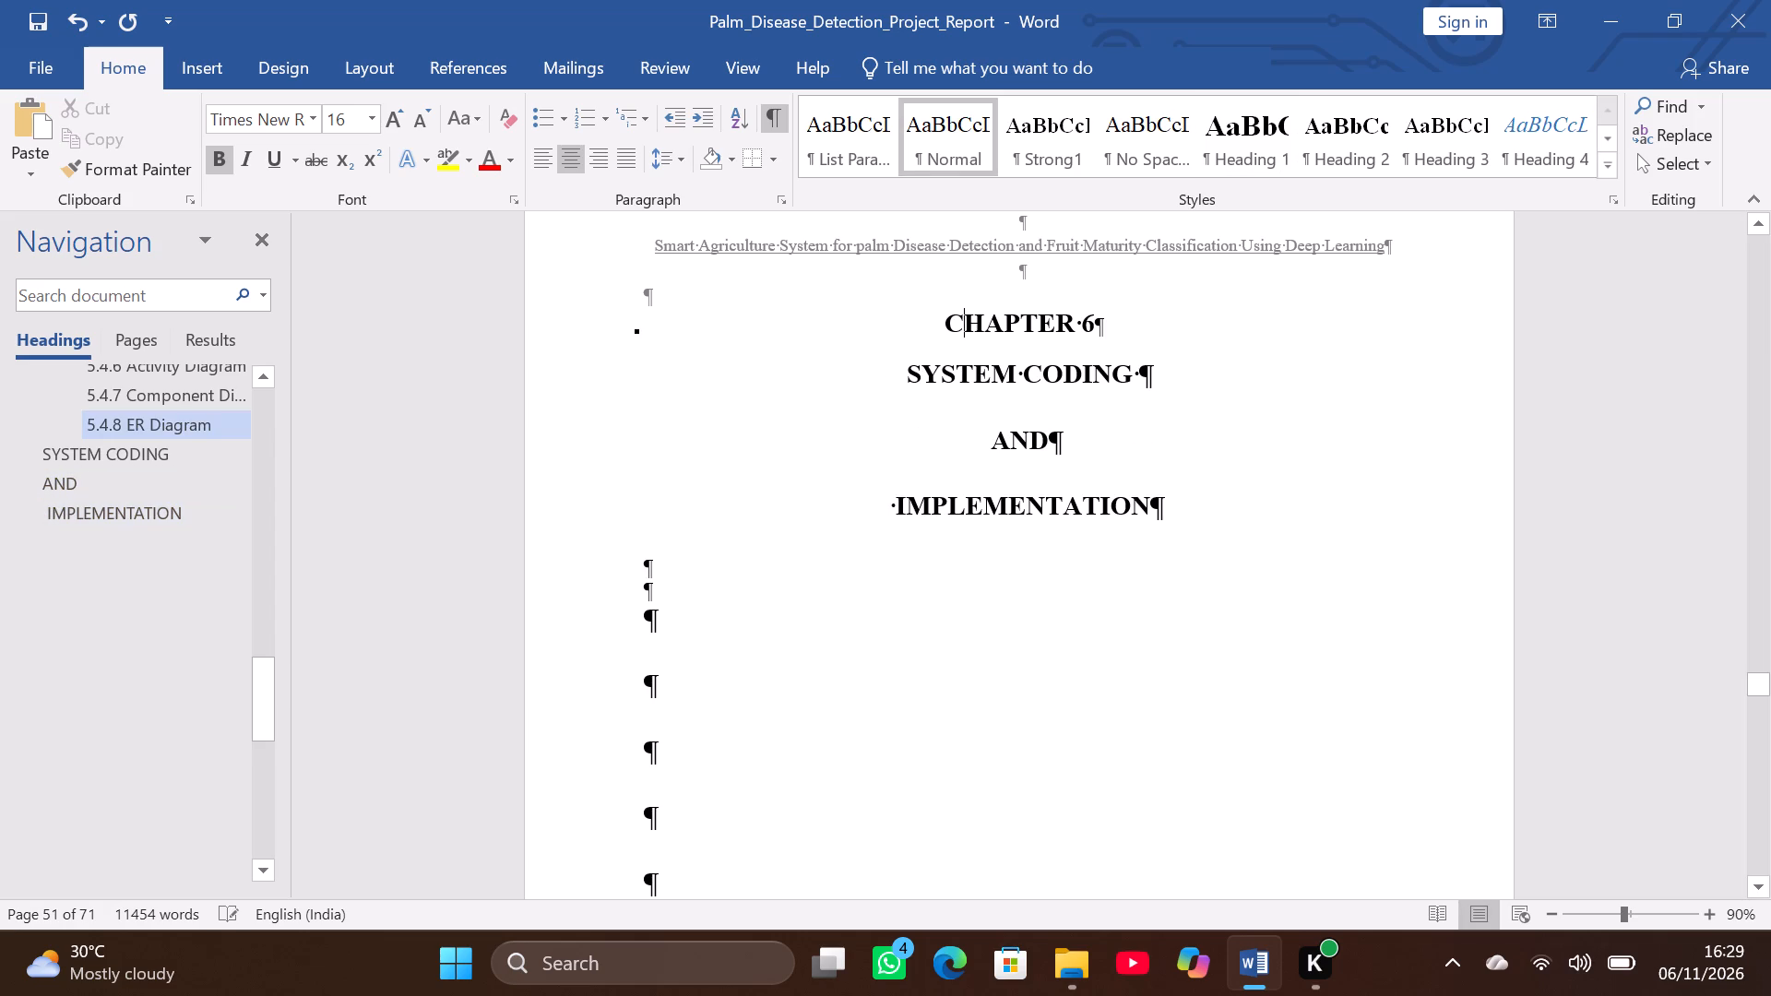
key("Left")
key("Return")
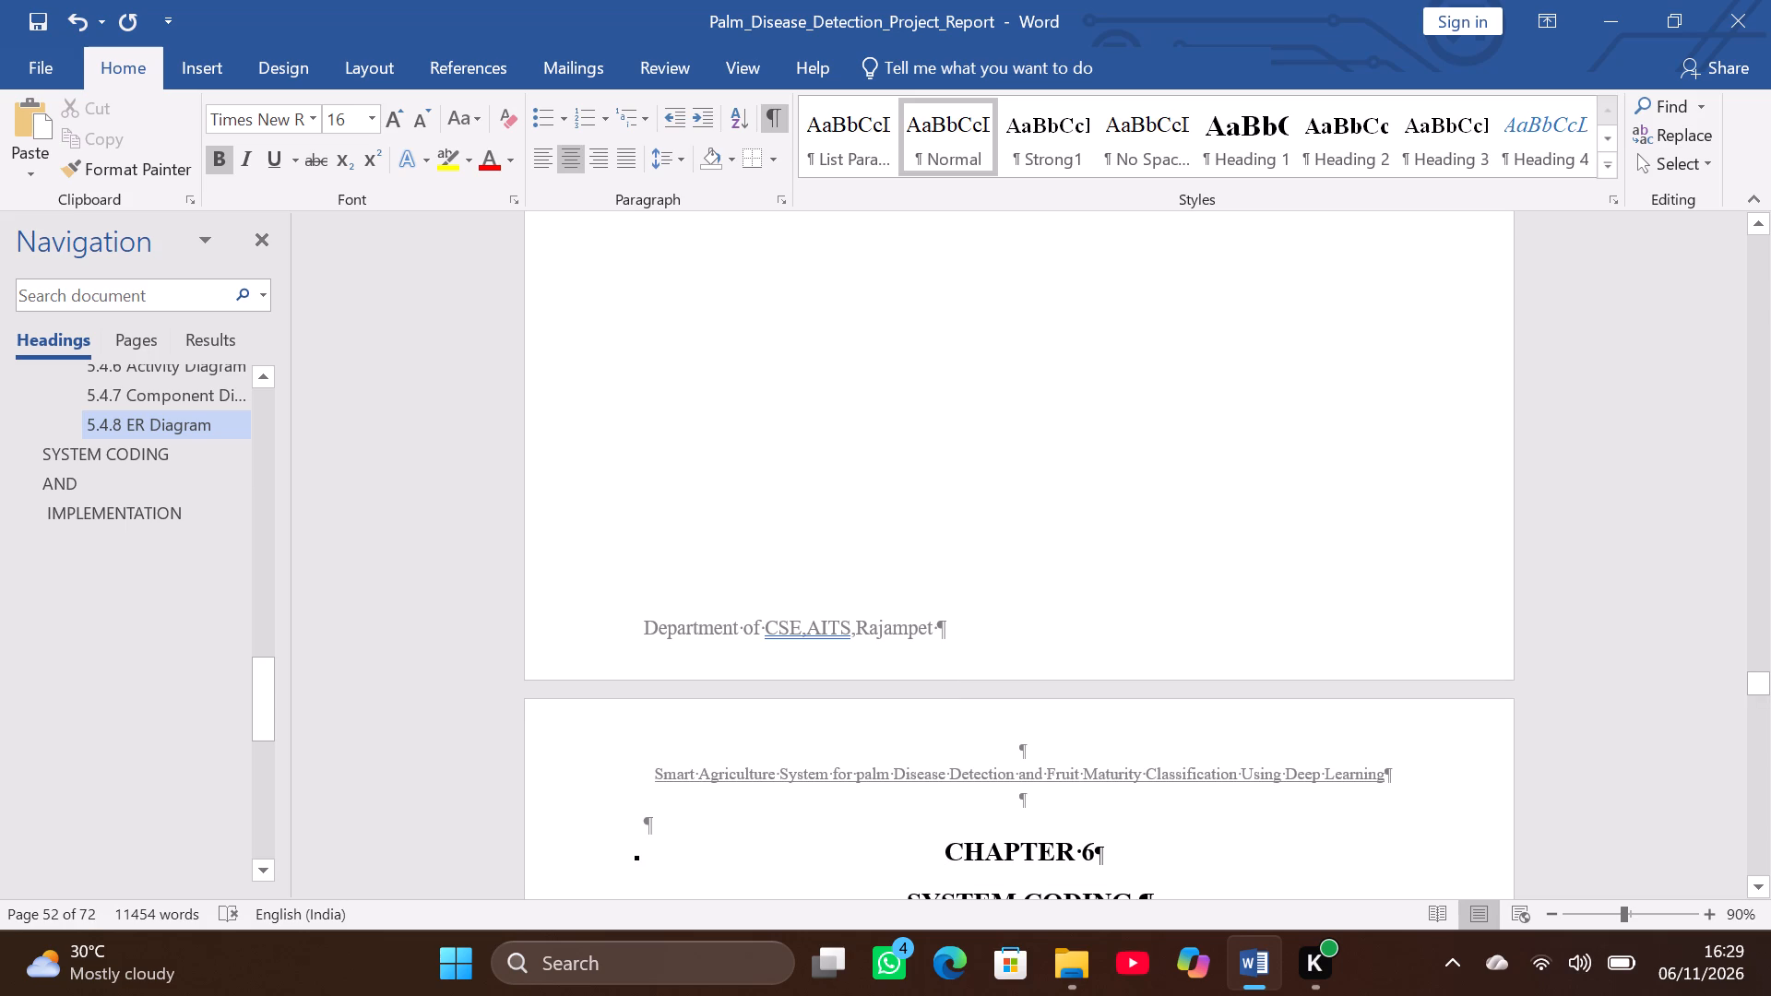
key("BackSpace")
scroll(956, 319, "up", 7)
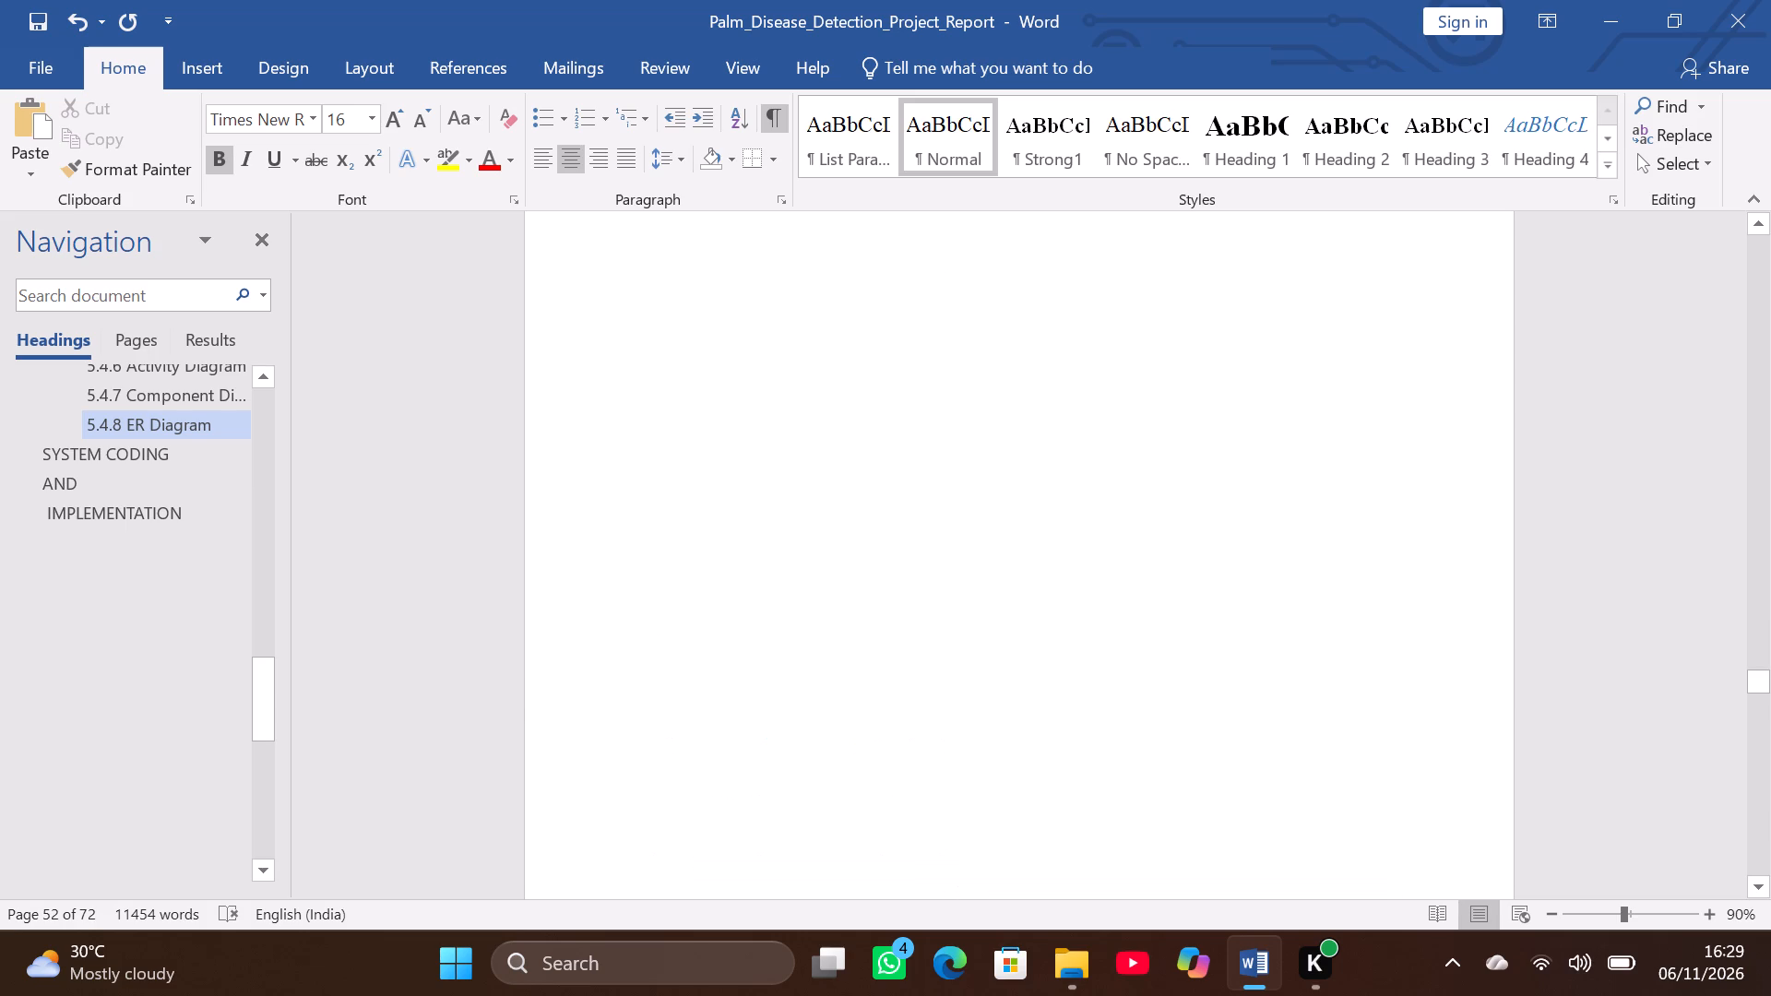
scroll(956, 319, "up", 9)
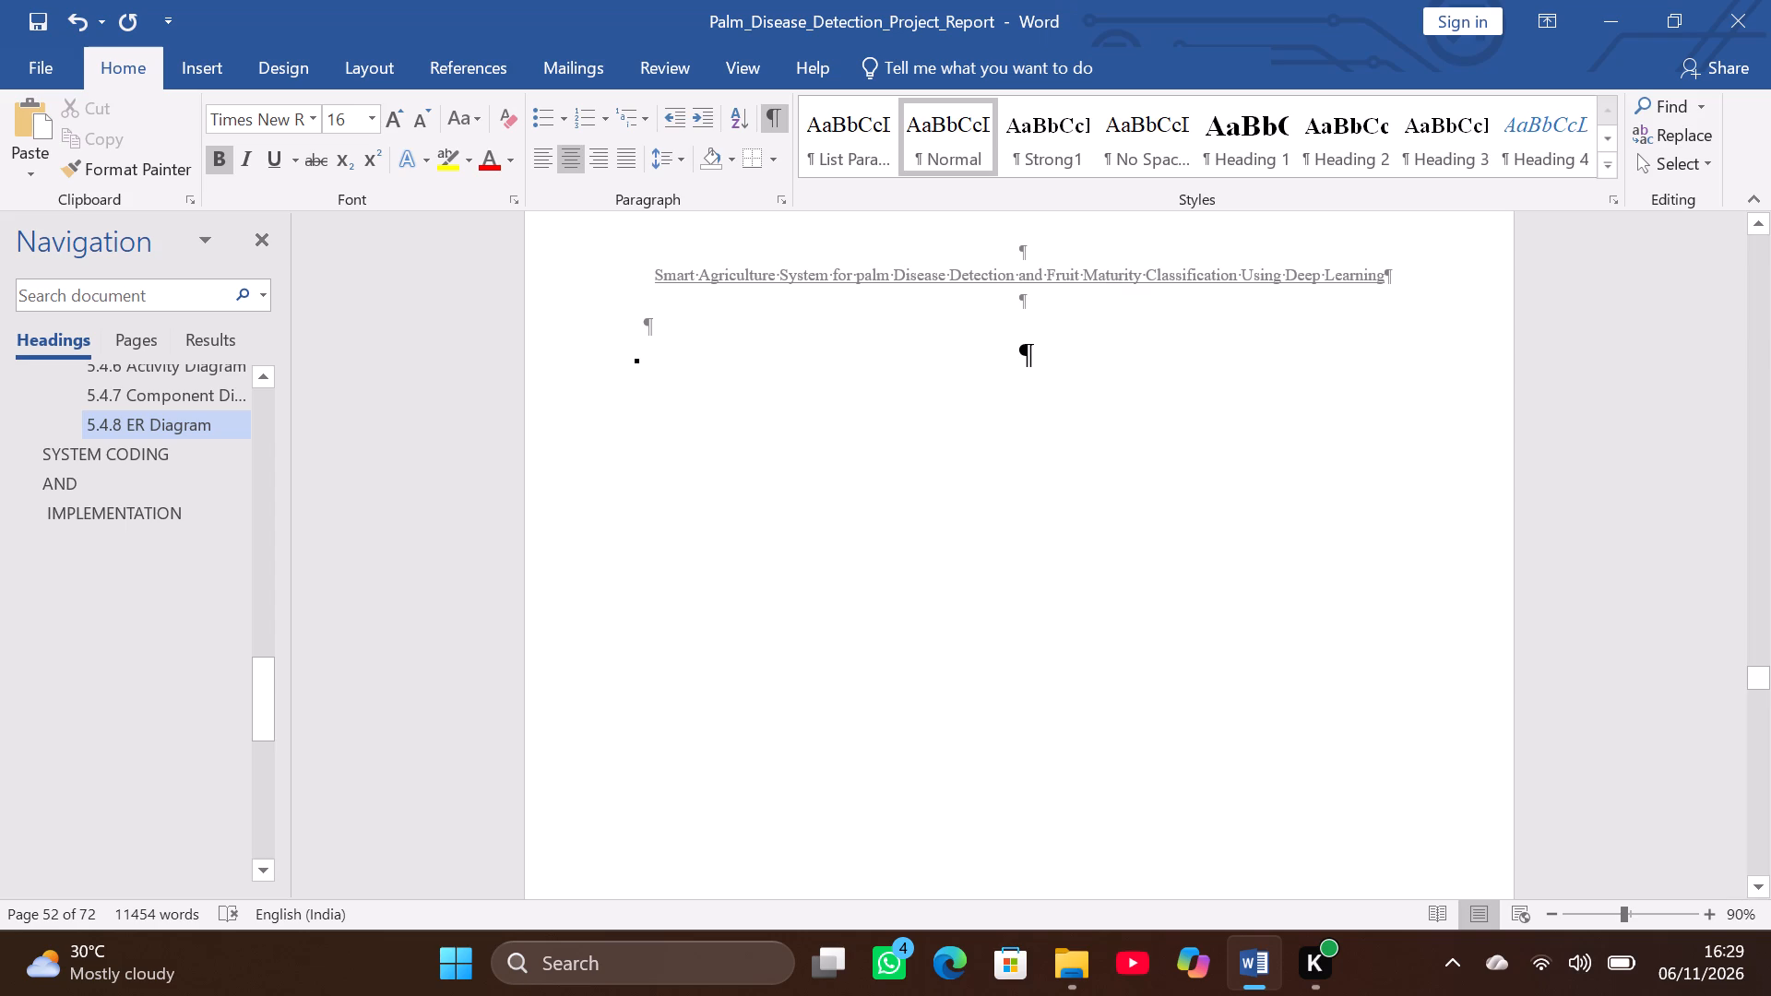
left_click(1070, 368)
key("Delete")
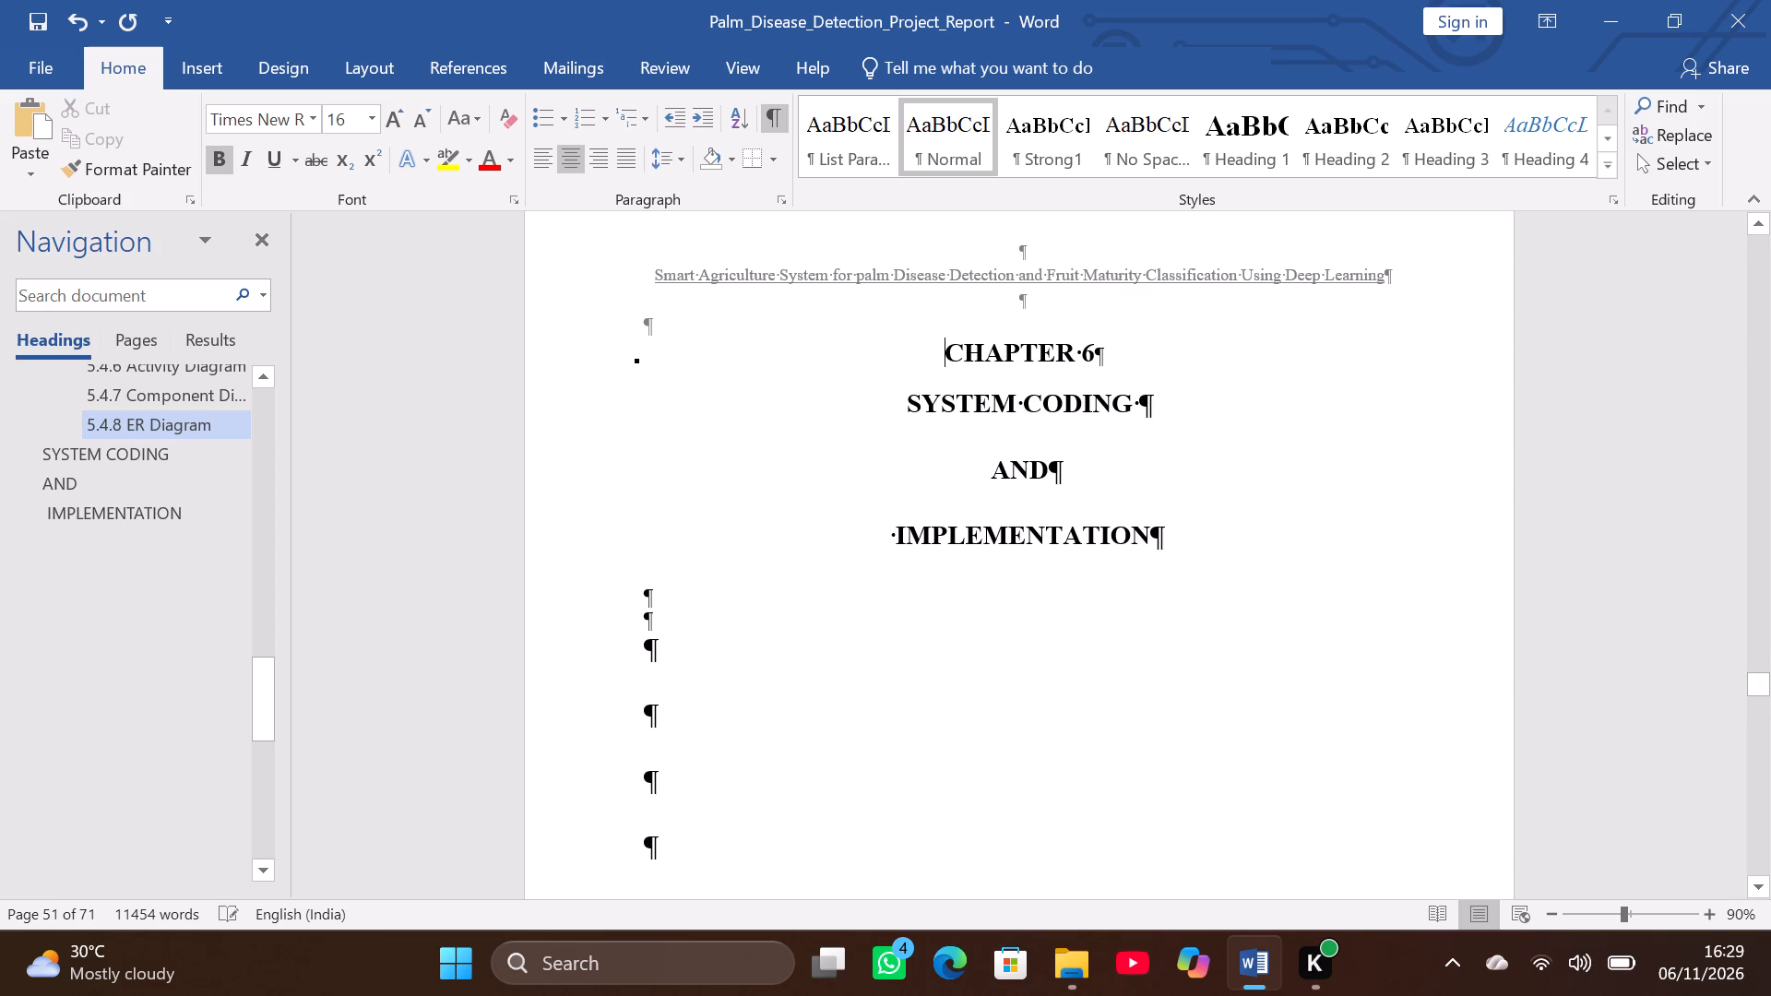
Set 1.5 line spacing for the CHAPTER 6 title, its three heading lines and the first three blank paragraphs below.
scroll(1070, 368, "down", 1)
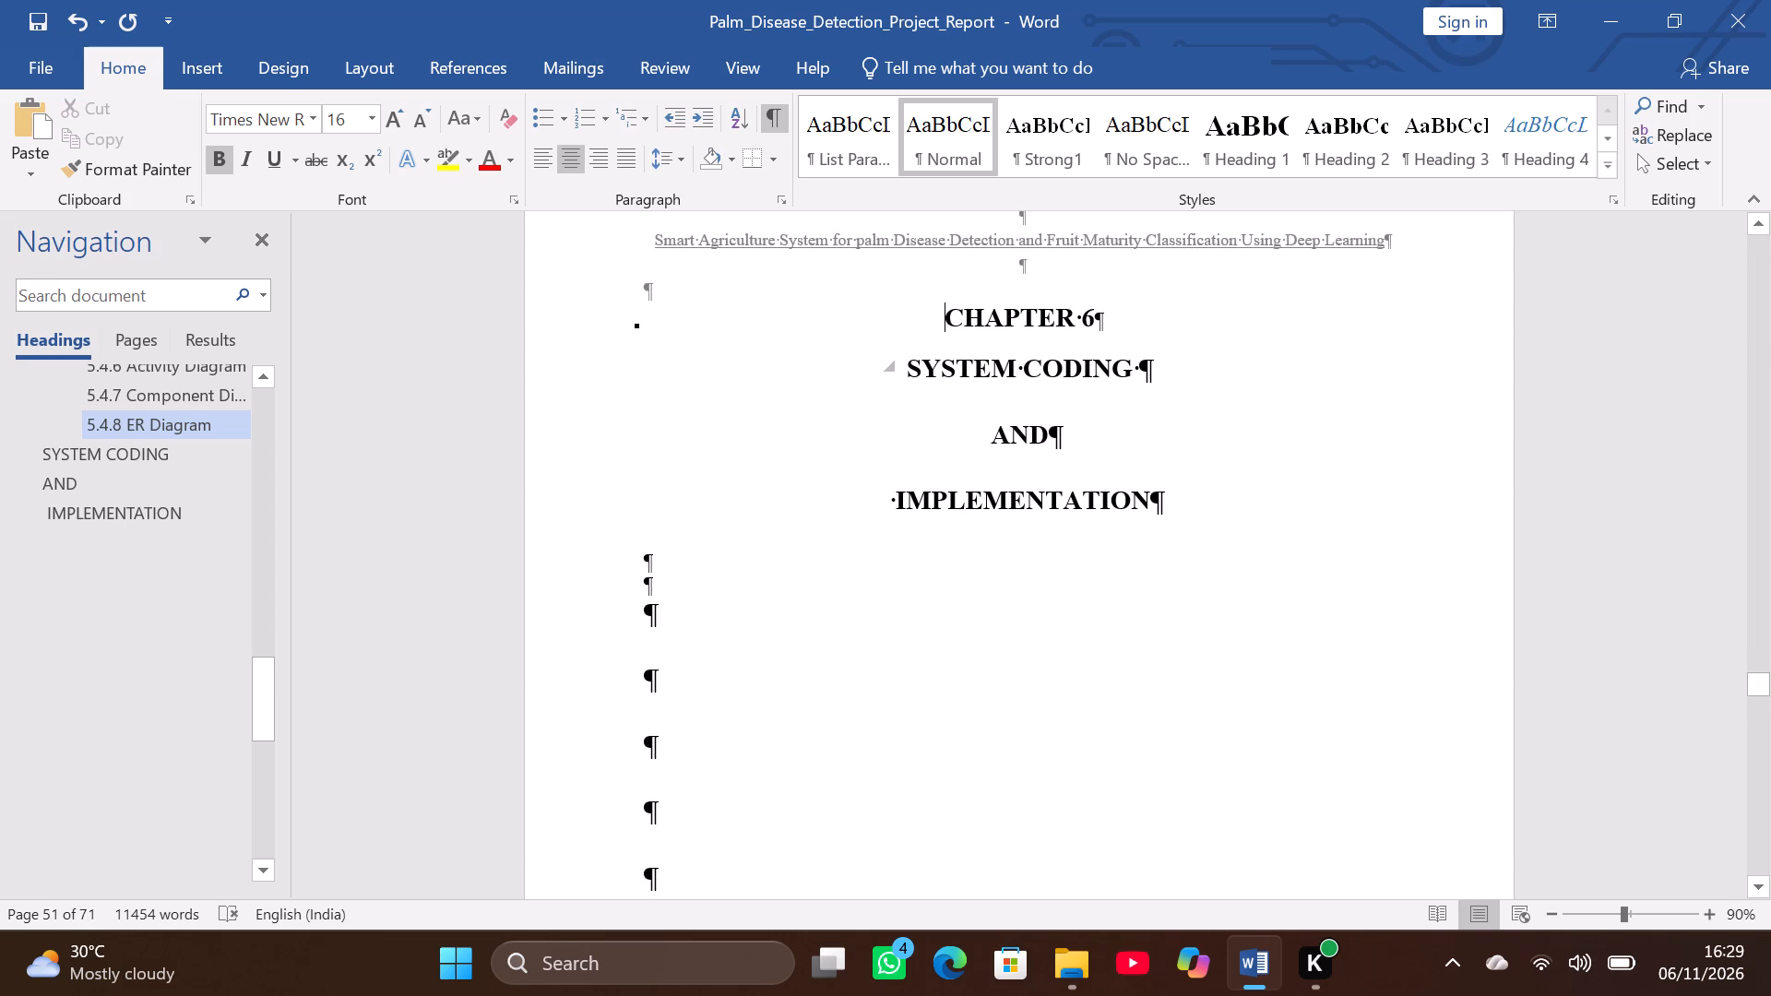
left_click_drag(944, 322, 1236, 599)
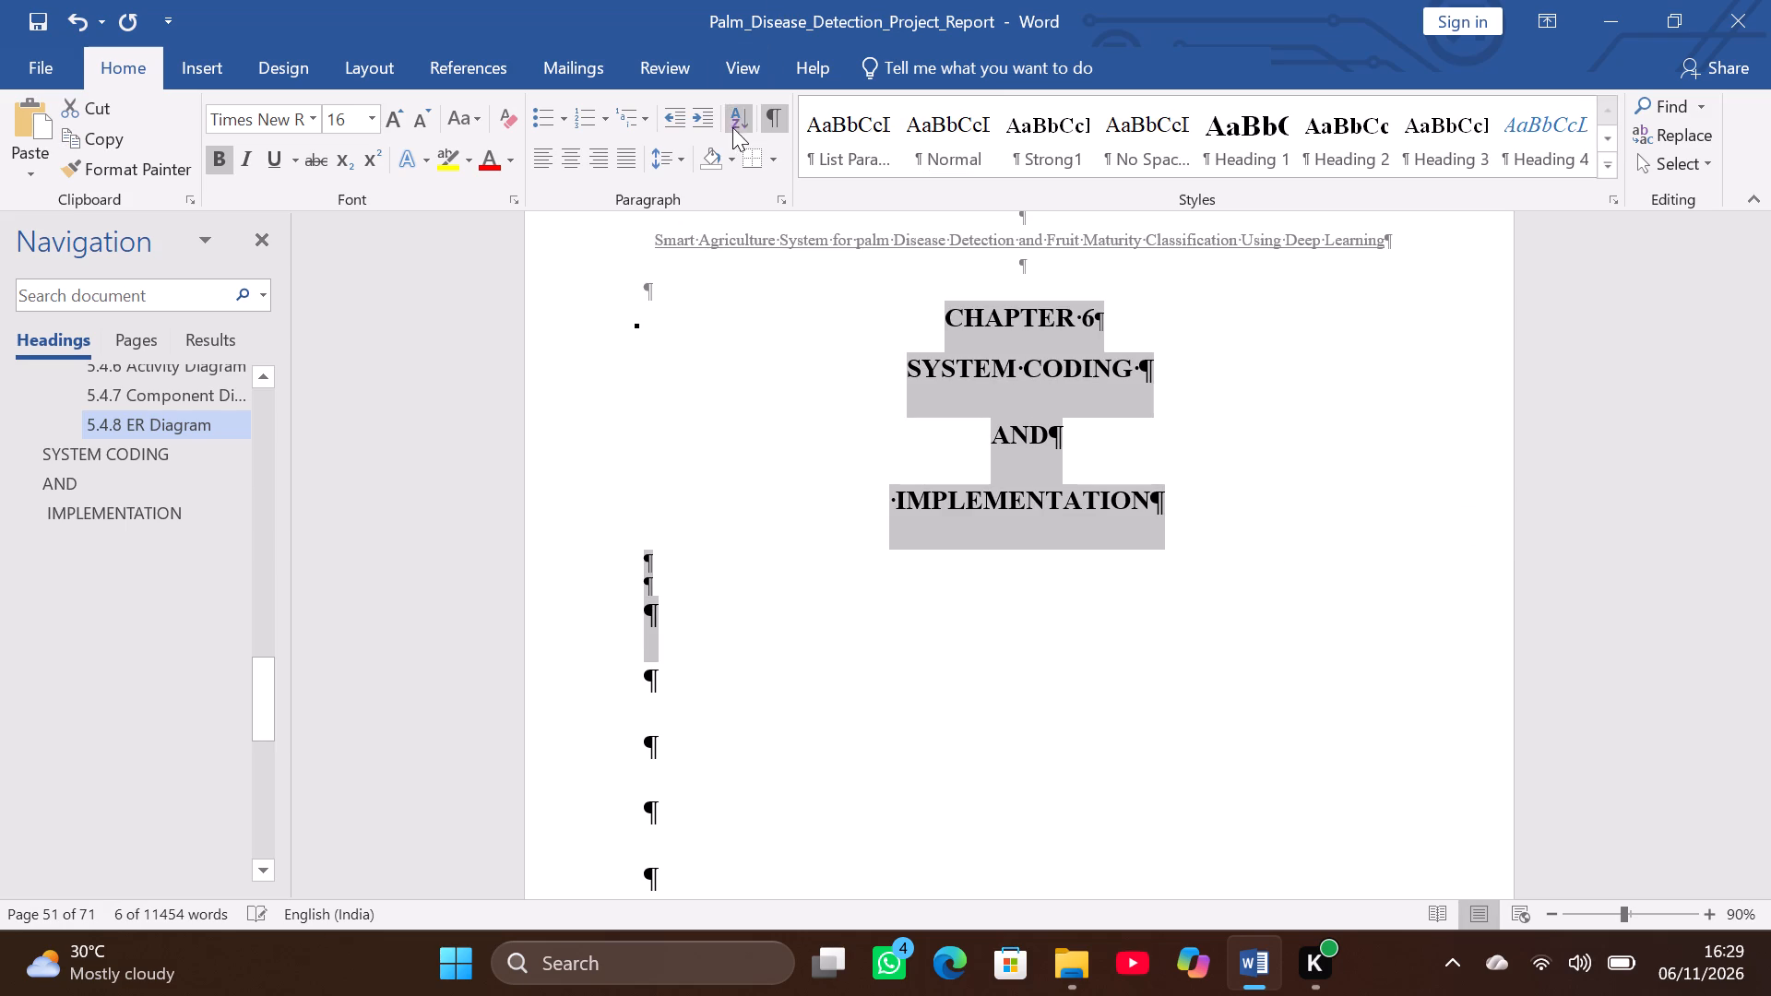
left_click(670, 146)
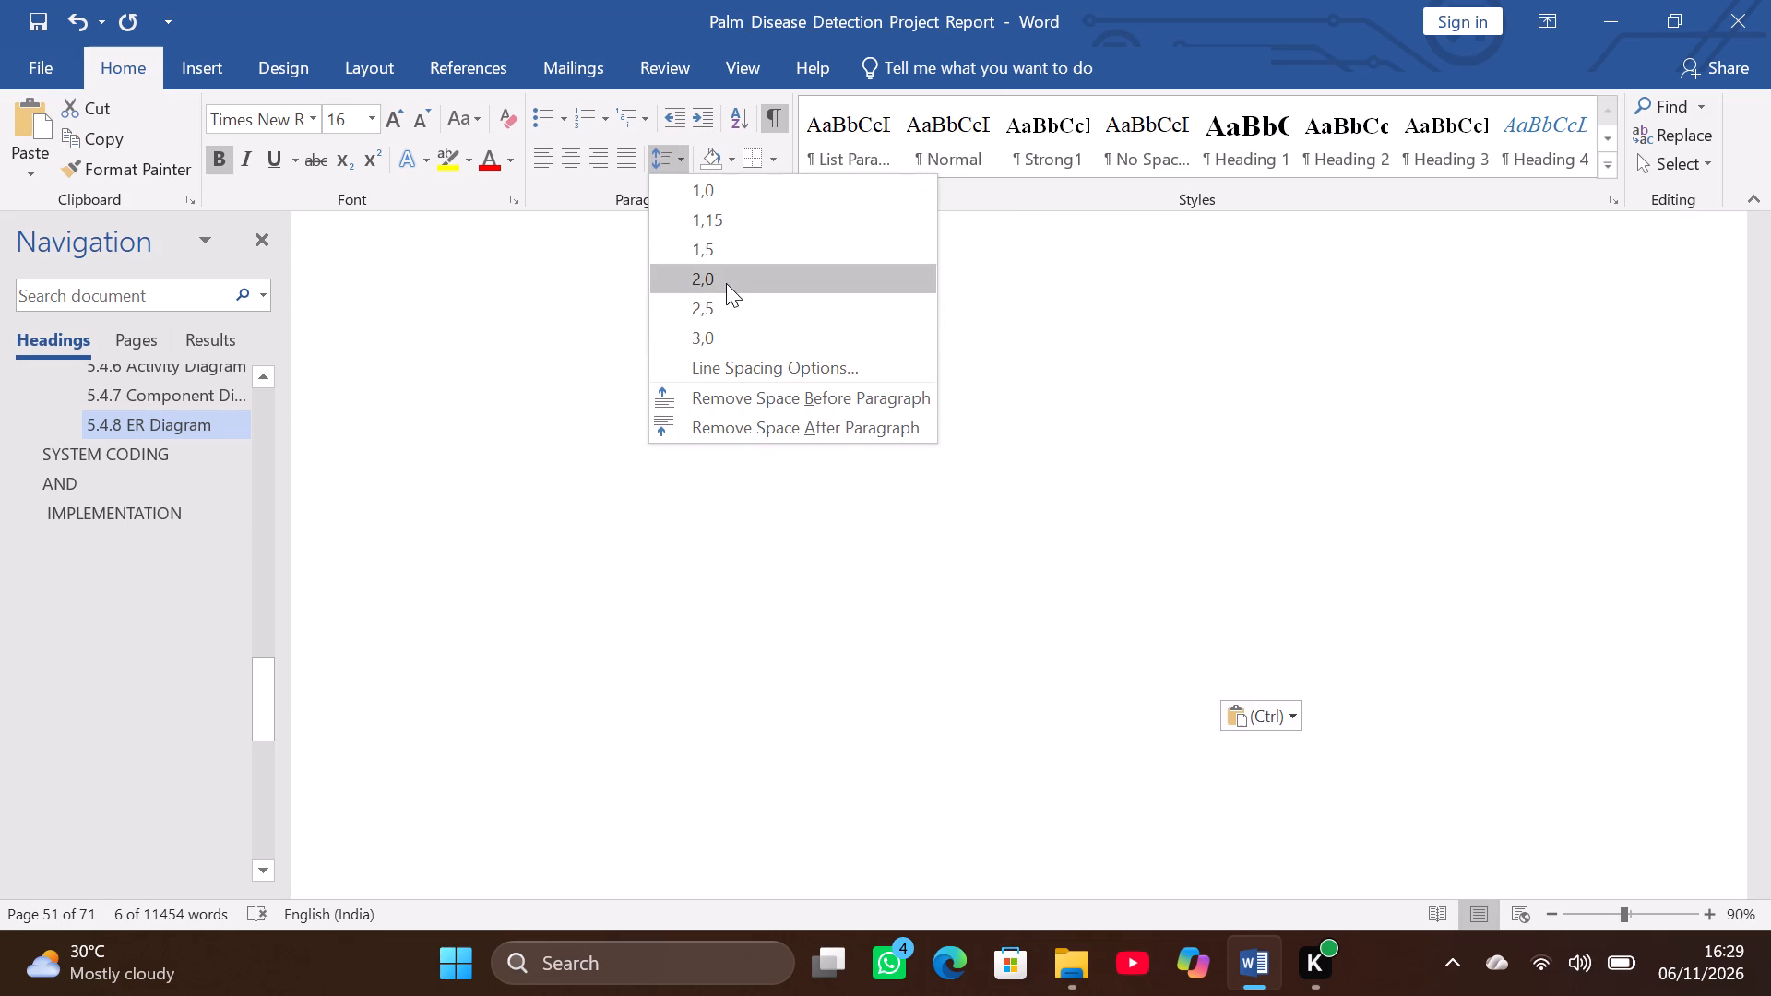
left_click(745, 245)
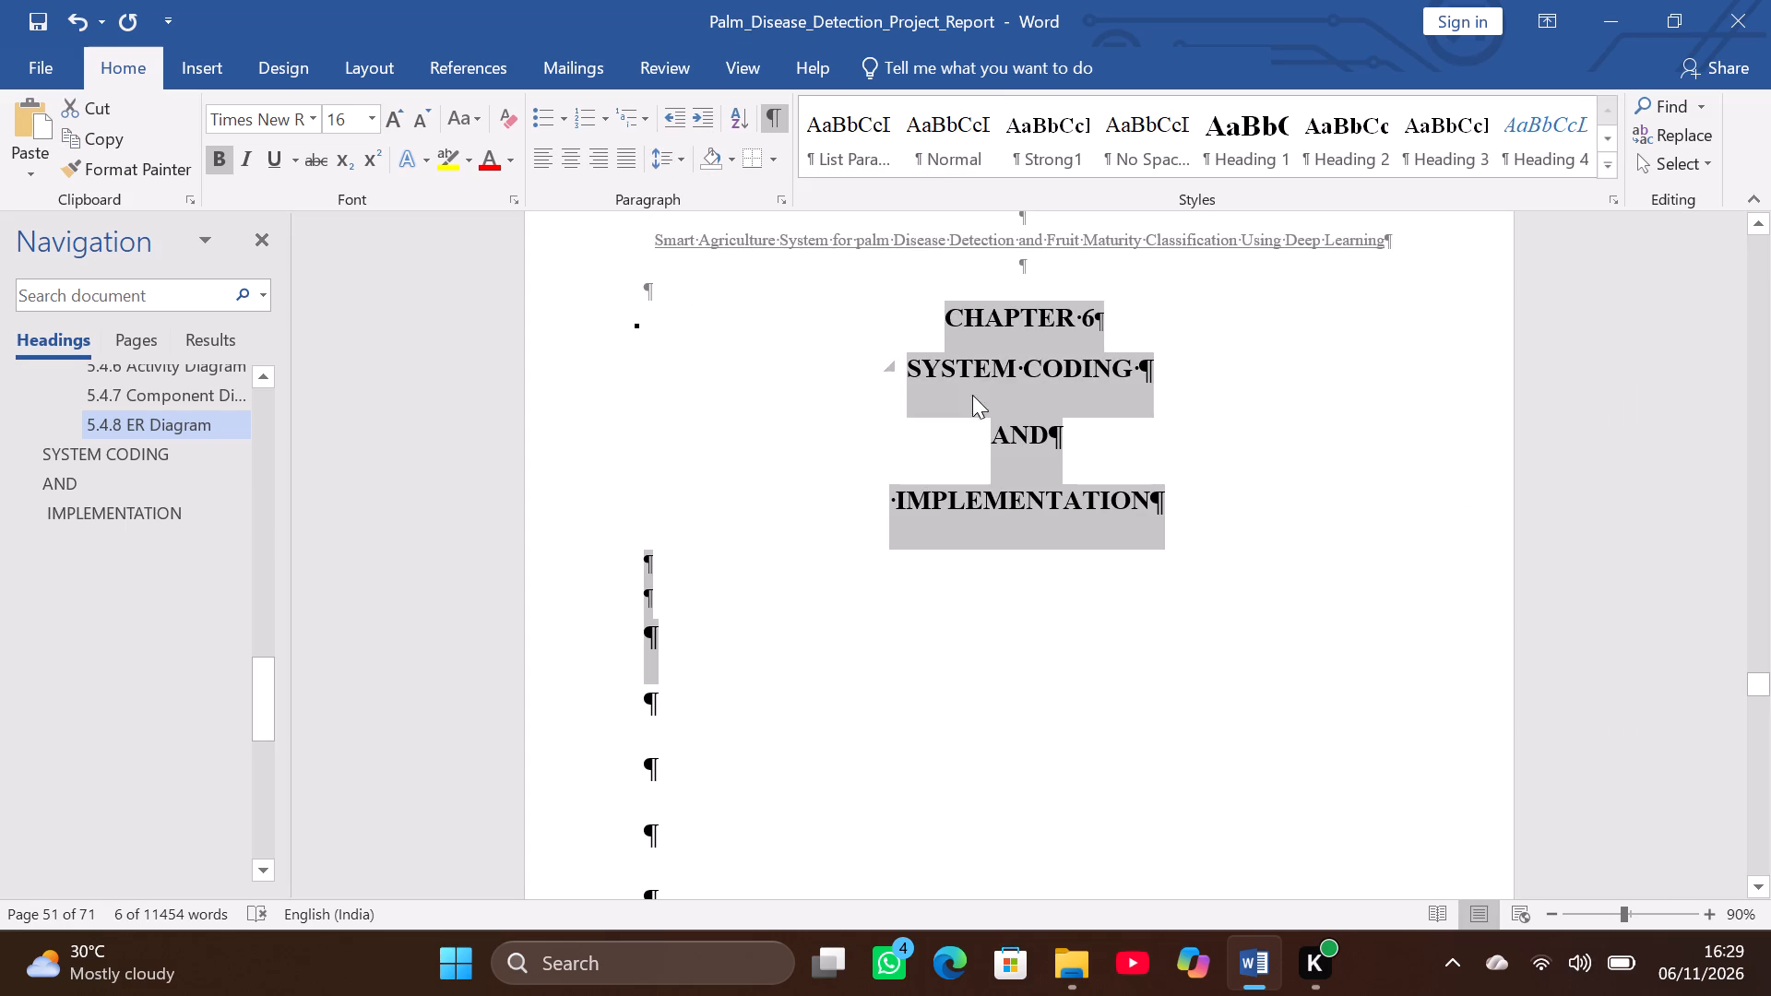
Remove the space after the "SYSTEM CODING" and "AND" paragraphs on the Chapter 6 title page.
left_click(981, 404)
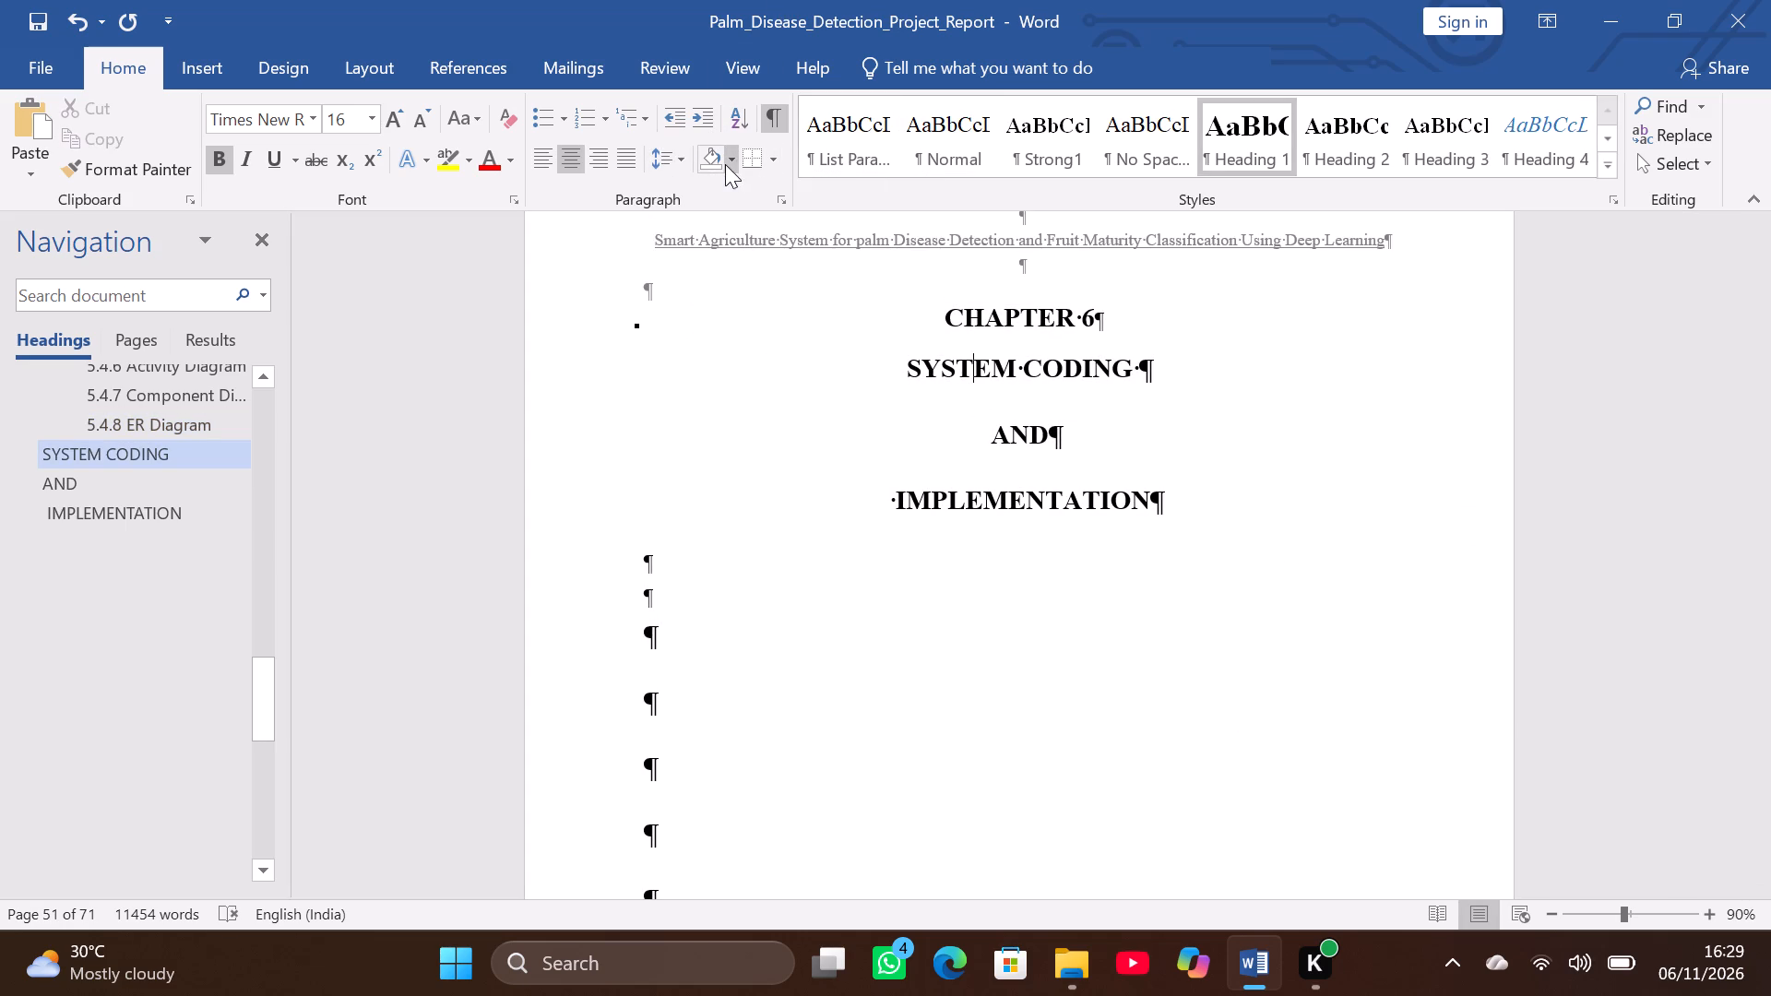
left_click(683, 160)
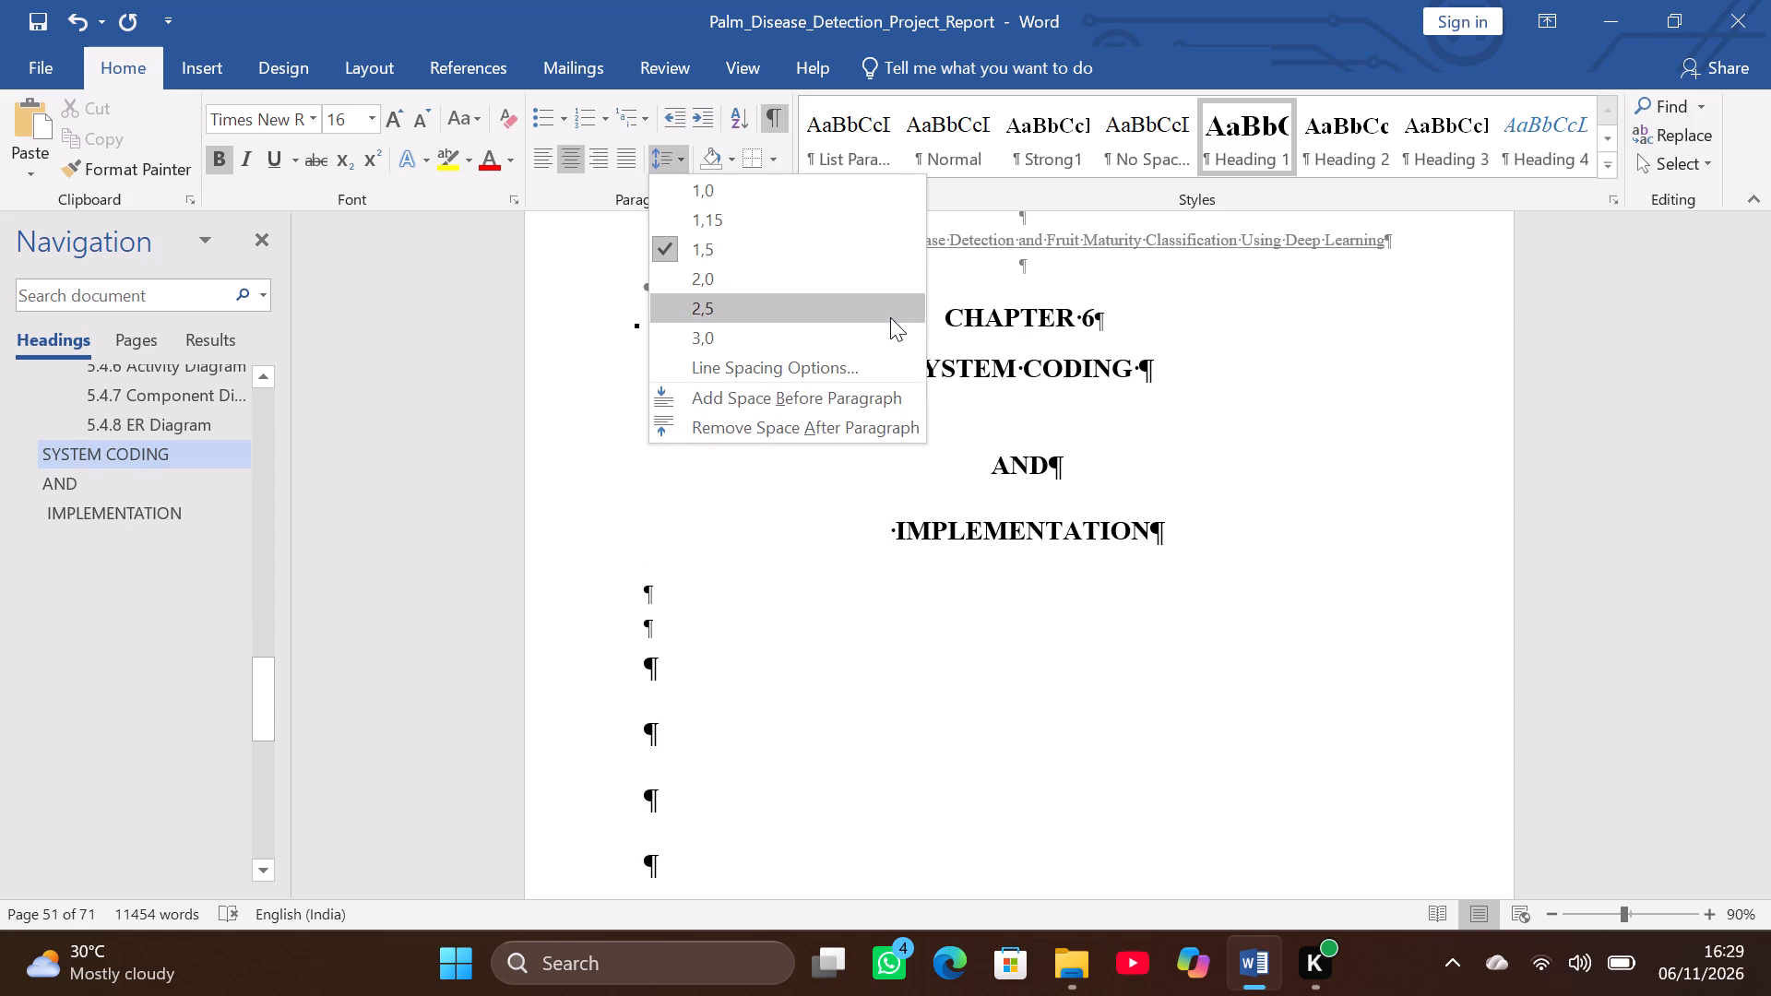
left_click(897, 422)
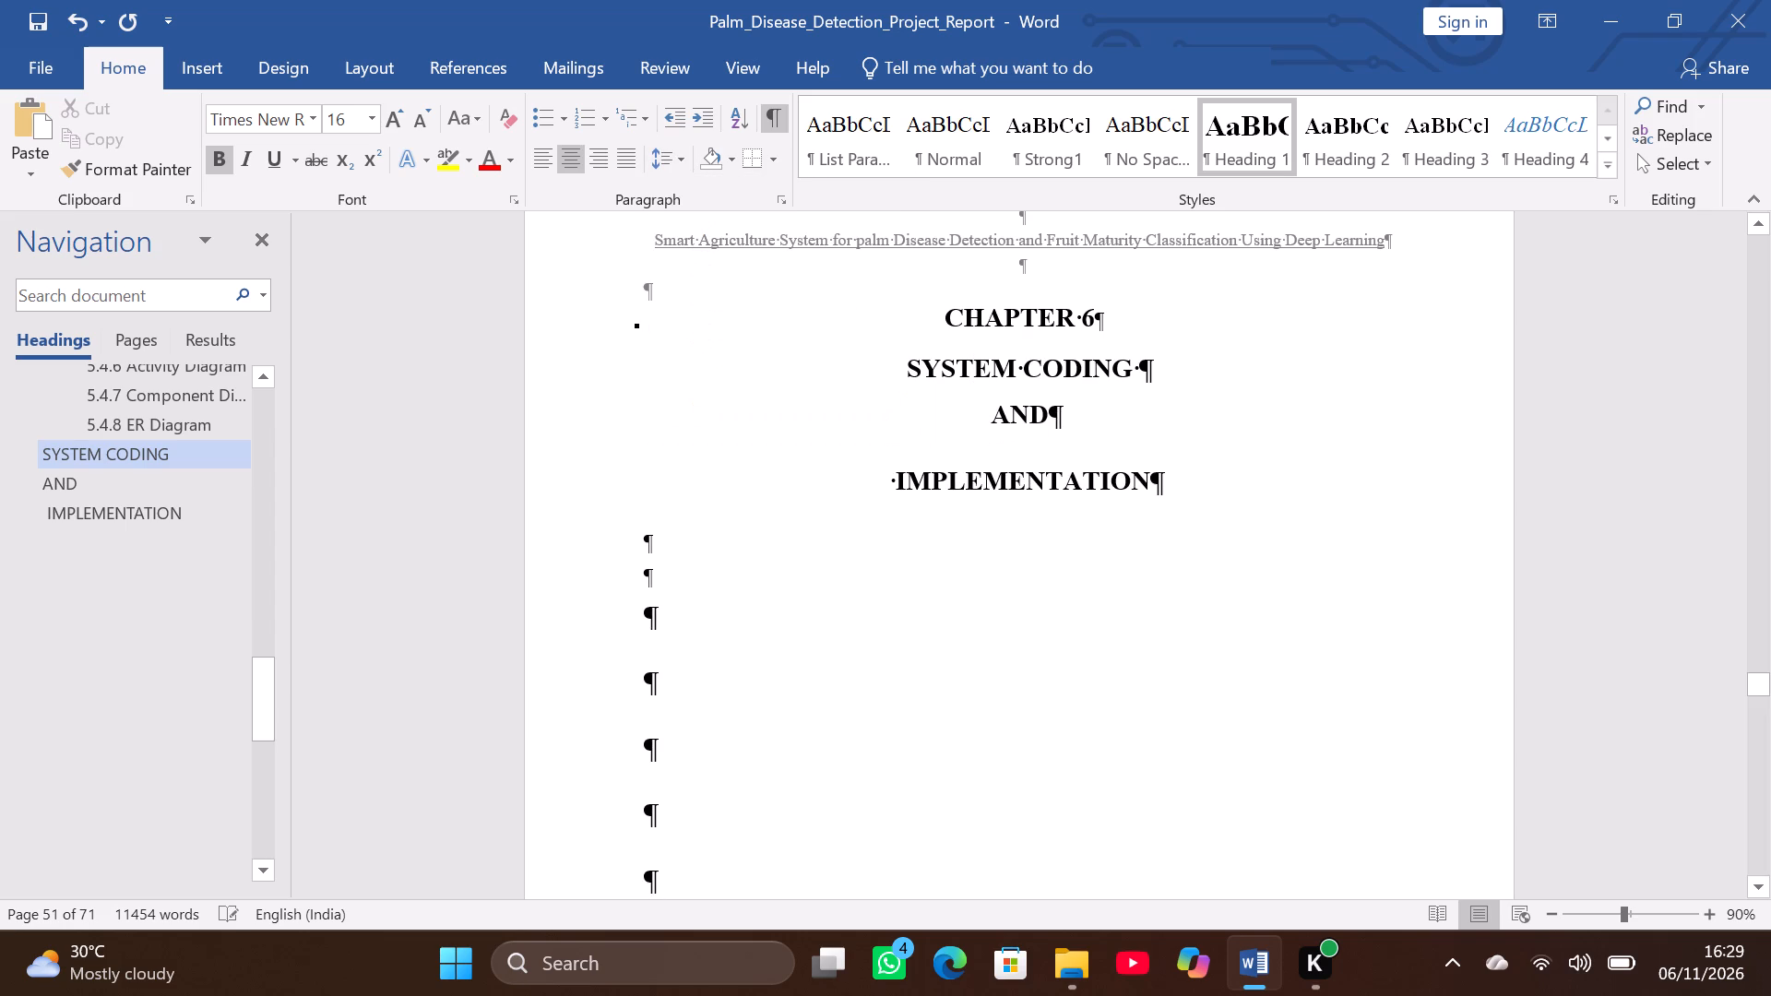
left_click(1016, 430)
left_click(683, 160)
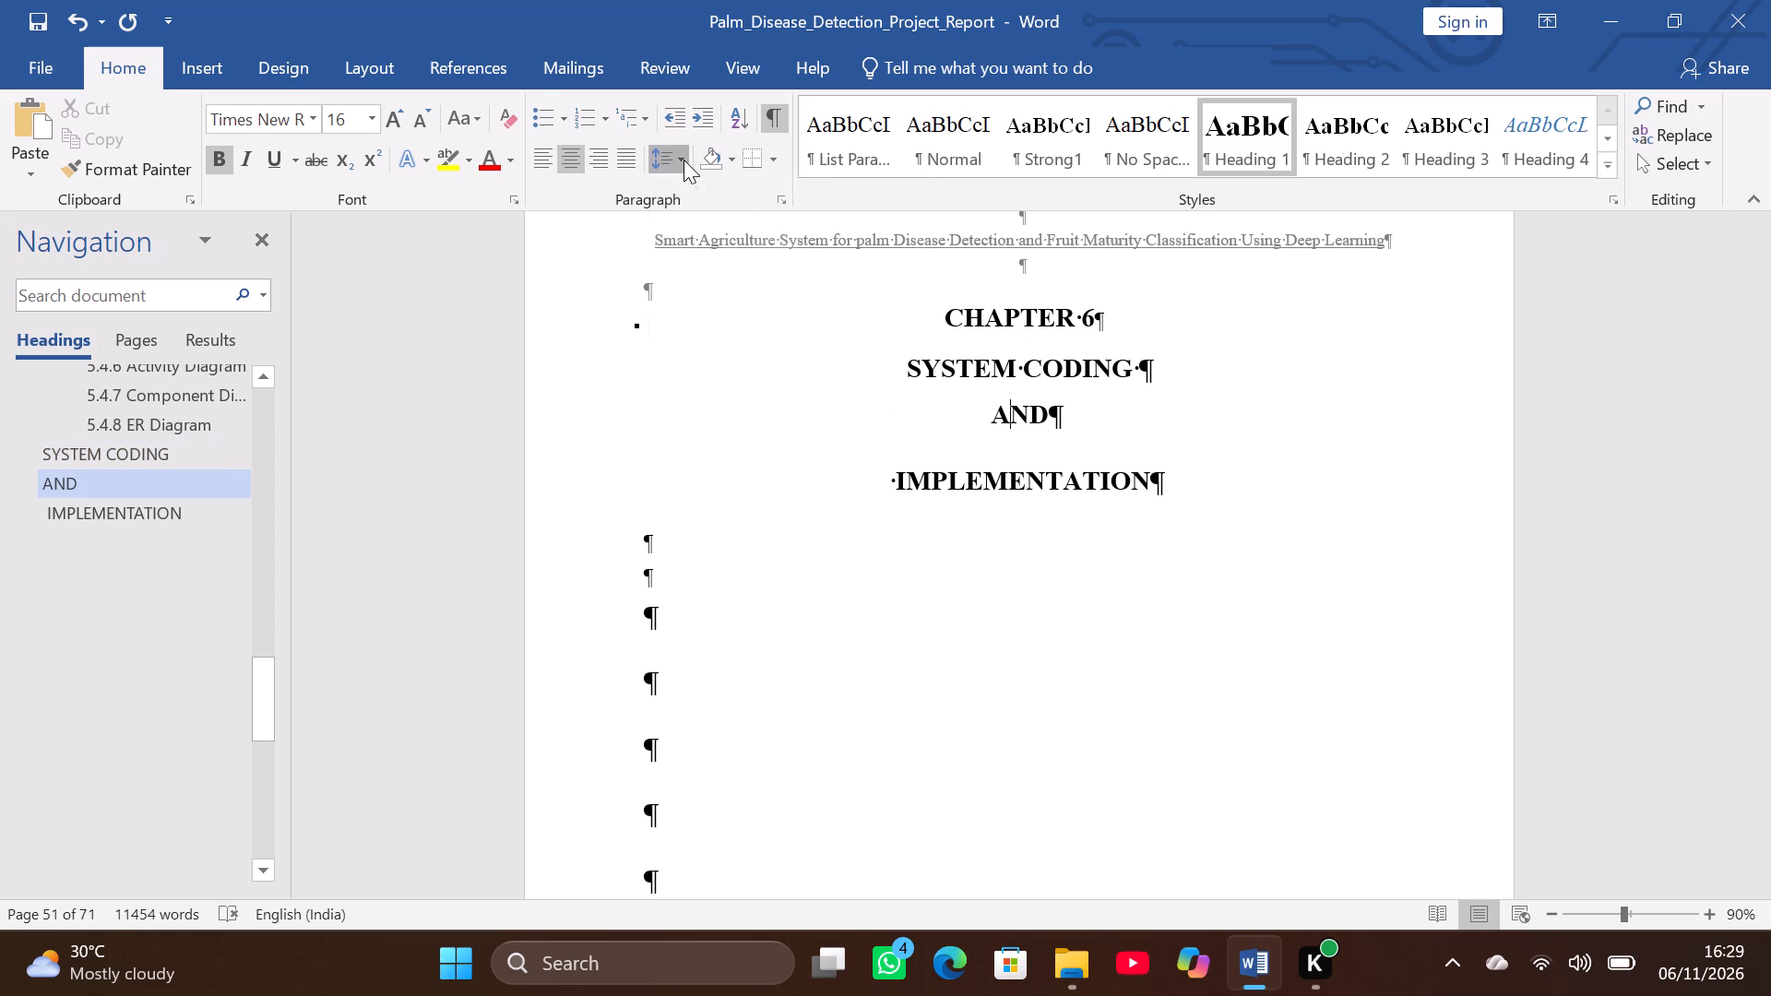
left_click(762, 419)
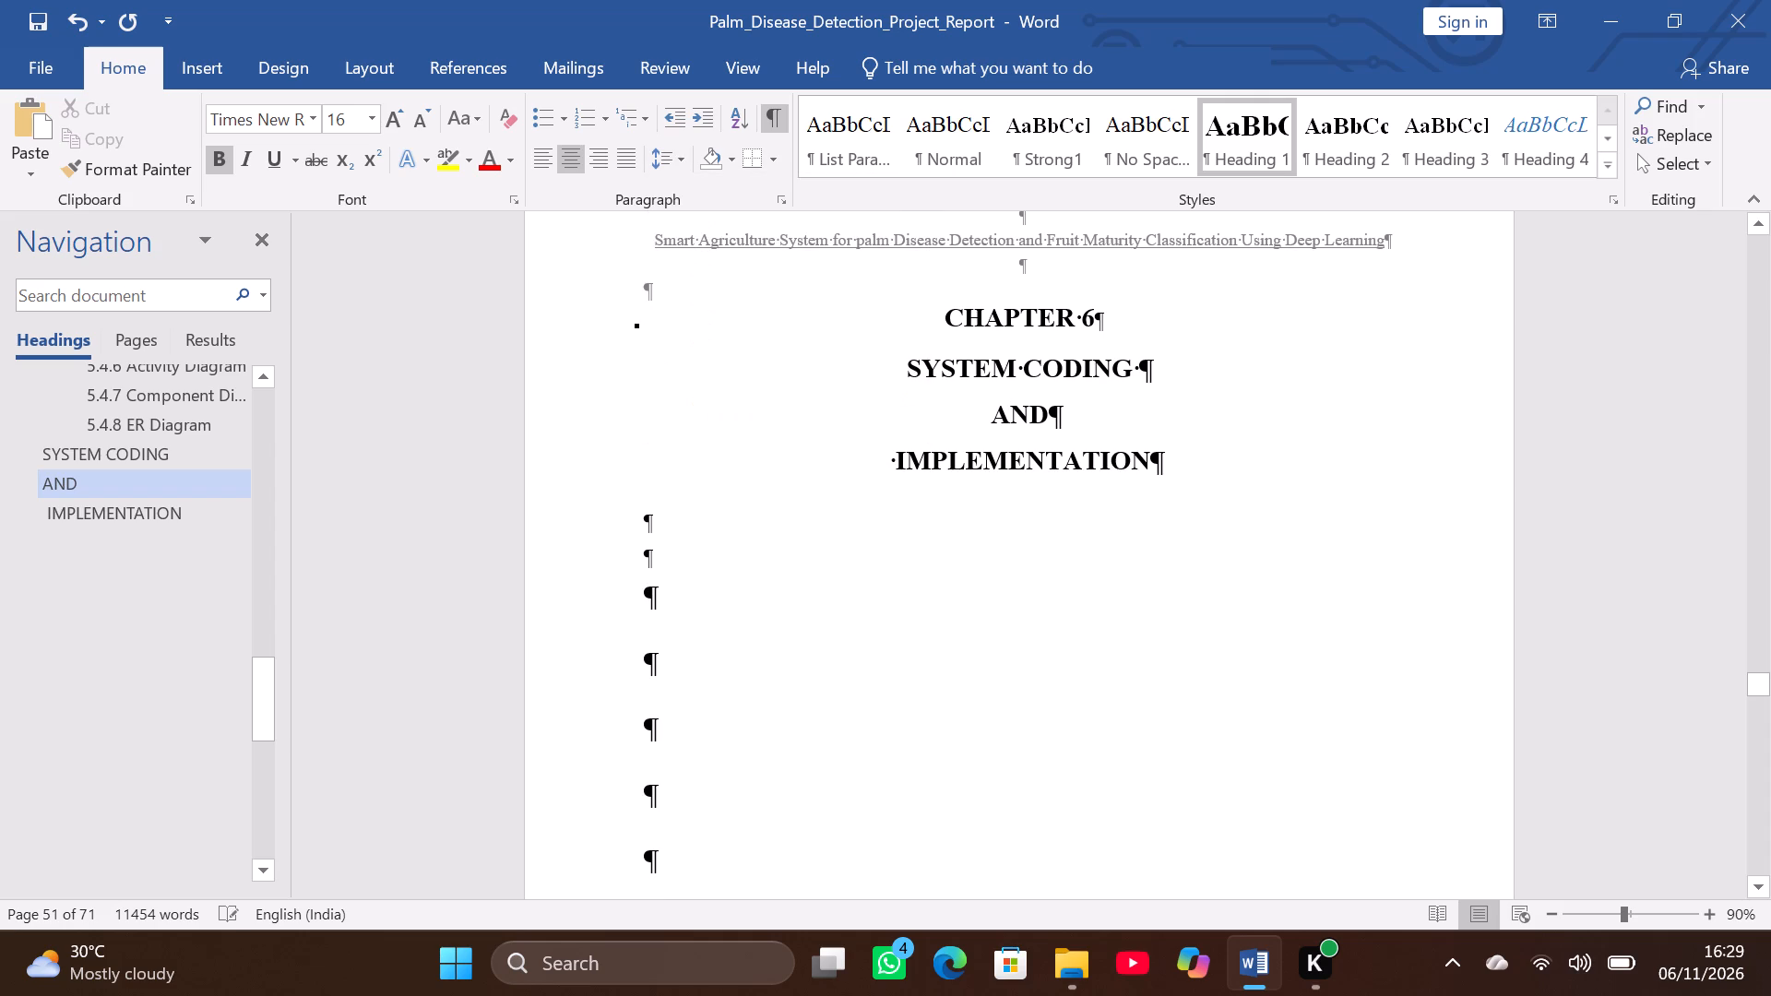
left_click(828, 465)
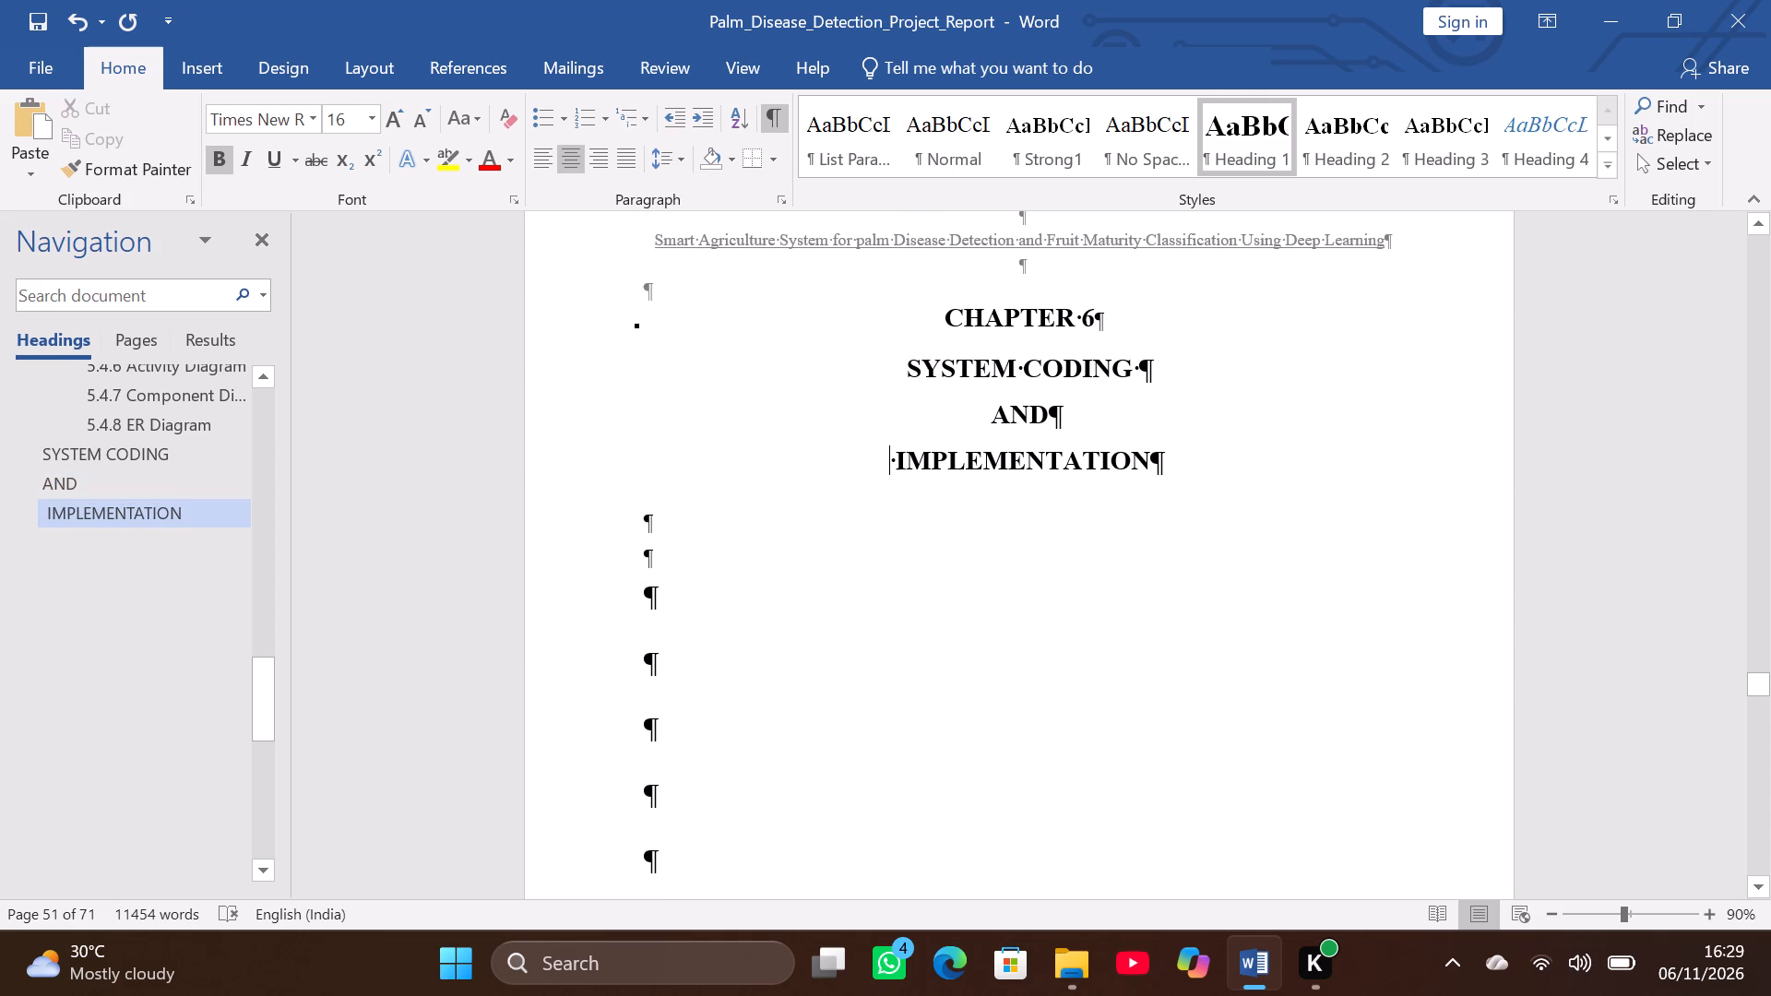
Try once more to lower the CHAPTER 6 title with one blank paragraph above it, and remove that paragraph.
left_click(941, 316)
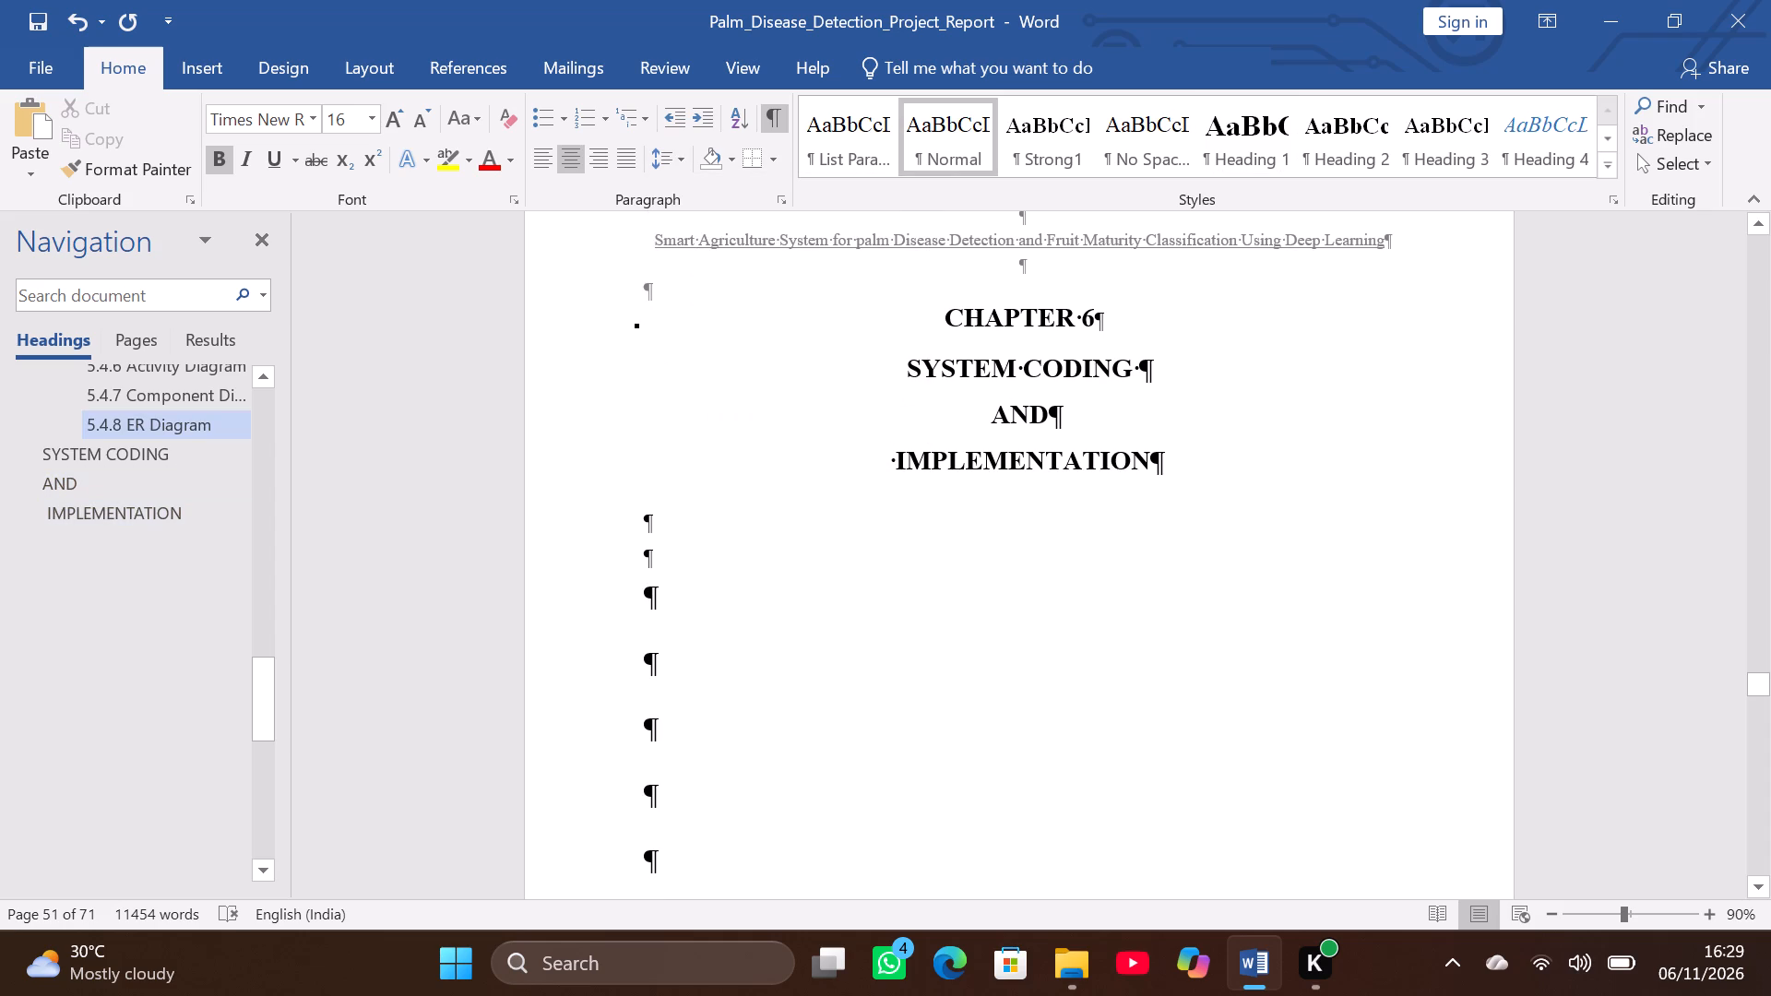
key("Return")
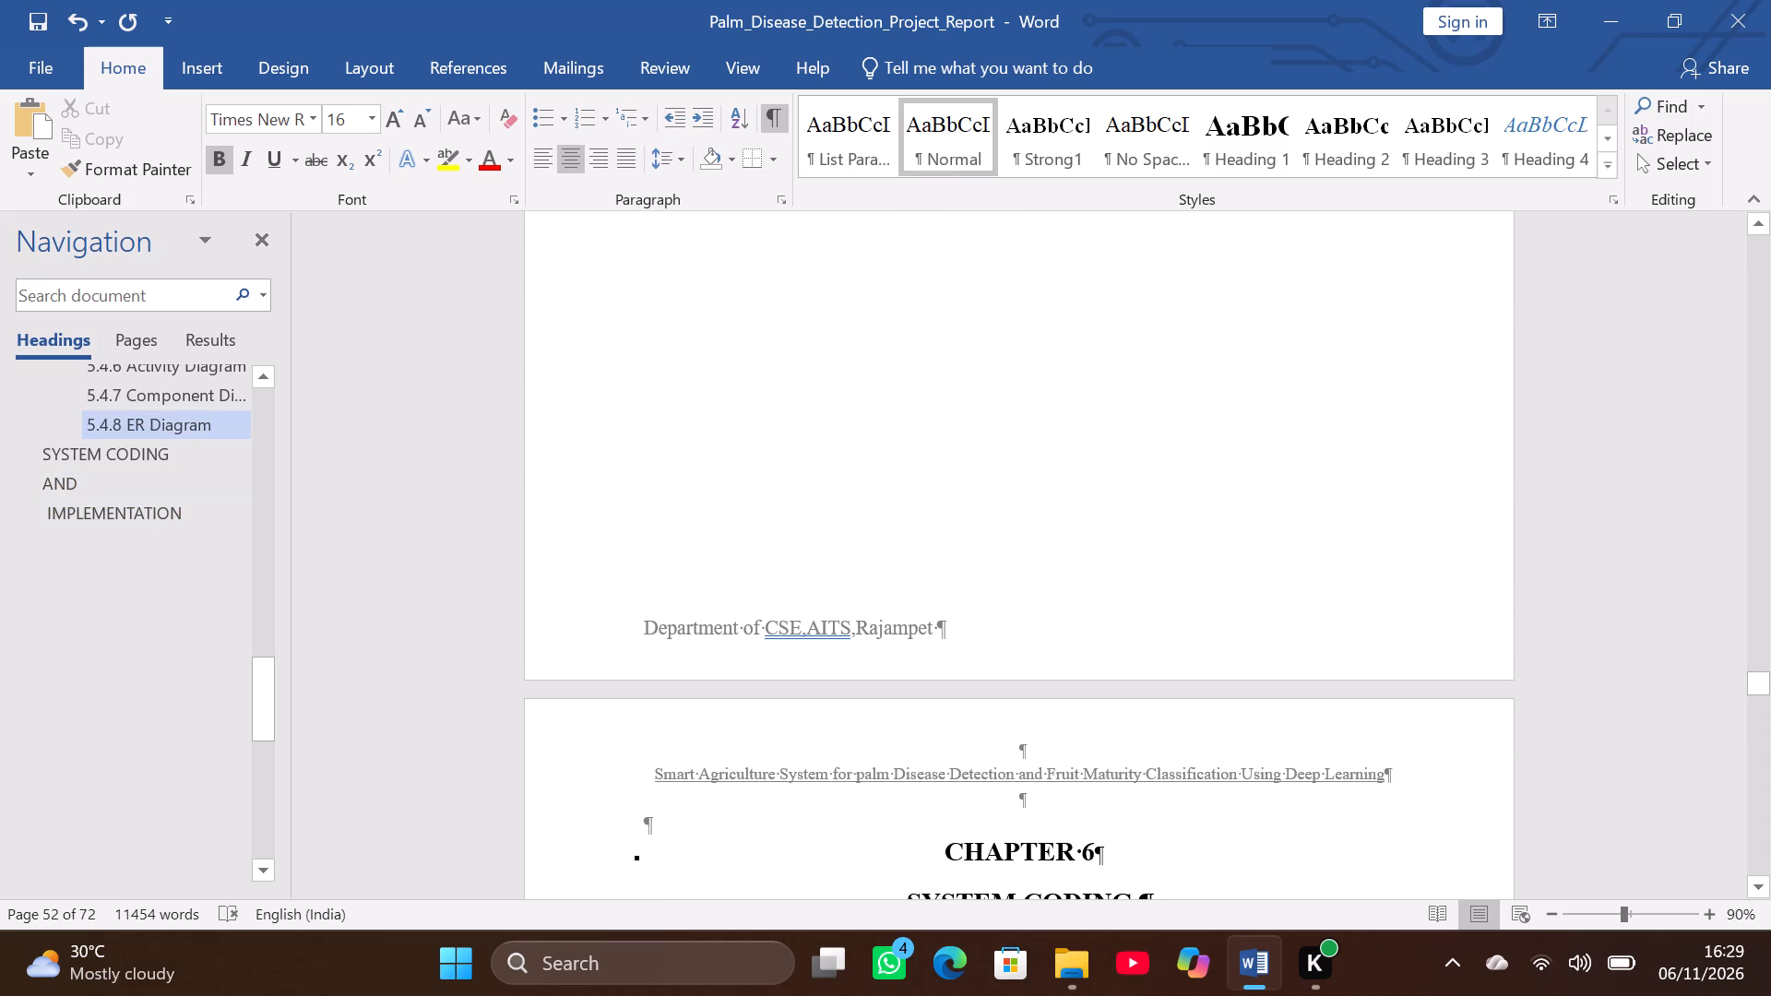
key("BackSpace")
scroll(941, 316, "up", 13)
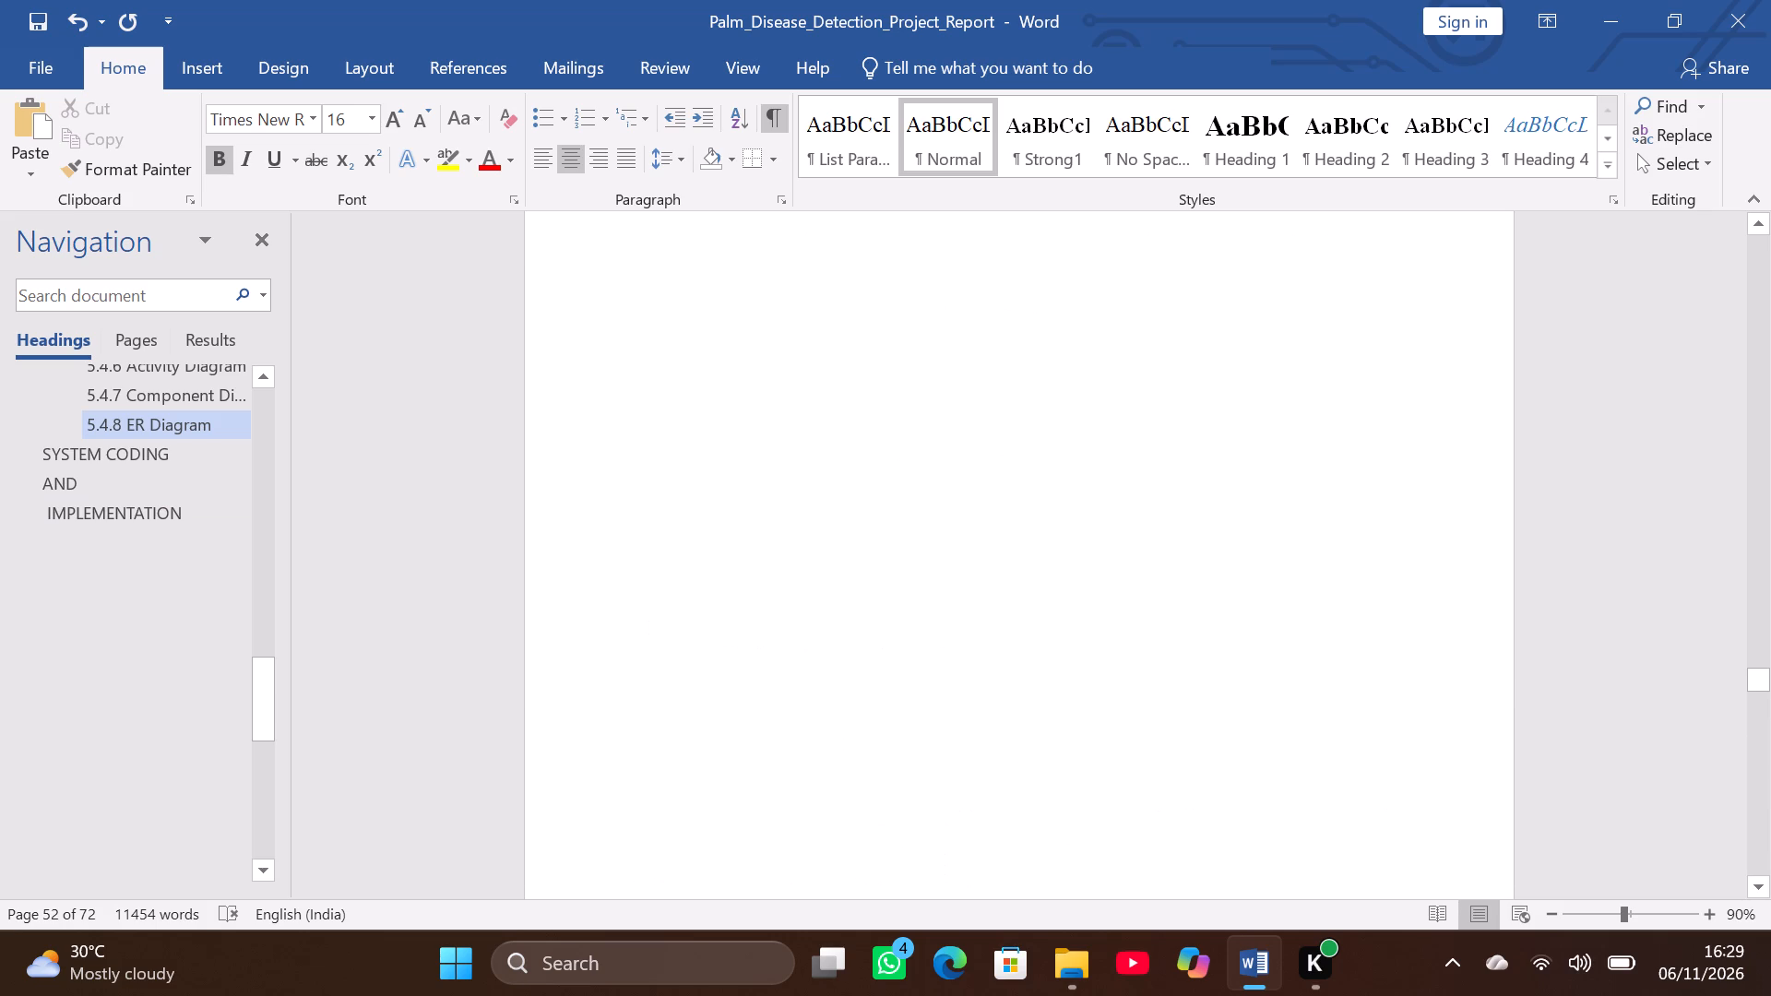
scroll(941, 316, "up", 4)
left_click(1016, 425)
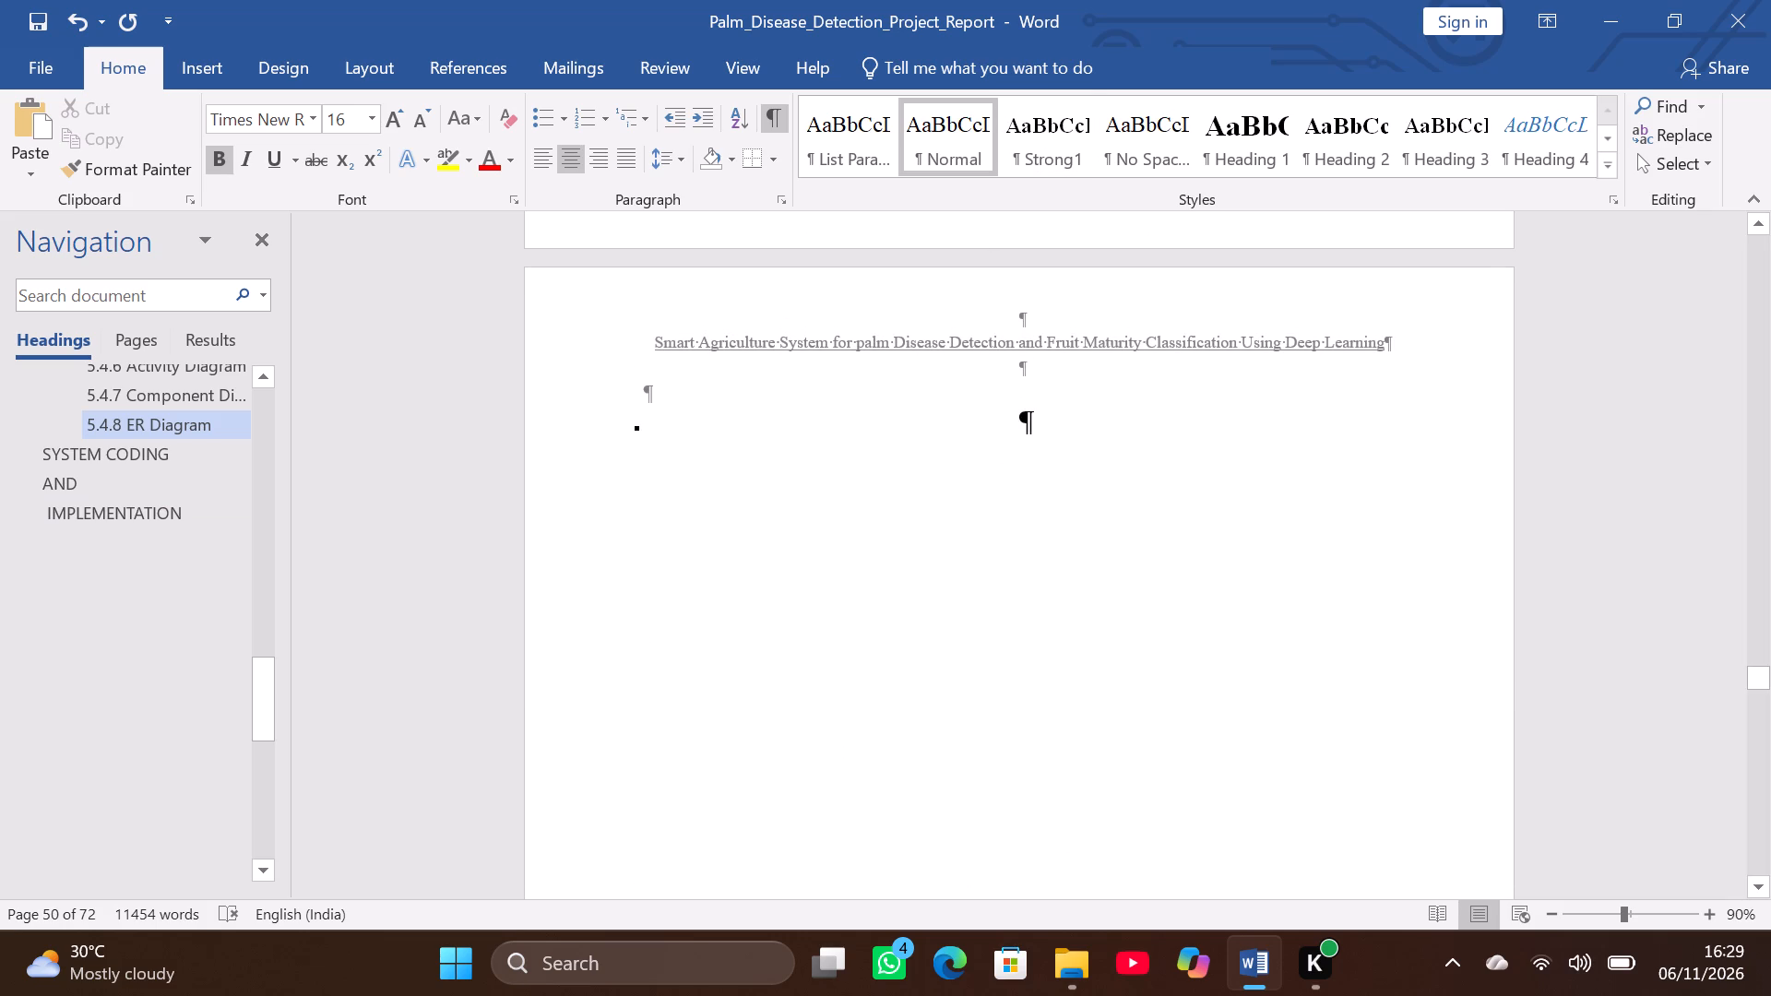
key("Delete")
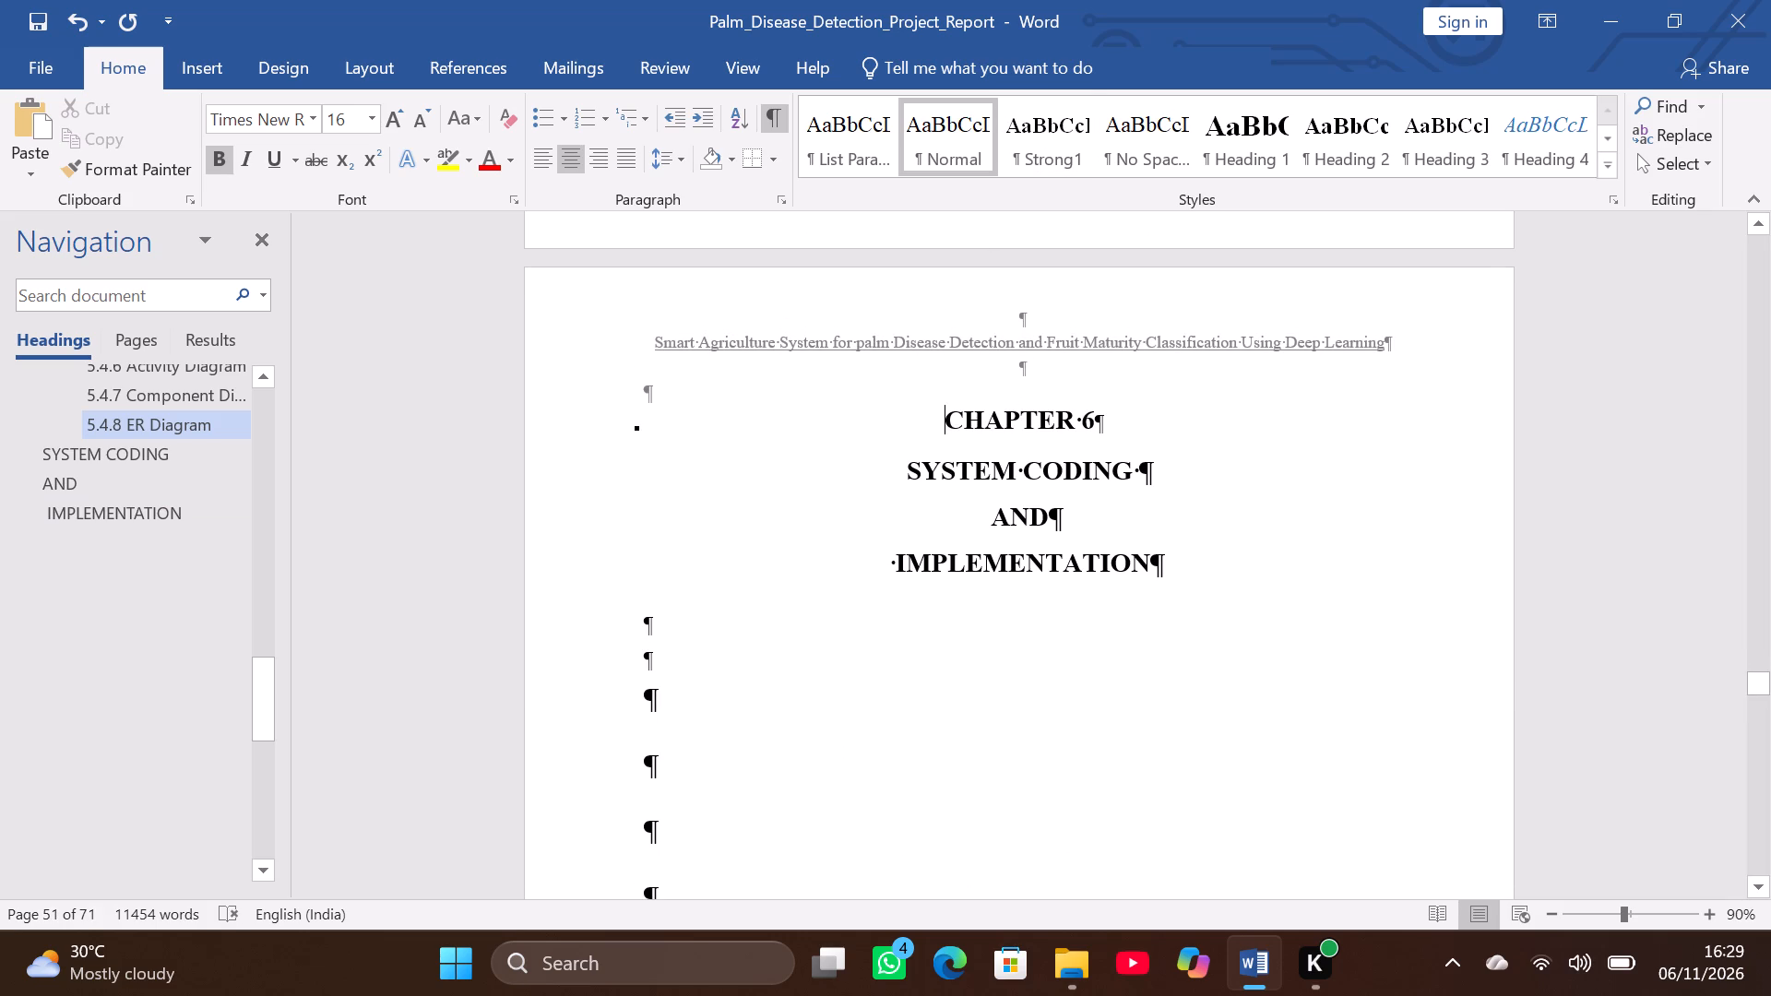
Delete the blank paragraphs between the "IMPLEMENTATION" line and the "6.SYSTEM CODING AND IMPLEMENTATION" heading, leaving just one.
scroll(1016, 425, "down", 6)
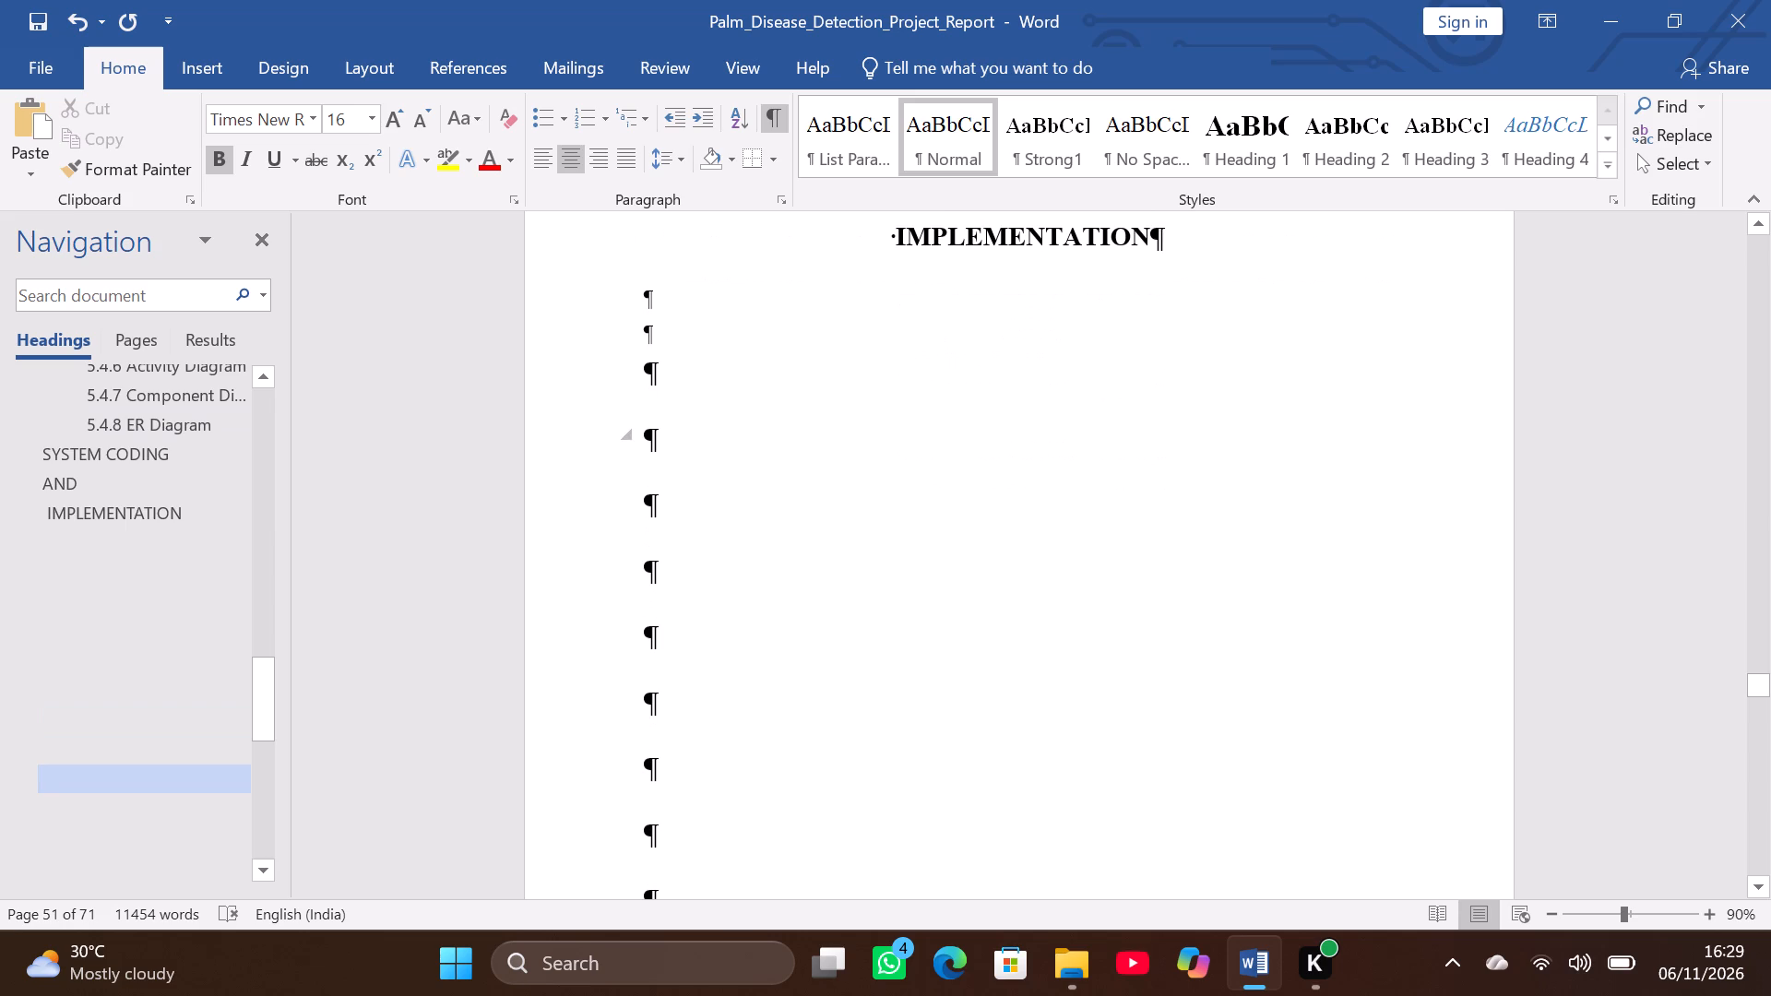
scroll(1016, 425, "down", 17)
scroll(1016, 425, "up", 1)
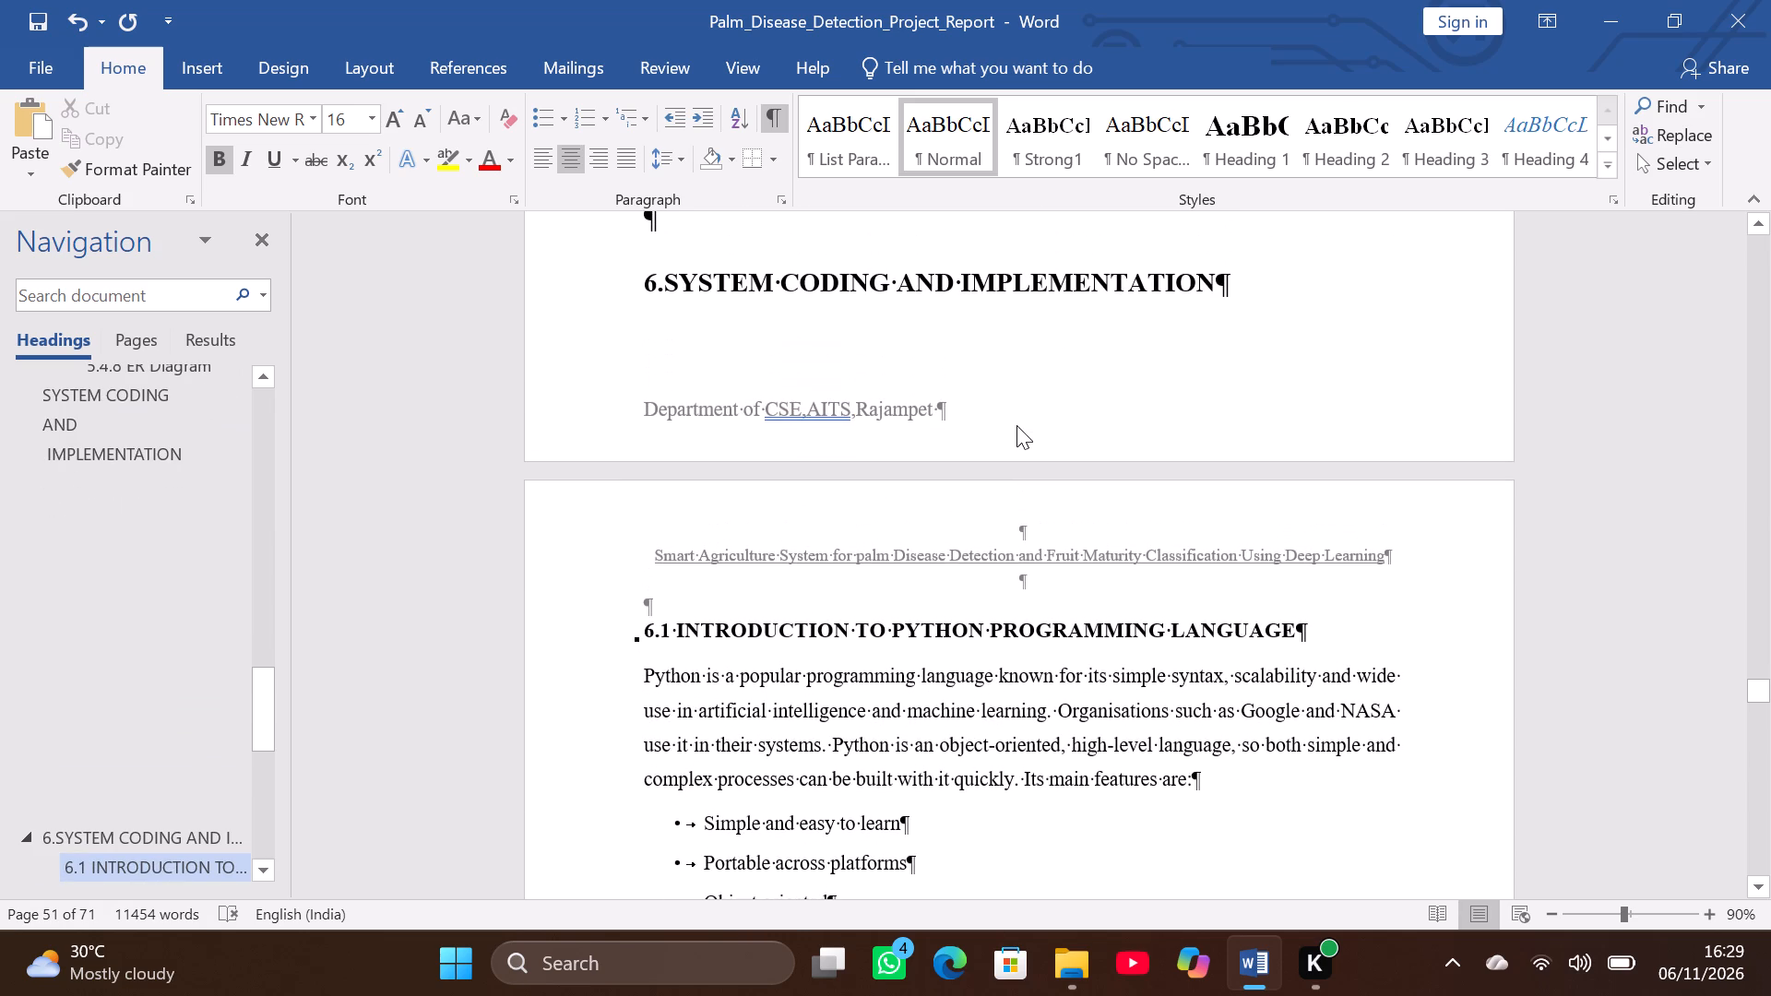
scroll(1016, 425, "up", 4)
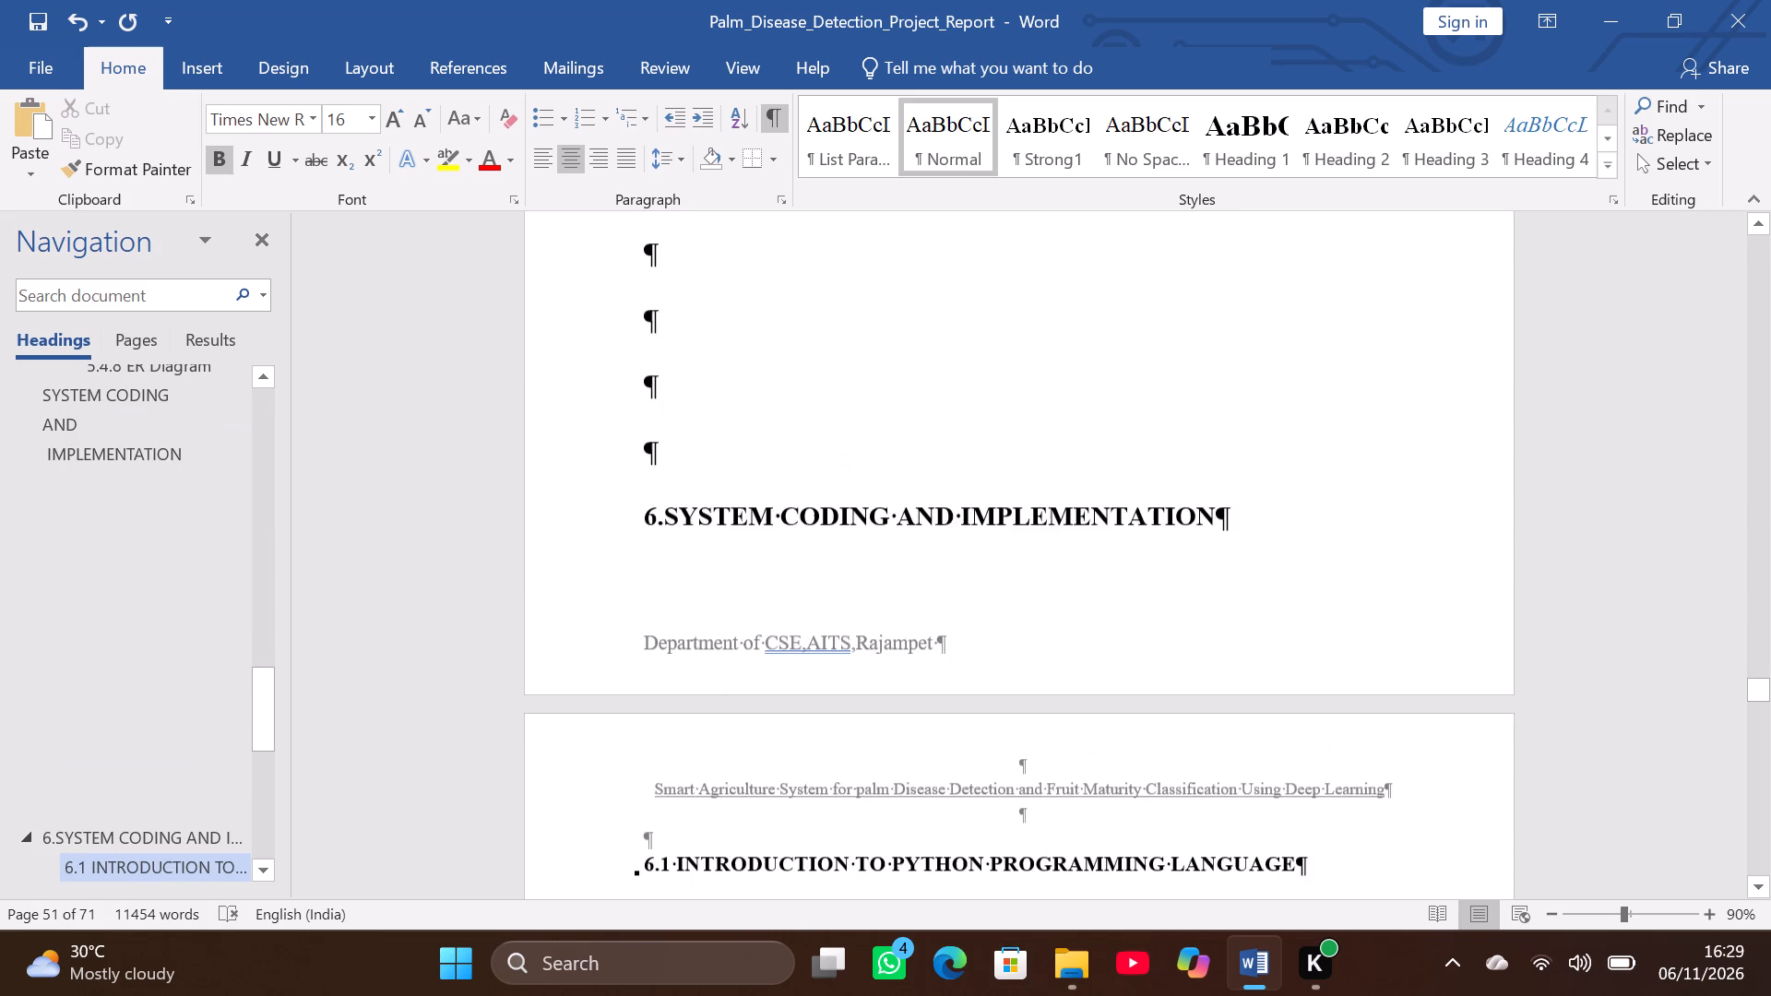
scroll(1016, 425, "up", 6)
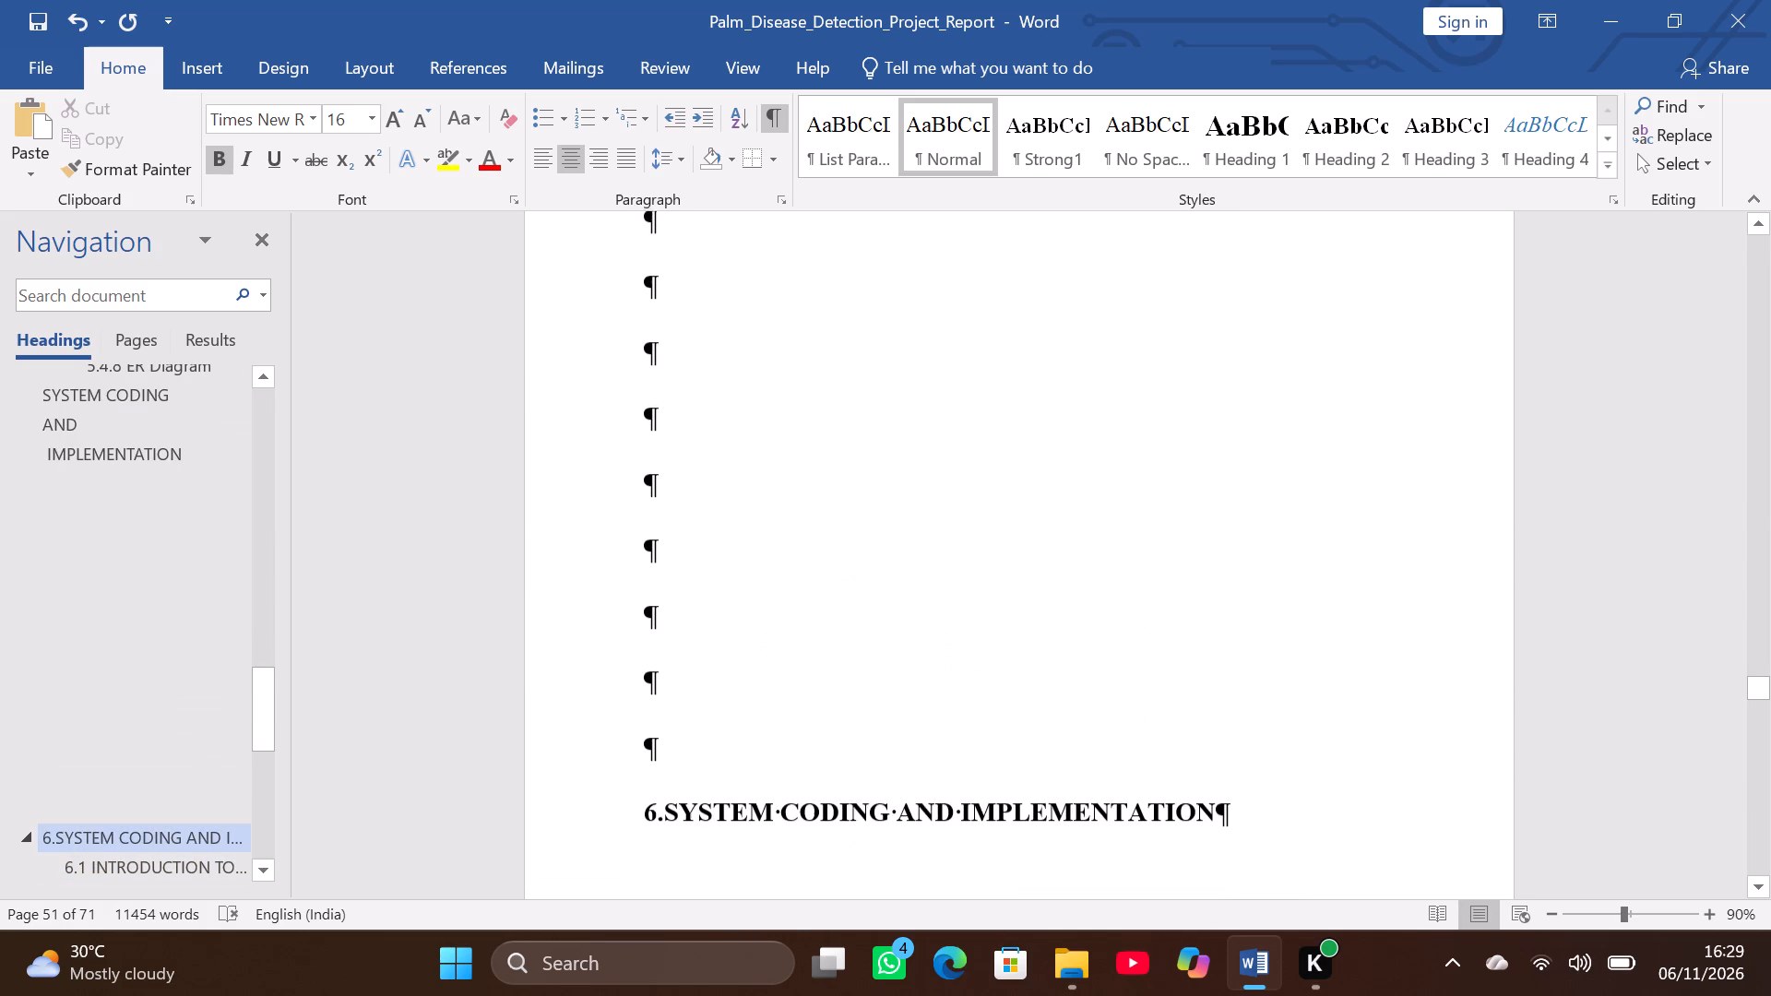
left_click(819, 715)
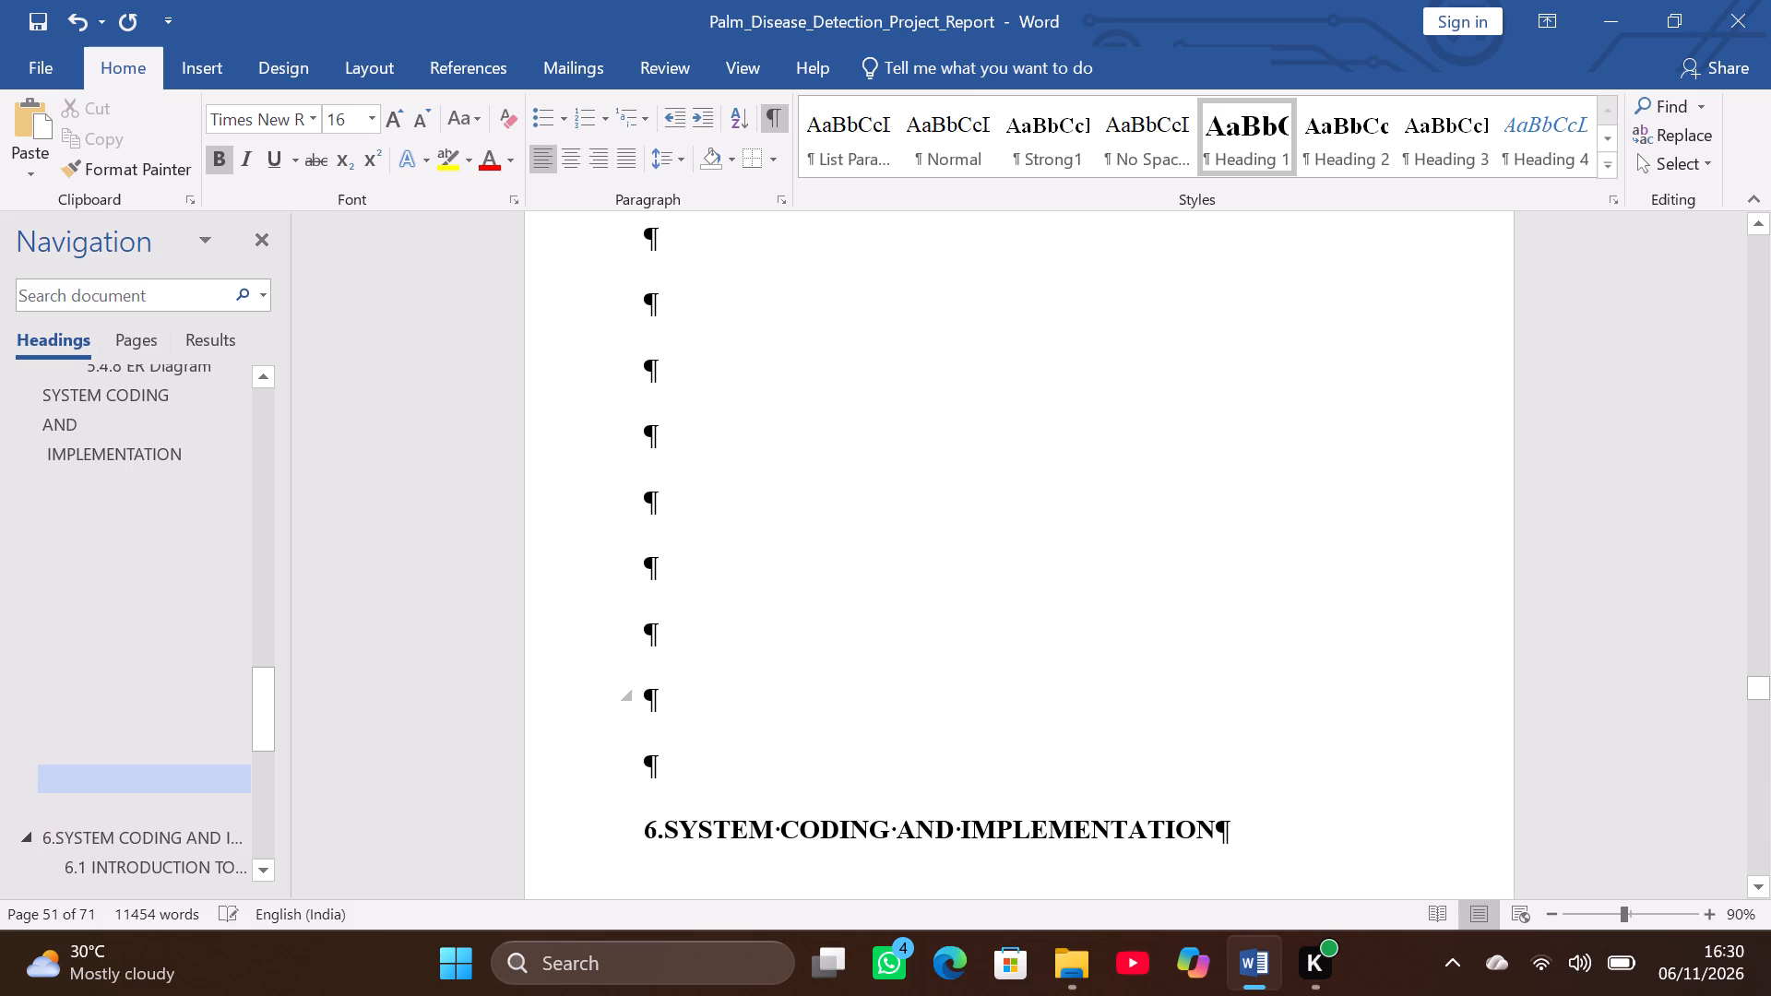
key("BackSpace")
key("BackSpace")
key("BackSpace")
key("BackSpace")
key("BackSpace")
key("BackSpace")
key("BackSpace")
key("BackSpace")
key("BackSpace")
key("BackSpace")
key("BackSpace")
key("BackSpace")
key("BackSpace")
key("BackSpace")
key("BackSpace")
key("BackSpace")
key("BackSpace")
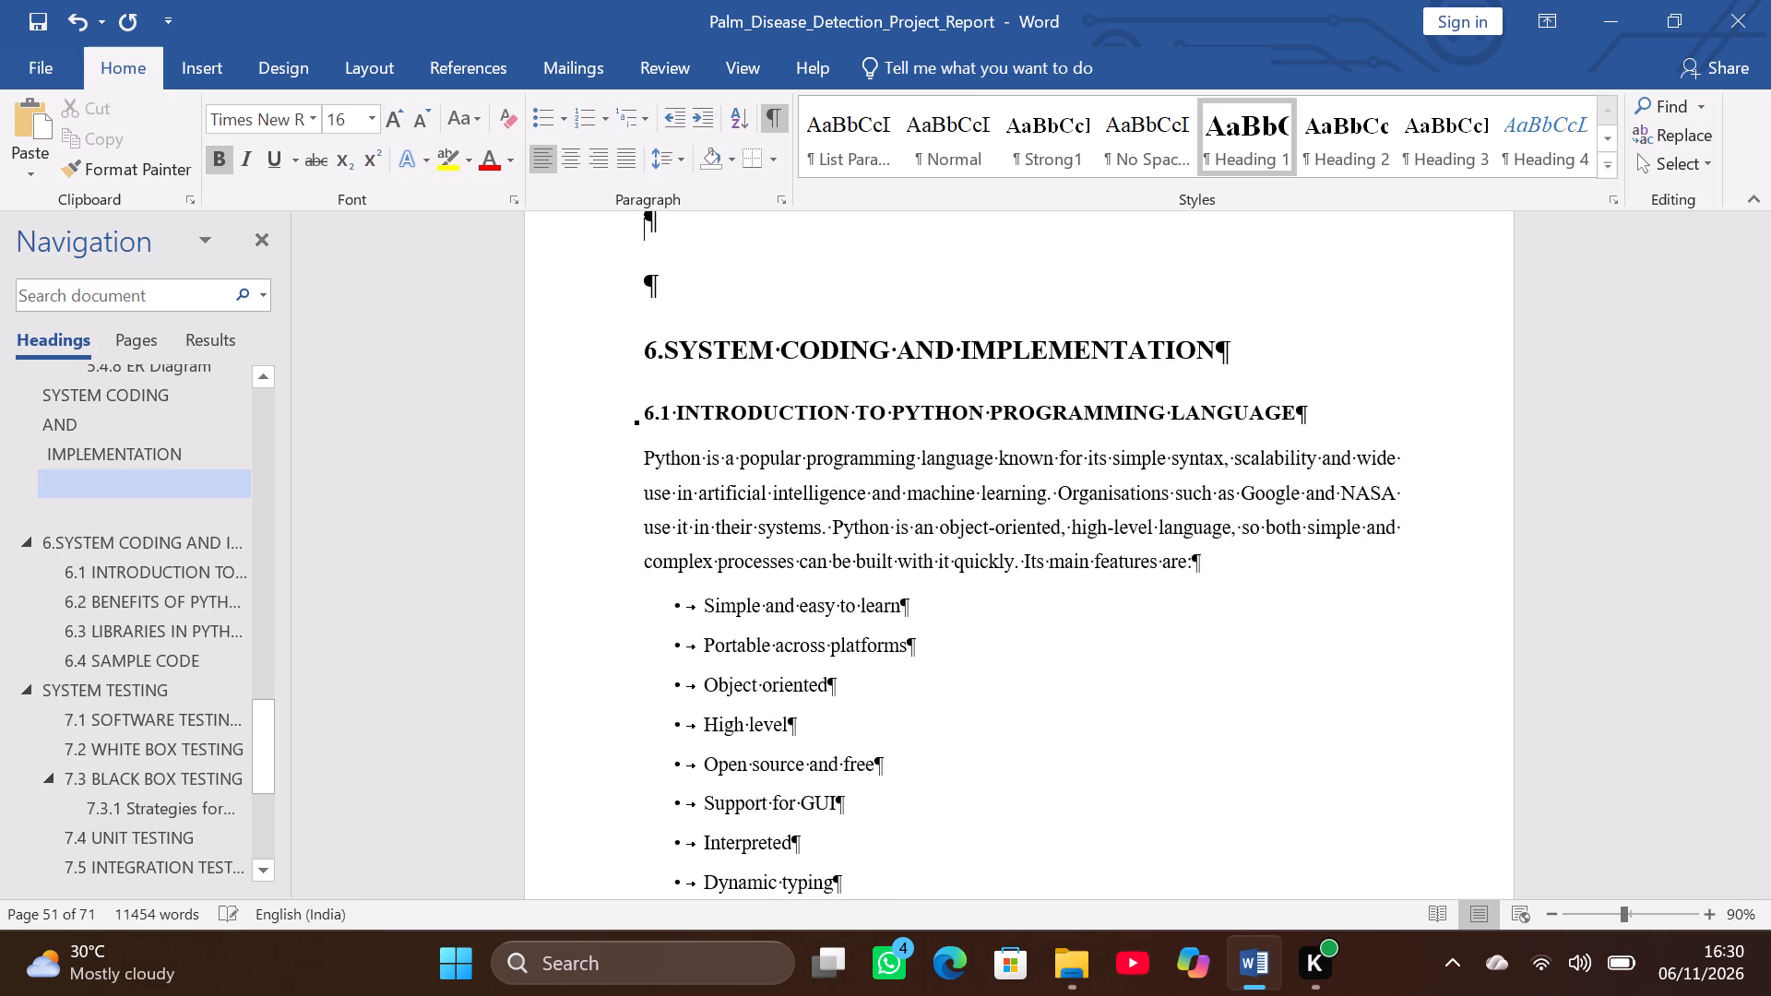
key("BackSpace")
key("BackSpace")
scroll(819, 715, "up", 11)
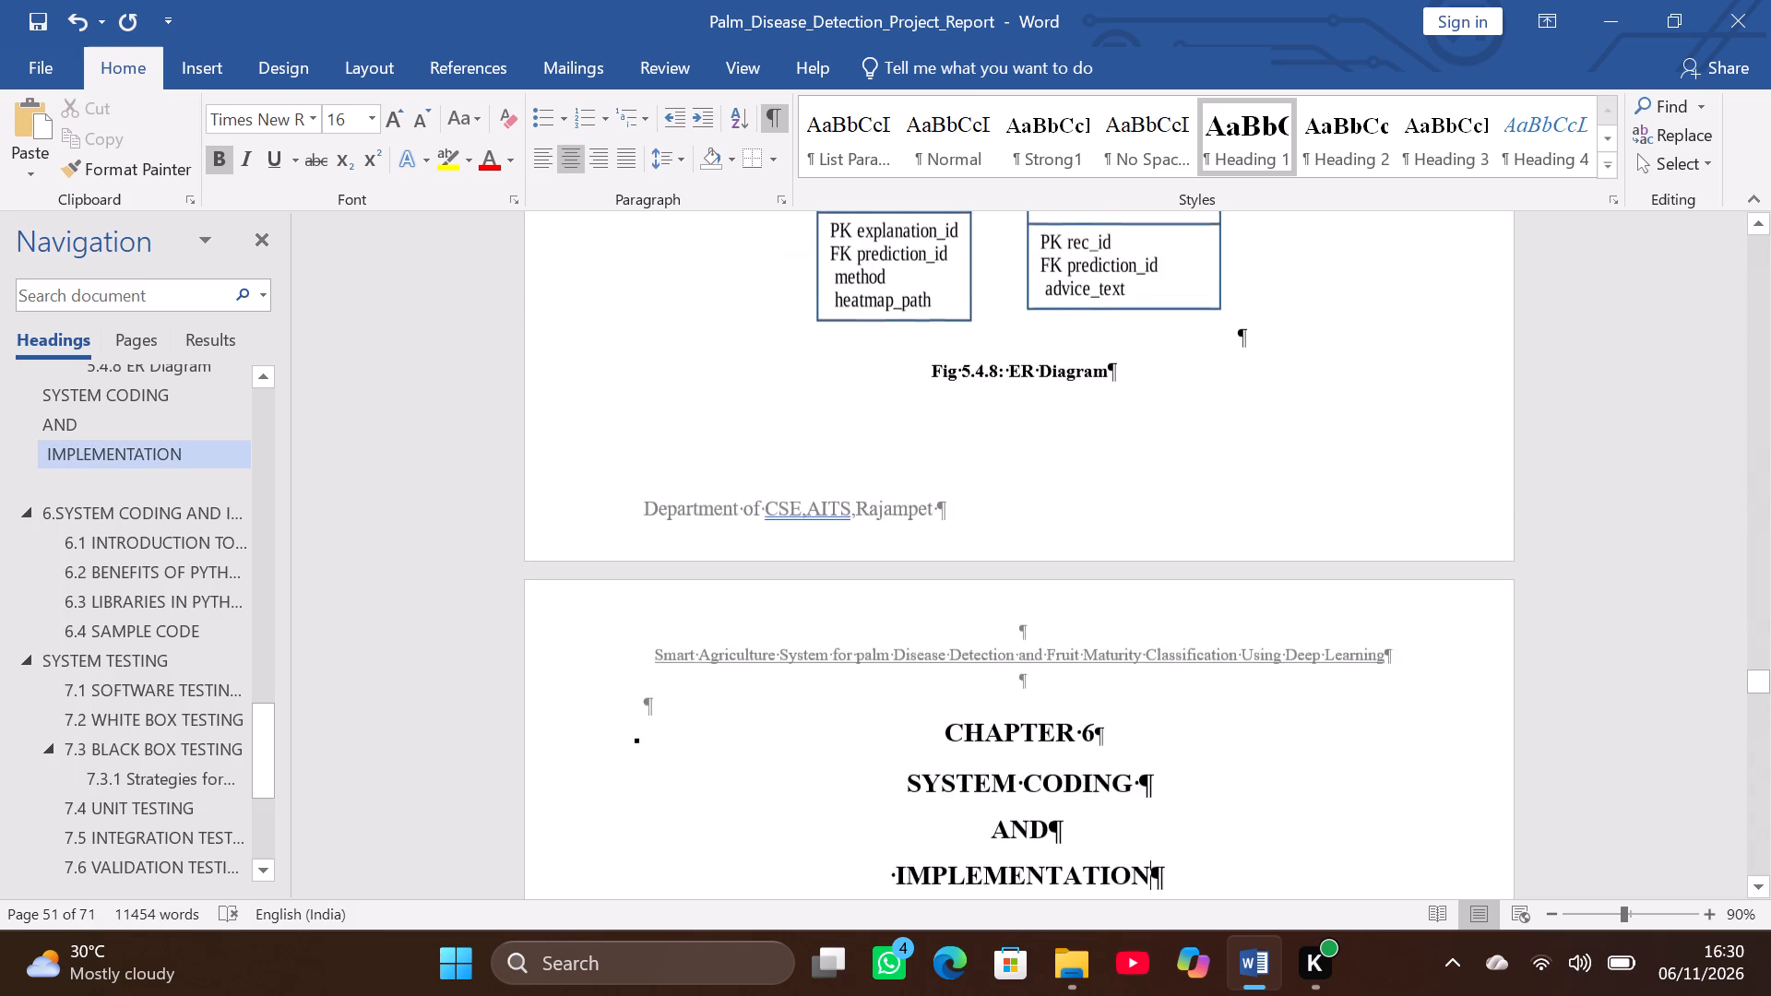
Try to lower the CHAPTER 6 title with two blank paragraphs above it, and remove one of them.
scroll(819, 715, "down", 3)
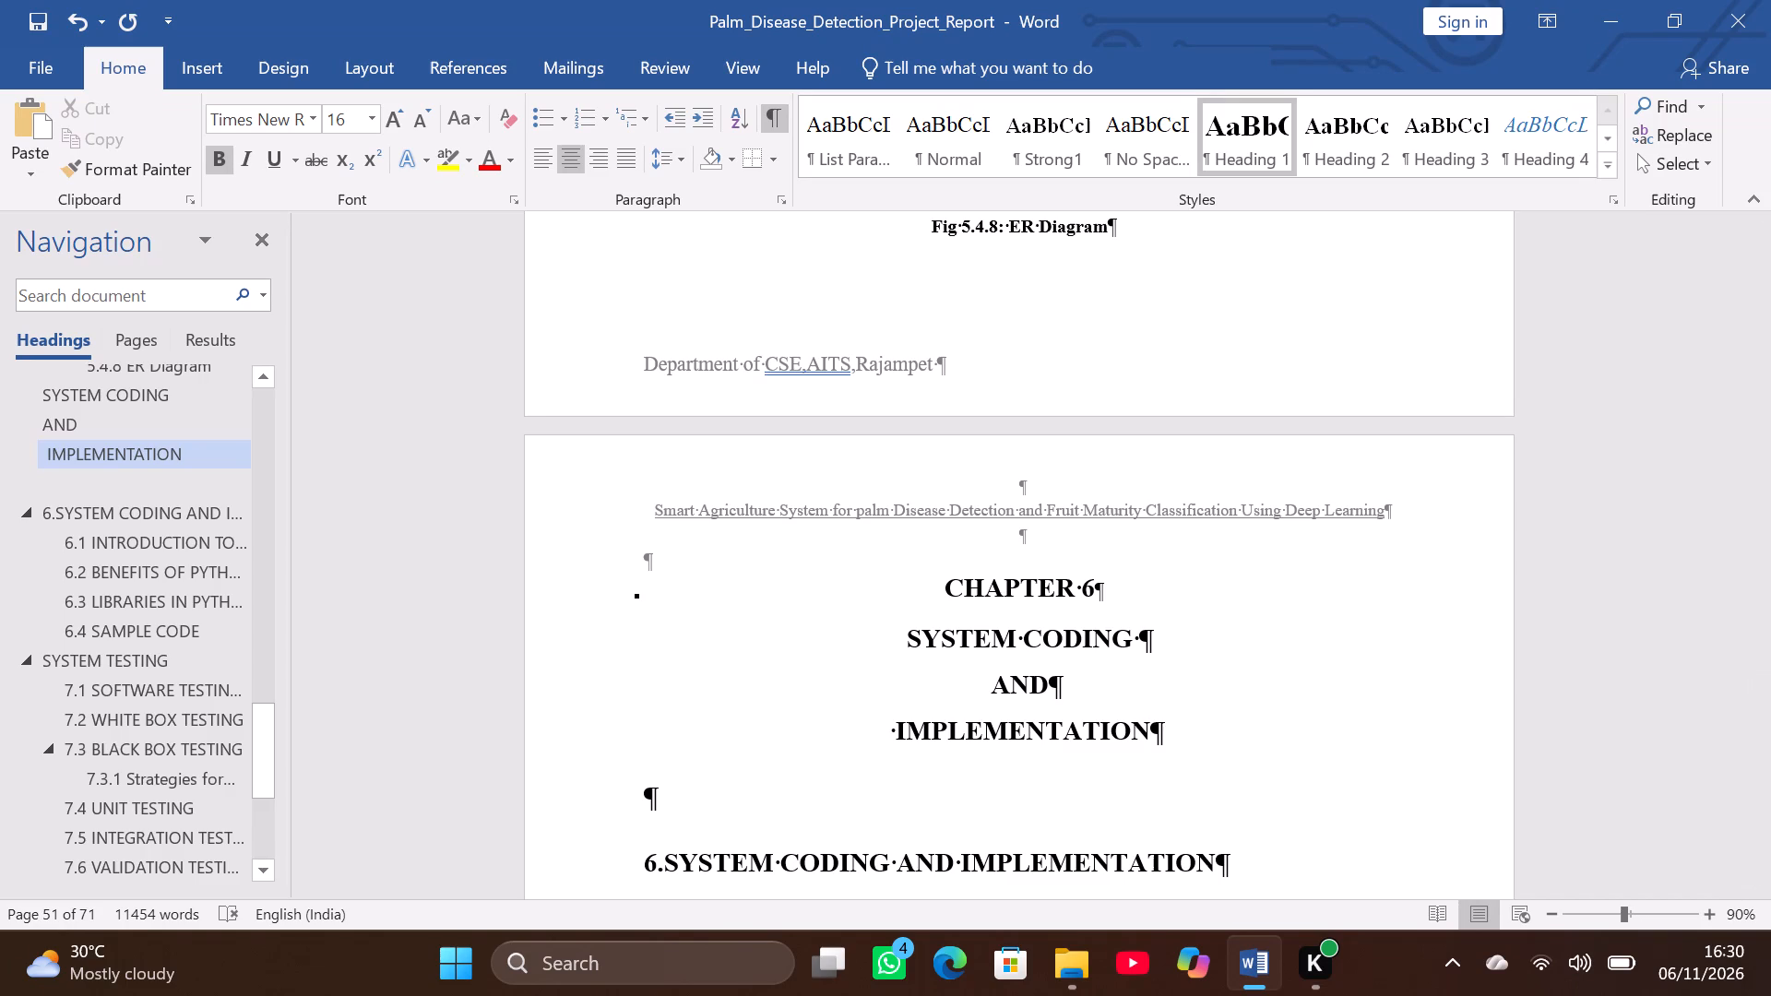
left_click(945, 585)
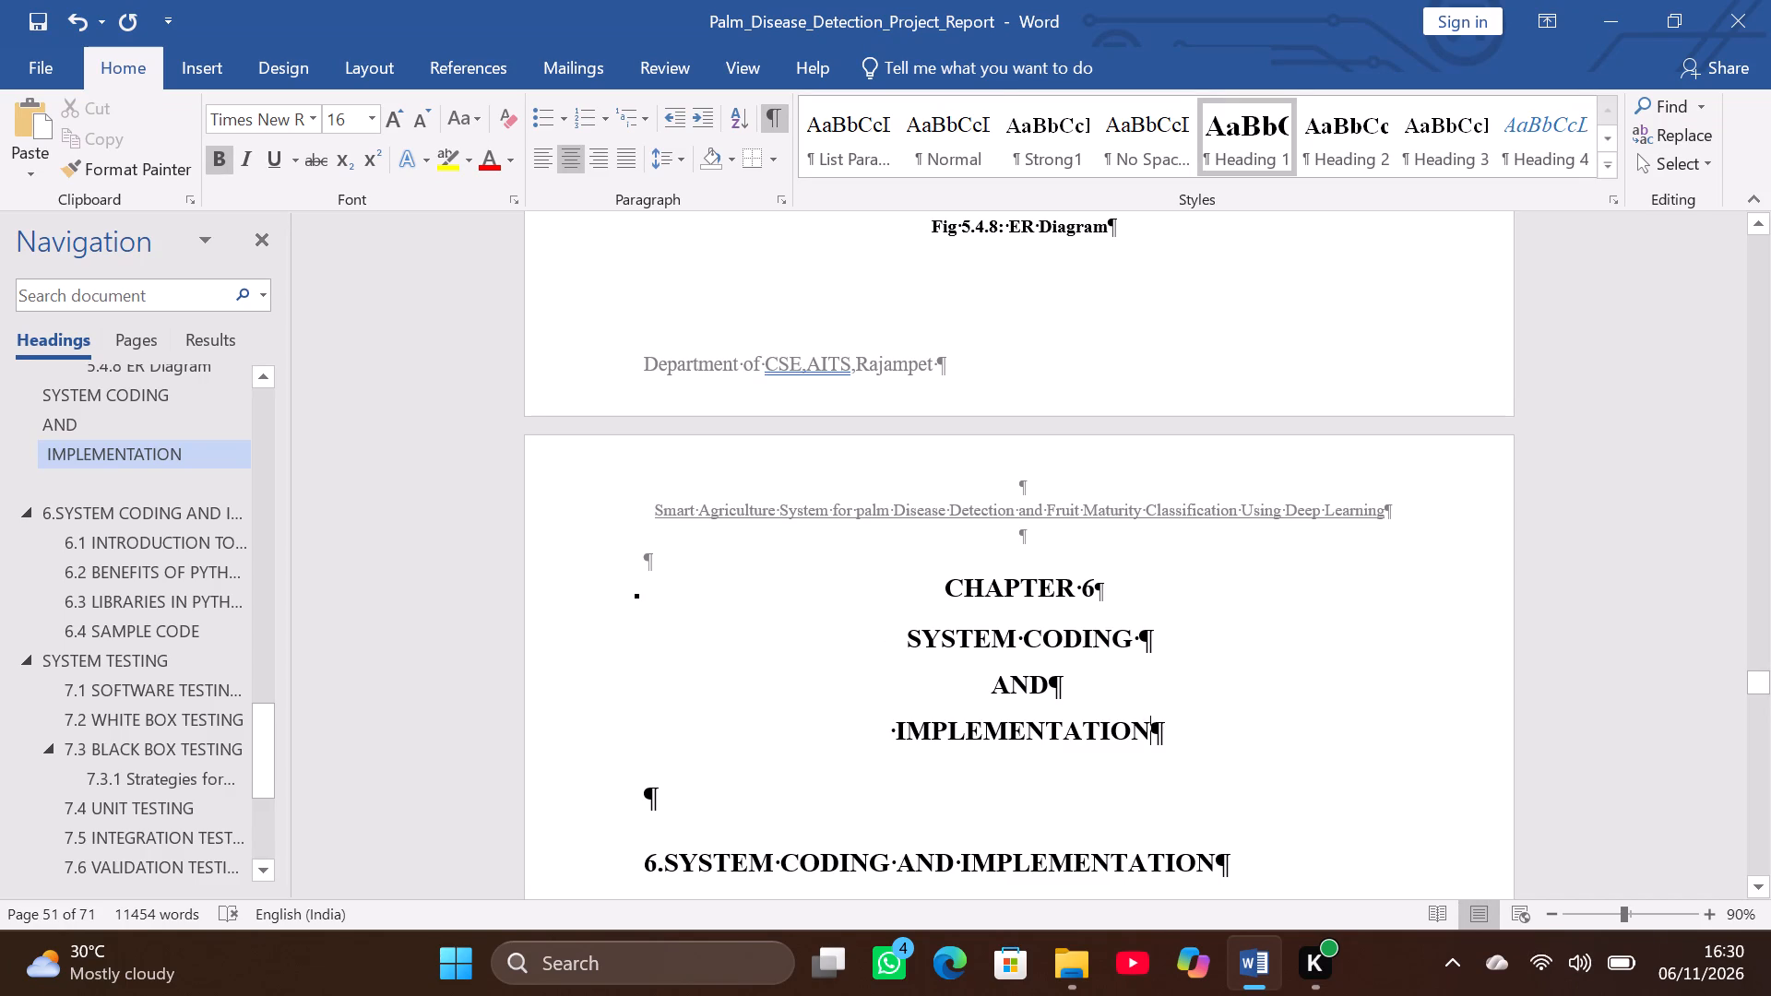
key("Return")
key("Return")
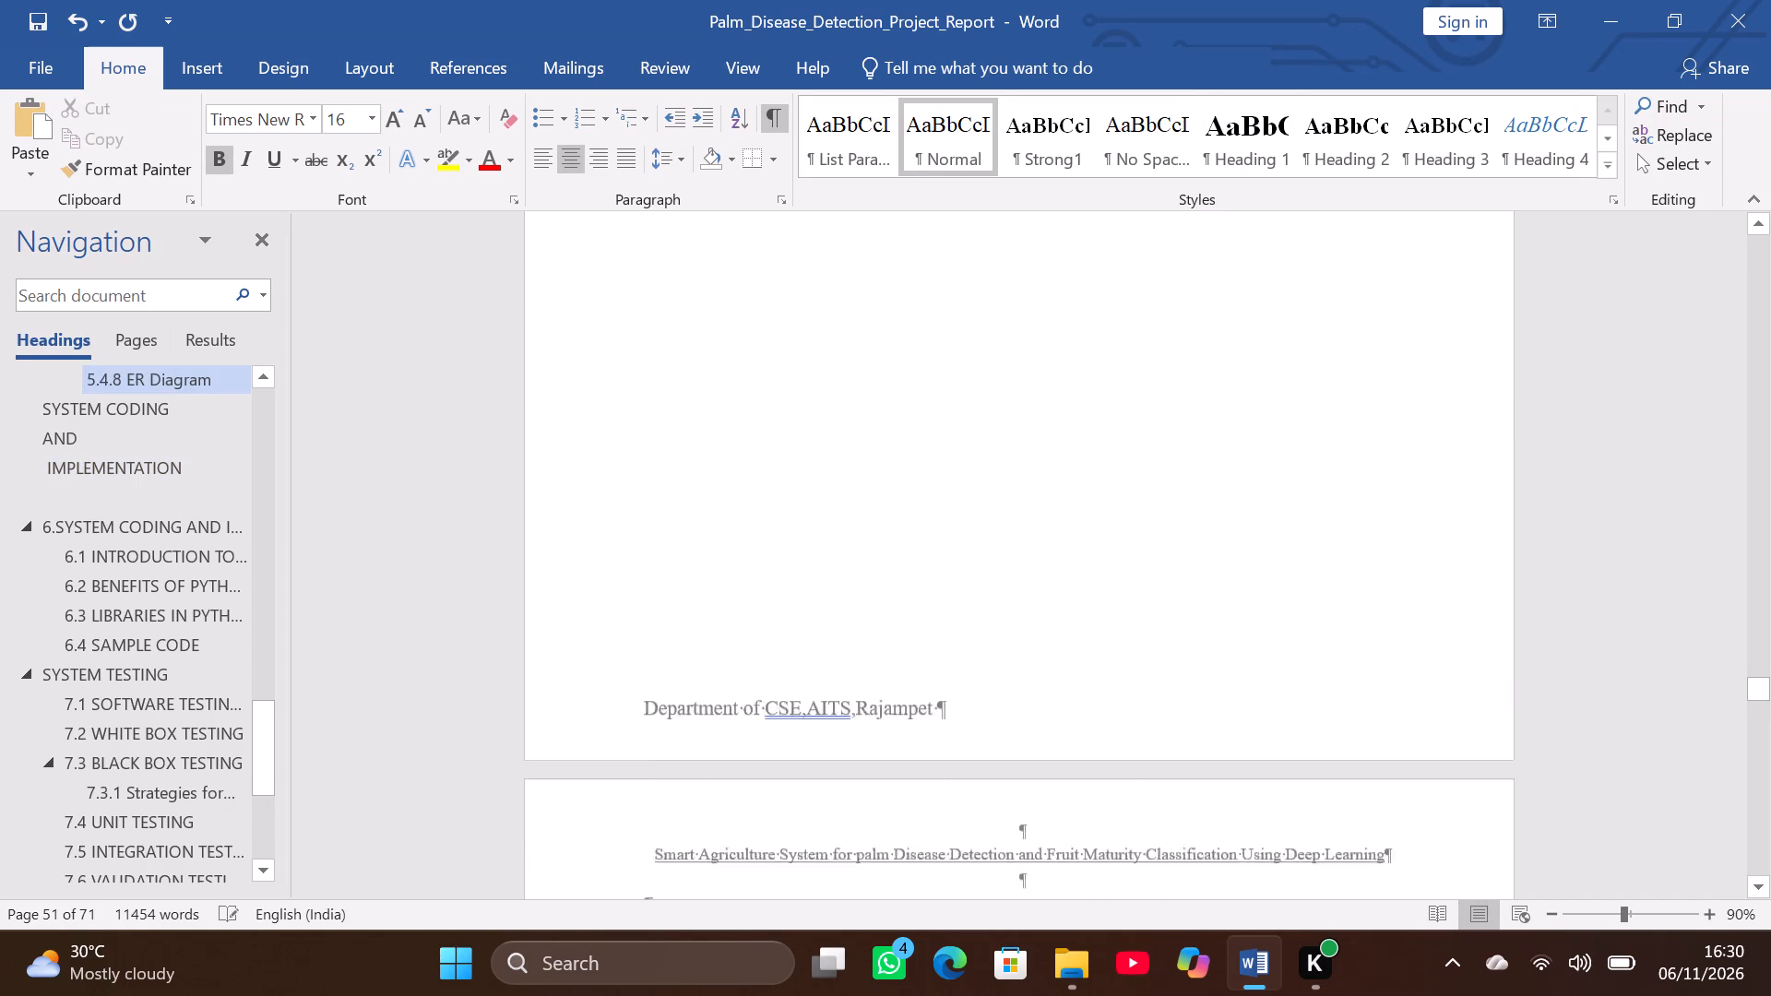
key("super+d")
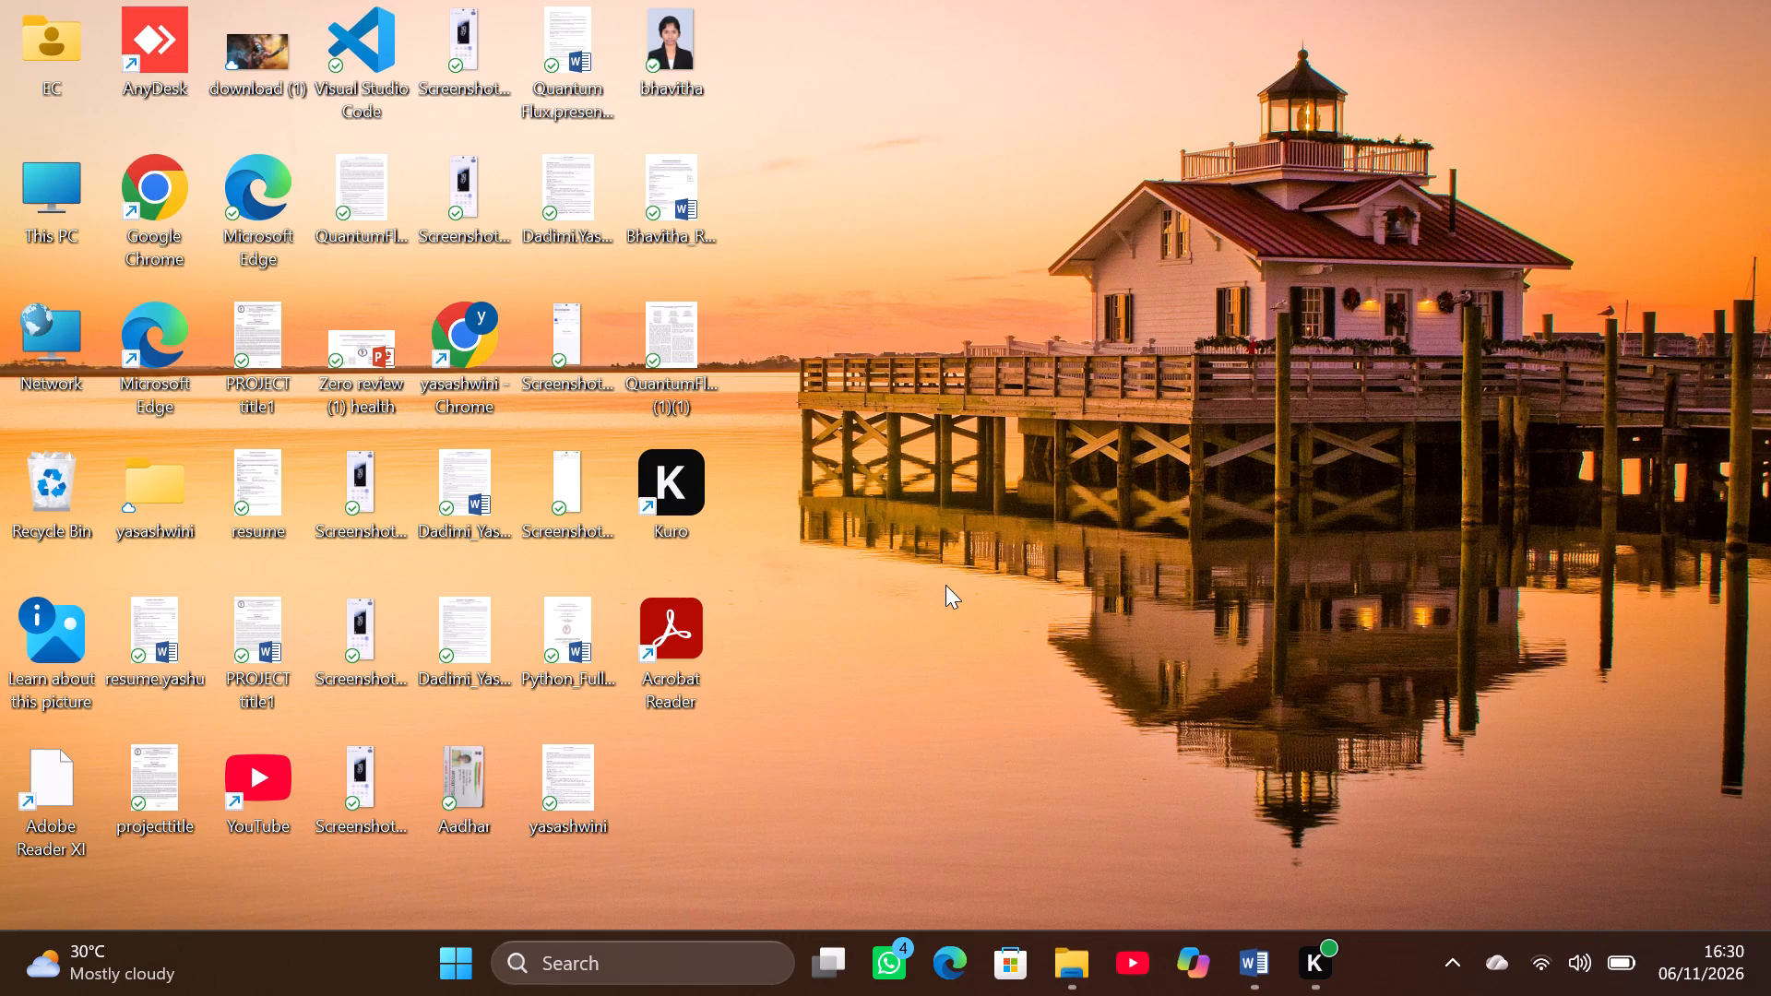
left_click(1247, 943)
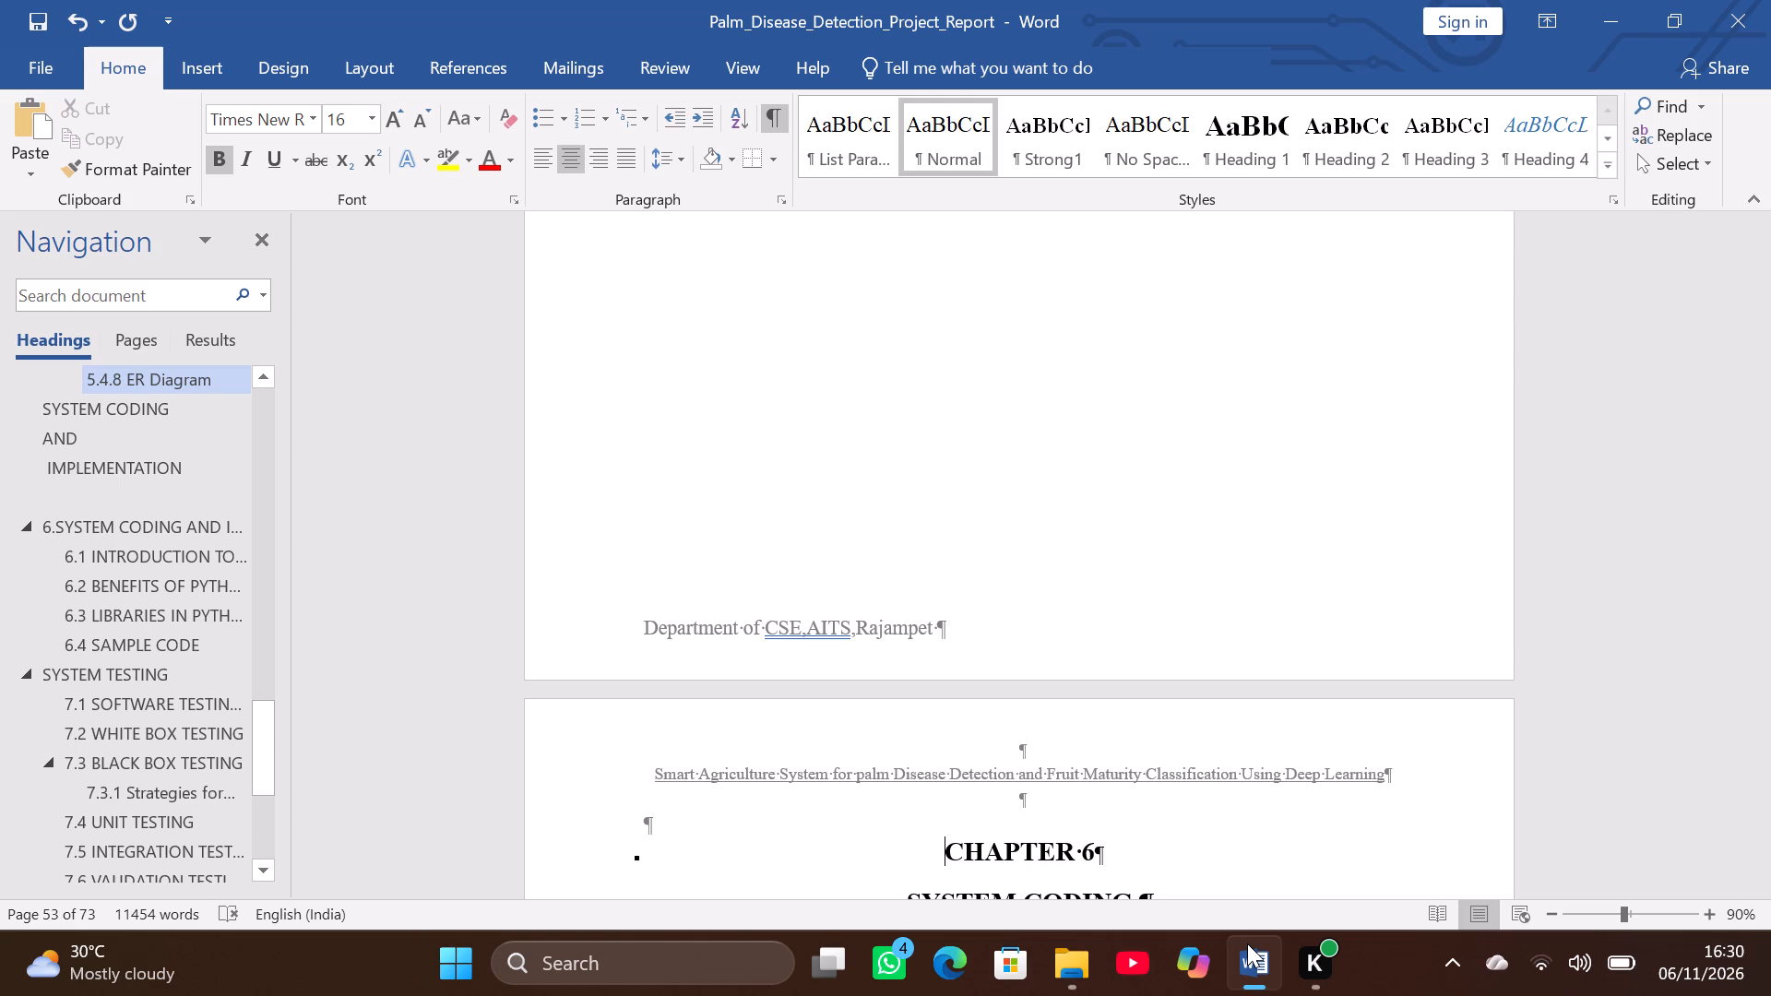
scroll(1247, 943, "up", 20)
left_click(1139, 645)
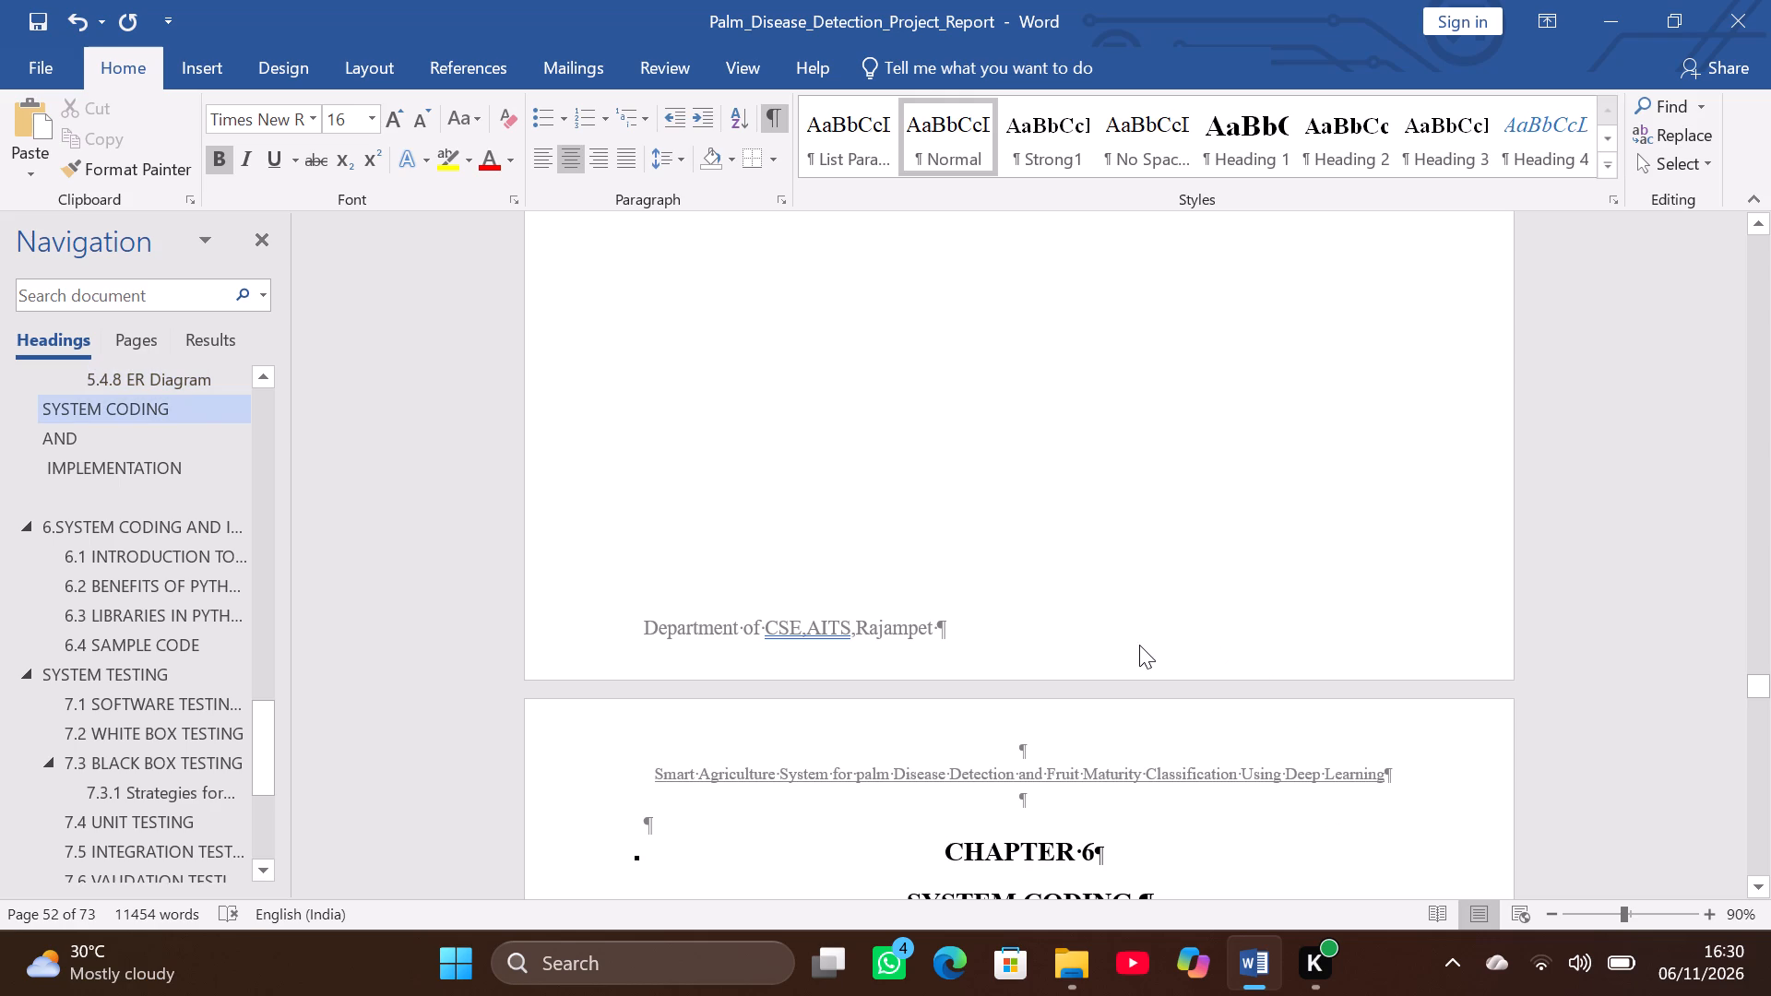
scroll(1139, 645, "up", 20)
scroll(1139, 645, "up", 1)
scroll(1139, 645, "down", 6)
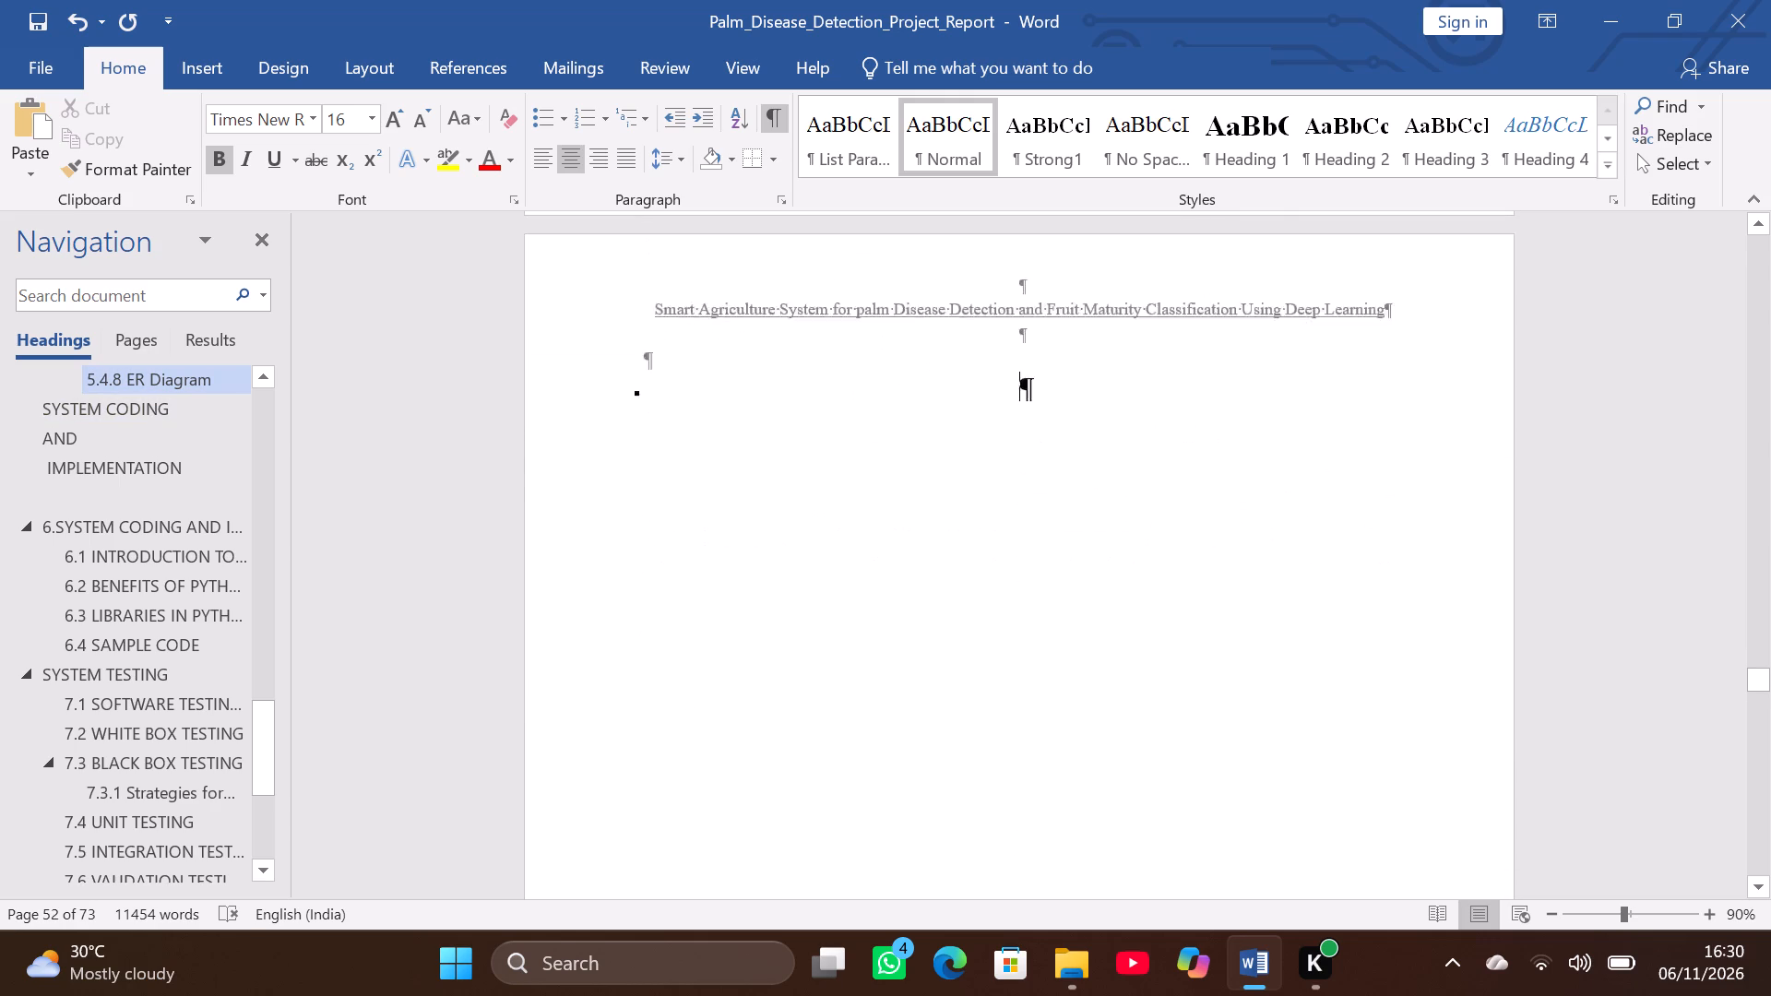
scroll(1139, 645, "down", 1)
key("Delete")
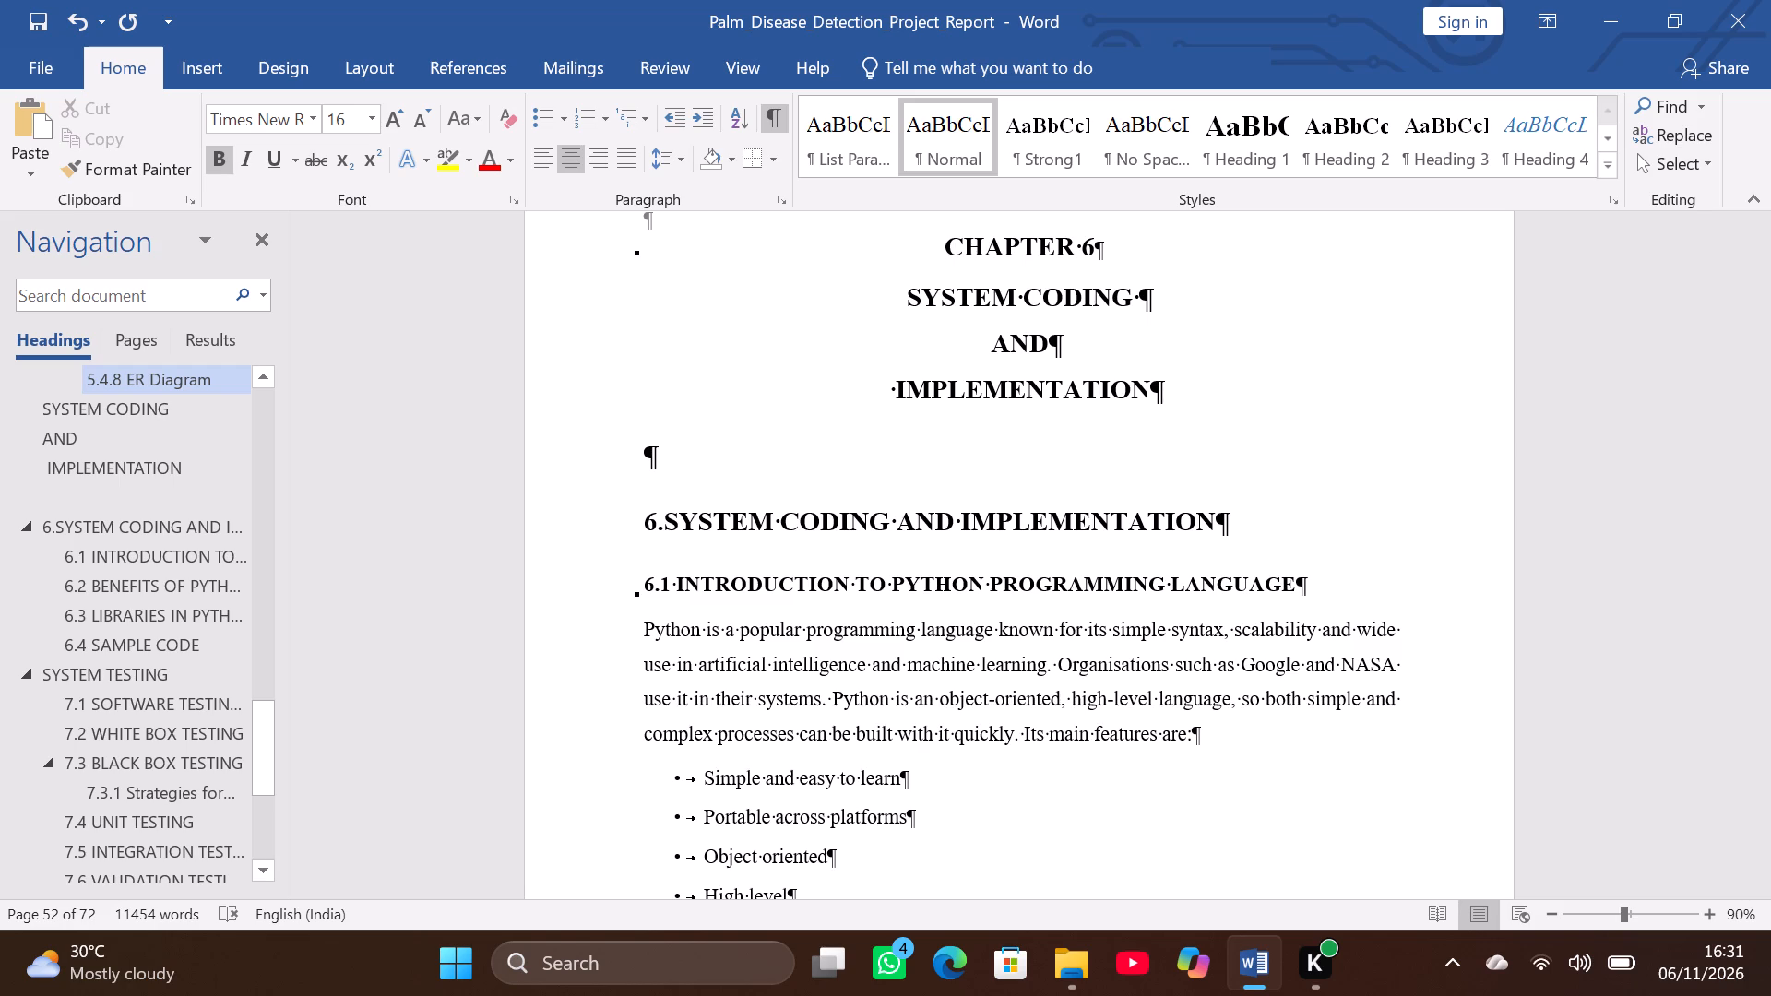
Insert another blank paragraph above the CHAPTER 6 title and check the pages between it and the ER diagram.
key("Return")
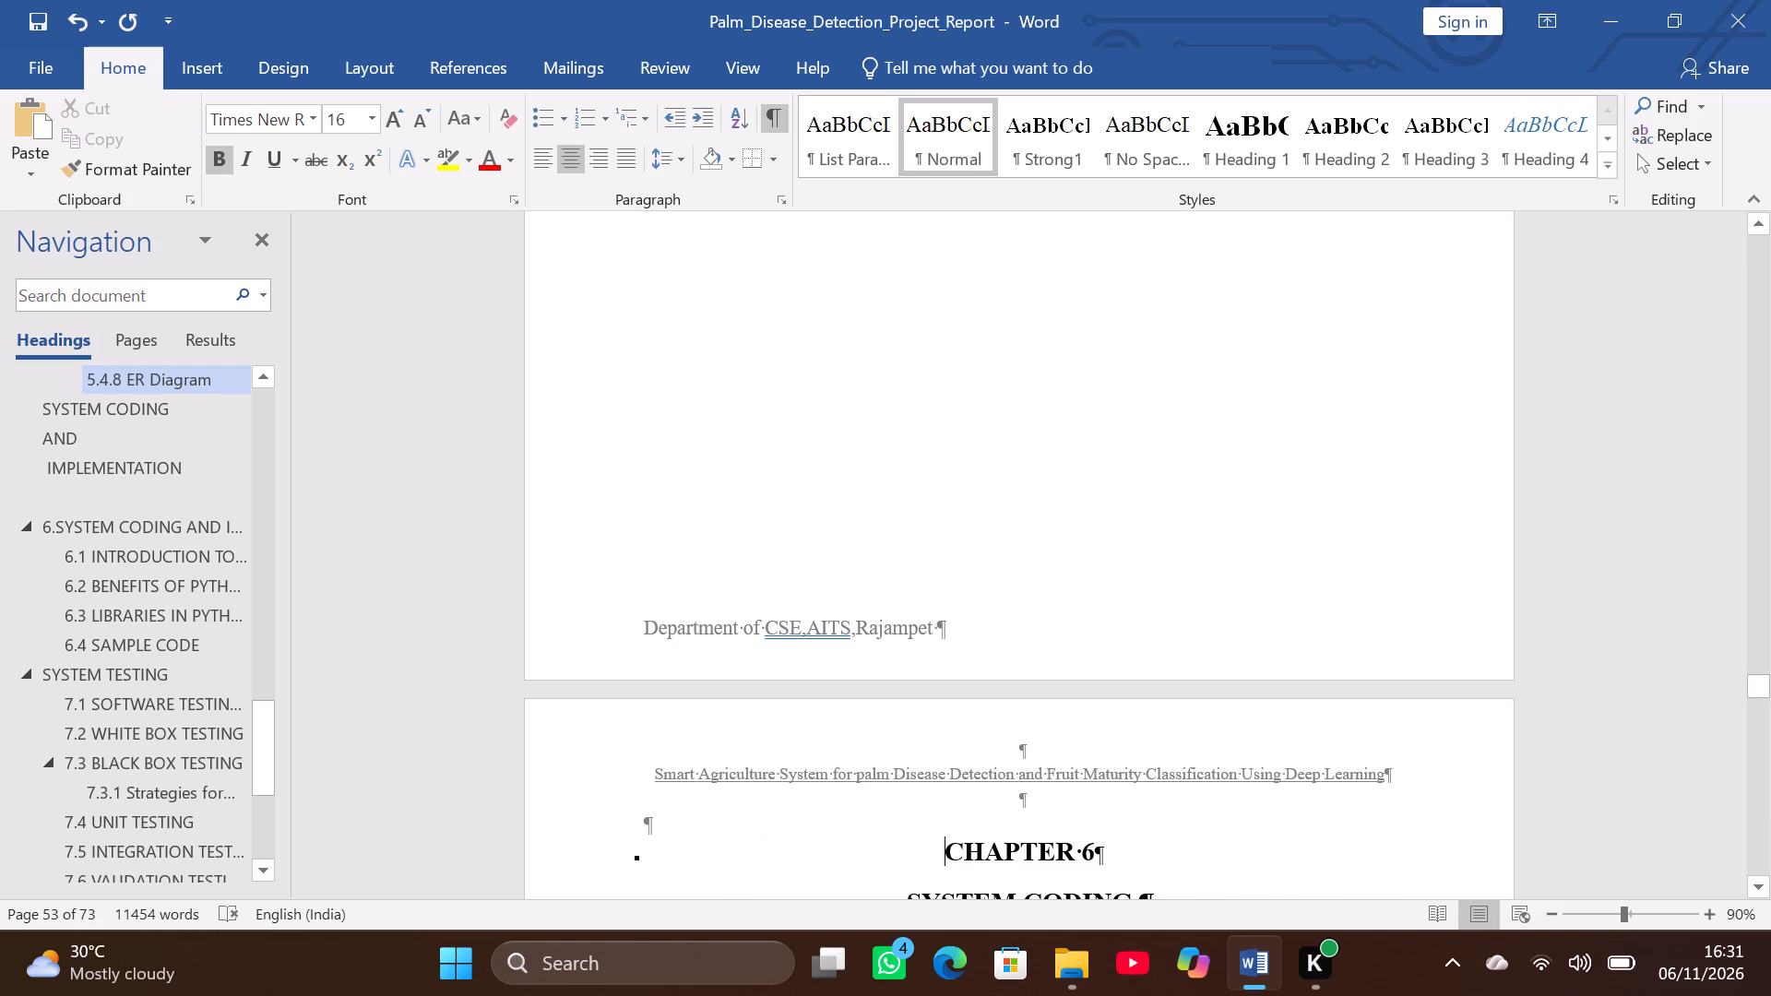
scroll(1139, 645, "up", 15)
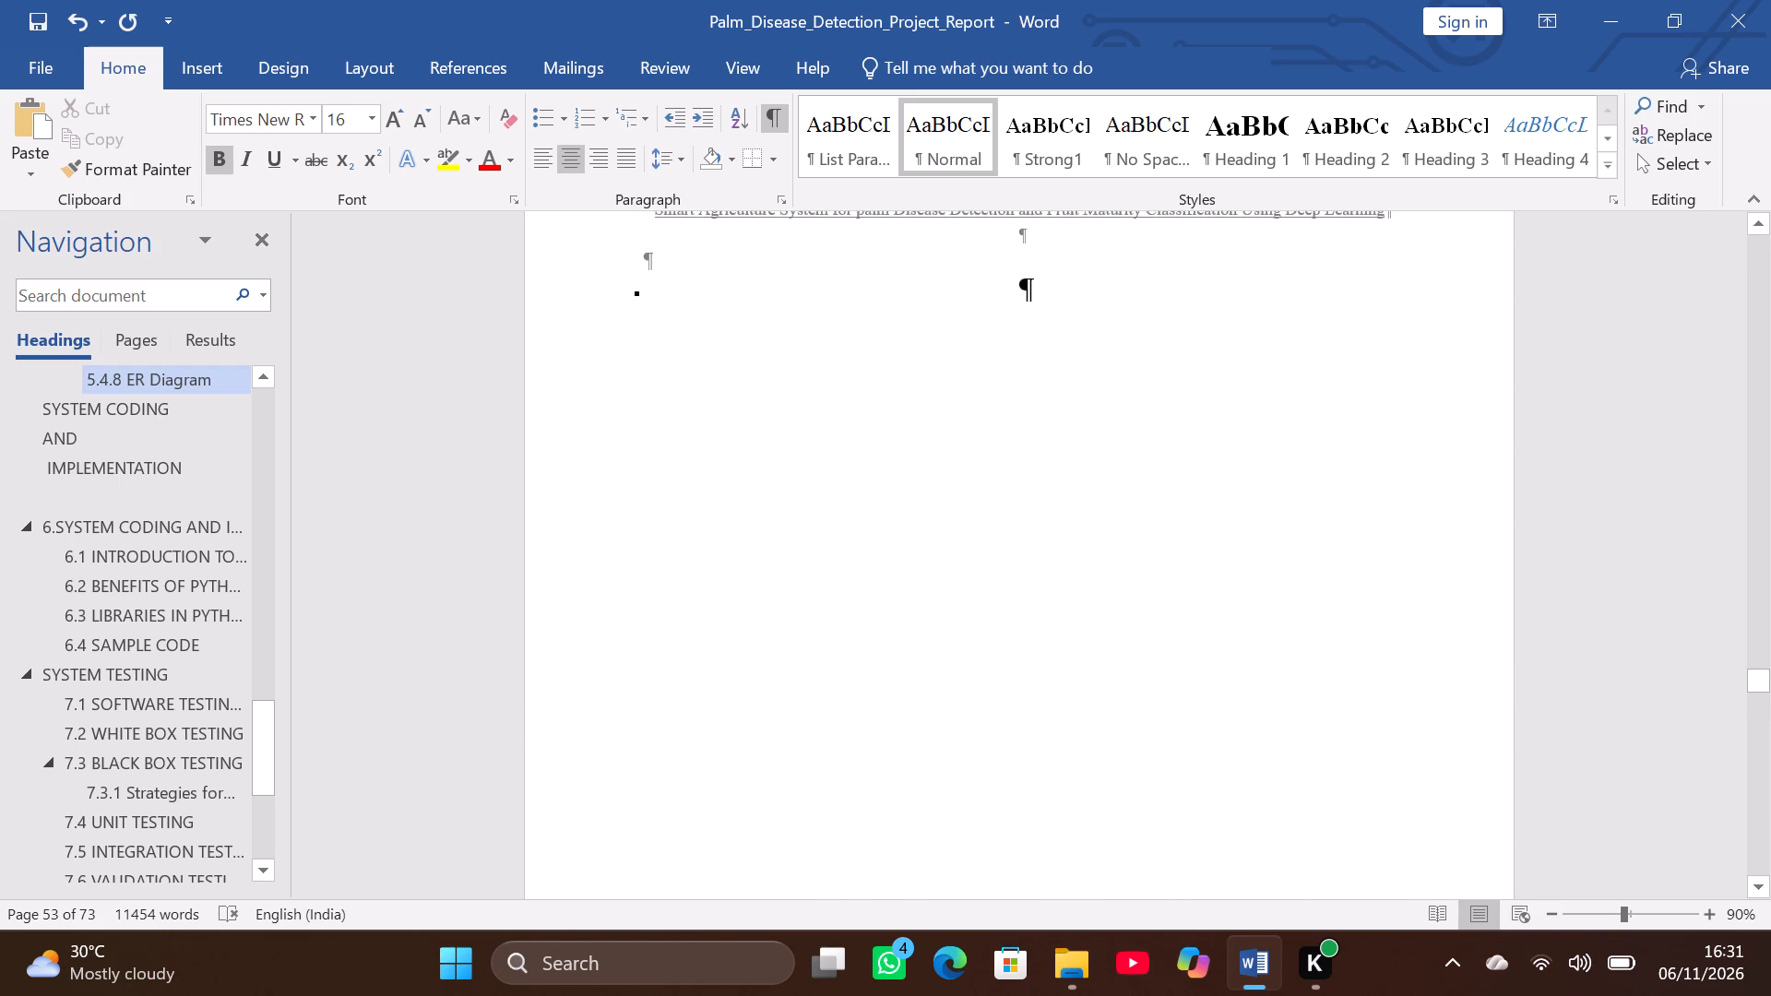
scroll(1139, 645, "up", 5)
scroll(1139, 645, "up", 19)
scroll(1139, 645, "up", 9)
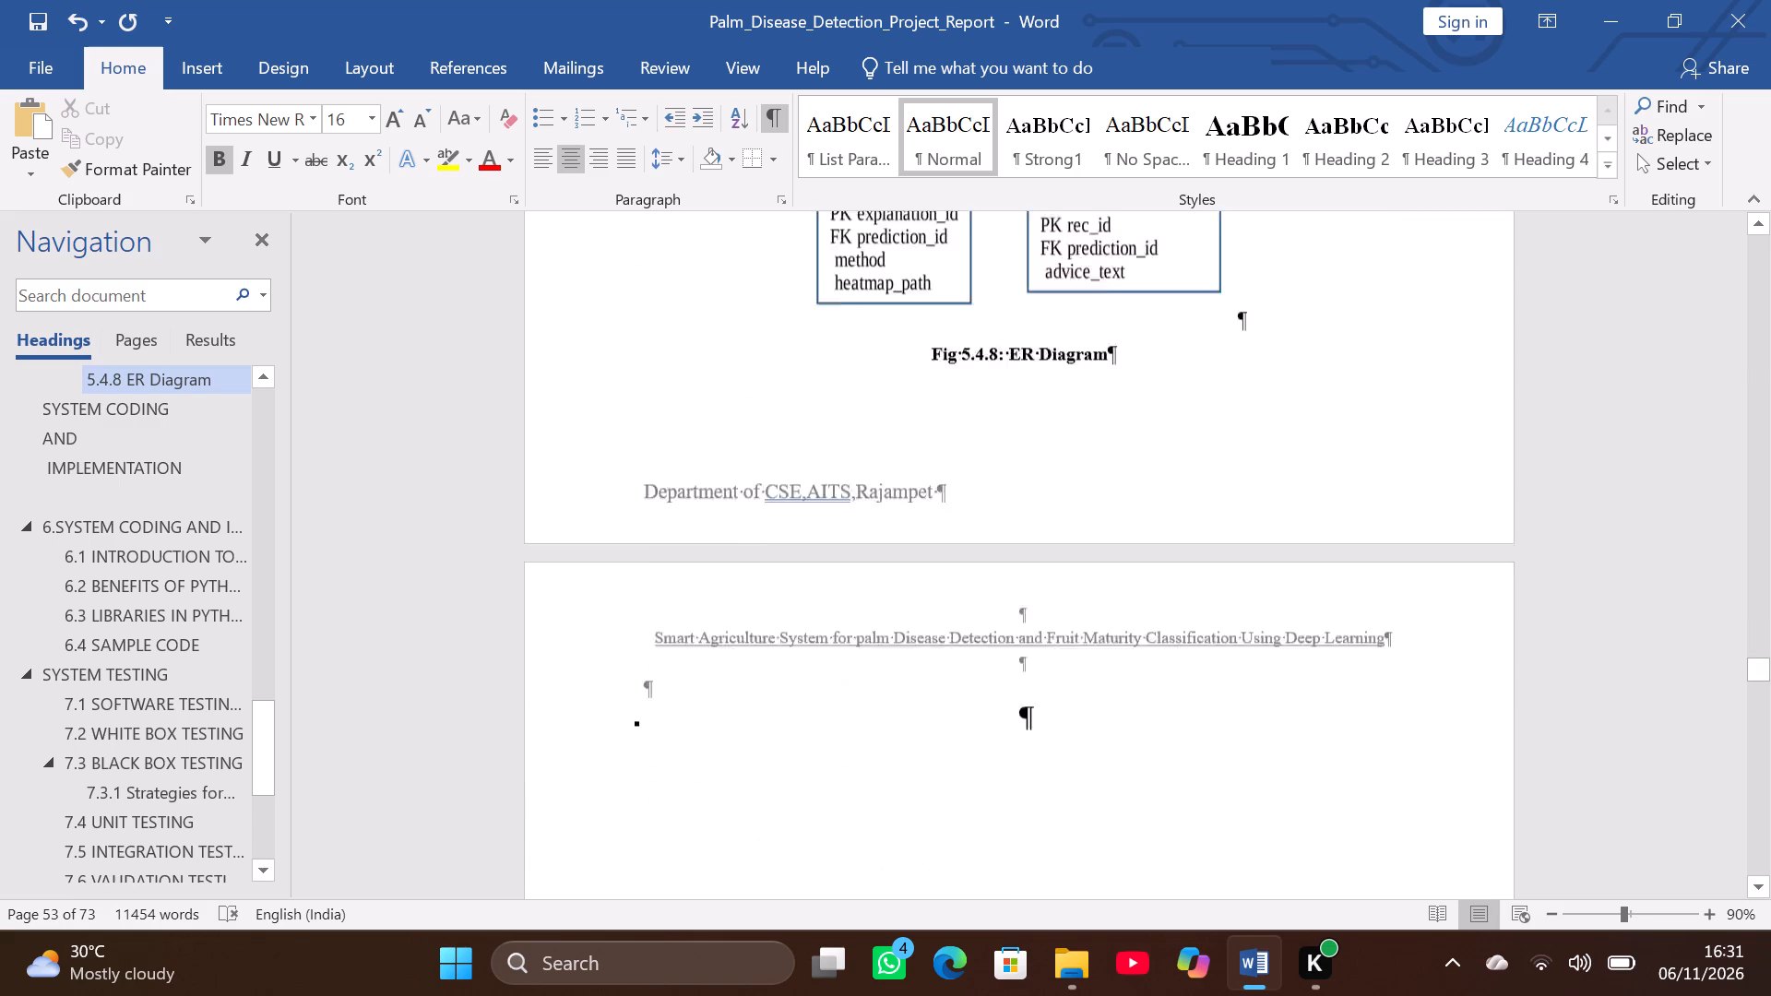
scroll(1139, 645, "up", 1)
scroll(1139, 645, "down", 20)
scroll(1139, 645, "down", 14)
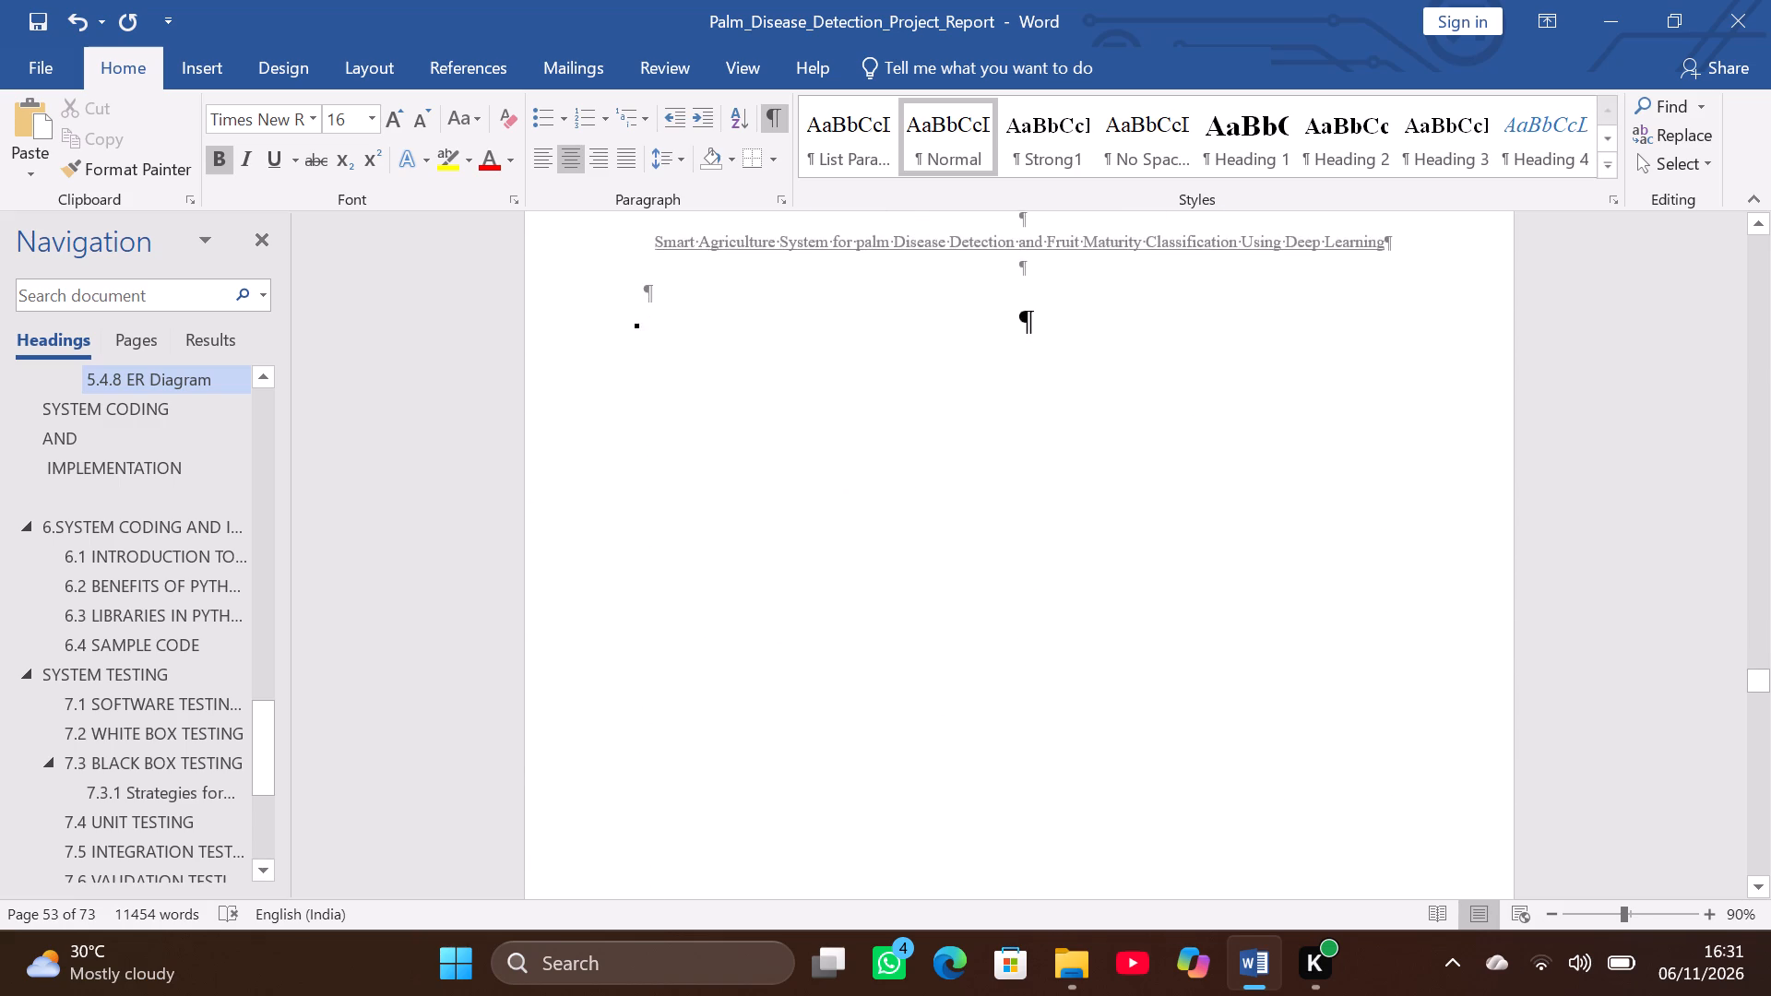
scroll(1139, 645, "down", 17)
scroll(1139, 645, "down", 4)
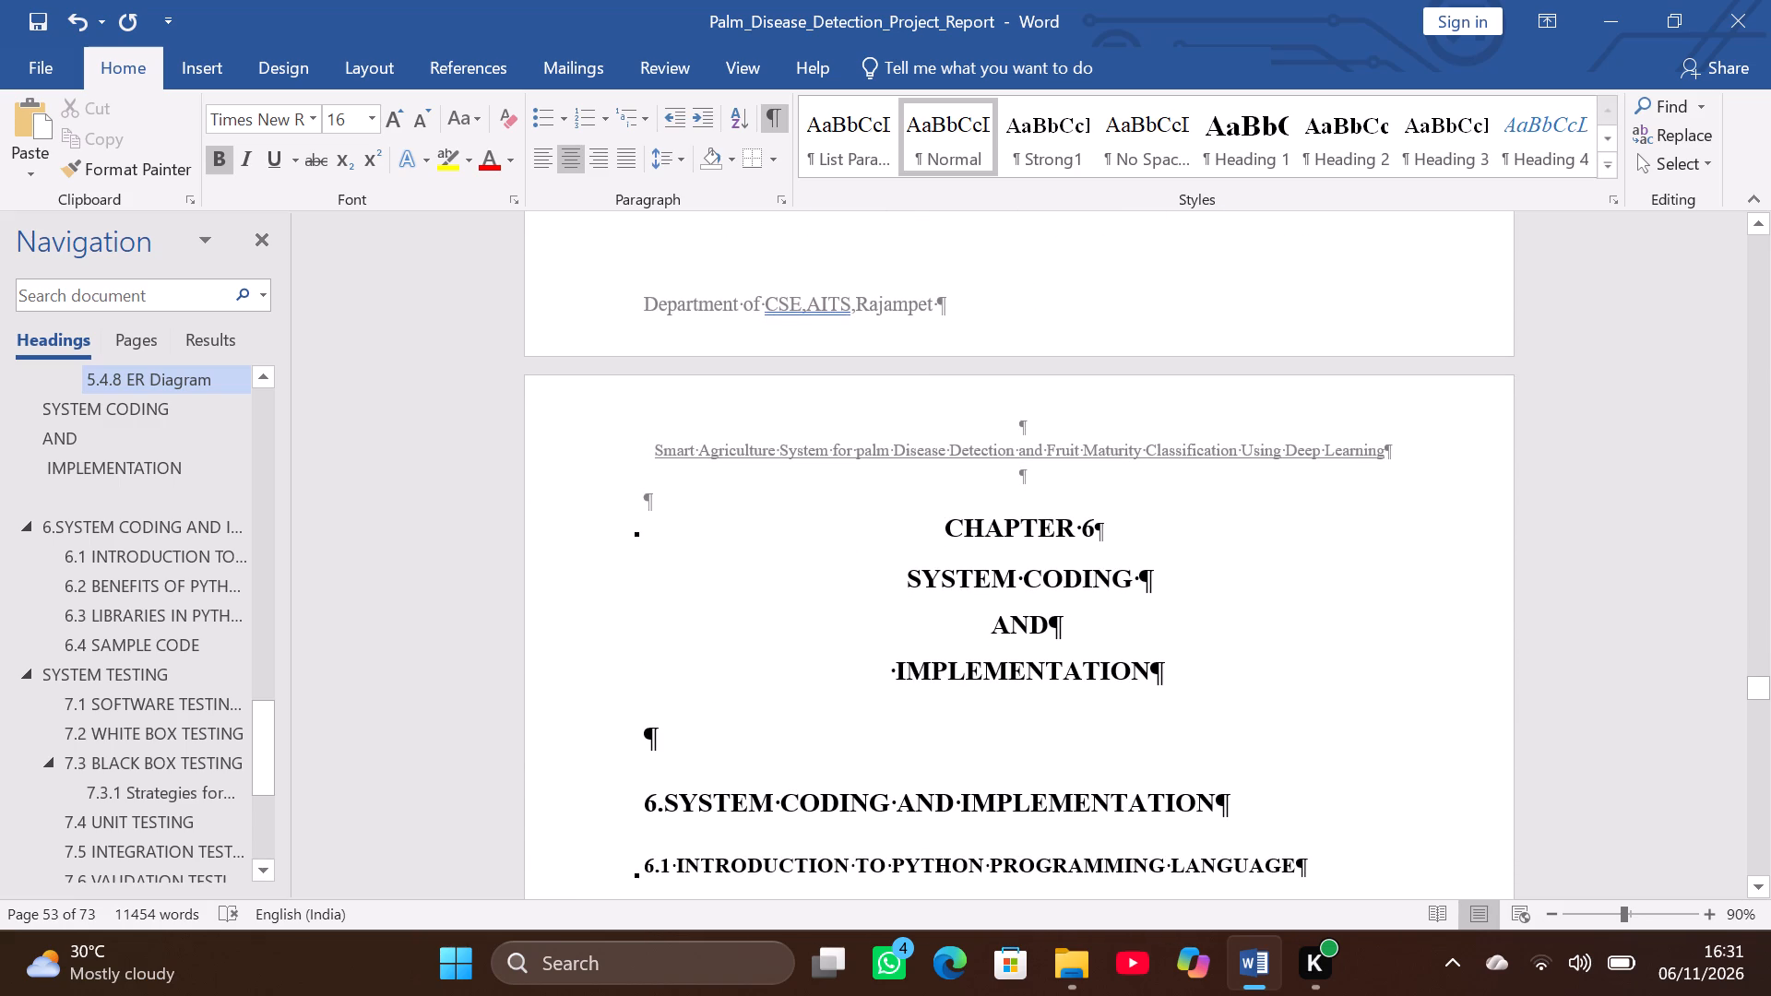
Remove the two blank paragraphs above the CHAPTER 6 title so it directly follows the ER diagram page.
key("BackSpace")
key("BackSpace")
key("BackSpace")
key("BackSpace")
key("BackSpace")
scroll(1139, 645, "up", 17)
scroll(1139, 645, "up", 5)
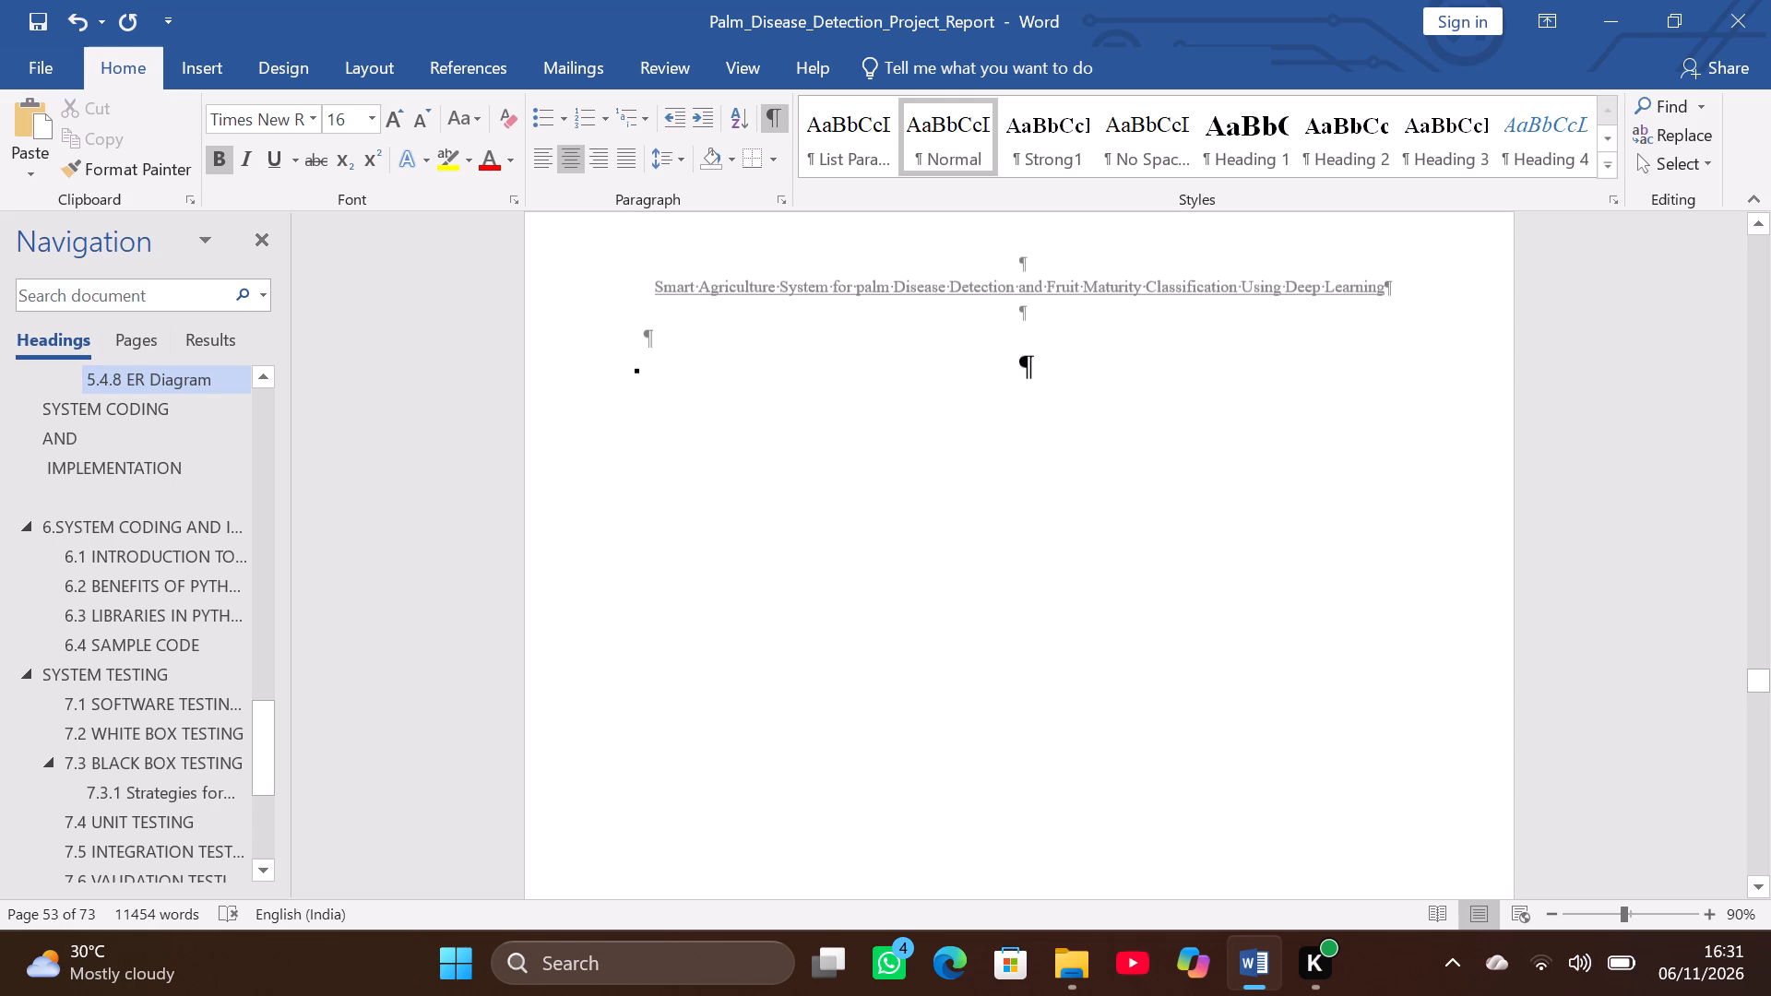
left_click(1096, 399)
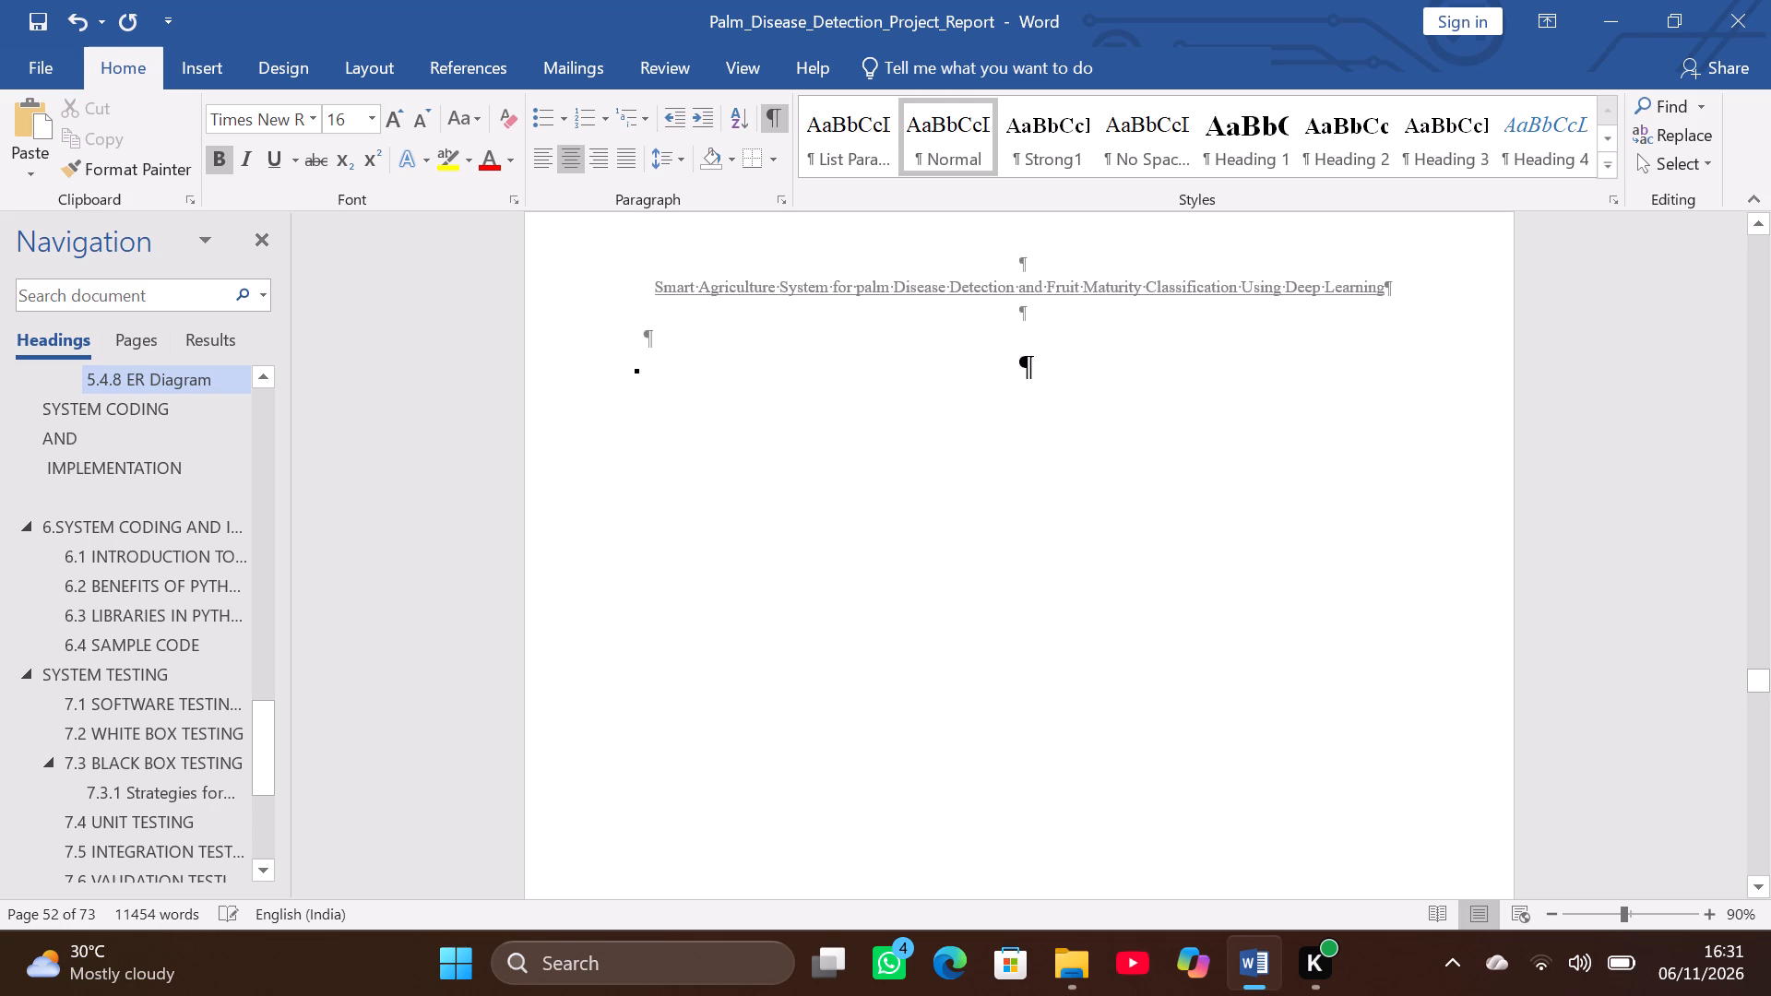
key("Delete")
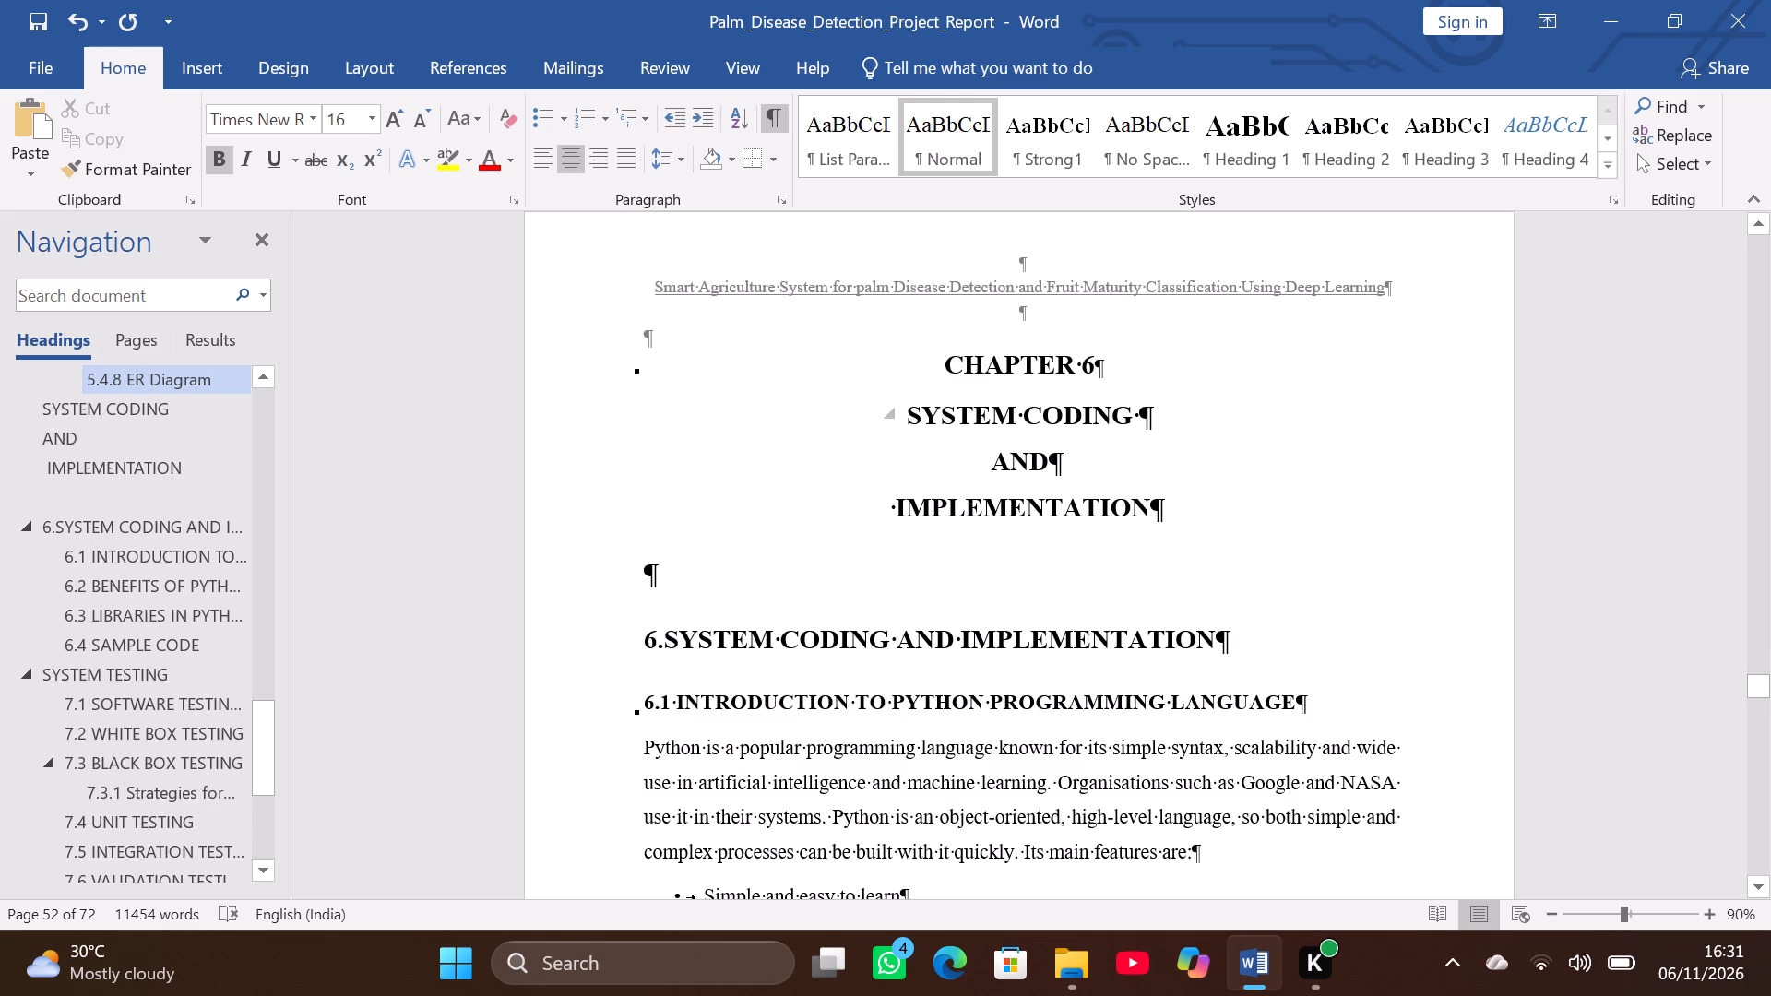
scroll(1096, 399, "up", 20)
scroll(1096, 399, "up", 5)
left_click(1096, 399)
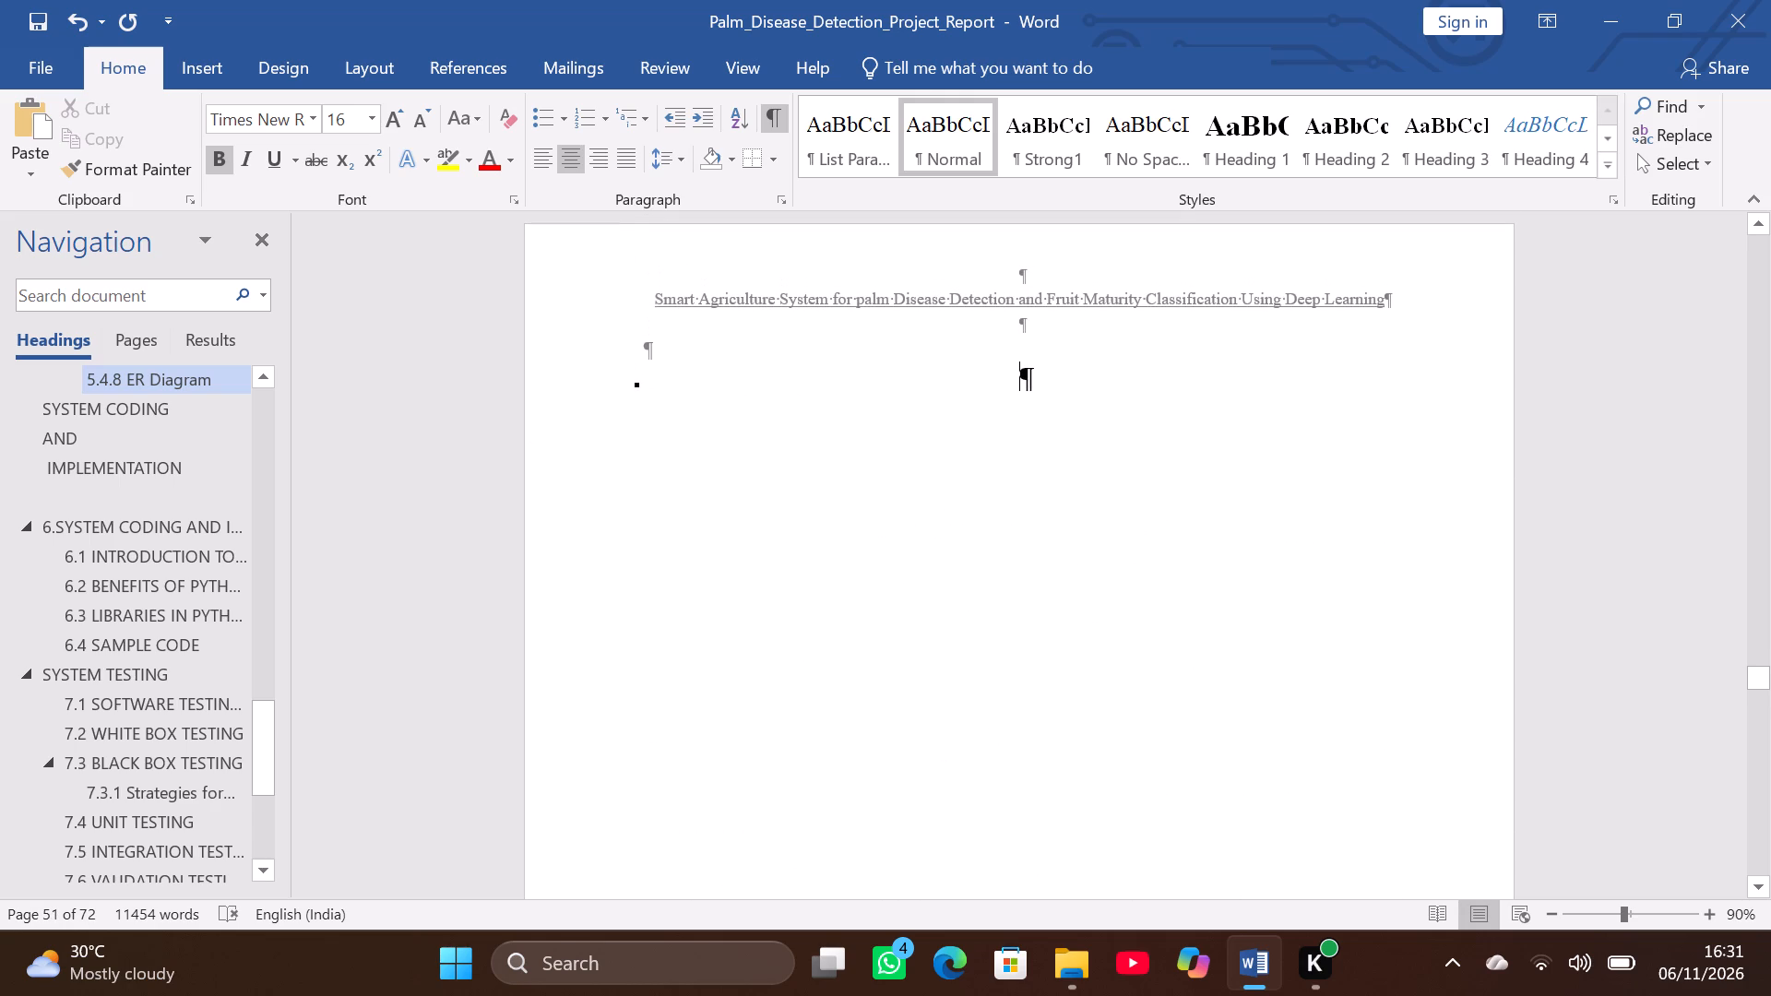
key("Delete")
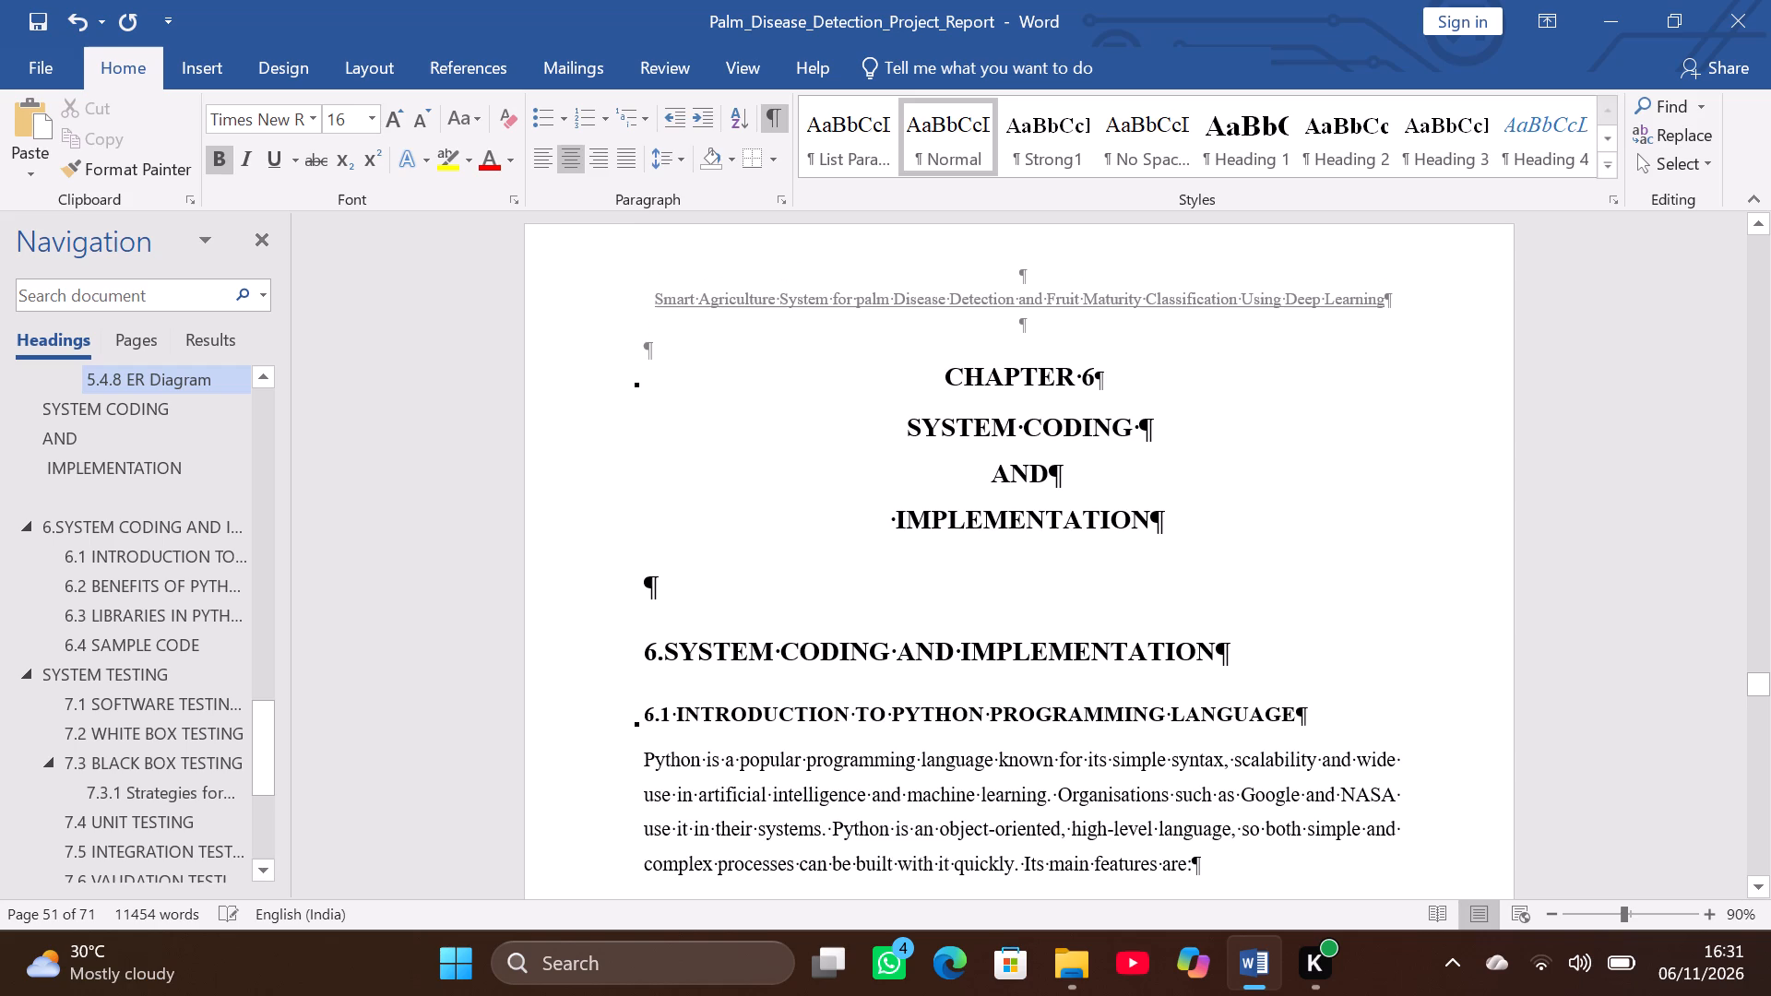
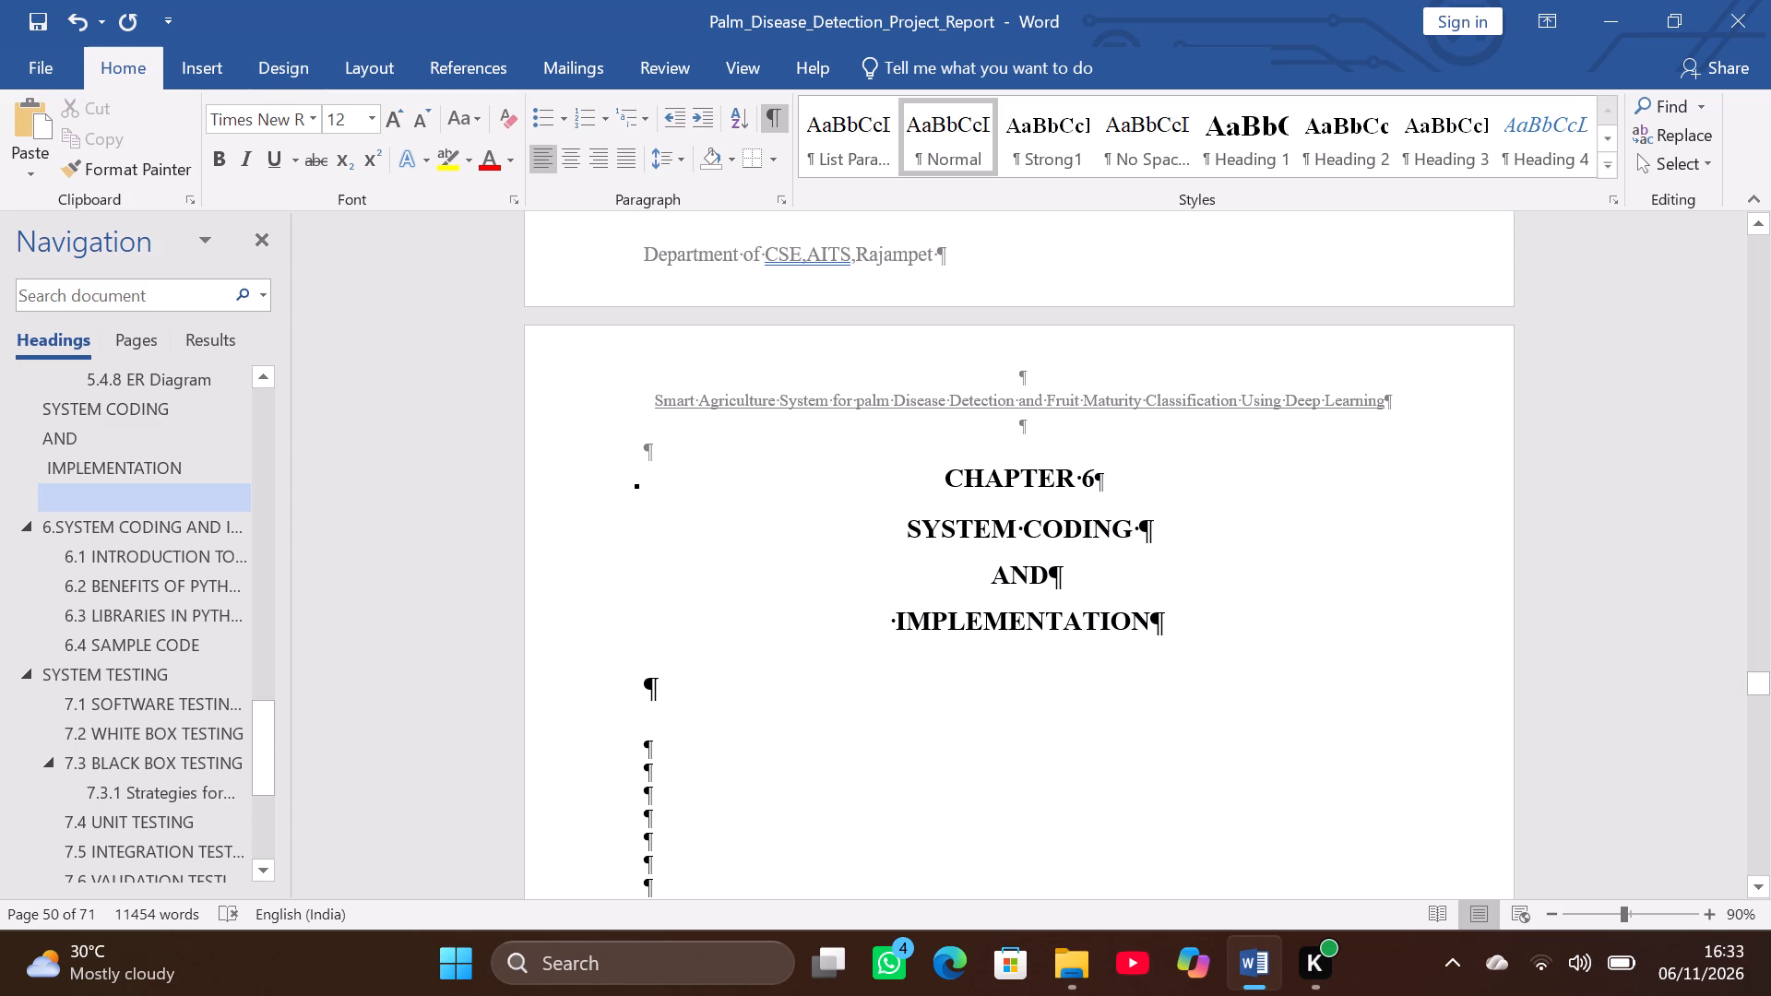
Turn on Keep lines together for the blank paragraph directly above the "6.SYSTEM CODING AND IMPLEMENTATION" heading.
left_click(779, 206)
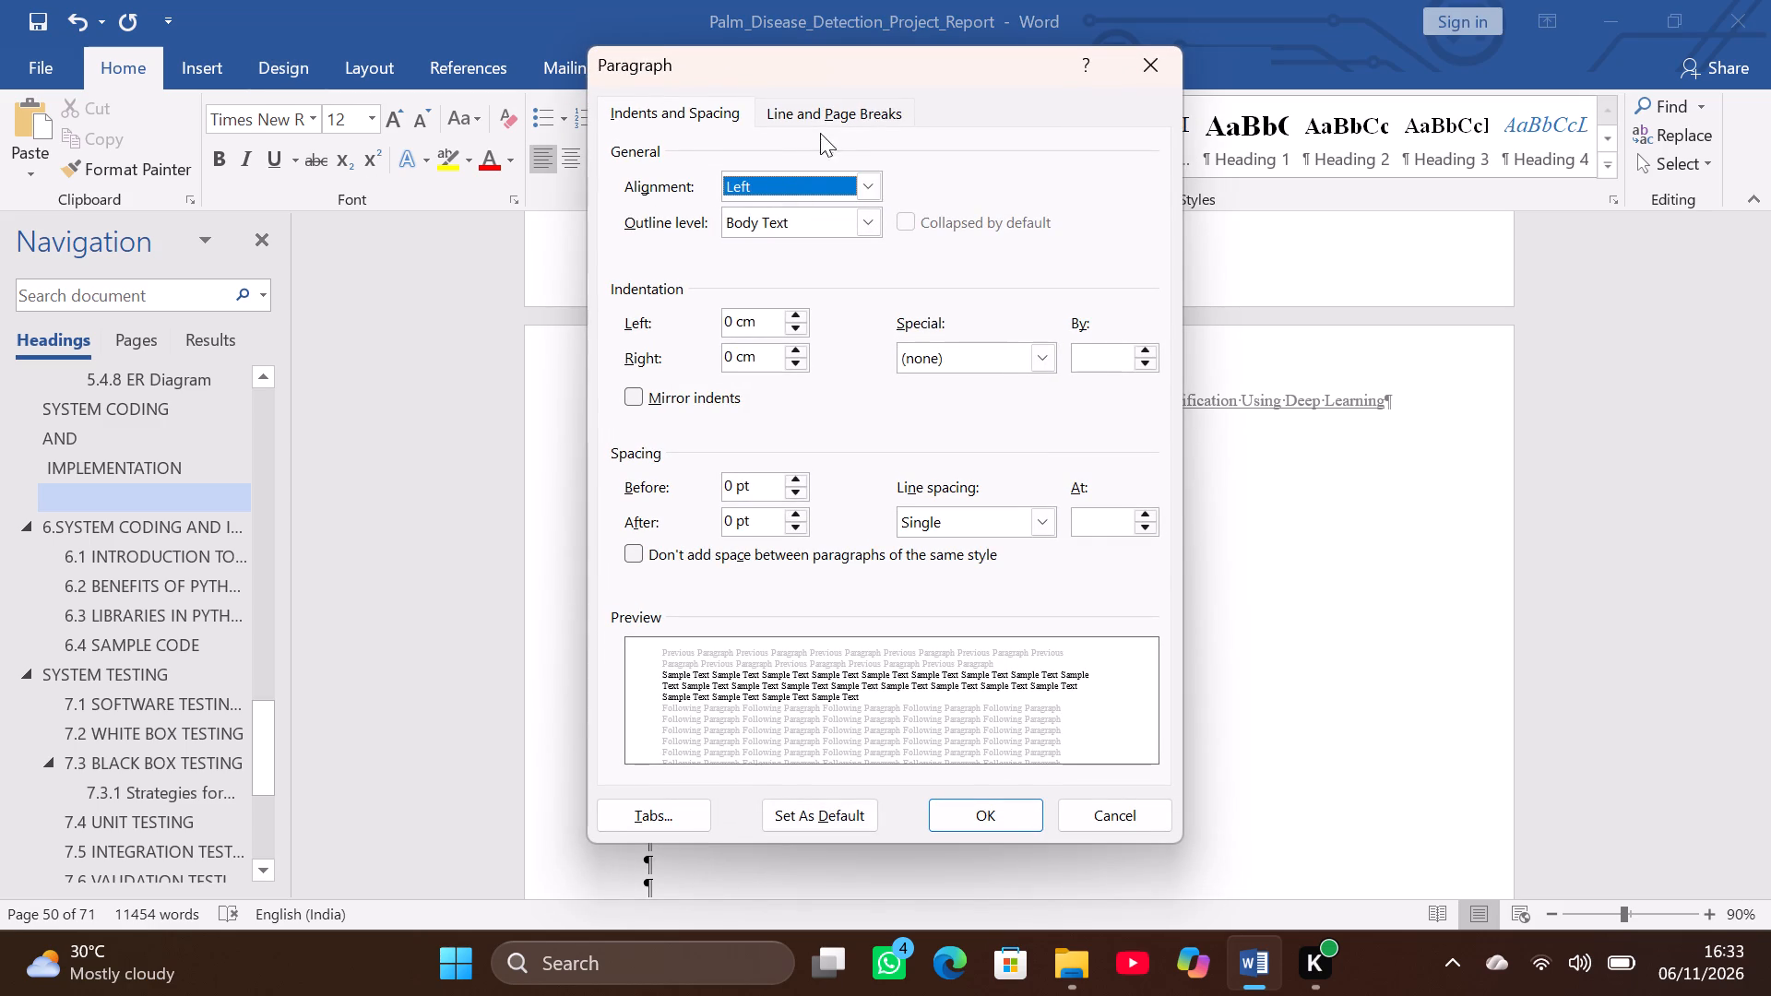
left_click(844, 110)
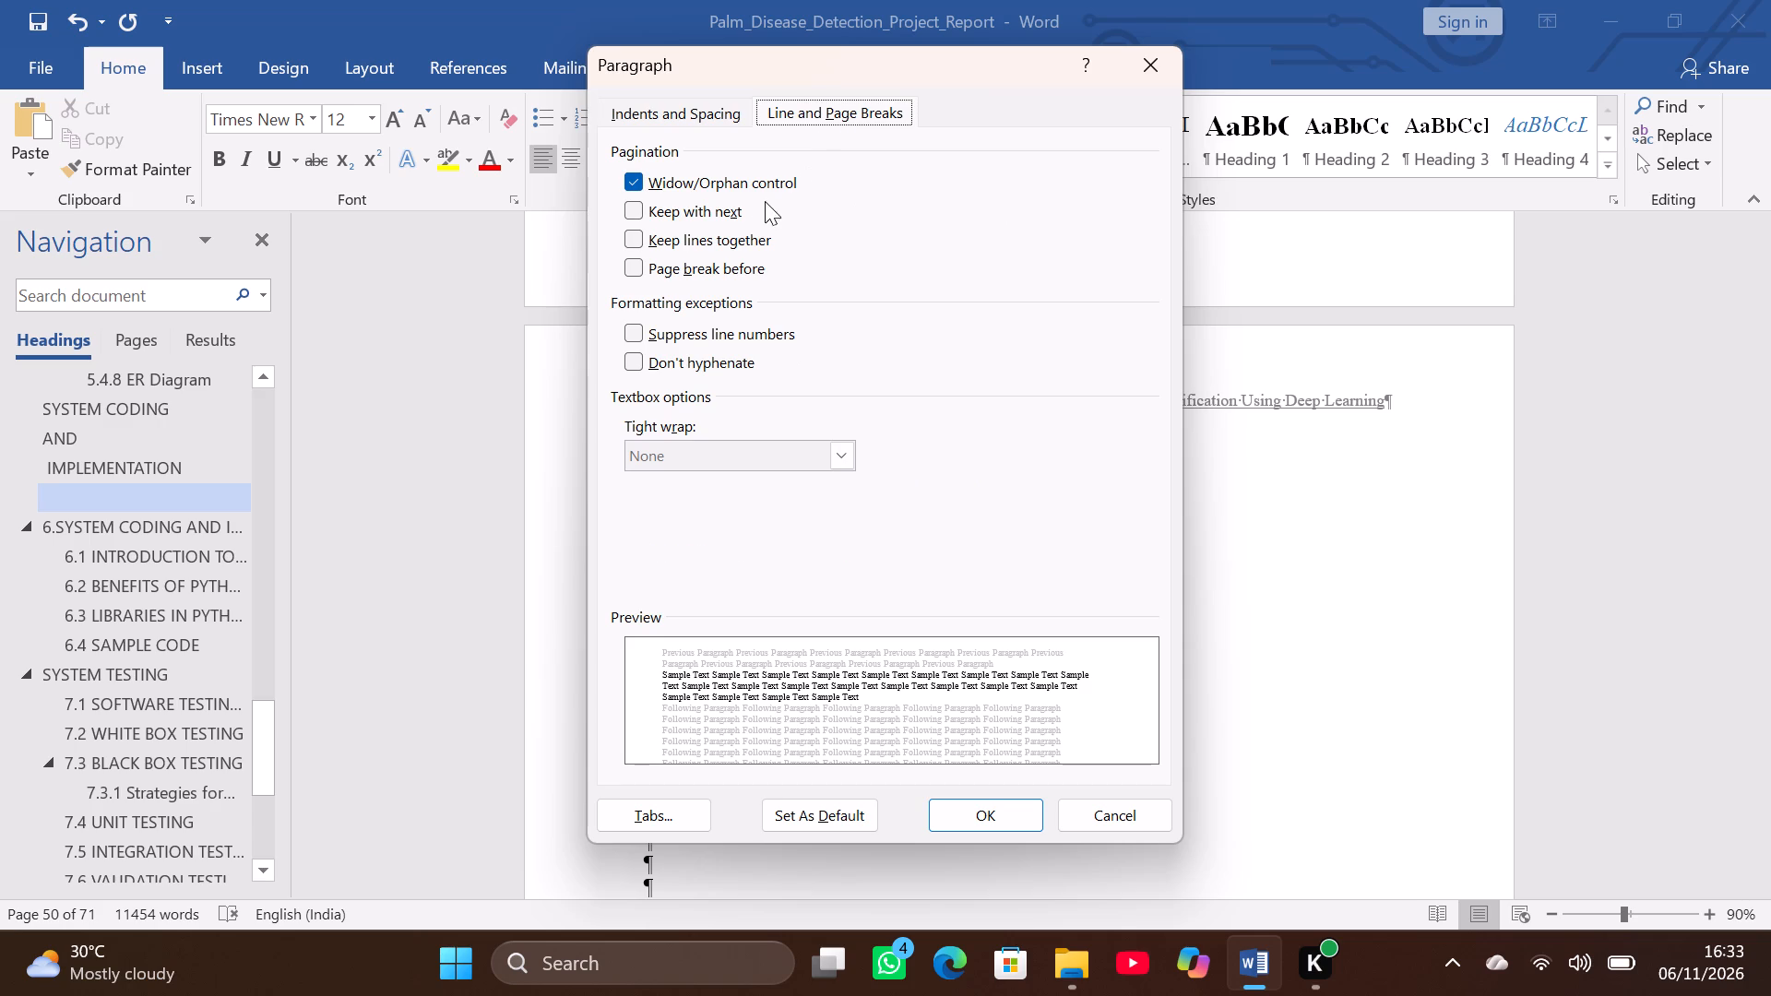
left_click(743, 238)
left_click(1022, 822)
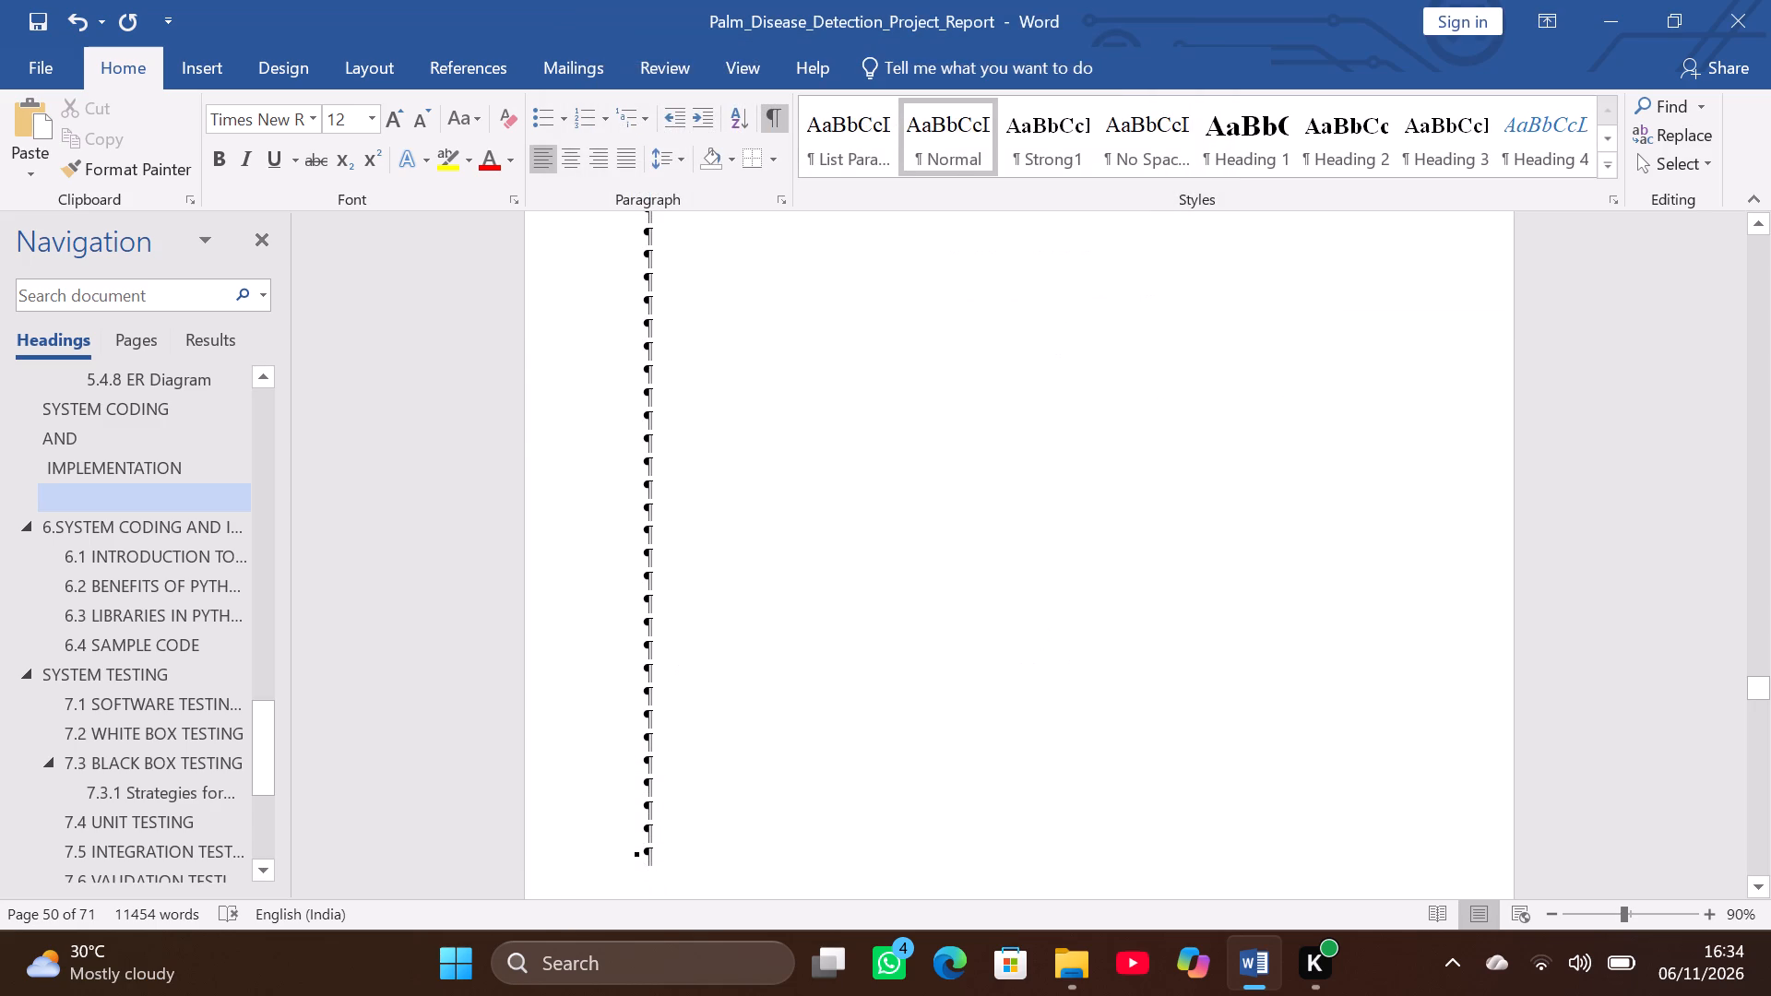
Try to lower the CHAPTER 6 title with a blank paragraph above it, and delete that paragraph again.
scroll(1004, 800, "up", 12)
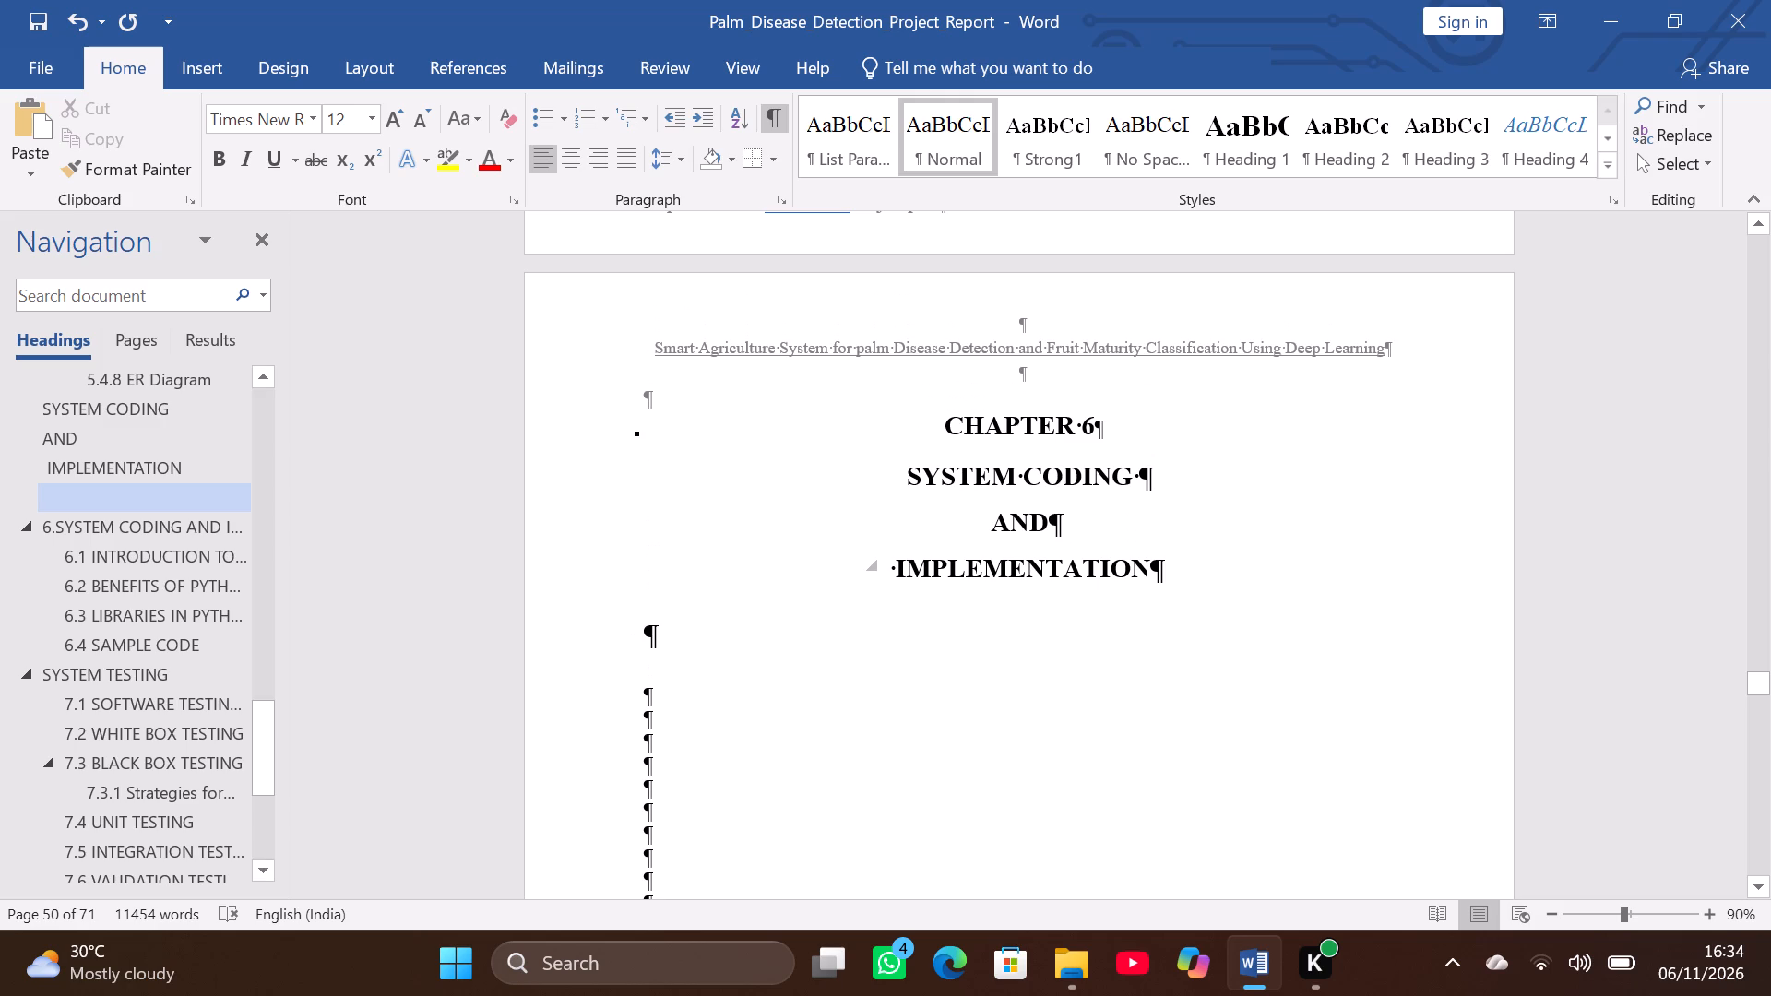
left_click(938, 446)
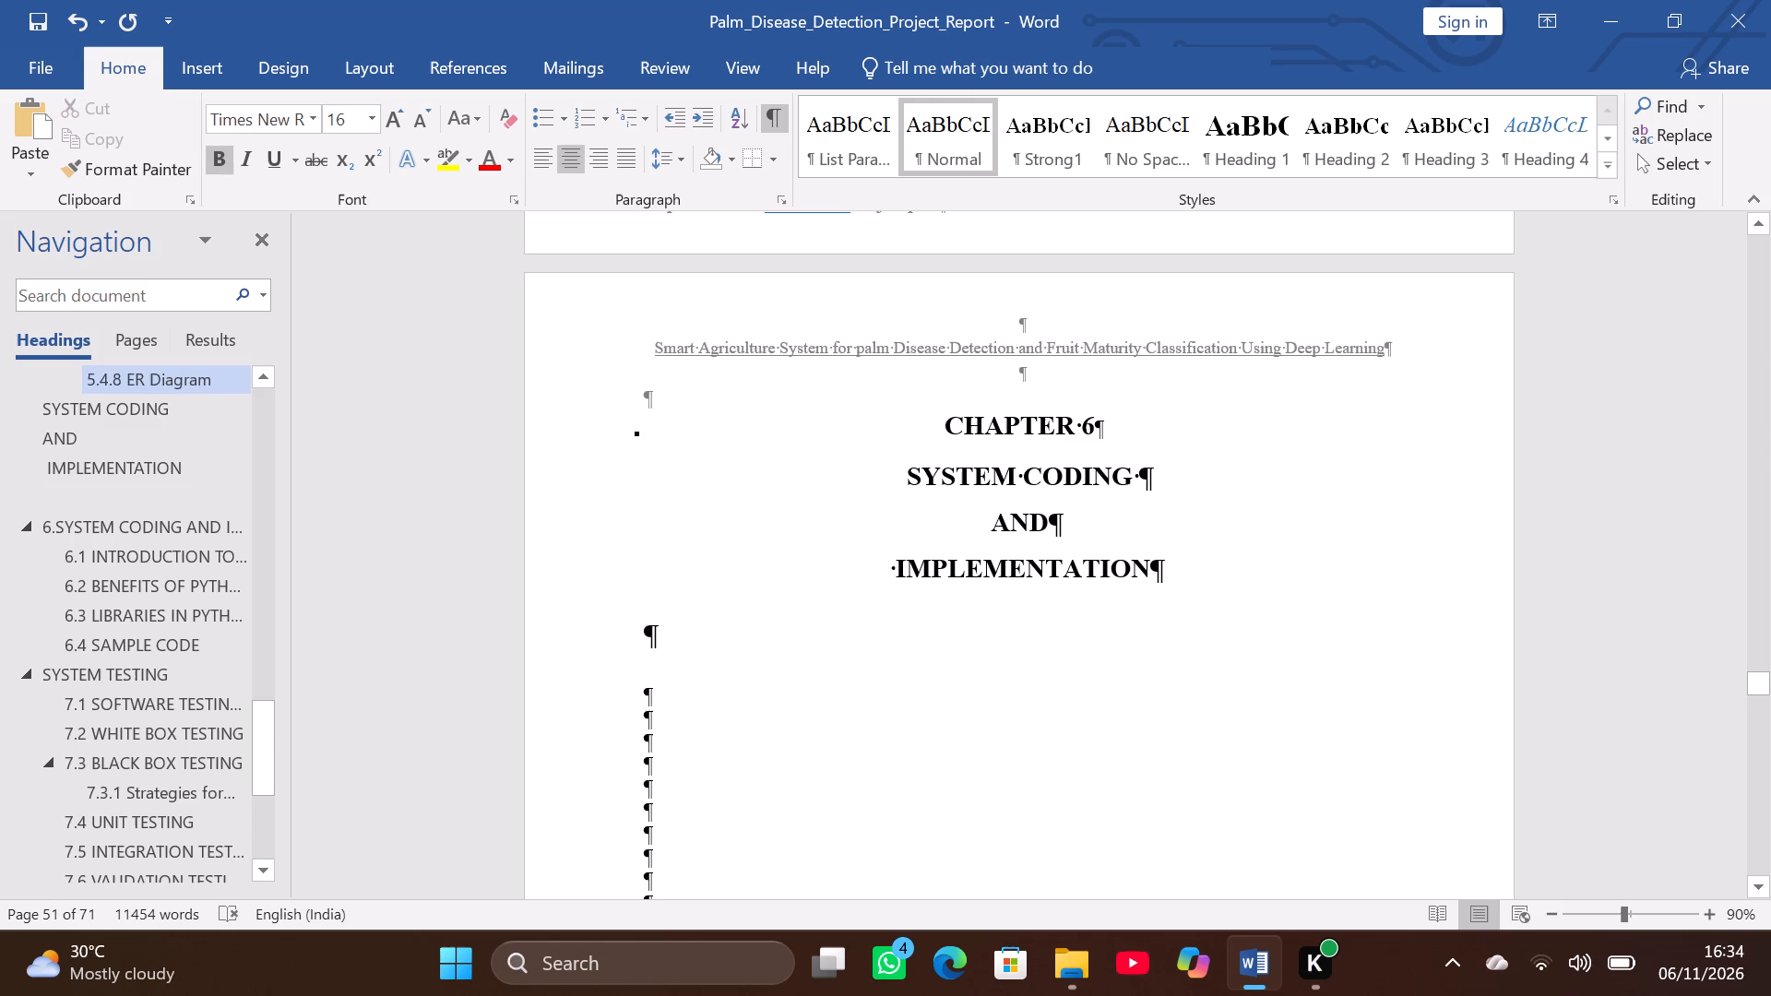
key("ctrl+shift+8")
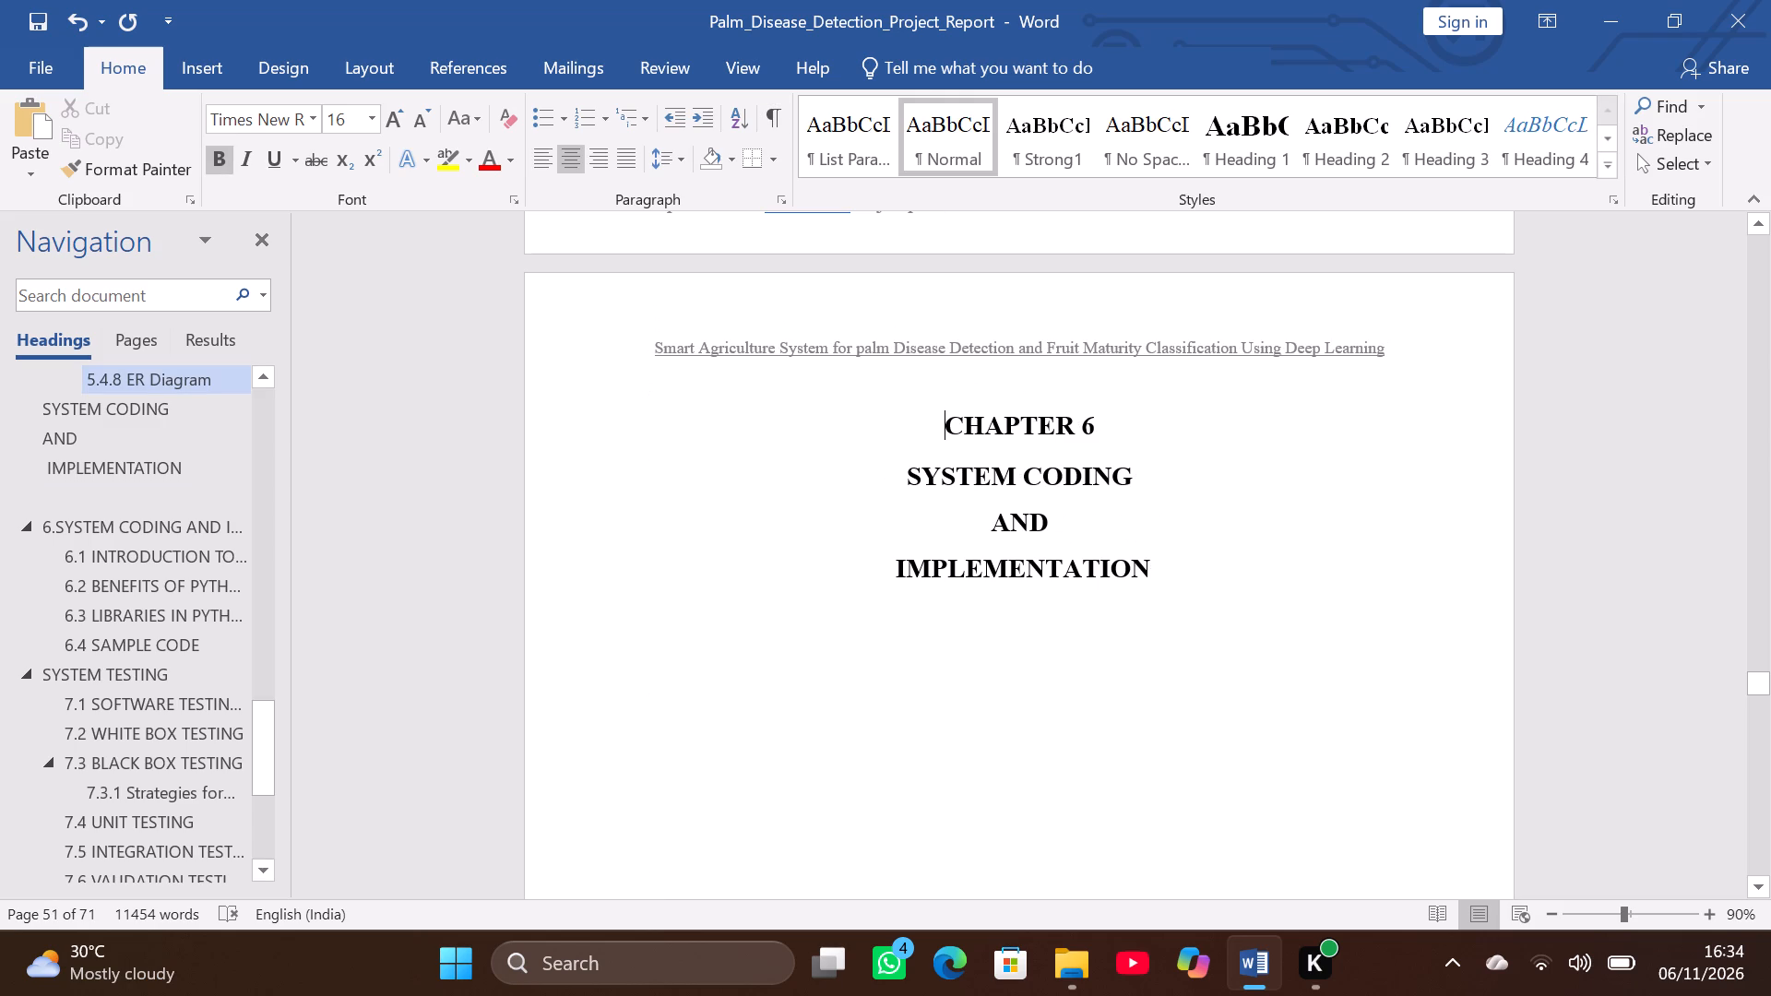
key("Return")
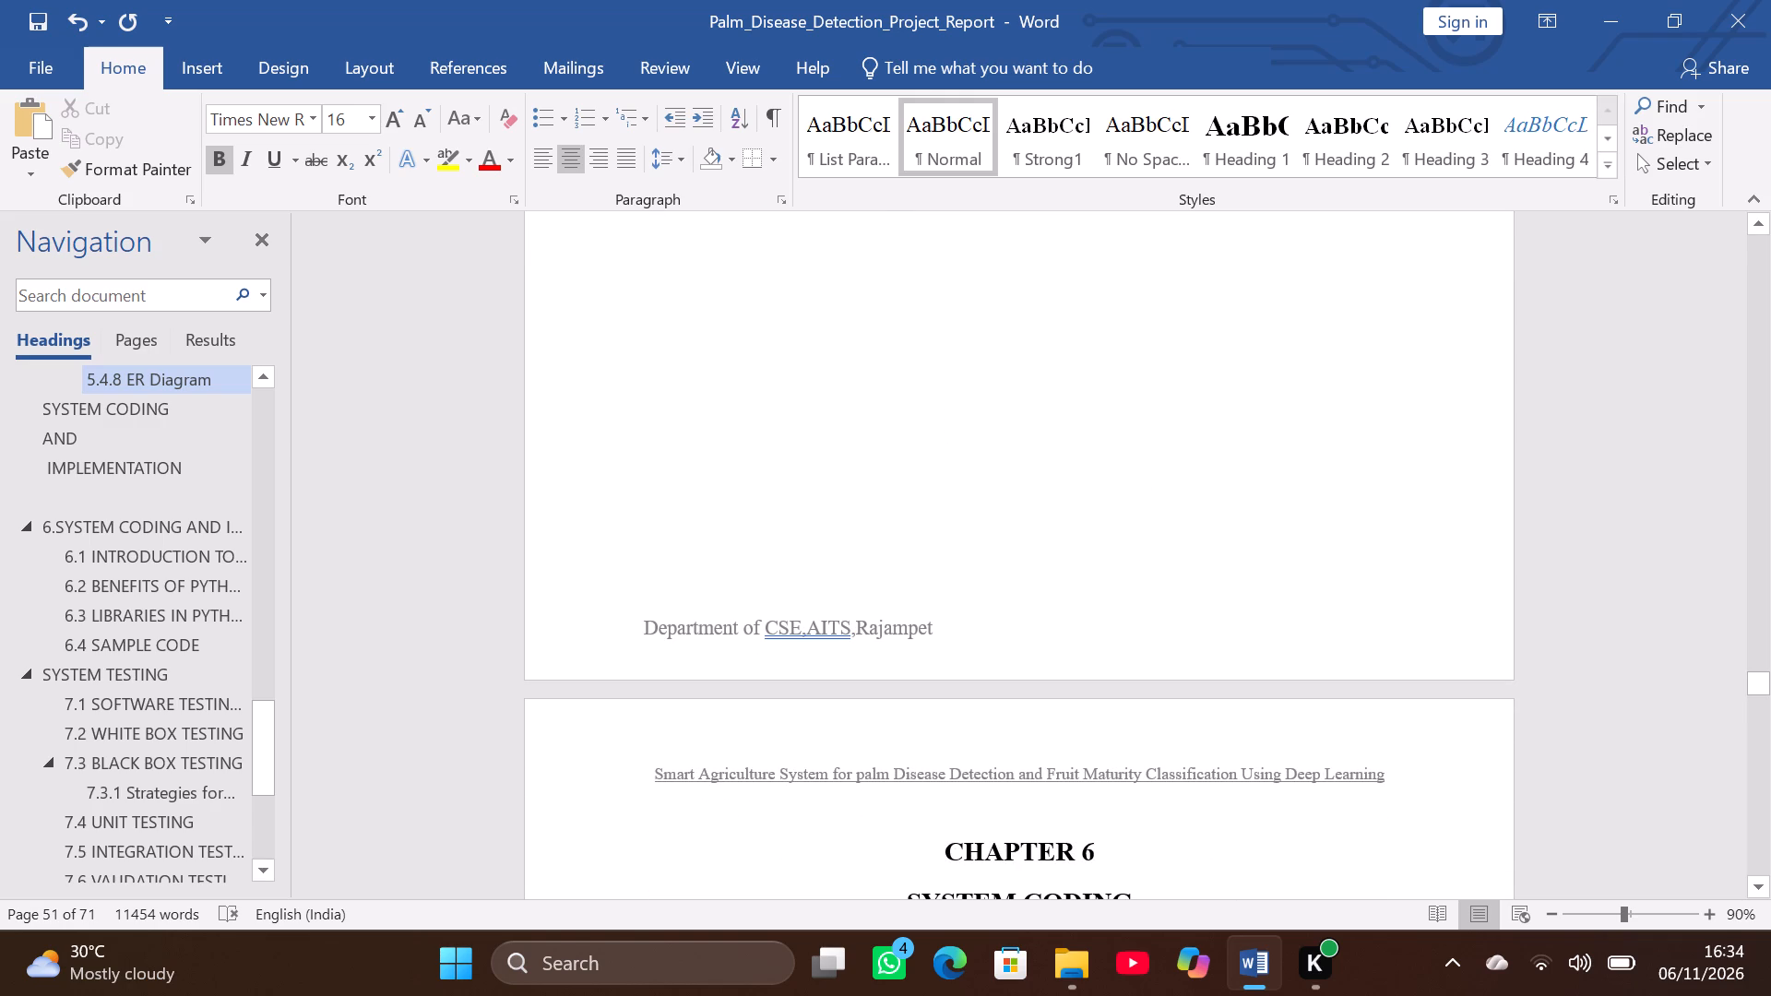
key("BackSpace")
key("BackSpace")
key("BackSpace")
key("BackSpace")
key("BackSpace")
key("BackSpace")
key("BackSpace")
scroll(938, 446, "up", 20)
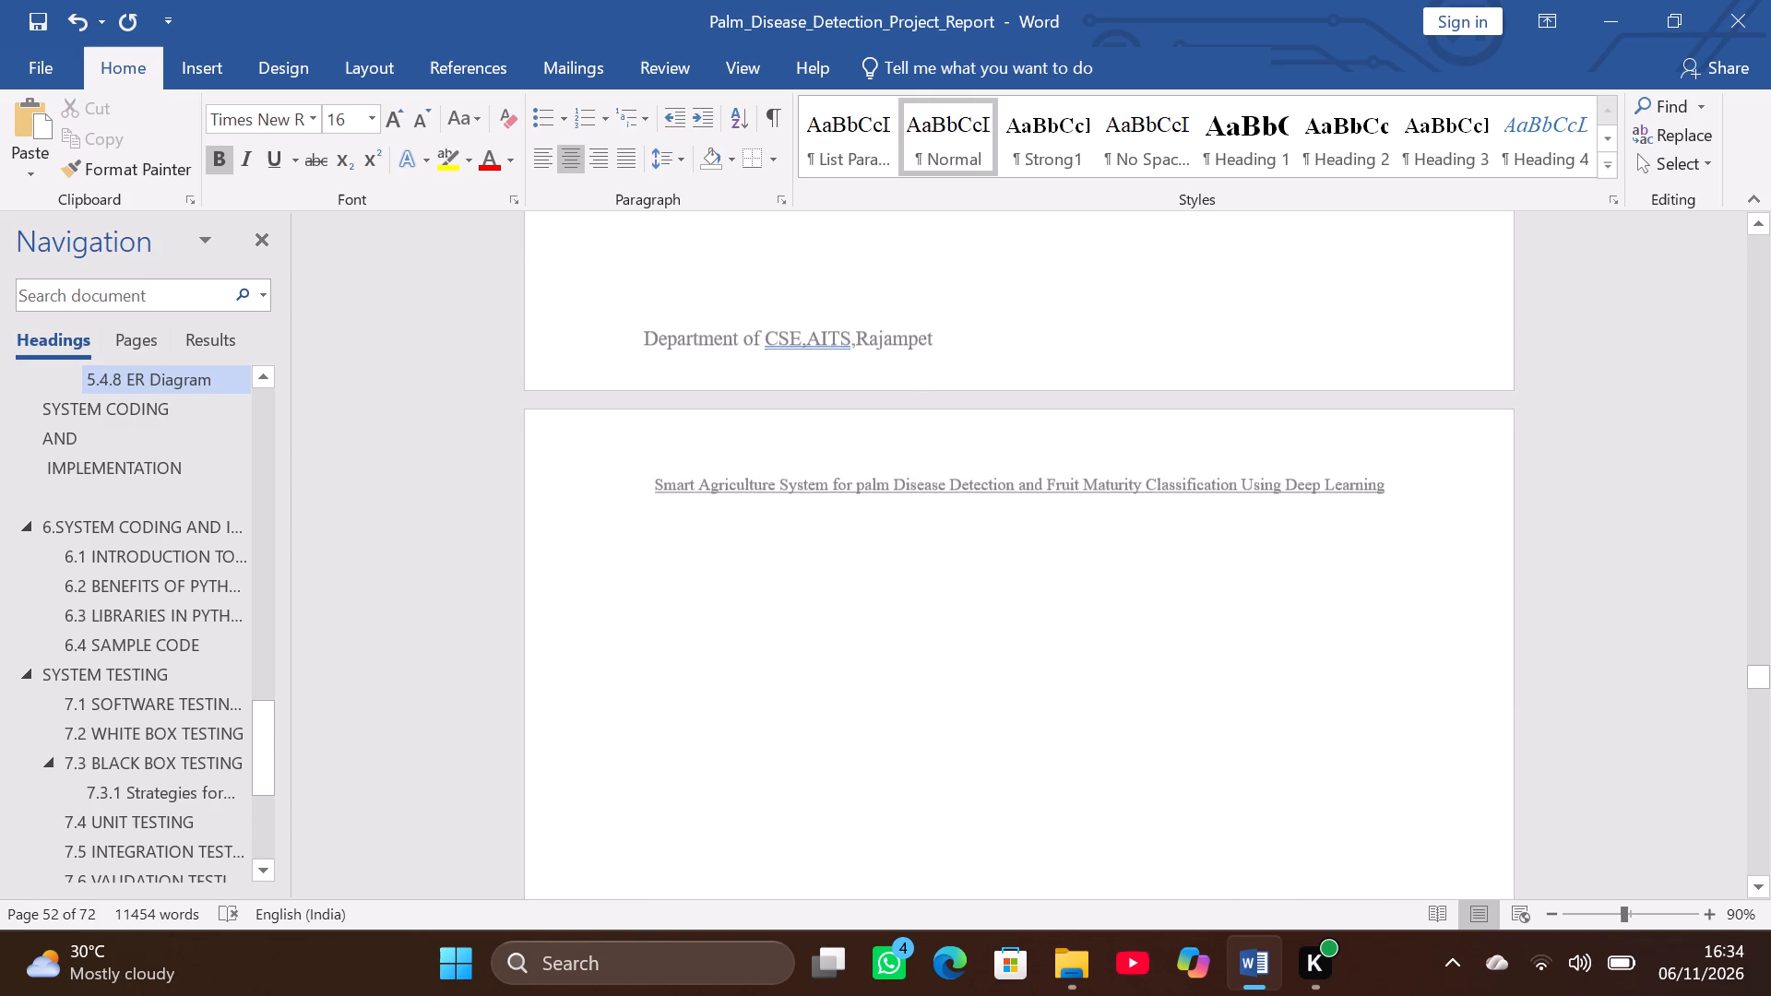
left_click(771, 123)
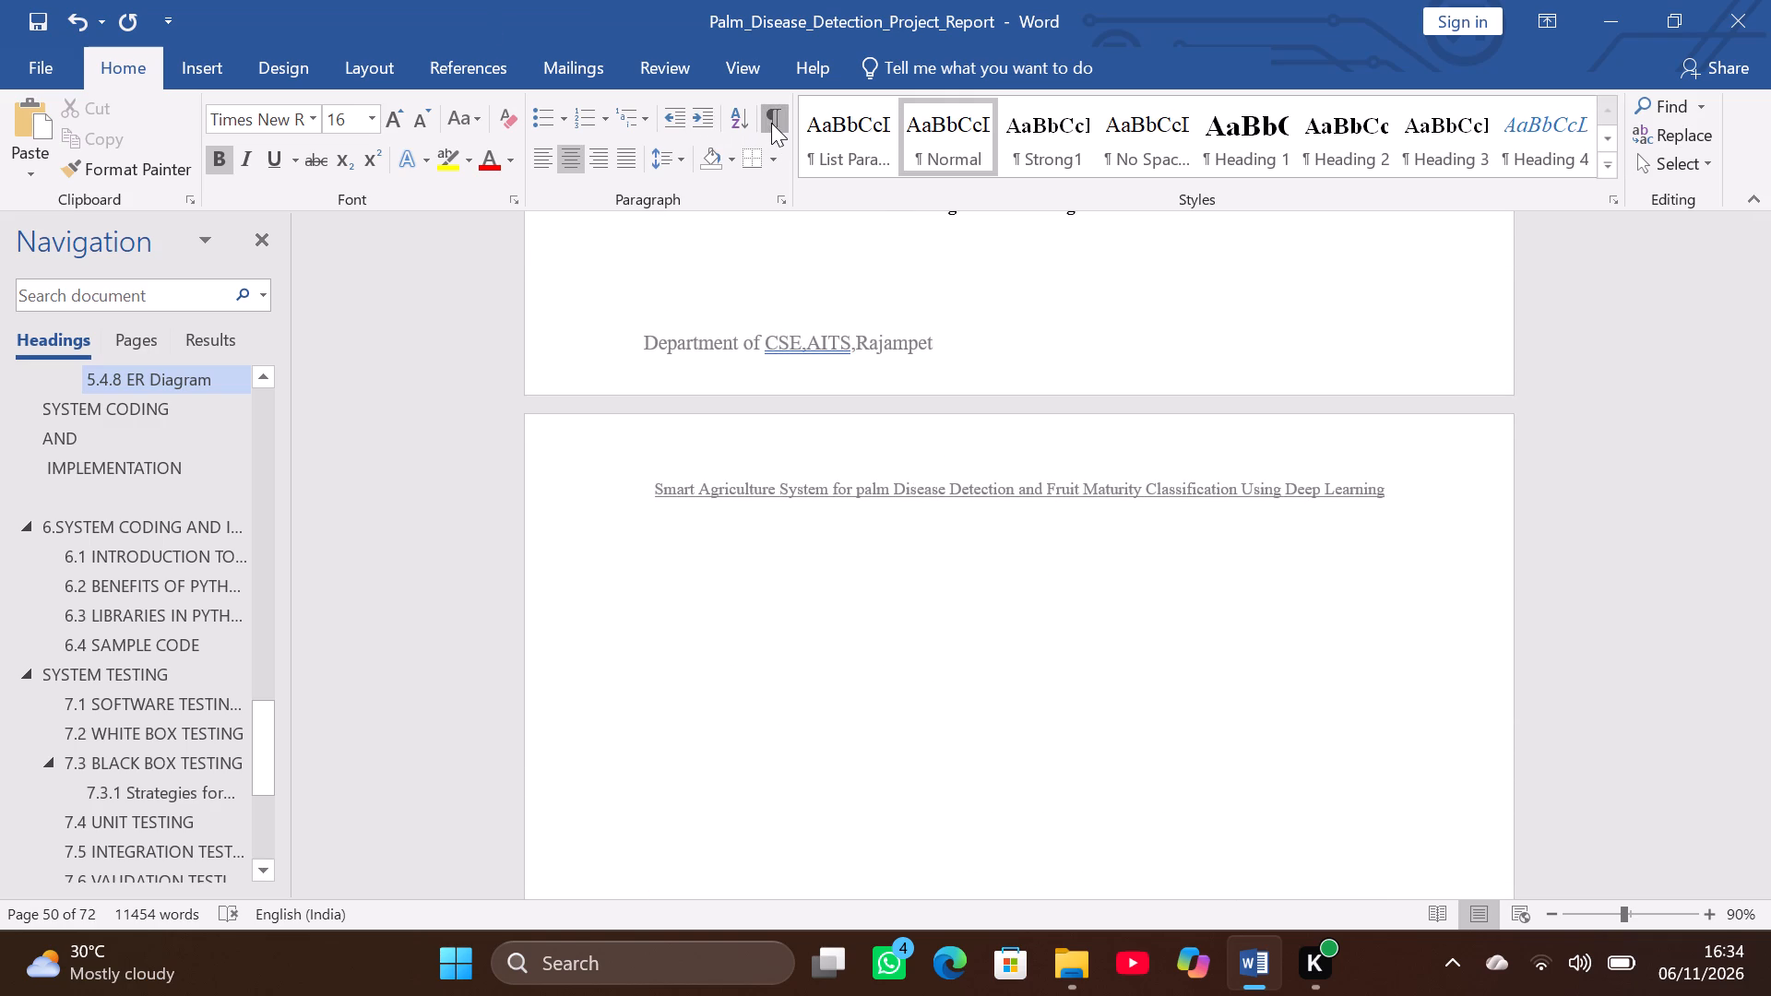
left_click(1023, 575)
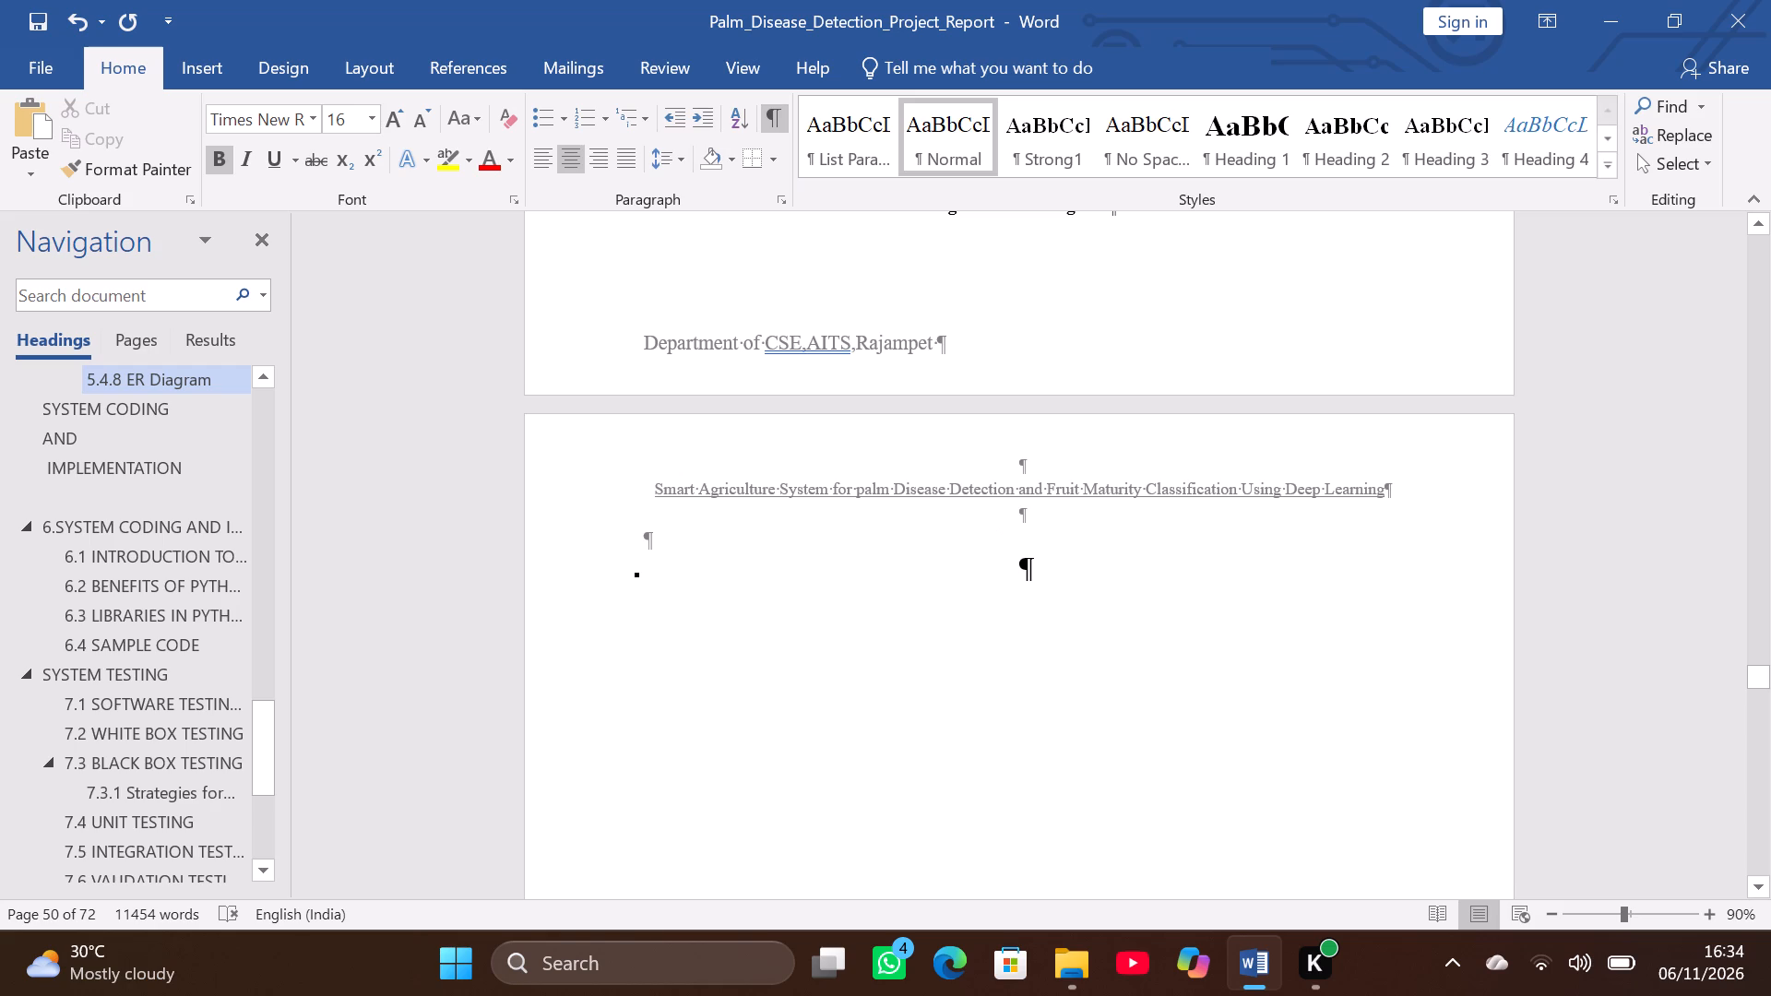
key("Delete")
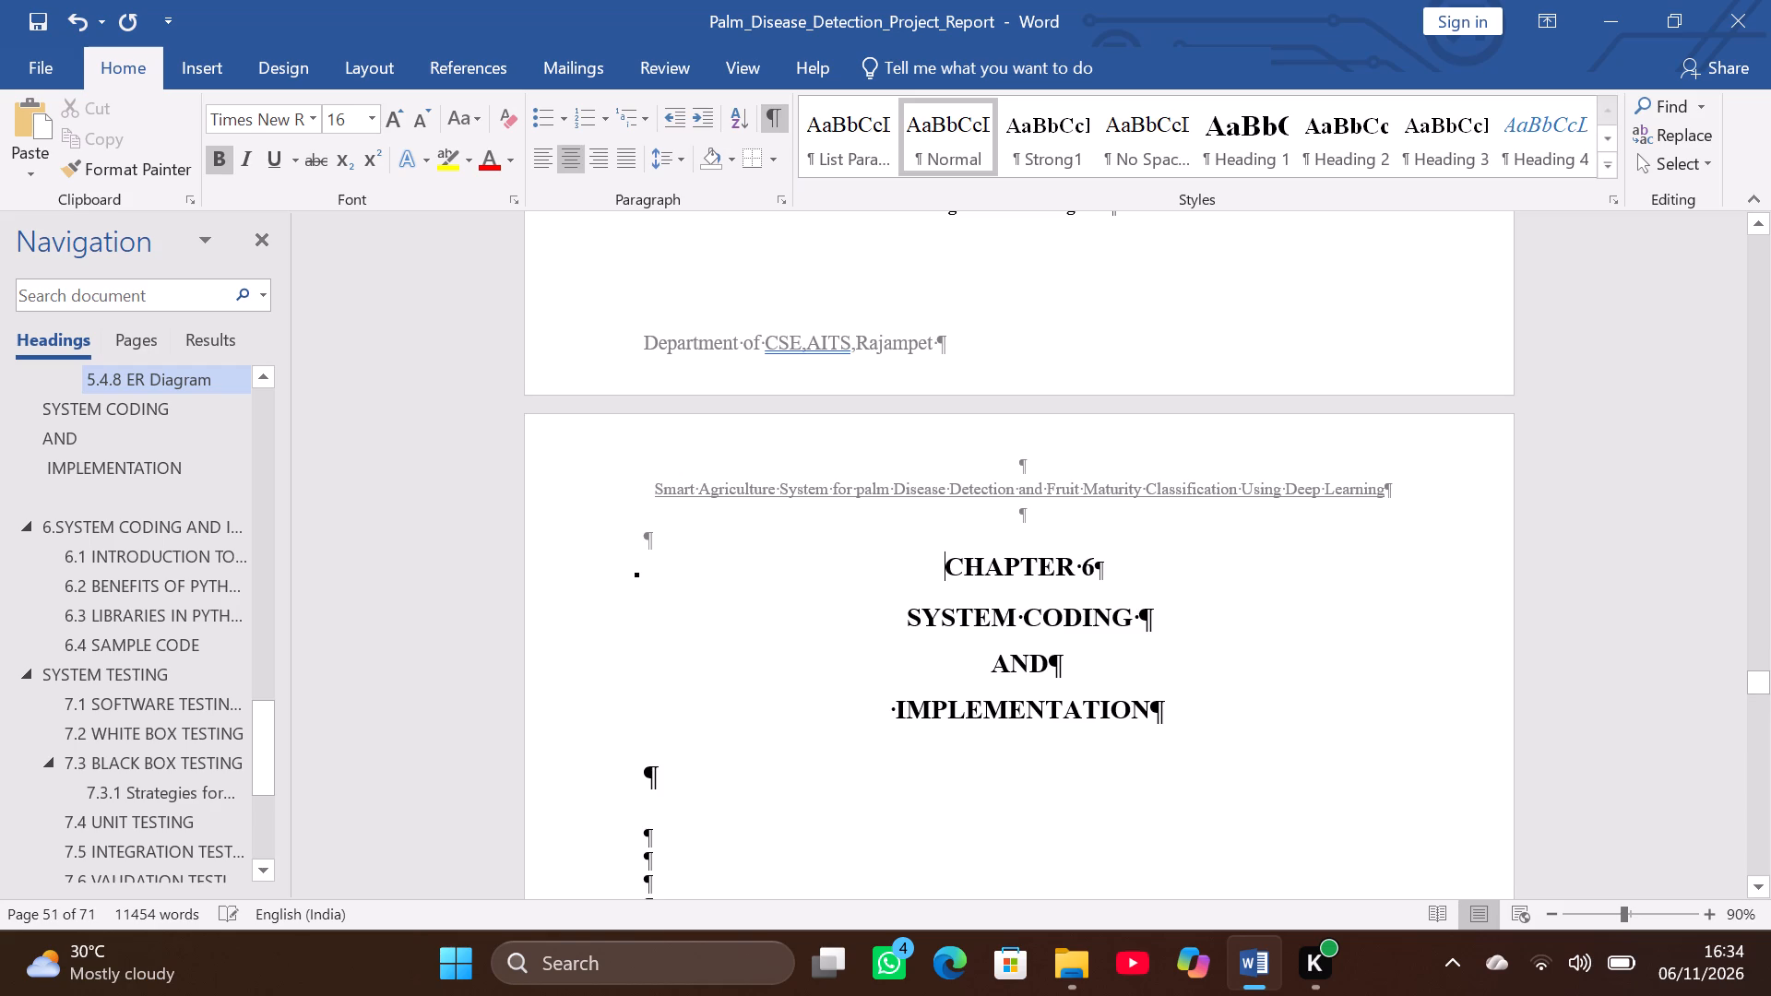
Turn off the Page break before option for the CHAPTER 6 title paragraph.
scroll(1023, 575, "up", 3)
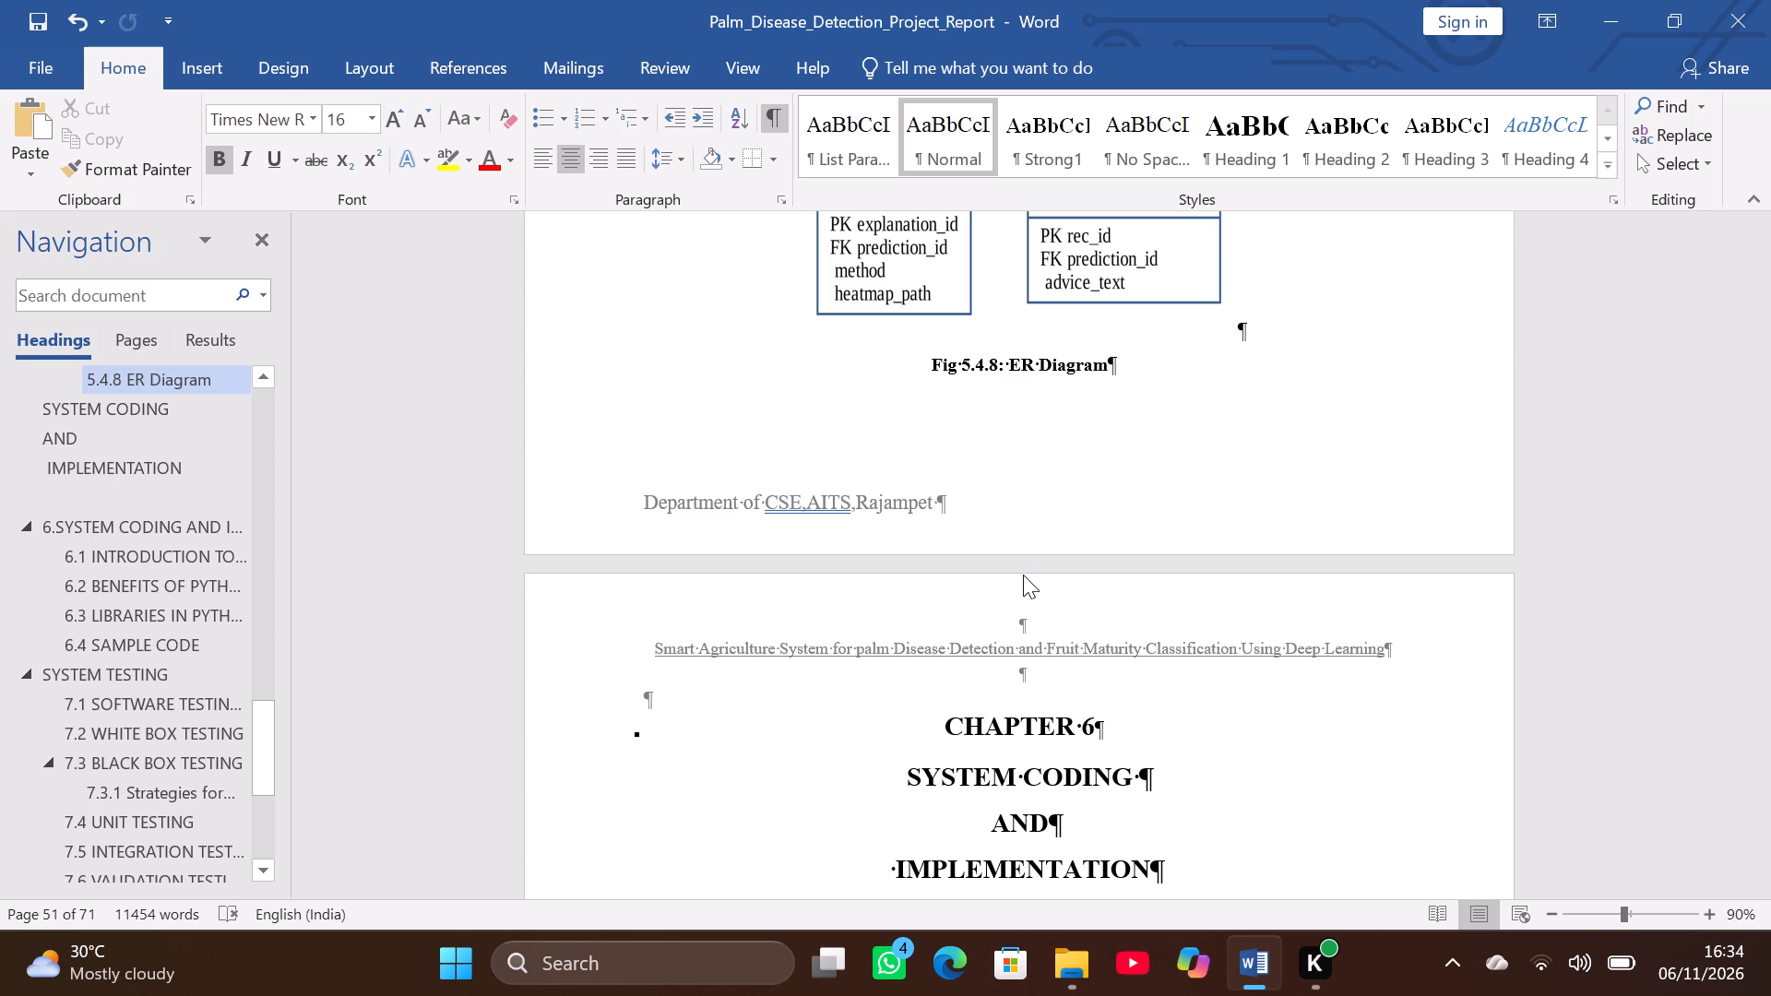
key("ctrl+shift+8")
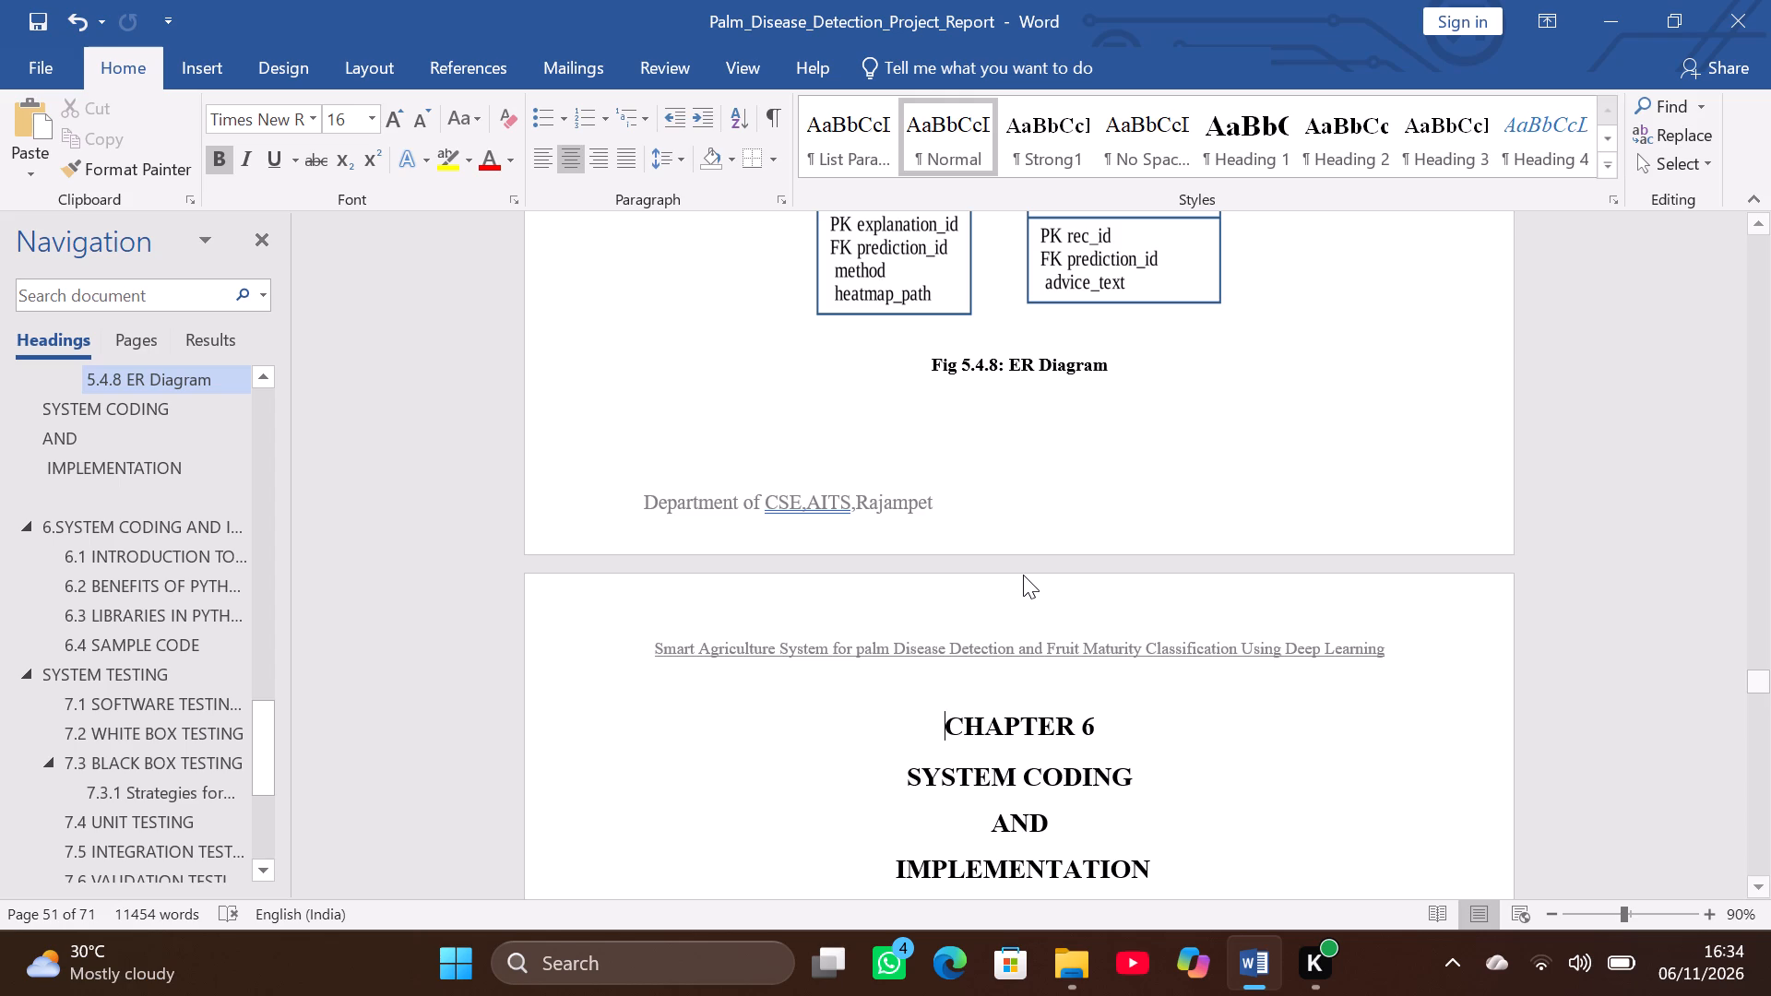
scroll(1023, 575, "down", 2)
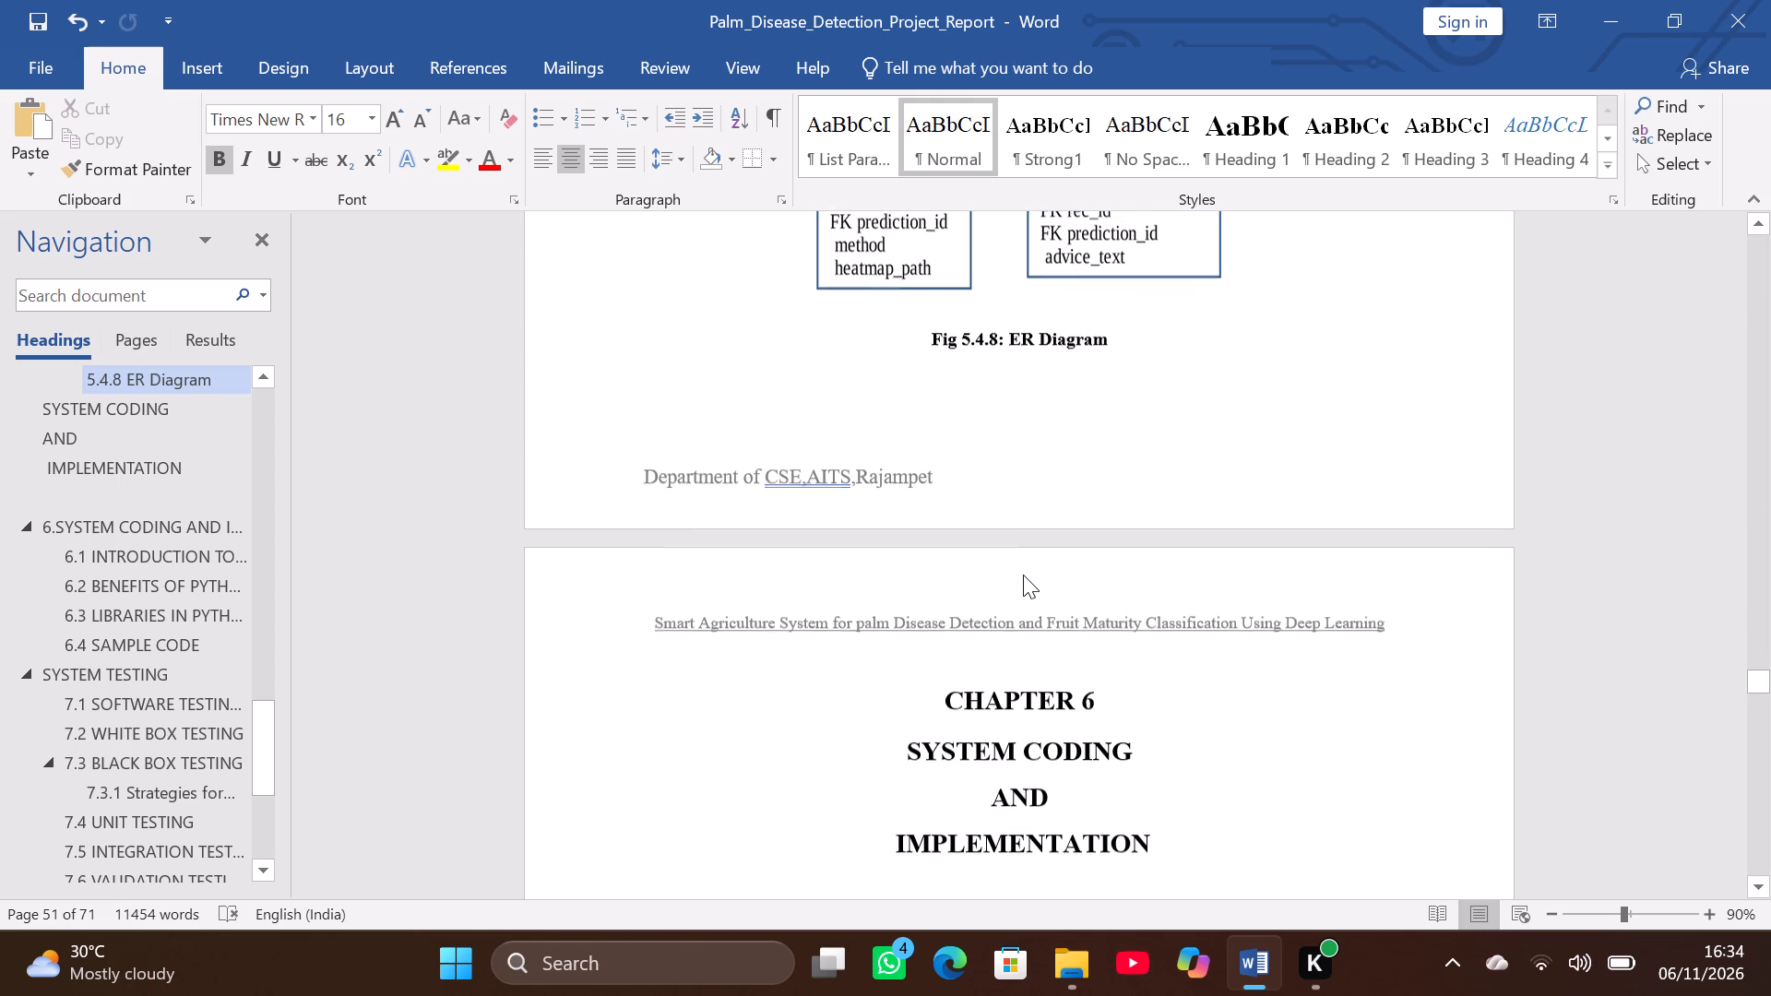
scroll(1023, 575, "down", 6)
scroll(1023, 575, "up", 2)
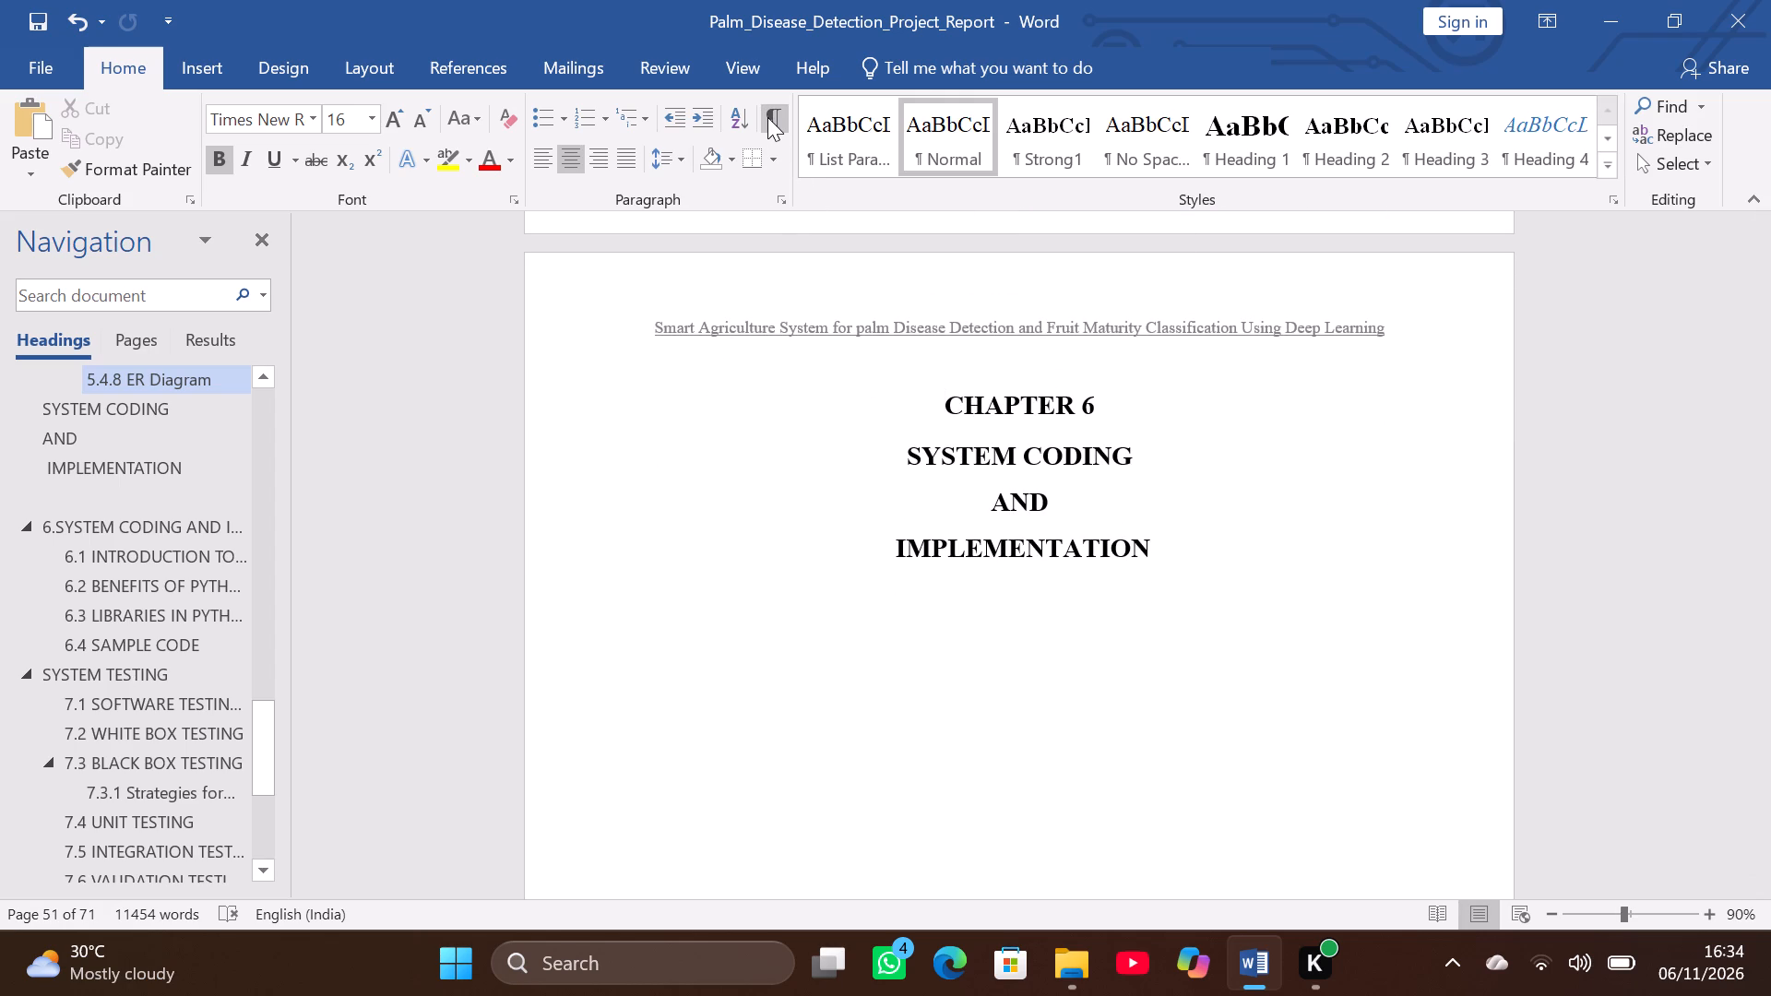
key("ctrl+shift+8")
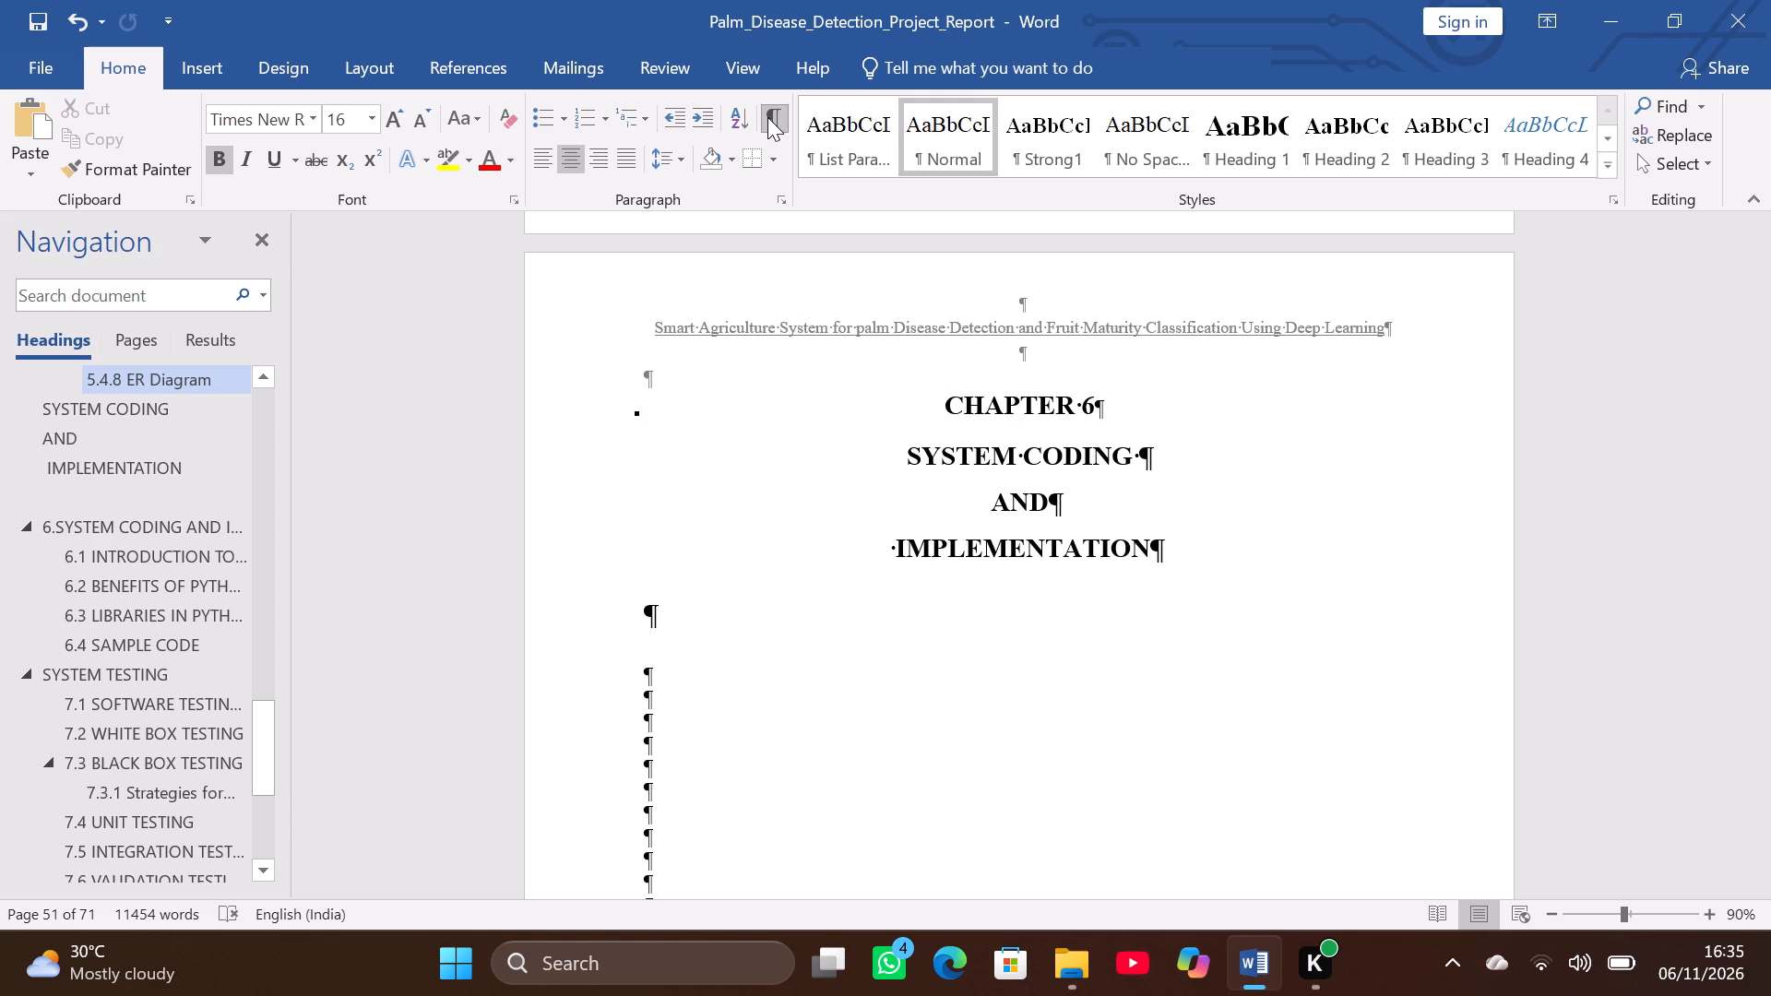
left_click_drag(767, 117, 767, 101)
left_click(787, 199)
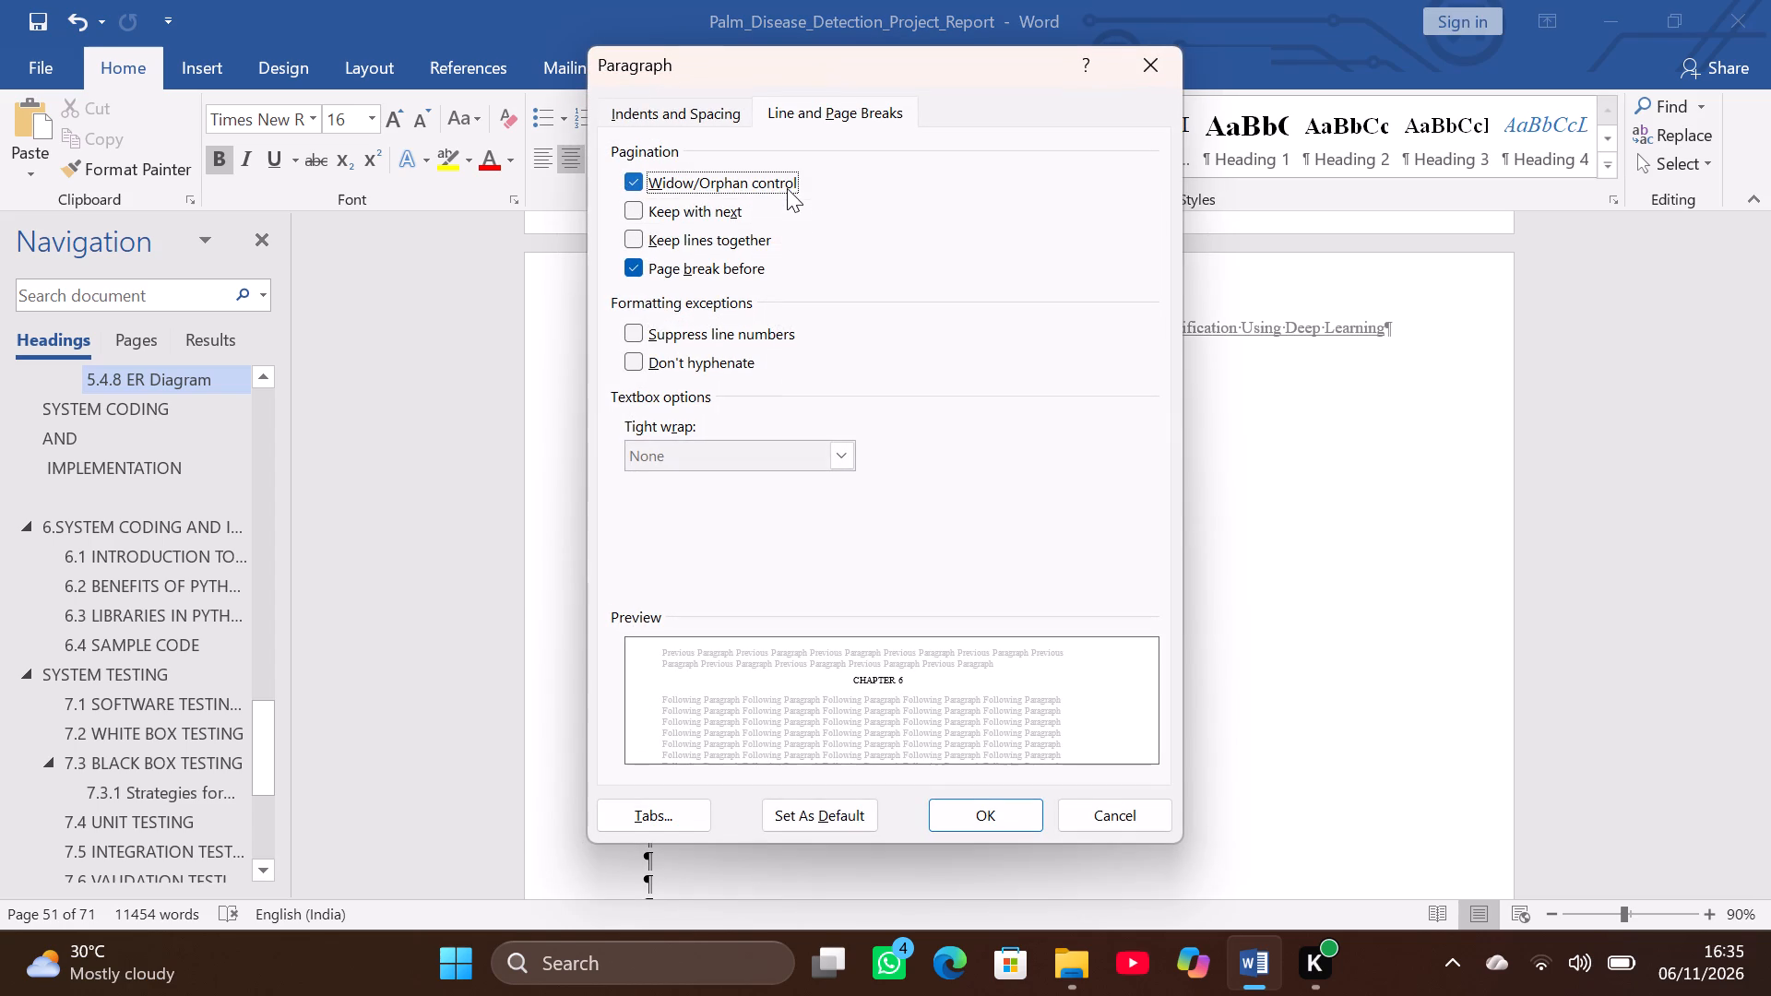
left_click(740, 265)
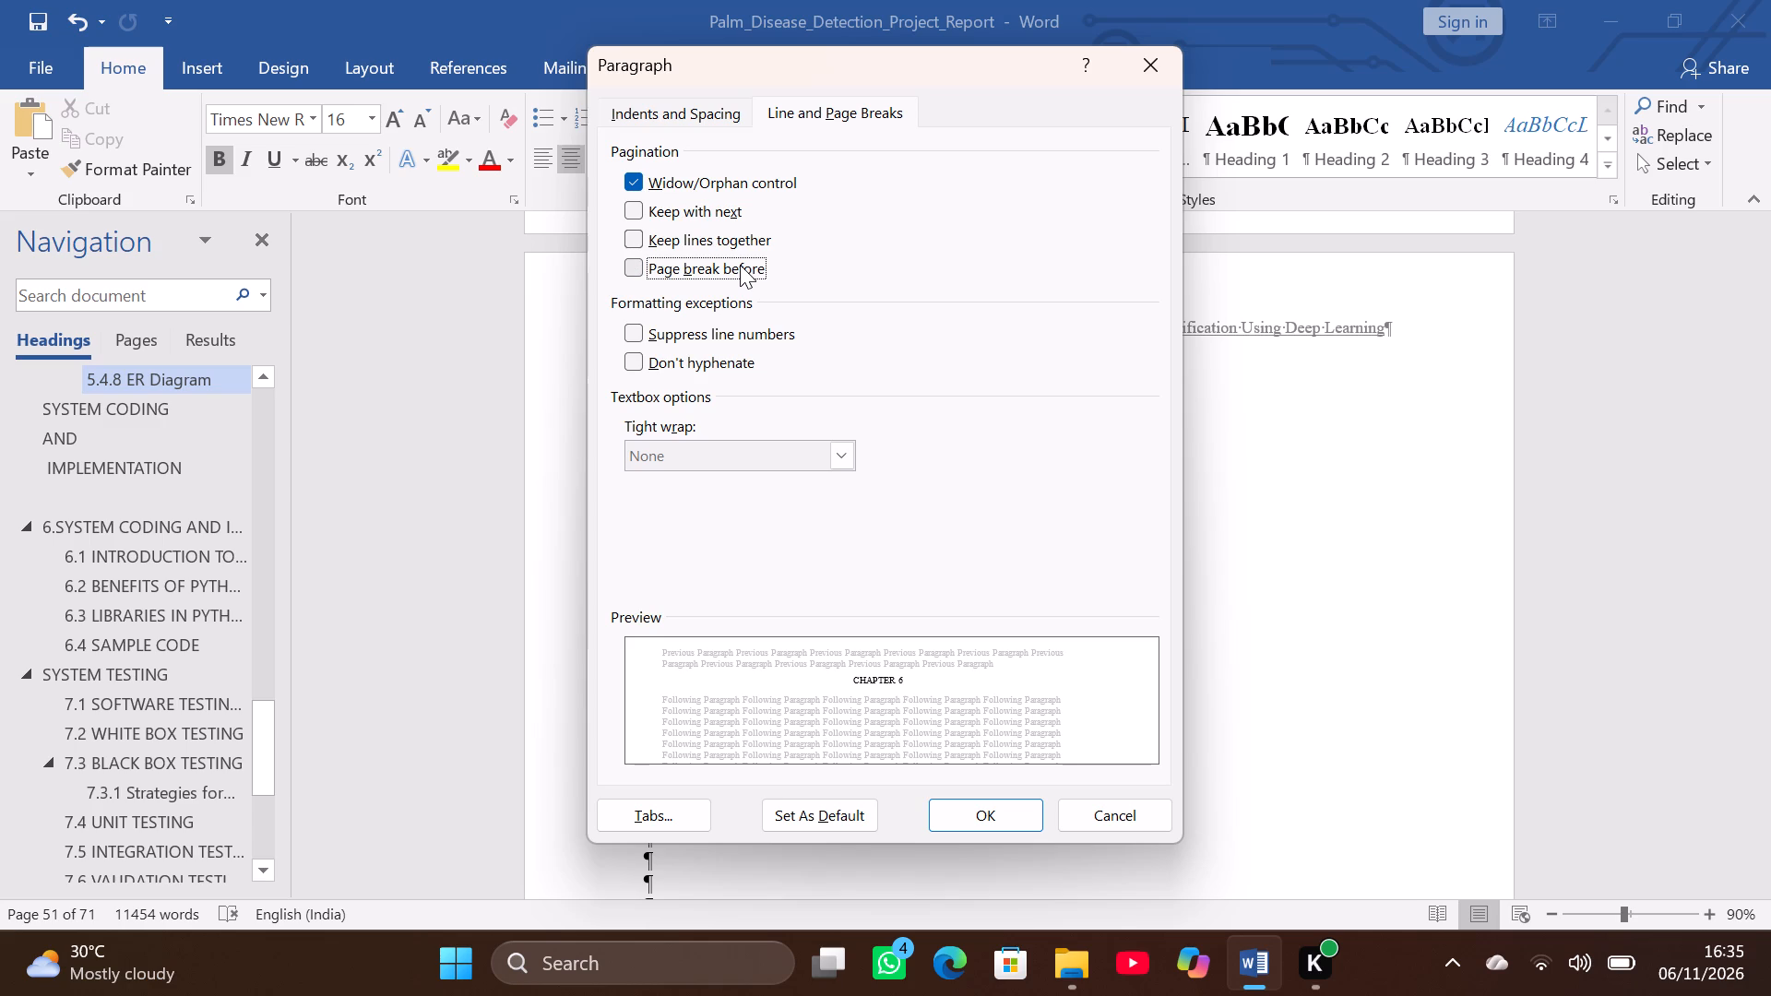
left_click(1015, 824)
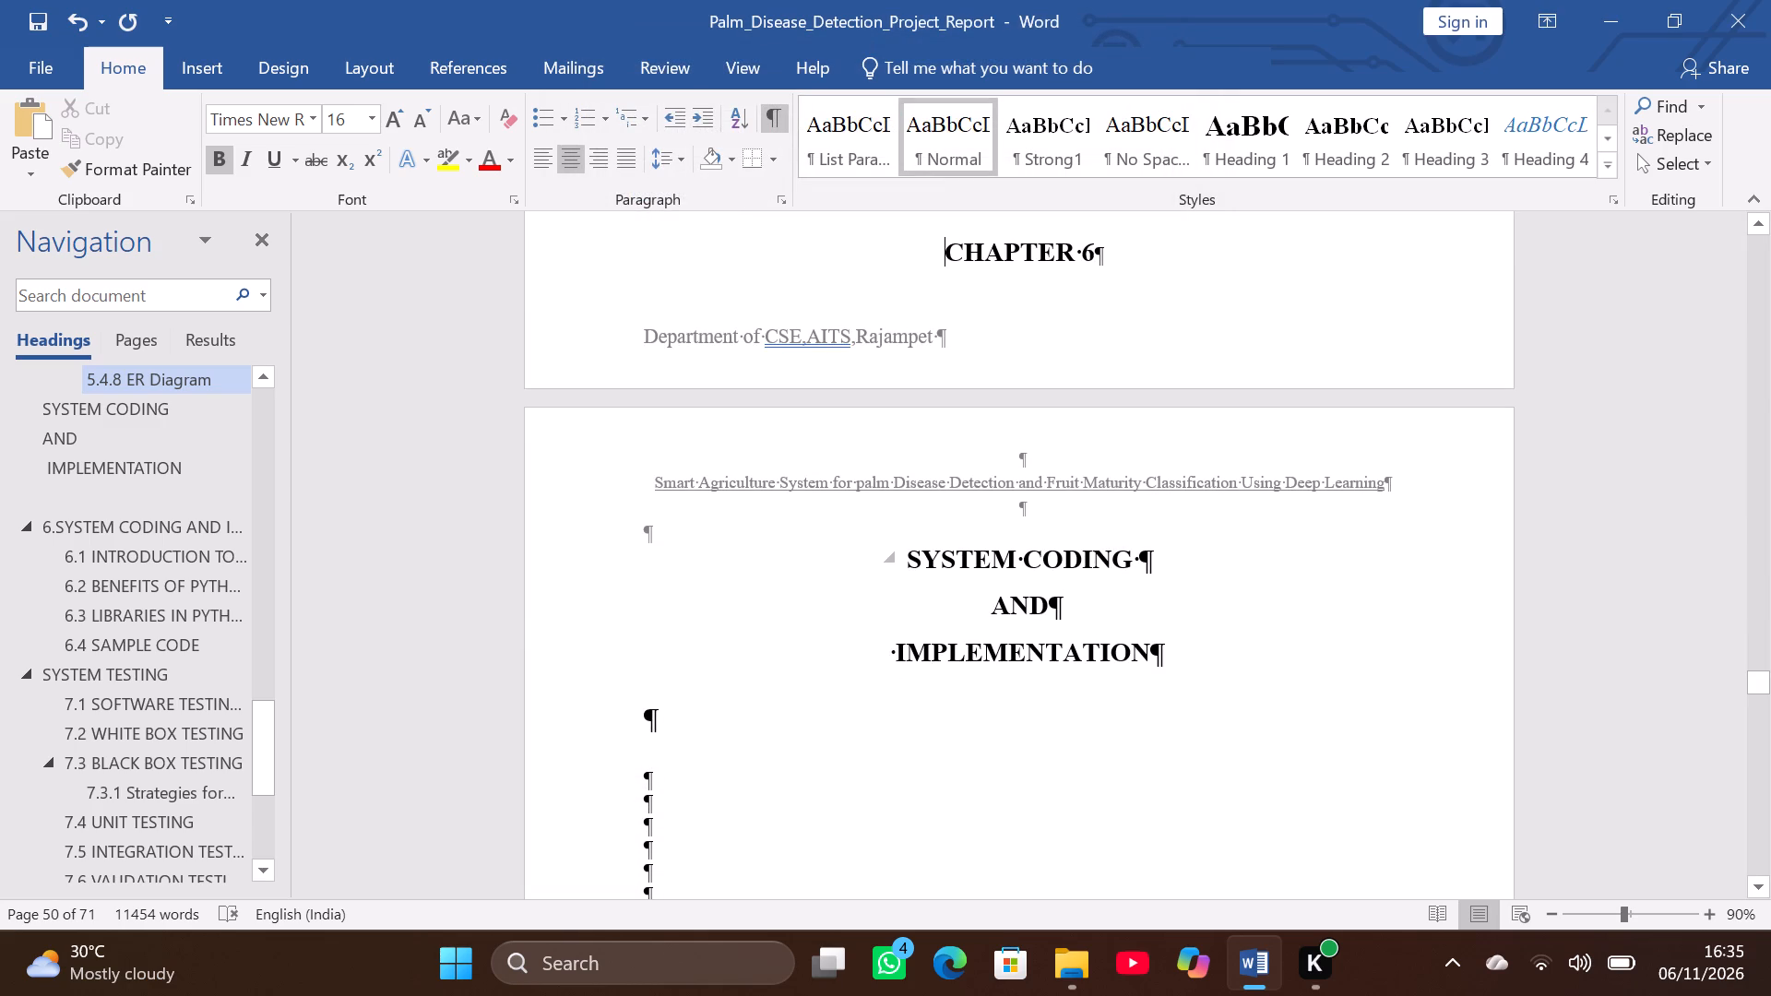
Lower the CHAPTER 6 title on its page by inserting blank paragraphs above it, leaving twelve.
key("Return")
key("Return")
key("Return")
key("Return")
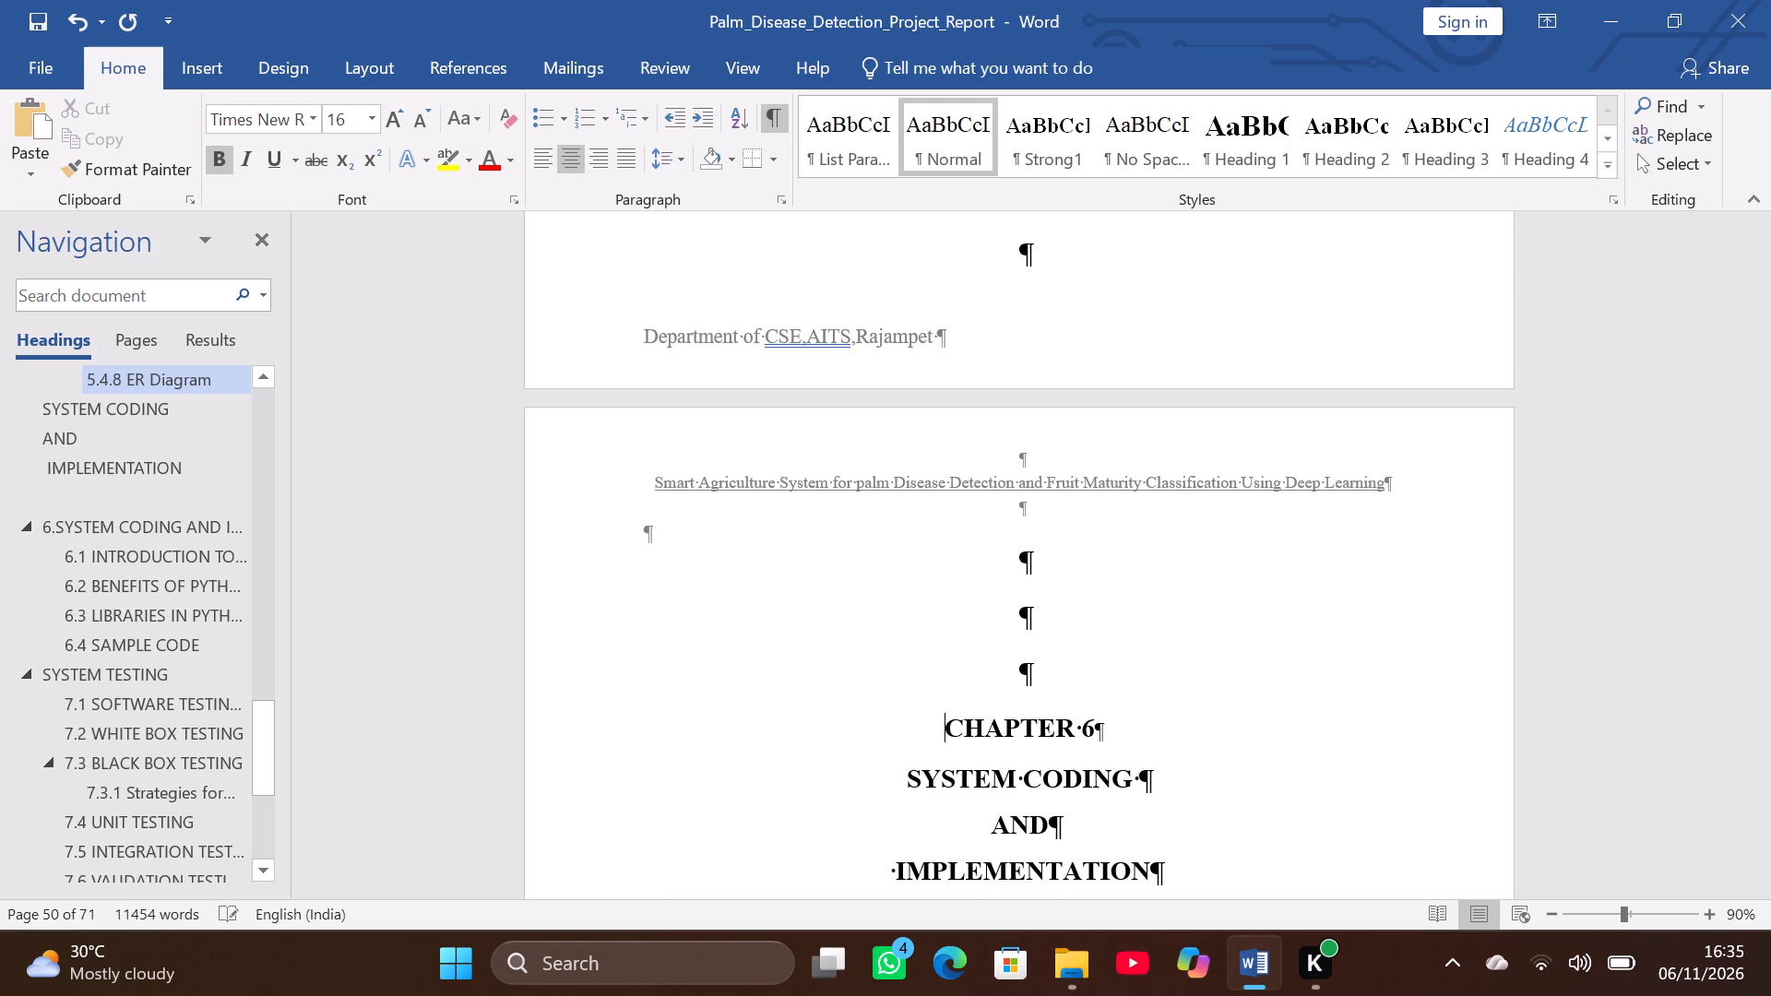
key("Return")
key("Return")
scroll(907, 569, "down", 19)
scroll(907, 569, "up", 9)
key("Return")
key("Return")
key("Return")
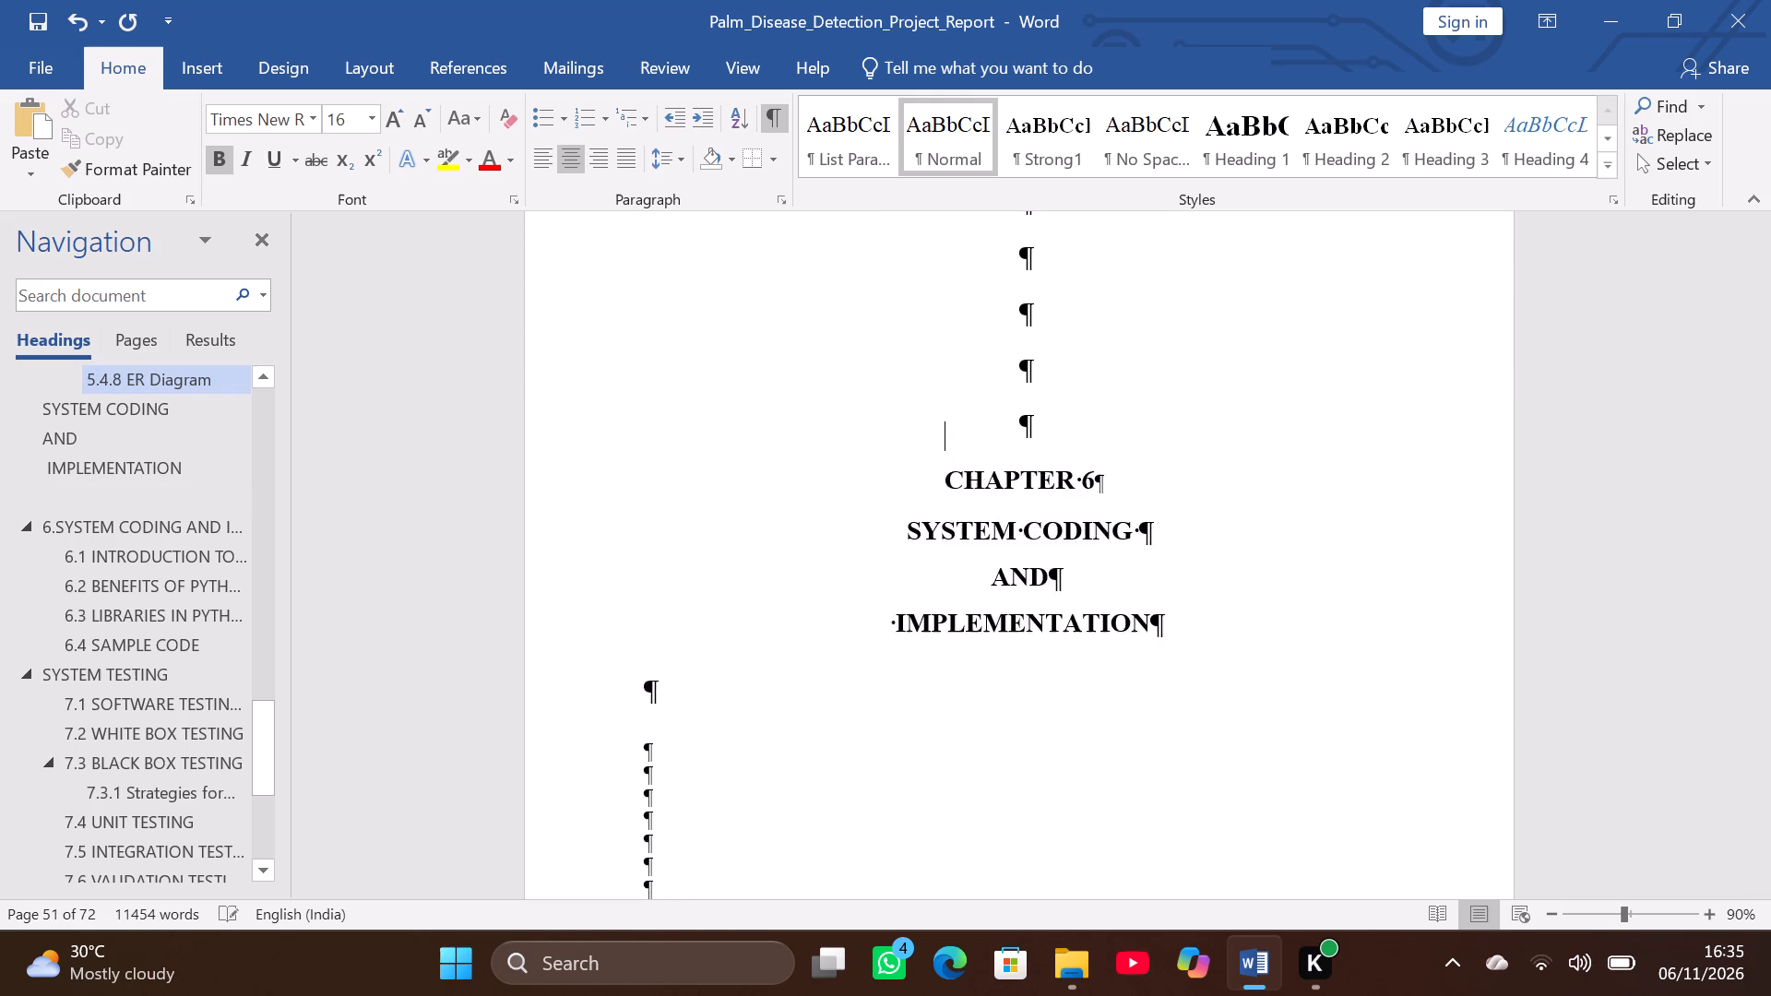
key("Return")
key("Return")
key("Return")
key("Return")
key("Return")
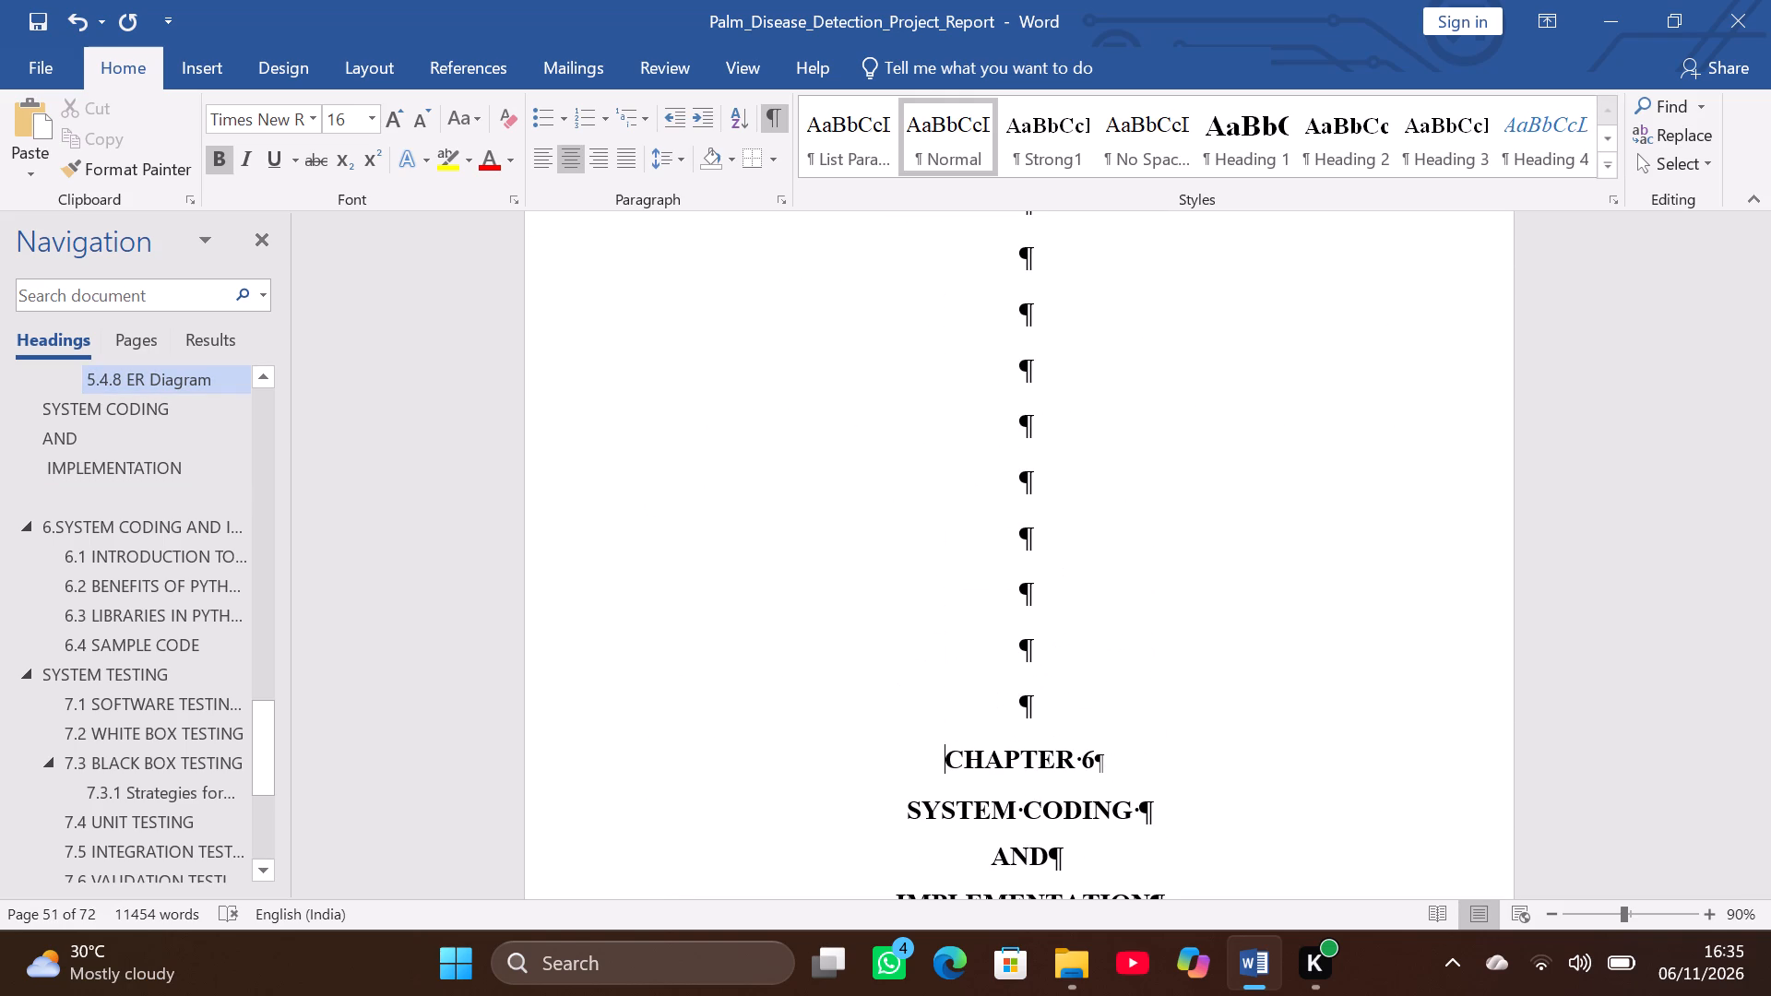
key("BackSpace")
key("BackSpace")
Delete all blank paragraphs above the "6.SYSTEM CODING AND IMPLEMENTATION" heading on its page, so the heading starts the page.
scroll(907, 569, "down", 11)
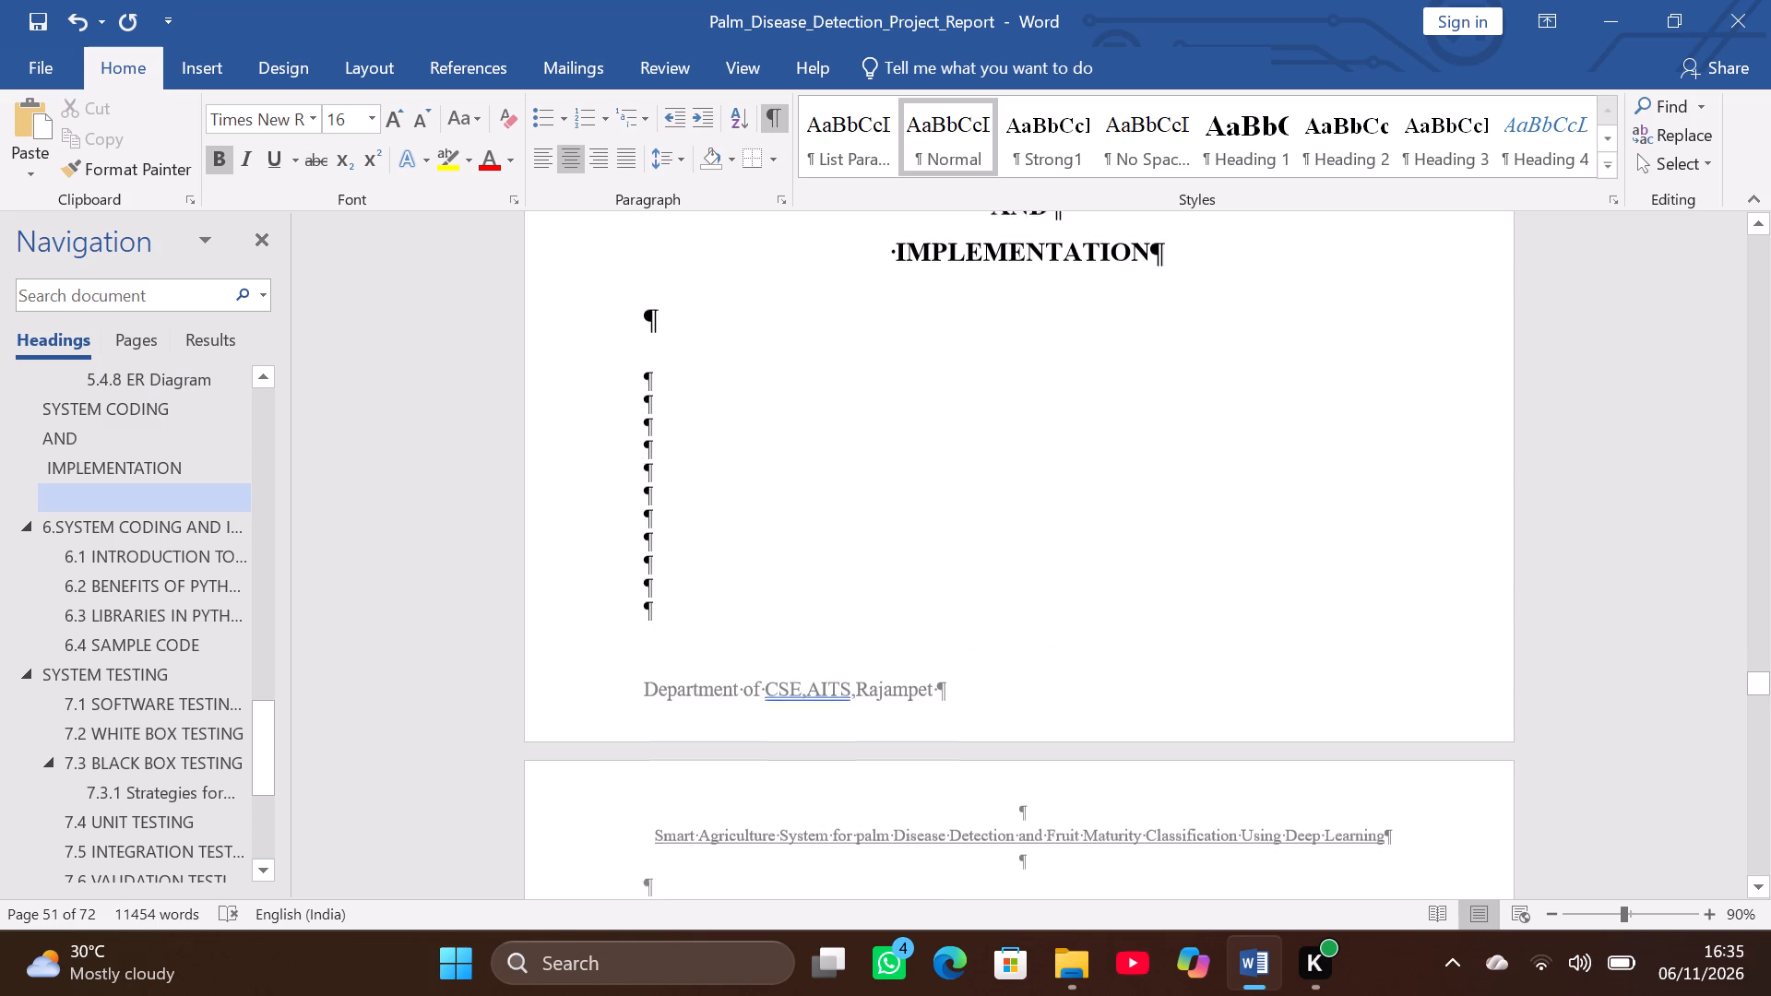
scroll(907, 569, "down", 13)
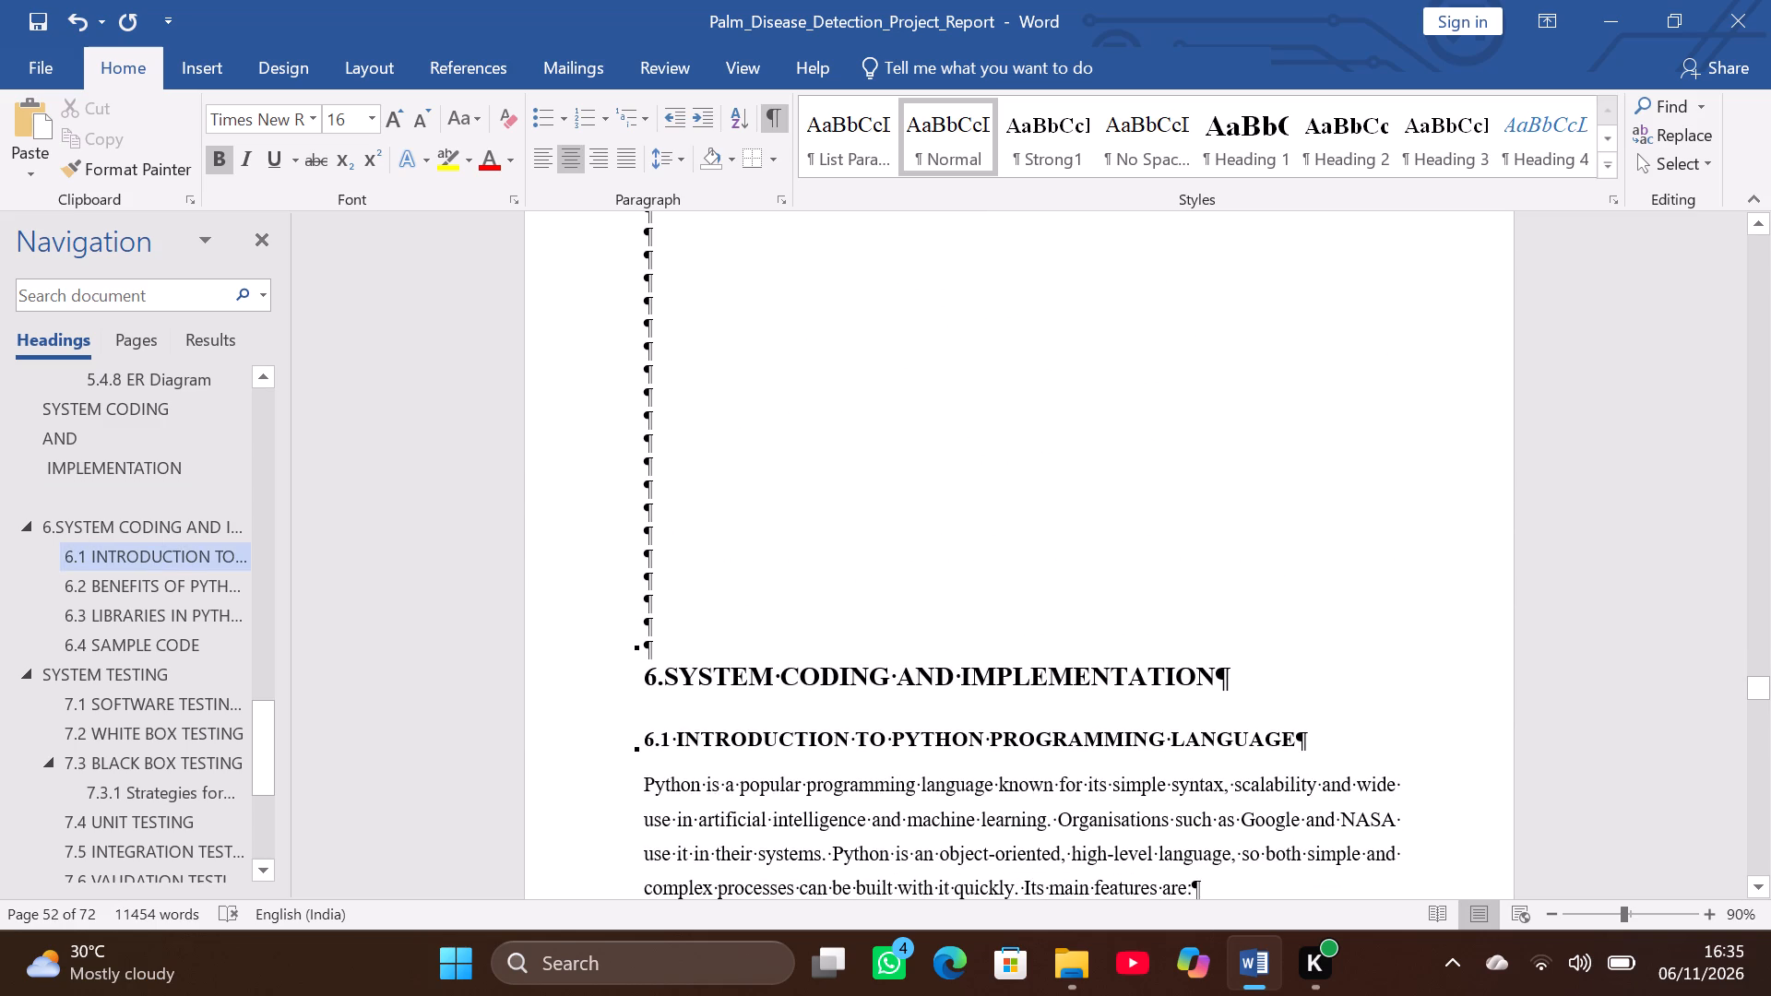
left_click(757, 638)
key("BackSpace")
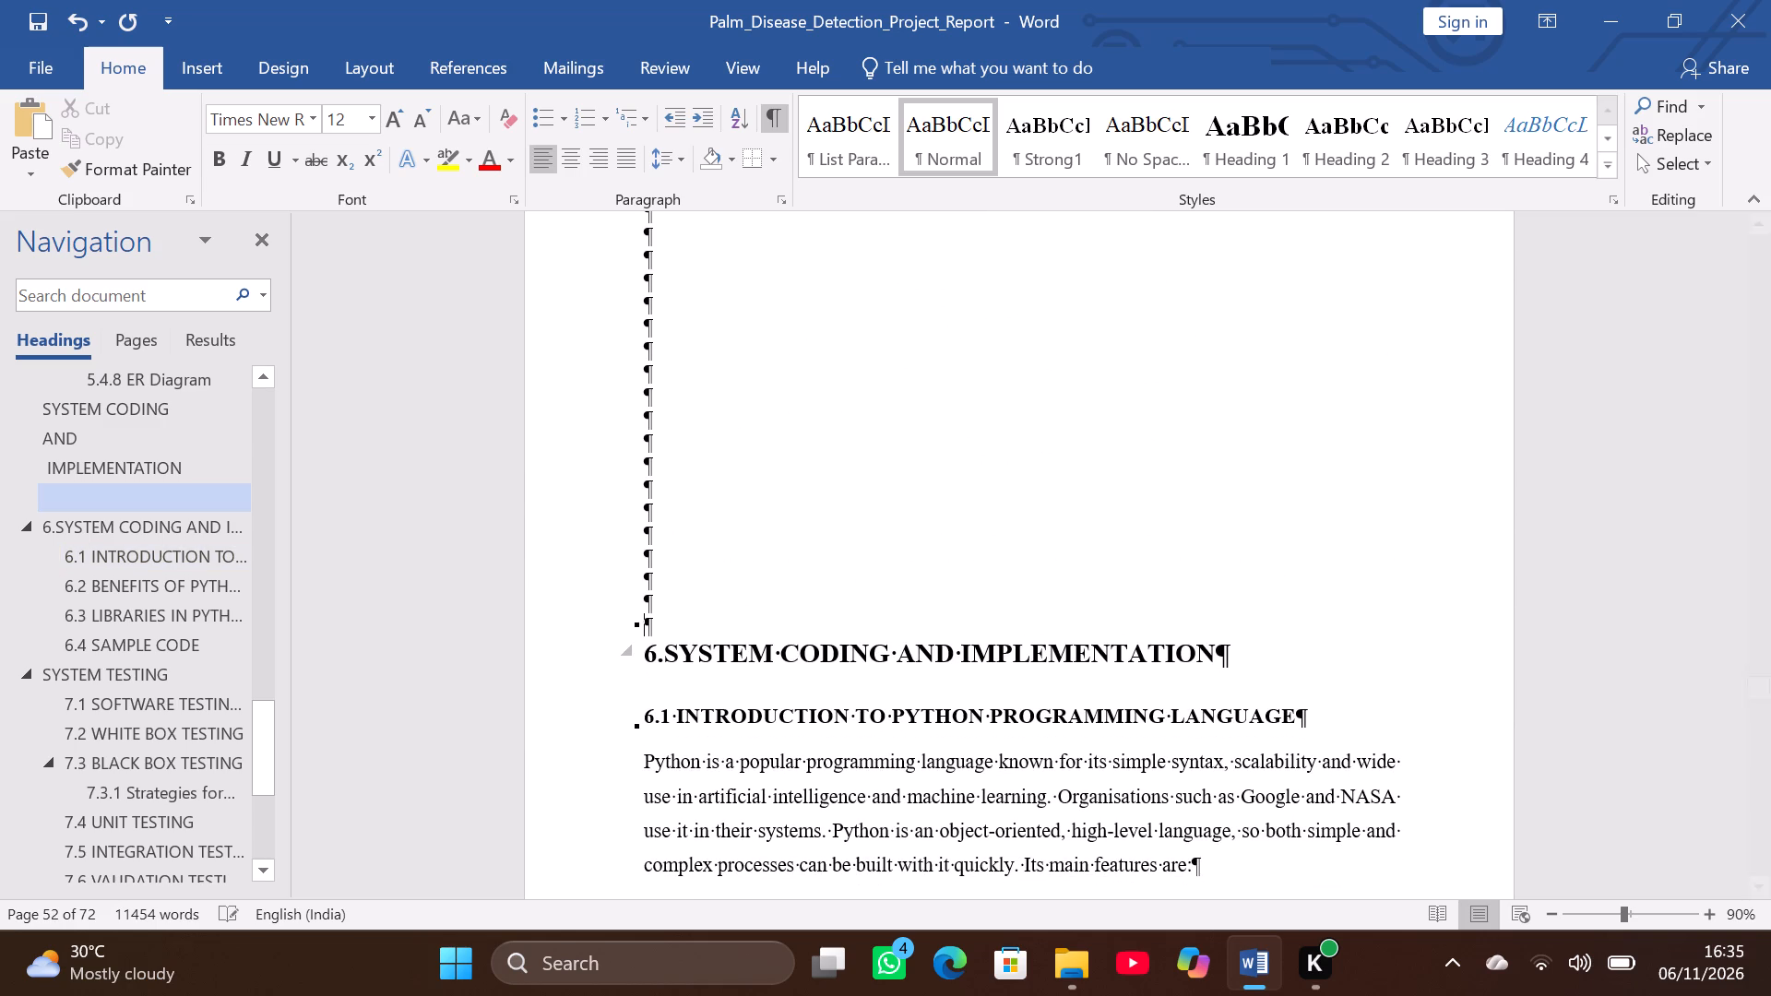
key("BackSpace")
key("BackSpace")
key("BackSpace")
key("BackSpace")
key("BackSpace")
key("BackSpace")
key("BackSpace")
key("BackSpace")
key("BackSpace")
key("BackSpace")
key("BackSpace")
key("BackSpace")
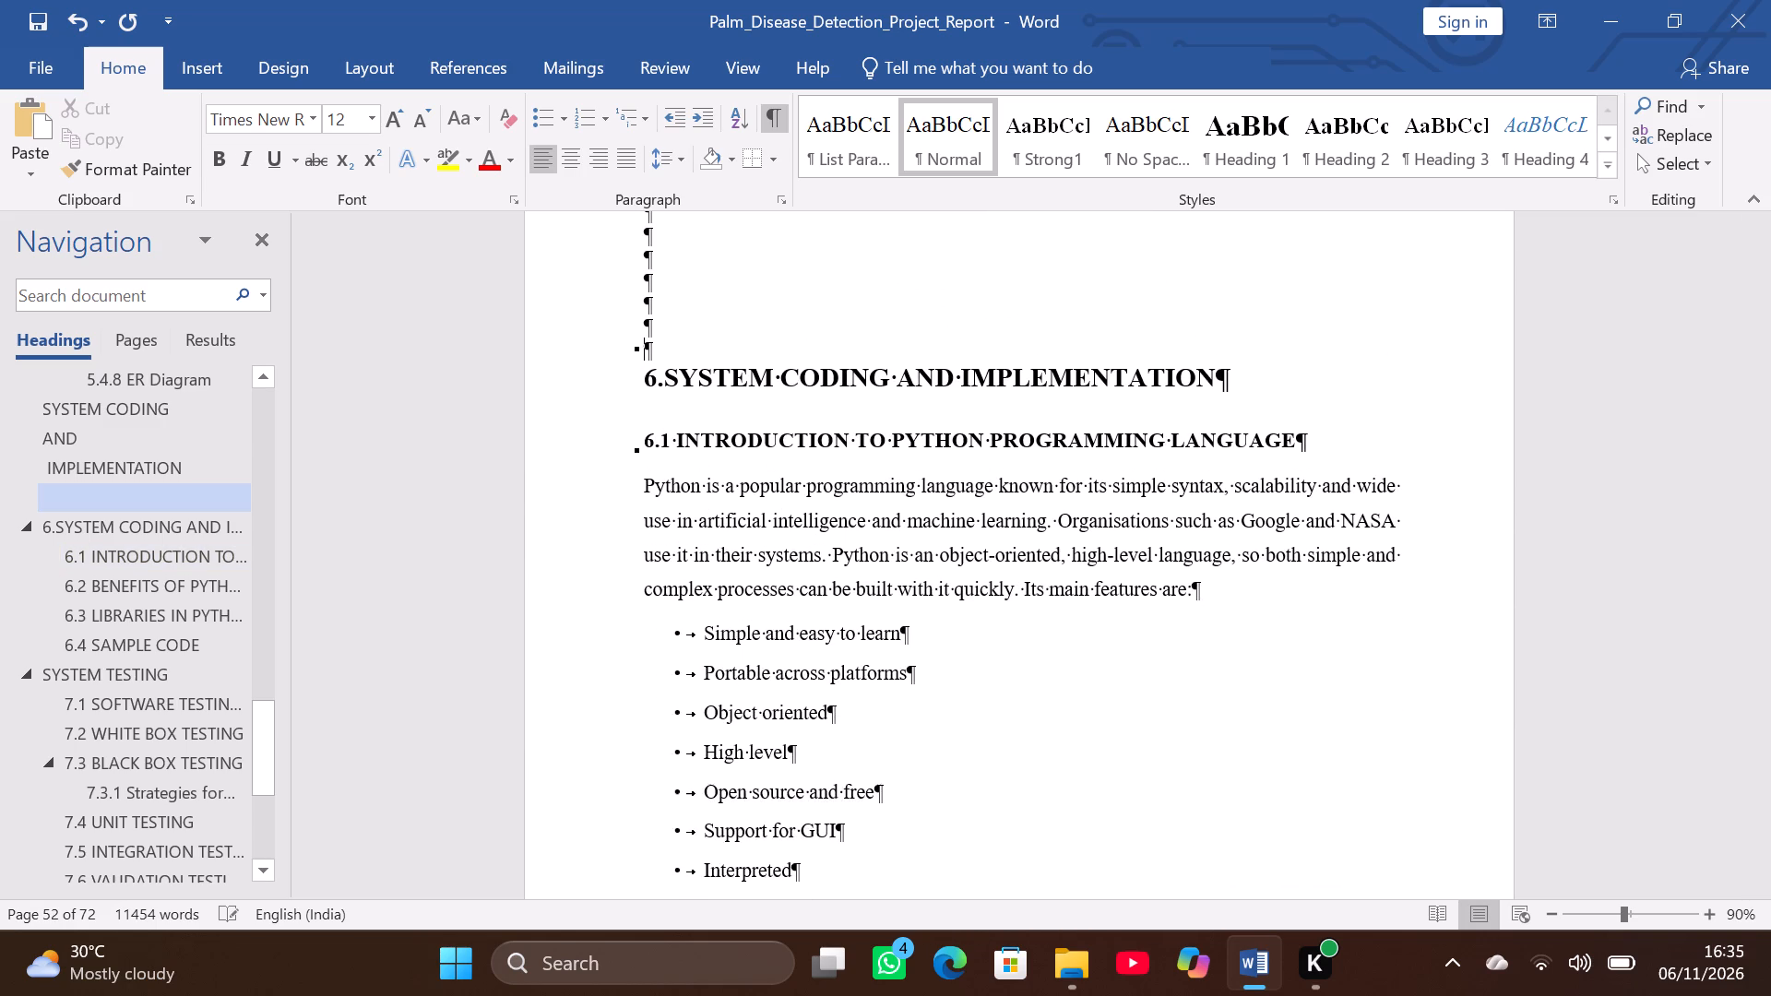
key("BackSpace")
key("BackSpace")
key("BackSpace")
key("BackSpace")
key("BackSpace")
key("BackSpace")
scroll(757, 638, "up", 3)
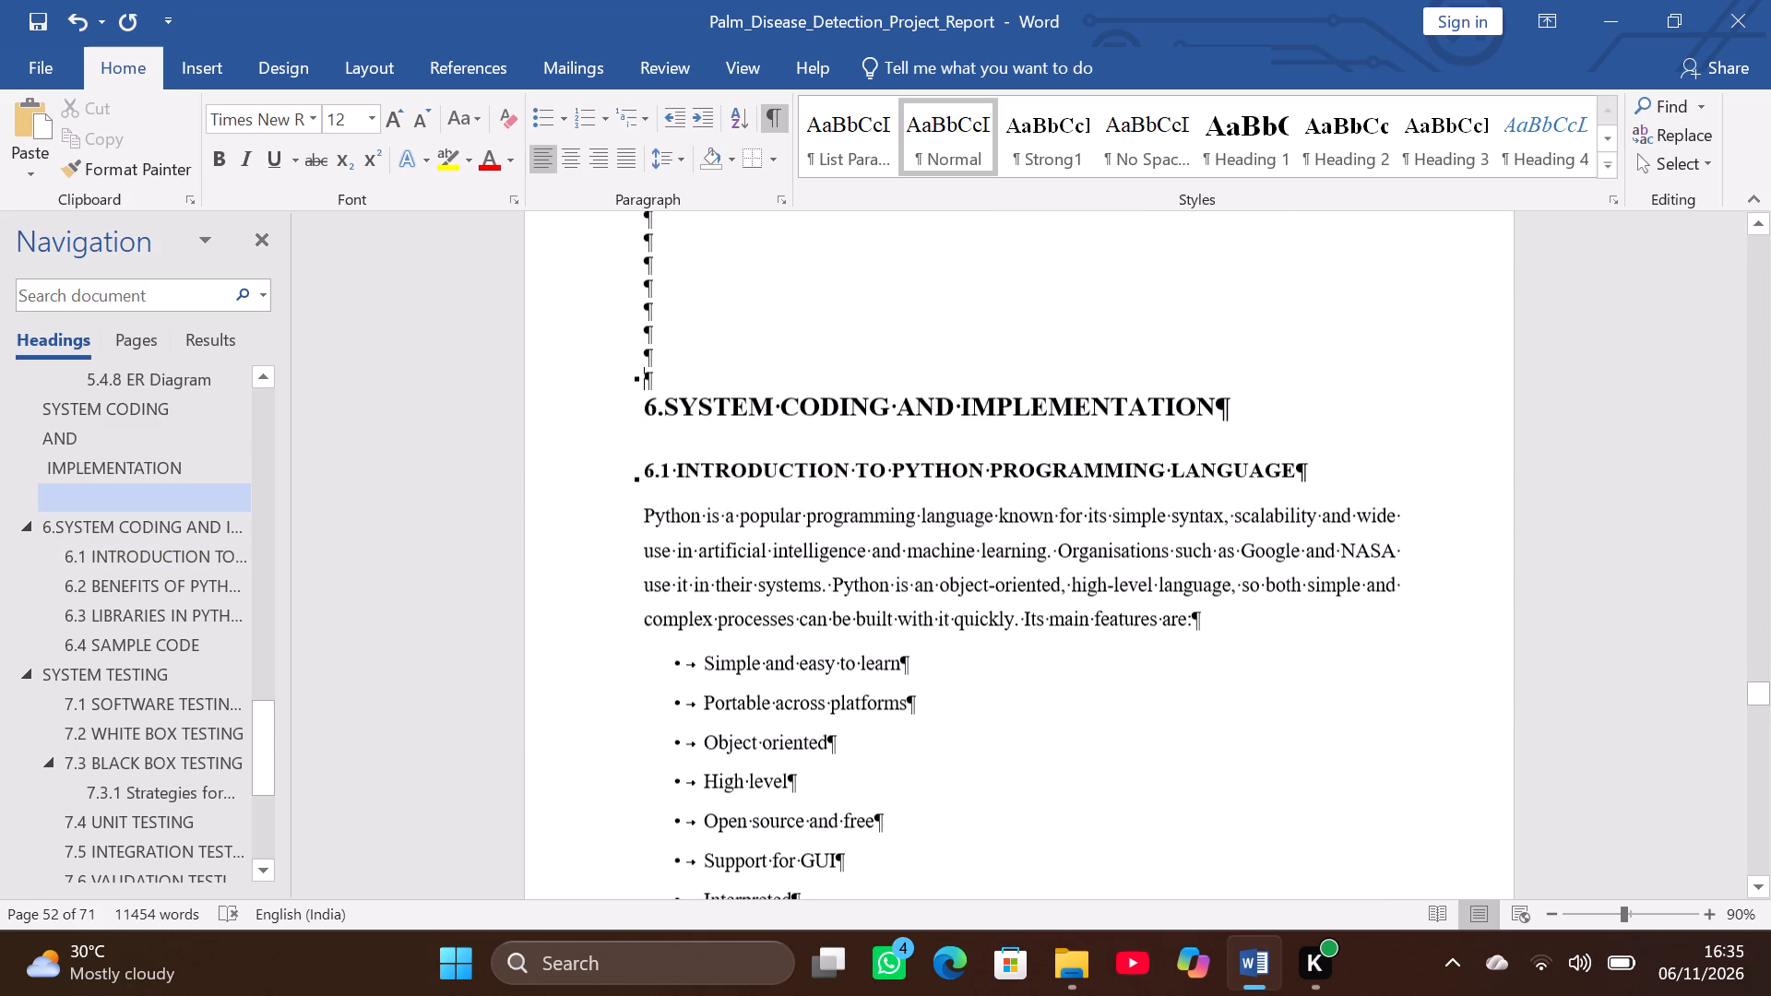
scroll(757, 638, "up", 4)
key("BackSpace")
key("BackSpace")
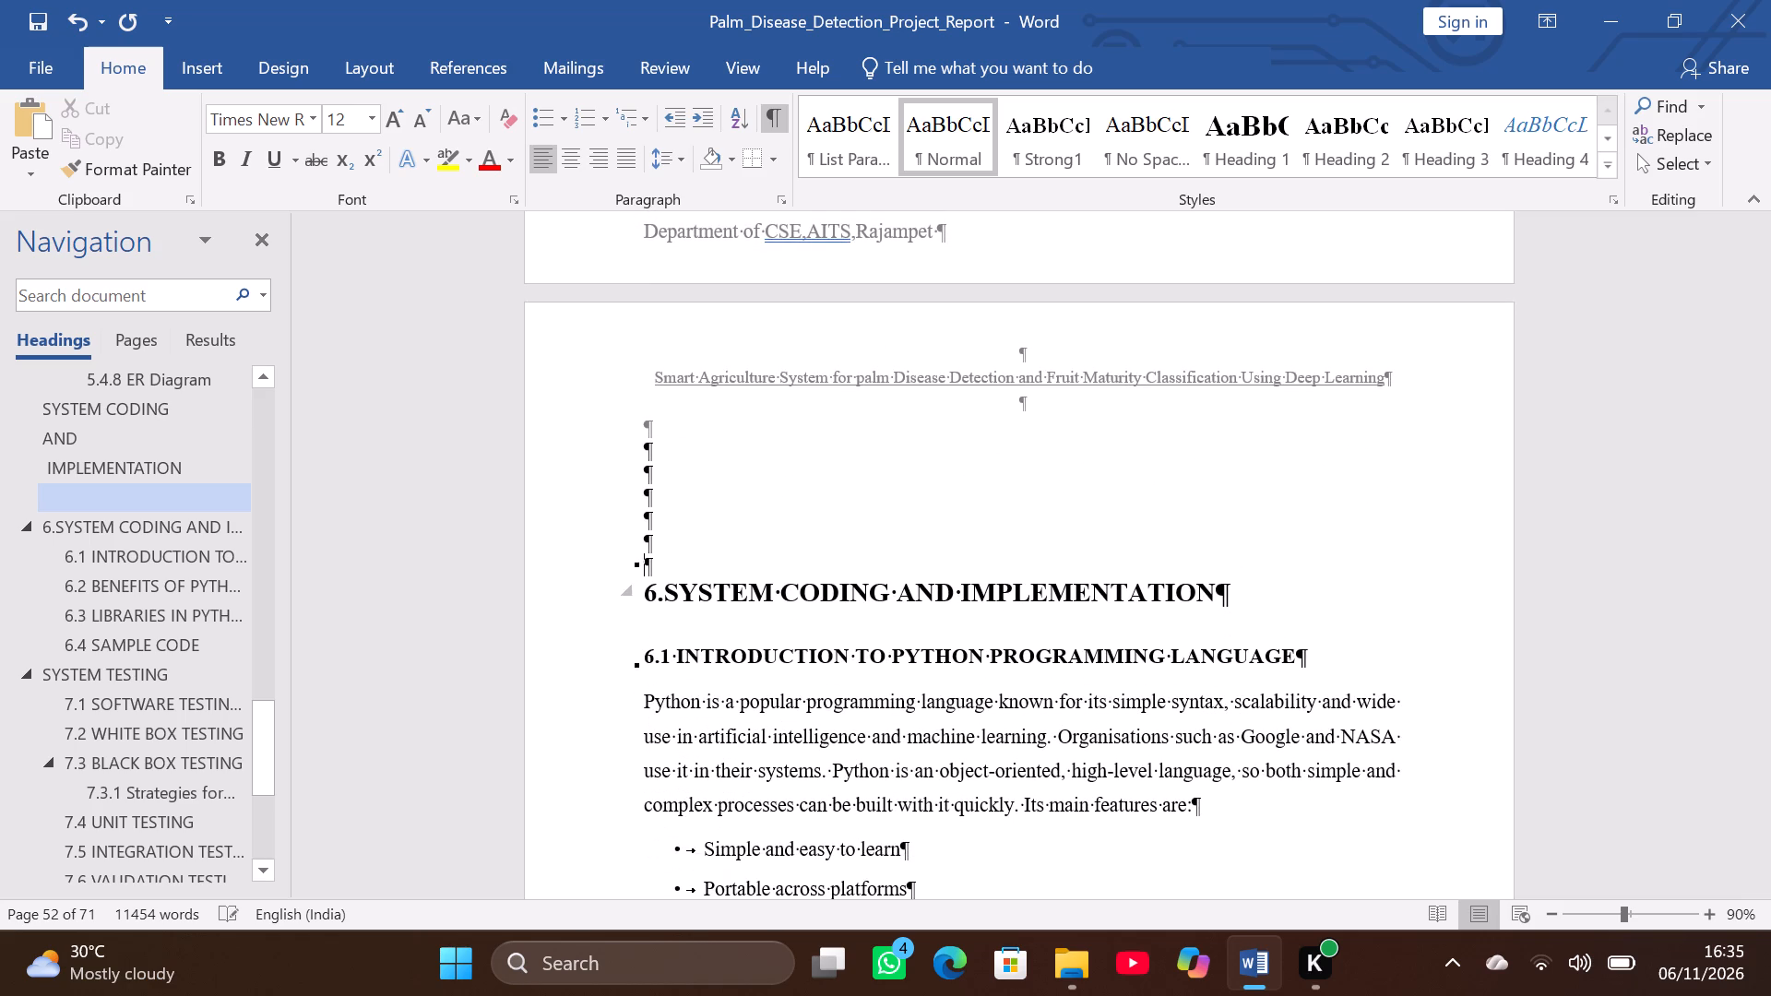
key("BackSpace")
key("BackSpace")
key("BackSpace")
key("BackSpace")
key("BackSpace")
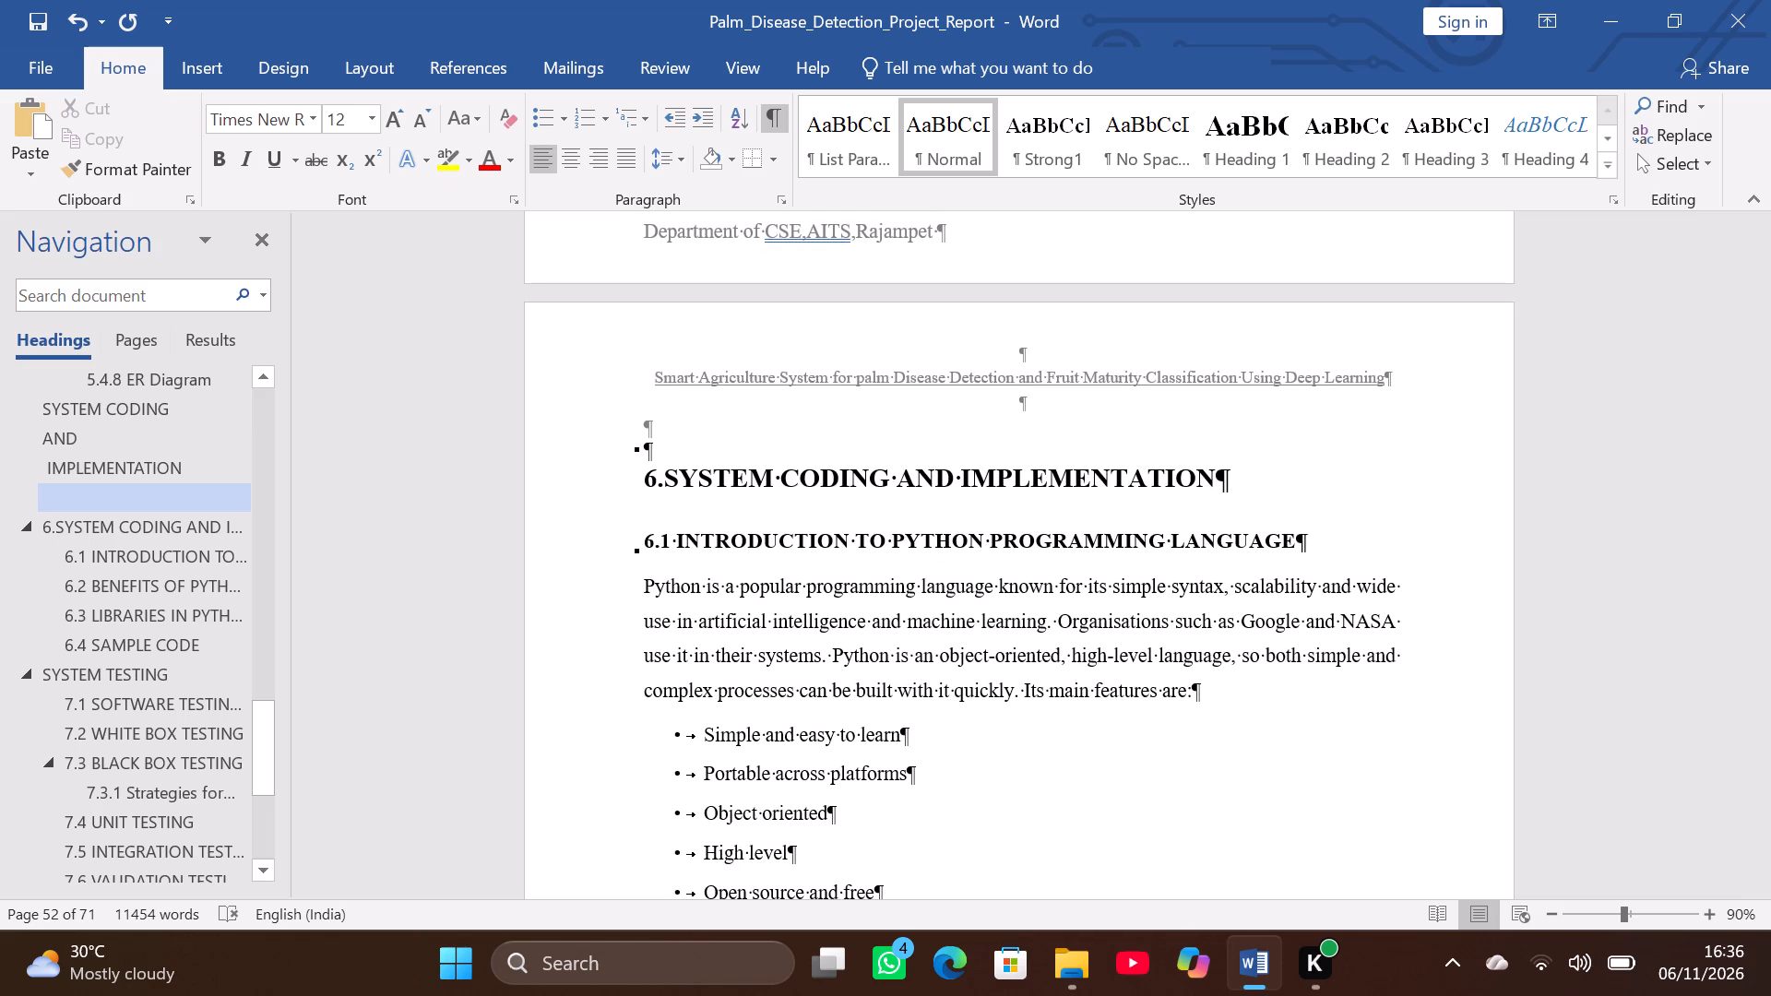
key("Delete")
Cut the entire Listing 1 code block, from the tensorflow import to "return model", out of section 6.4 SAMPLE CODE.
scroll(757, 638, "down", 9)
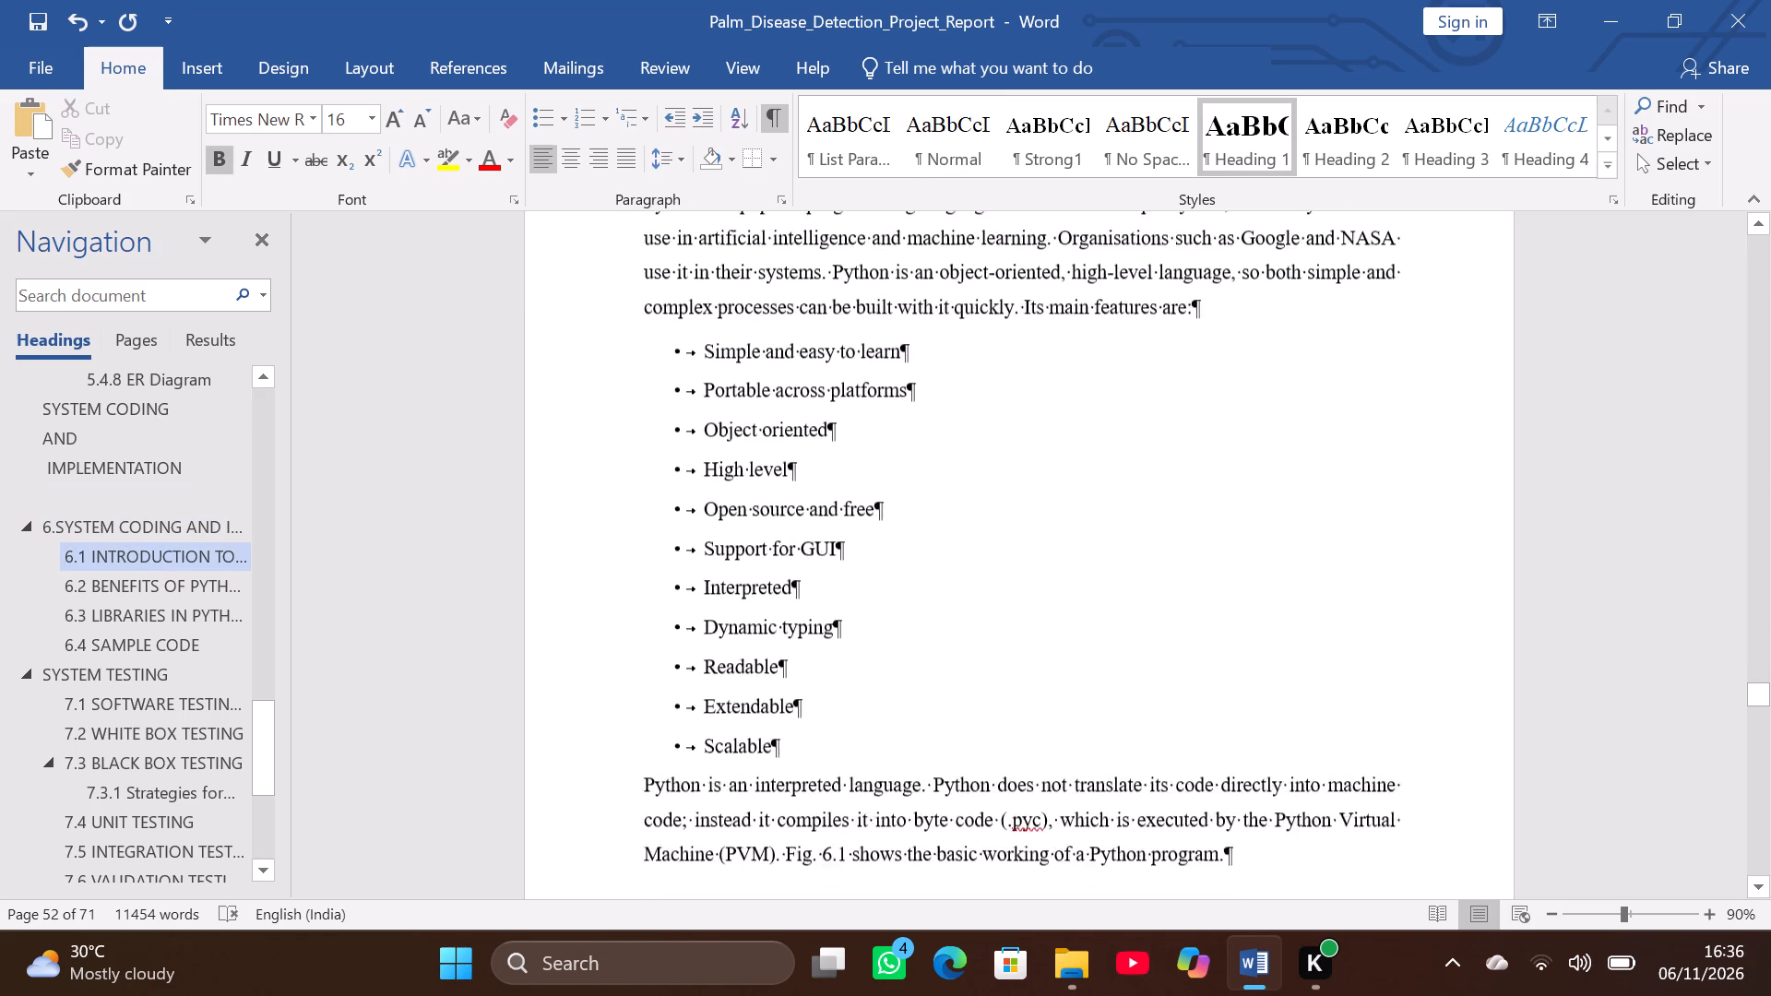
scroll(757, 638, "down", 14)
scroll(757, 638, "down", 20)
scroll(757, 638, "down", 1)
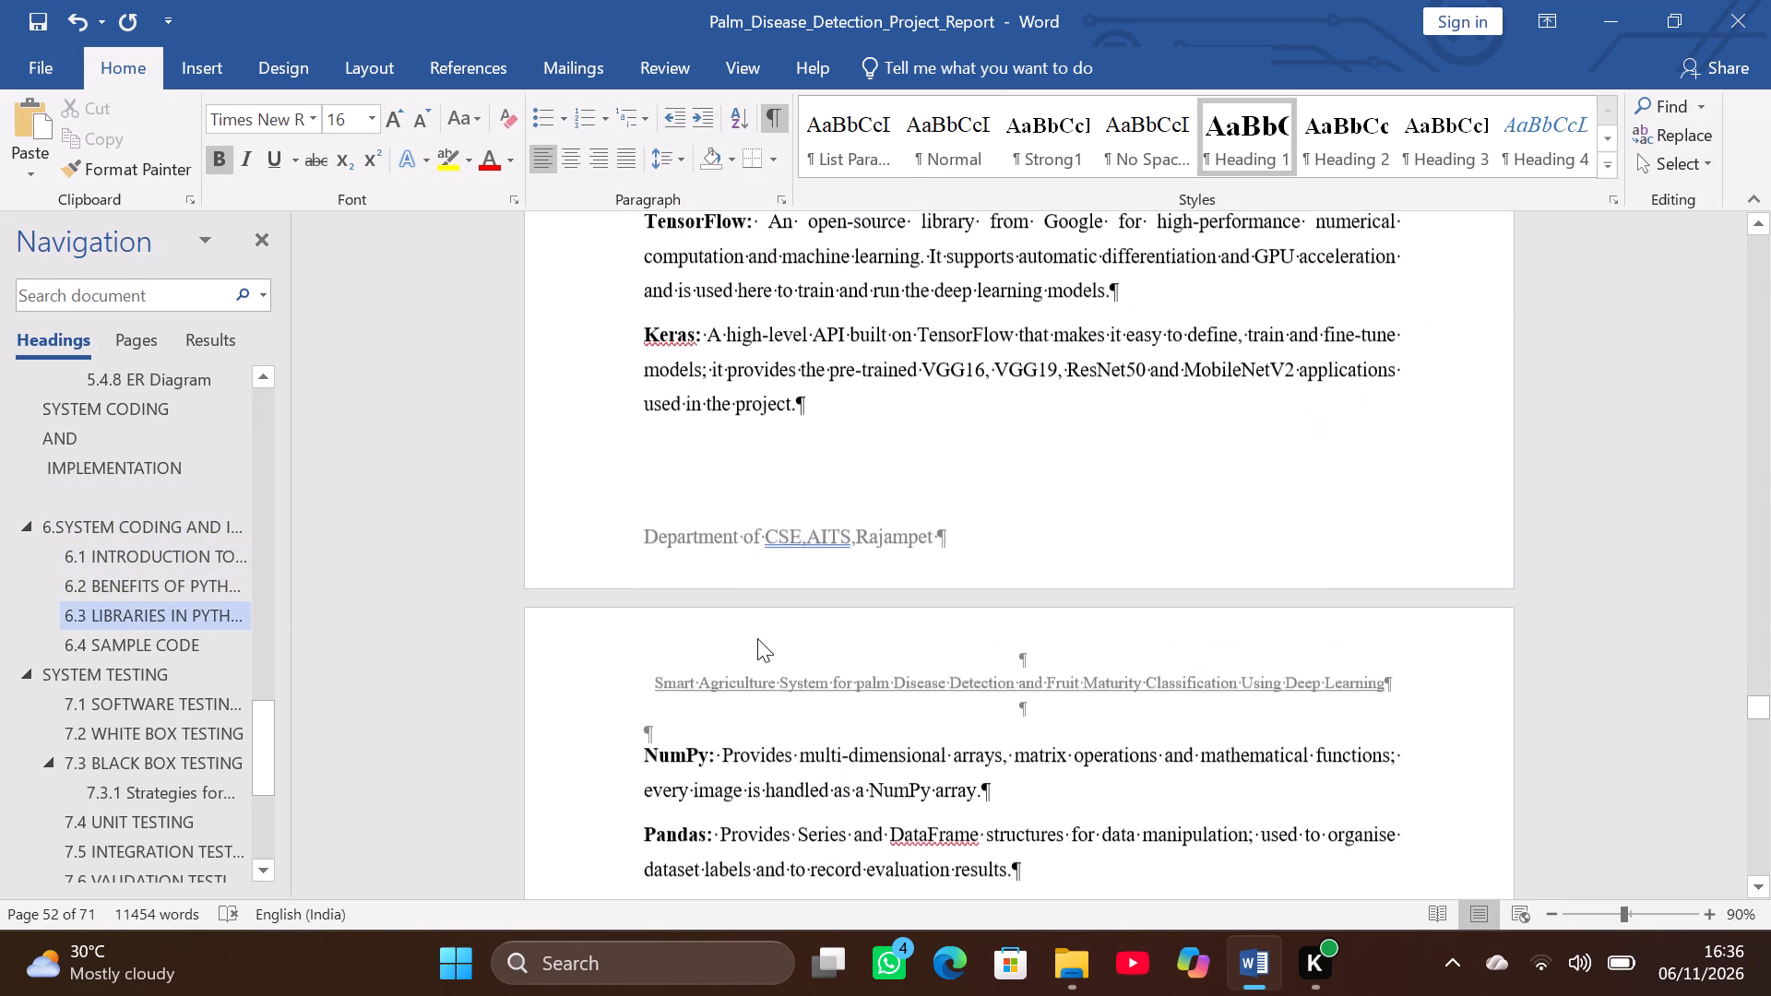
scroll(757, 638, "down", 20)
scroll(757, 638, "down", 7)
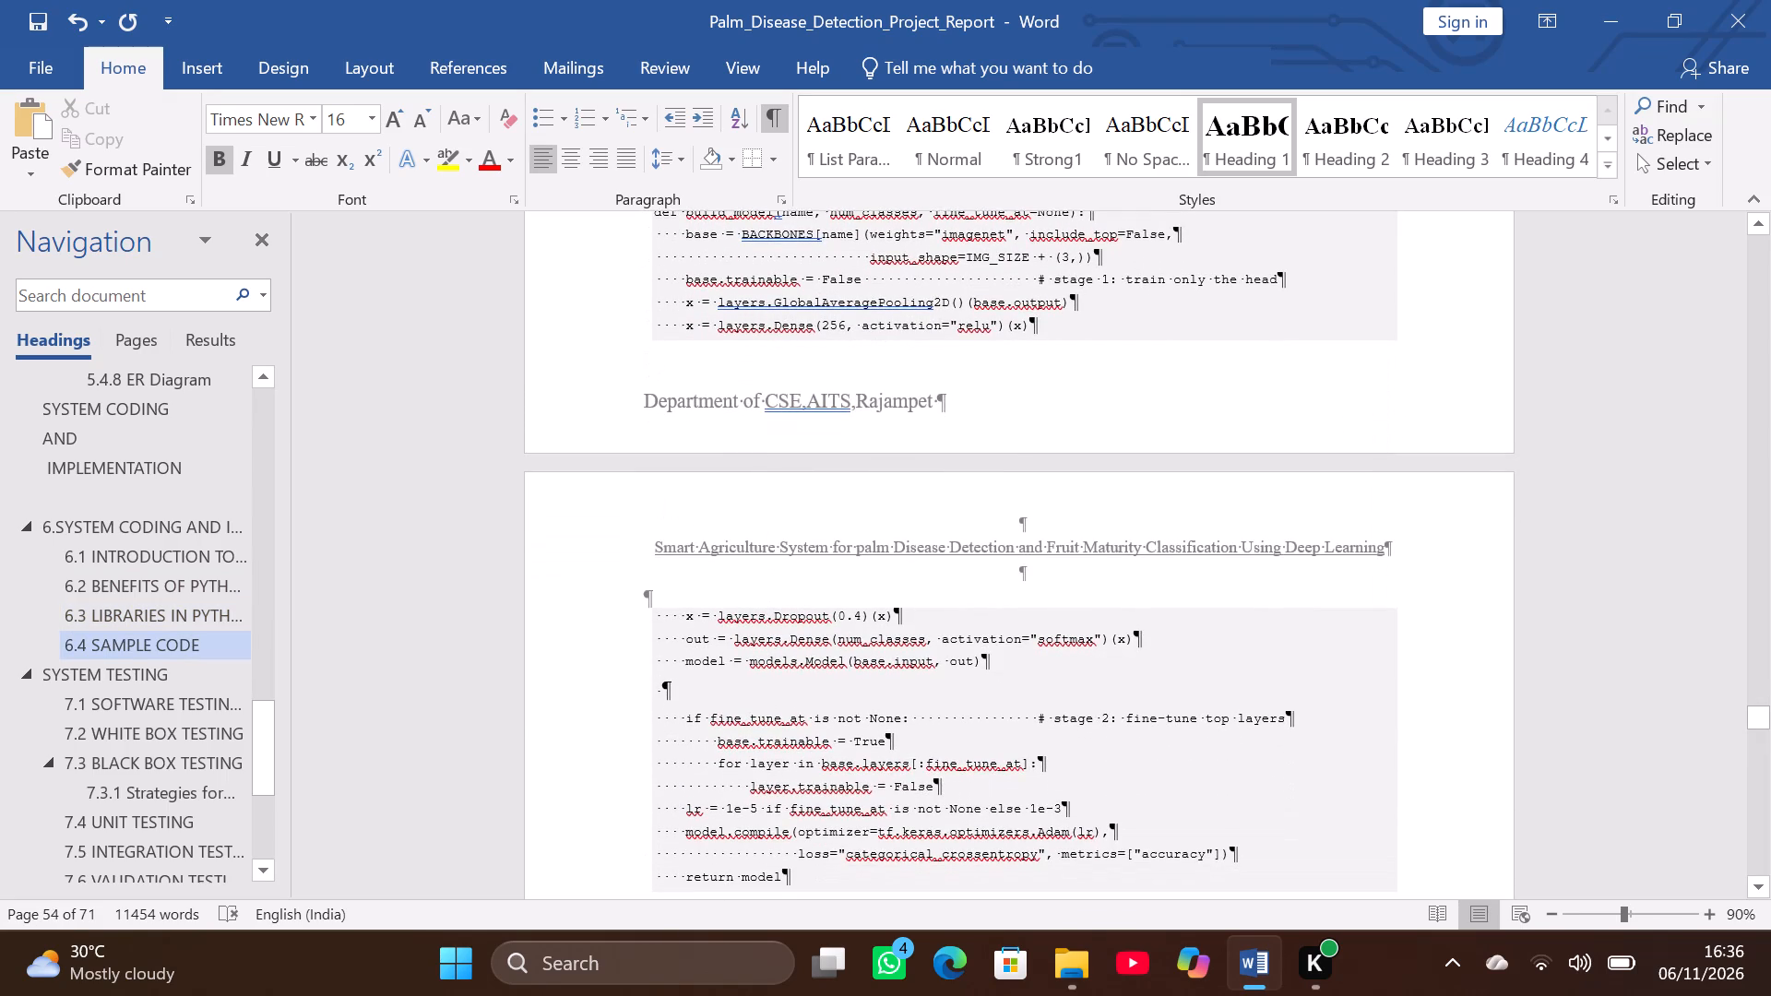
scroll(757, 638, "up", 11)
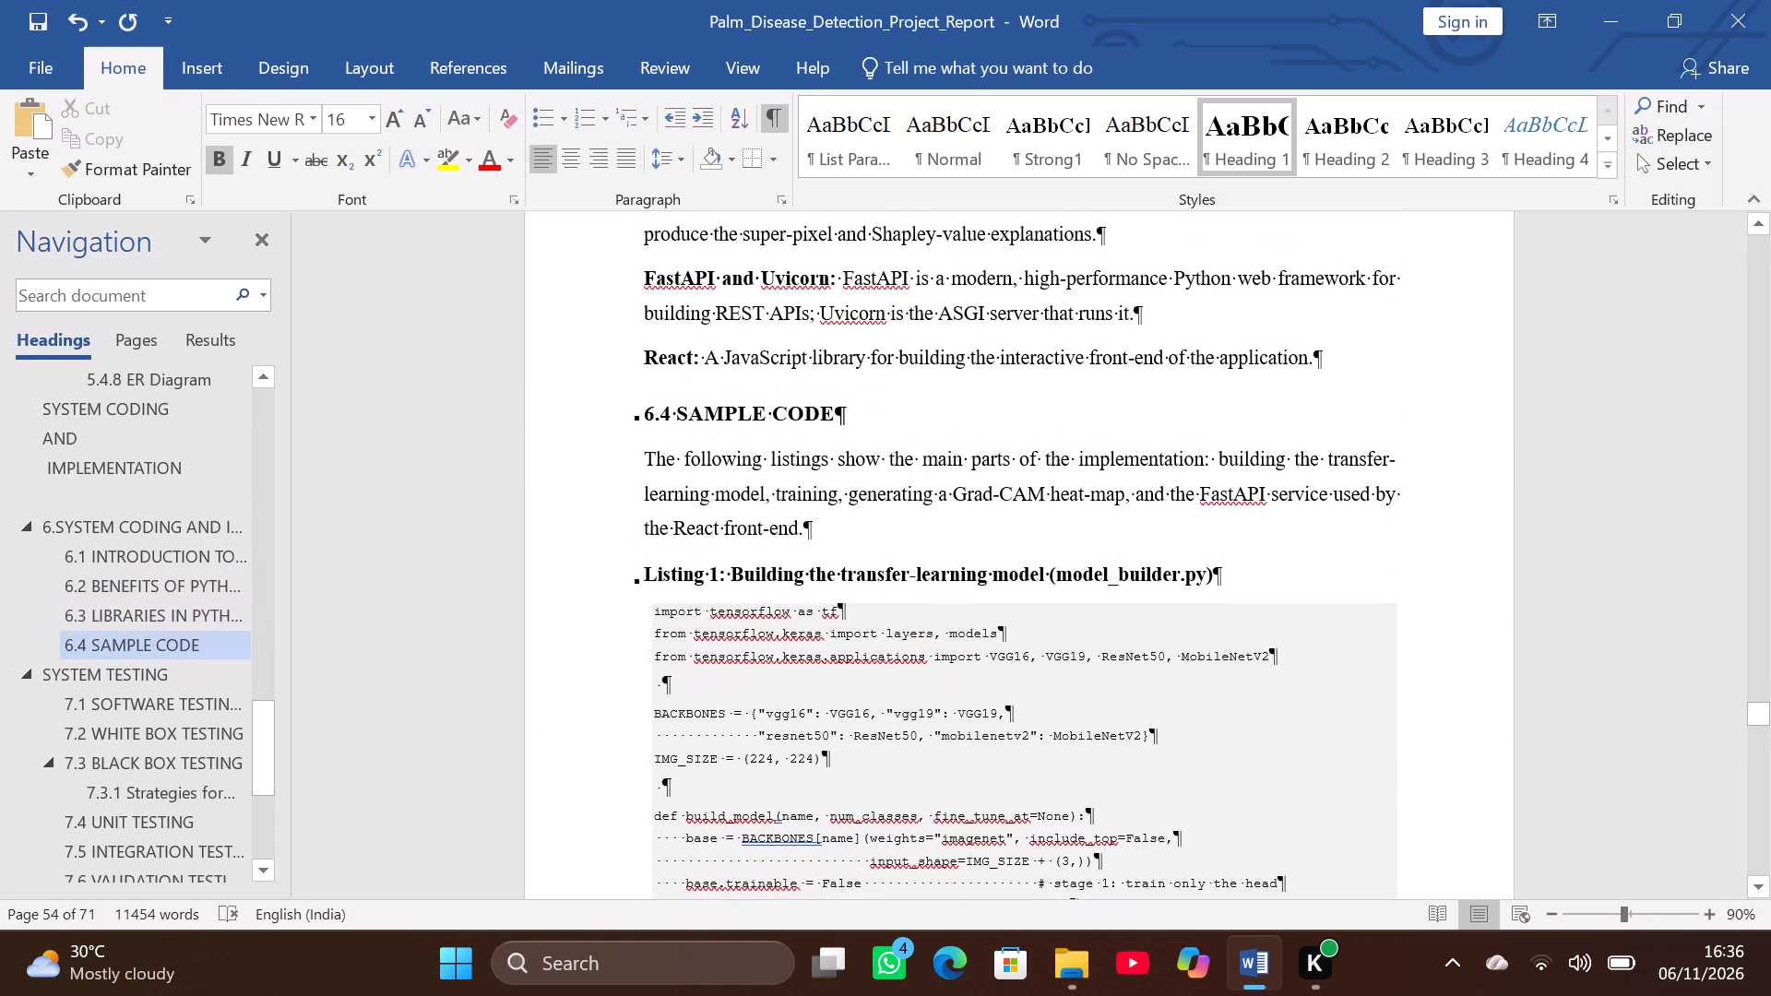
left_click_drag(661, 615, 761, 745)
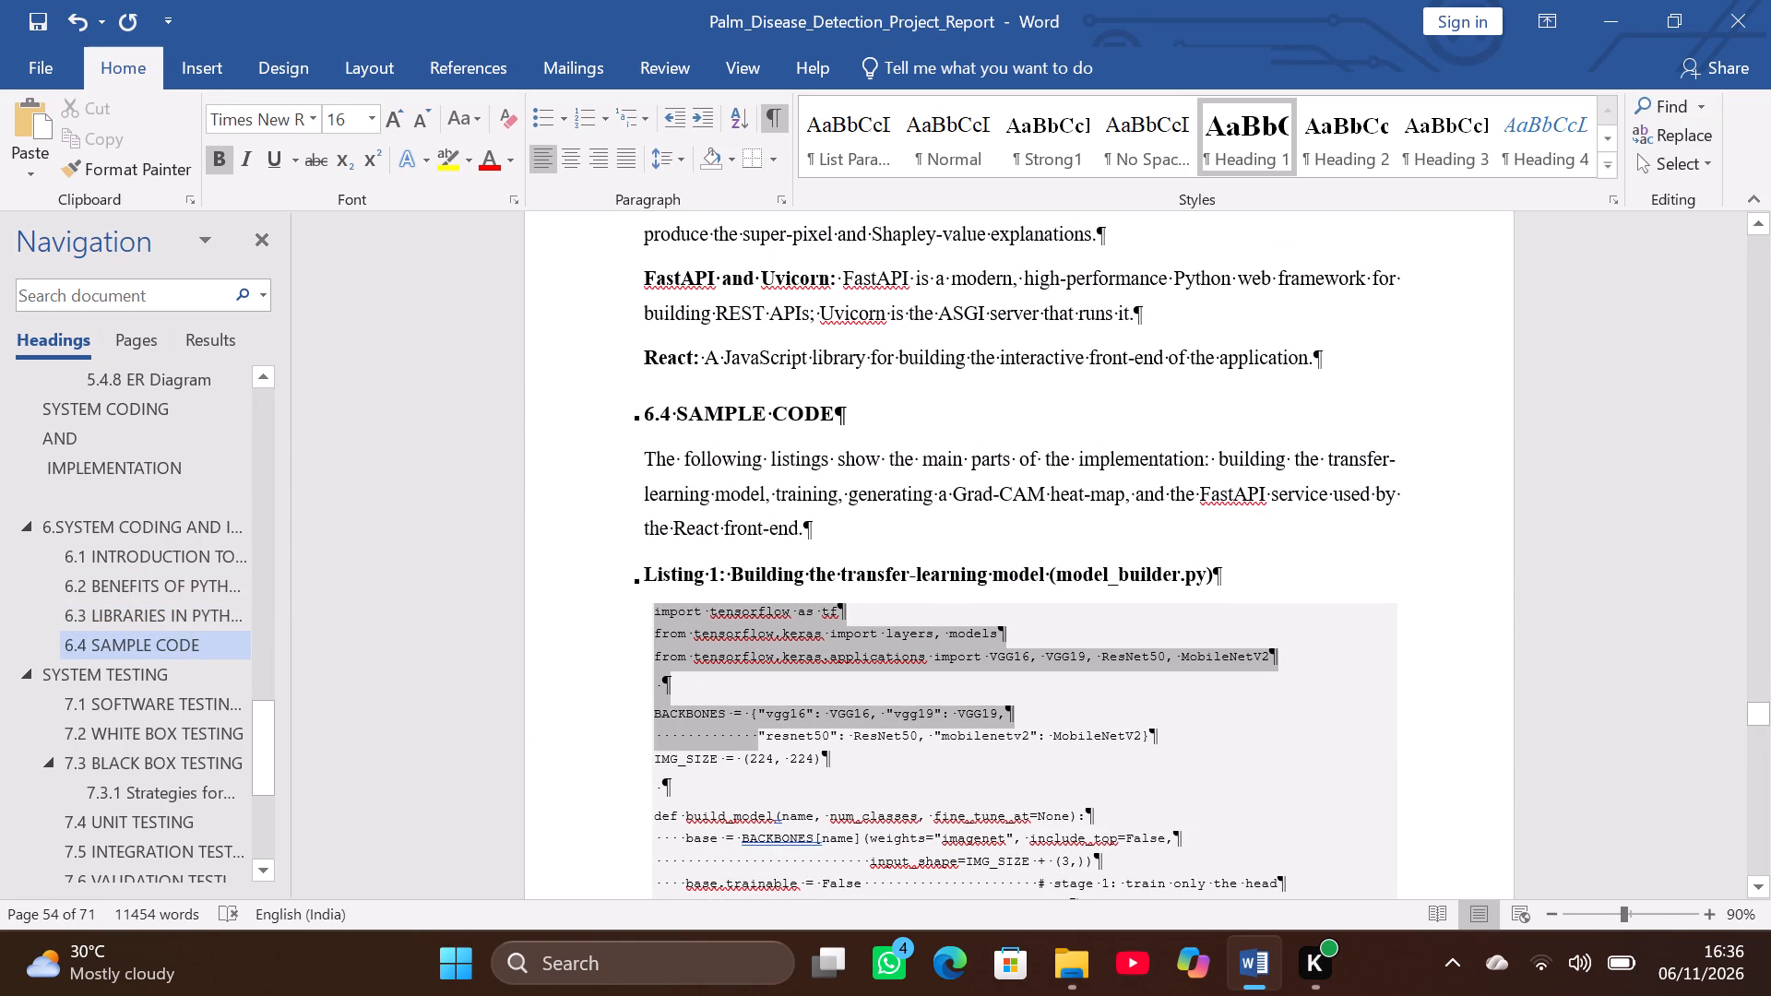
left_click_drag(761, 745, 845, 953)
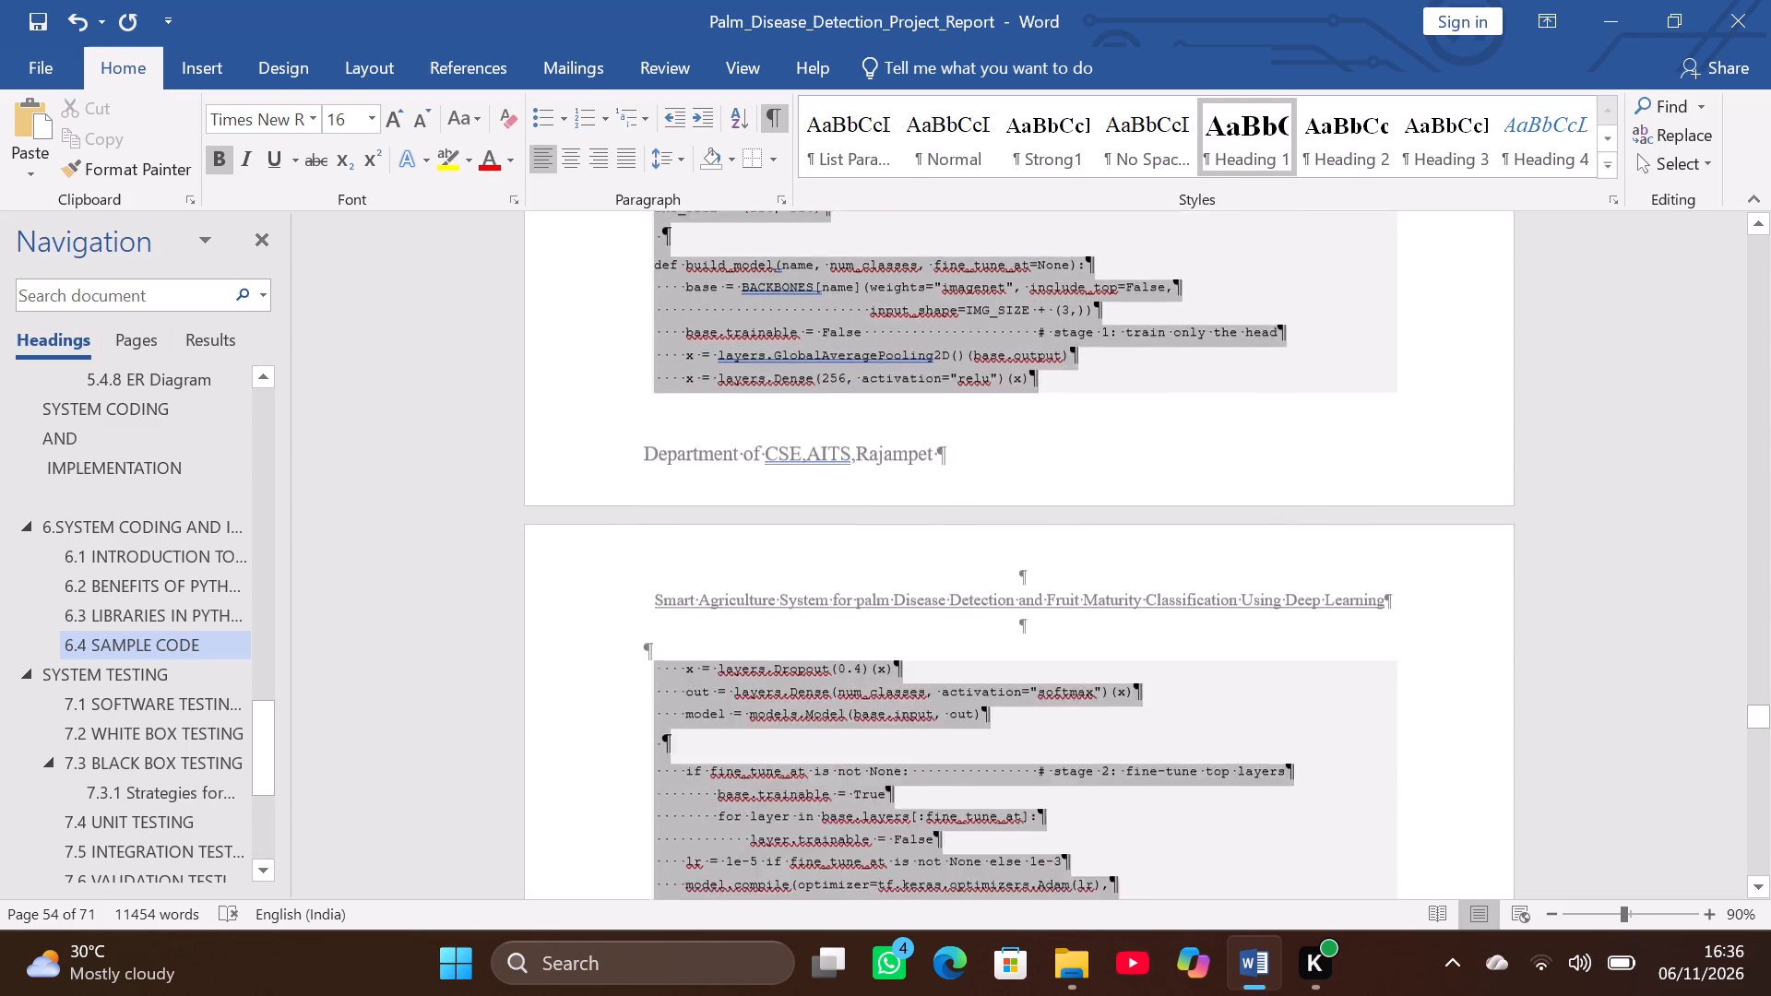
left_click_drag(845, 953, 698, 539)
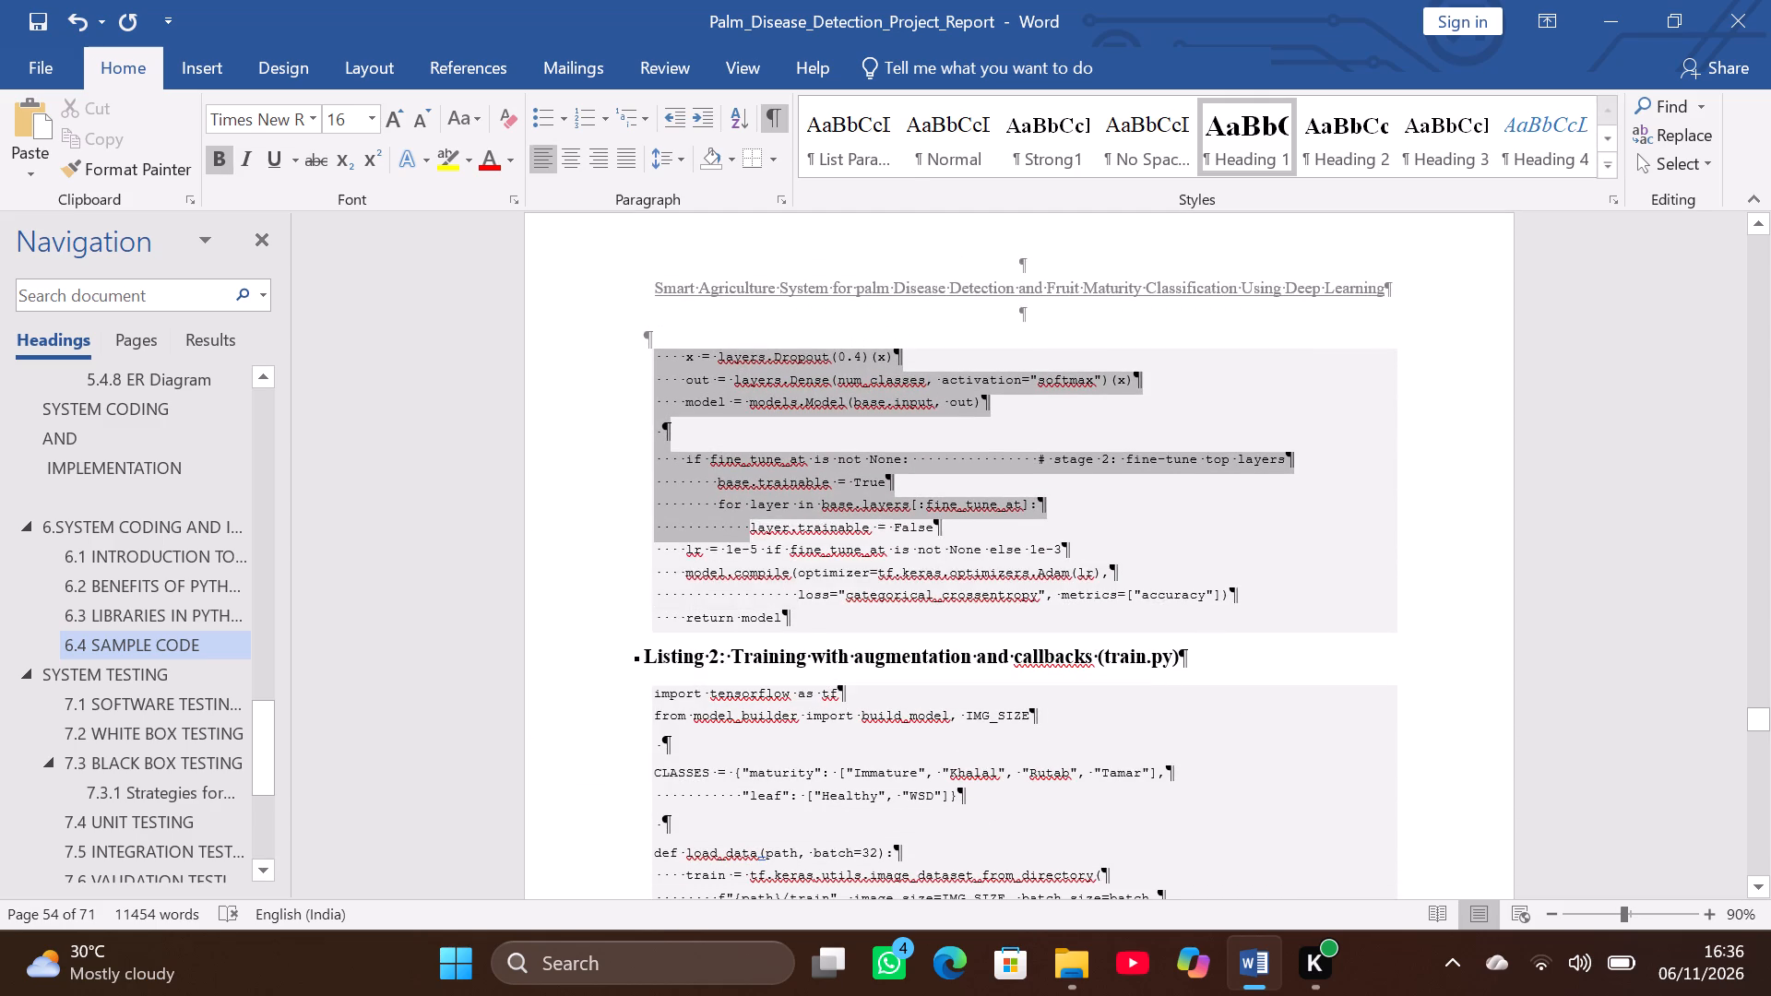
left_click_drag(698, 539, 787, 616)
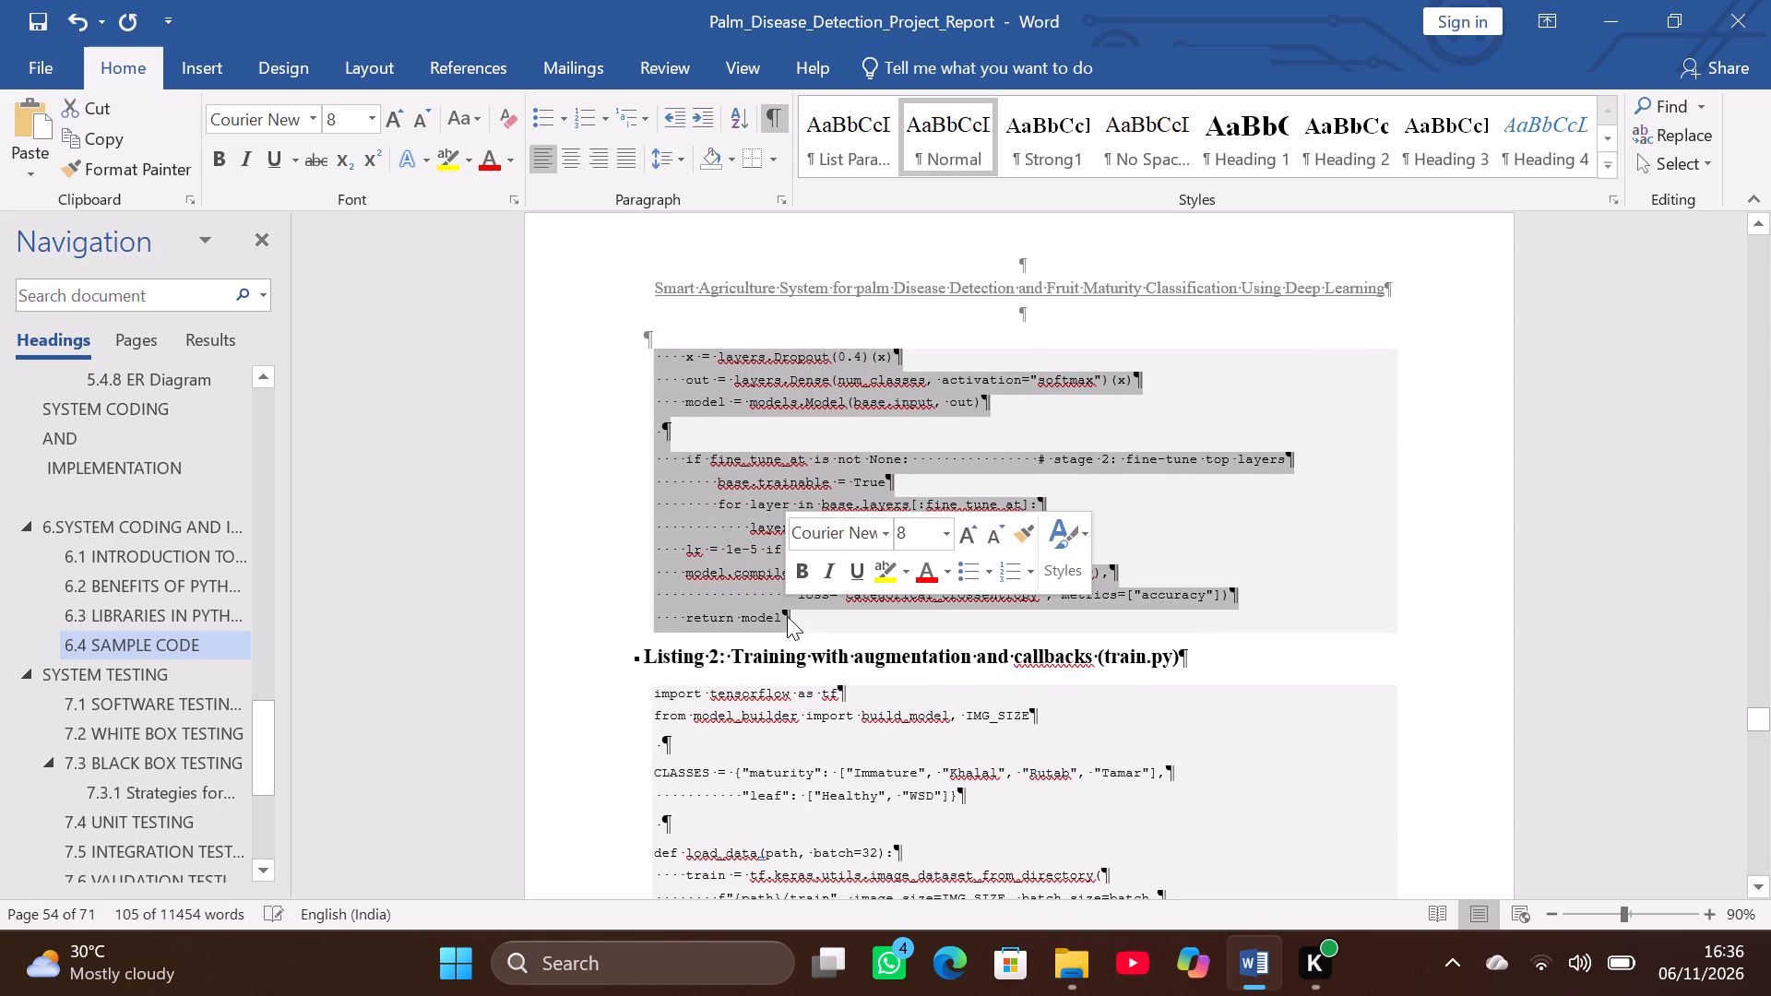
key("ctrl+x")
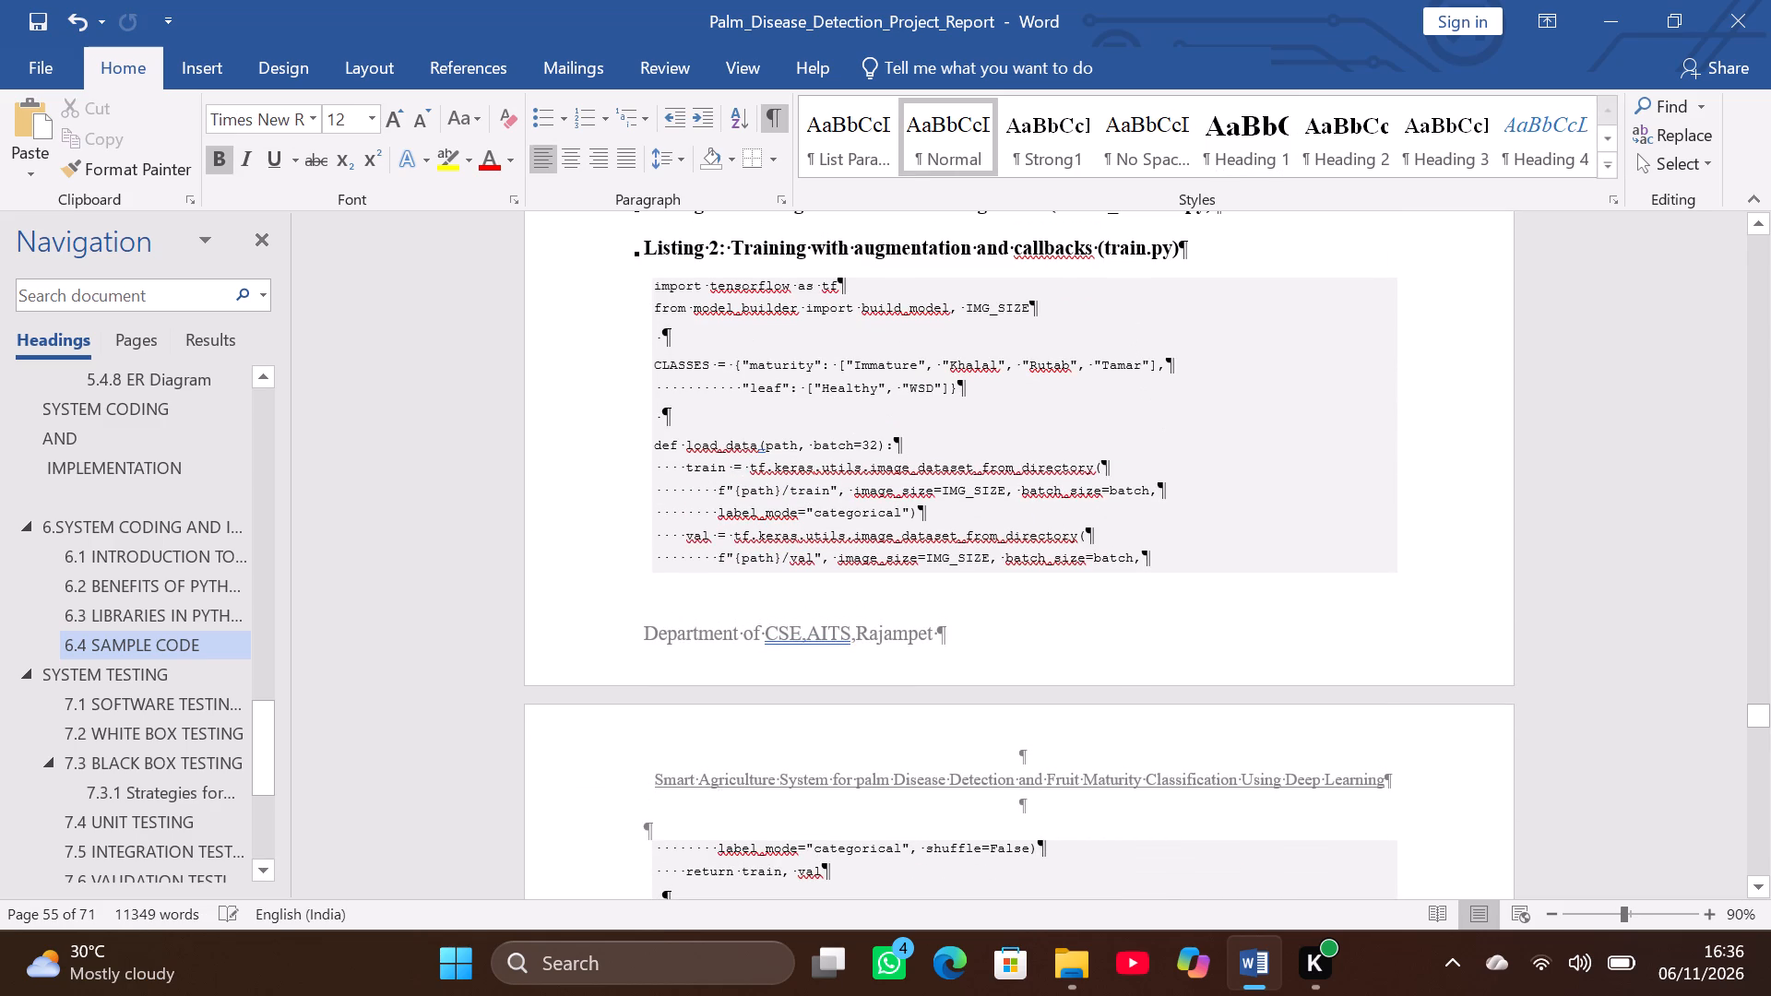
Add a blank paragraph directly below the "Listing 1: Building the transfer-learning model (model_builder.py)" title.
scroll(787, 616, "up", 6)
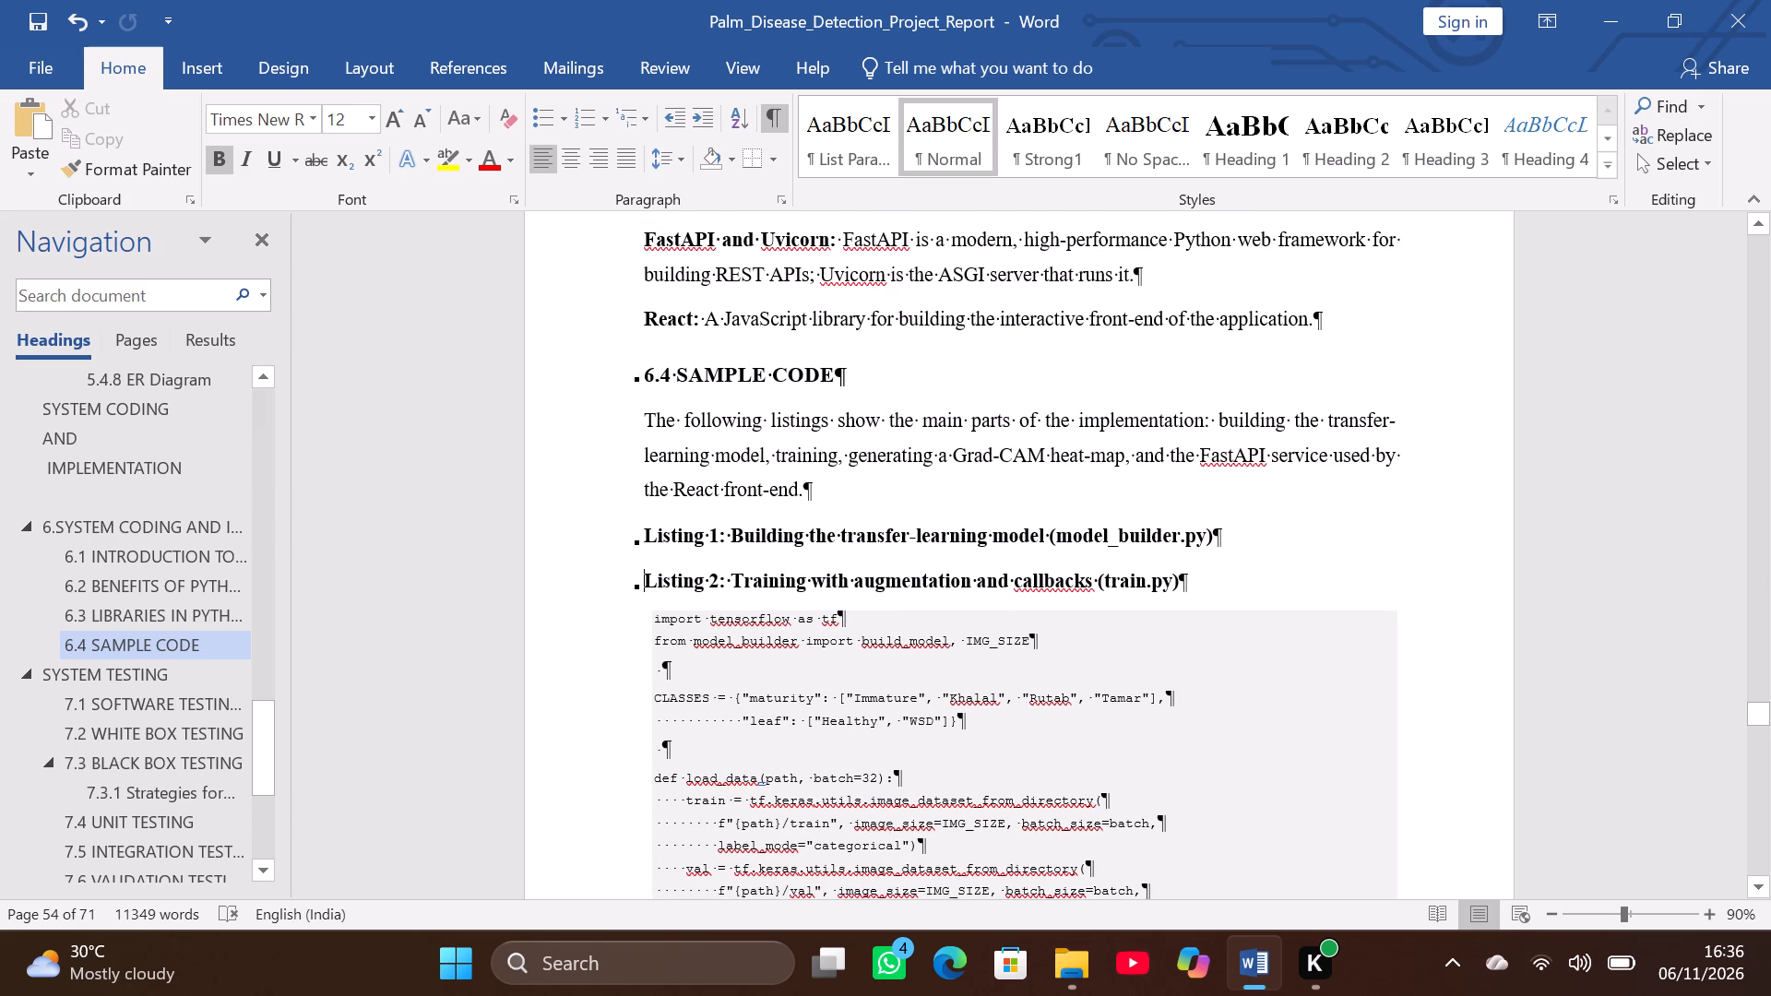
left_click(1236, 534)
key("Return")
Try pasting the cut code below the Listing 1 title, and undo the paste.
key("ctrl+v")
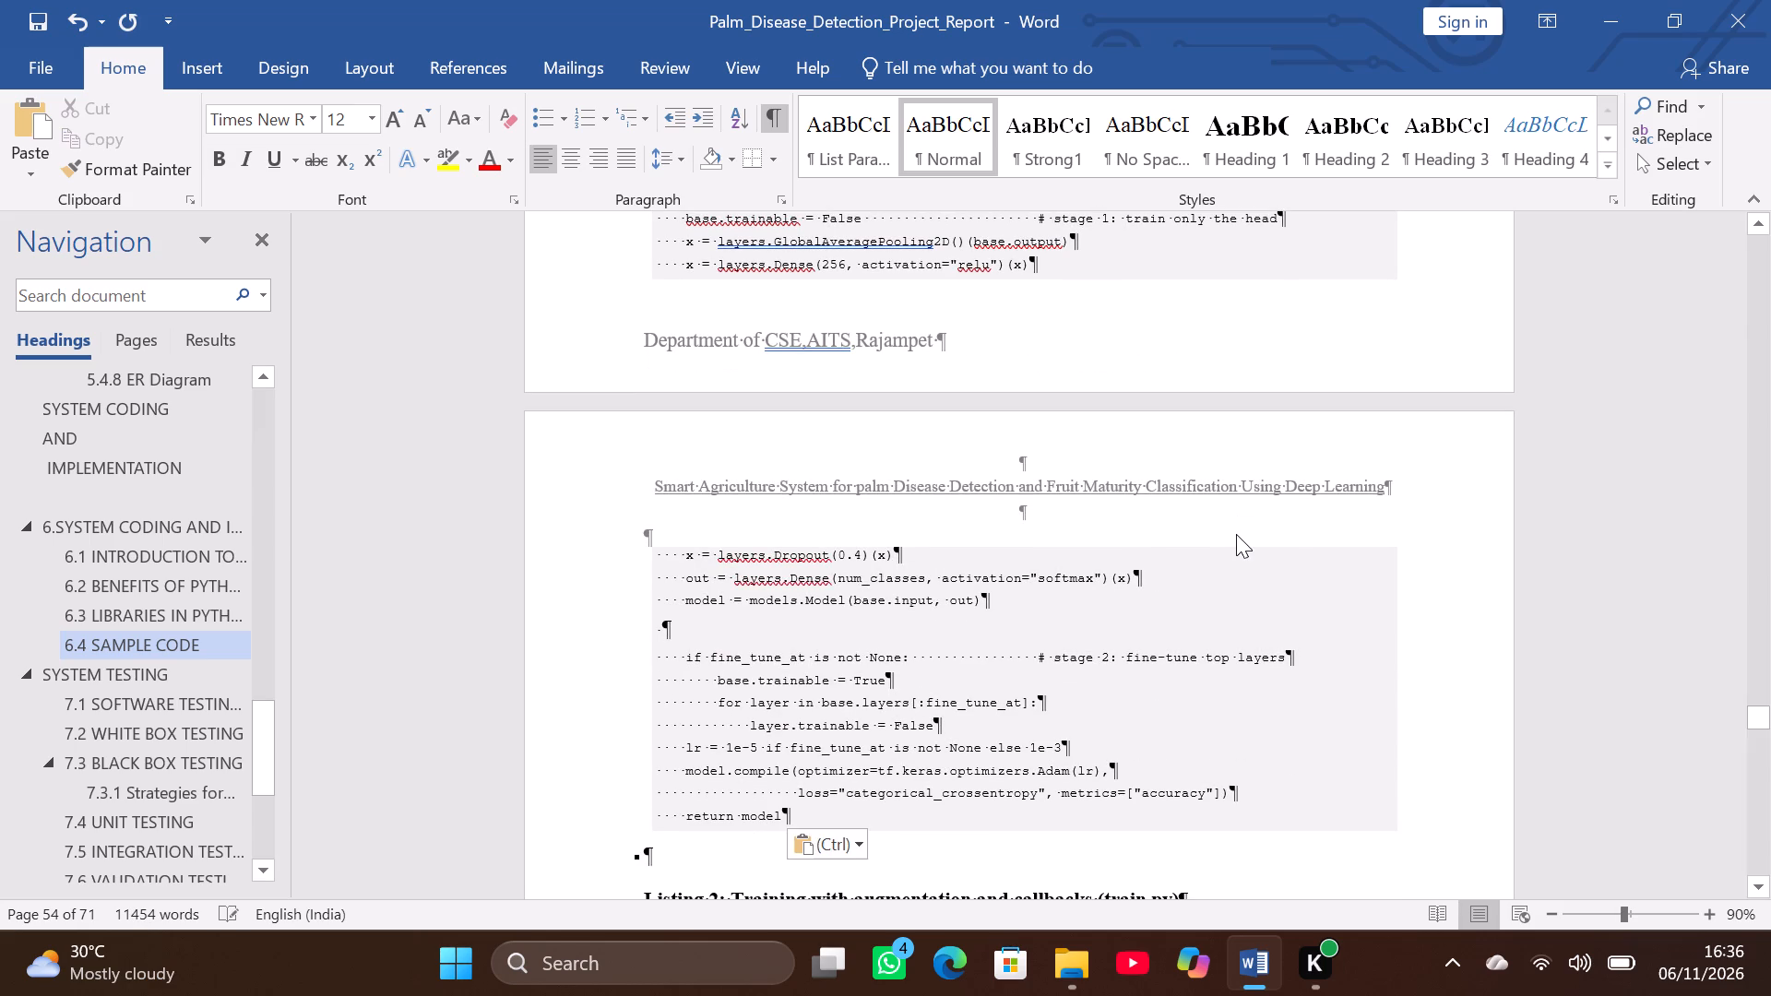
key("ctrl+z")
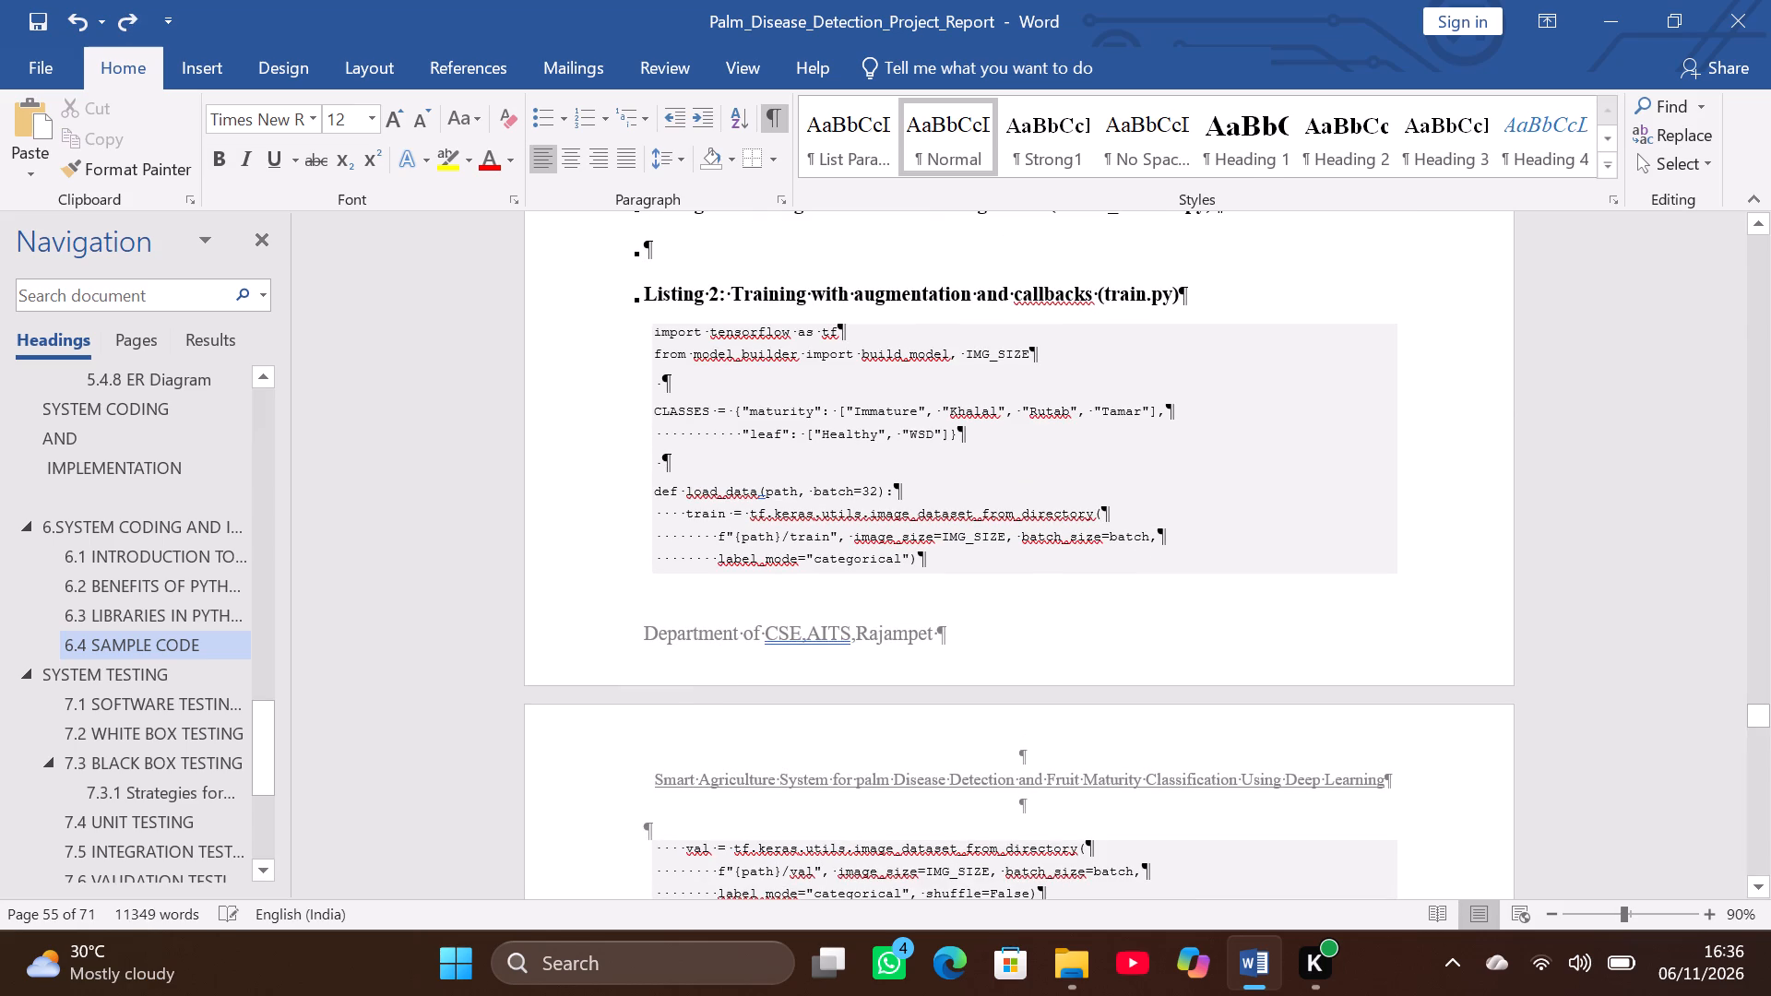
left_click(660, 948)
type("che")
key("BackSpace")
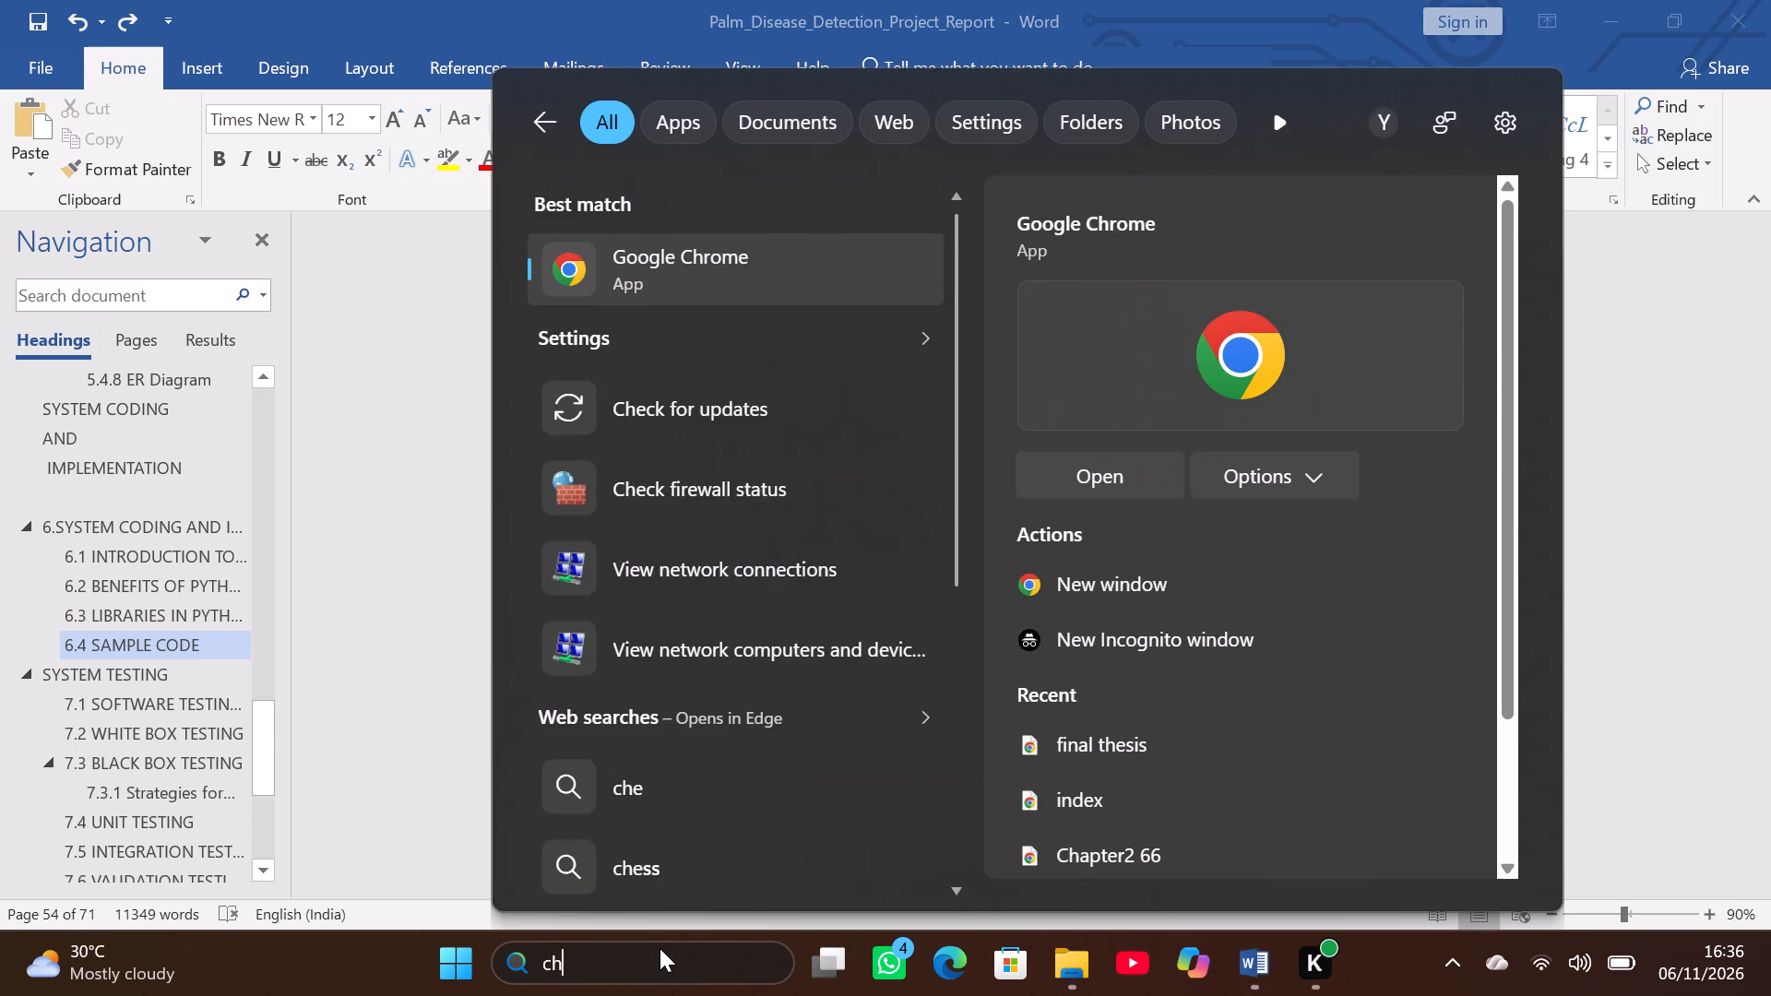
key("r")
left_click(1065, 479)
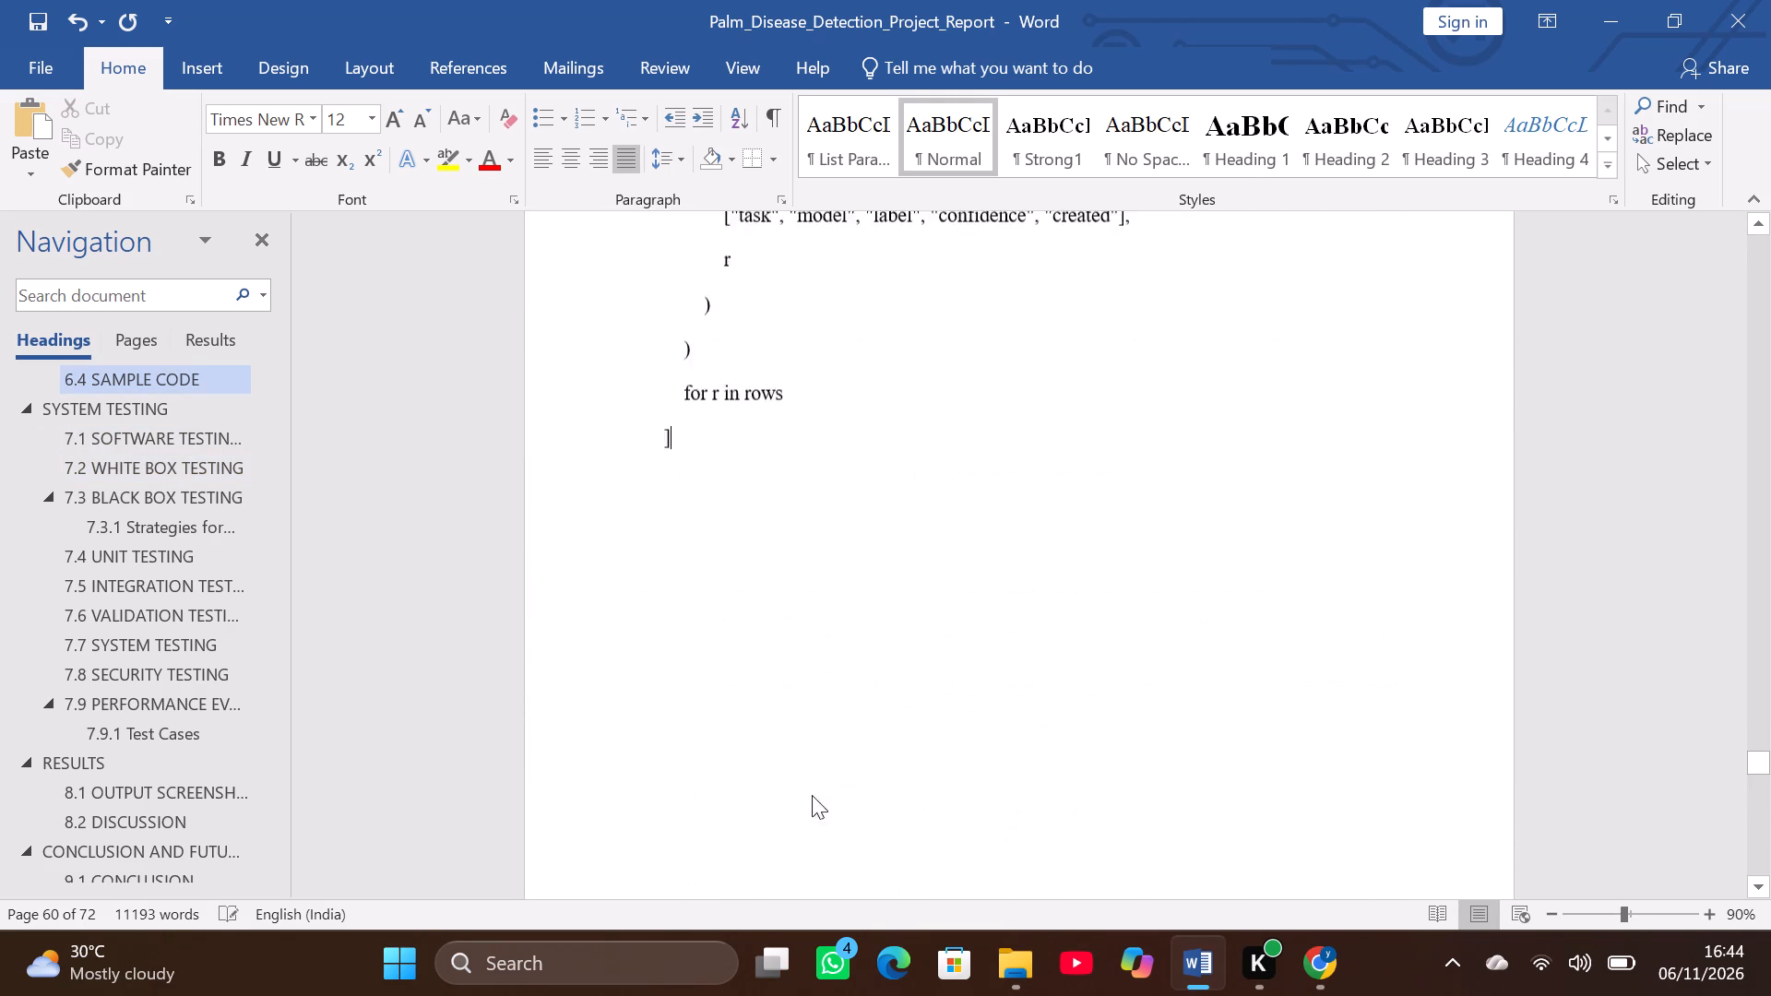
scroll(812, 795, "up", 20)
scroll(812, 795, "up", 20)
scroll(812, 795, "up", 18)
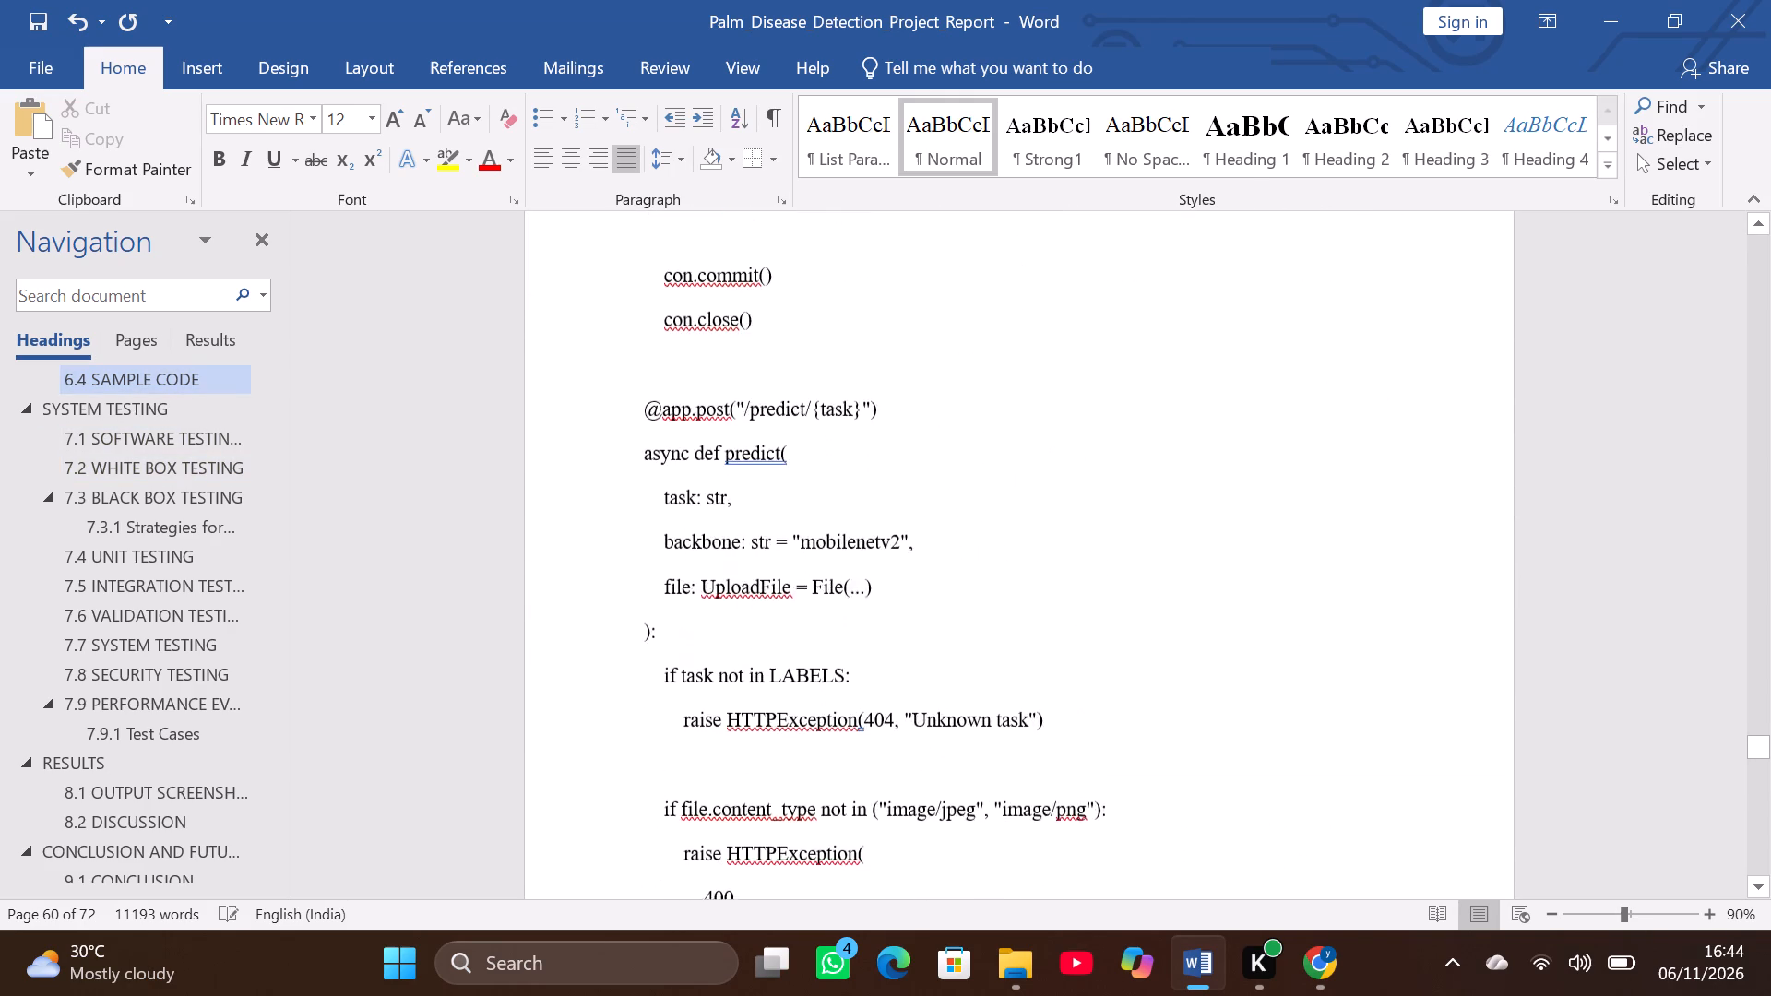
Move the stray closing parenthesis after the INSERT statement's values in Listing 4 up onto the preceding parenthesis line.
scroll(812, 795, "up", 19)
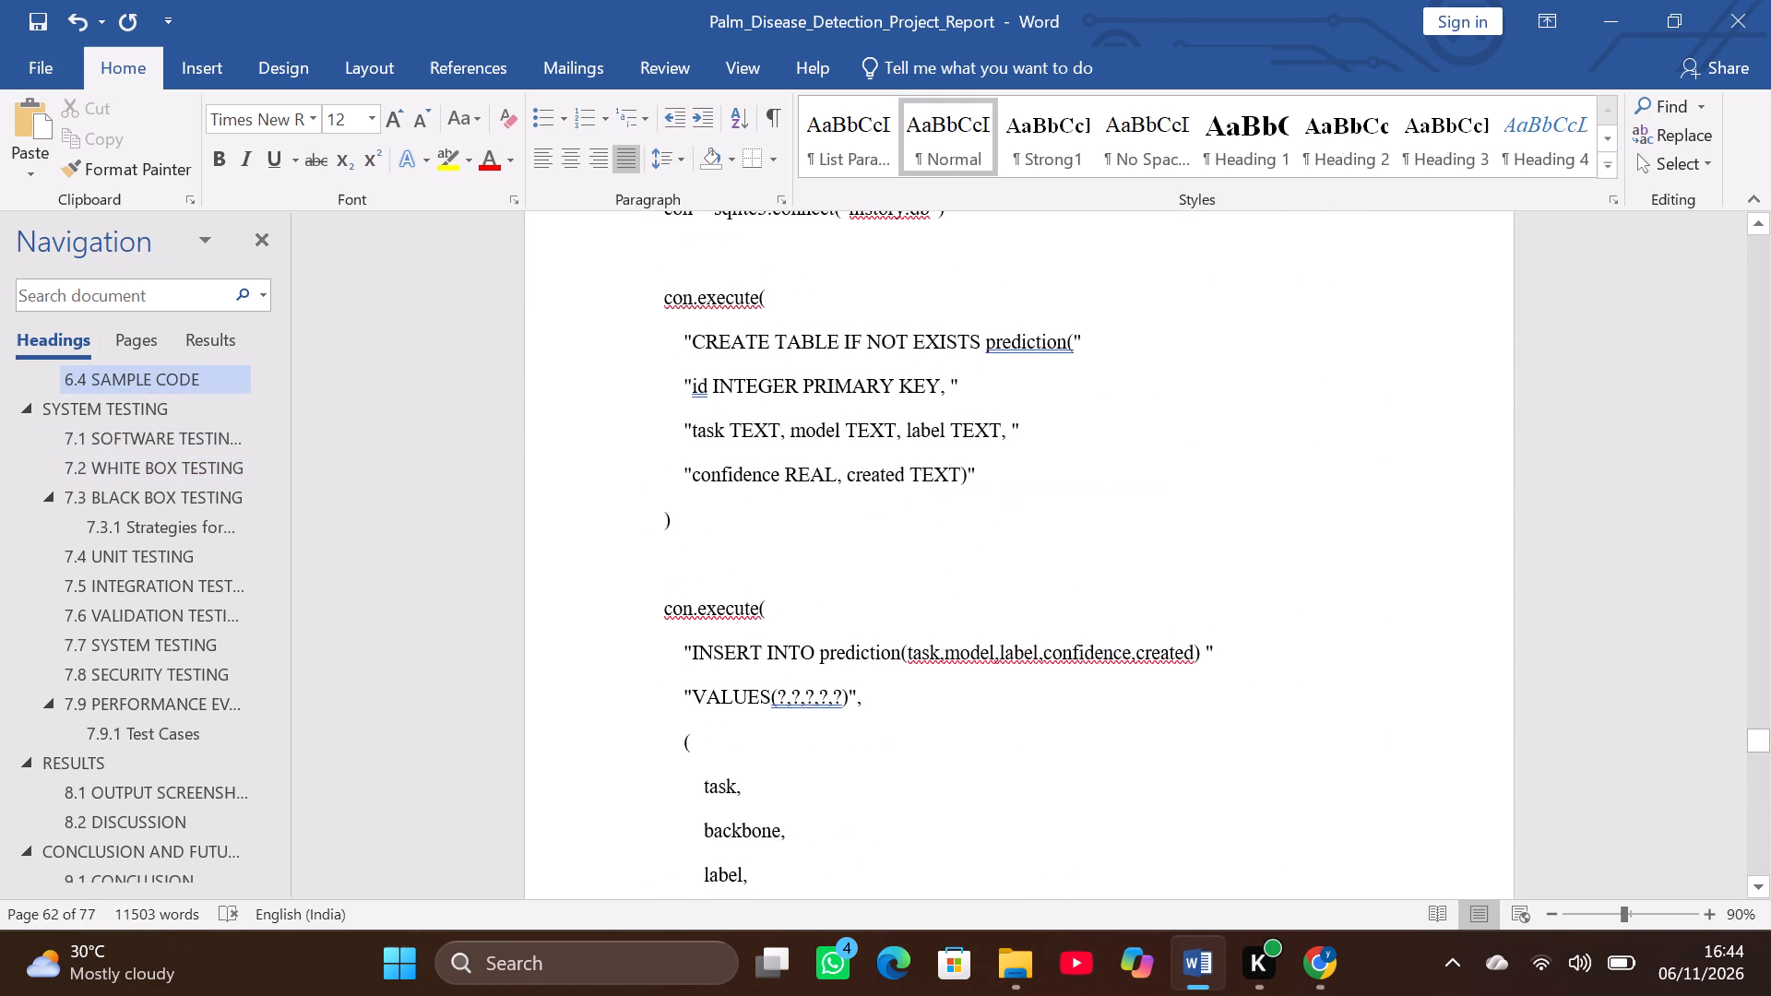
scroll(812, 795, "down", 9)
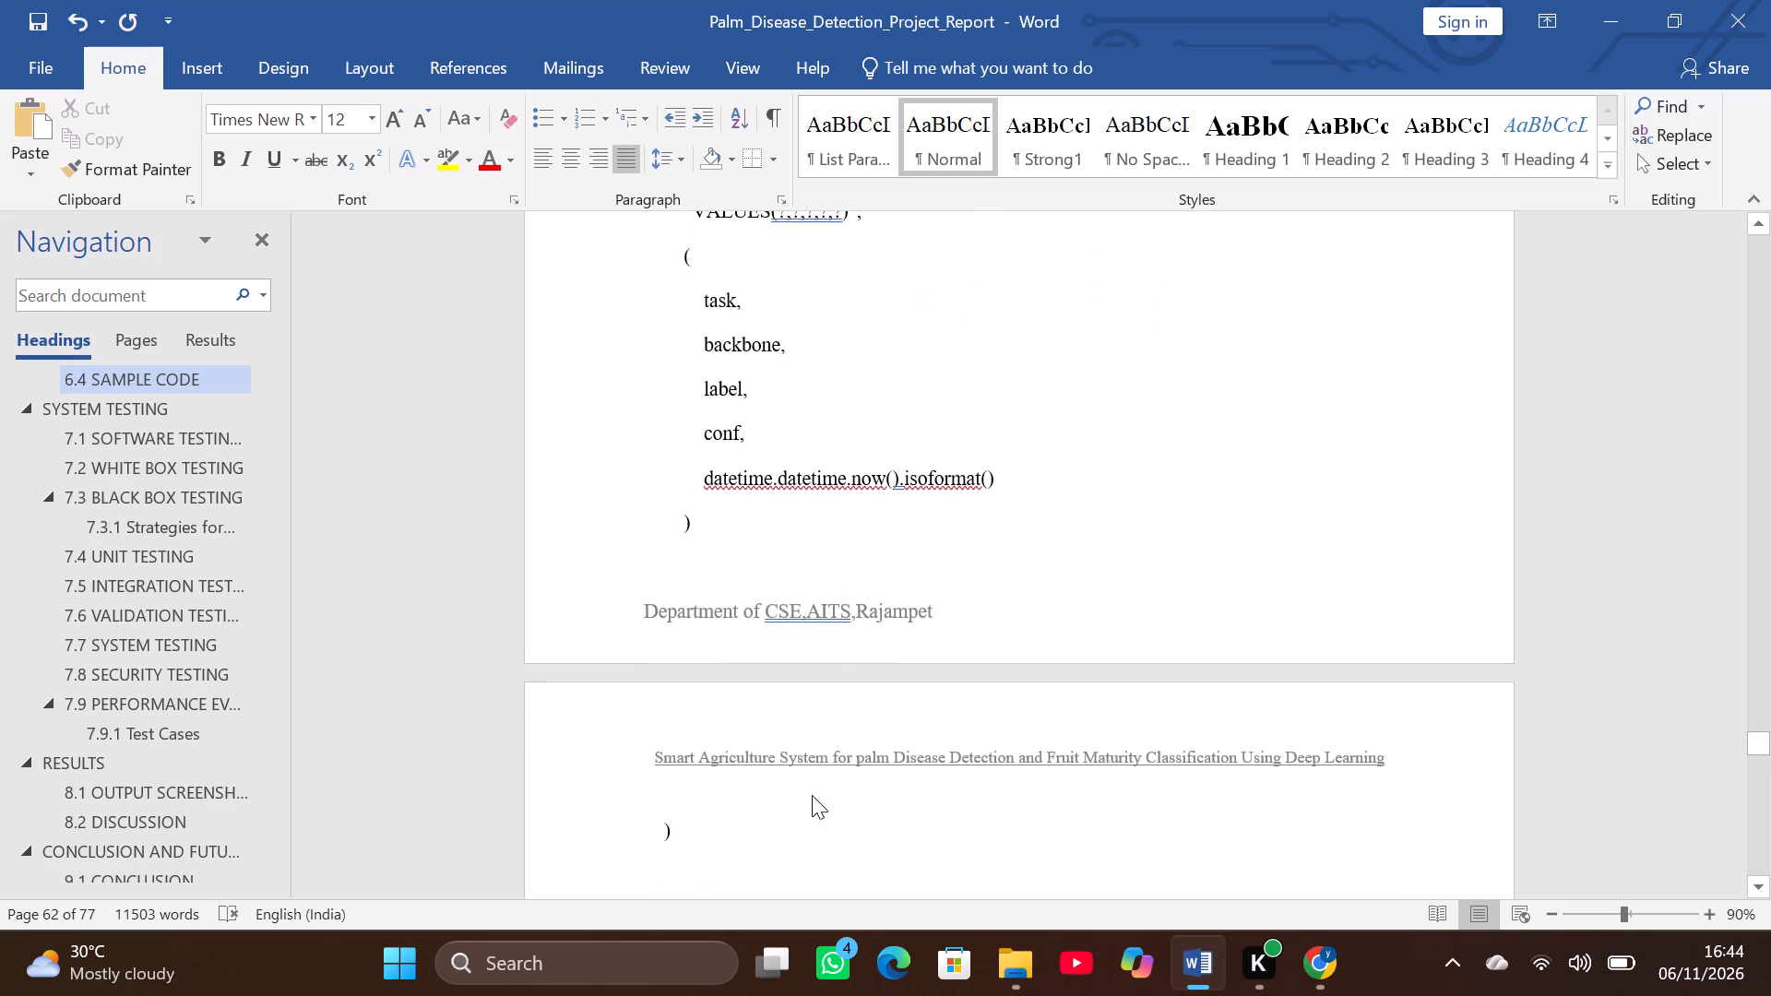
scroll(812, 795, "down", 1)
scroll(721, 805, "up", 11)
scroll(721, 805, "down", 10)
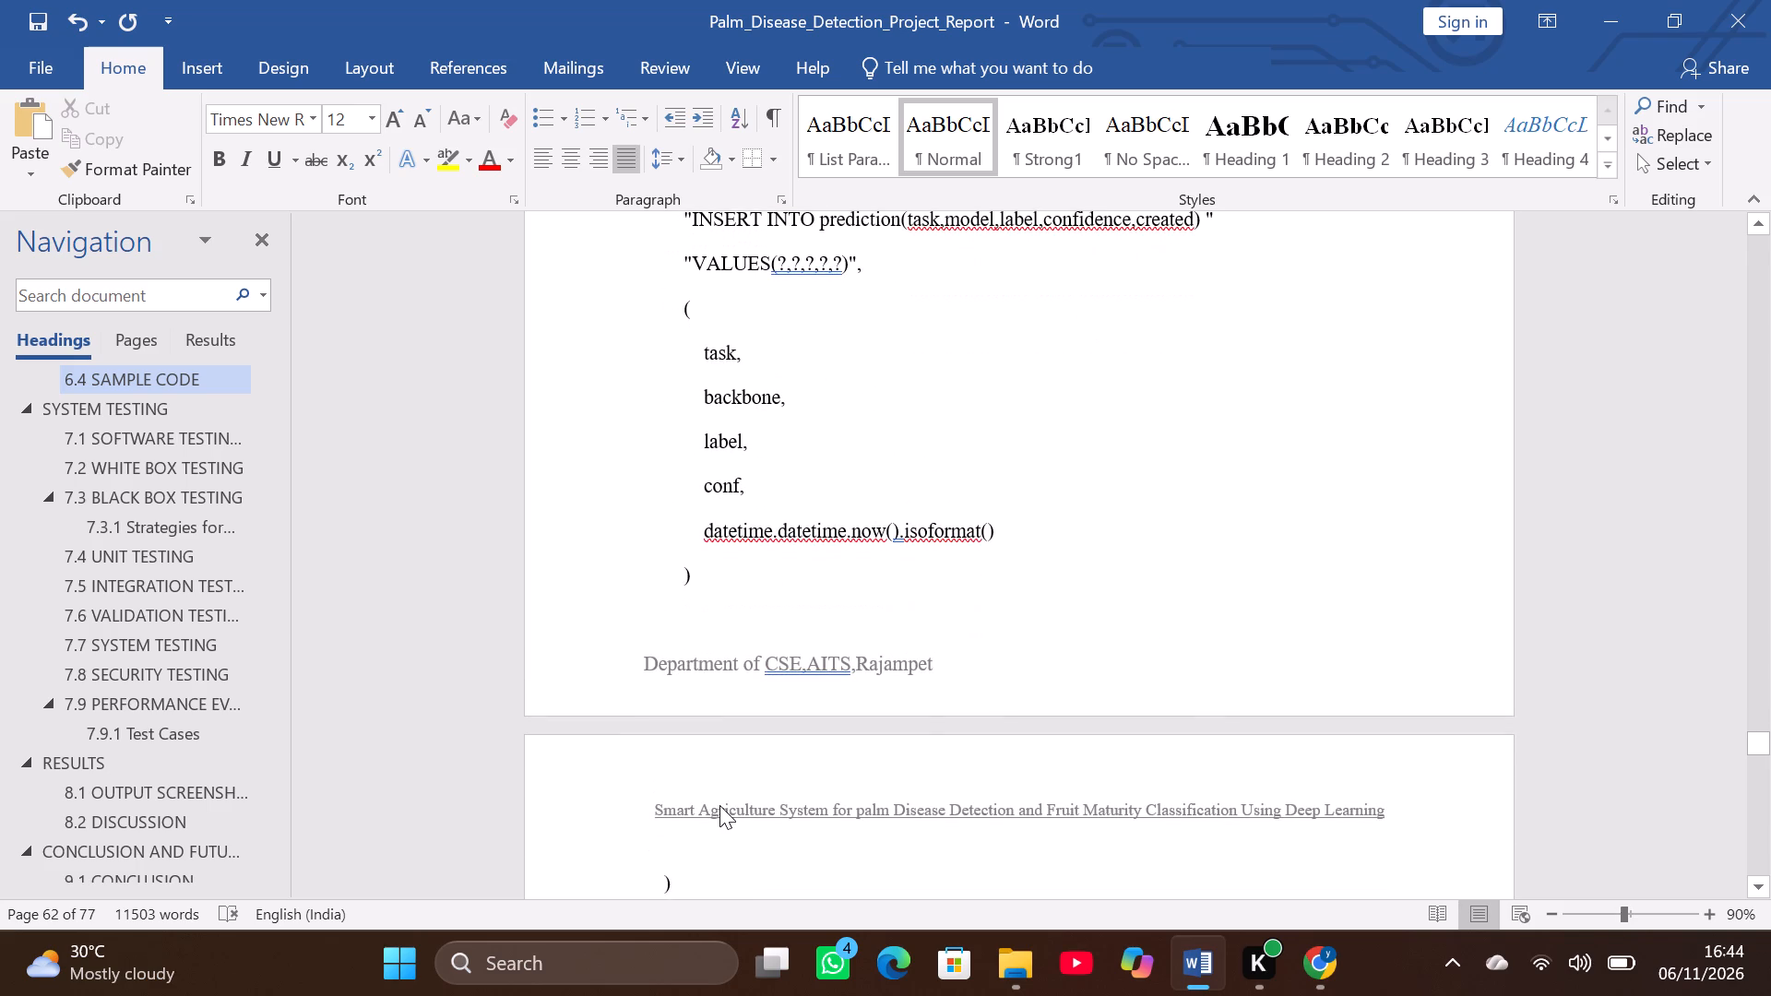
left_click(660, 868)
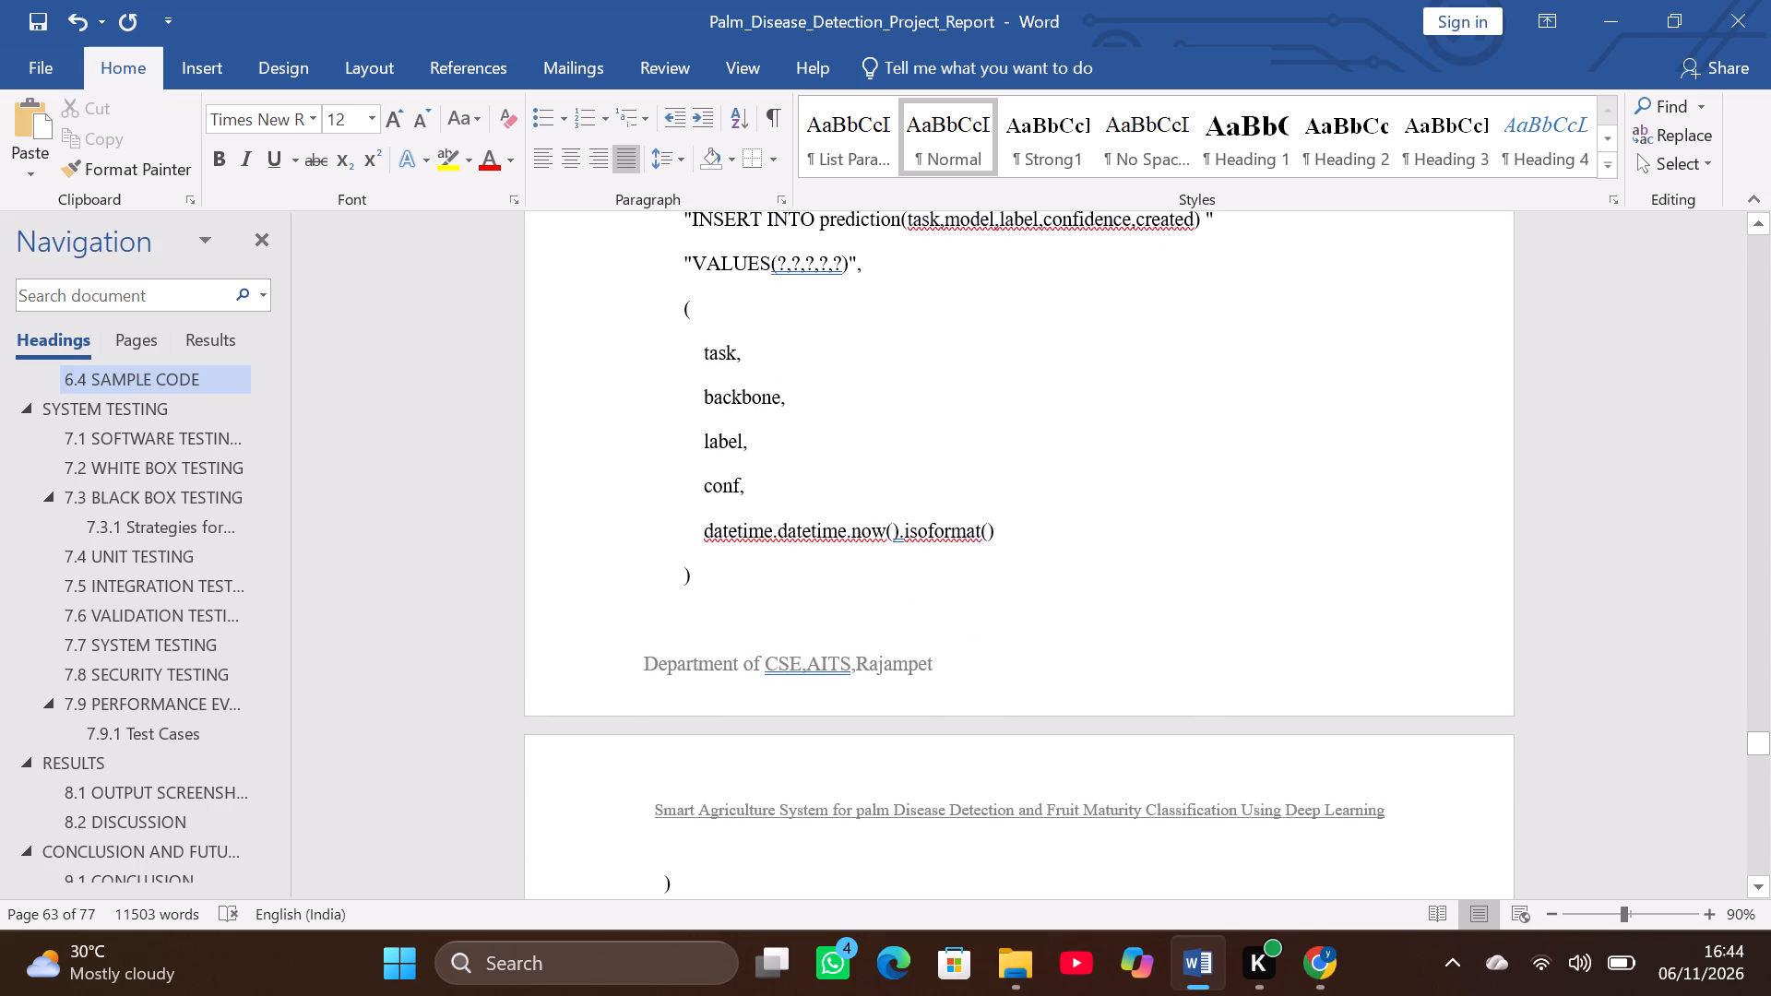
left_click(674, 874)
key("Left")
key("BackSpace")
key("BackSpace")
key("BackSpace")
key("BackSpace")
key("BackSpace")
Remove the blank lines above and below the "idx = int(np.argmax(probs))" line in Listing 4's predict function.
scroll(674, 874, "down", 12)
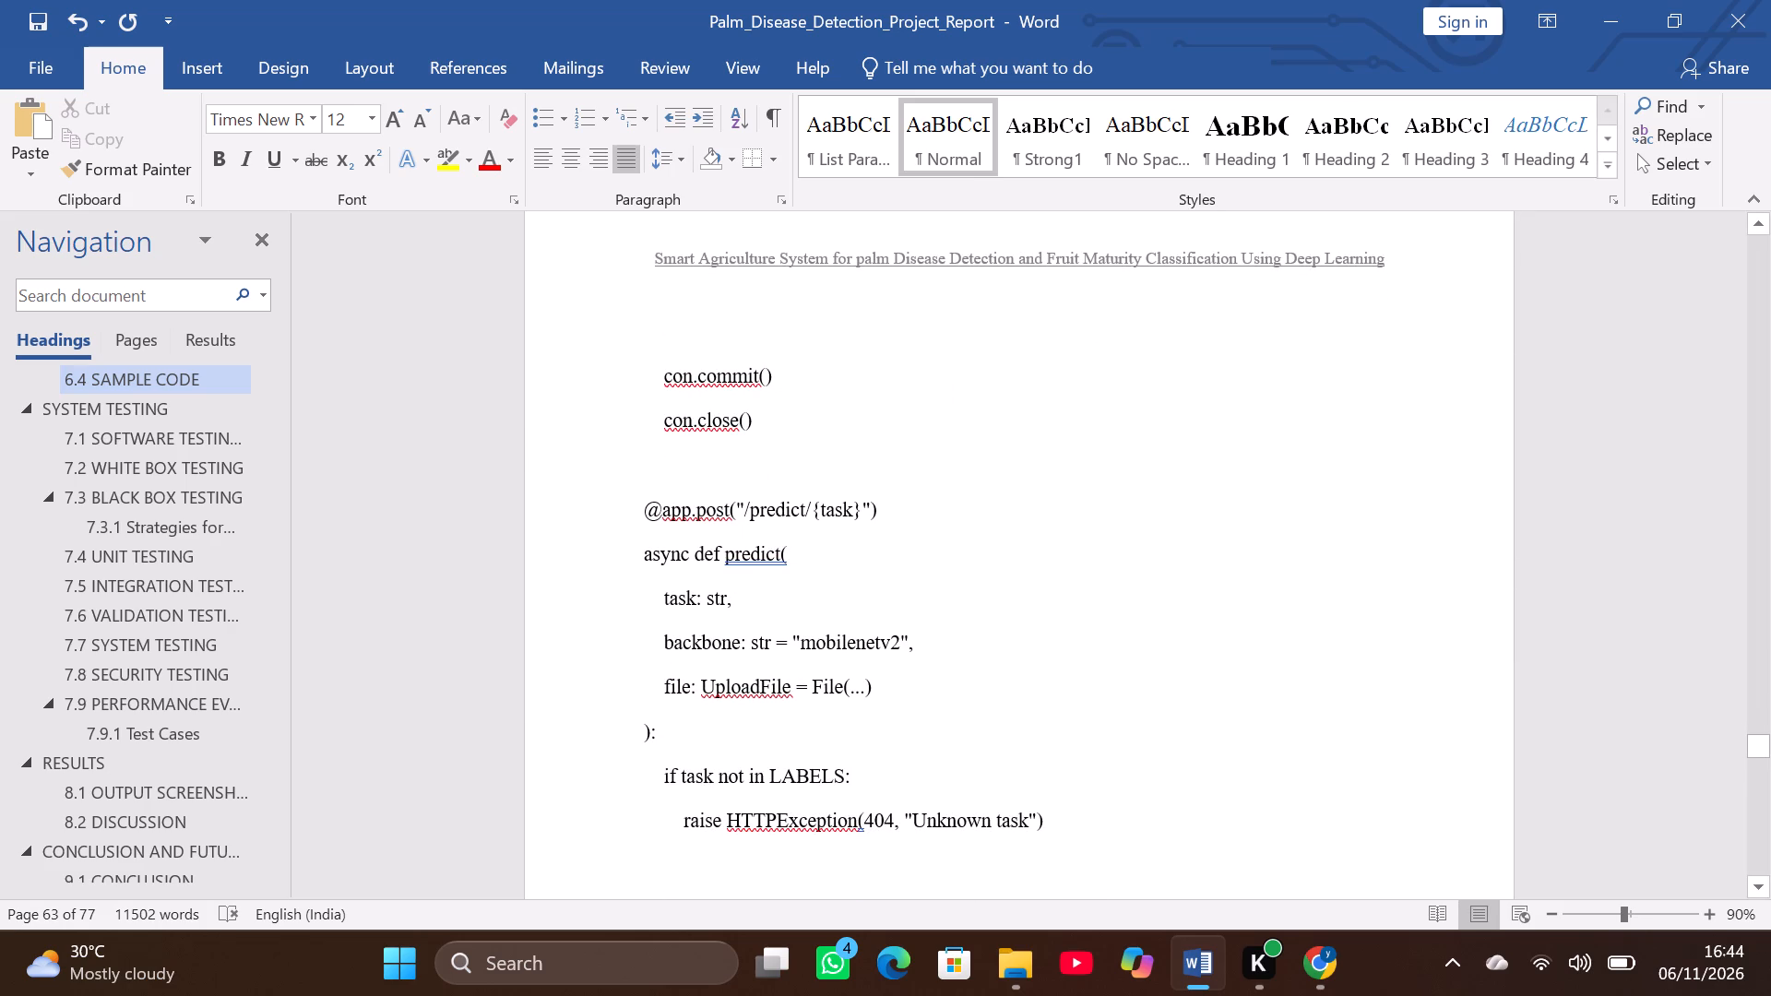
scroll(674, 874, "down", 15)
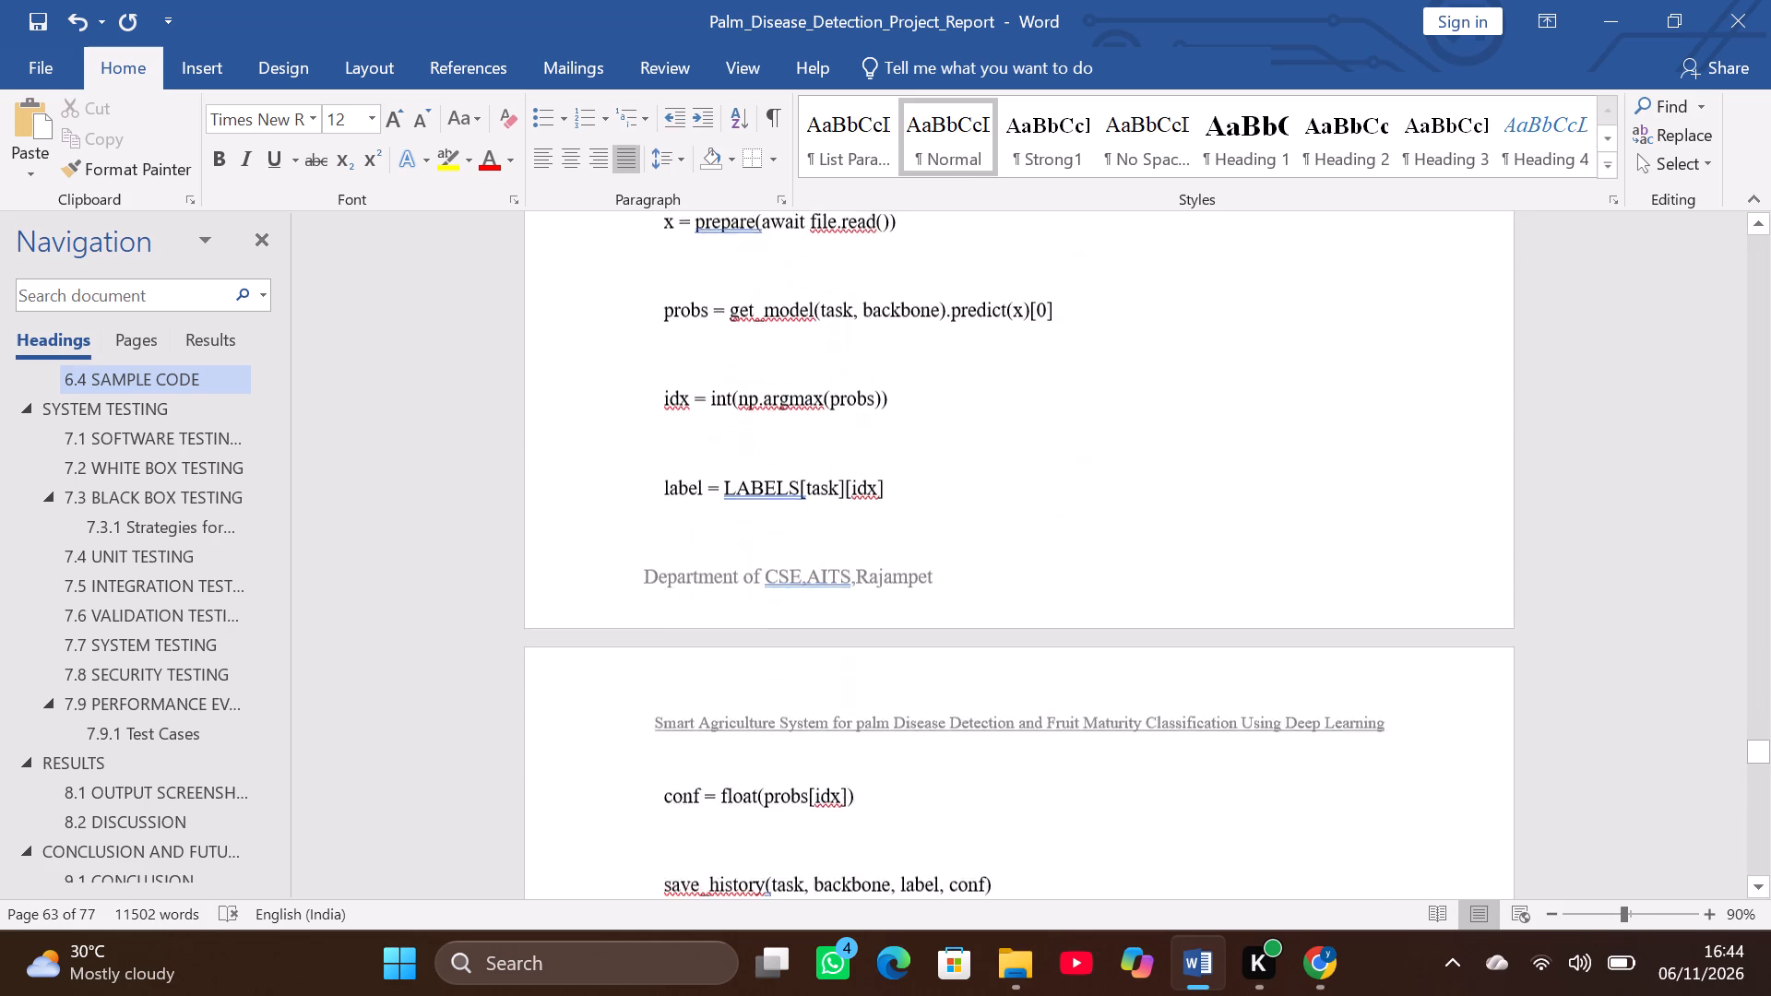
scroll(674, 874, "down", 2)
scroll(674, 874, "up", 1)
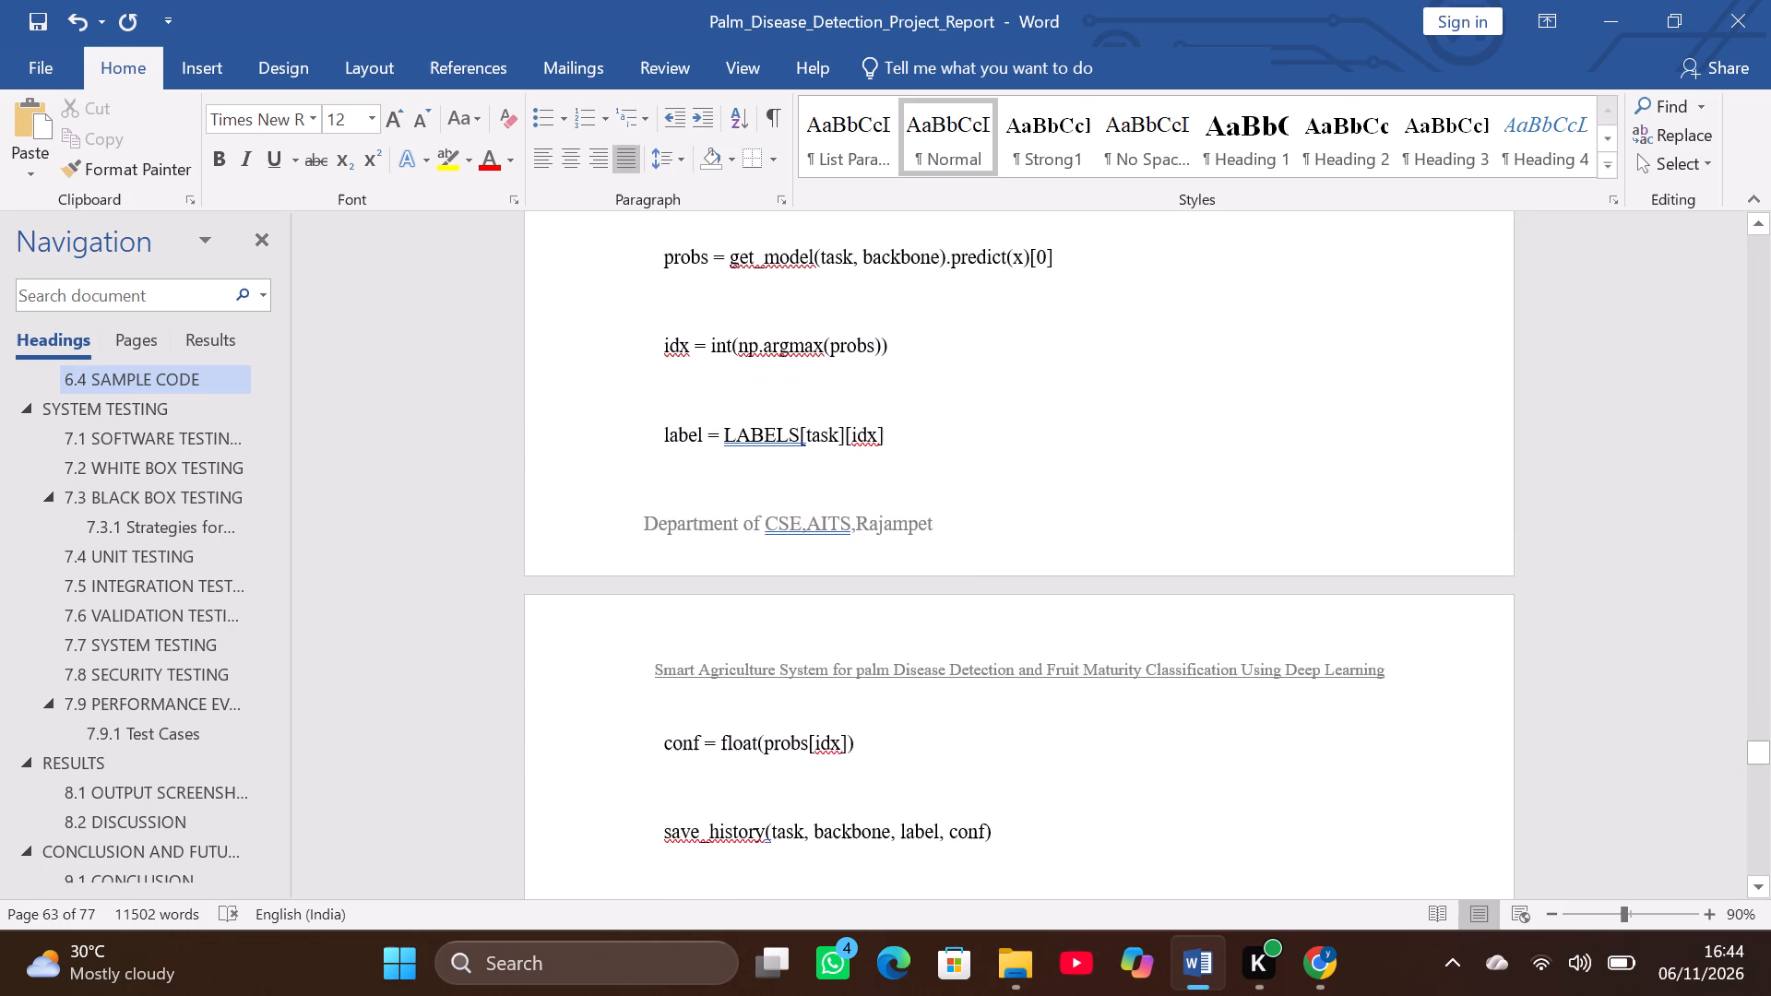
left_click(676, 390)
key("BackSpace")
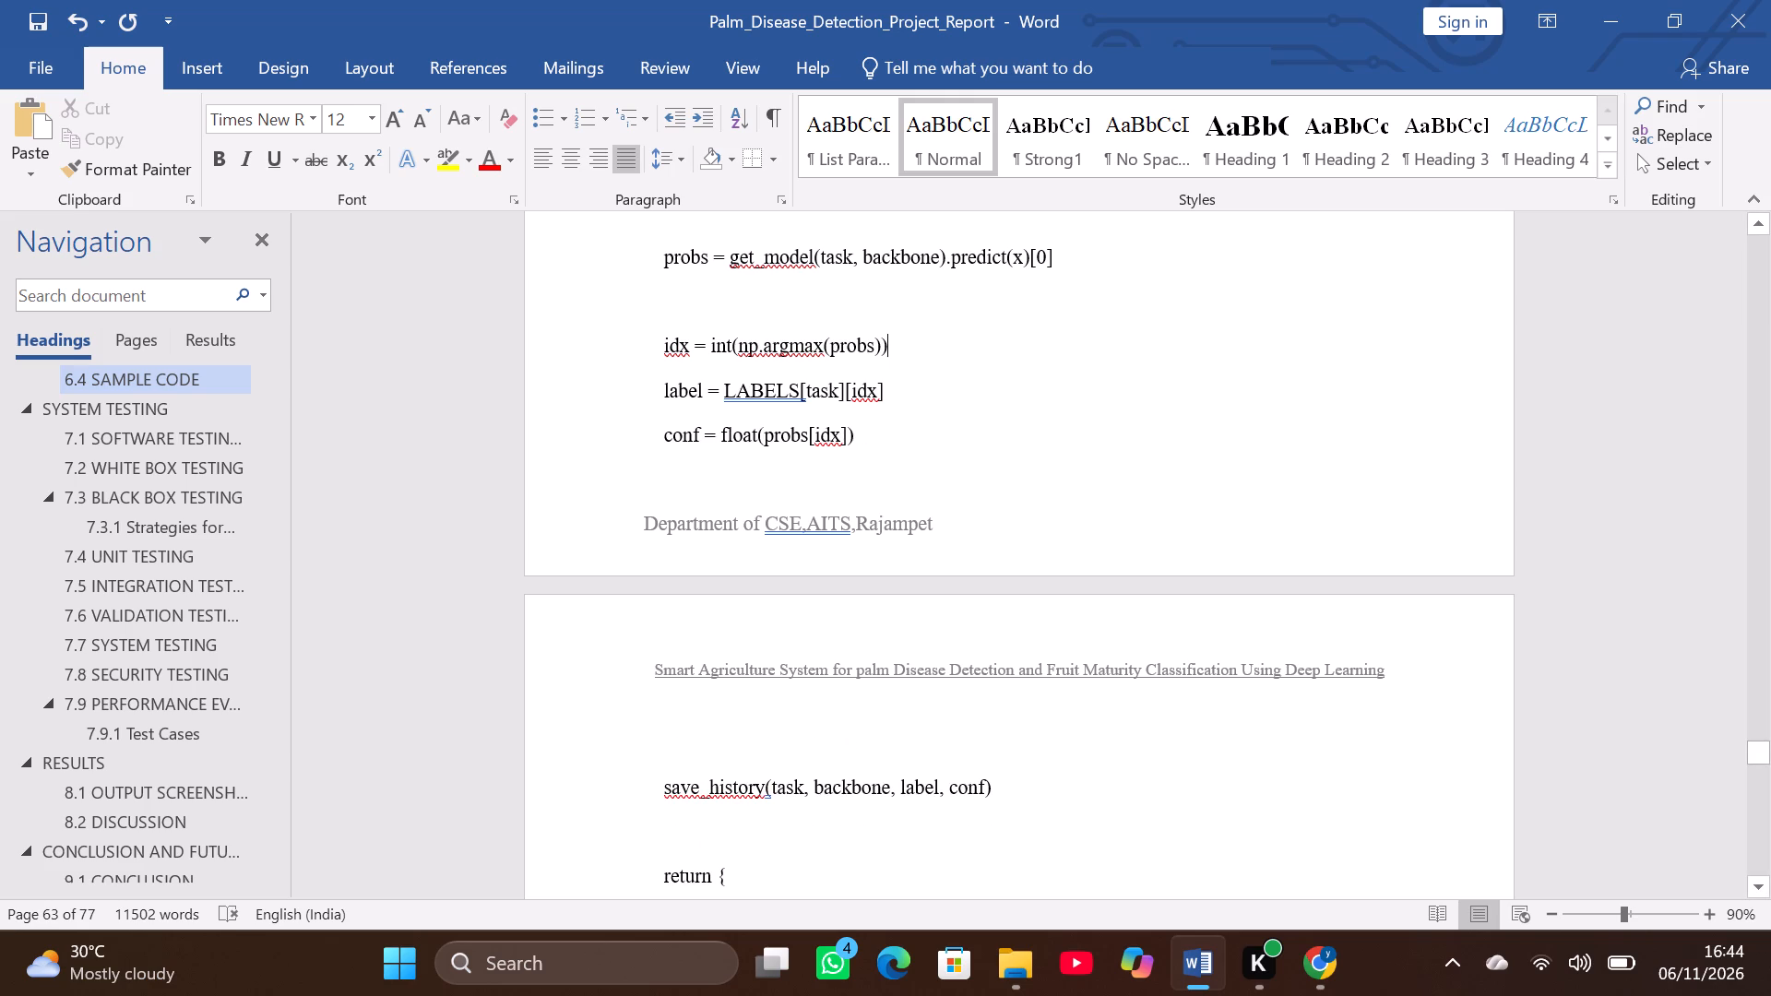
left_click(684, 299)
key("BackSpace")
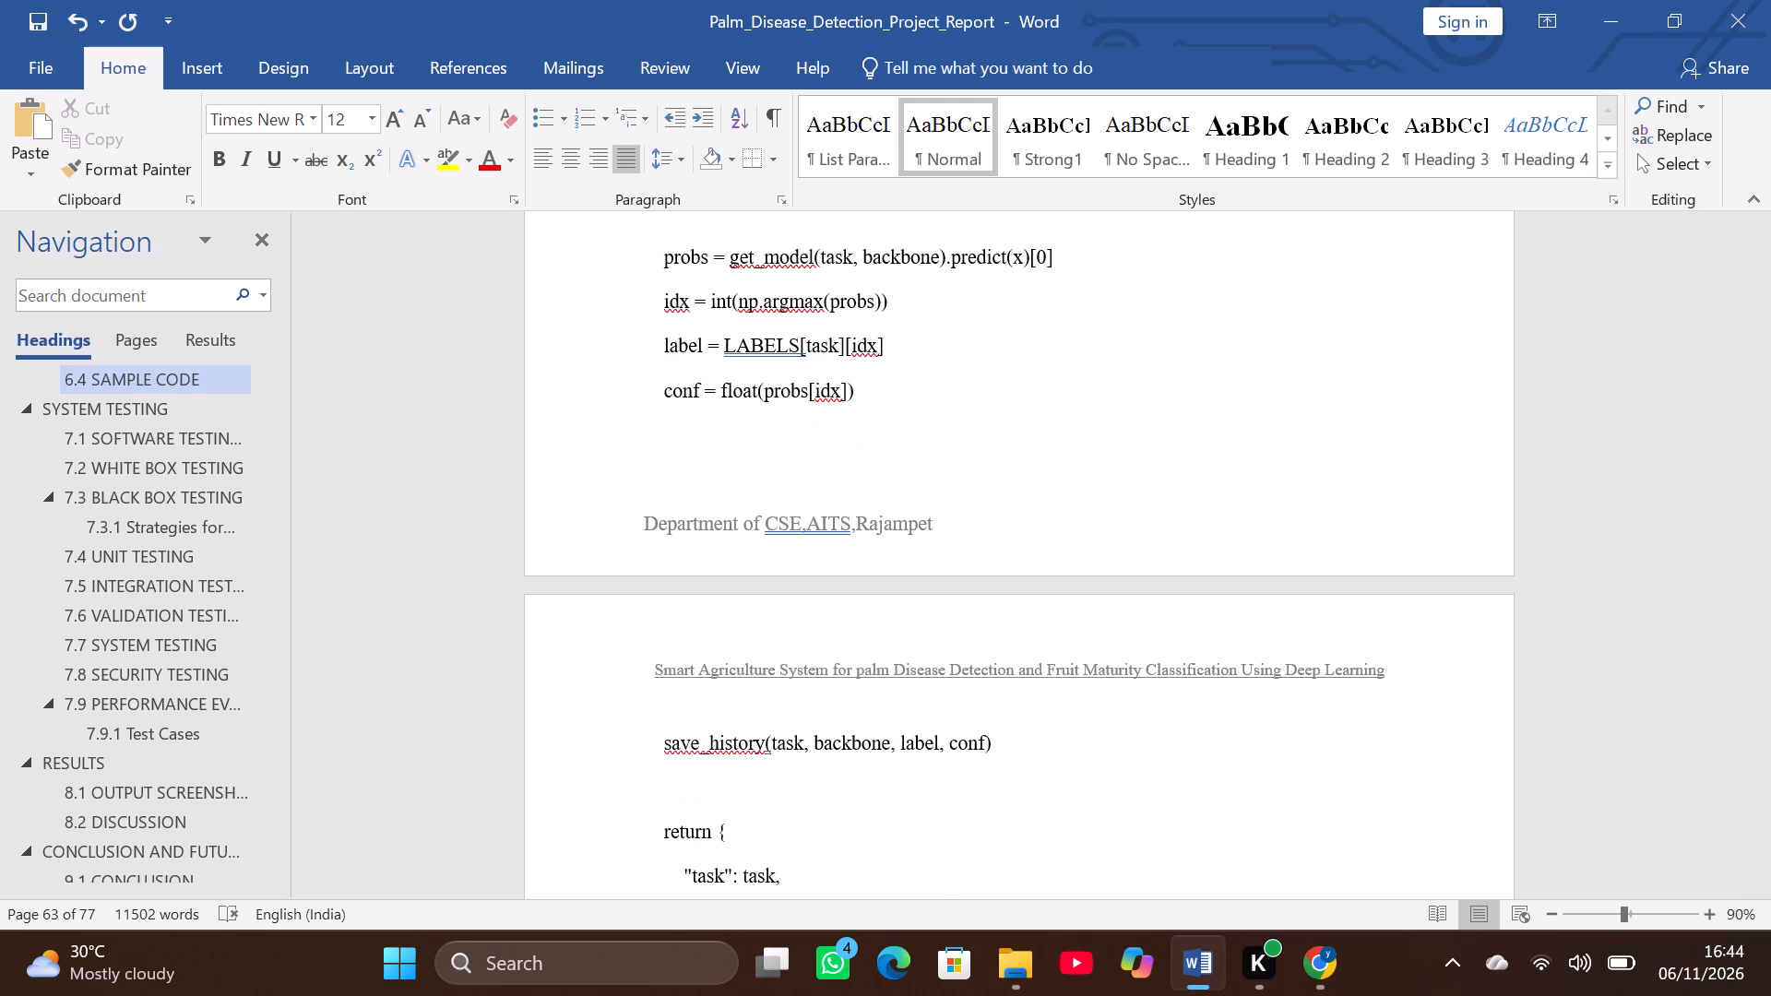
Remove the blank lines above and below the "x = prepare(await file.read())" line in Listing 4.
scroll(684, 299, "down", 10)
scroll(684, 299, "up", 20)
scroll(684, 299, "down", 1)
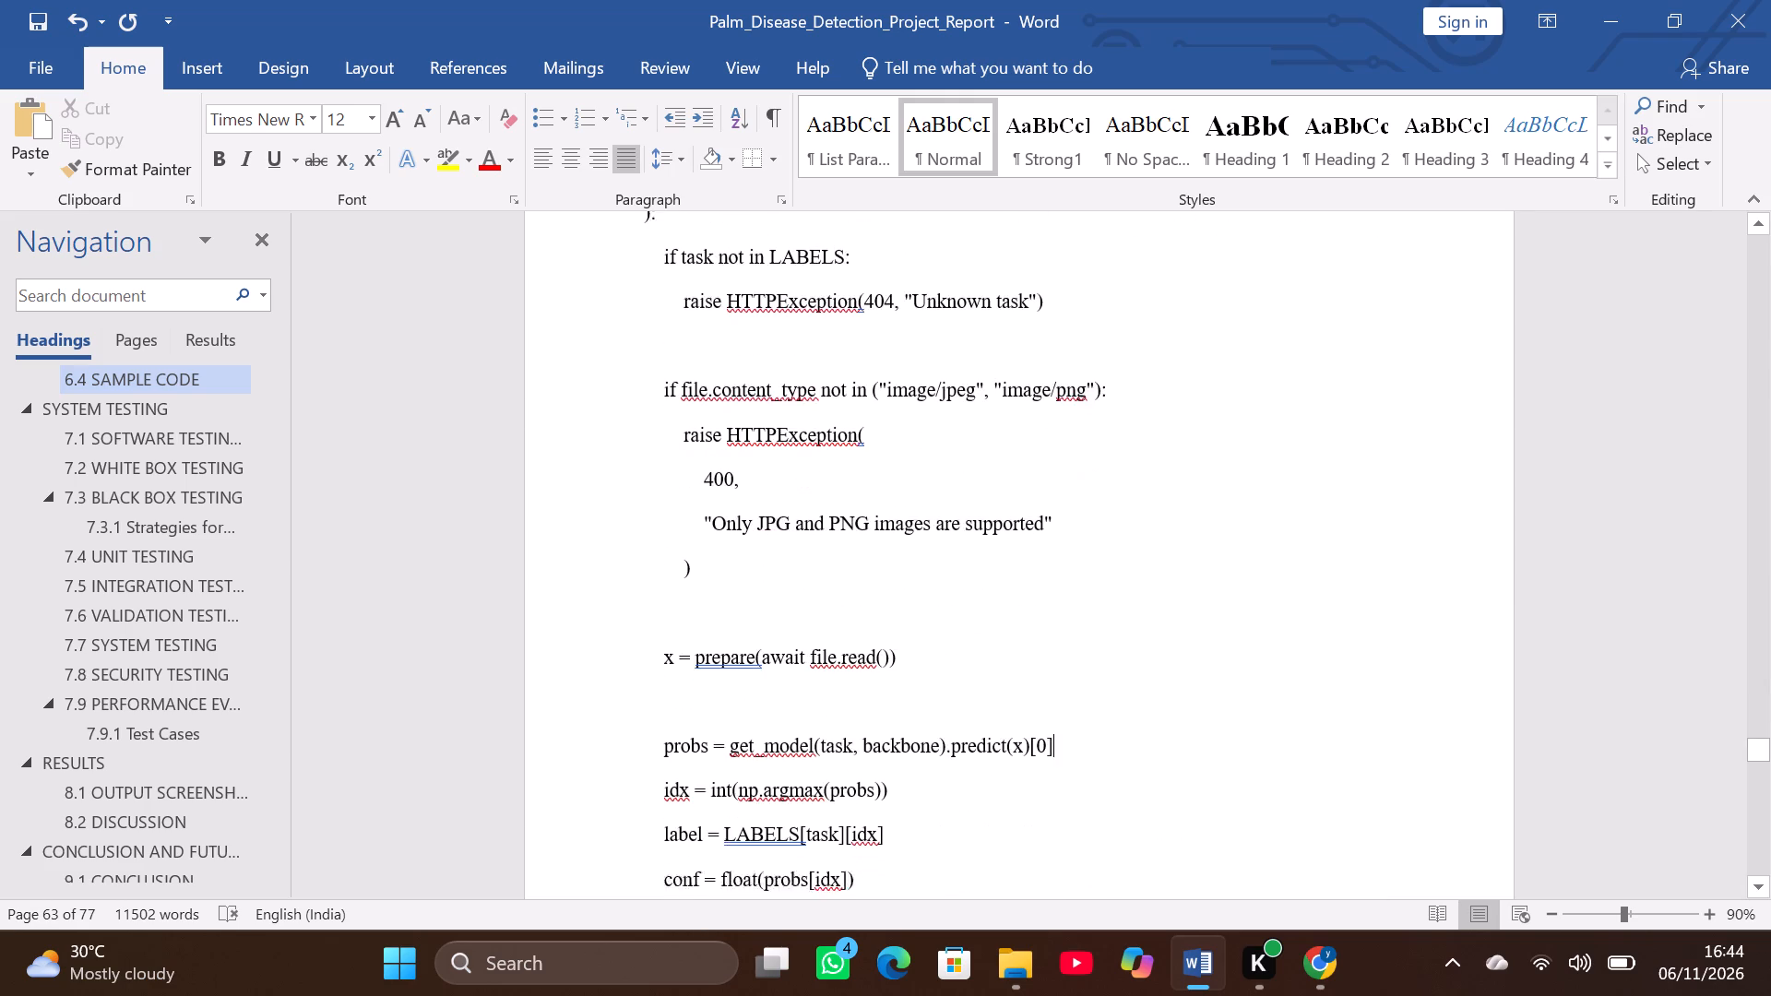
scroll(684, 299, "down", 2)
left_click(674, 605)
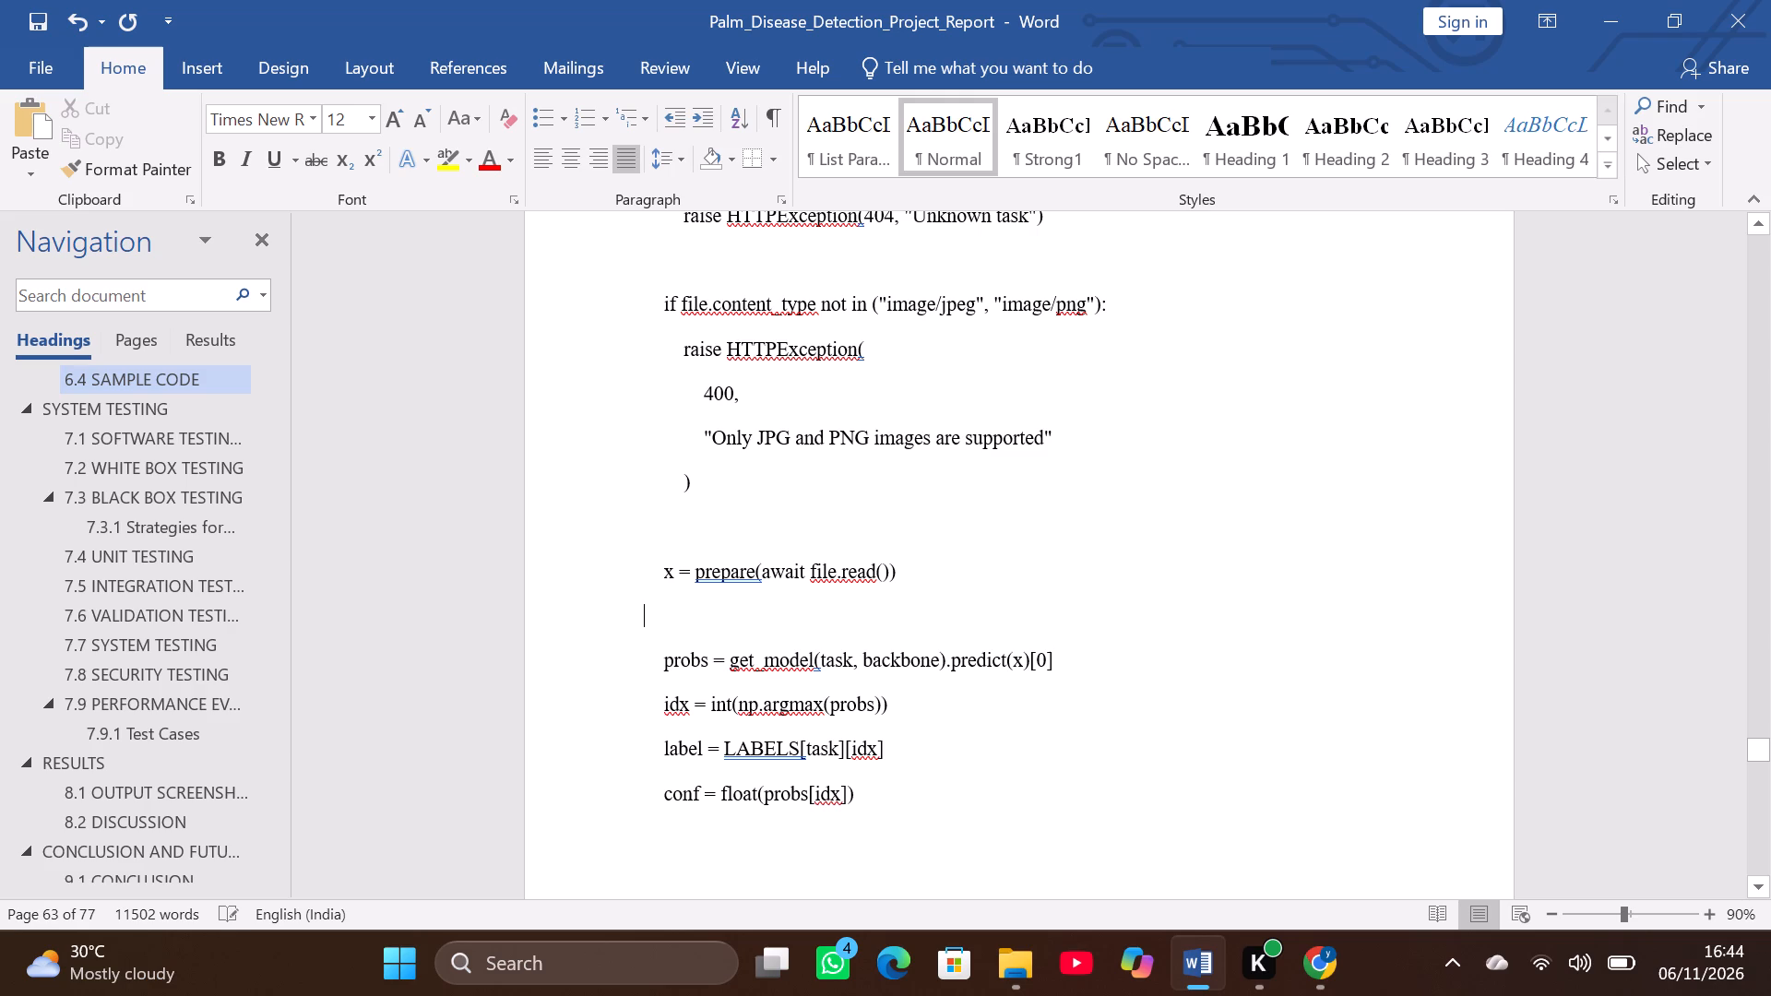
key("BackSpace")
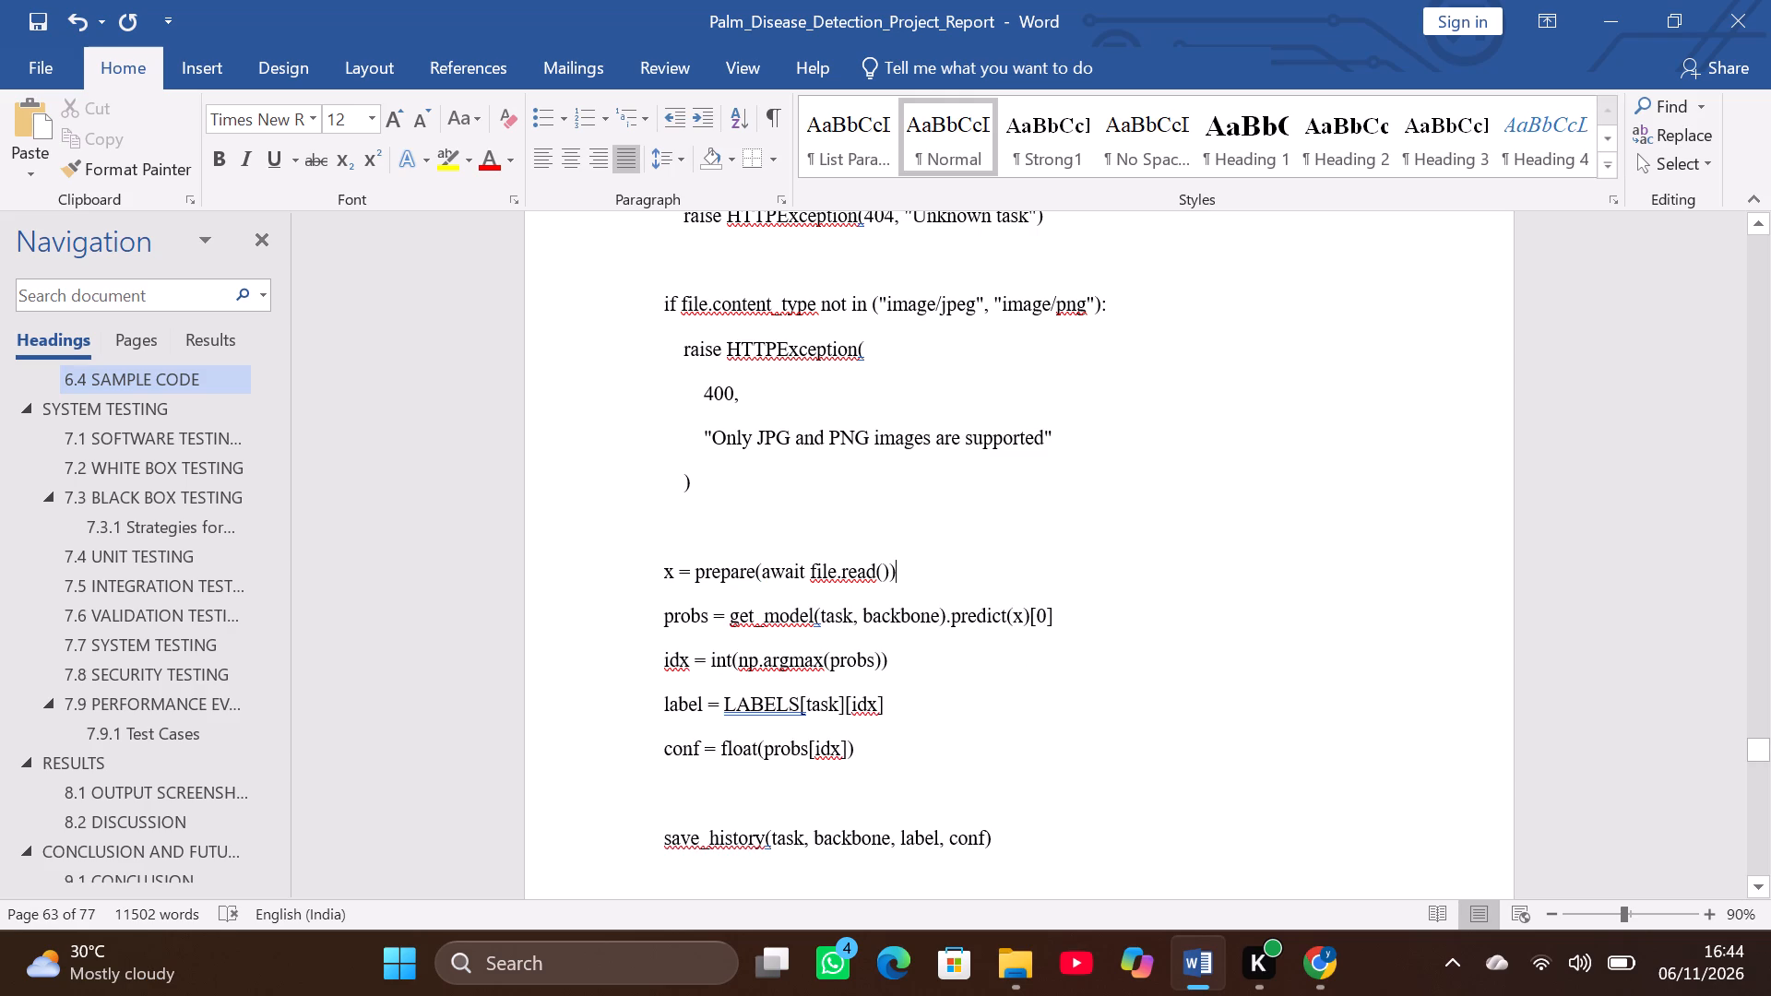
left_click(686, 548)
key("BackSpace")
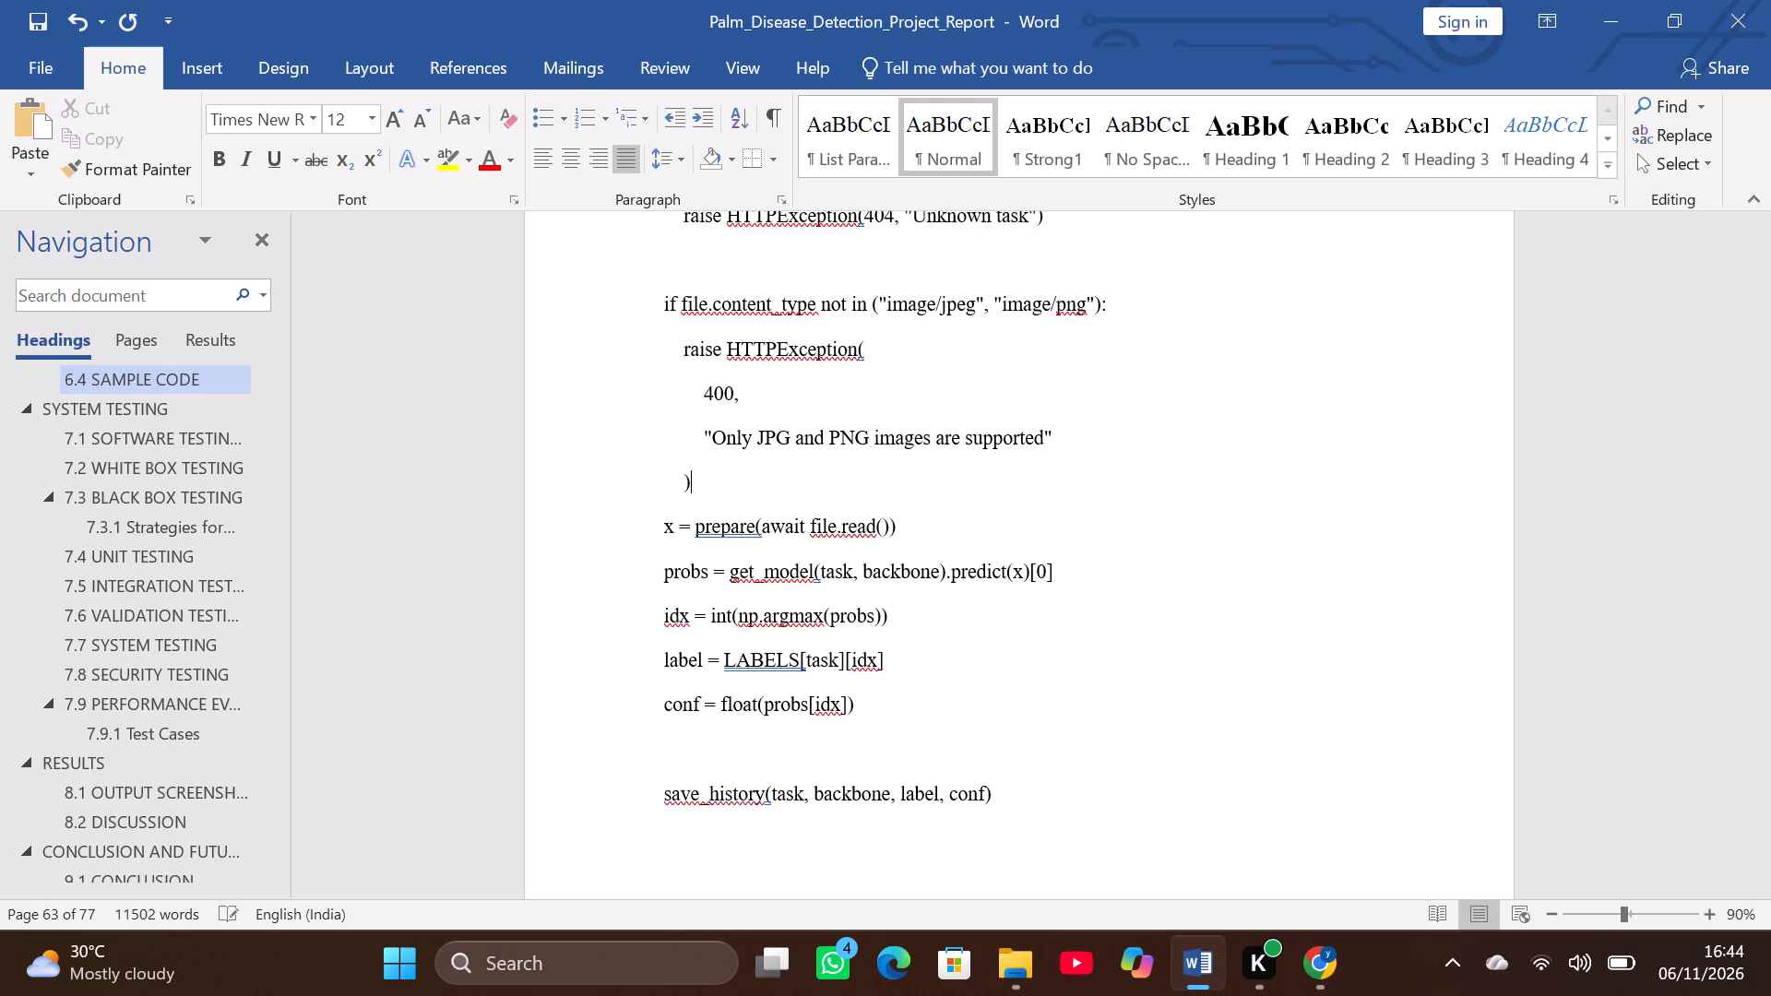
Review the rest of the Listing 4 code through to the start of Chapter 7.
scroll(686, 548, "up", 4)
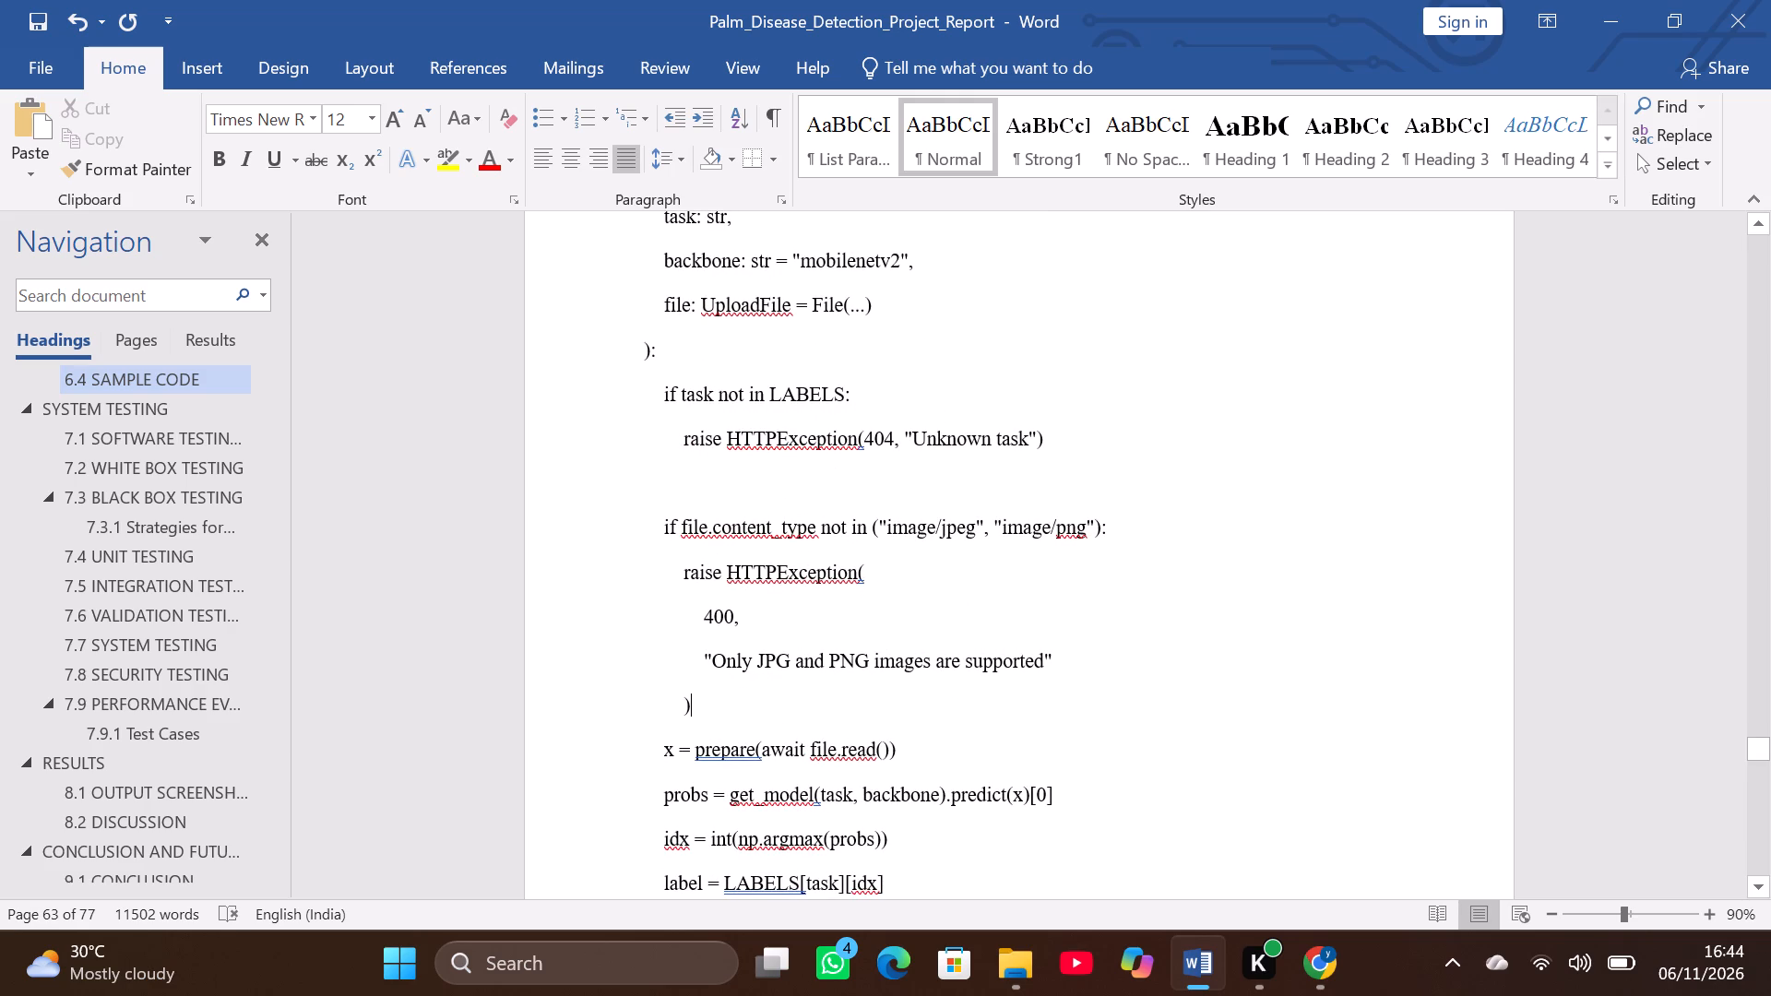
scroll(720, 452, "down", 18)
scroll(720, 452, "down", 12)
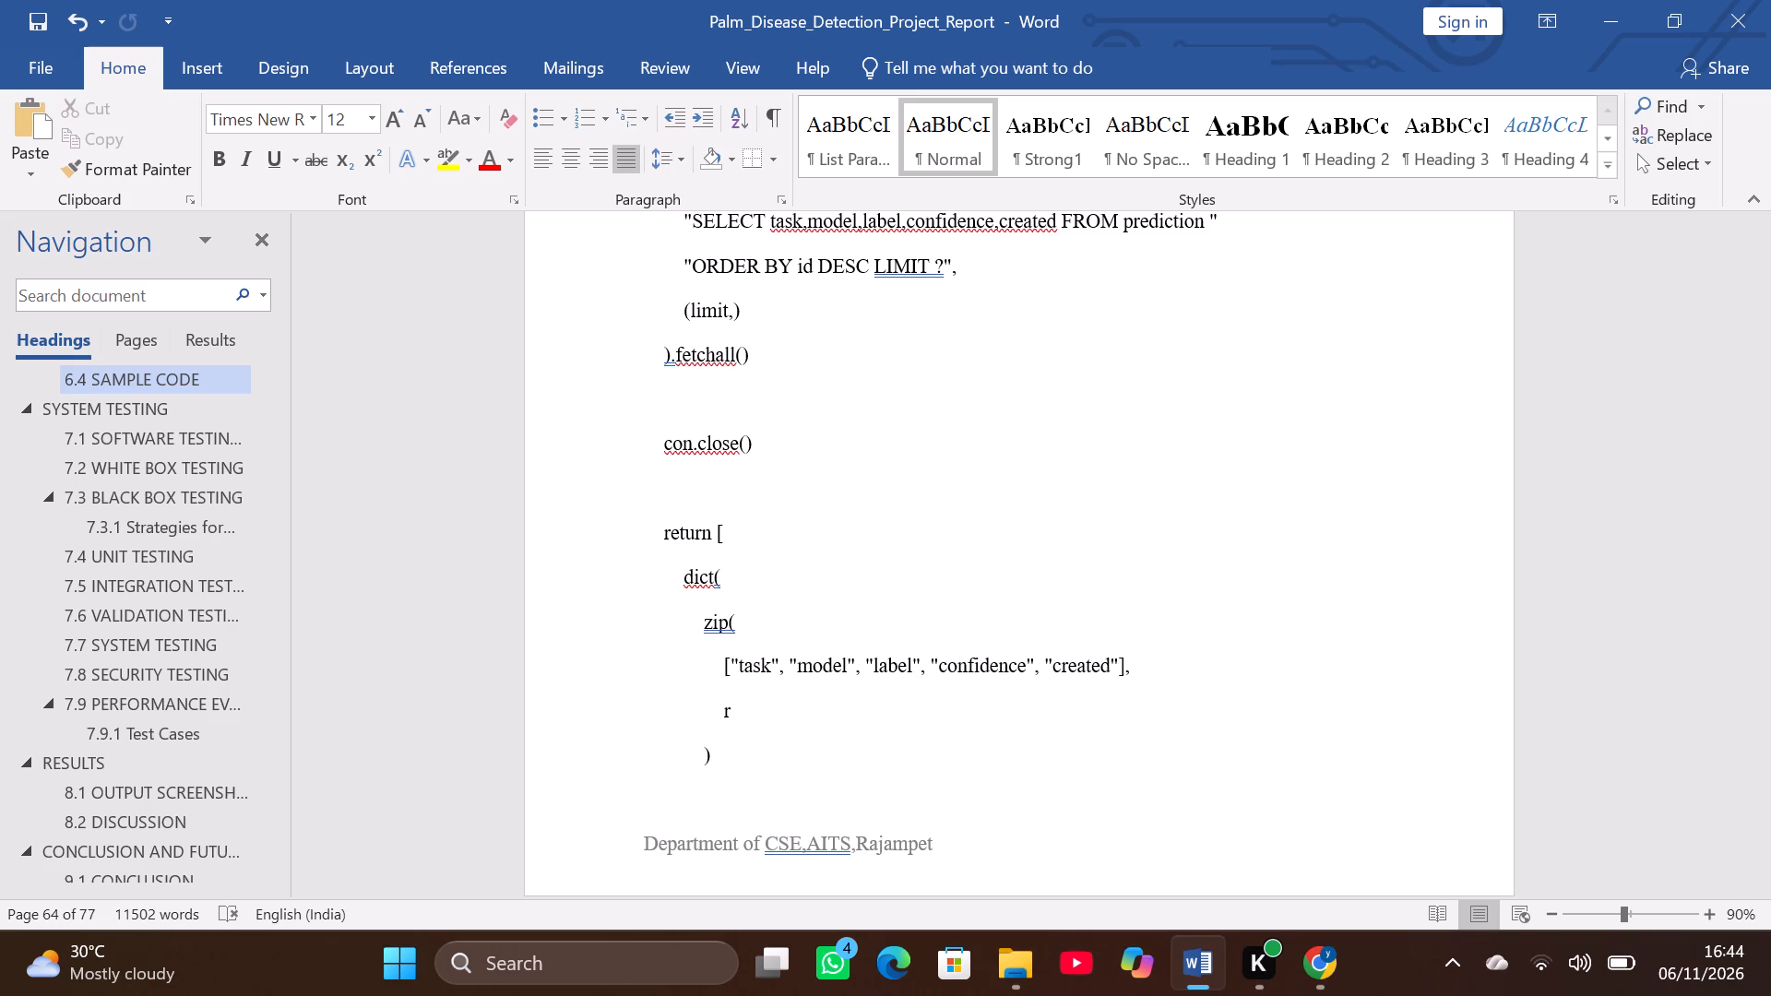
scroll(720, 452, "down", 1)
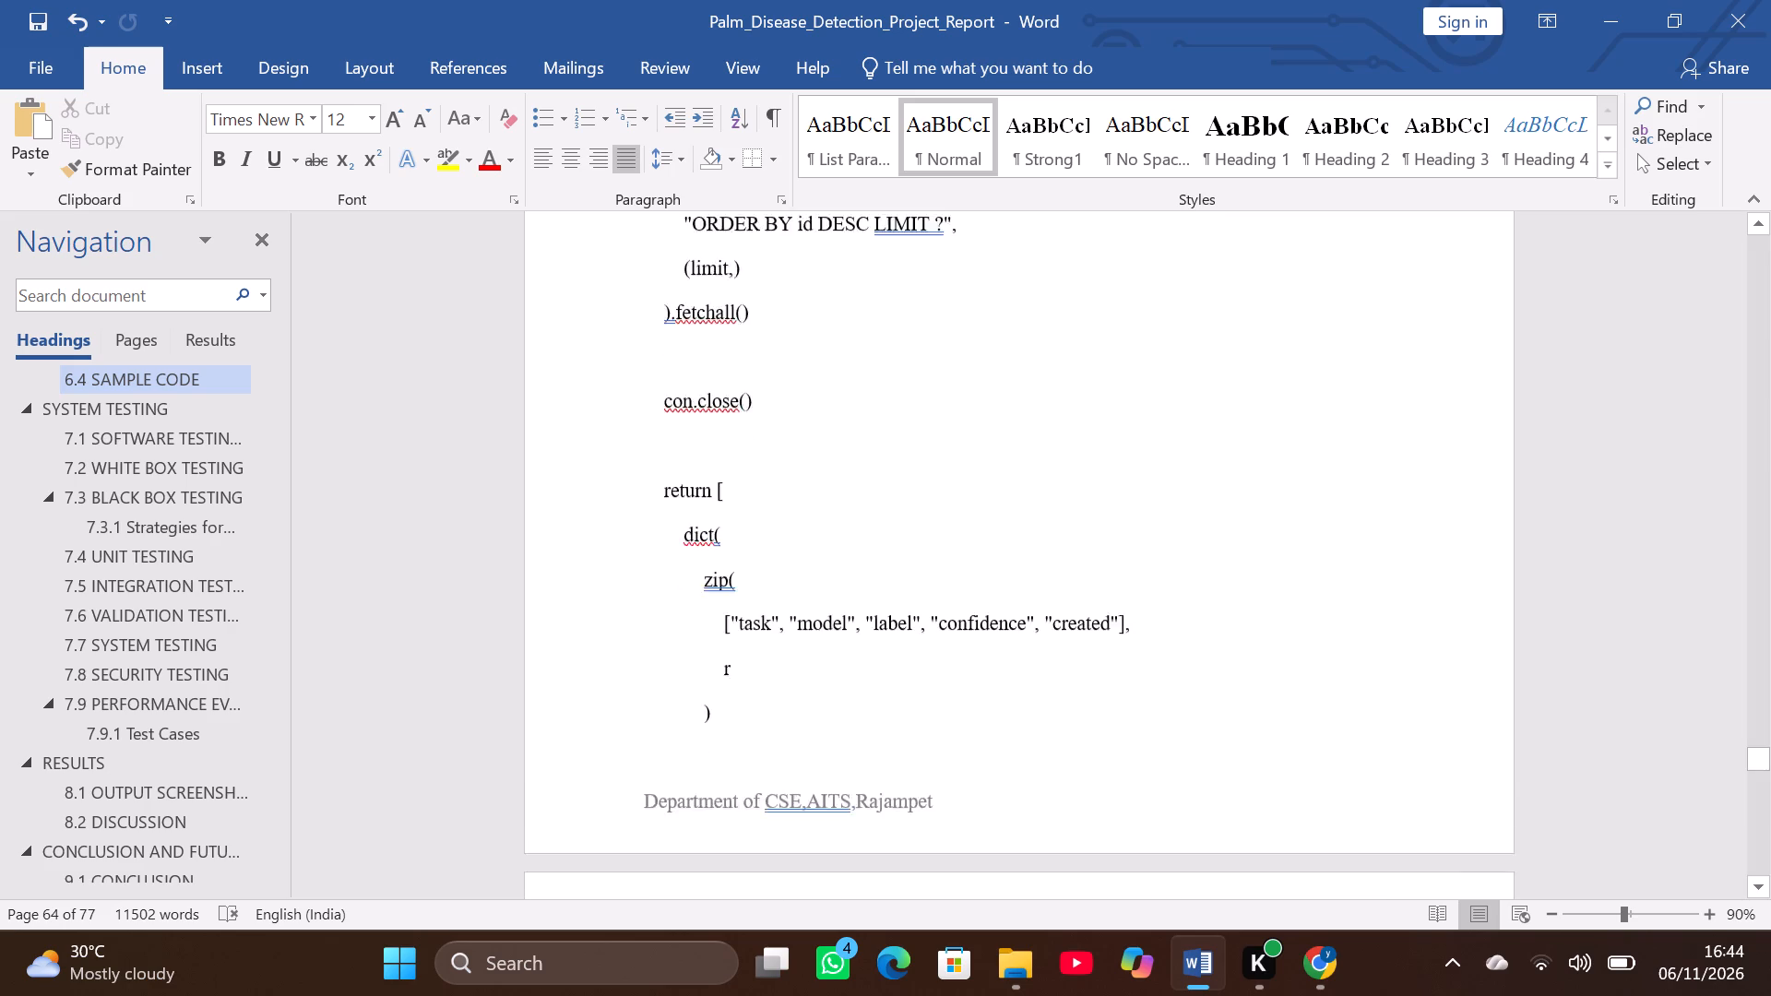
scroll(720, 452, "down", 14)
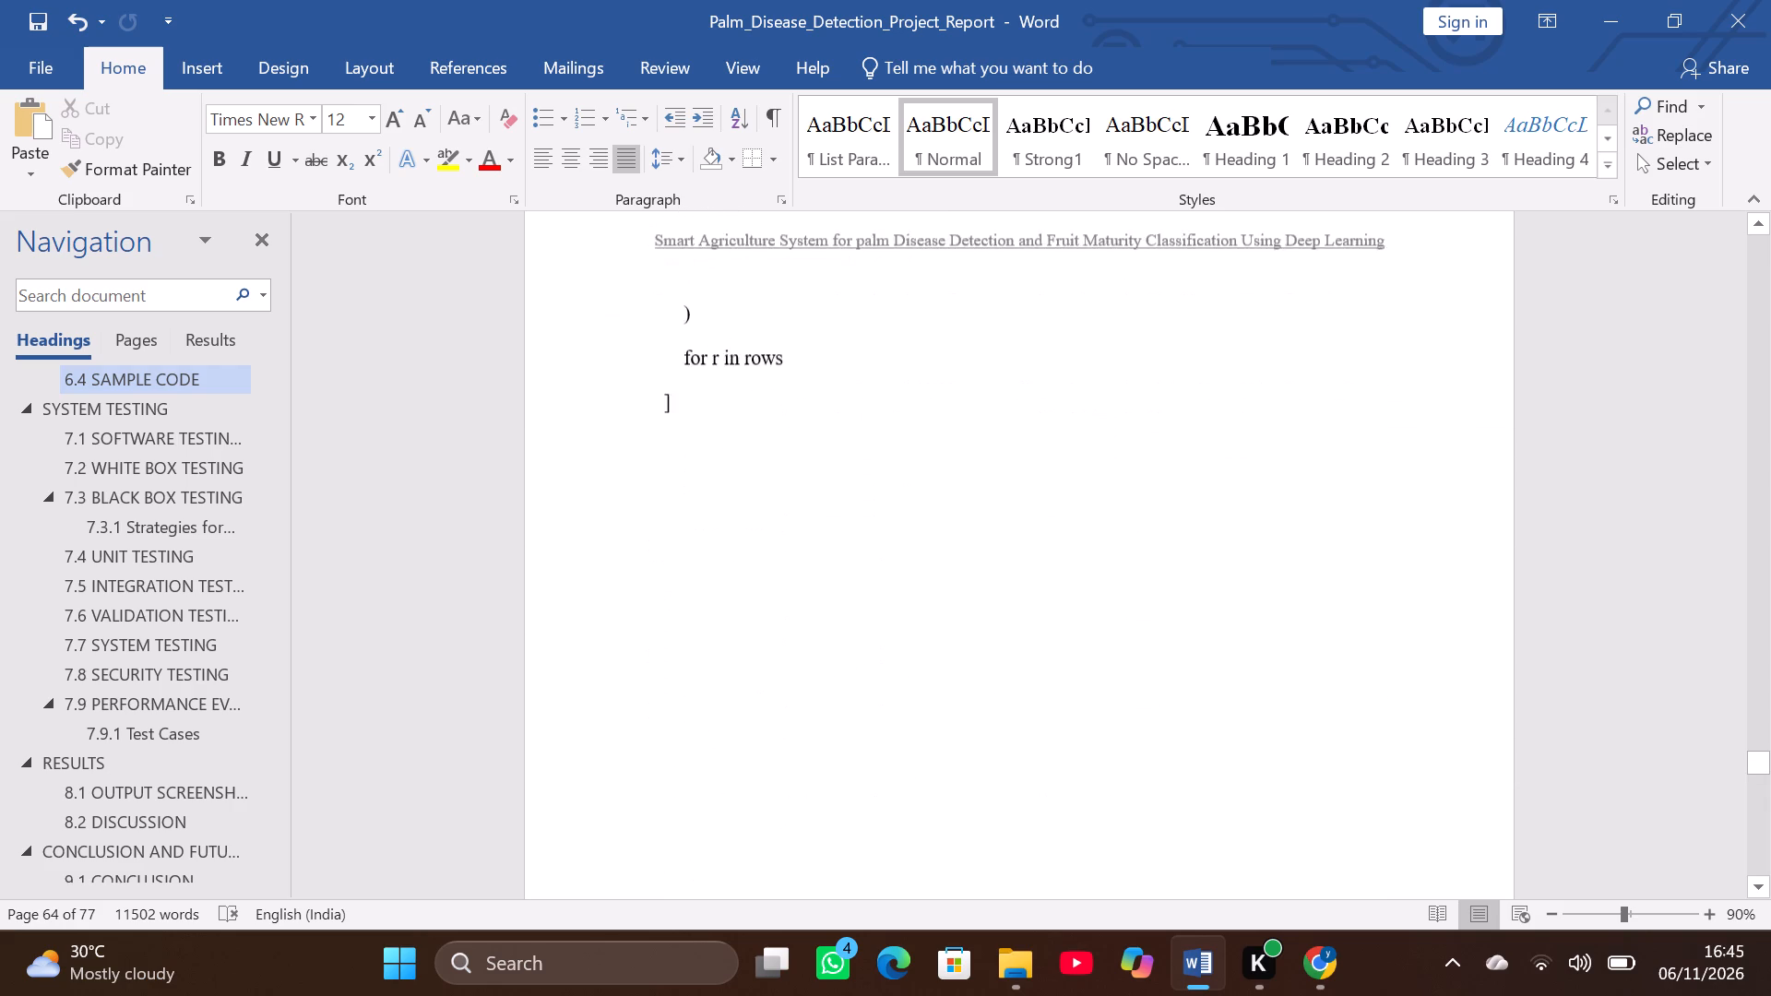
scroll(720, 452, "down", 5)
scroll(720, 452, "down", 16)
scroll(720, 452, "up", 1)
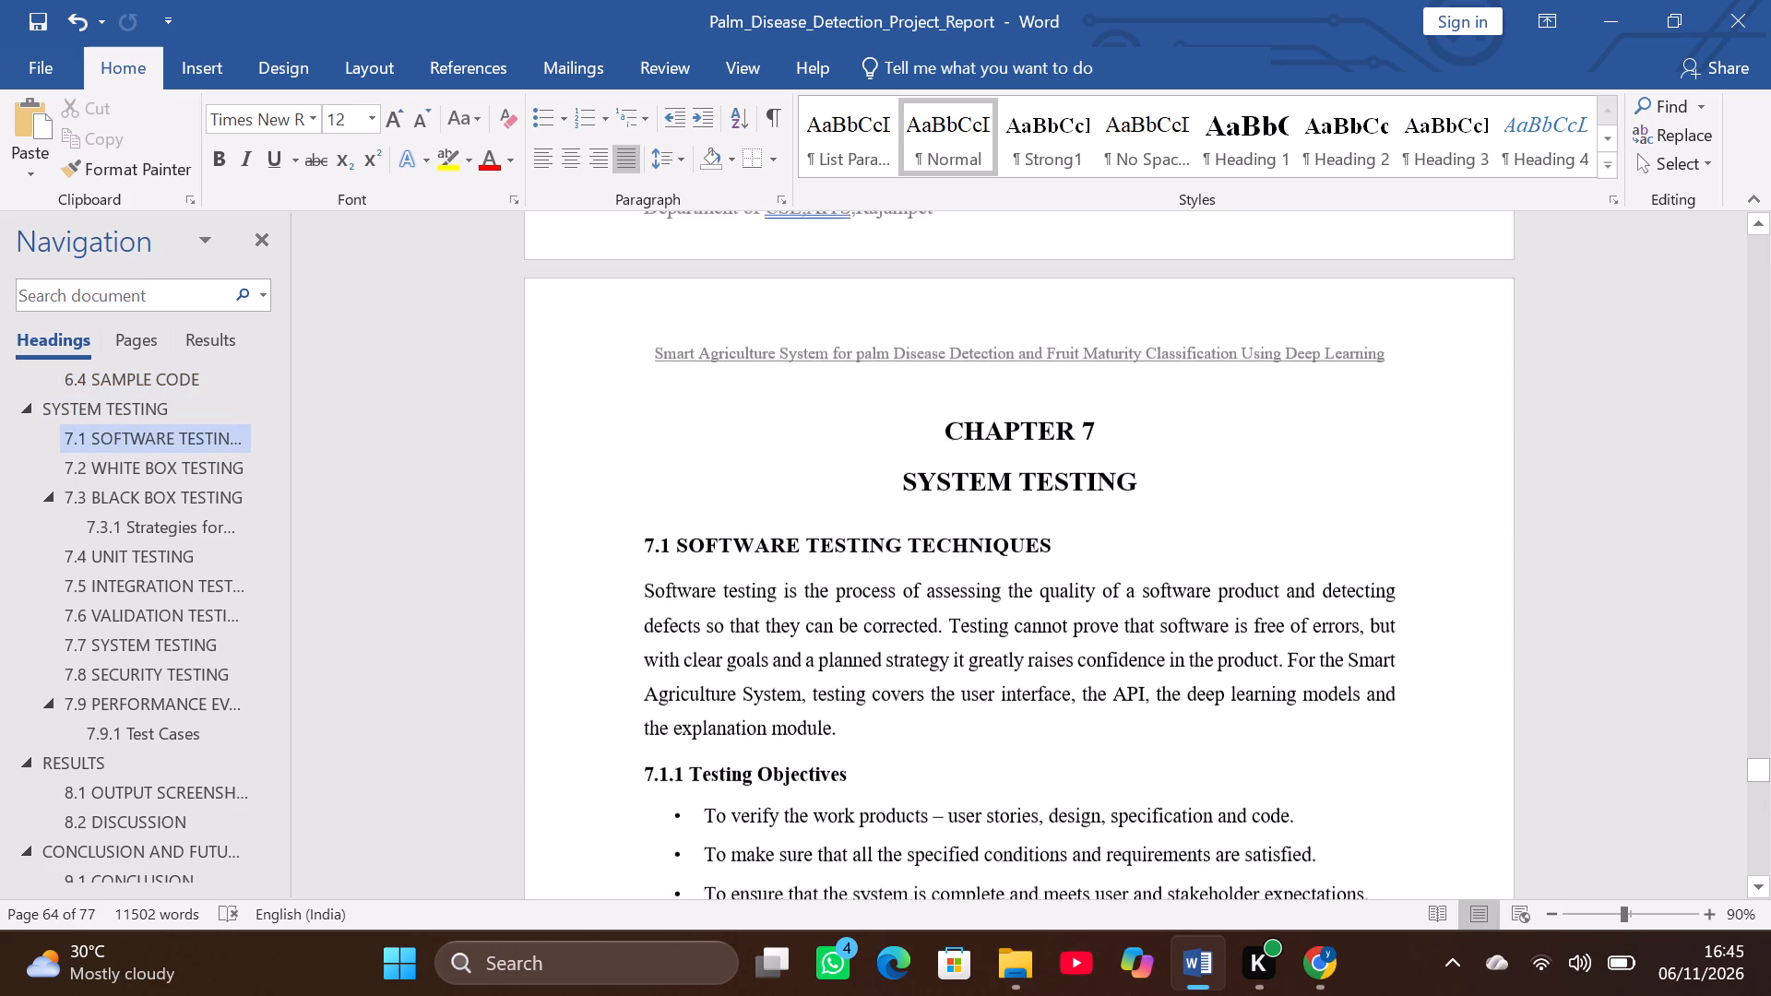
scroll(720, 452, "up", 1)
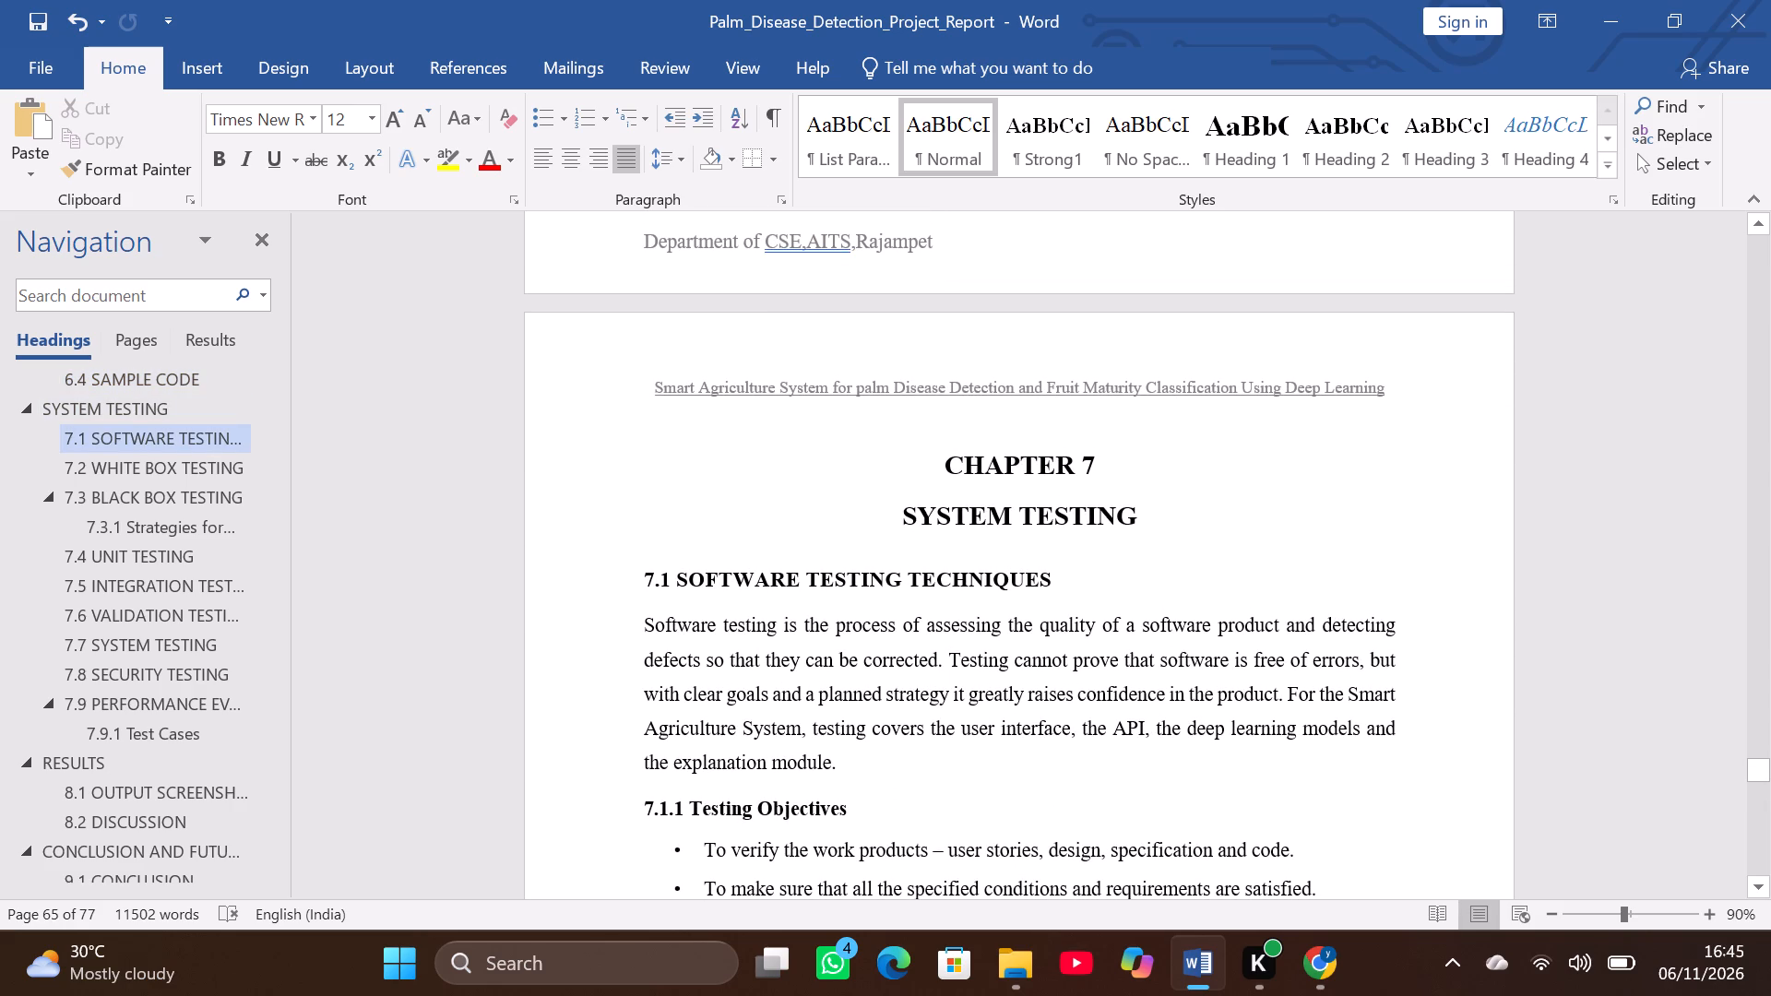
Insert 17 empty lines above the "7.1 SOFTWARE TESTING TECHNIQUES" heading to push it down from the Chapter 7 title.
left_click(643, 575)
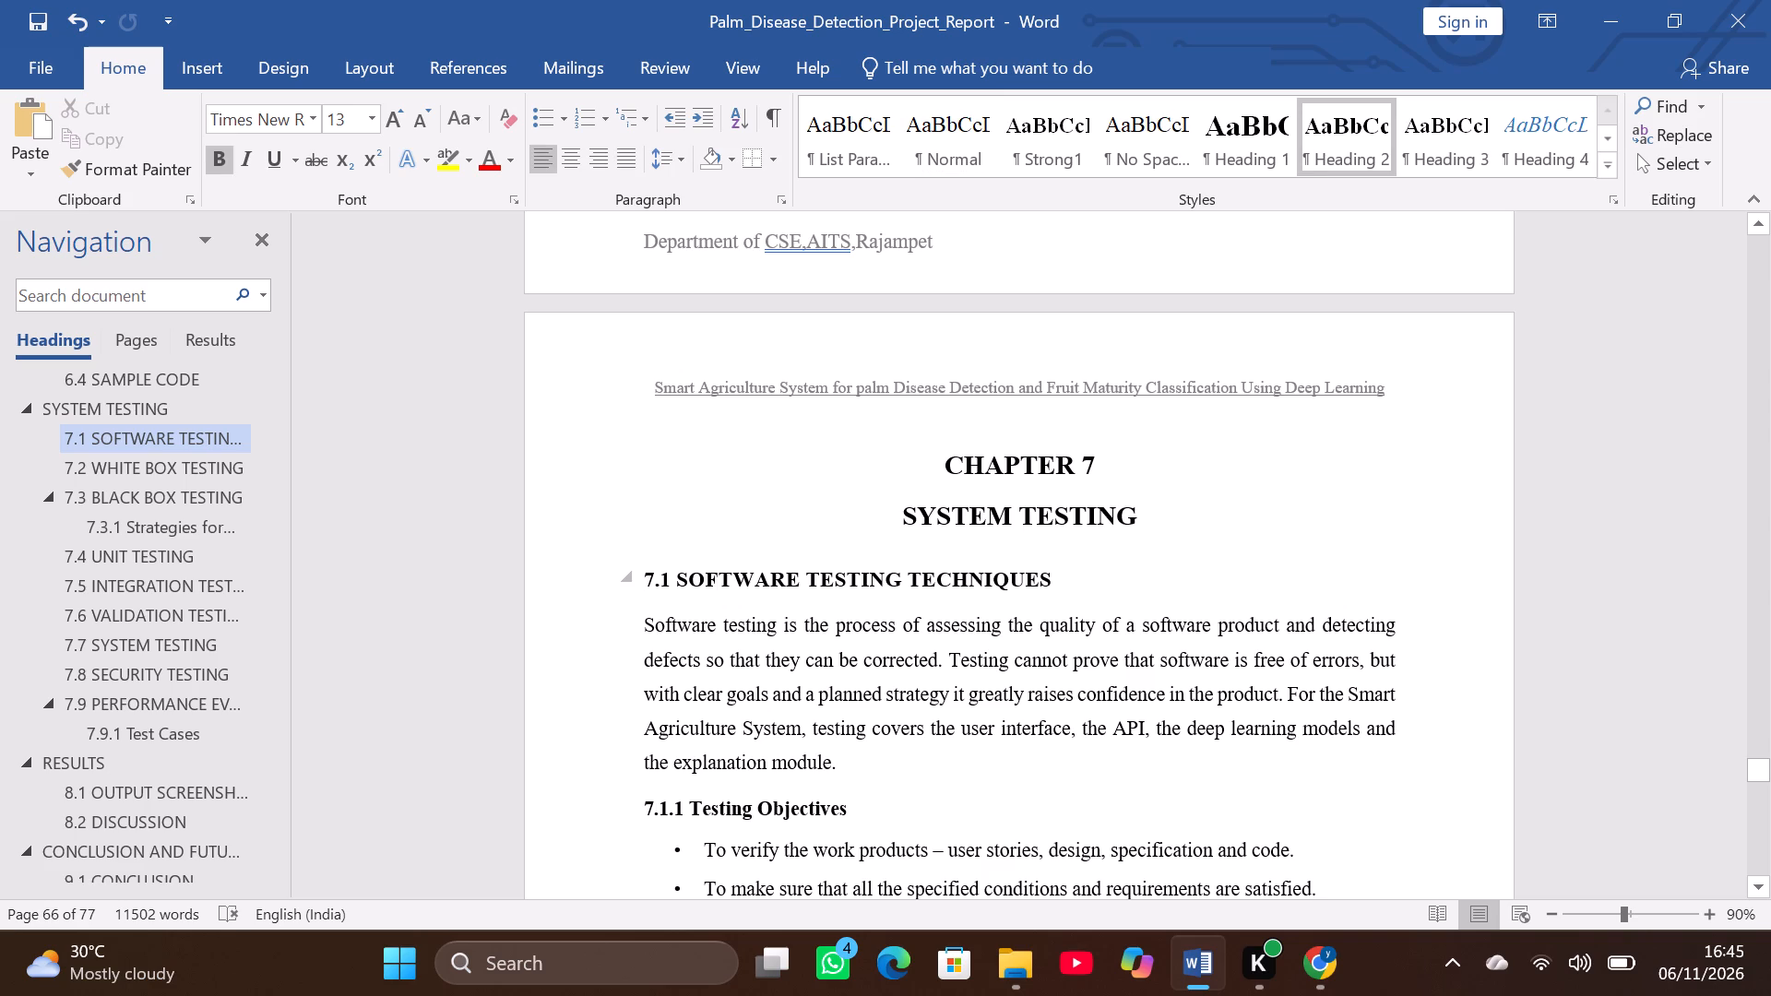
key("Return")
key("Return")
key("Return")
key("Return")
key("Return")
key("Return")
key("Return")
key("Return")
key("Return")
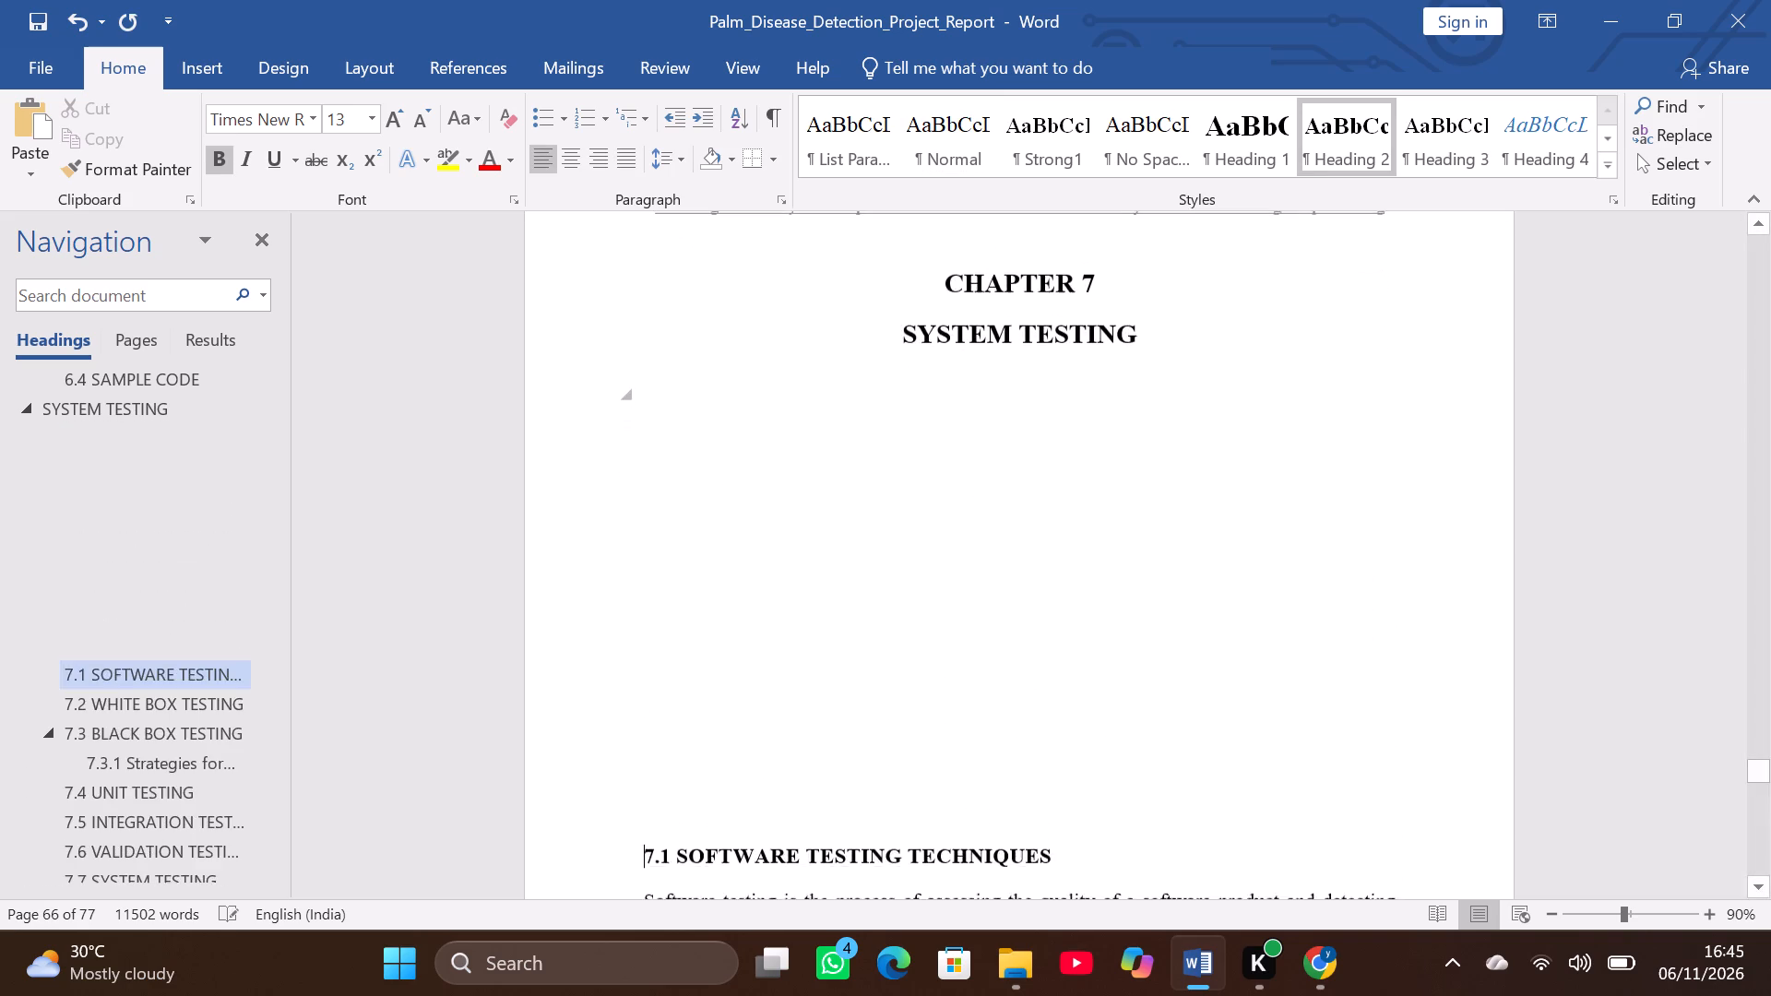
key("Return")
key("Return")
key("Return")
key("Return")
key("Return")
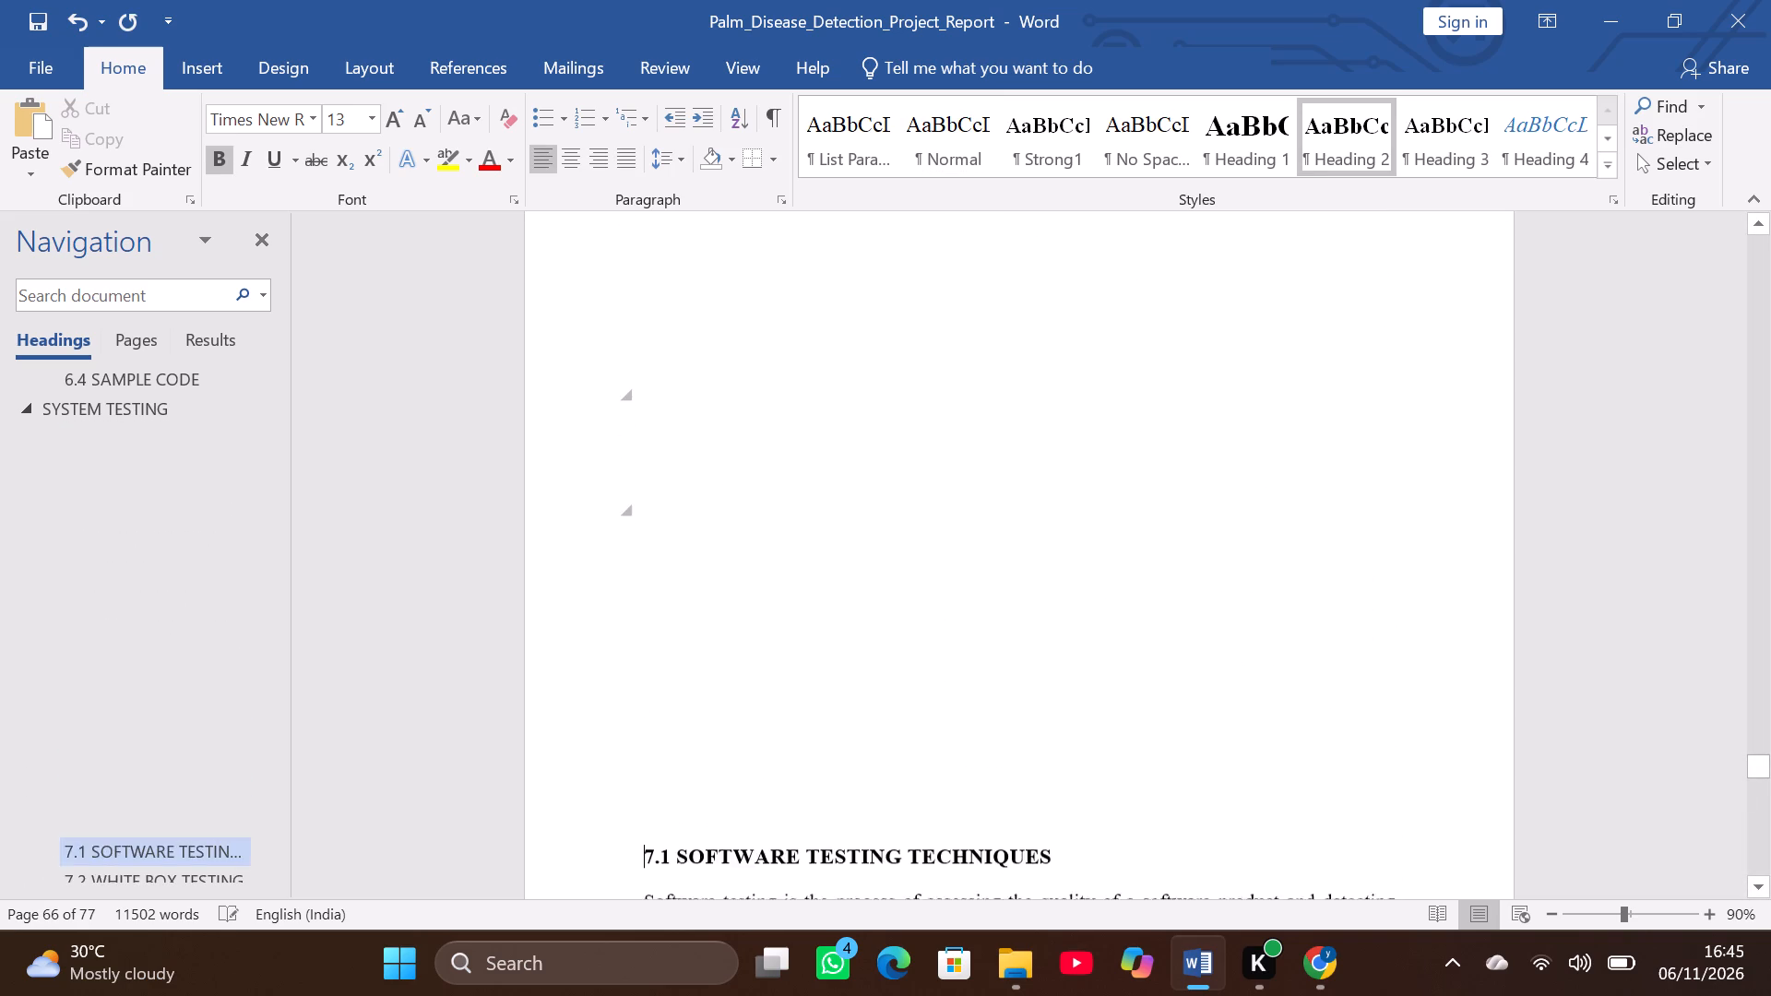
key("Return")
key("Return")
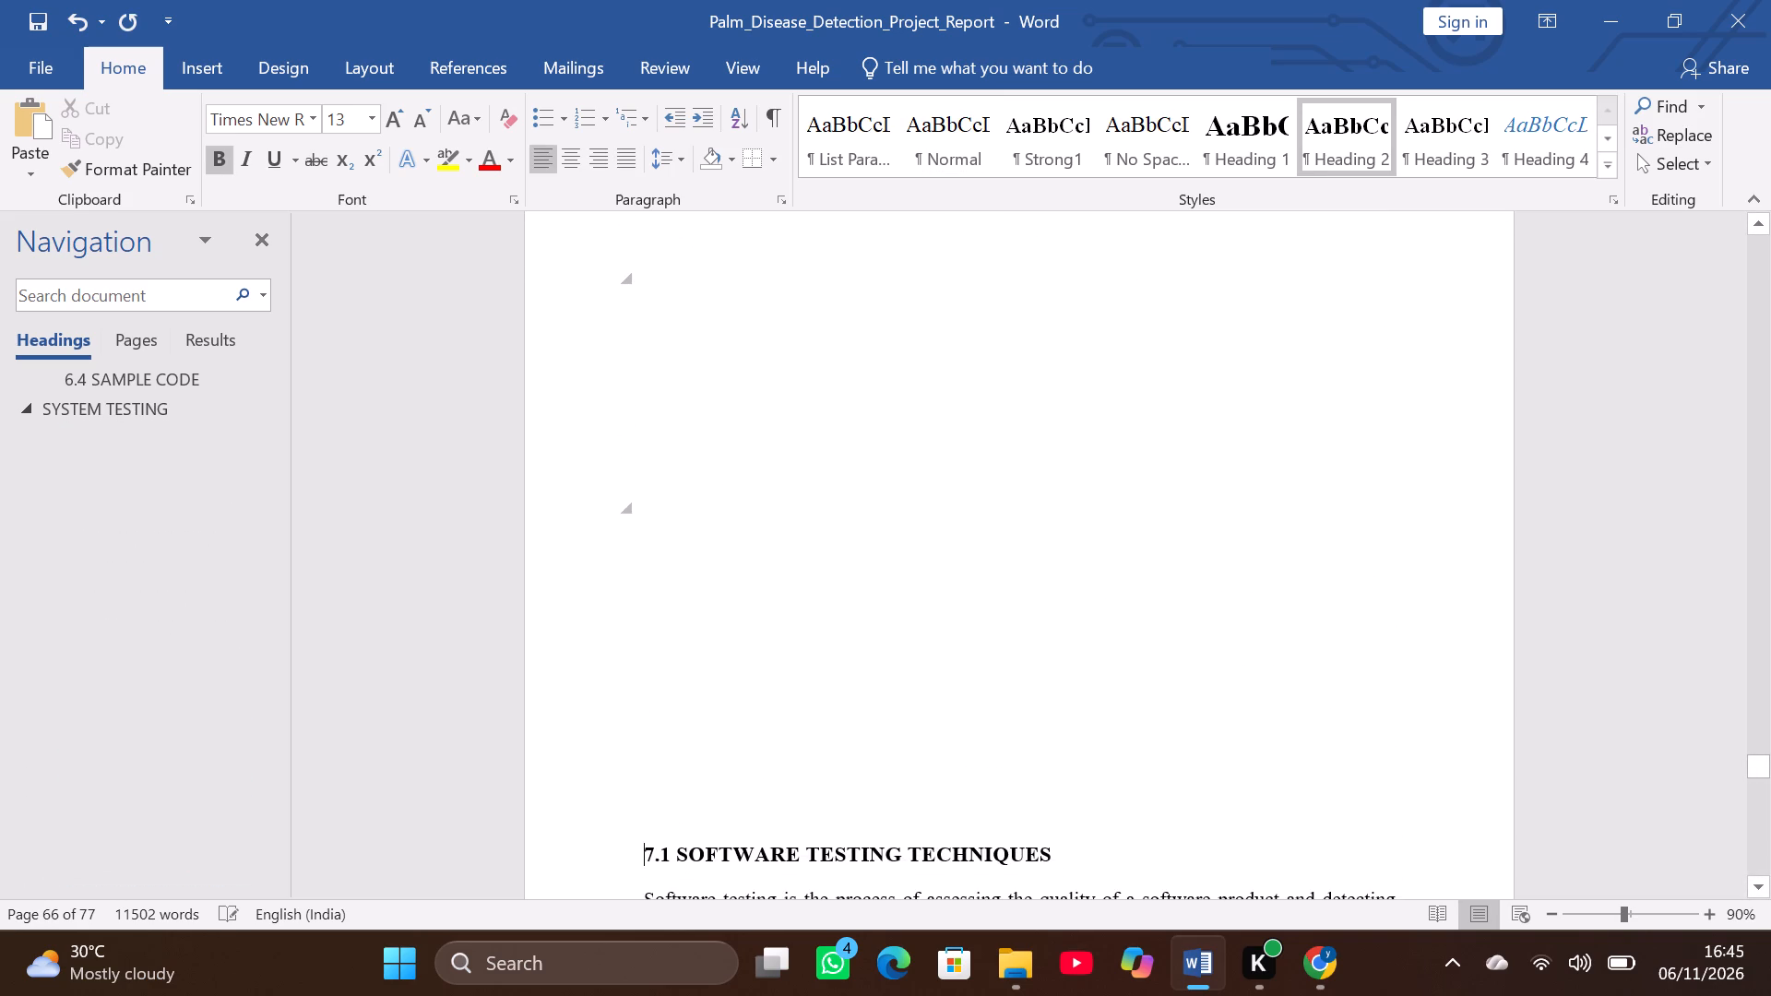
scroll(643, 575, "down", 10)
scroll(643, 575, "up", 3)
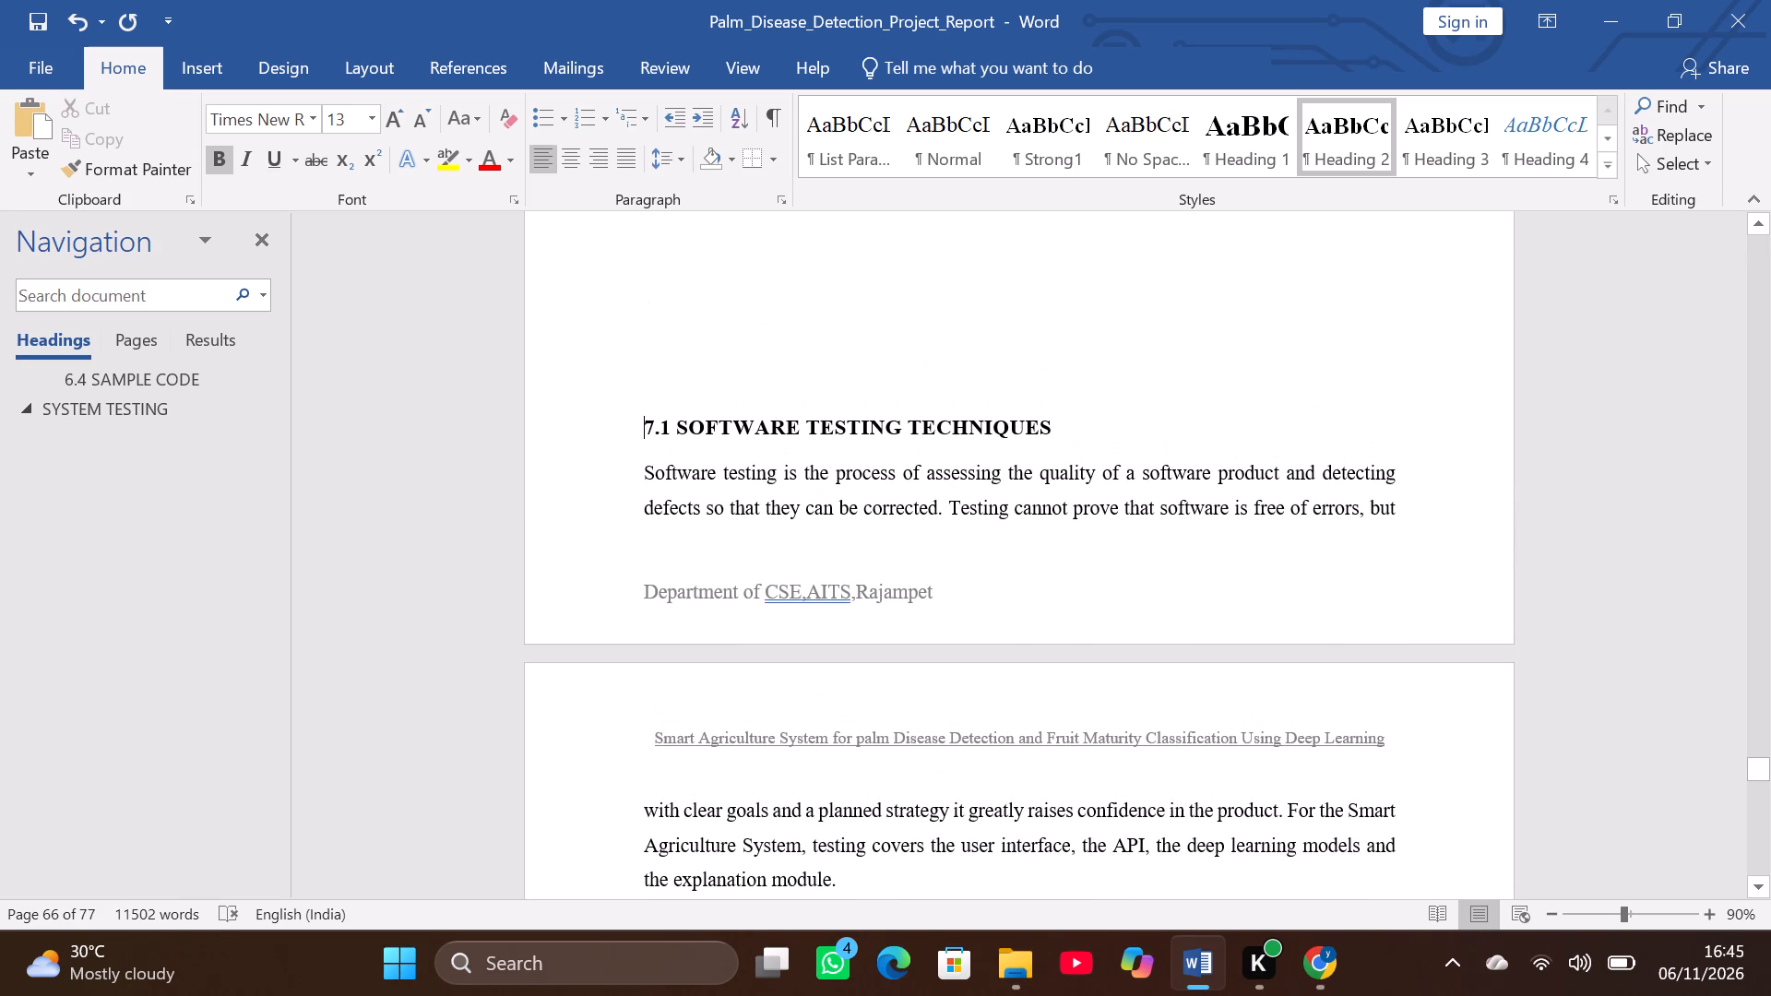
key("Return")
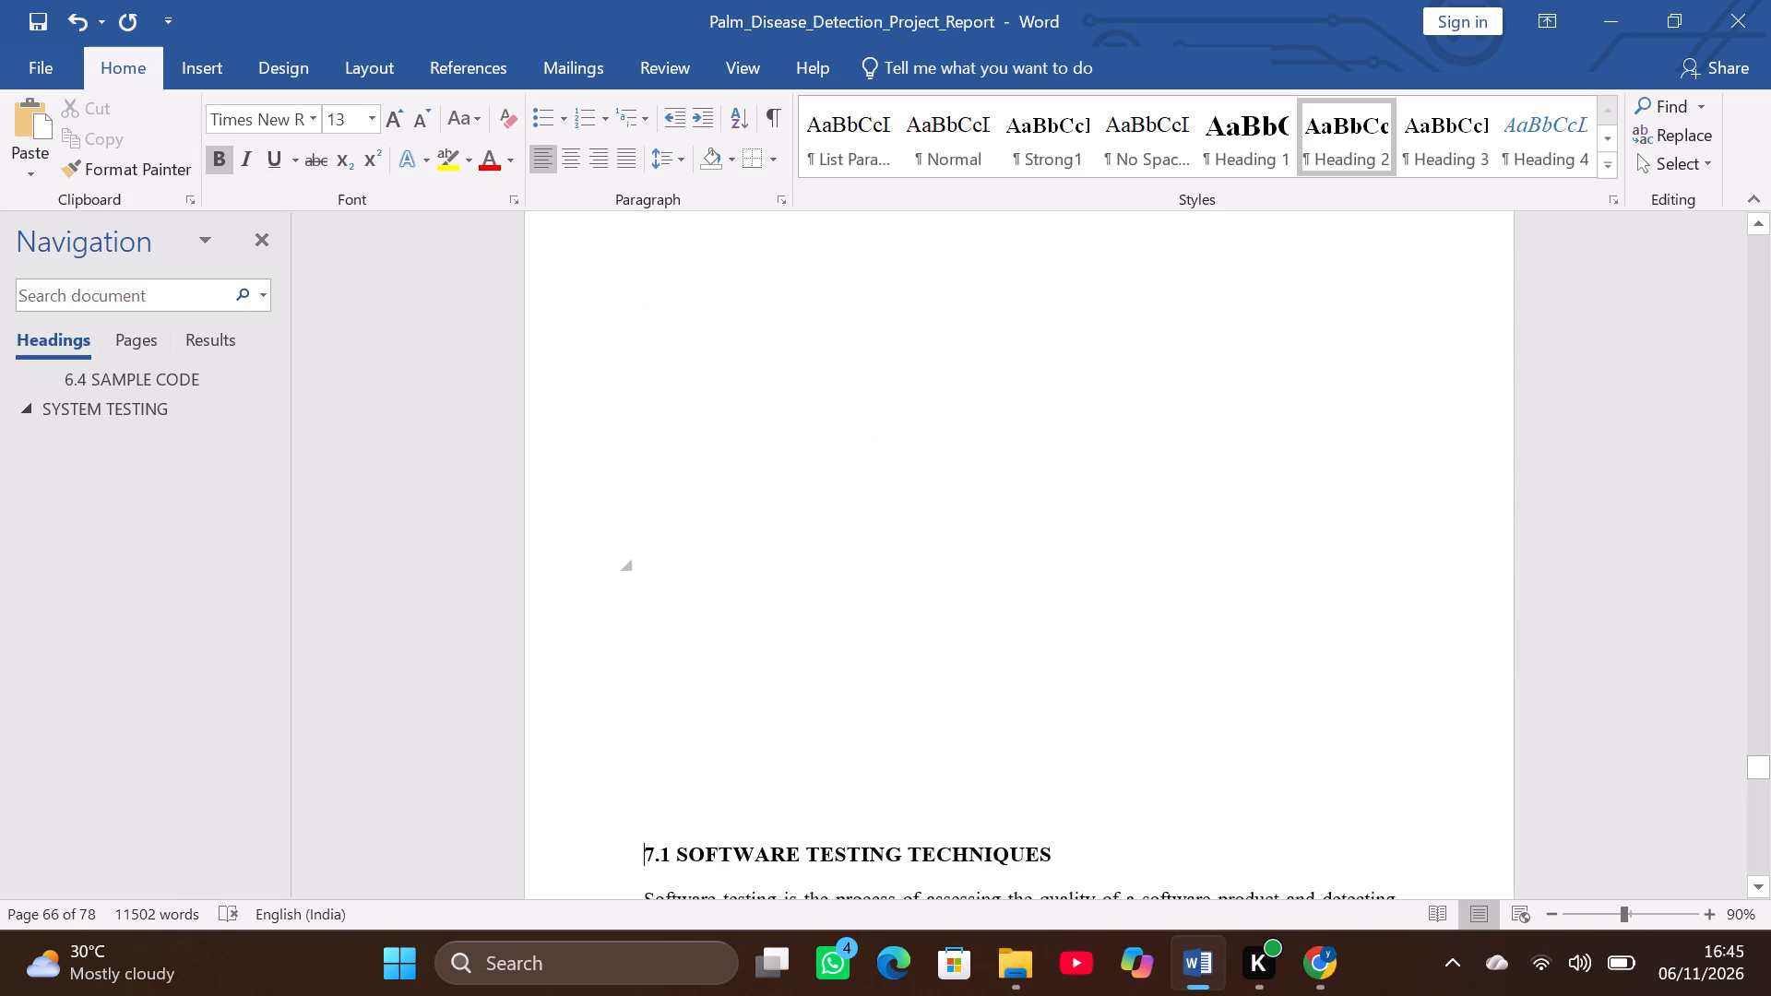
Show the formatting marks and delete one empty paragraph above the "7.1 SOFTWARE TESTING TECHNIQUES" heading.
left_click(767, 115)
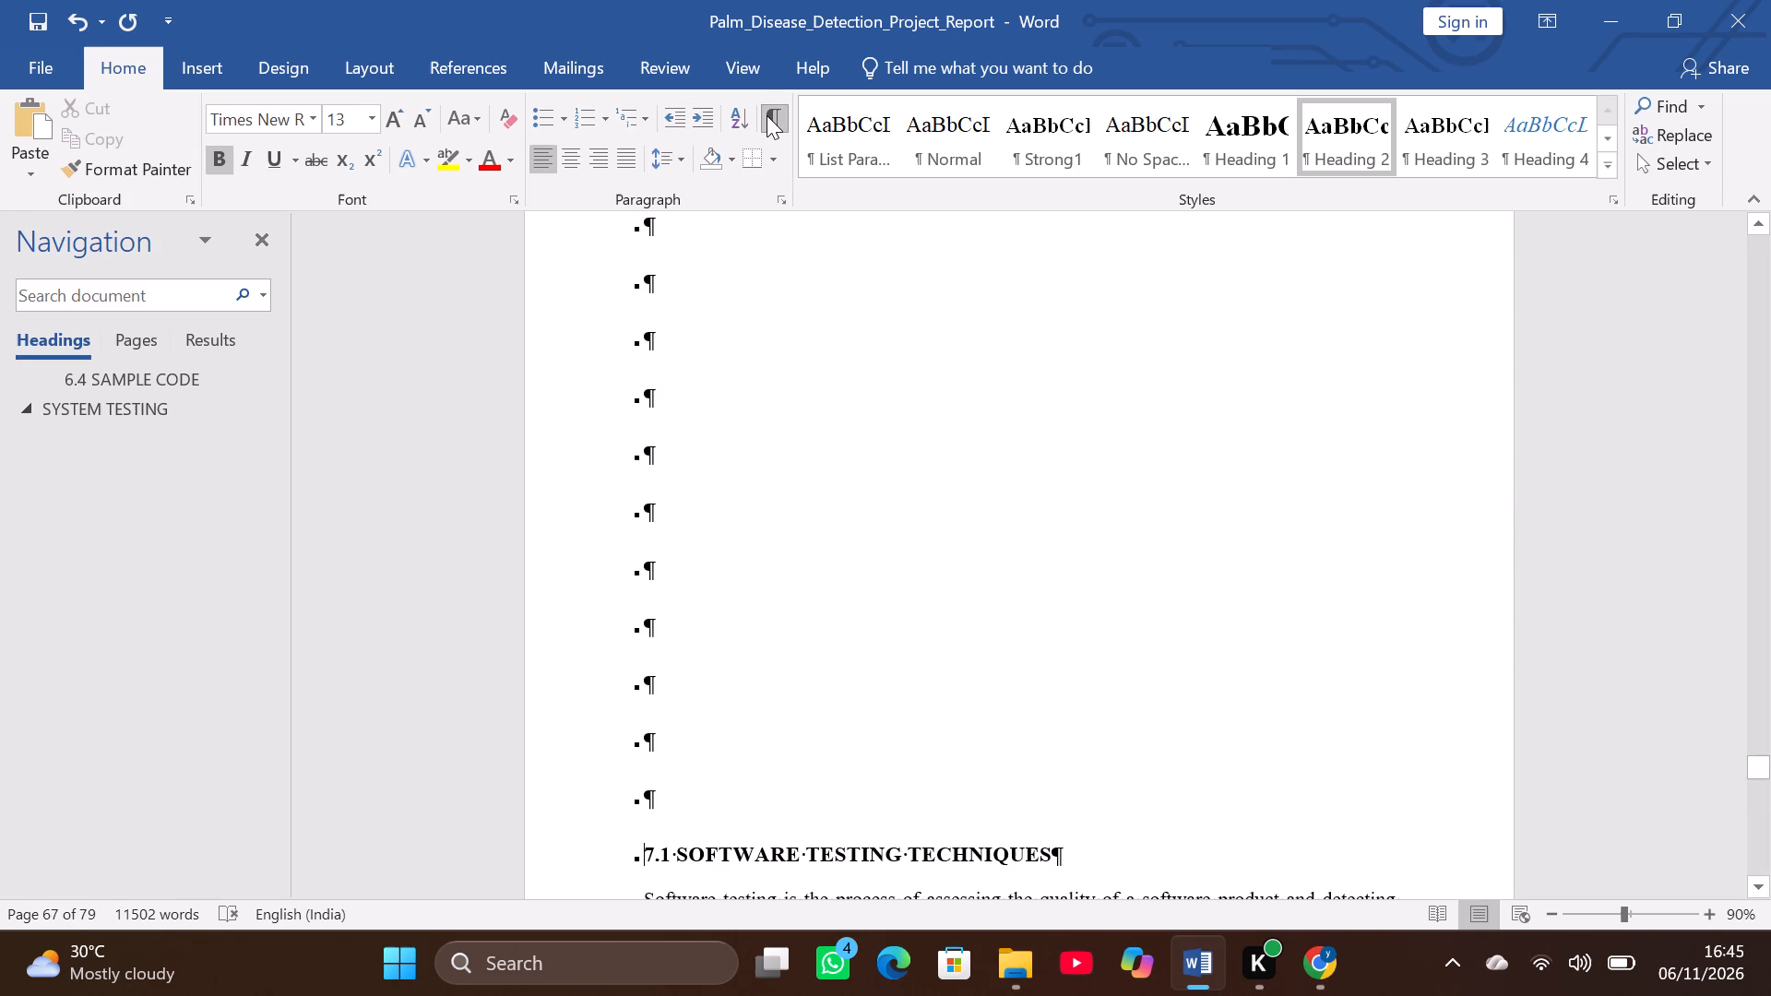
key("BackSpace")
key("Return")
left_click(701, 806)
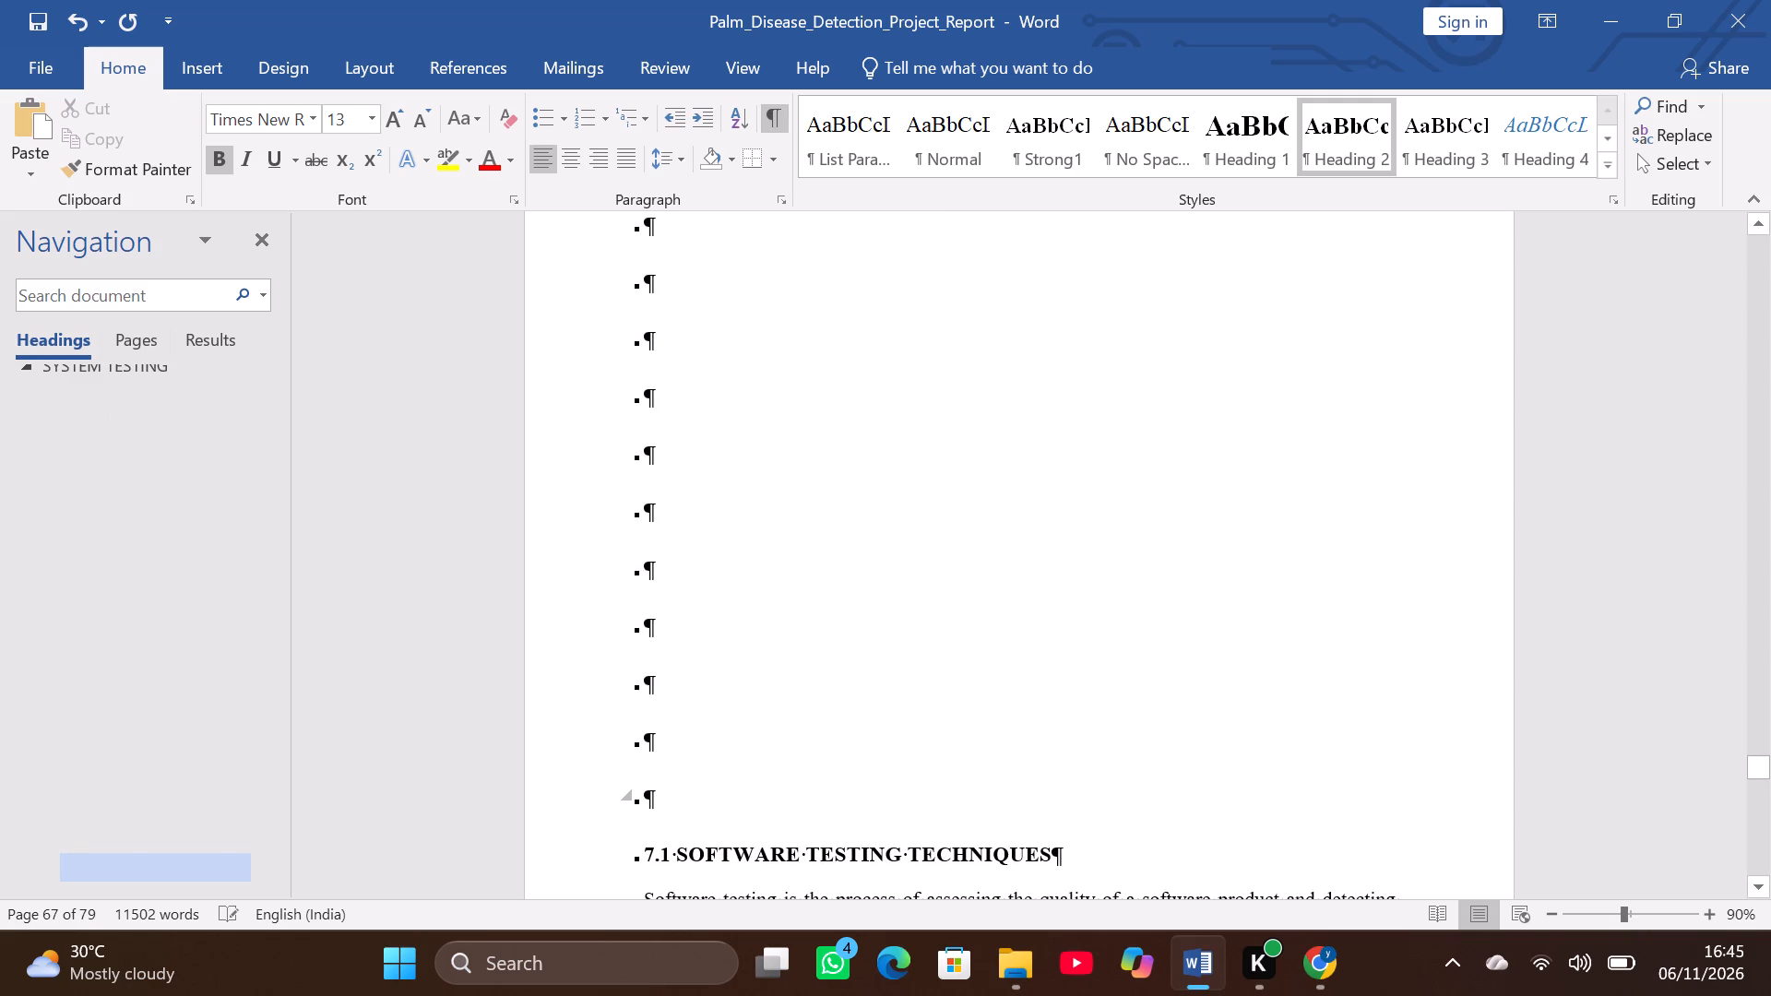
key("Delete")
Insert an empty line before the "CHAPTER 7" title.
scroll(701, 806, "up", 6)
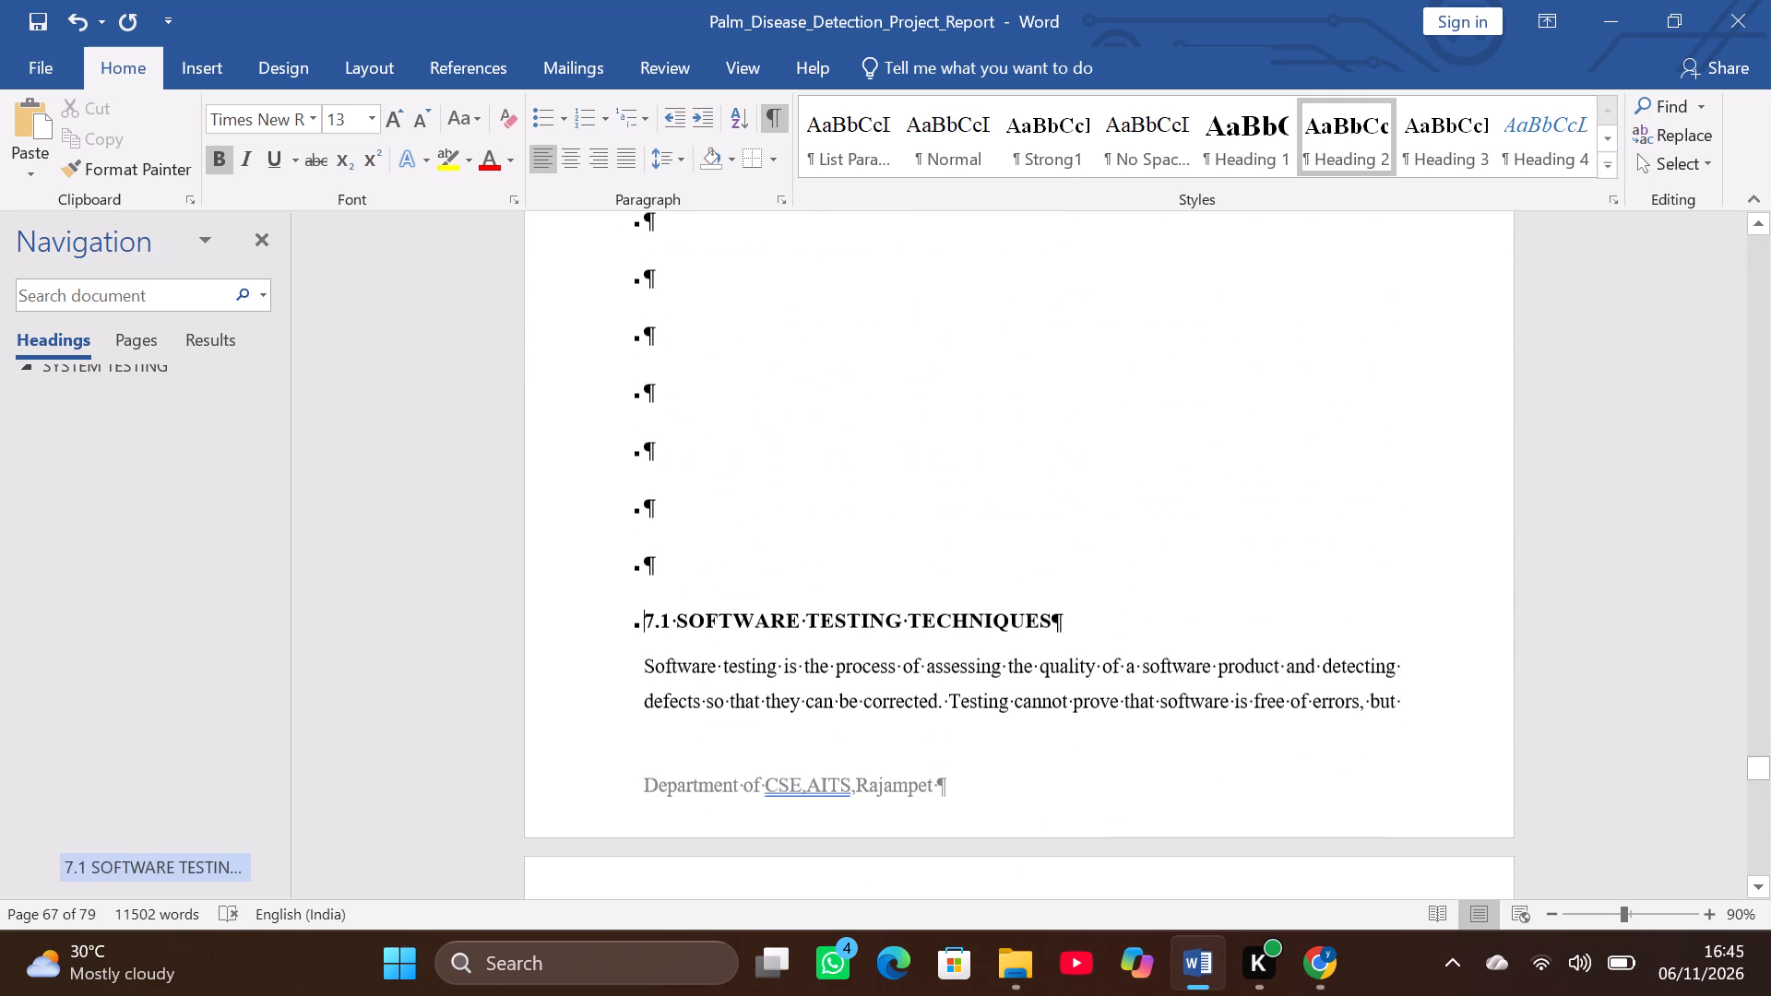
scroll(701, 806, "up", 18)
scroll(701, 806, "down", 1)
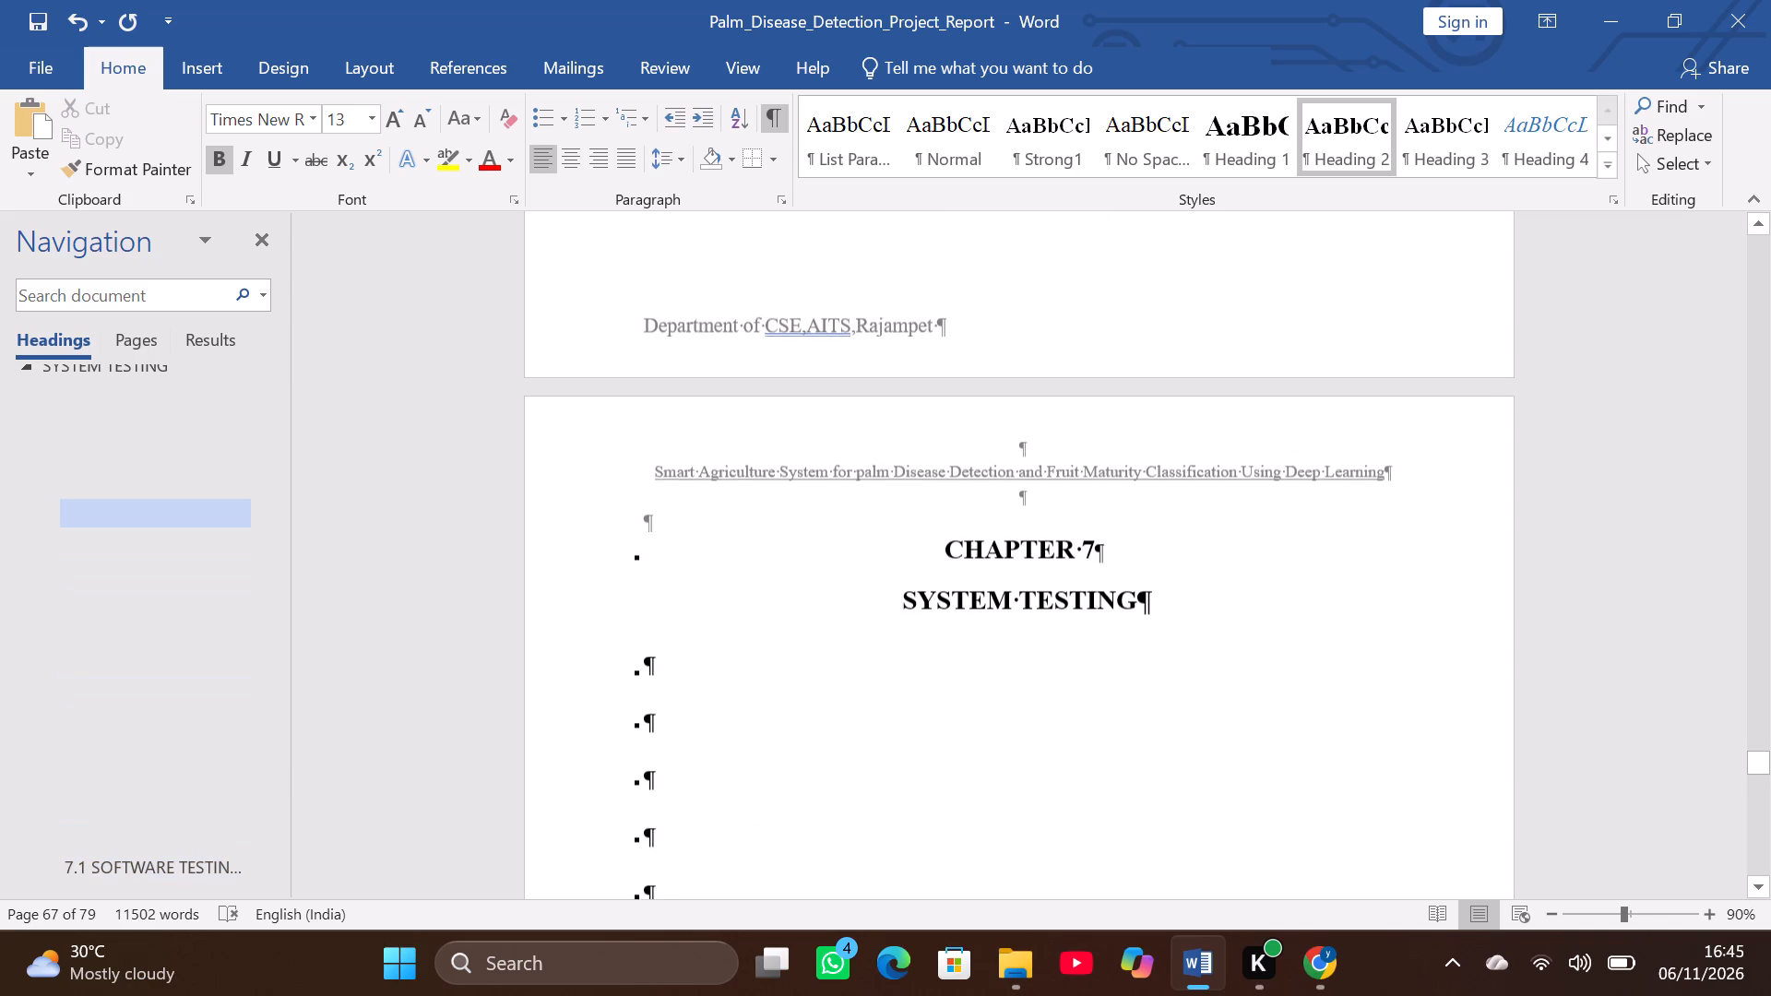
left_click(946, 542)
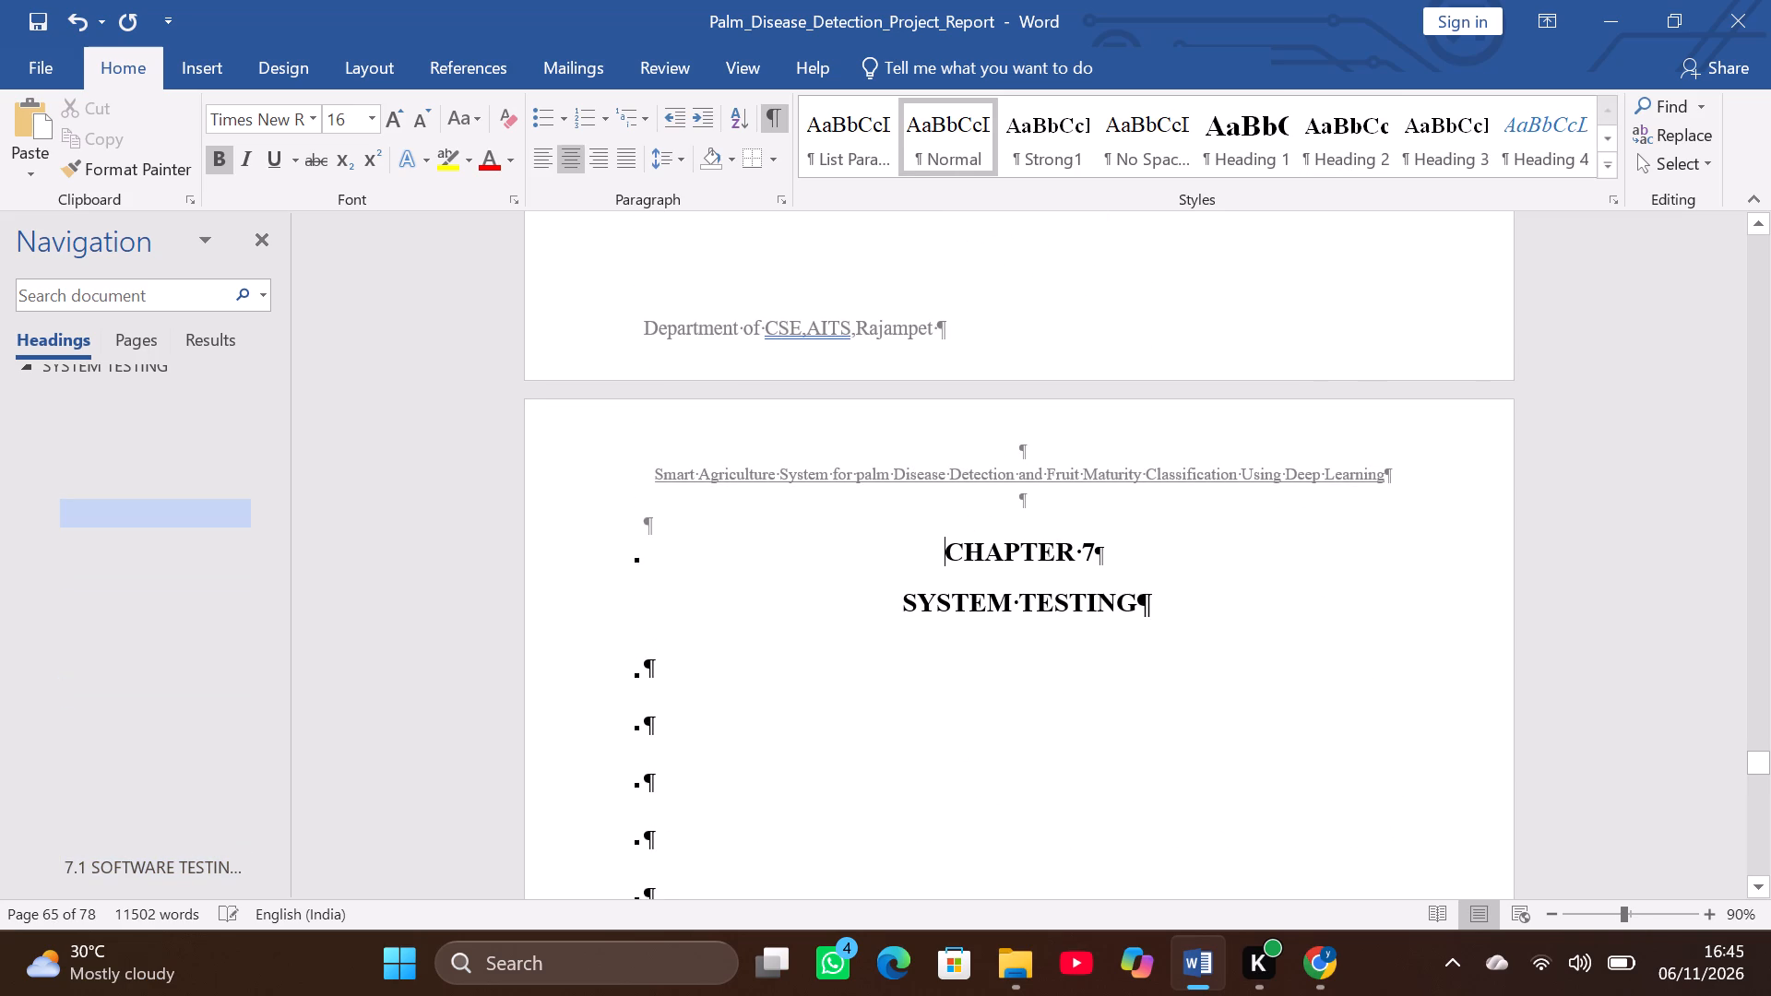
key("Return")
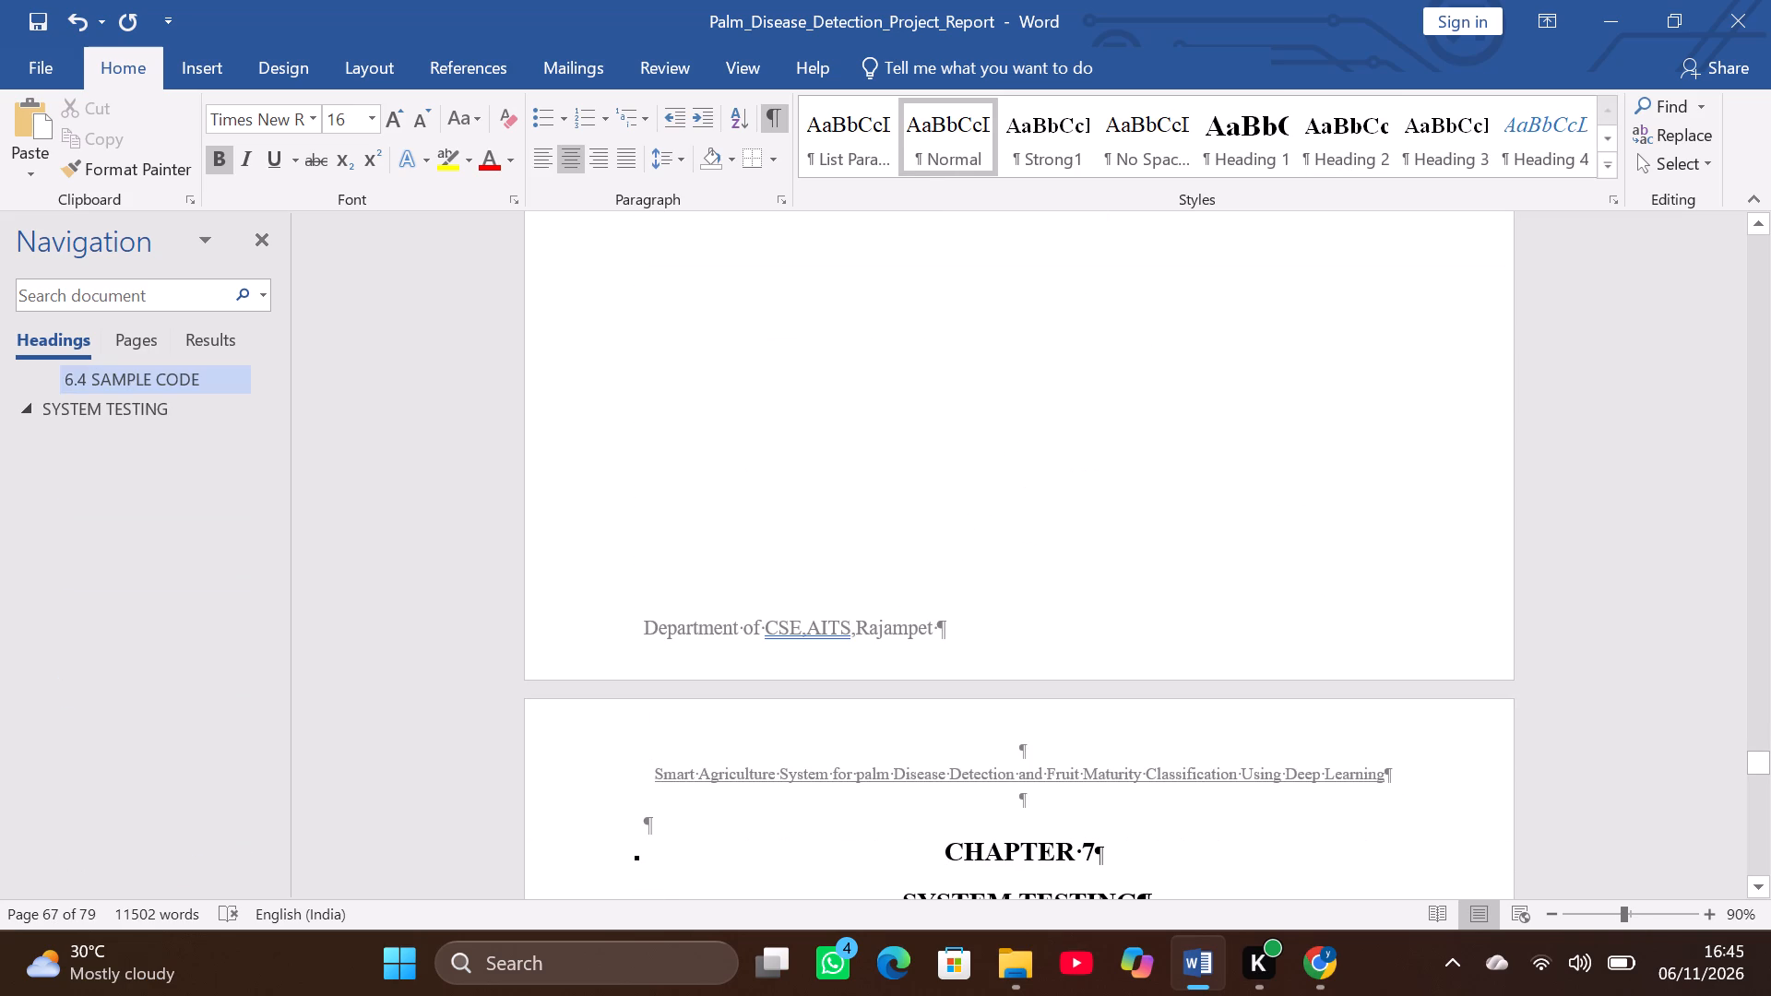
Delete the empty line directly above the "CHAPTER 7" title so the title moves back up to that page.
key("BackSpace")
key("BackSpace")
key("BackSpace")
scroll(946, 542, "up", 9)
scroll(946, 542, "up", 13)
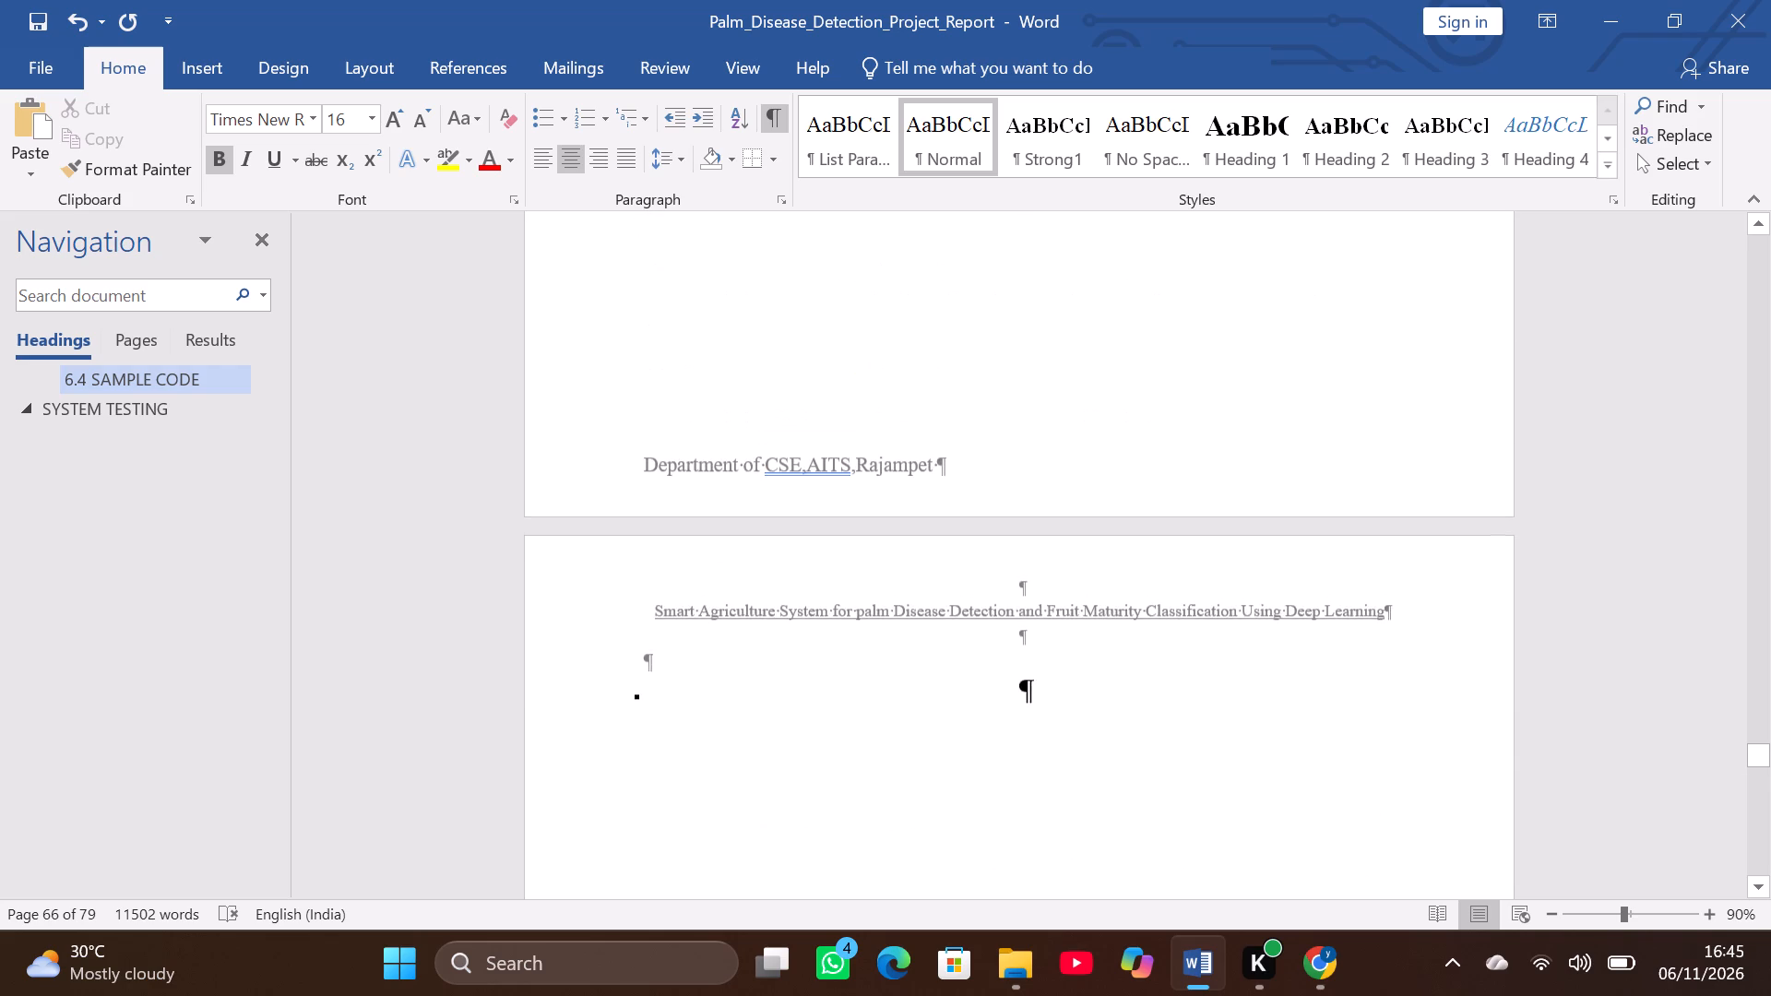
left_click(1025, 687)
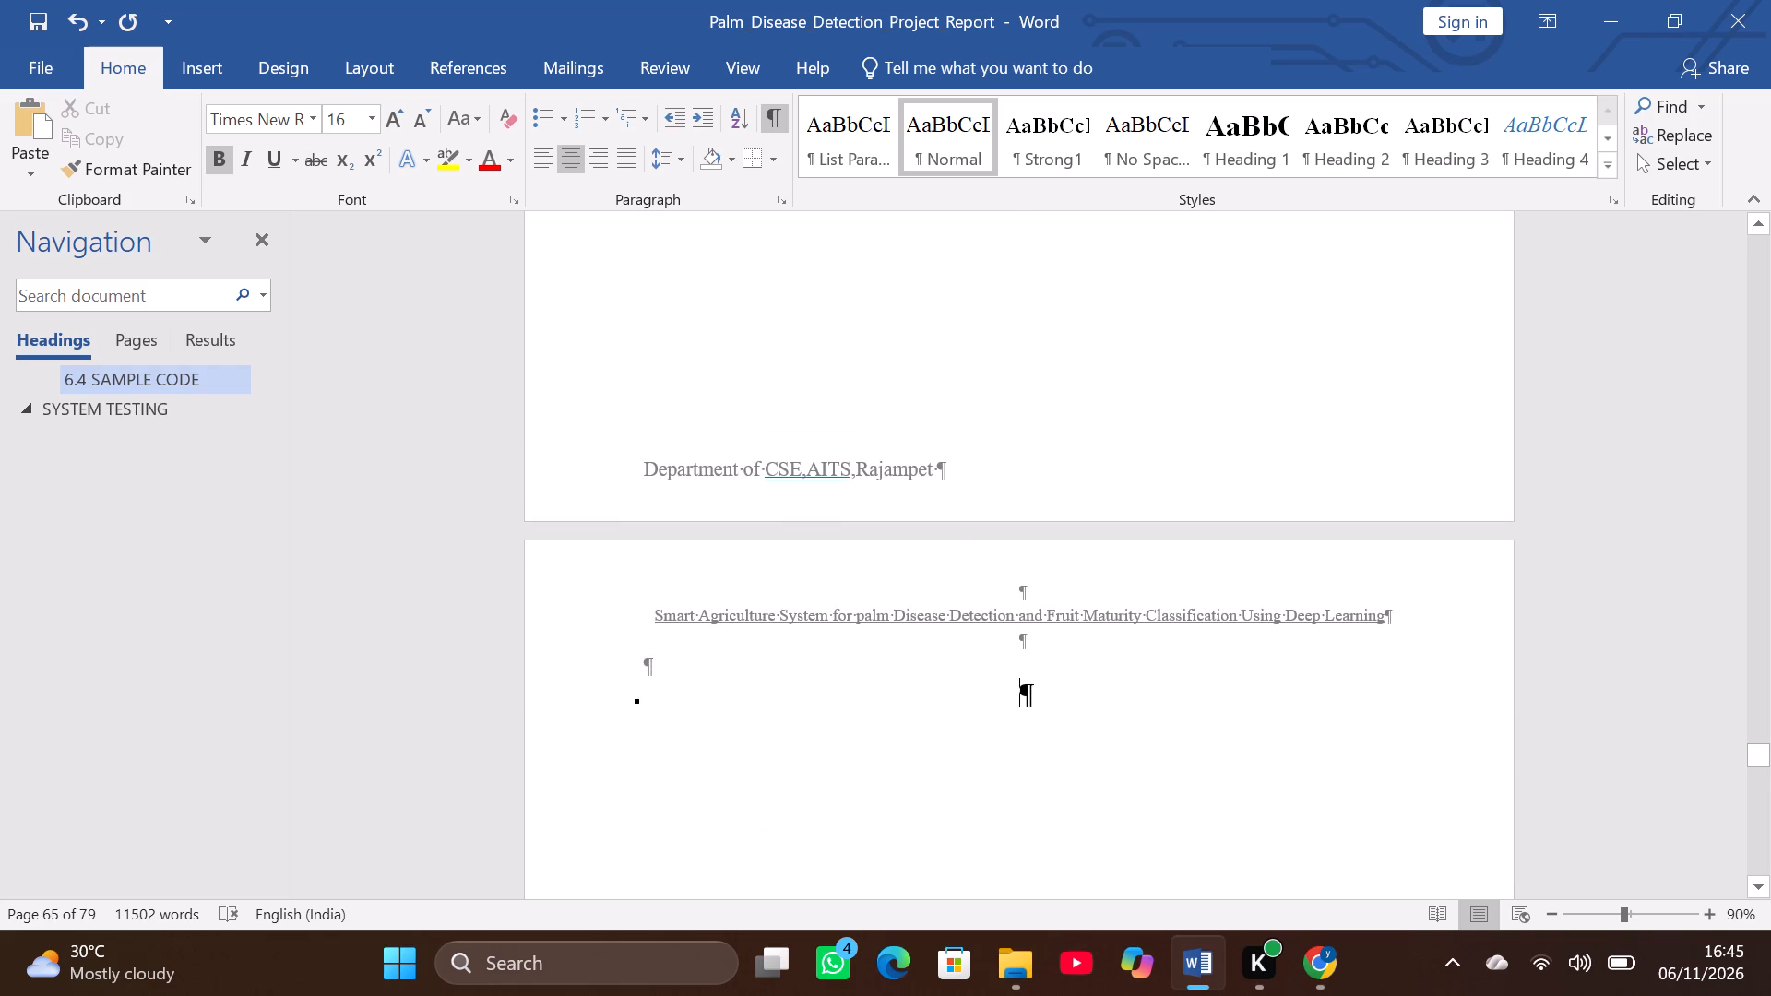
key("Delete")
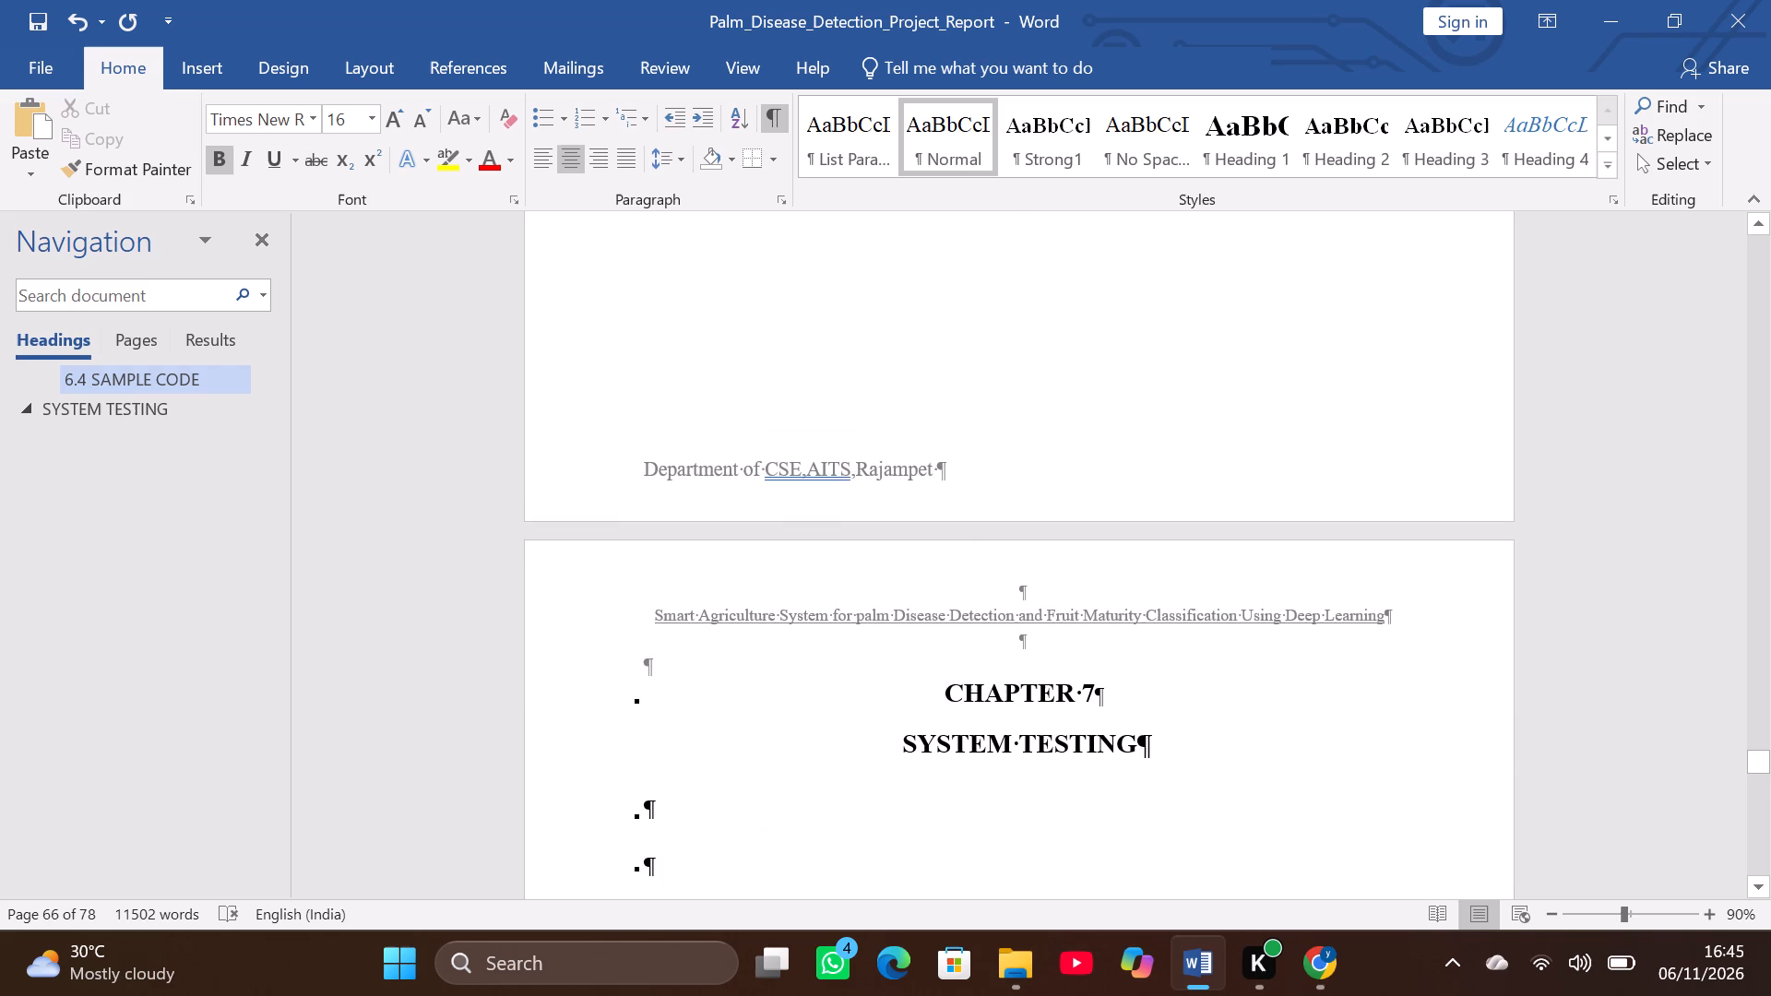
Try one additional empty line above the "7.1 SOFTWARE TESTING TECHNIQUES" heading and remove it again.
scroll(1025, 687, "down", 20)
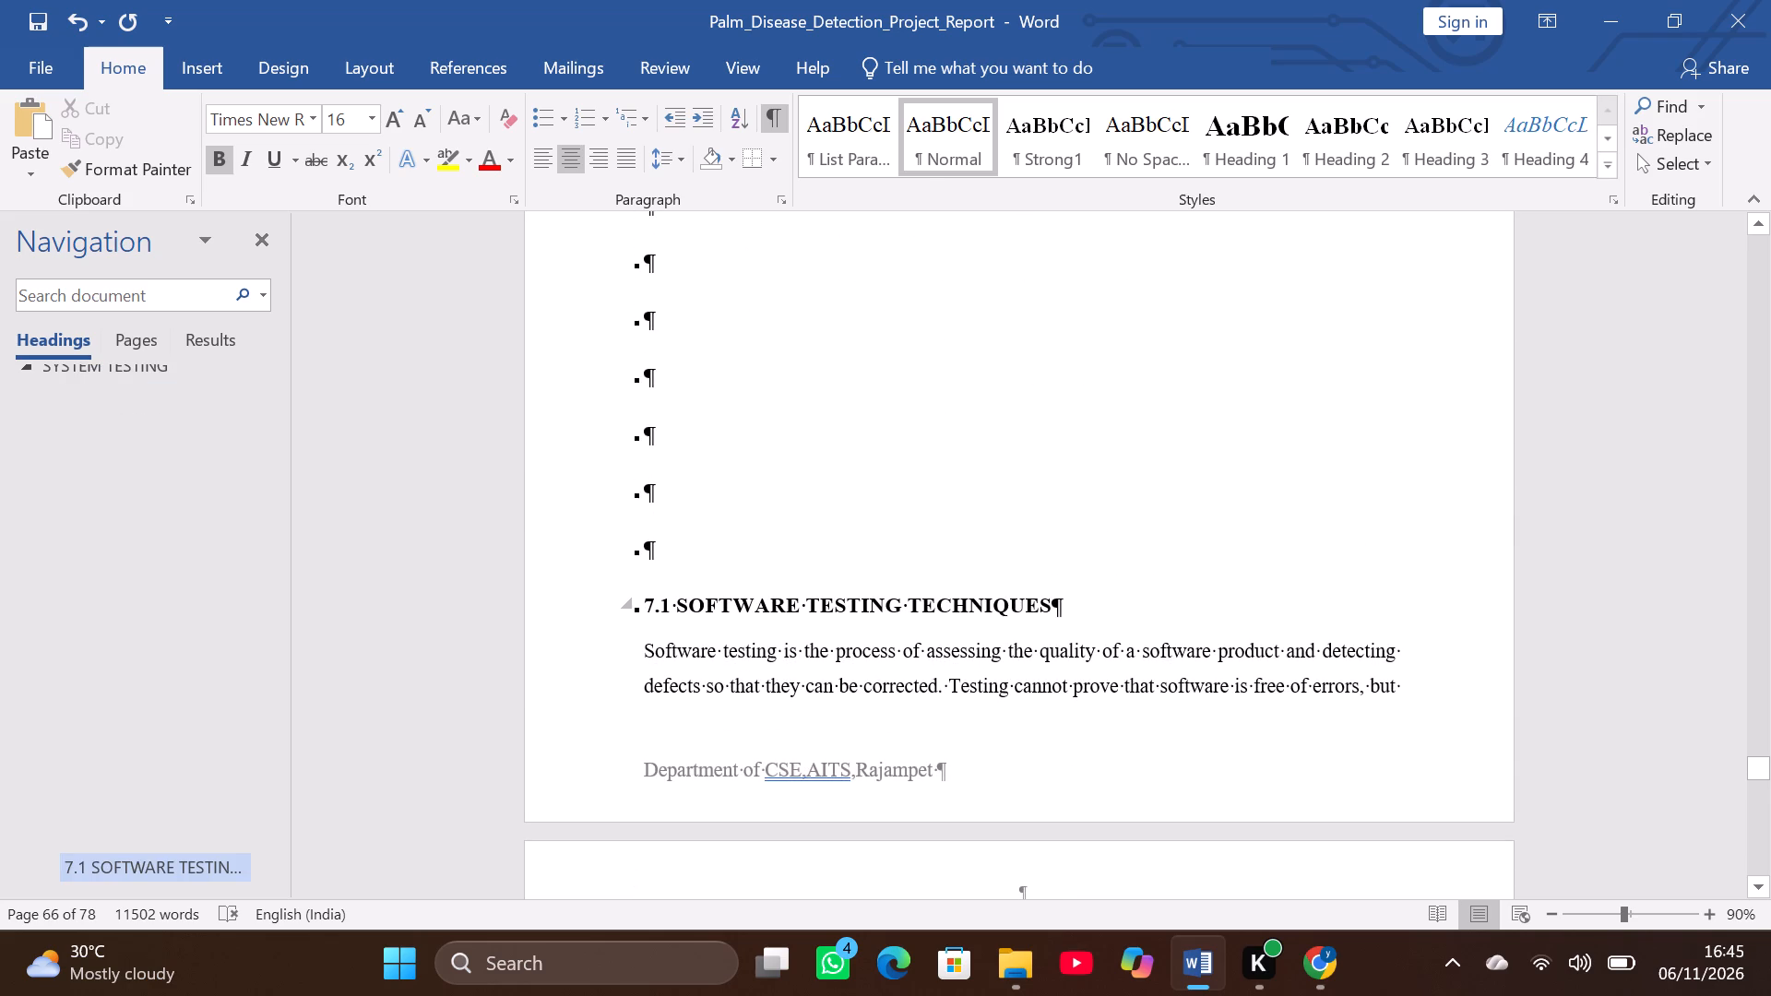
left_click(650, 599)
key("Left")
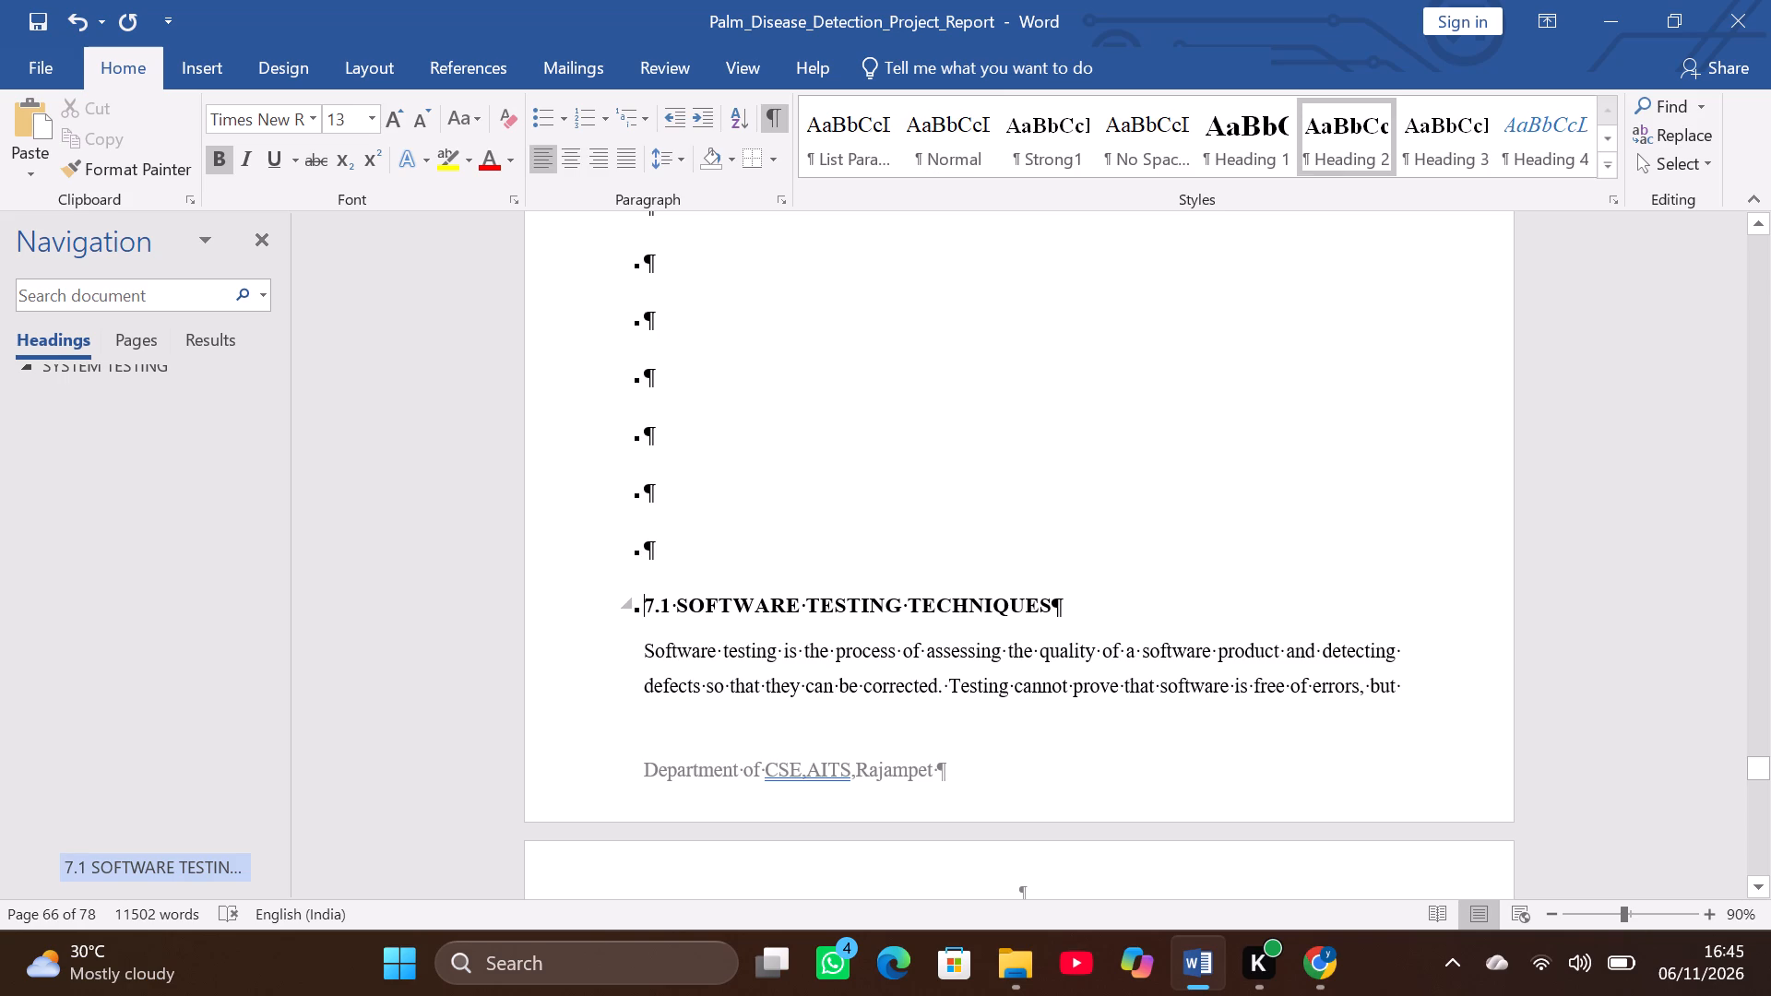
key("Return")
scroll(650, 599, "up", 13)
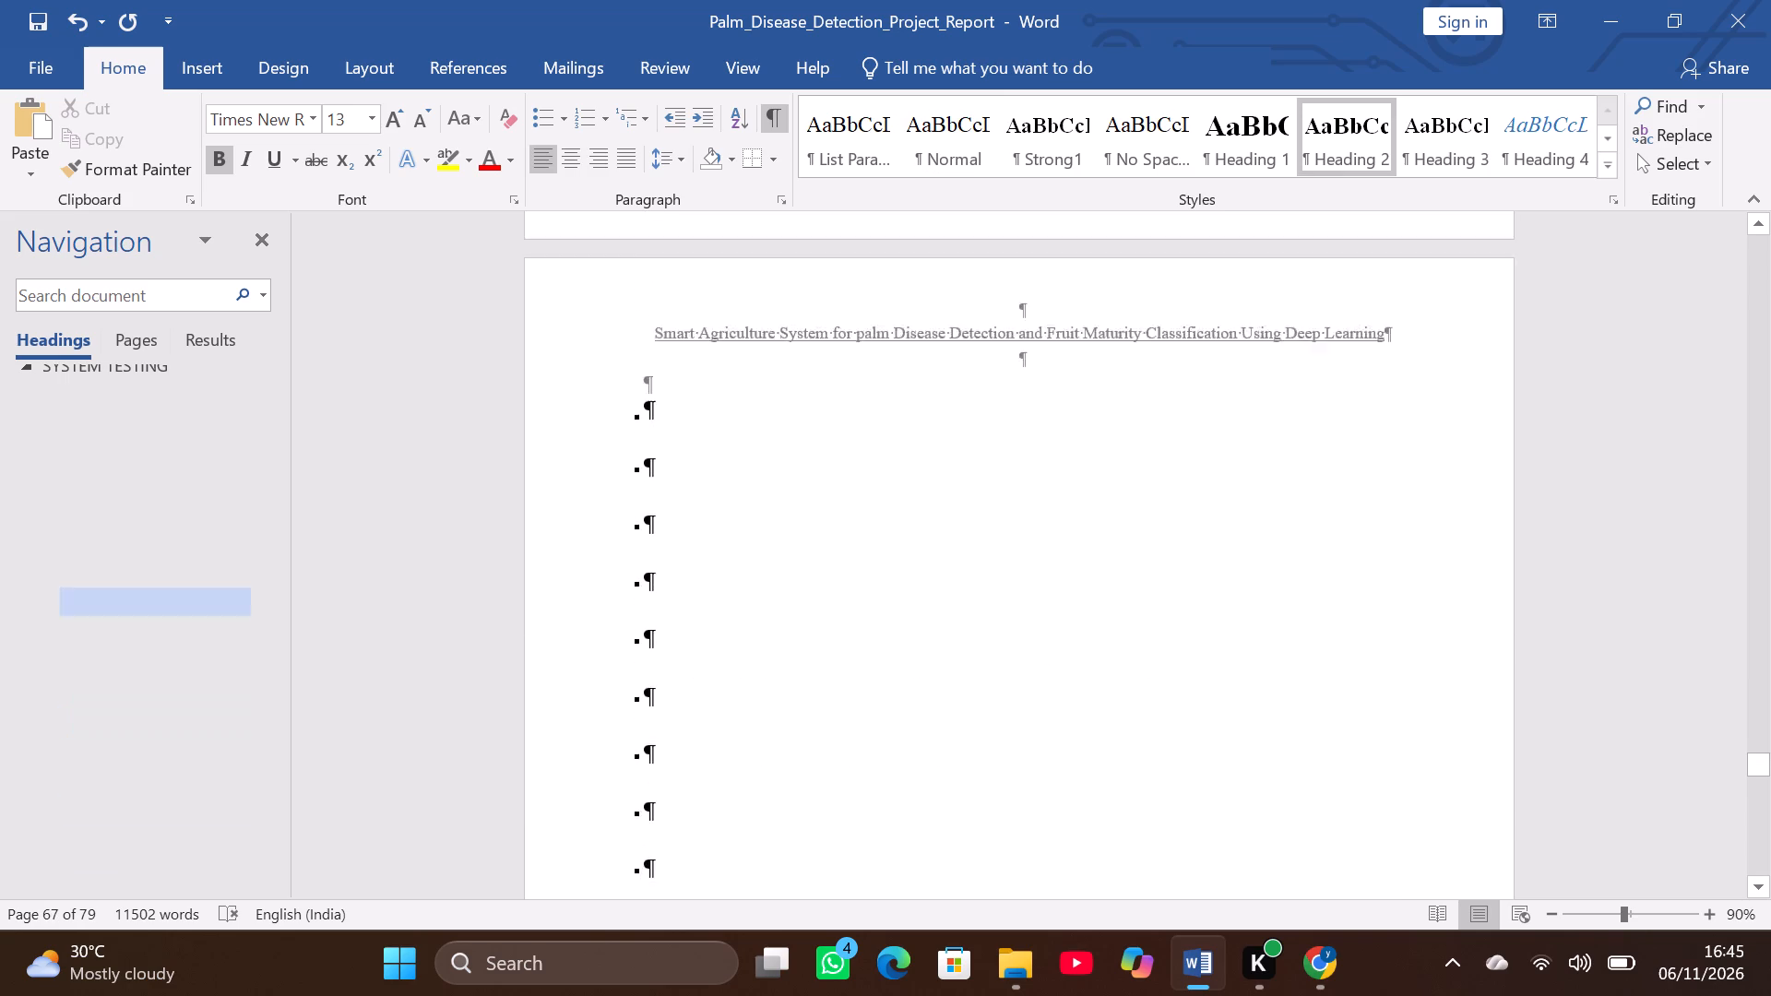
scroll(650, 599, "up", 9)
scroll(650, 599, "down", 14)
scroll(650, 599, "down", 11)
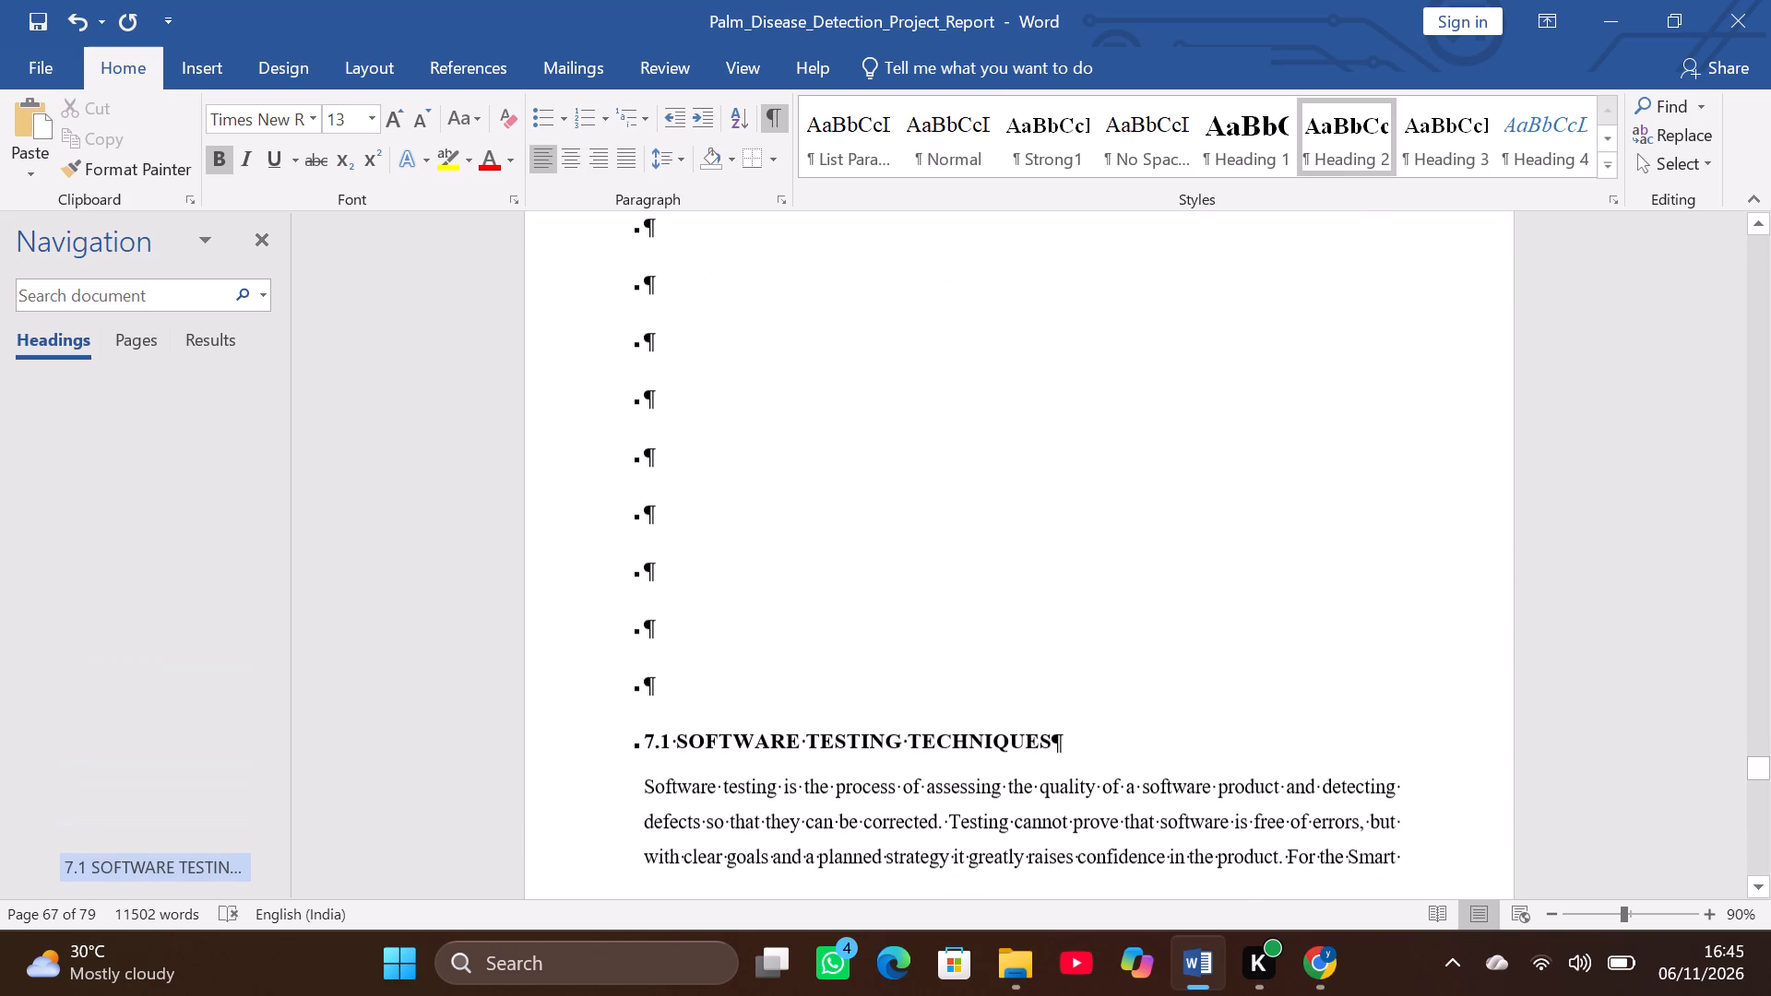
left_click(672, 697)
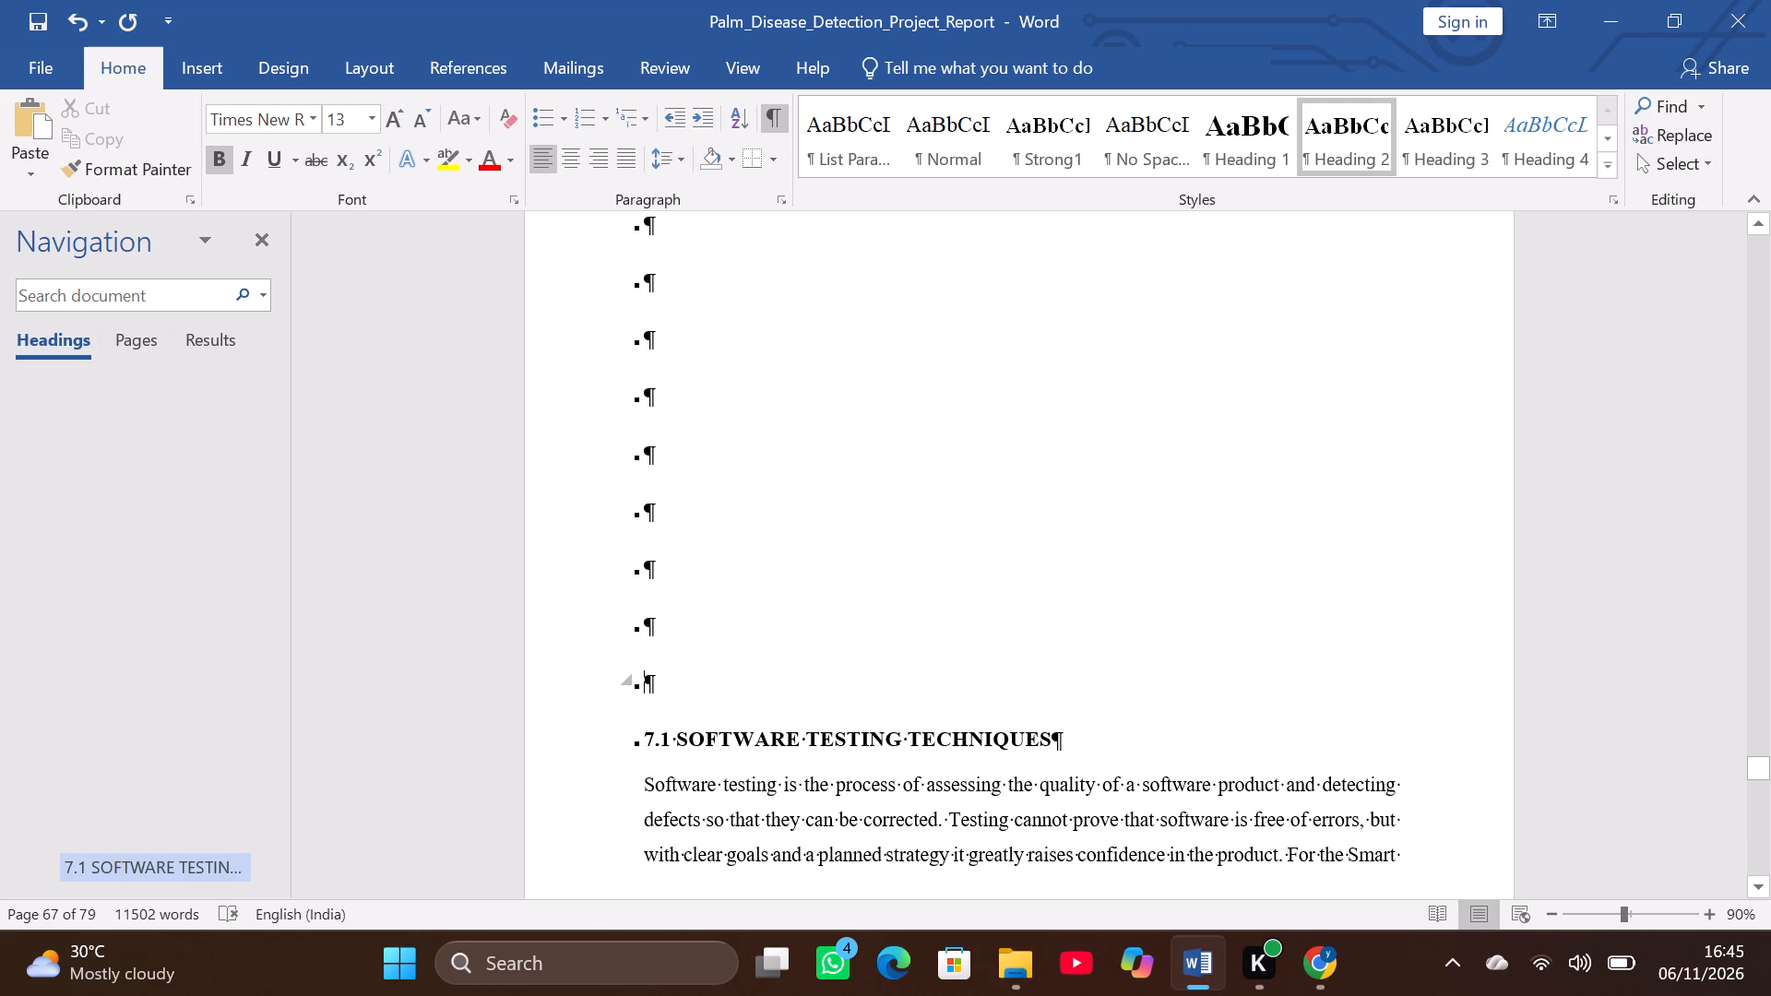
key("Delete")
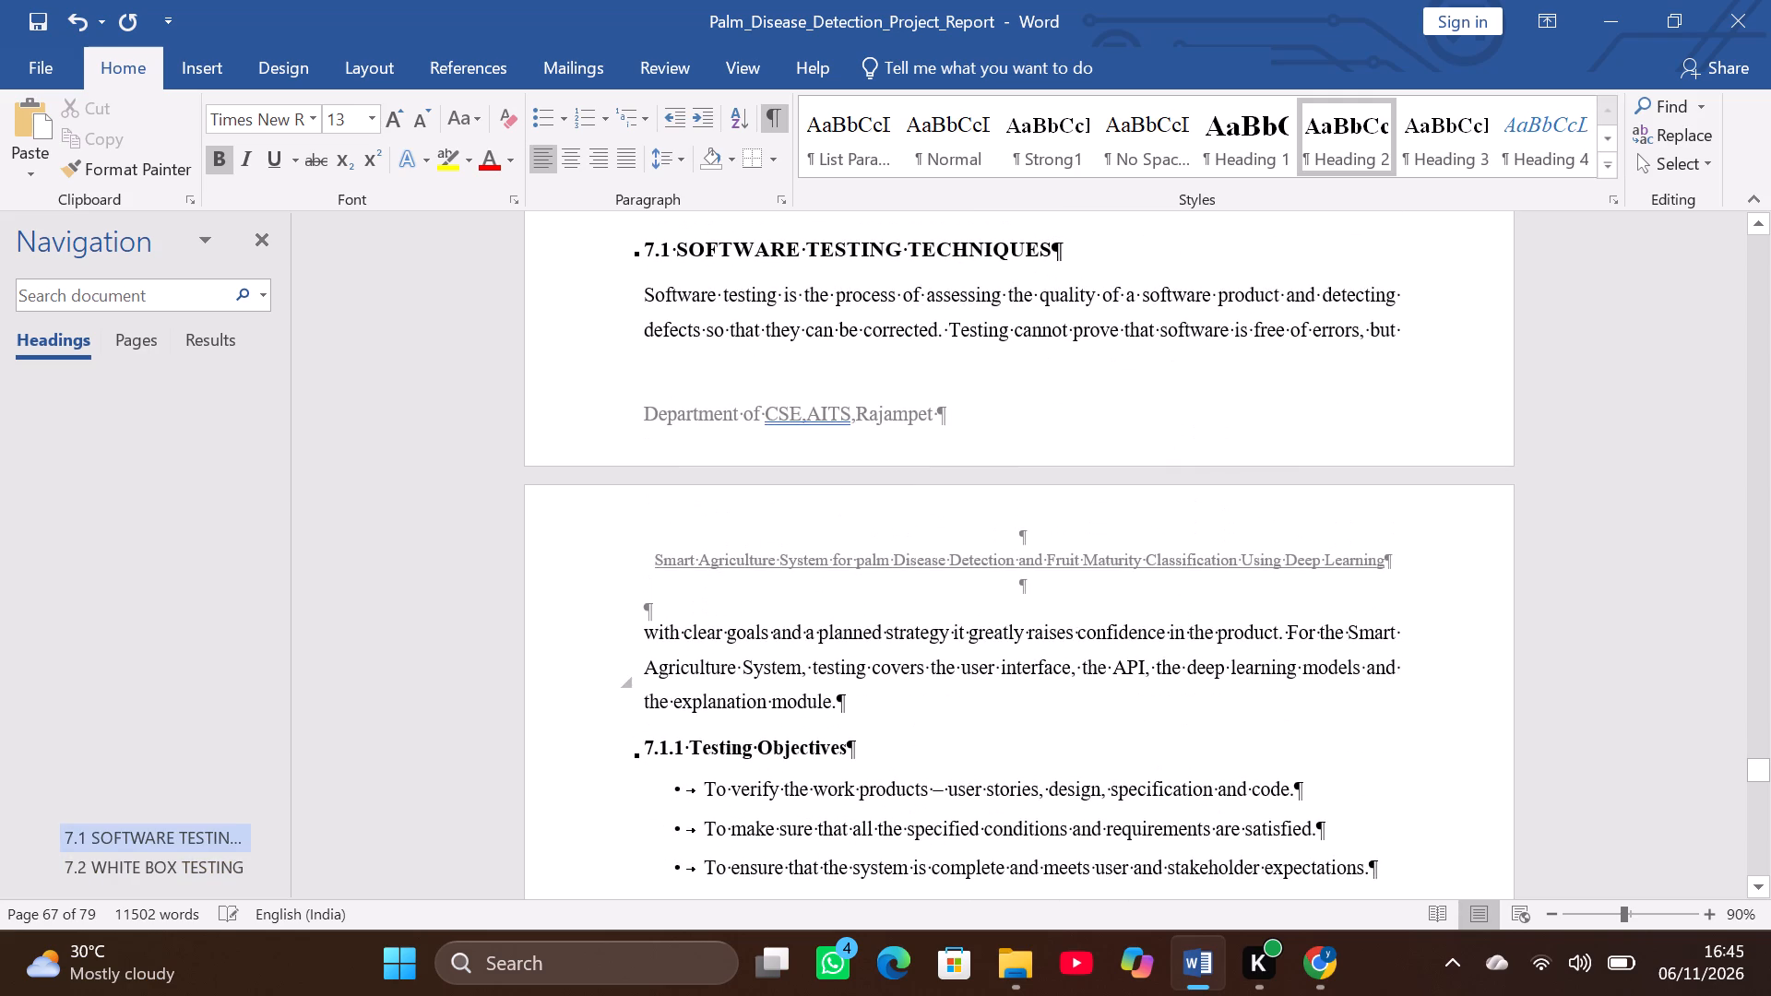
Add one more empty line above the "7.1 SOFTWARE TESTING TECHNIQUES" heading to push it further down.
key("Return")
key("BackSpace")
key("BackSpace")
key("Return")
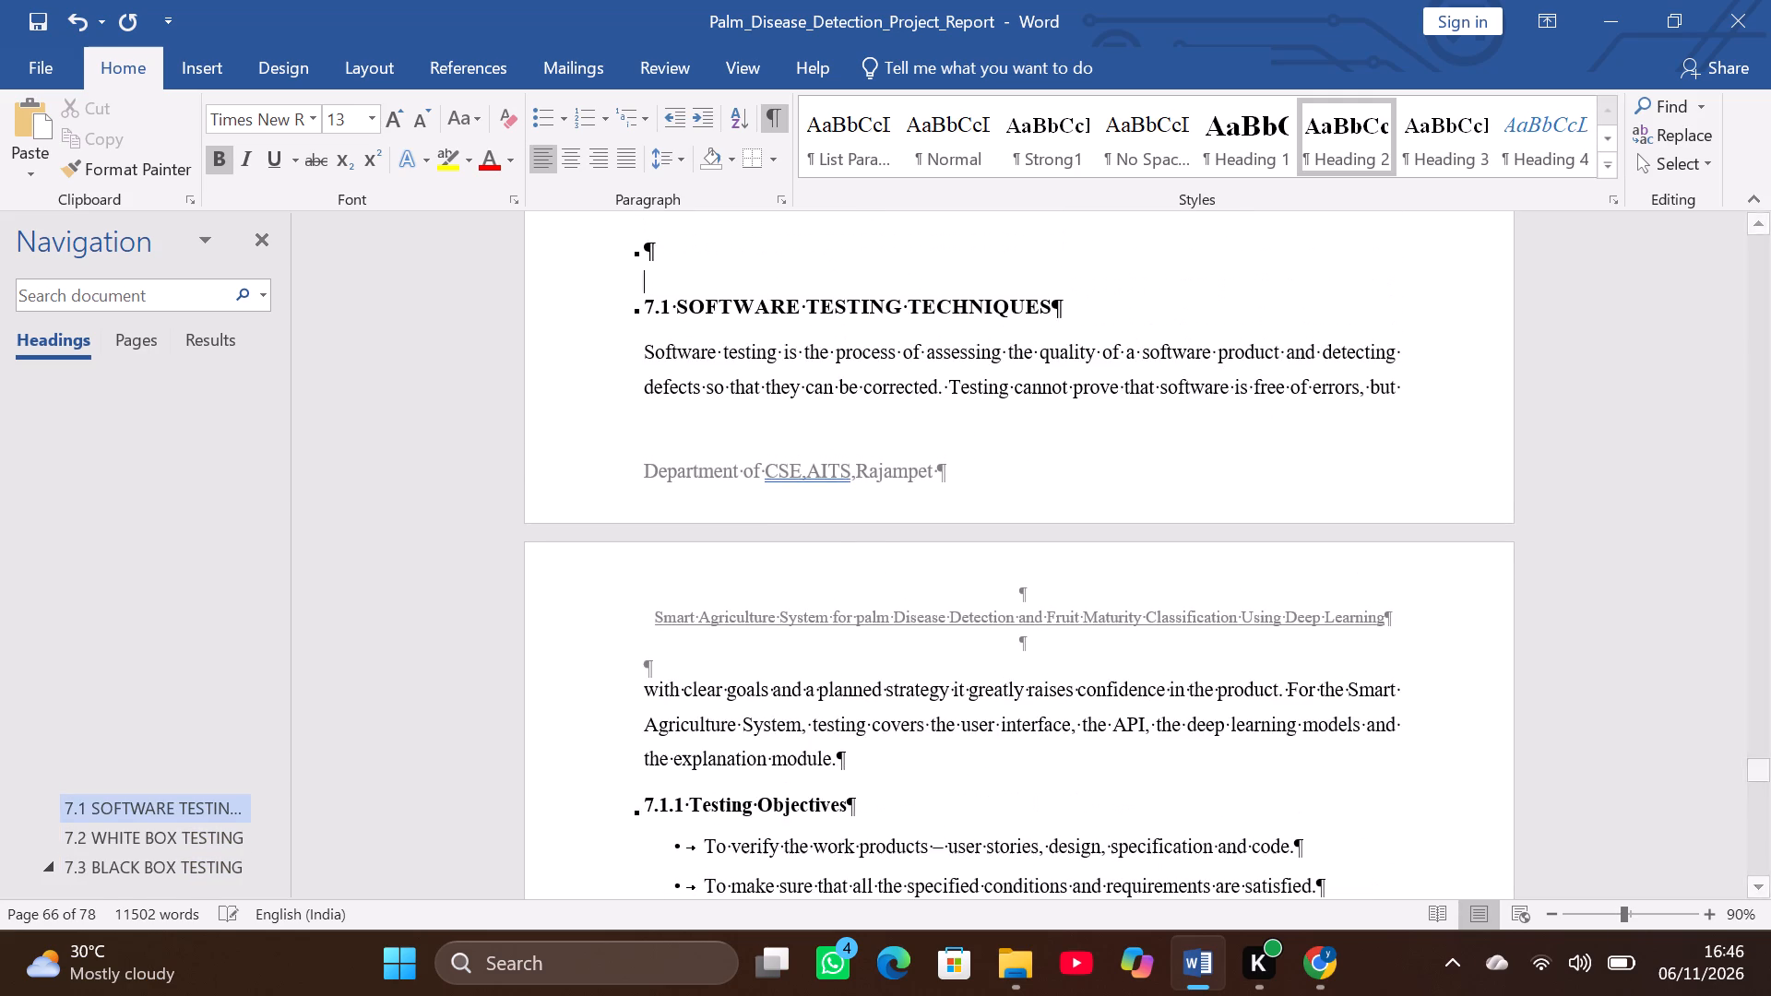
key("Return")
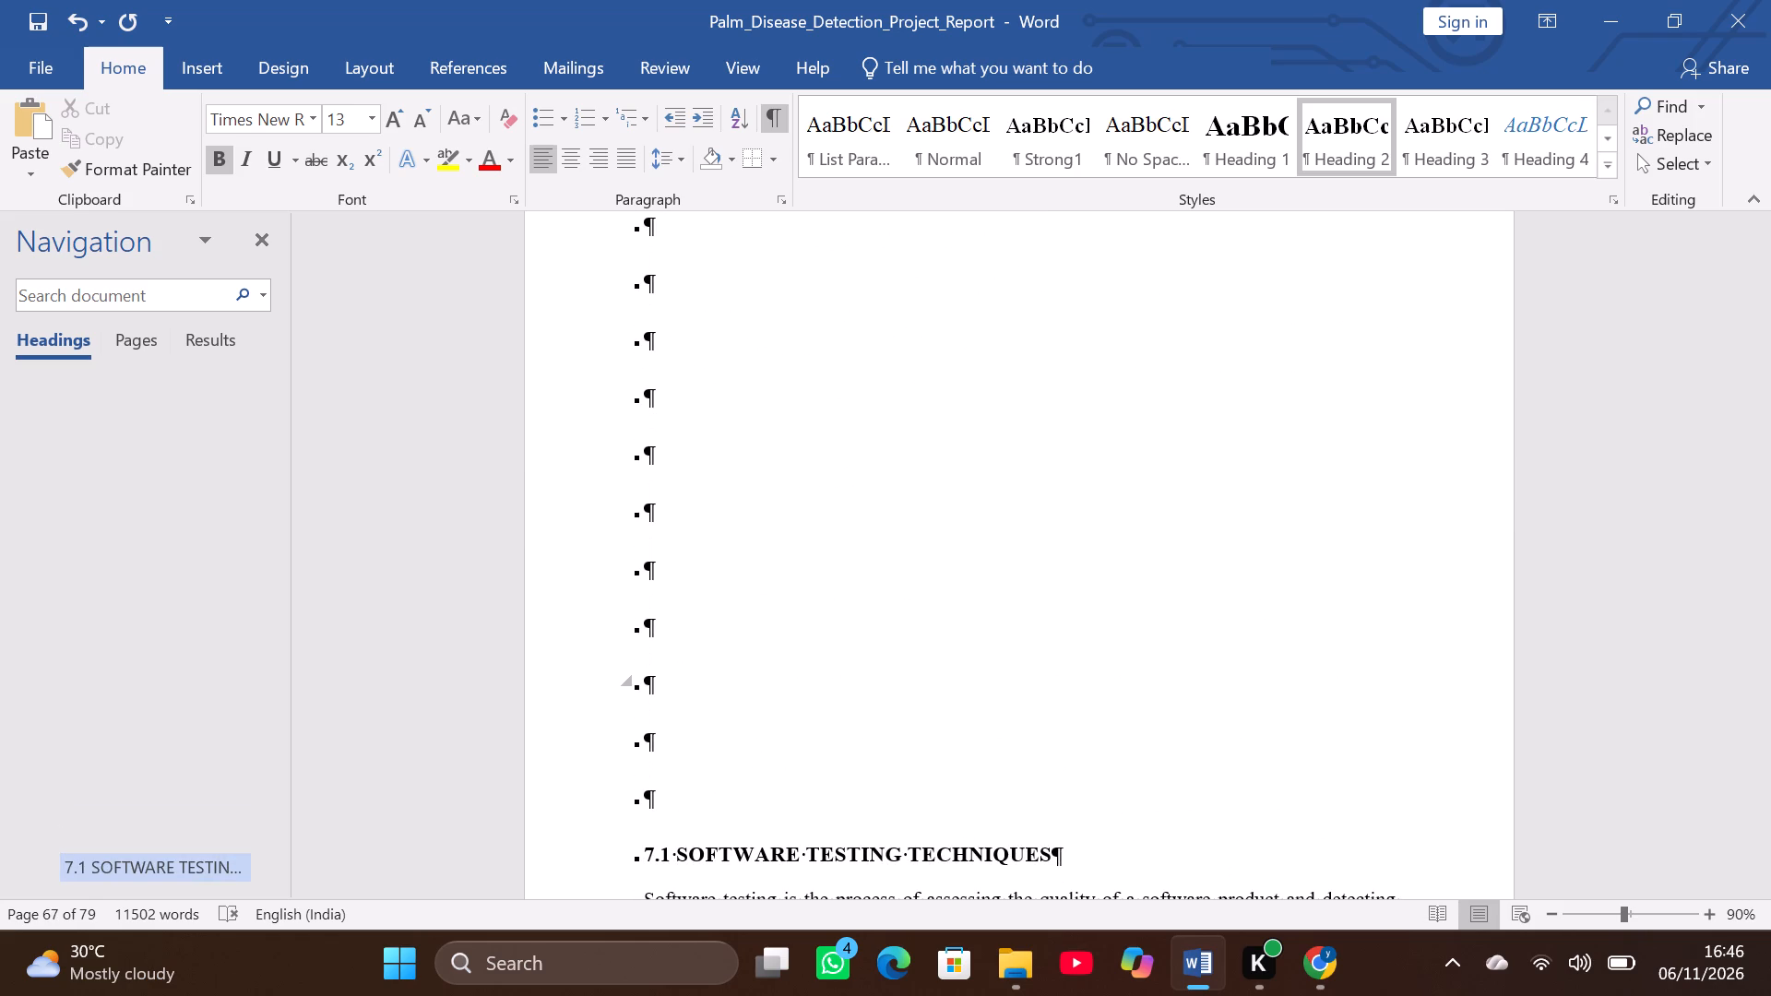
Delete one empty line above the "7.1 SOFTWARE TESTING TECHNIQUES" heading.
key("BackSpace")
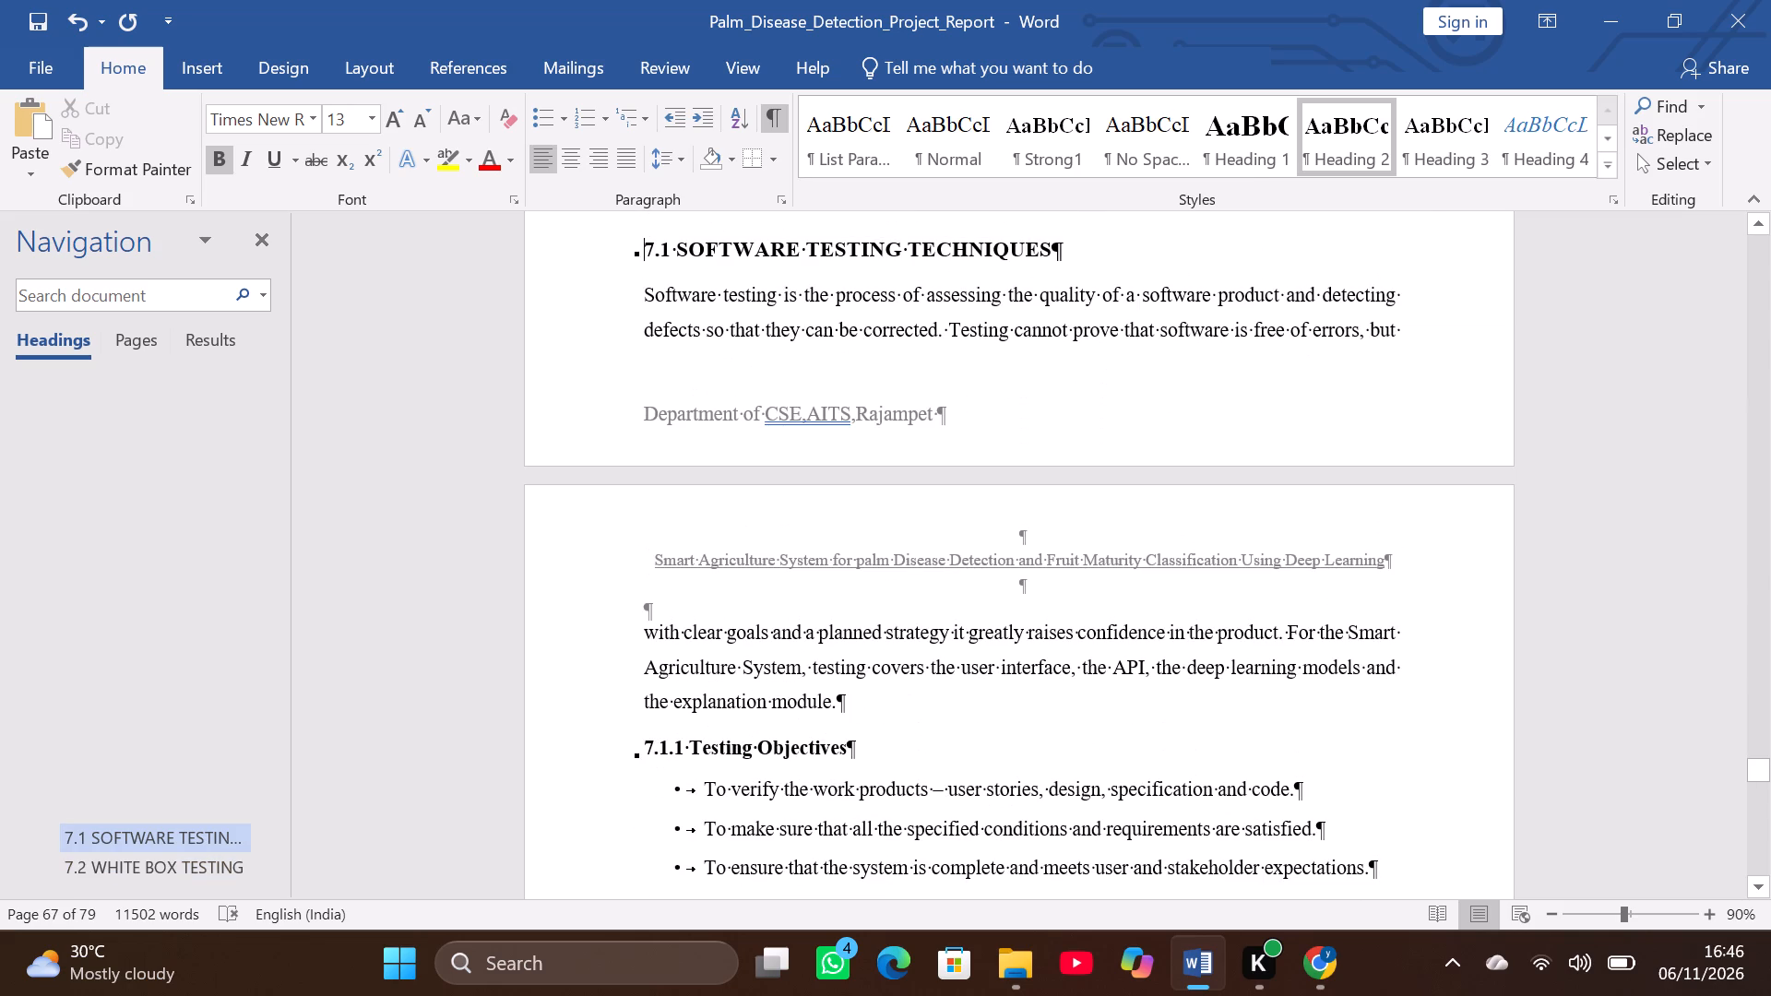
Insert an empty line directly before the "CHAPTER 7" title to push the title down to the next page.
scroll(672, 697, "up", 20)
scroll(672, 697, "up", 5)
scroll(672, 697, "down", 1)
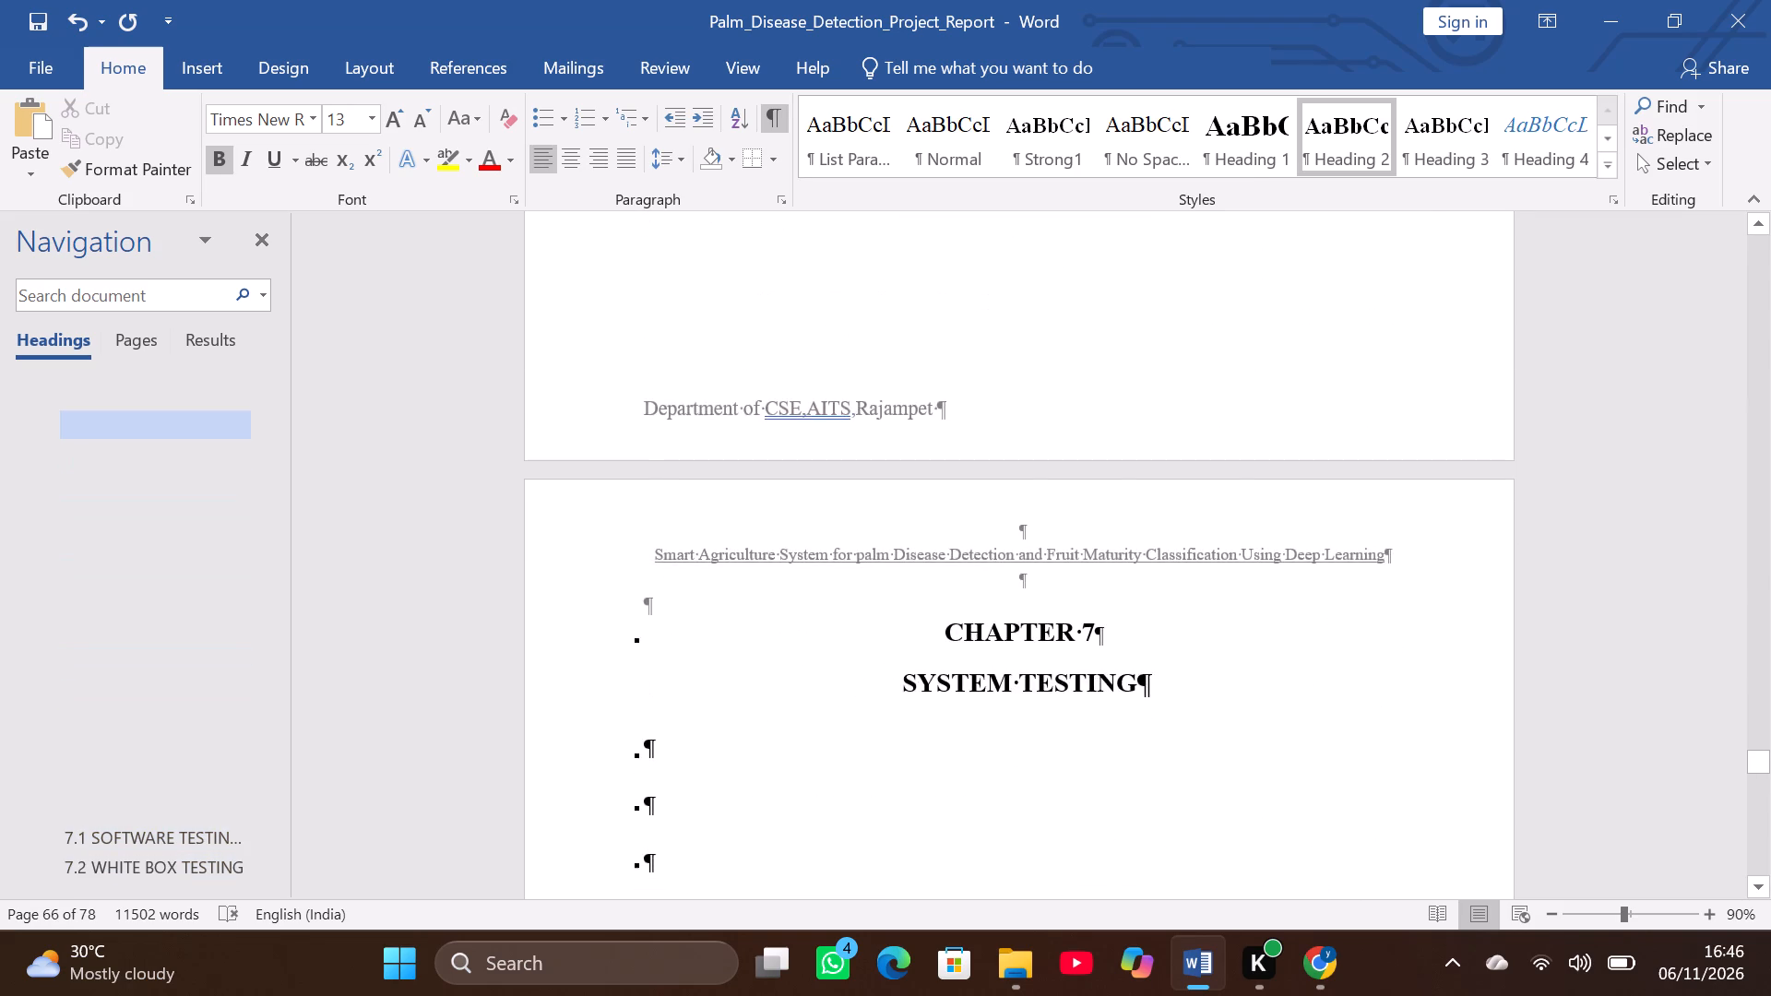
scroll(672, 697, "down", 1)
left_click(943, 560)
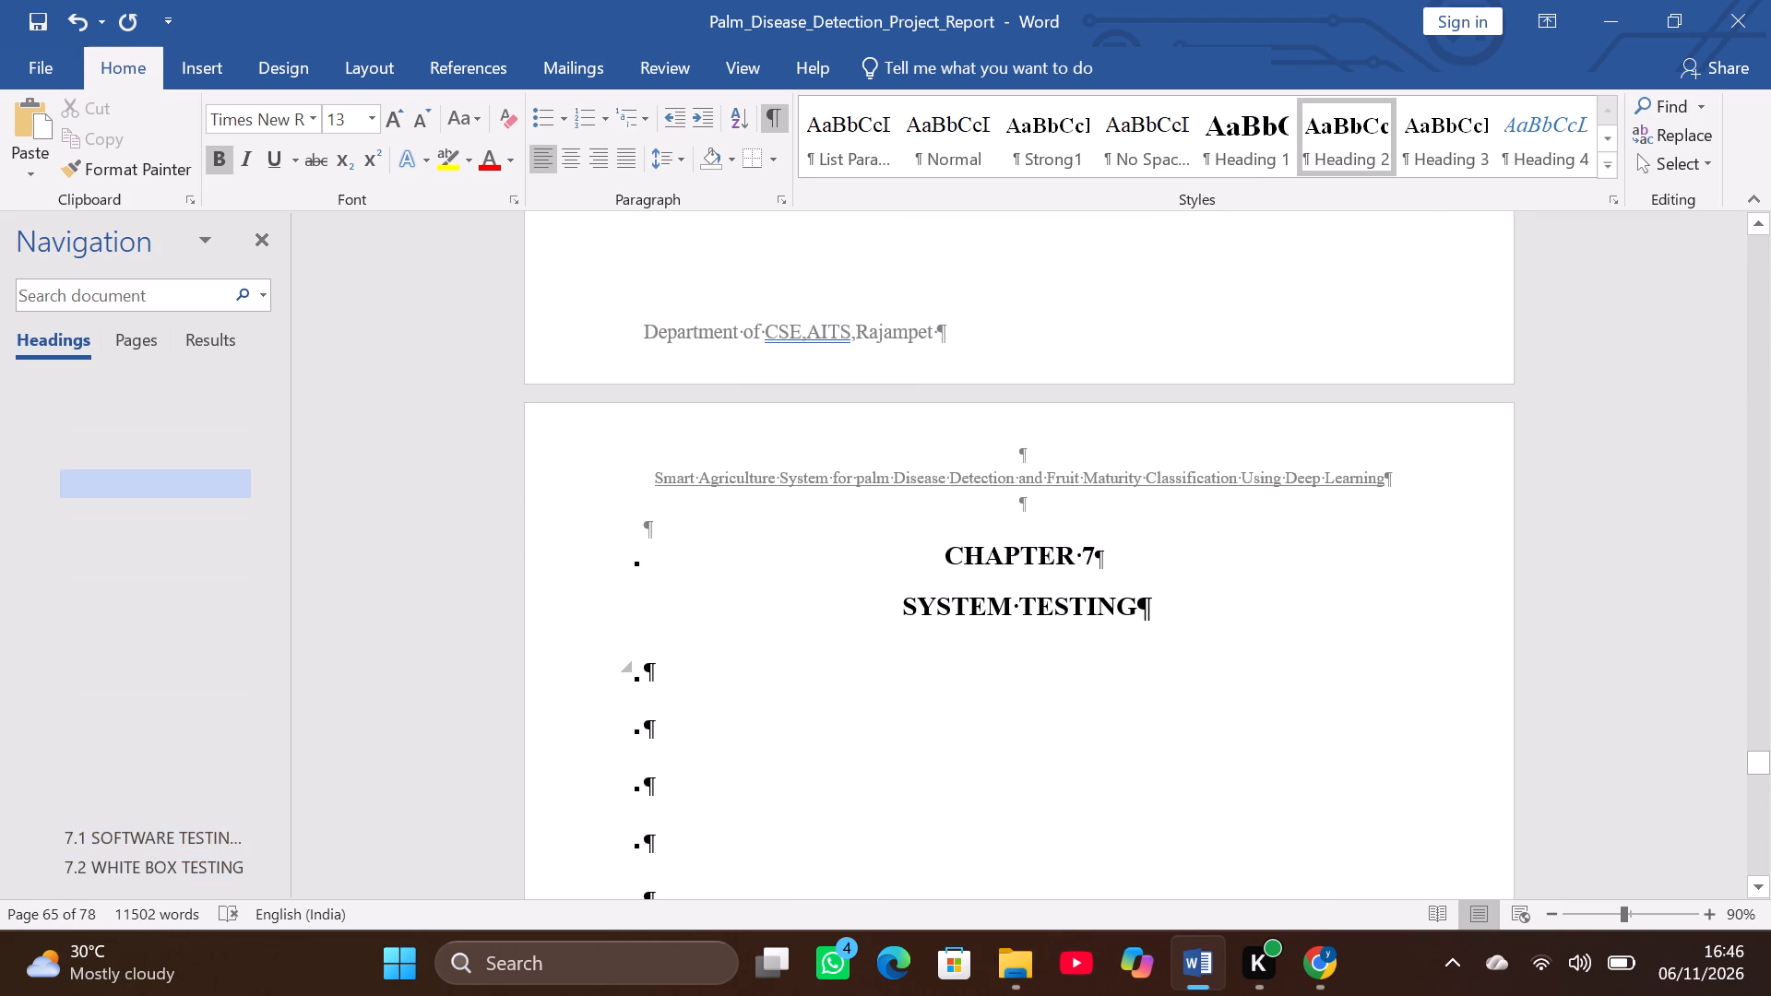
key("Return")
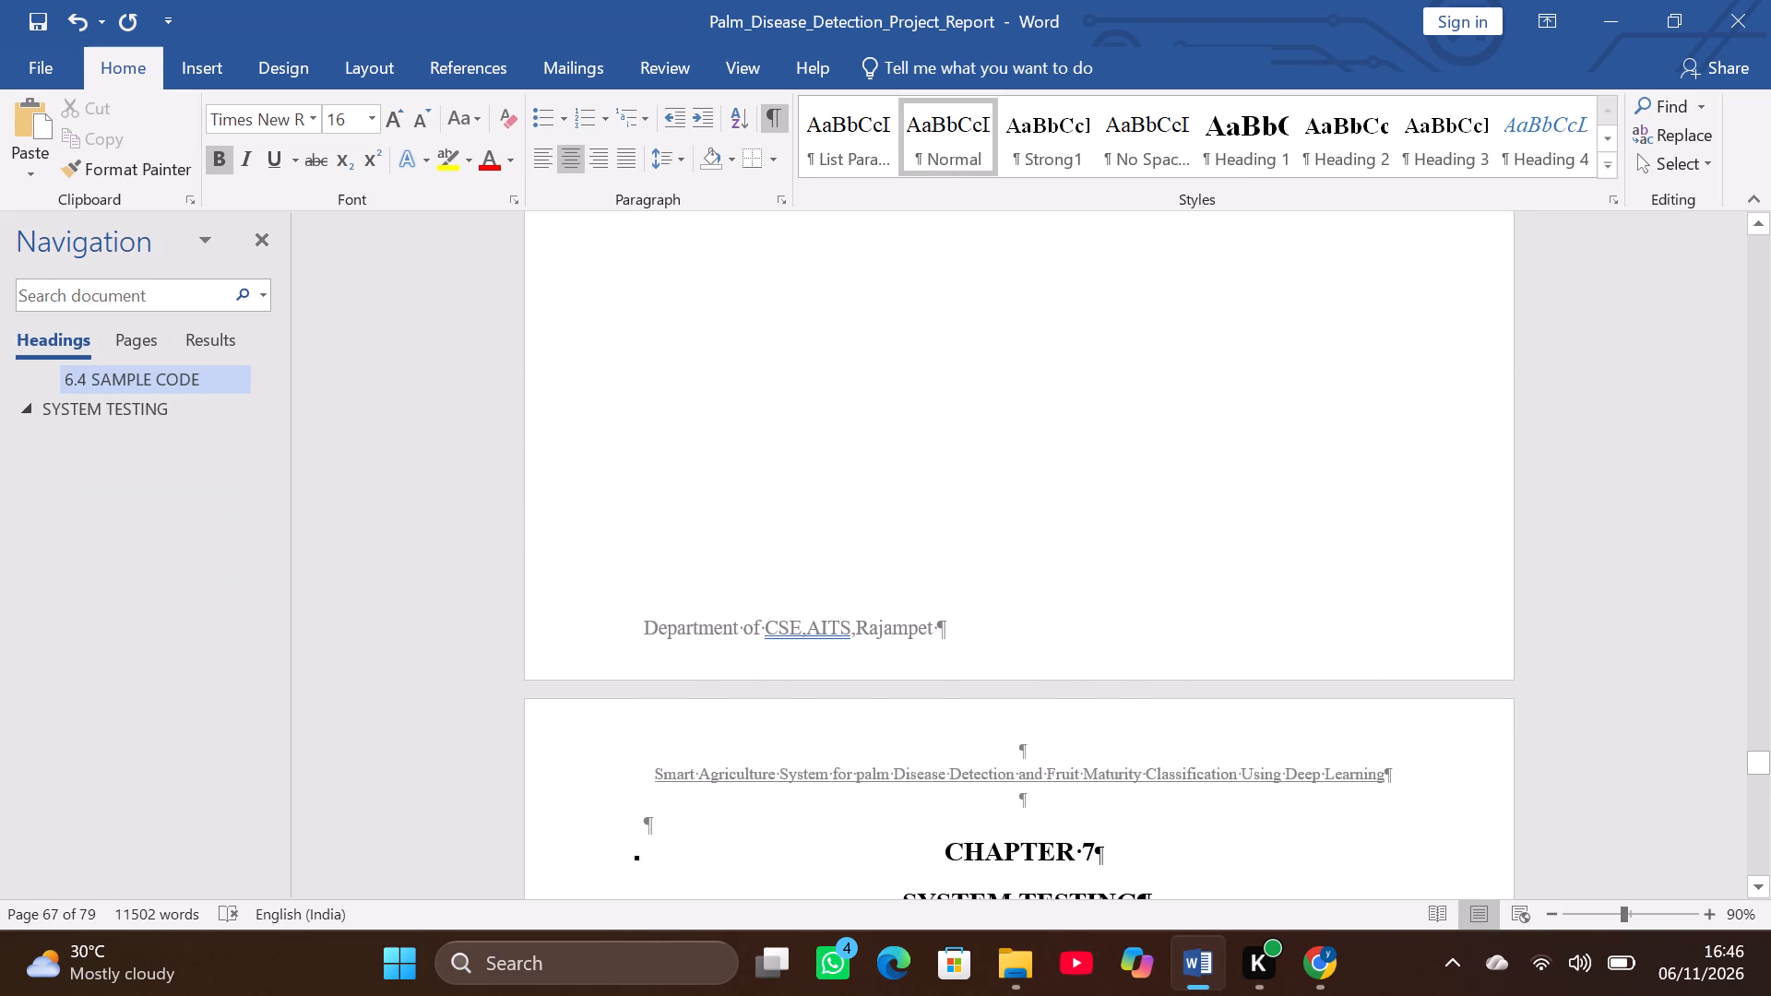
scroll(943, 560, "down", 3)
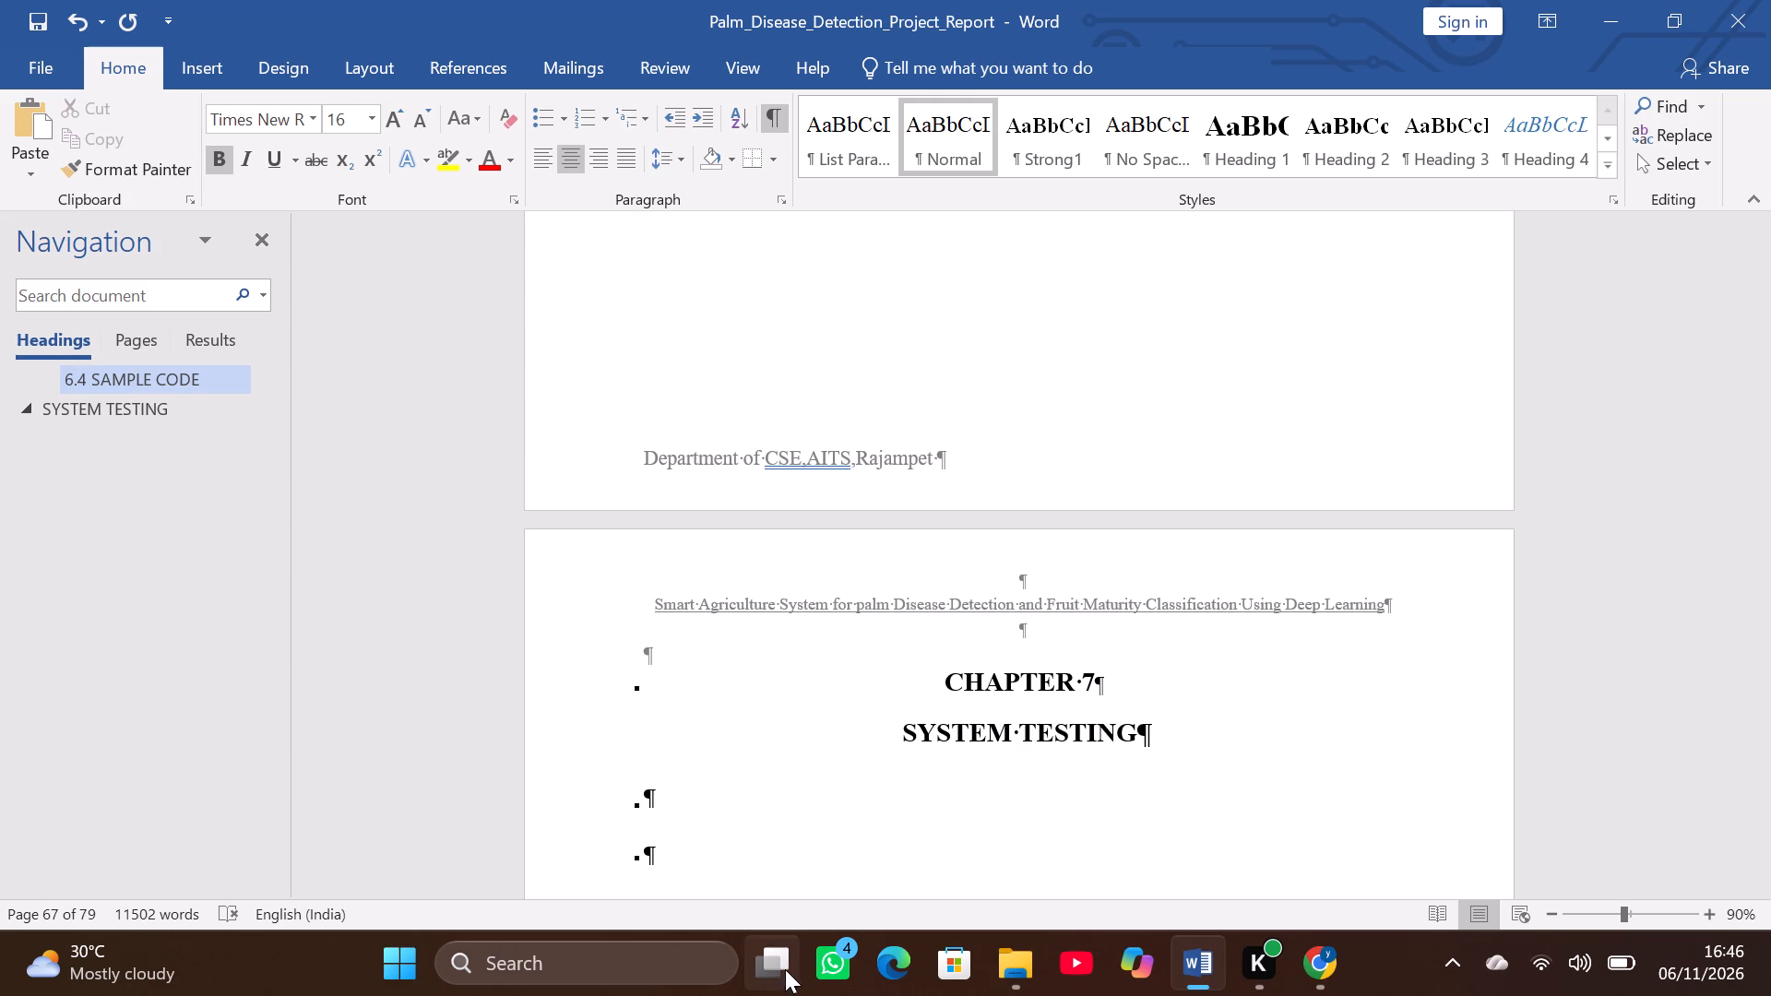
Switch to WhatsApp.
double_click(820, 961)
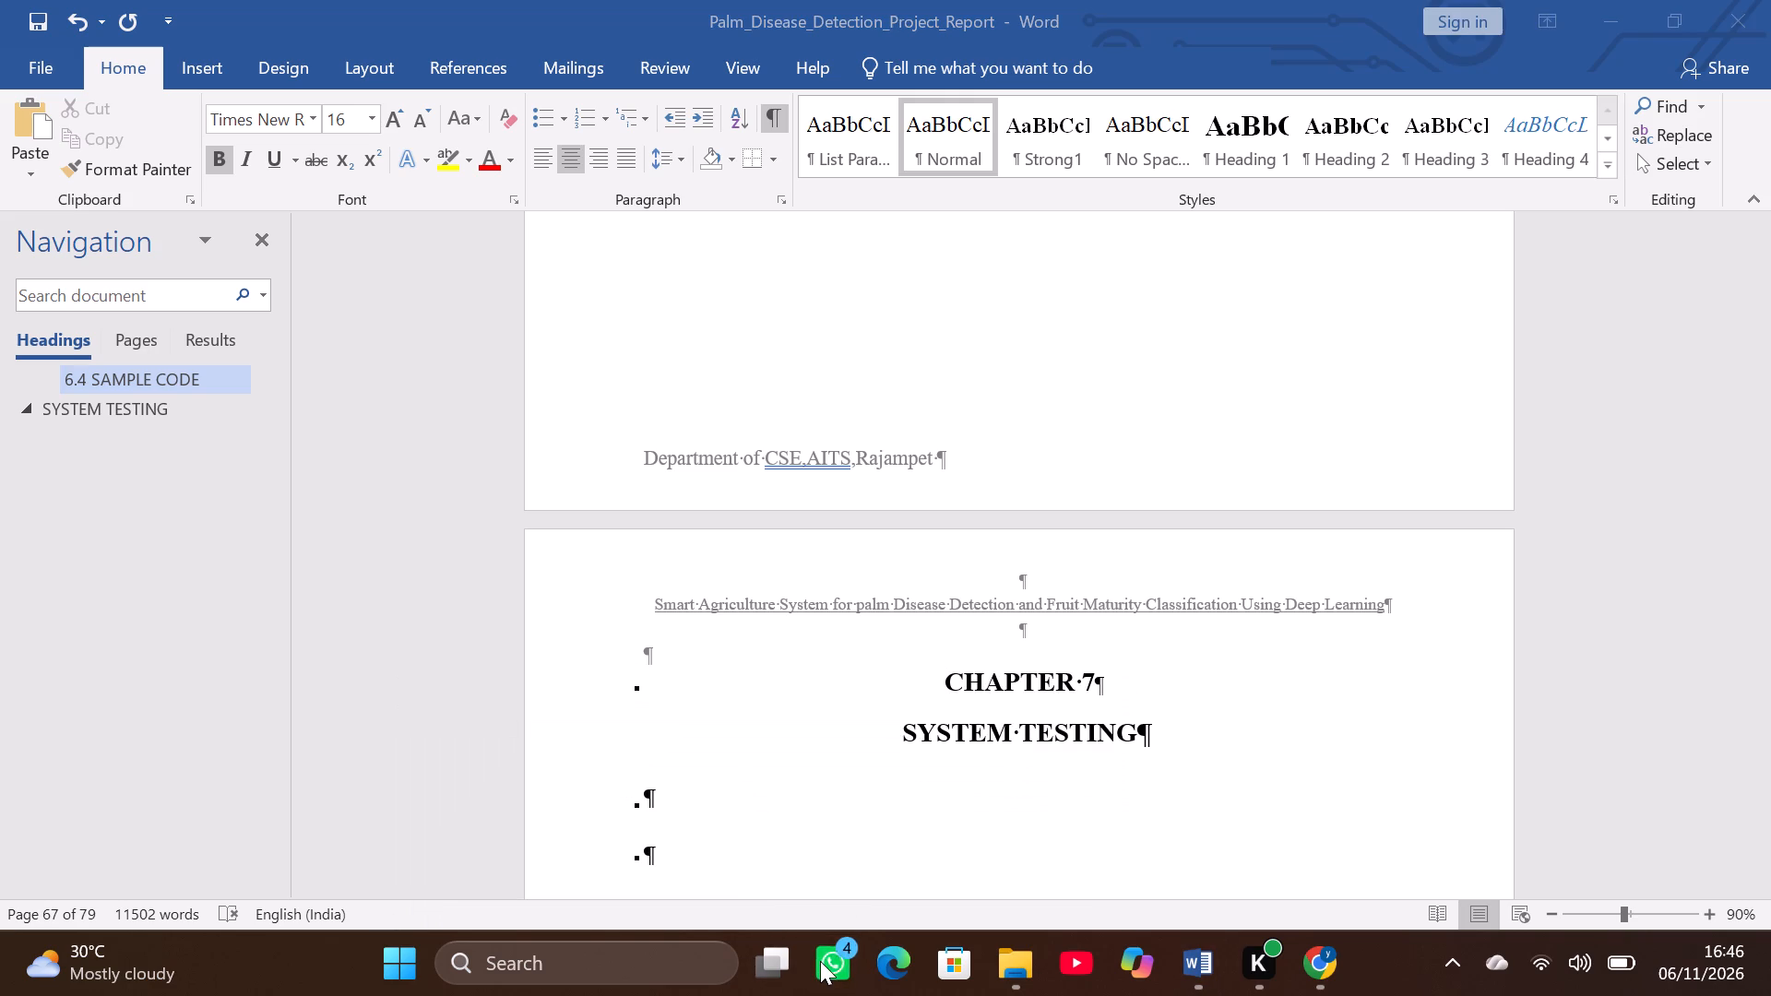
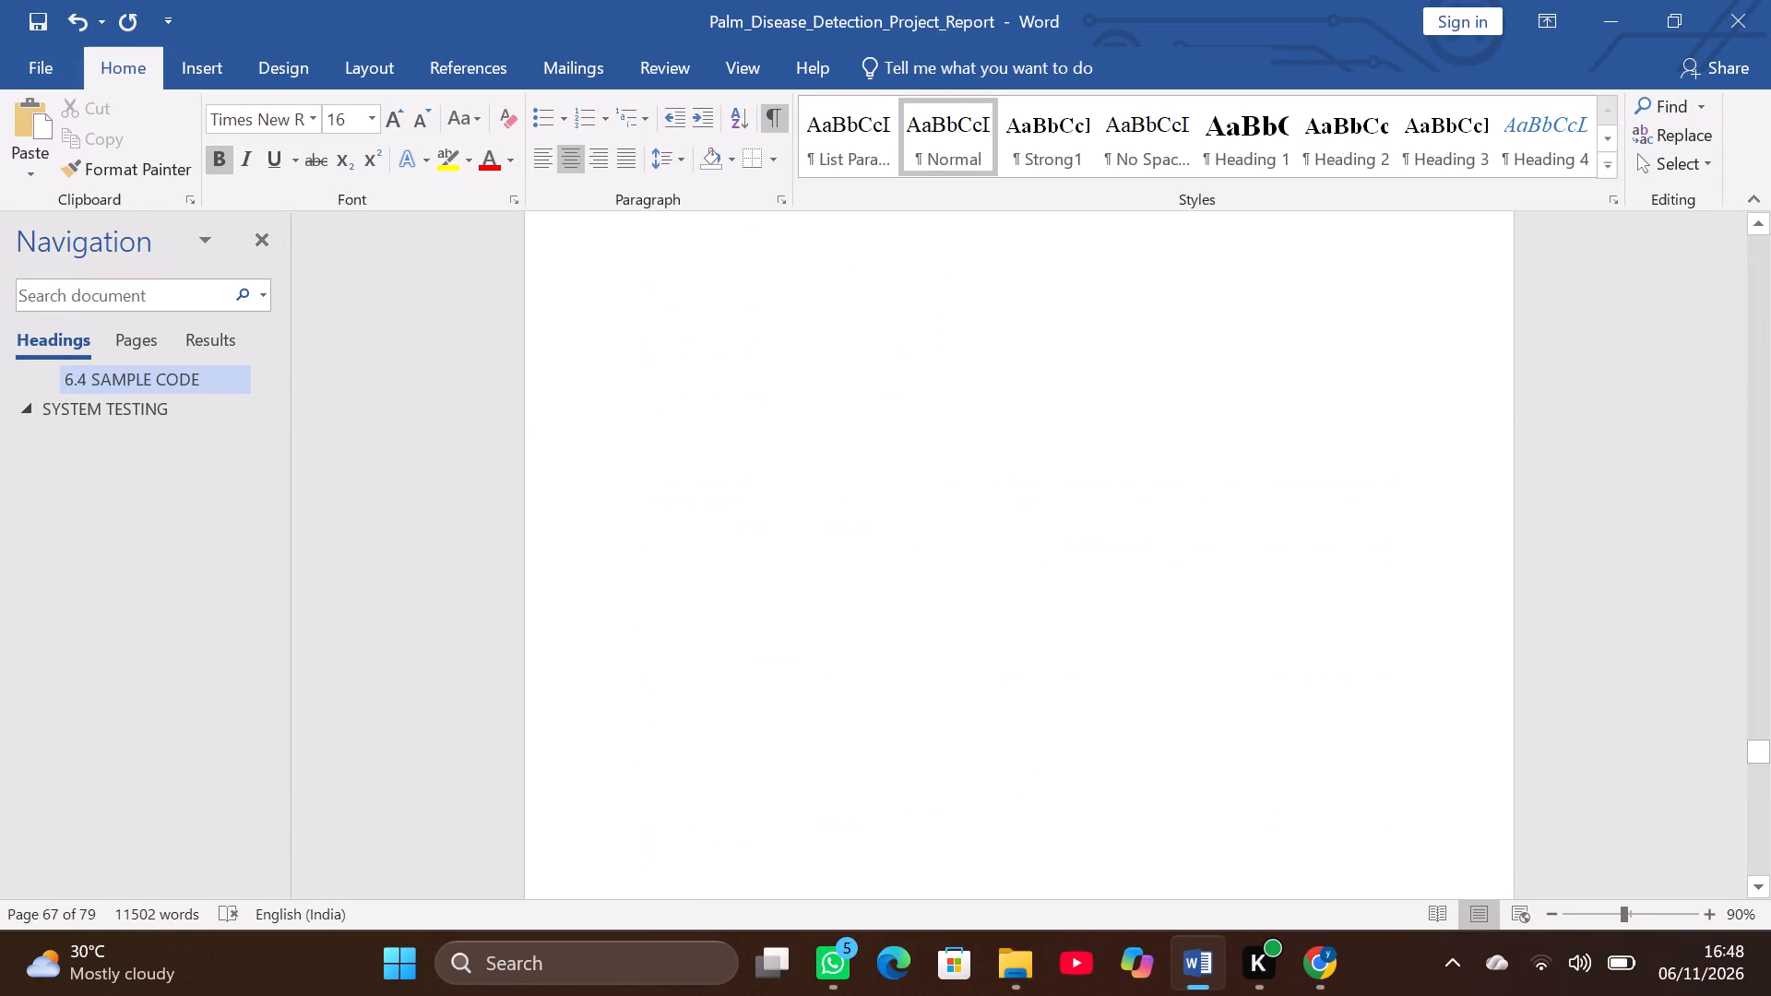
Delete the empty line directly above the "save_history(task, backbone, label, conf)" call in the FastAPI listing.
scroll(1043, 787, "down", 14)
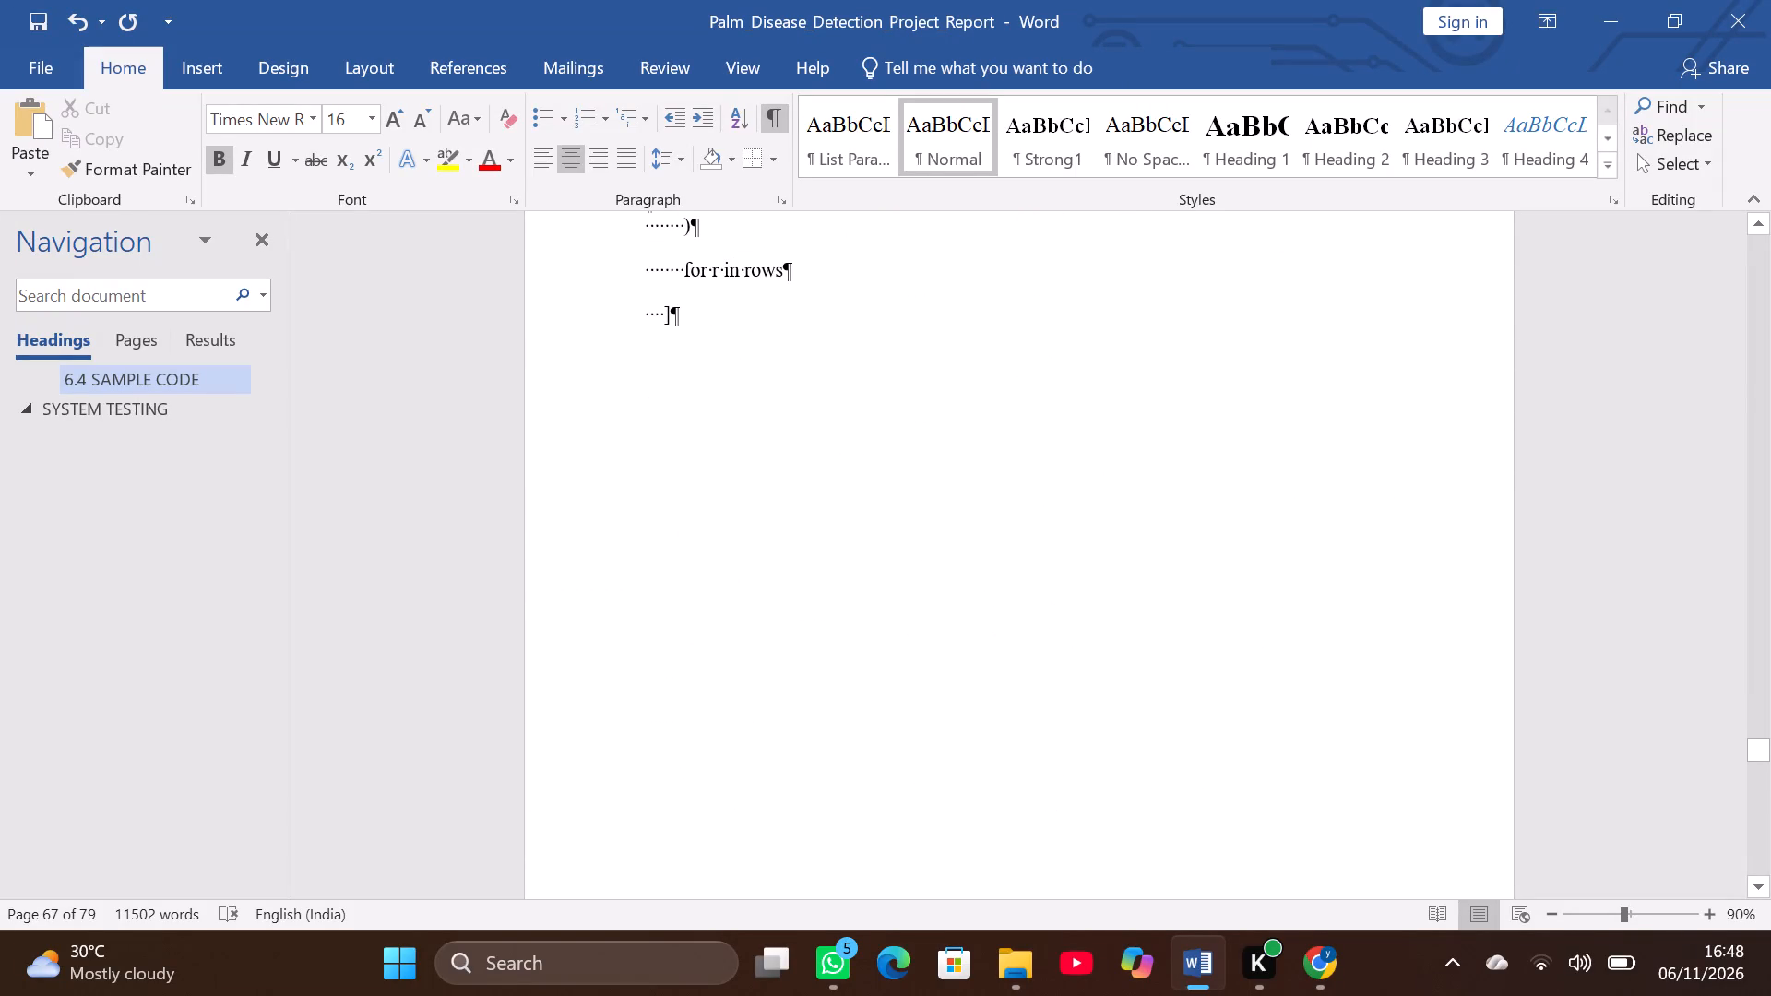
scroll(1043, 787, "down", 13)
scroll(1043, 787, "up", 1)
scroll(1043, 787, "down", 6)
scroll(1043, 787, "up", 1)
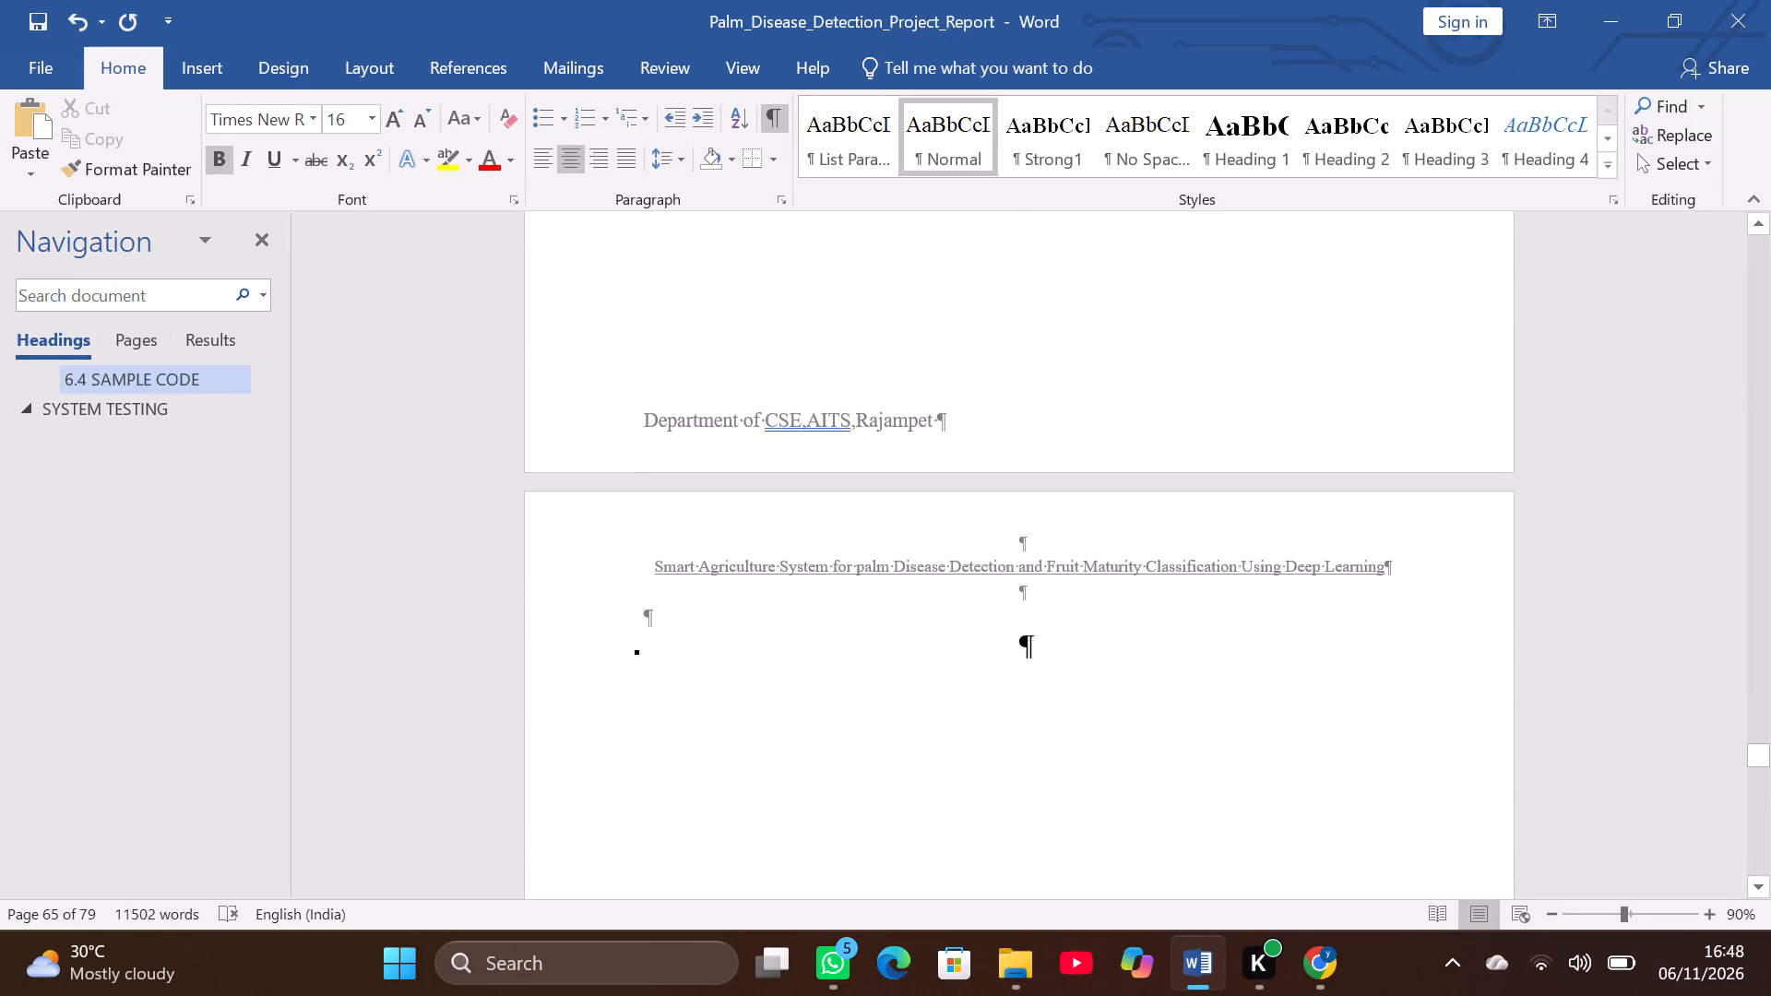
scroll(1043, 787, "up", 1)
scroll(1043, 787, "up", 20)
scroll(1043, 787, "up", 17)
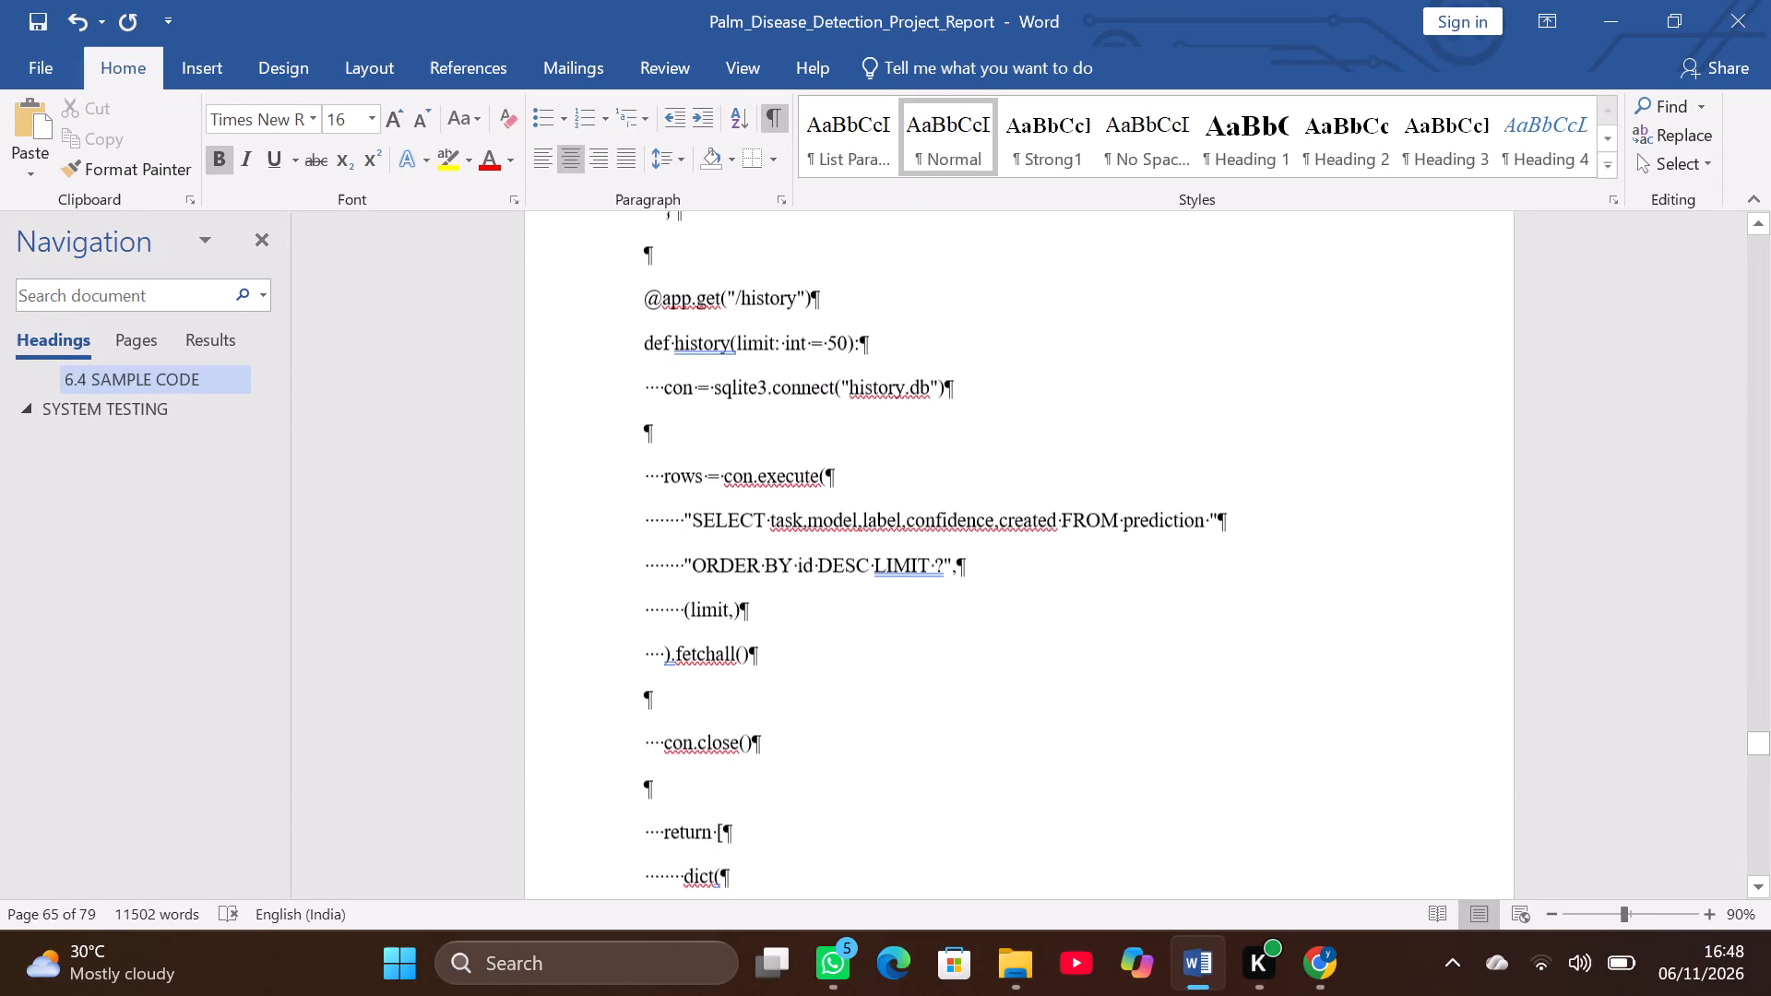
scroll(1043, 787, "up", 3)
scroll(1043, 787, "down", 2)
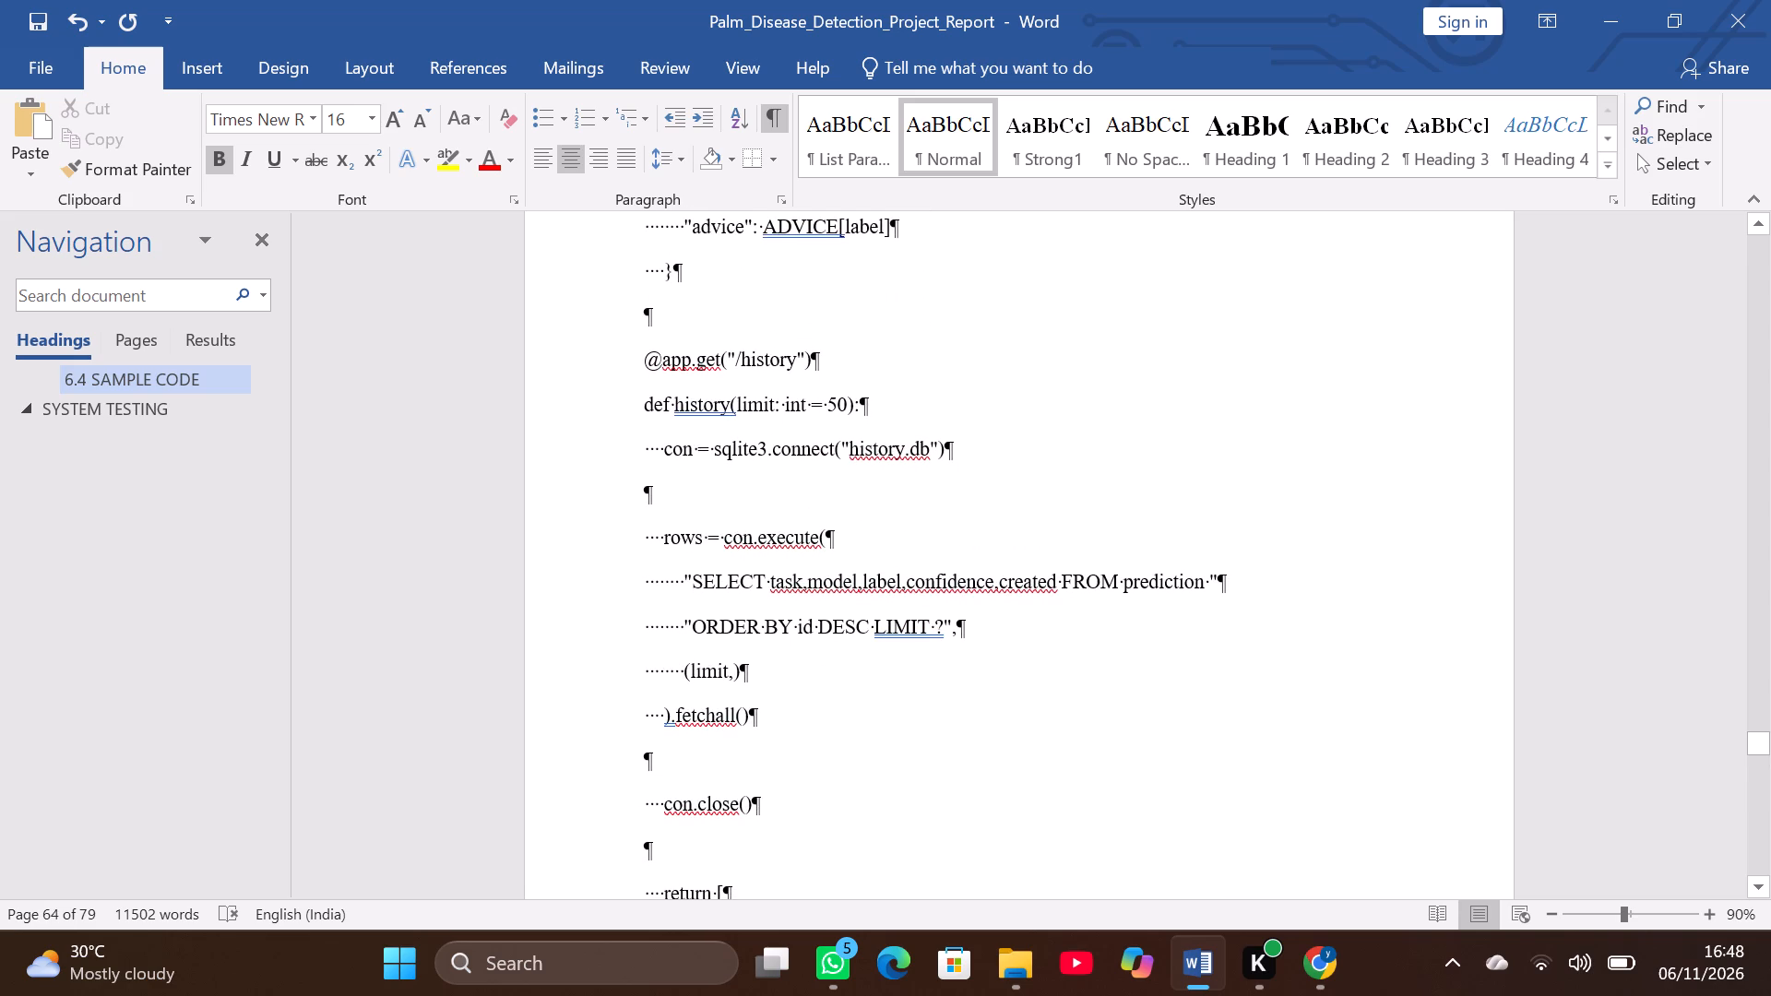
scroll(1043, 787, "up", 20)
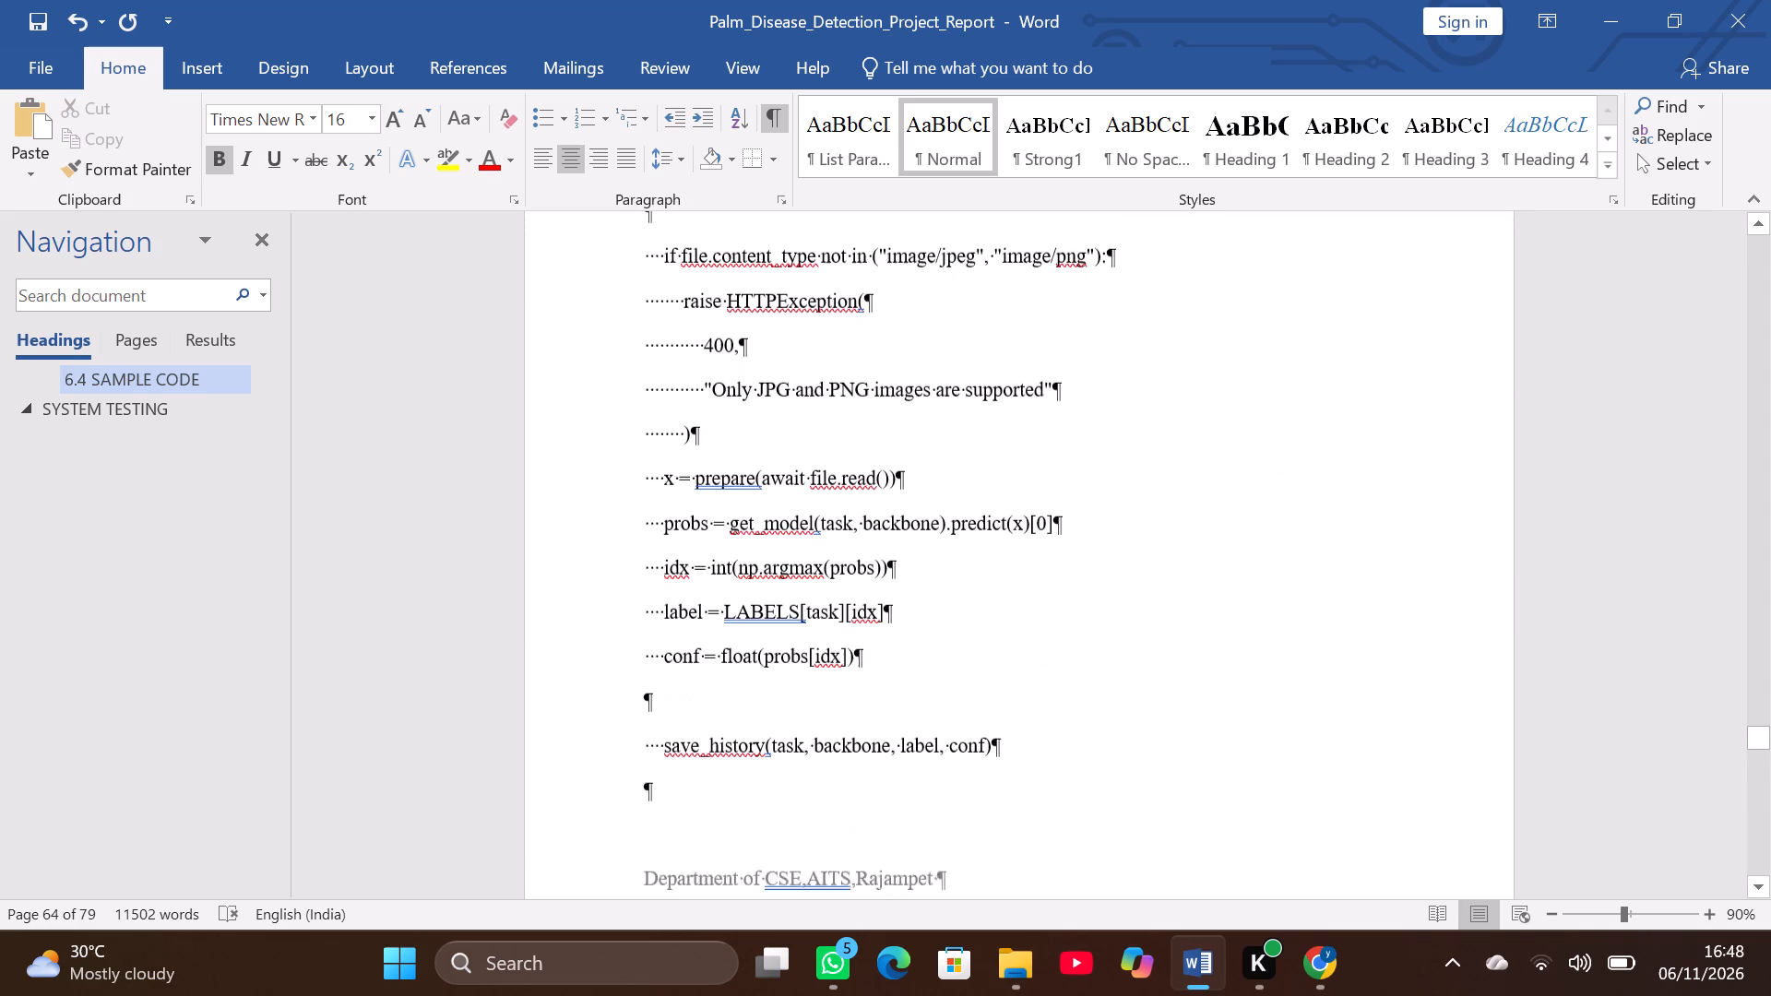
left_click(673, 708)
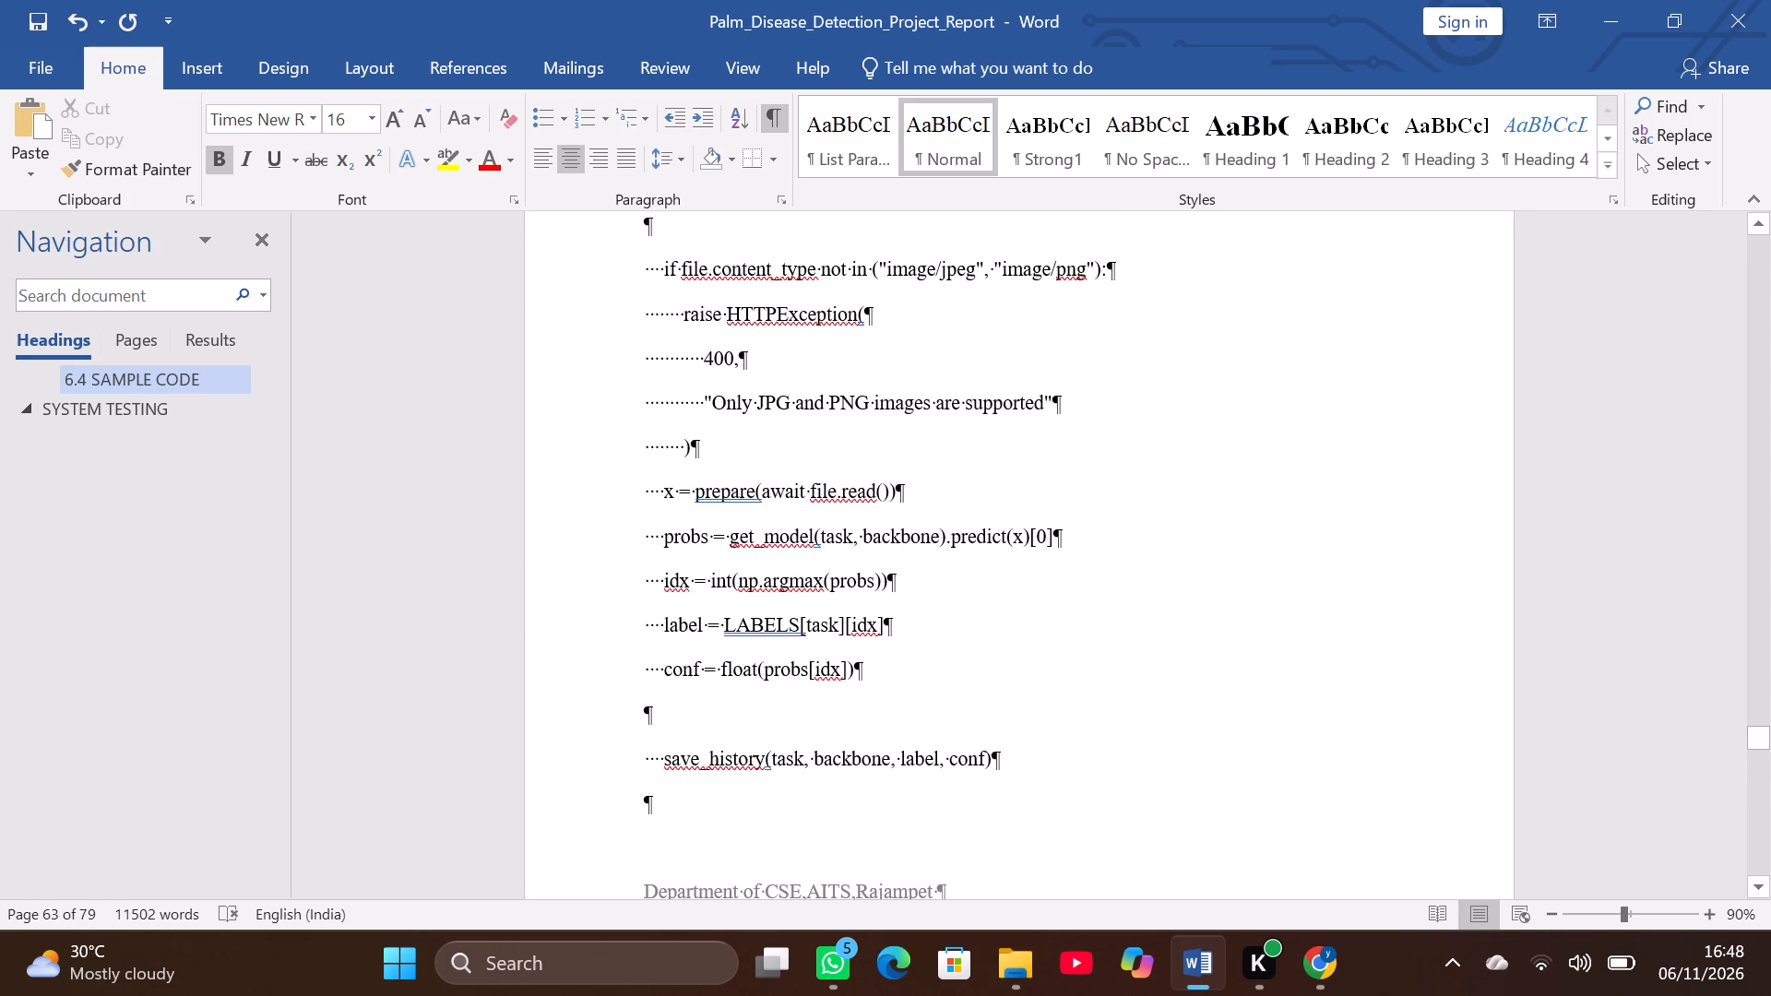
key("BackSpace")
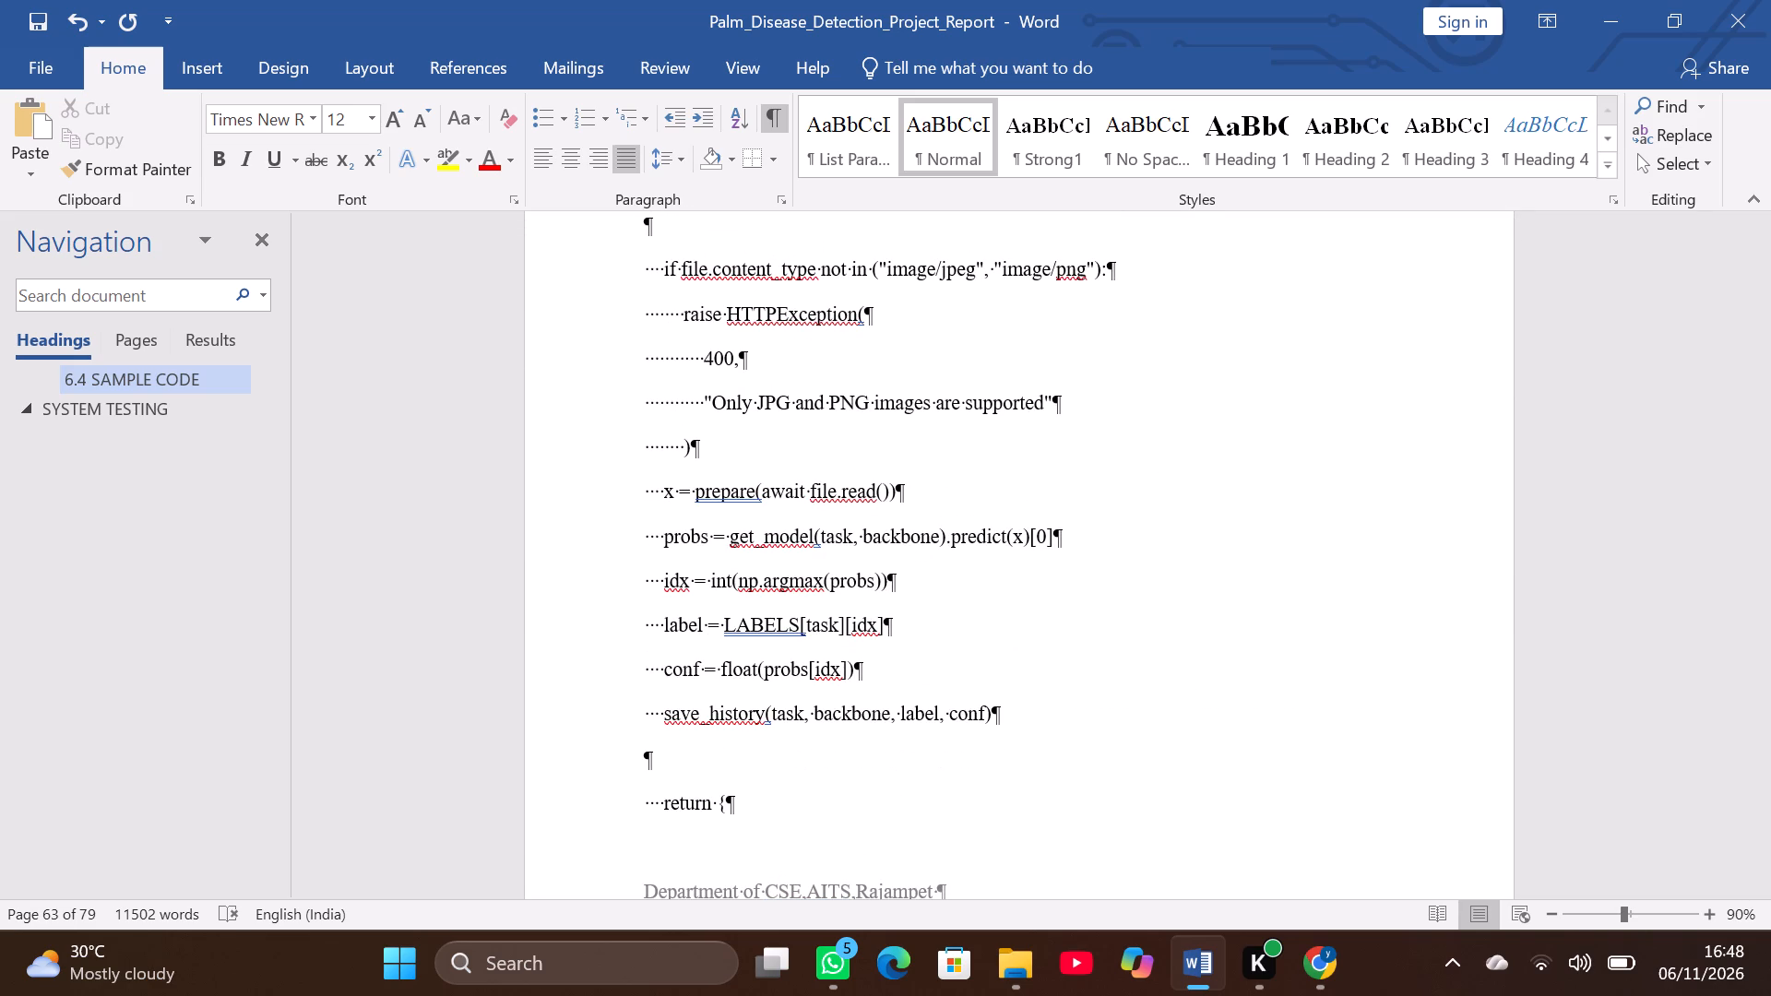
Delete the empty lines after "import datetime" and "from PIL import Image" in Listing 4: FastAPI Service (main.py).
scroll(673, 708, "up", 14)
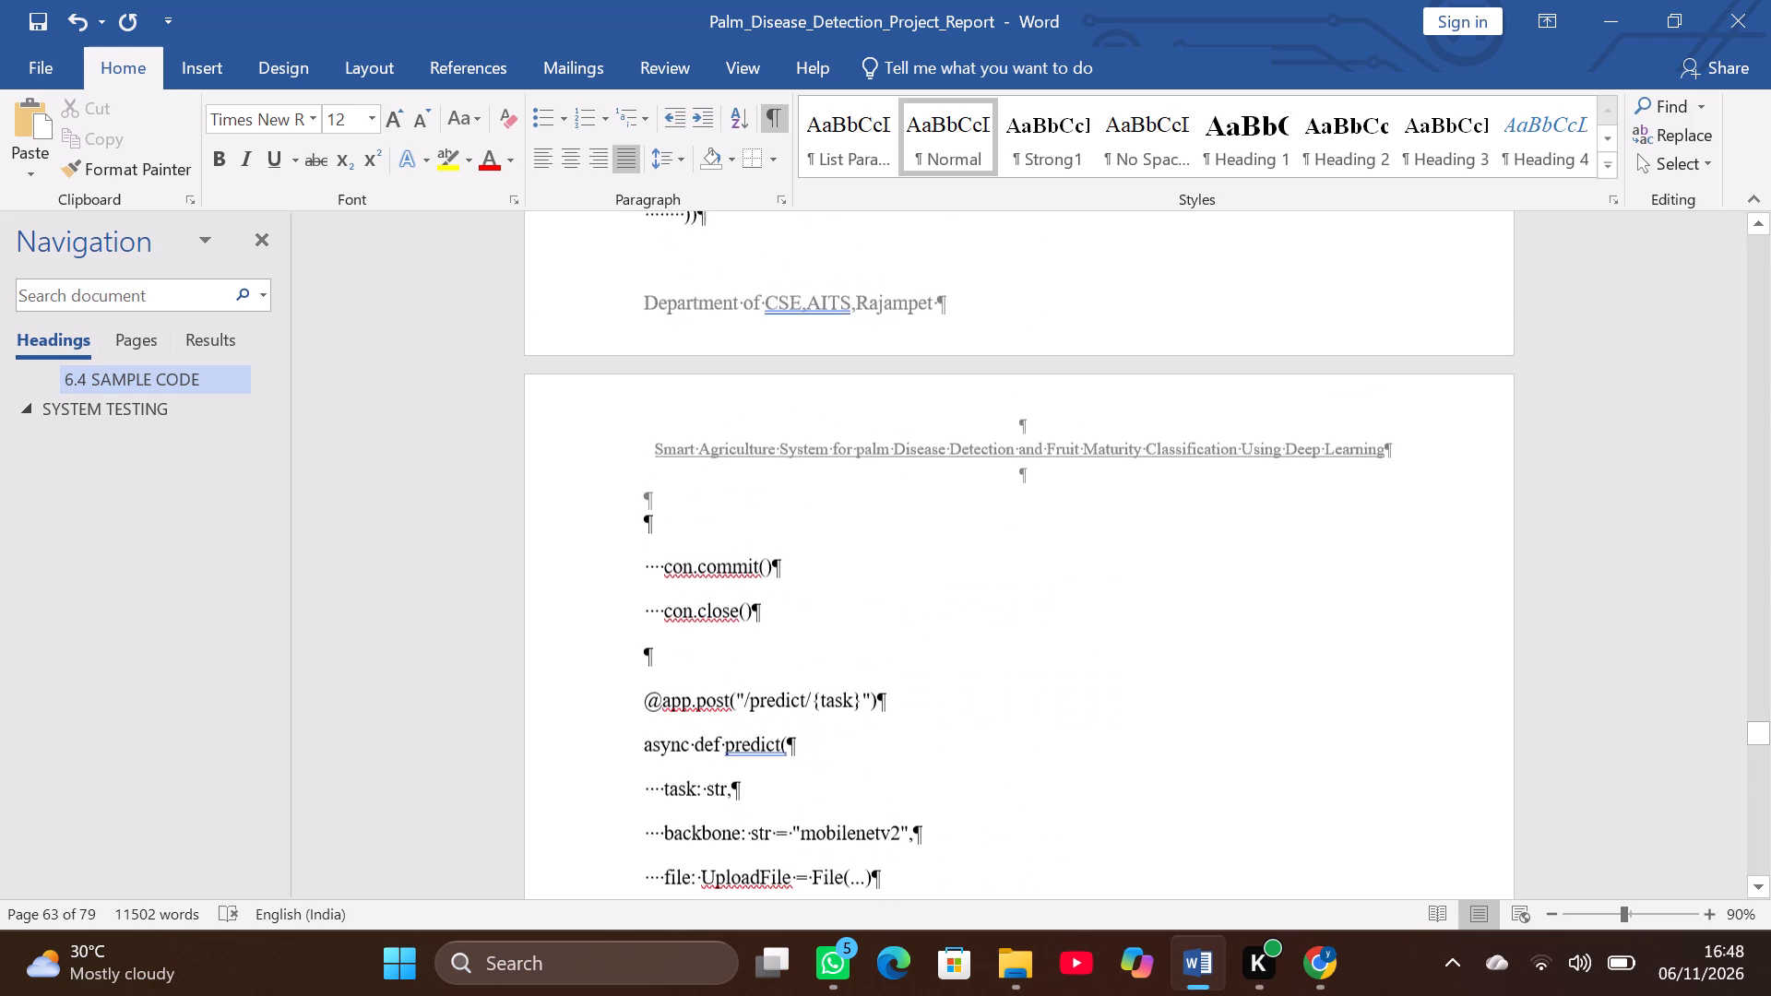
scroll(673, 708, "up", 18)
scroll(673, 708, "up", 16)
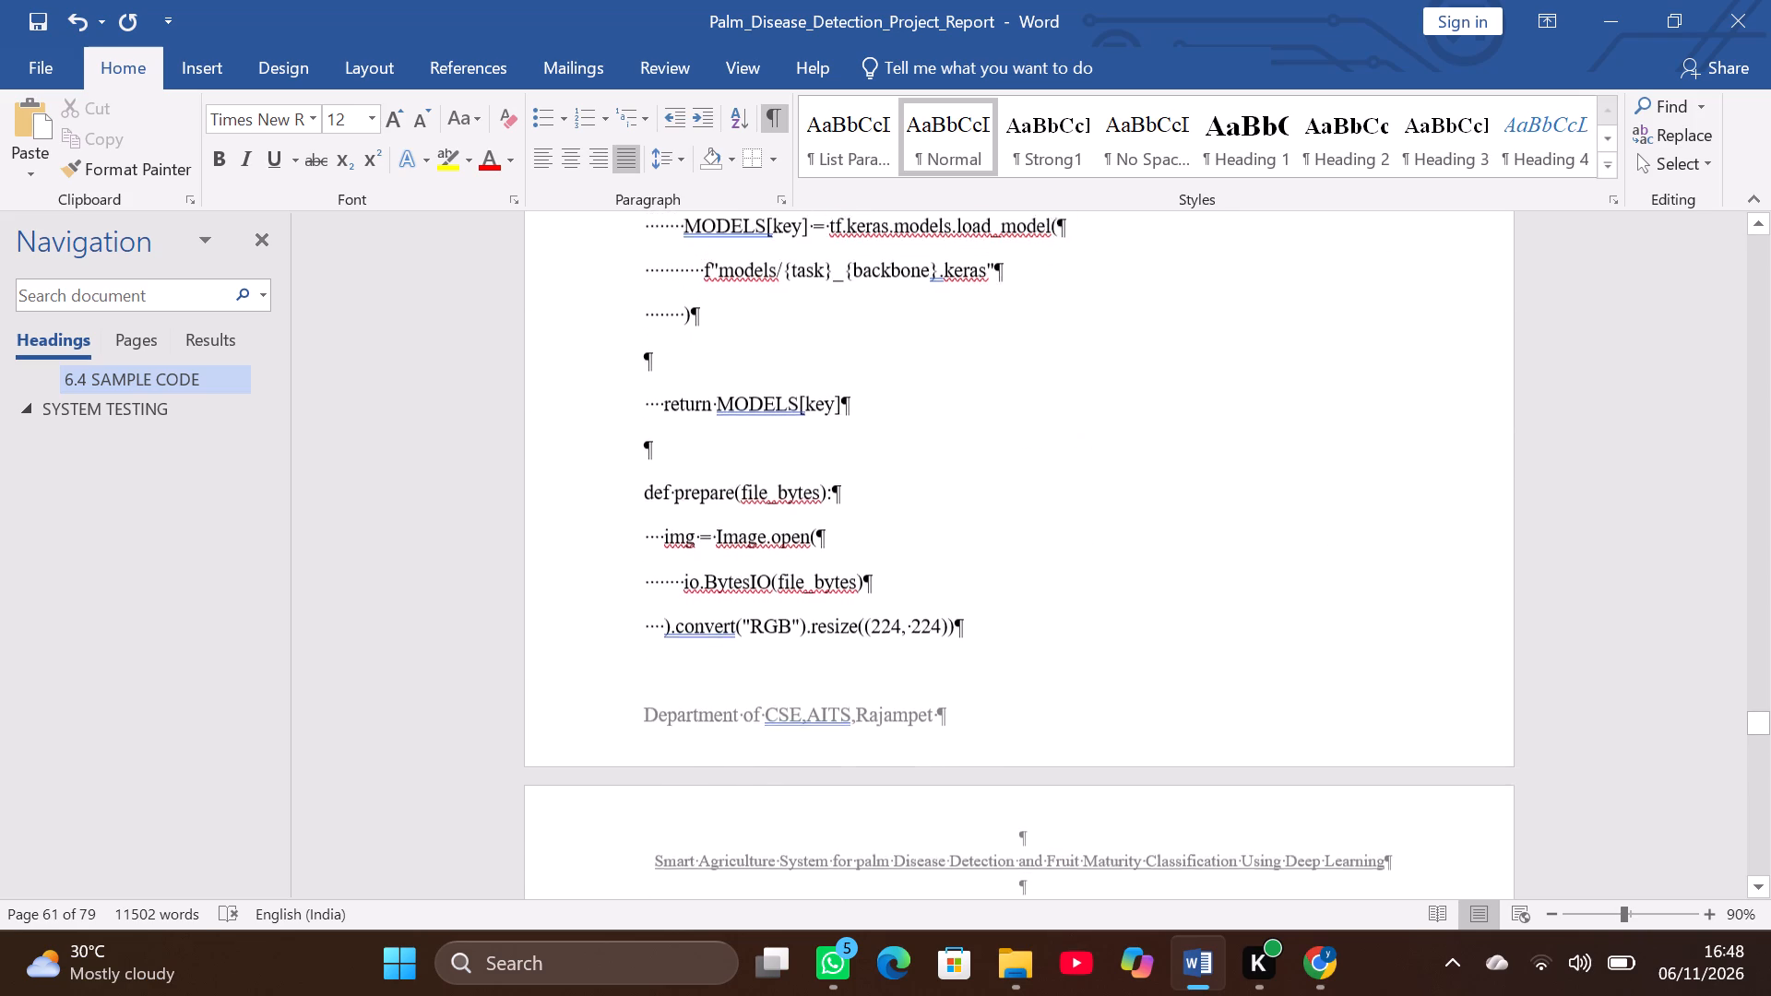
scroll(673, 708, "up", 9)
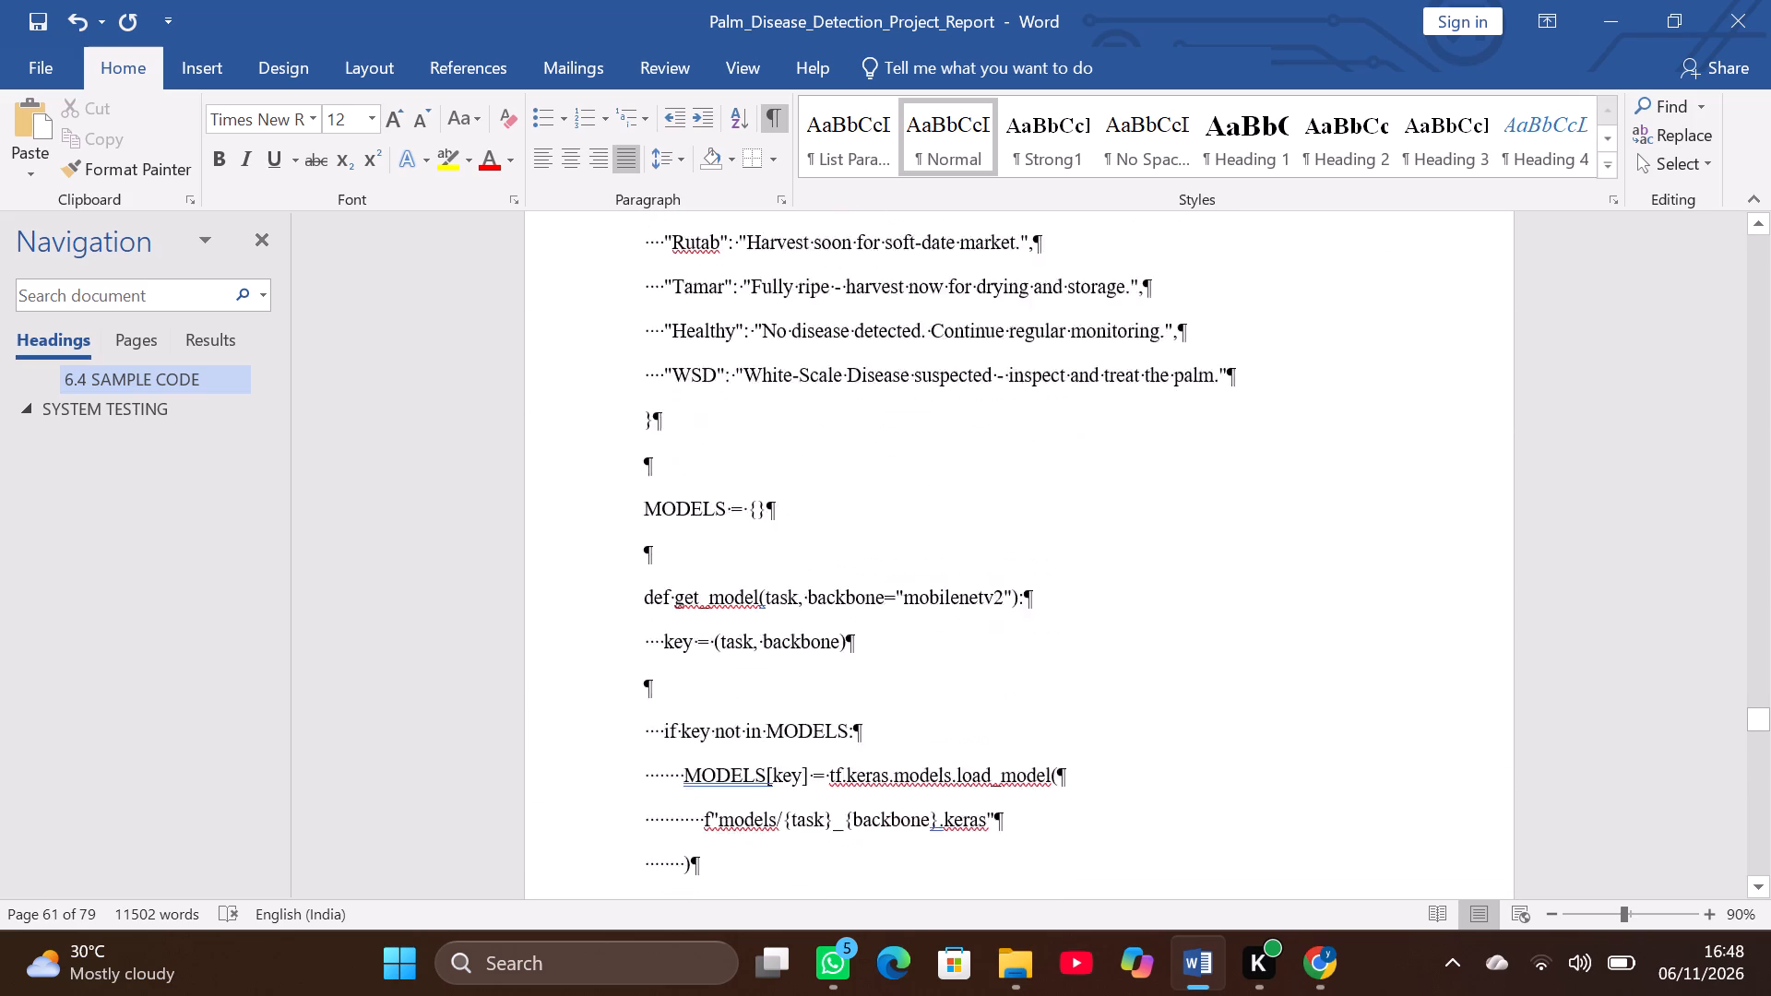
scroll(673, 708, "up", 20)
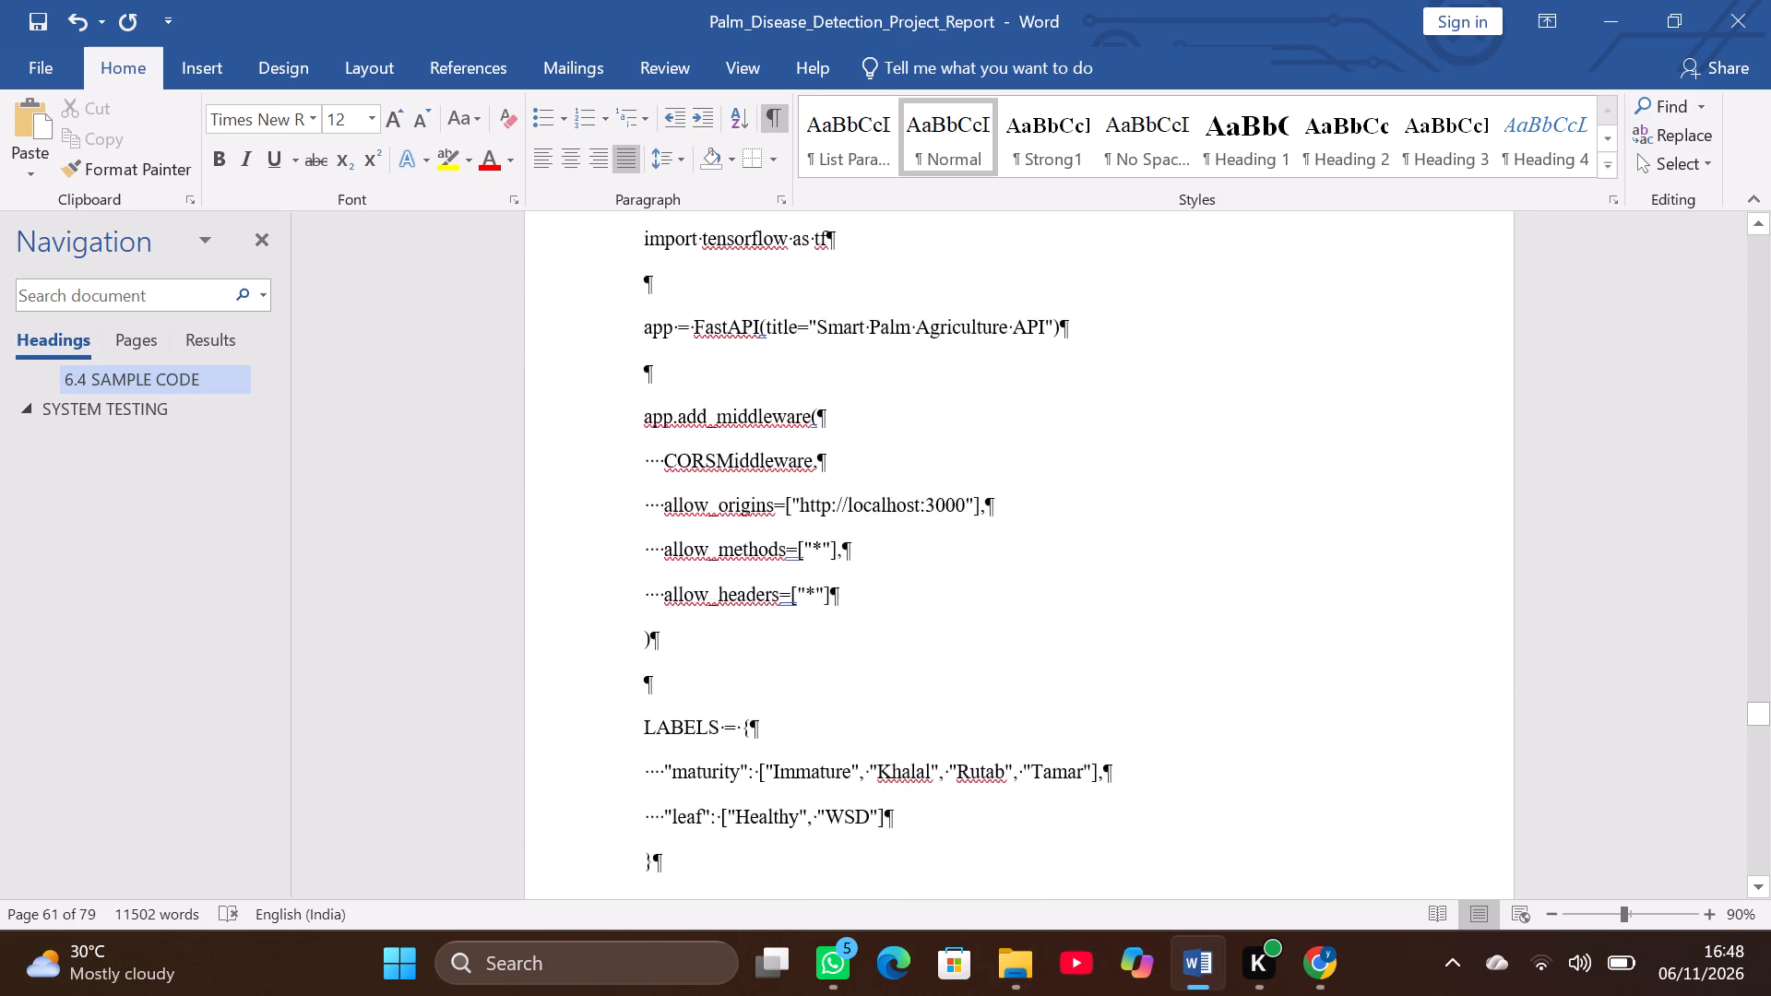
scroll(673, 708, "up", 11)
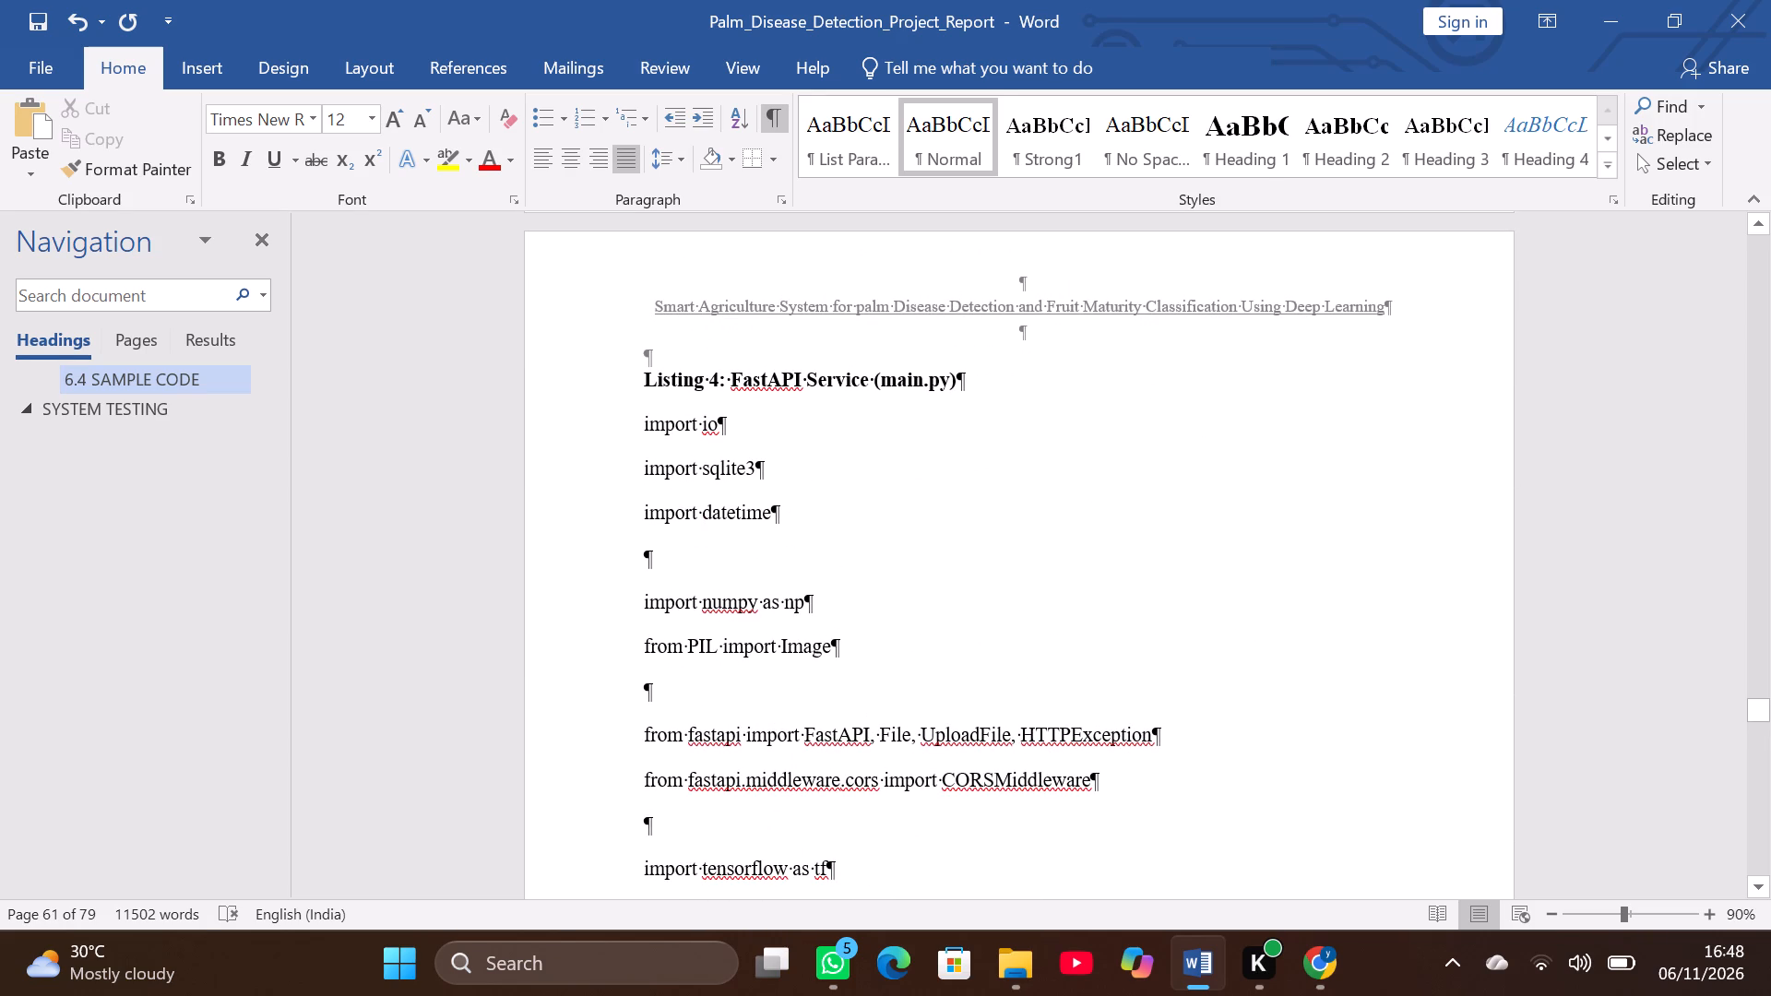
left_click(699, 576)
key("BackSpace")
left_click(671, 646)
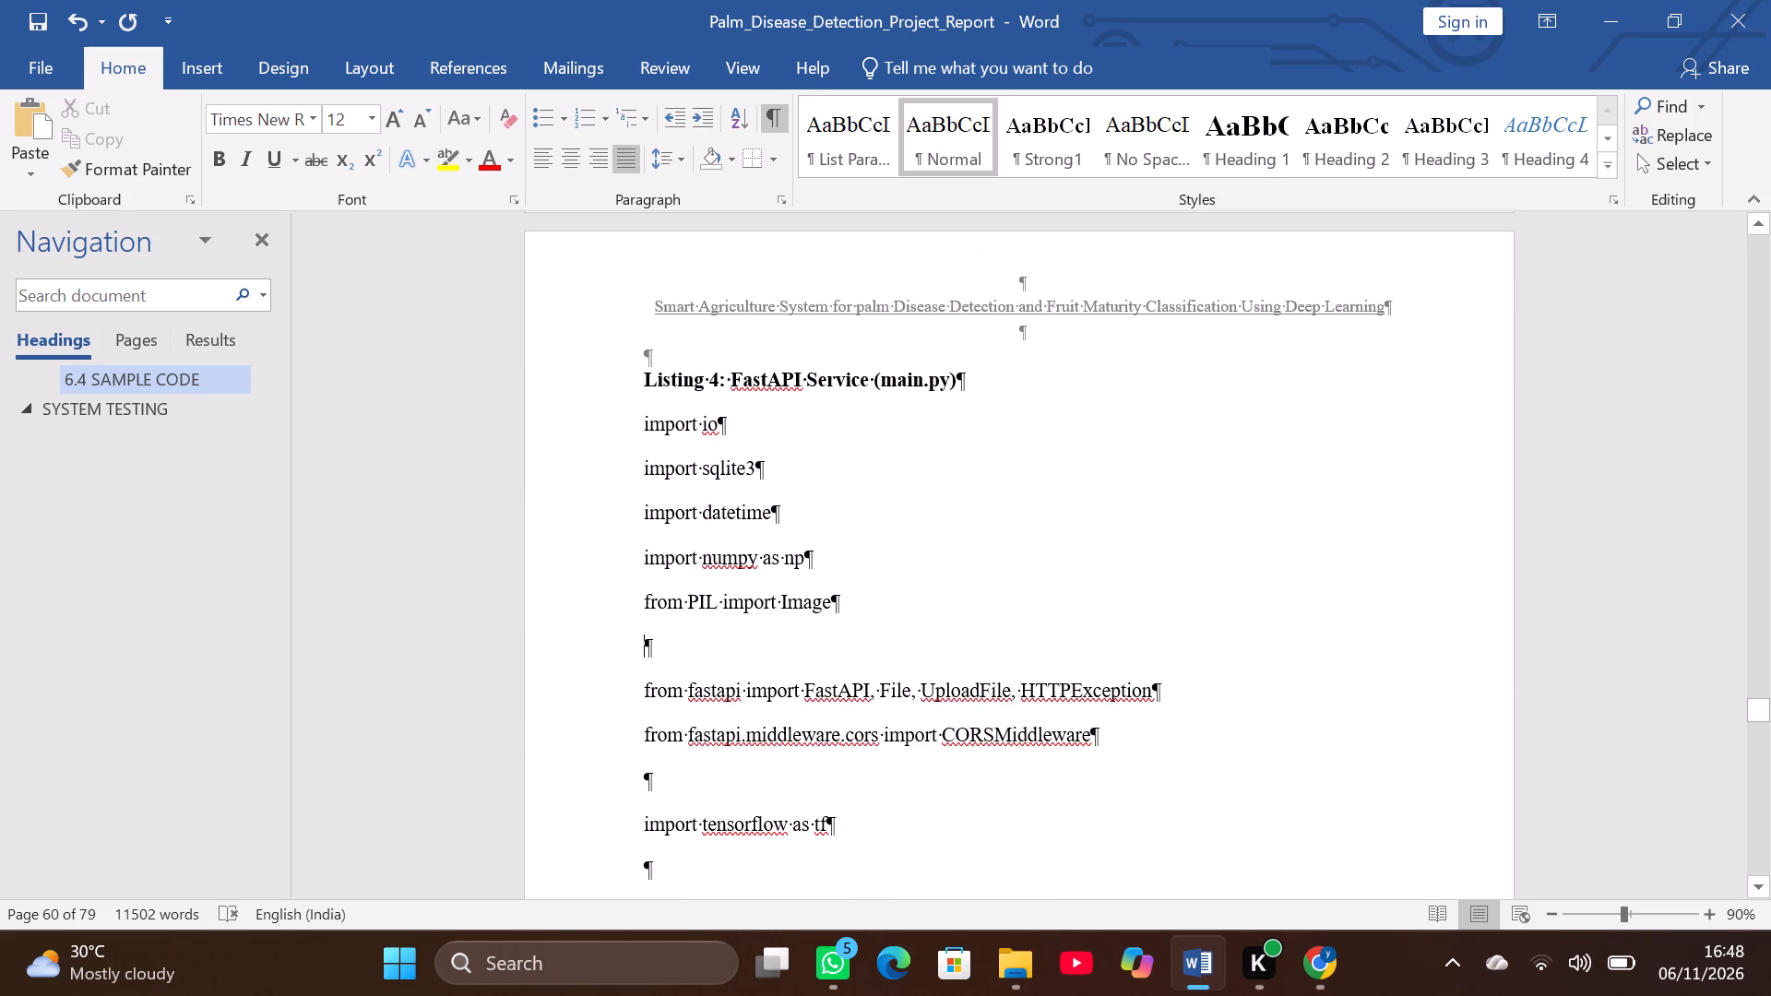
key("BackSpace")
Remove the gap before the centred "CHAPTER 7" title so it moves up onto the preceding blank page.
scroll(671, 646, "down", 16)
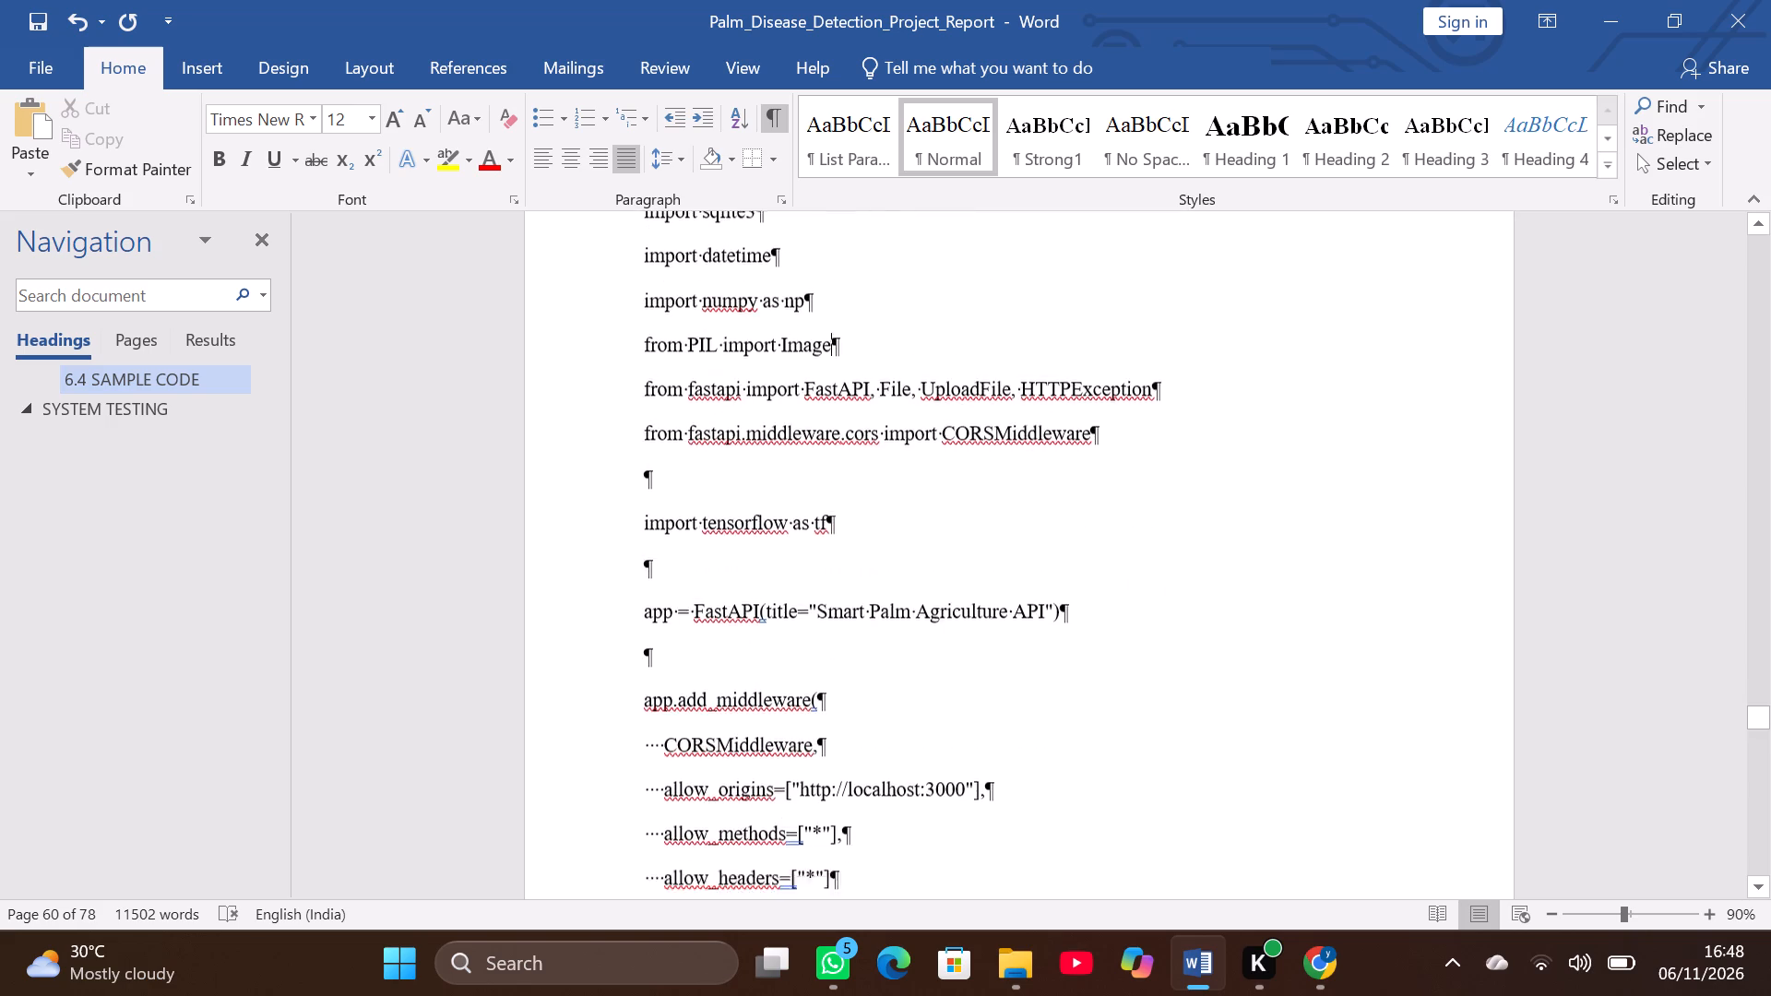
scroll(671, 646, "down", 20)
scroll(671, 646, "down", 20)
scroll(671, 646, "down", 11)
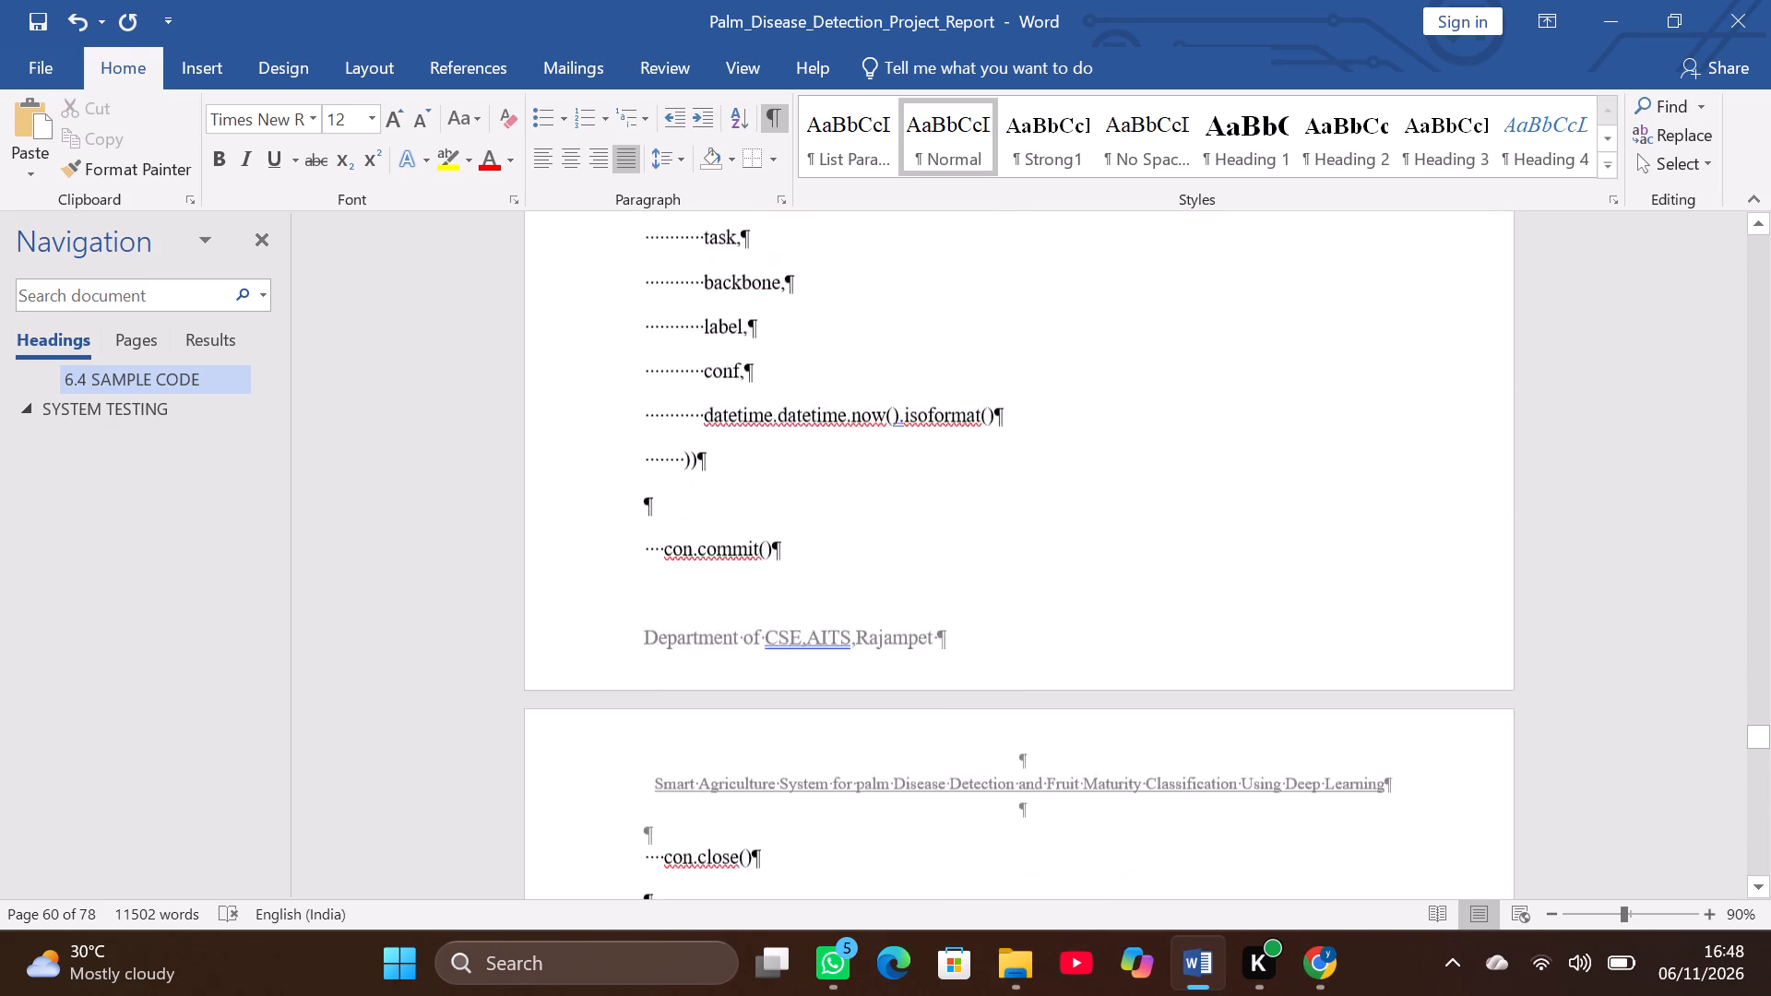
scroll(671, 646, "down", 20)
scroll(671, 646, "down", 13)
scroll(671, 646, "down", 13)
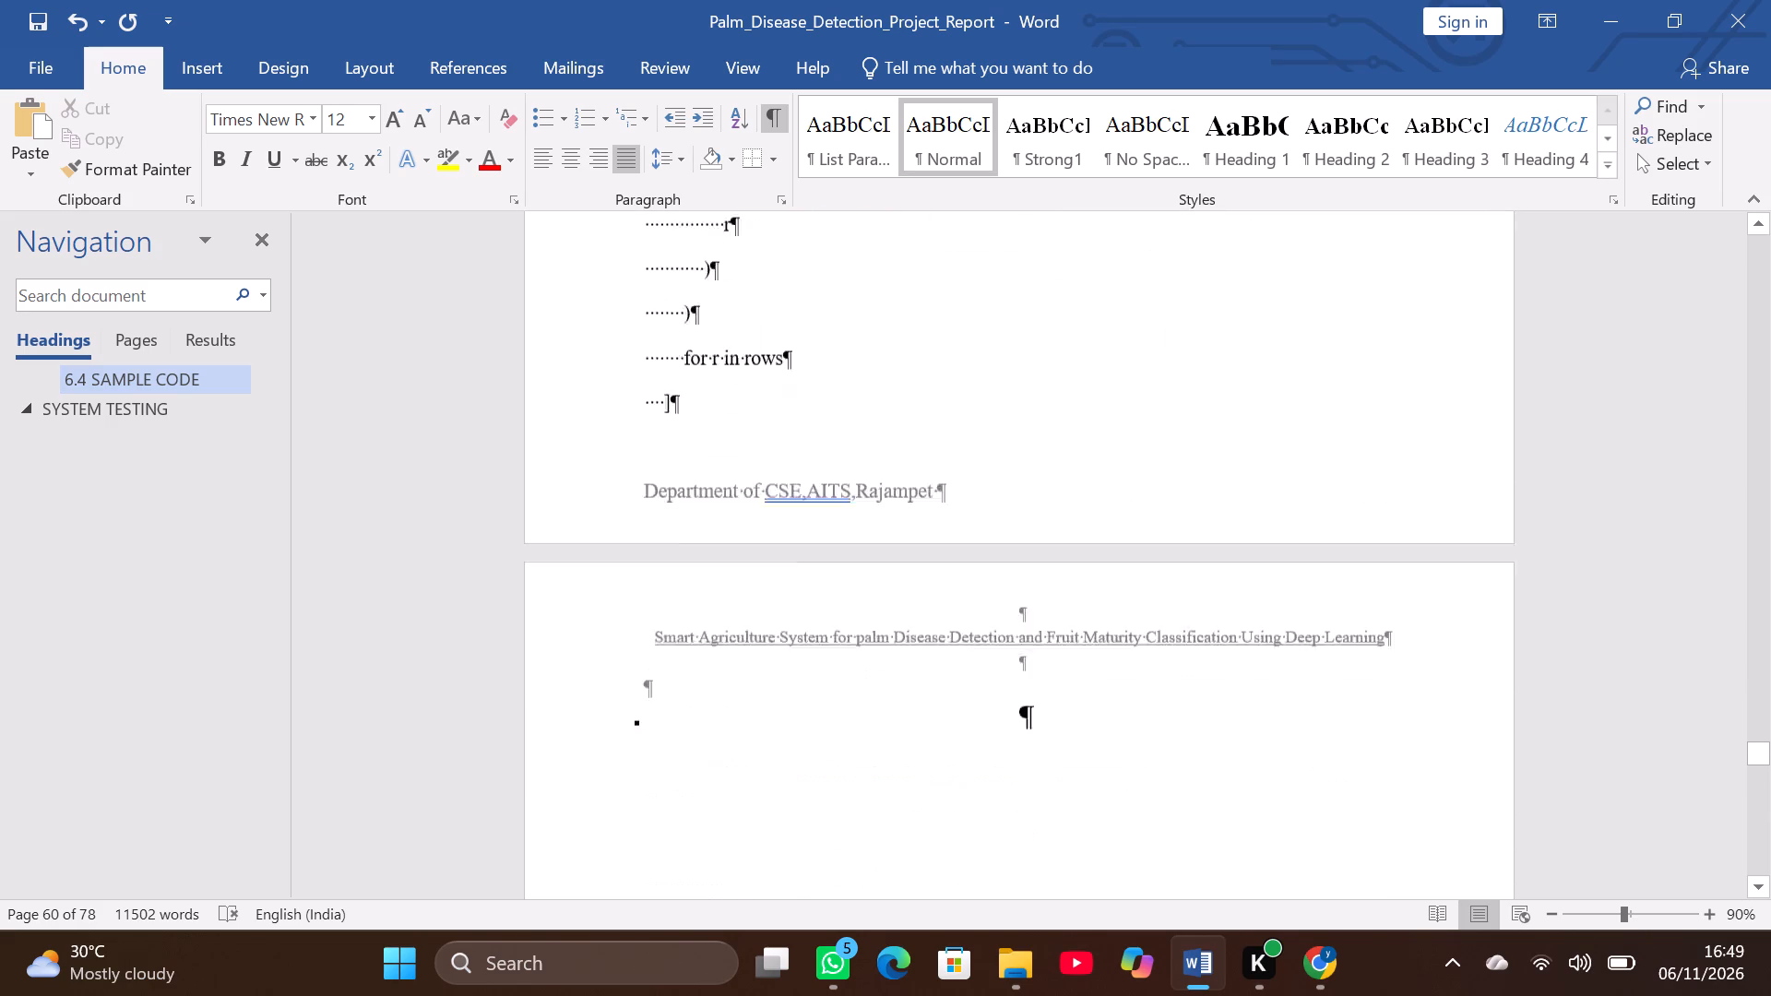
scroll(671, 646, "down", 12)
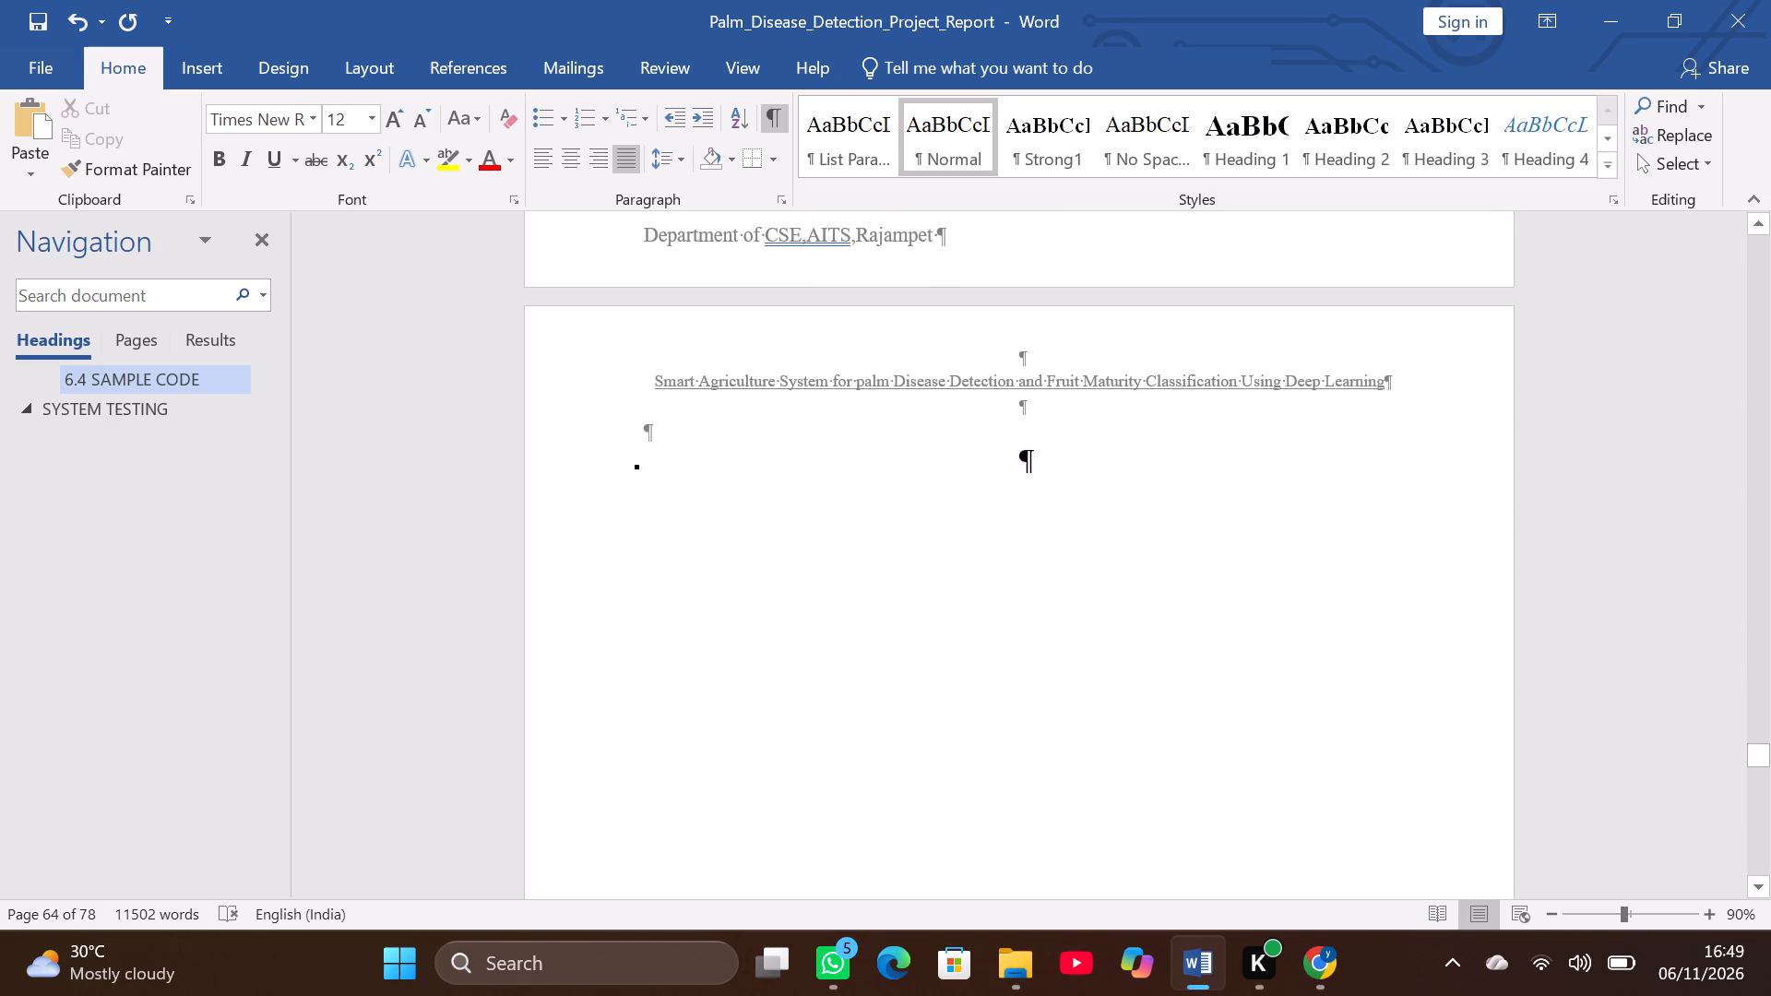
scroll(671, 646, "down", 6)
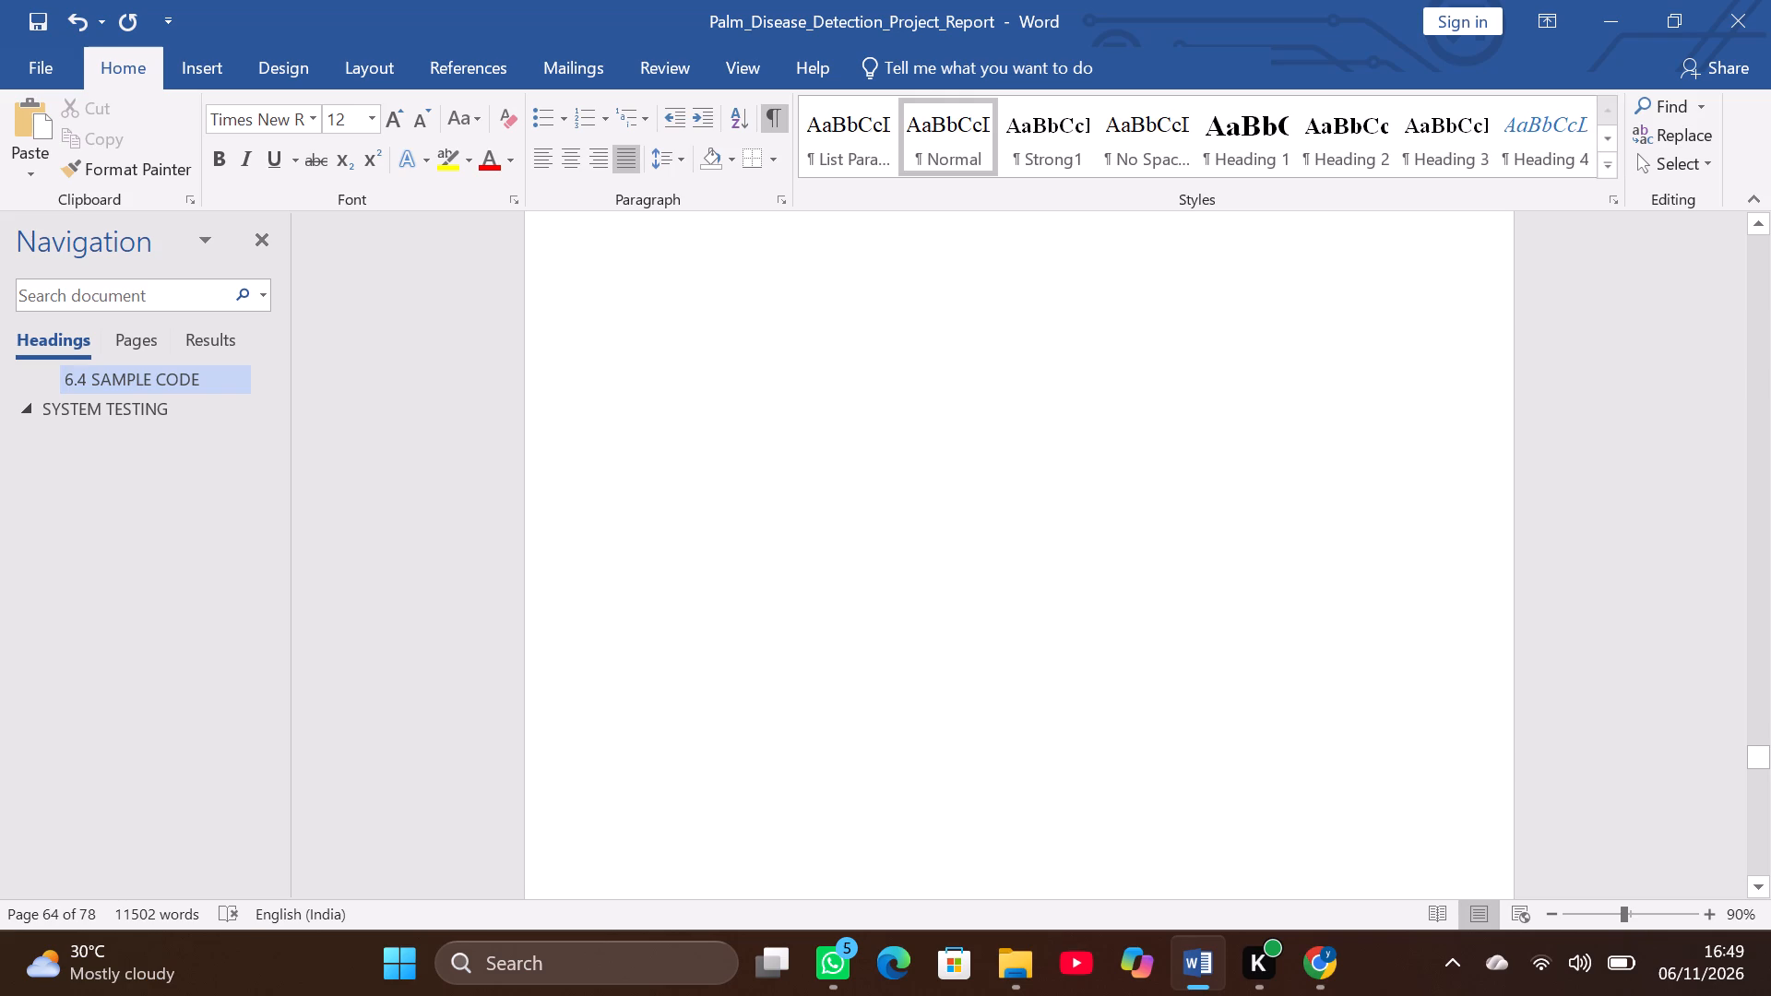
scroll(671, 646, "down", 14)
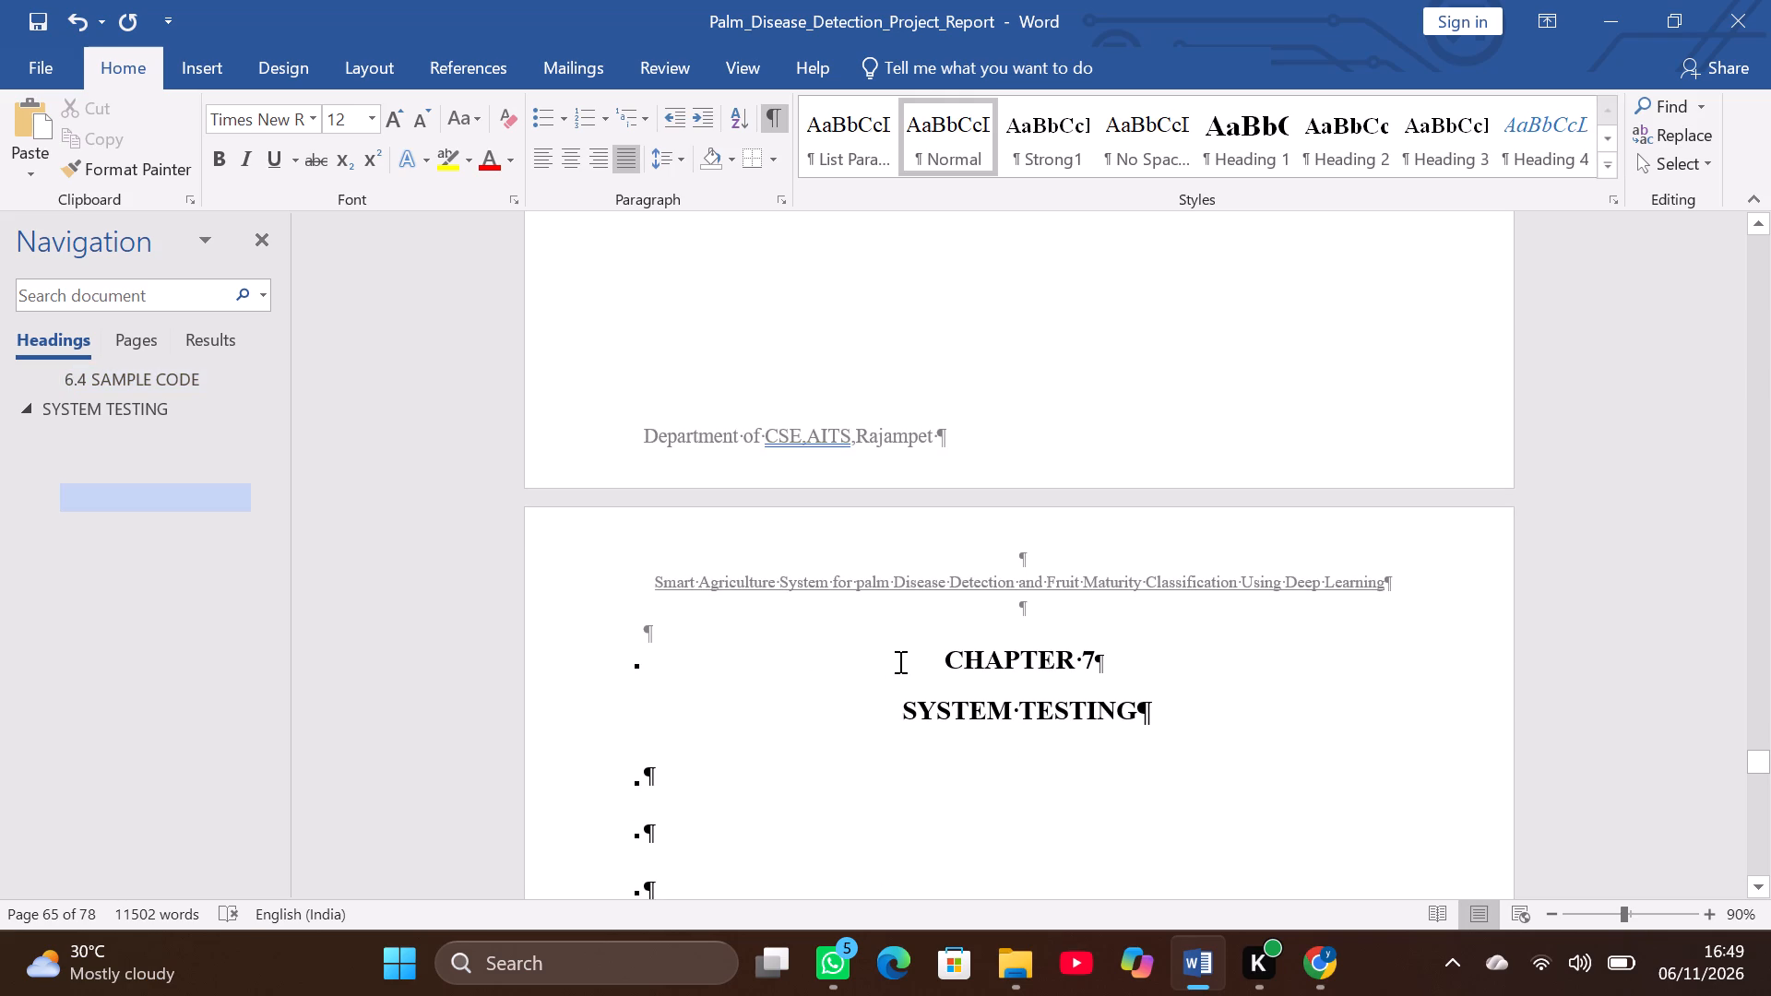
left_click(920, 664)
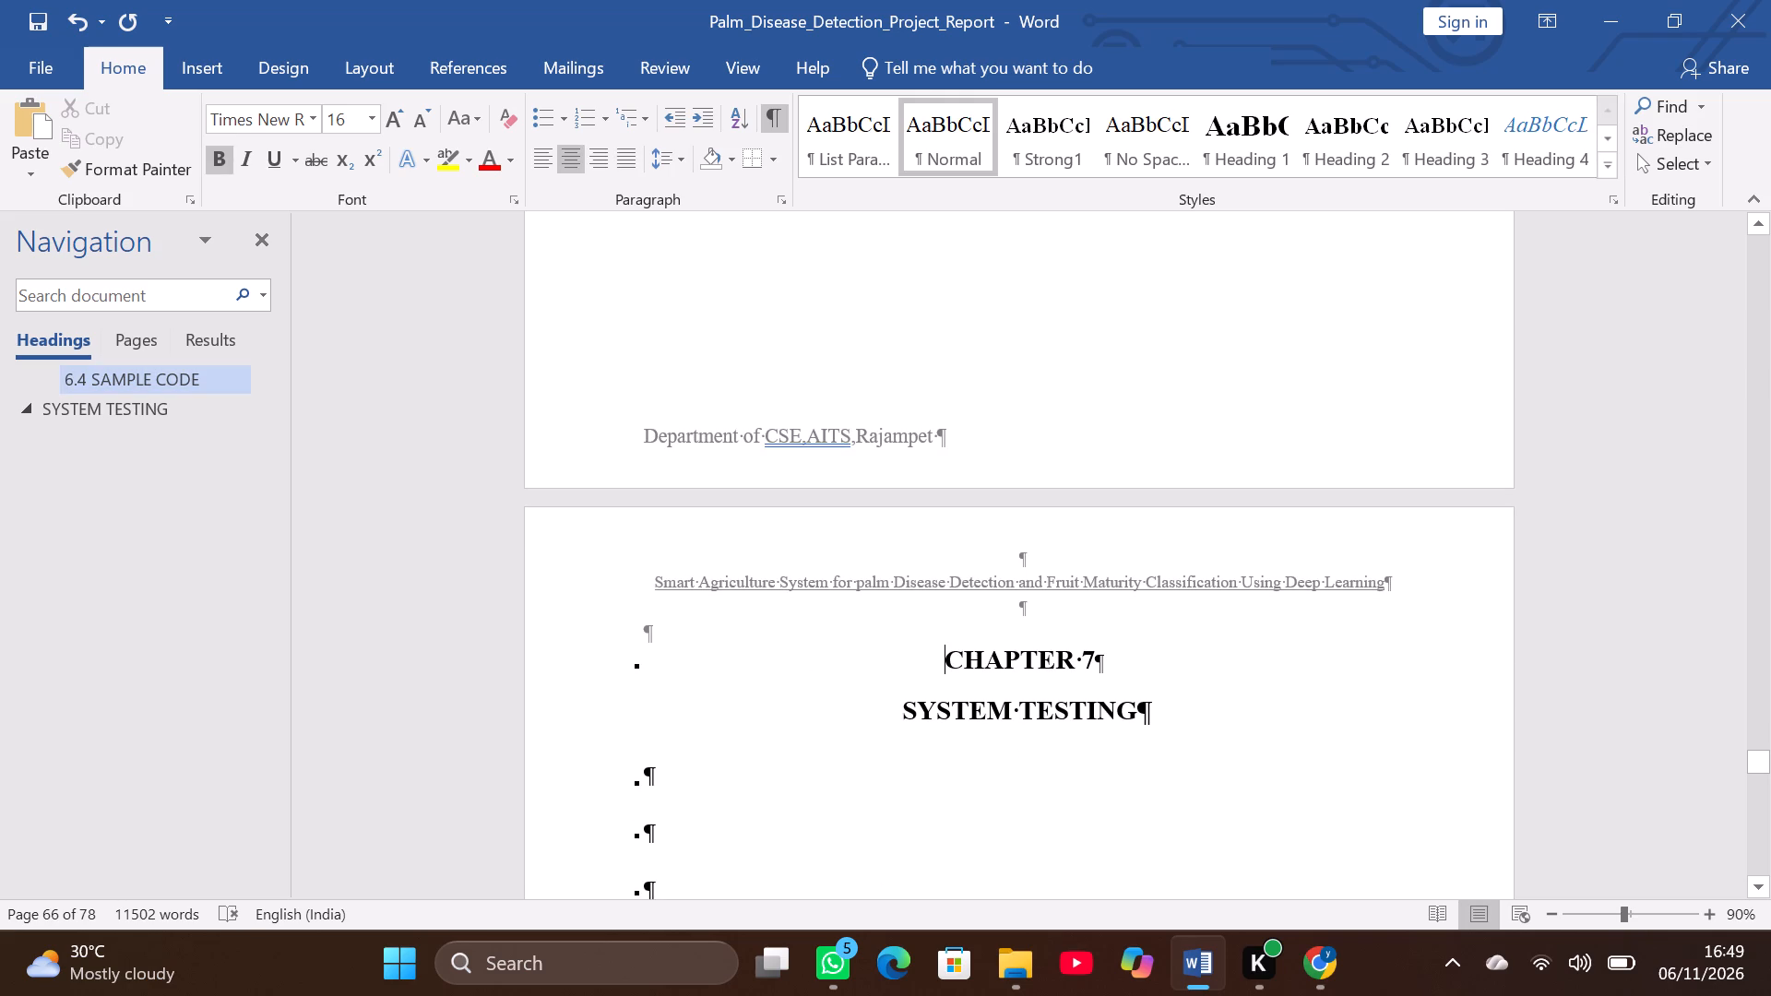
key("BackSpace")
key("BackSpace")
key("BackSpace")
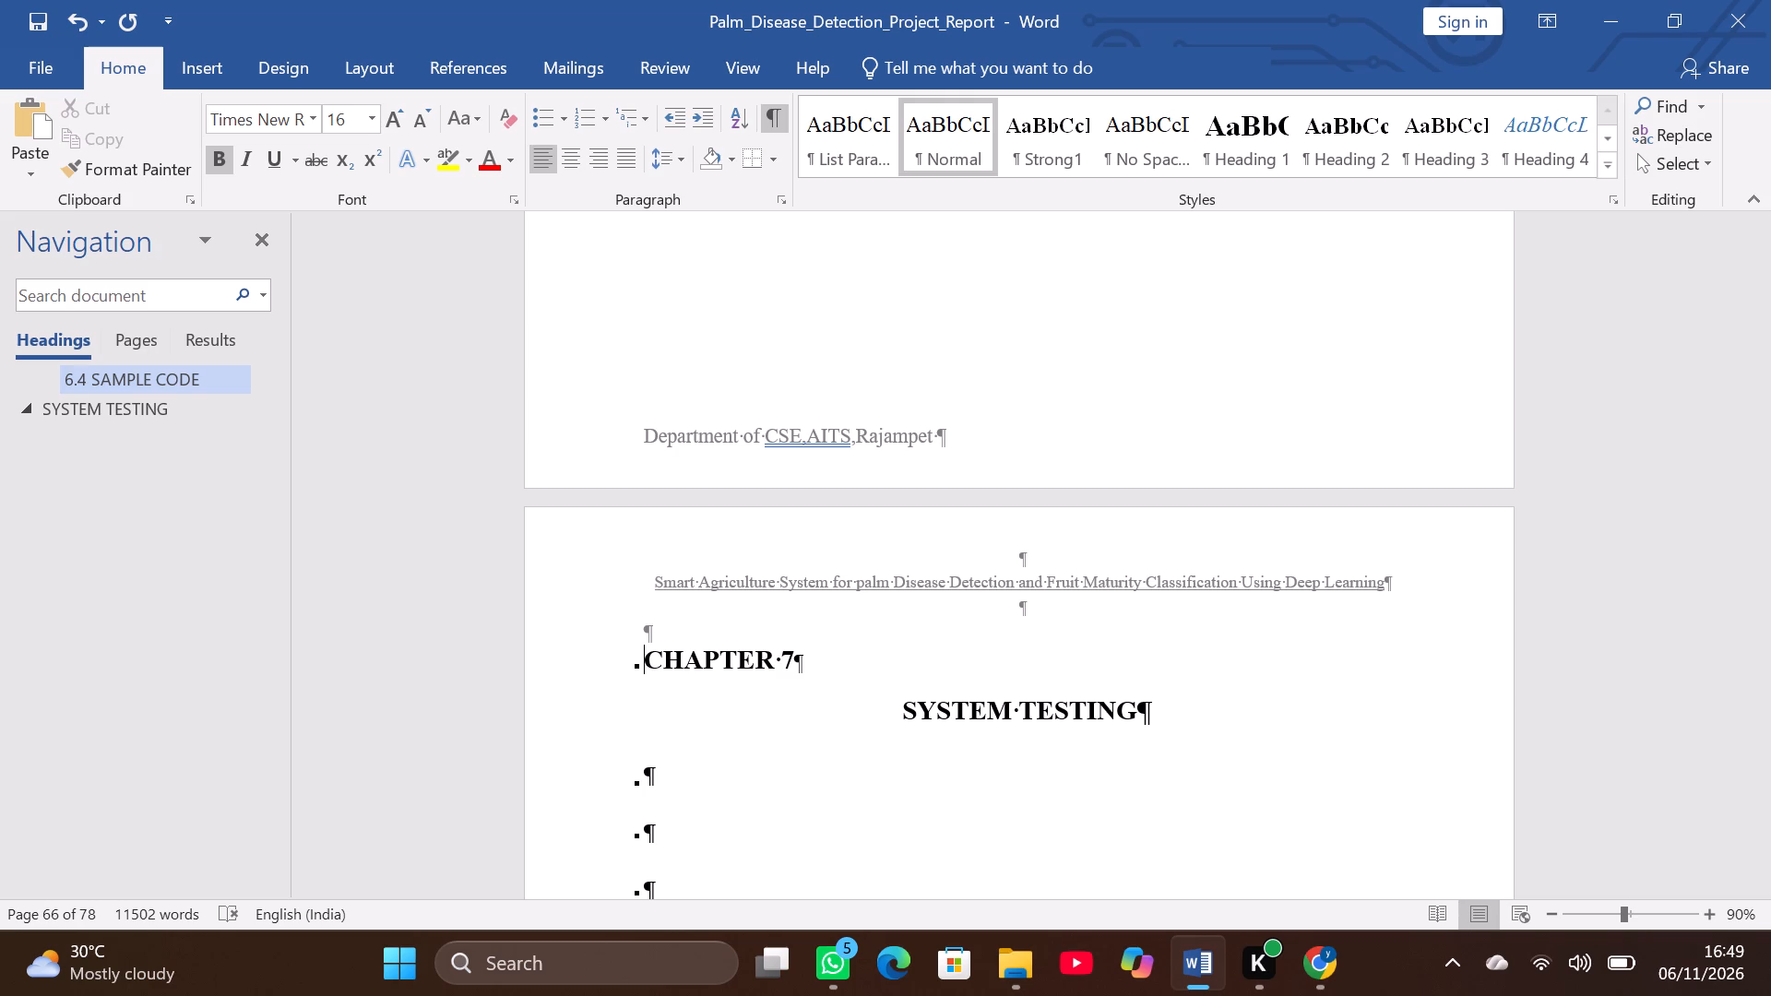
key("BackSpace")
key("BackSpace")
key("BackSpace")
key("BackSpace")
key("BackSpace")
key("BackSpace")
key("BackSpace")
left_click(767, 107)
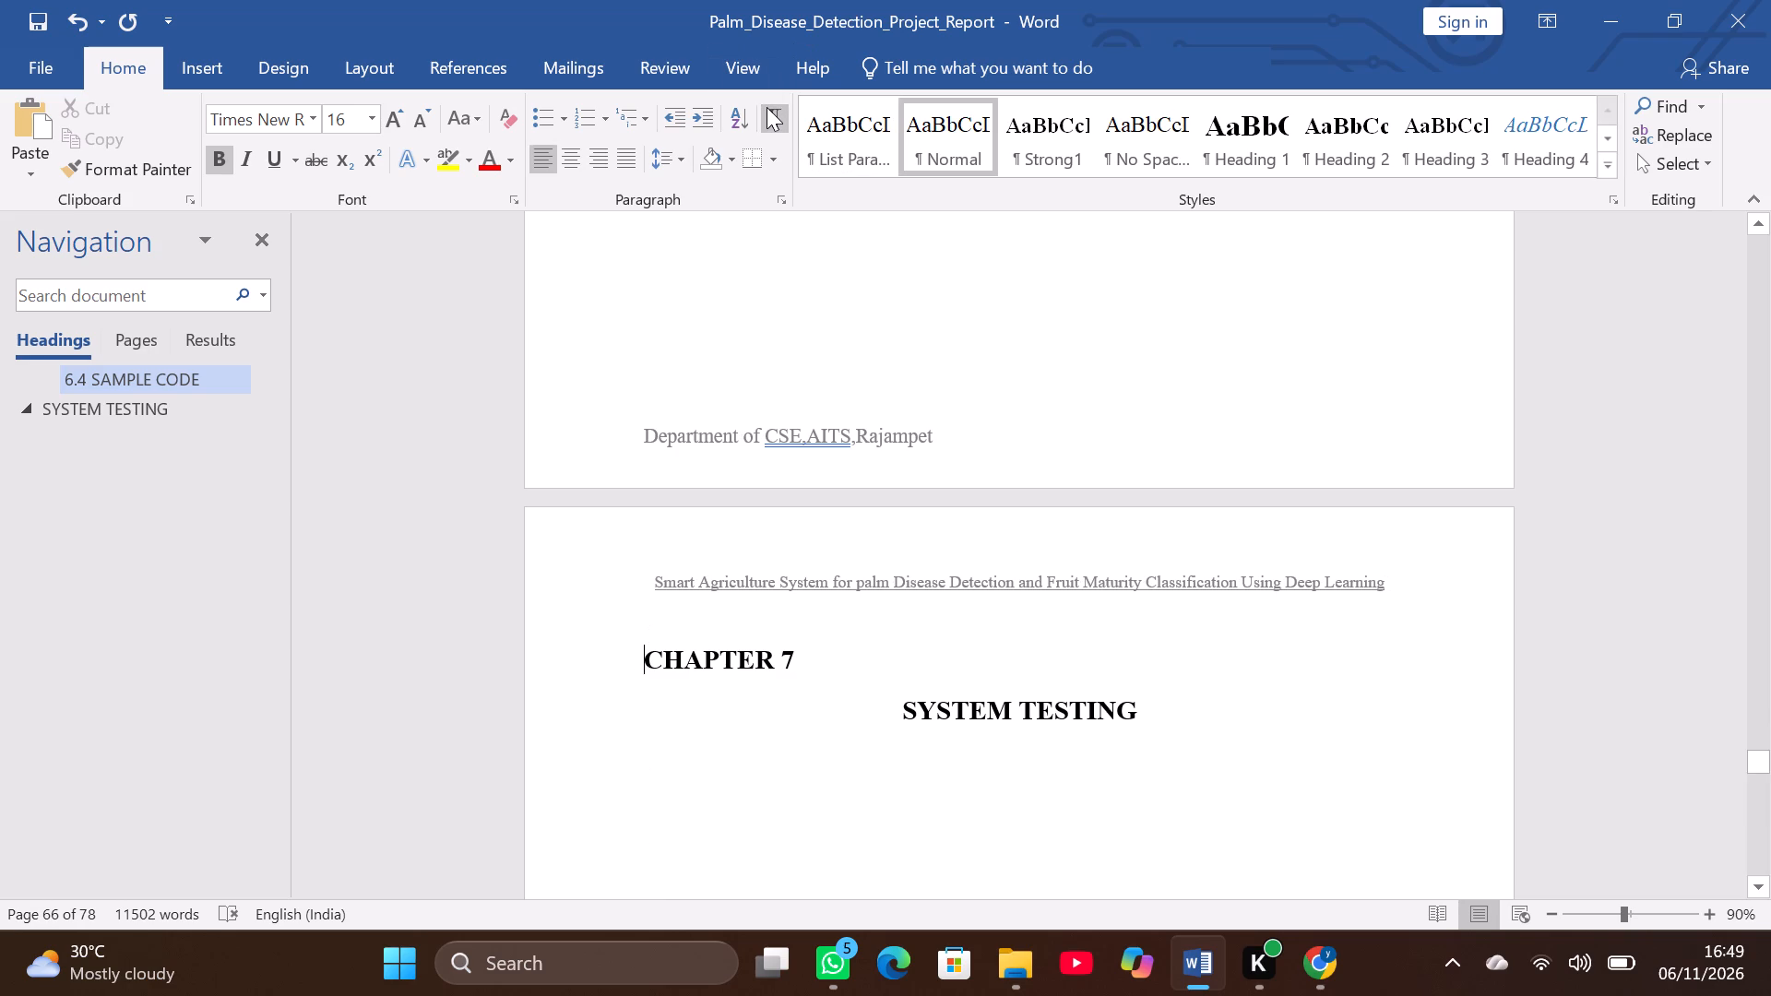
key("BackSpace")
key("BackSpace")
key("BackSpace")
key("BackSpace")
key("BackSpace")
key("BackSpace")
key("BackSpace")
key("BackSpace")
key("BackSpace")
key("BackSpace")
key("BackSpace")
Show the formatting marks and delete the empty centred paragraph on the blank page before the "CHAPTER 7" title.
scroll(803, 518, "up", 20)
scroll(803, 518, "up", 5)
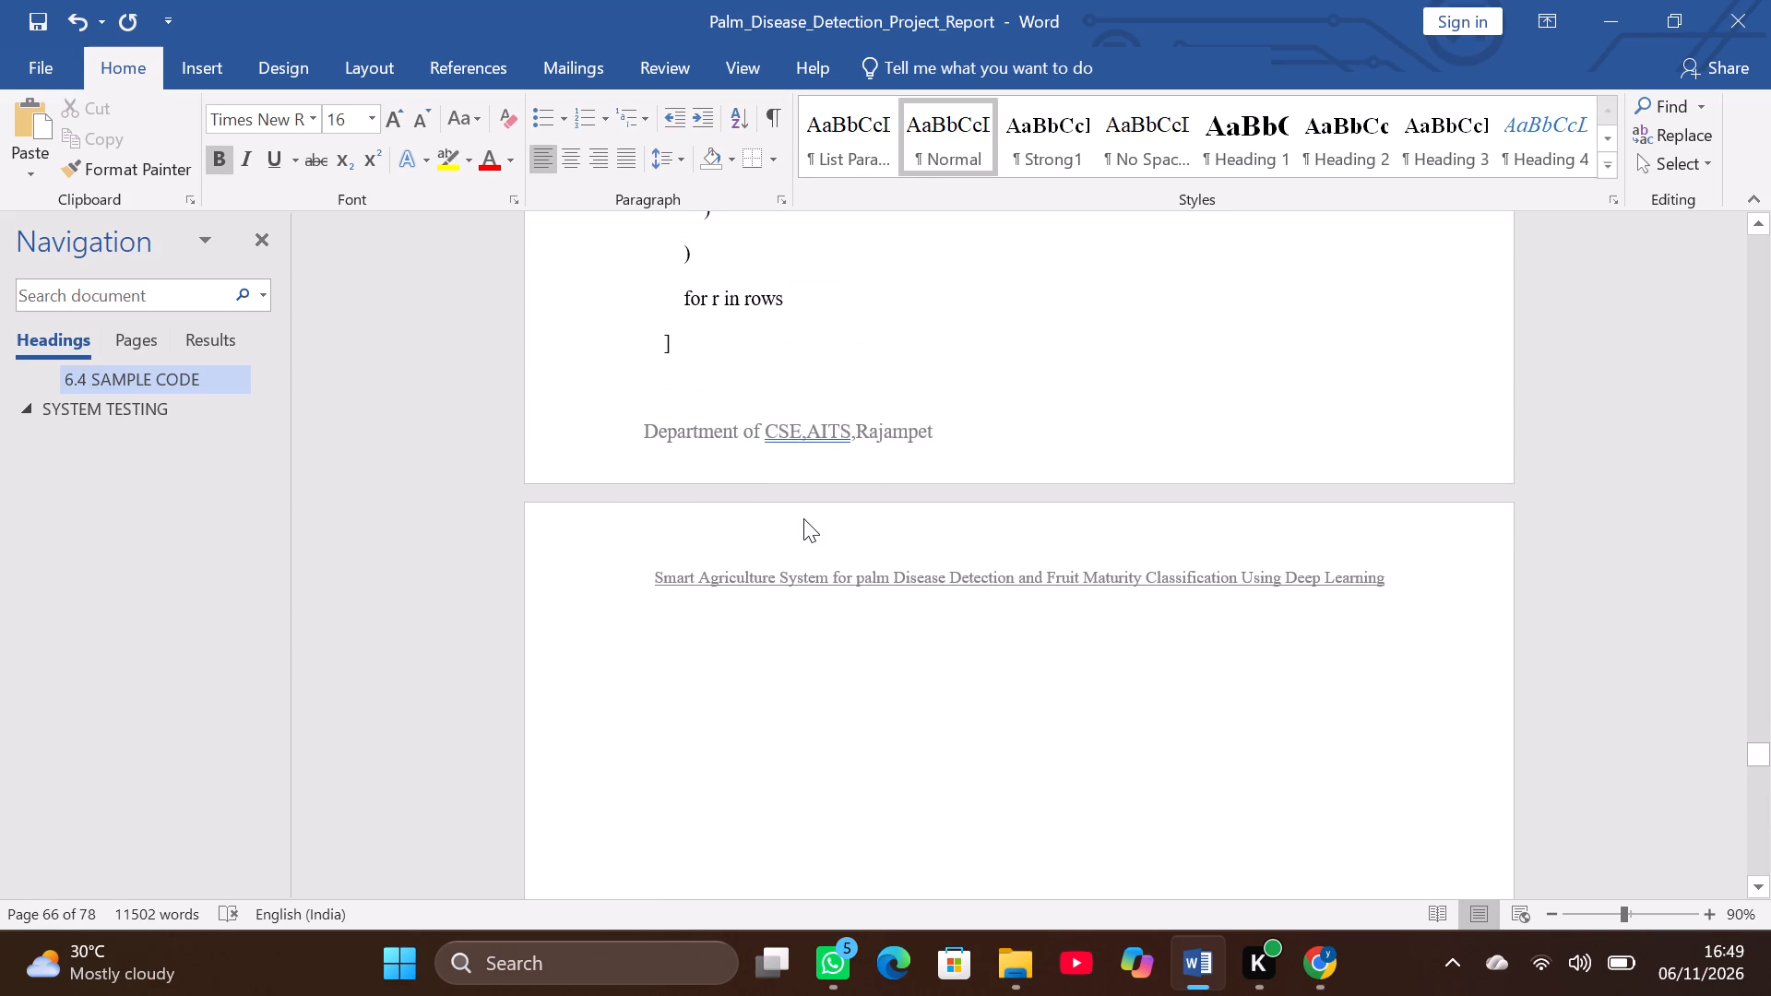
scroll(803, 518, "down", 17)
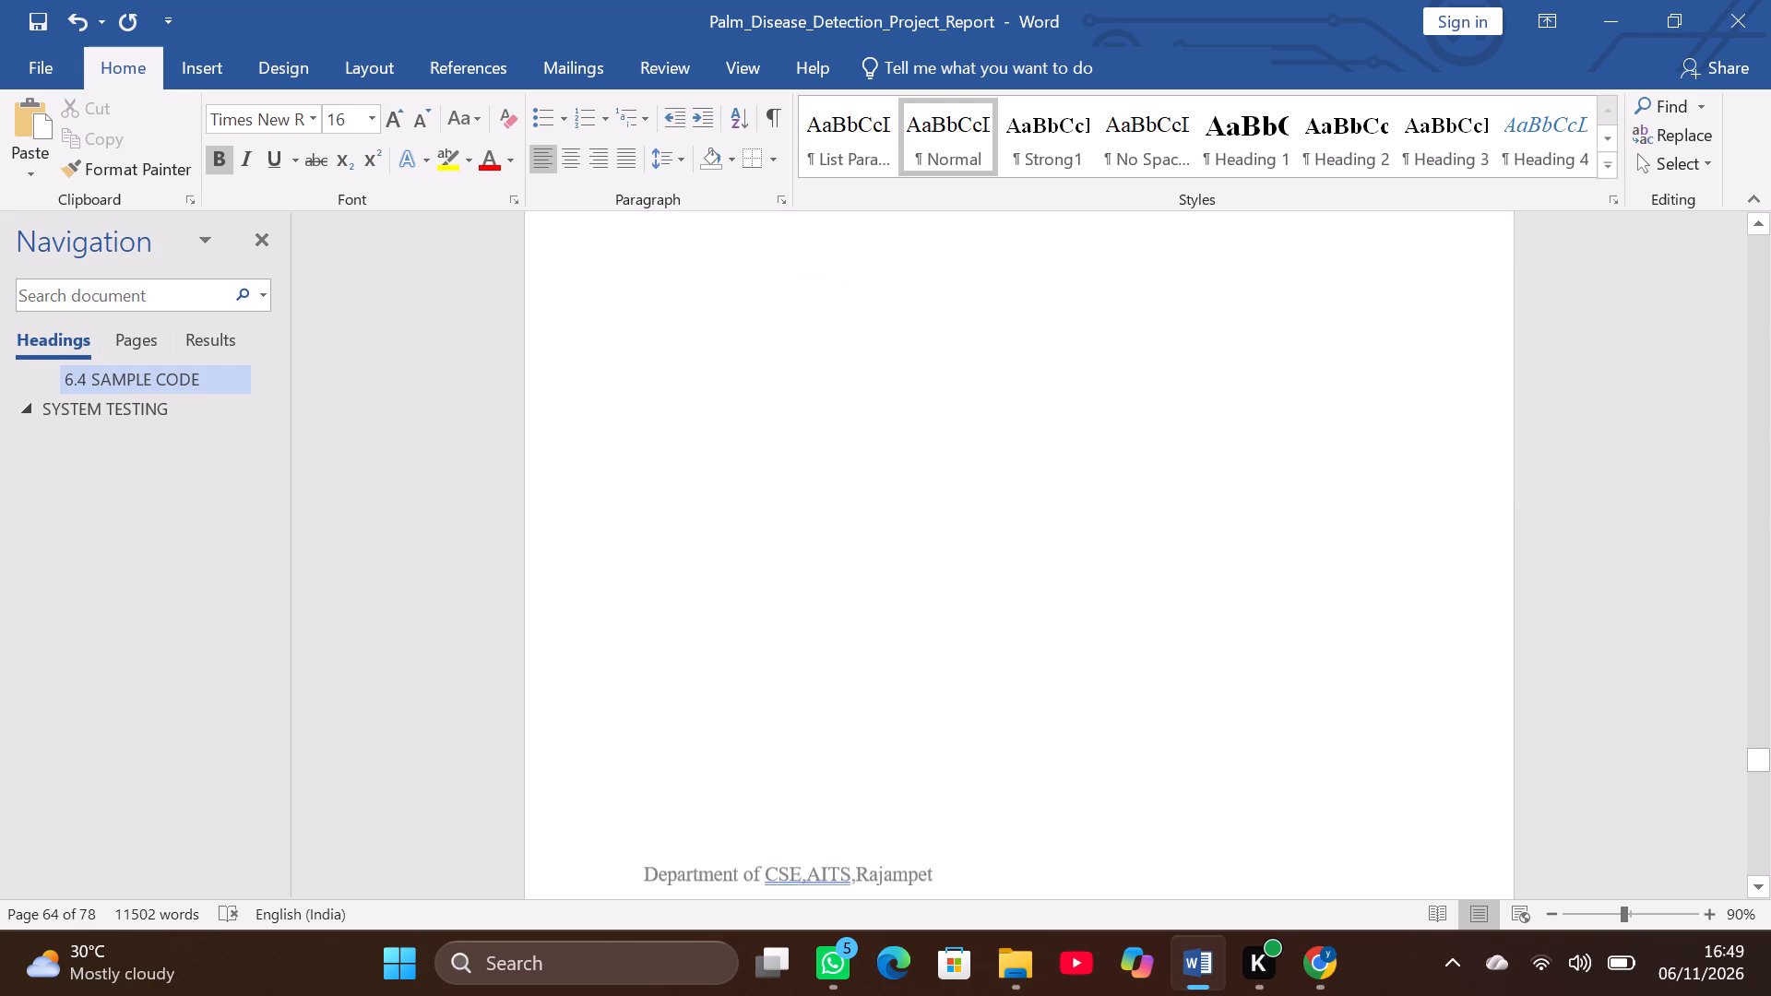
scroll(803, 518, "down", 12)
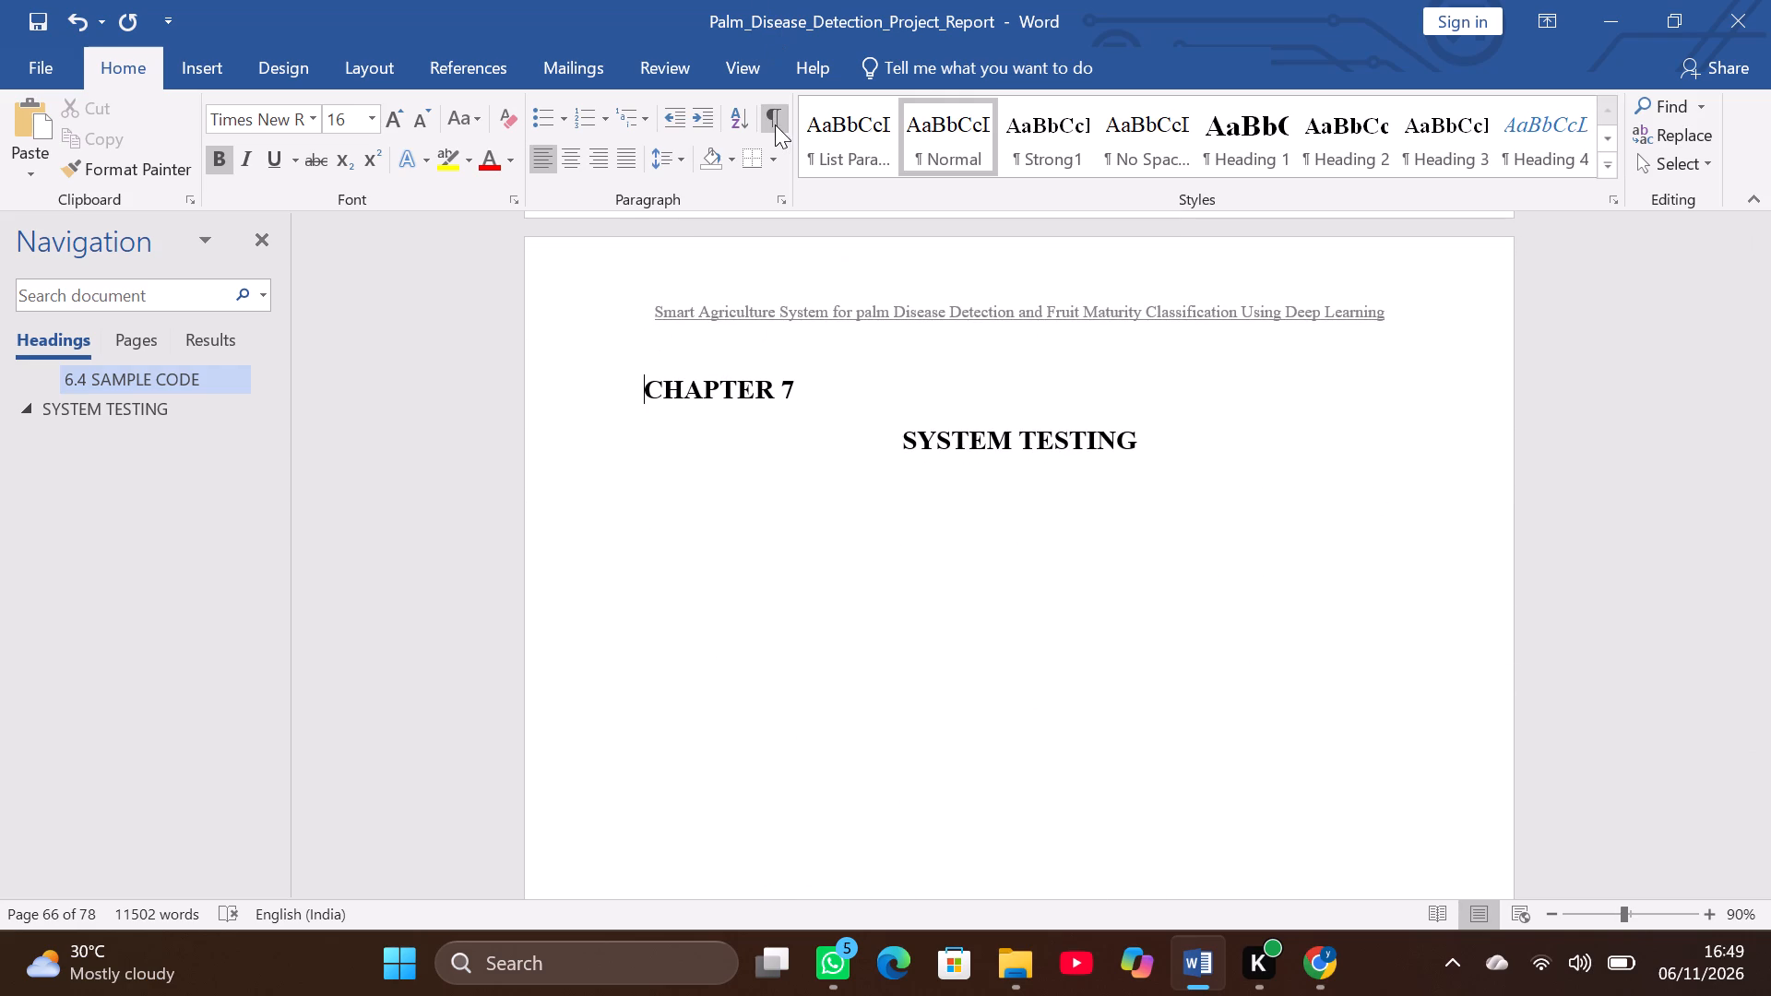
left_click(775, 125)
scroll(821, 322, "up", 20)
scroll(821, 322, "up", 1)
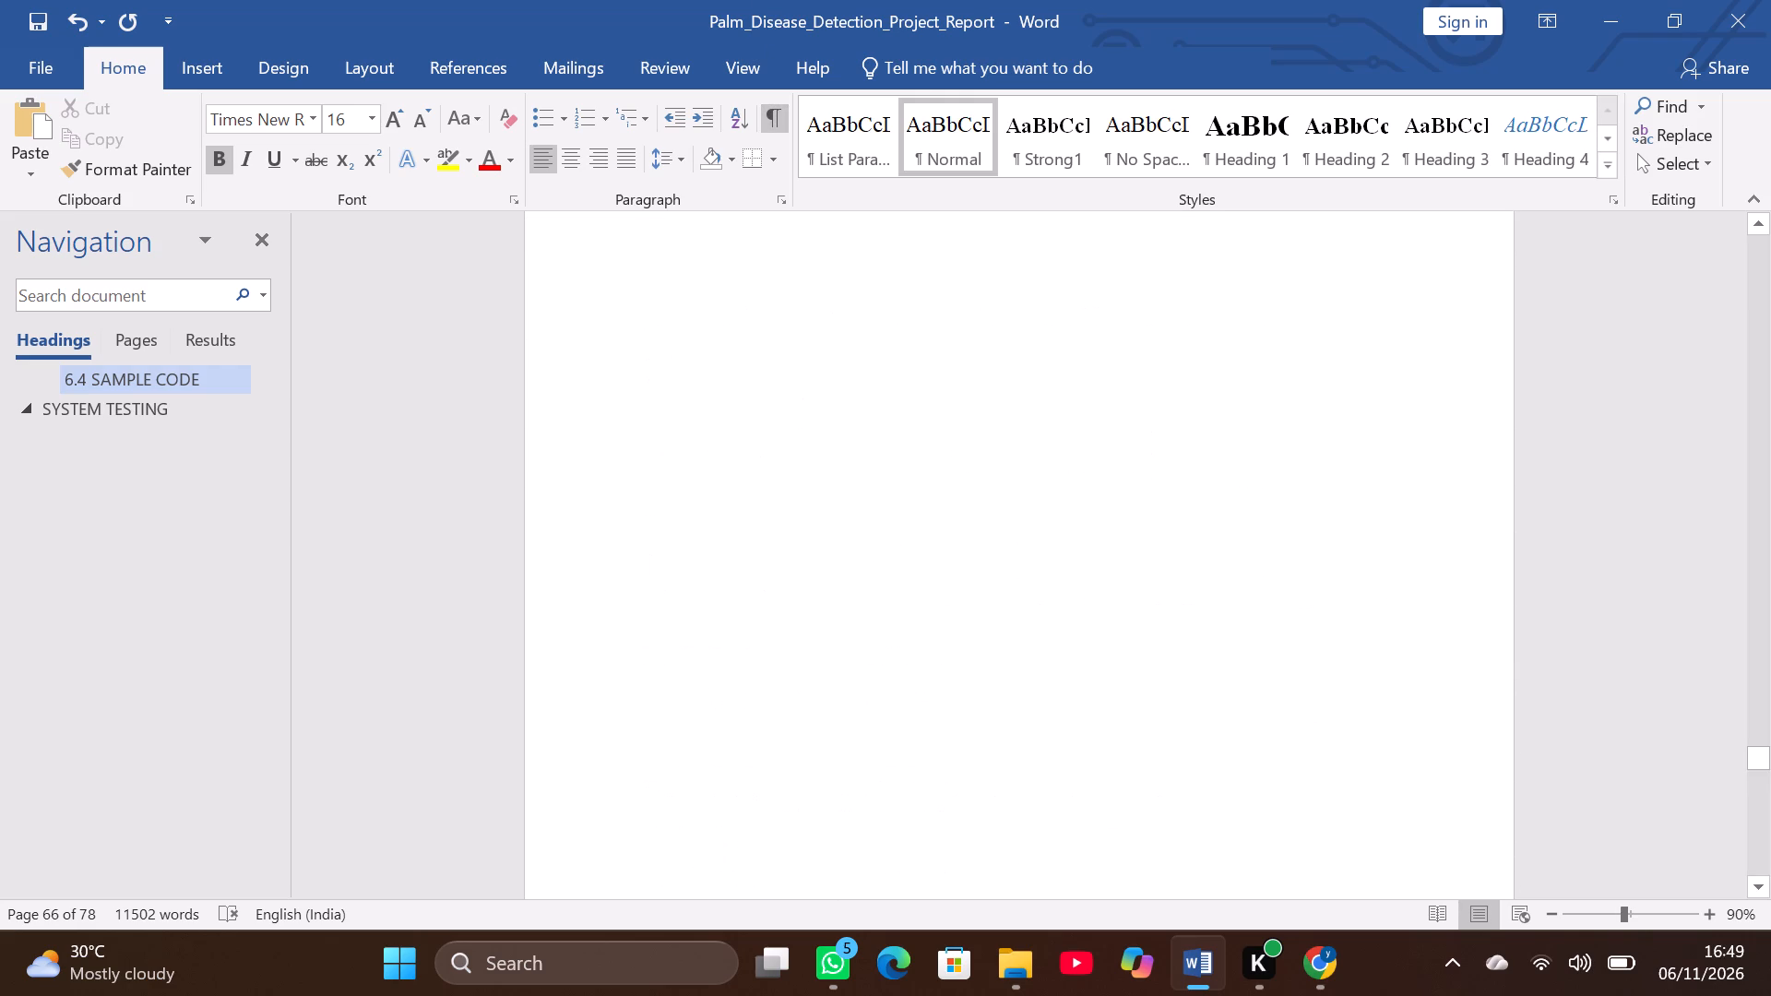
scroll(821, 322, "up", 4)
left_click(1016, 368)
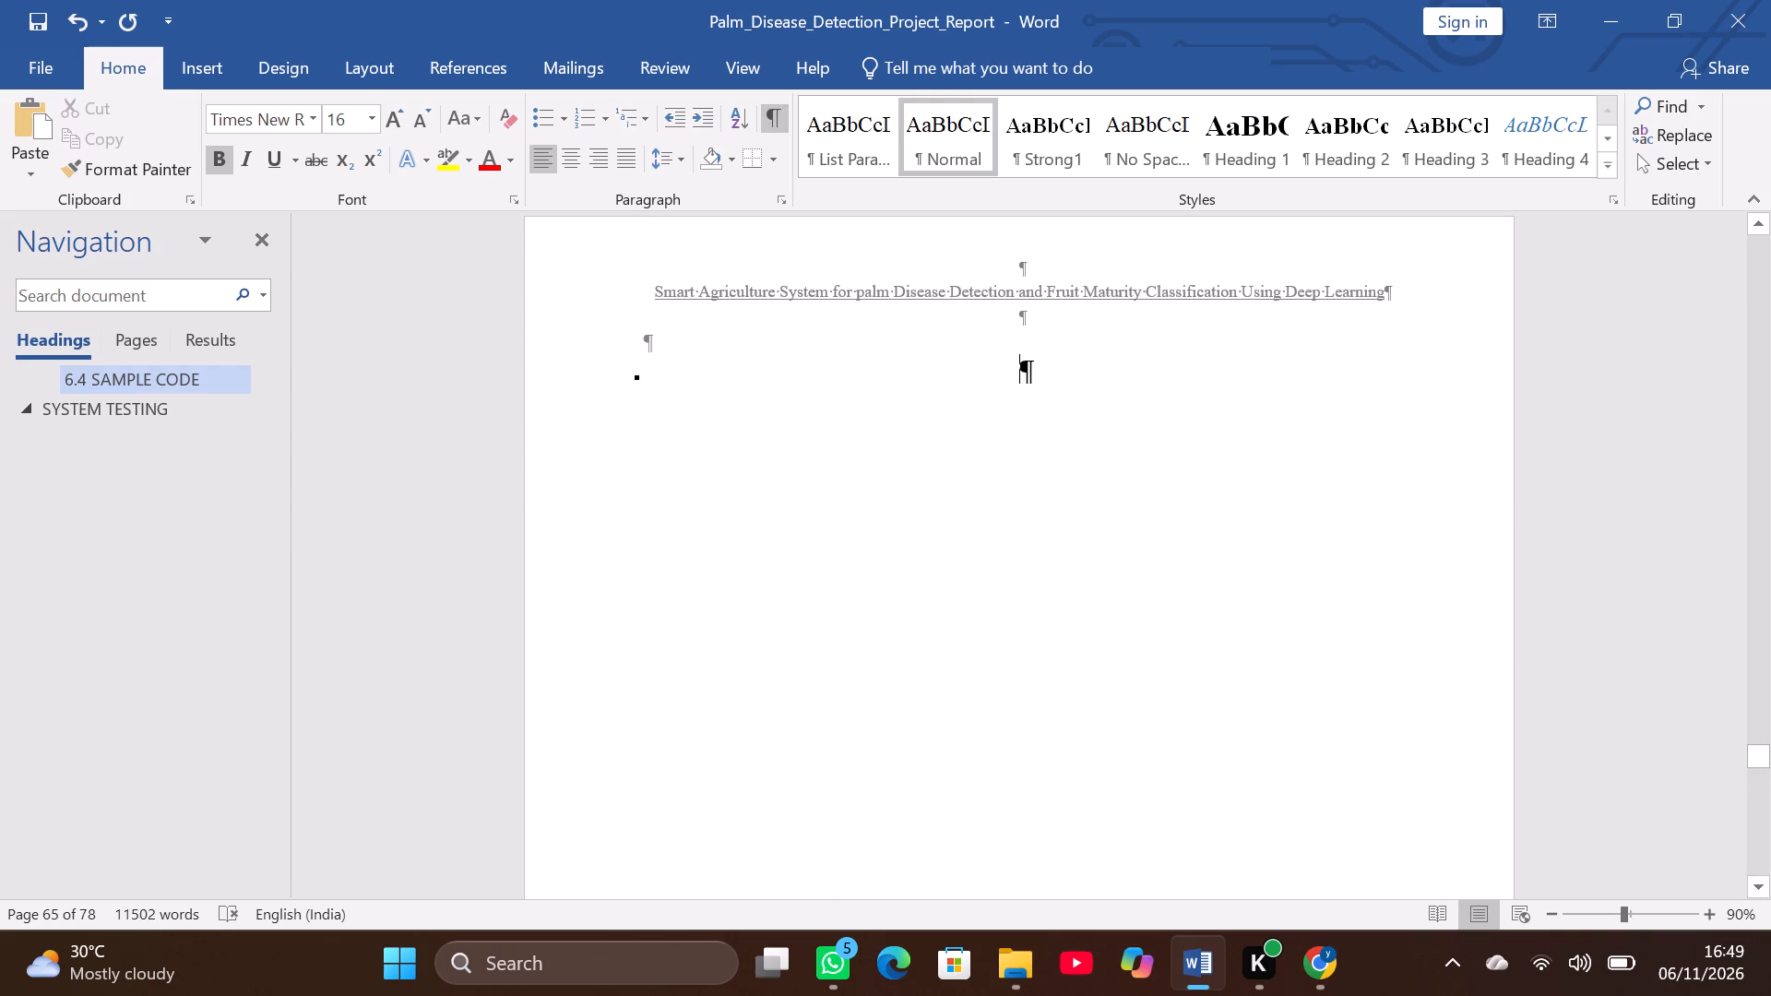
key("Delete")
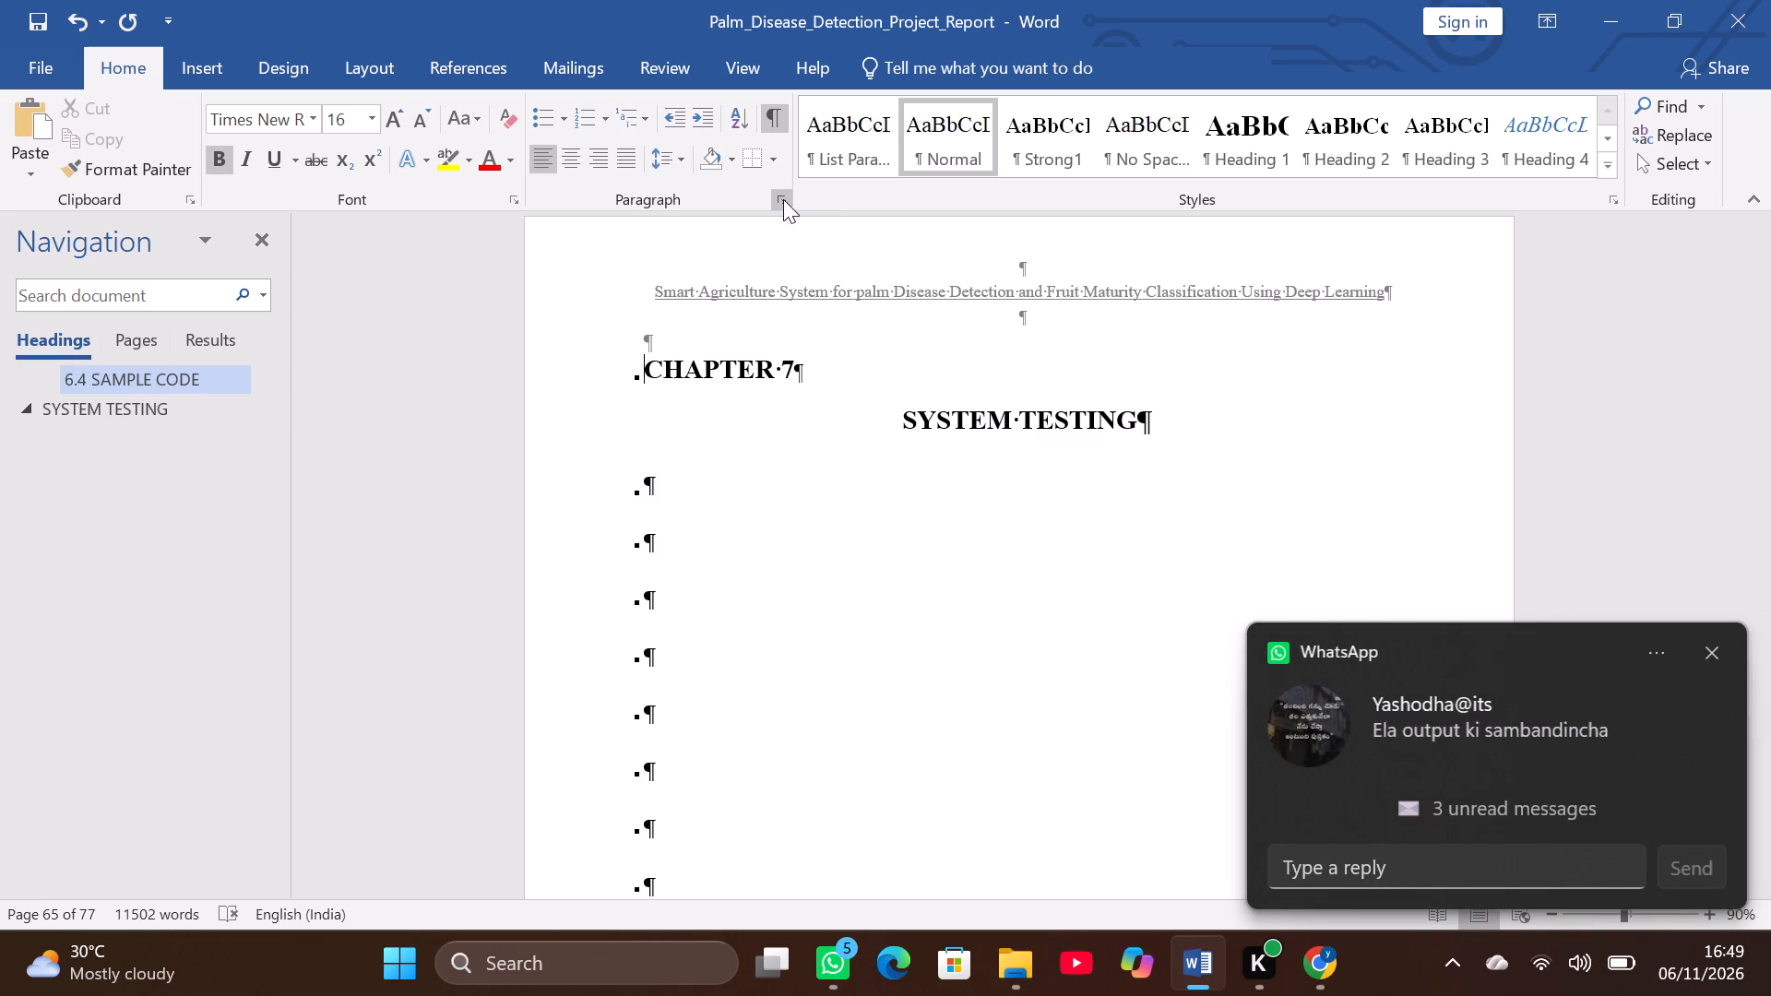
Turn off "Page break before" in the paragraph settings of the "CHAPTER 7" title.
left_click(783, 199)
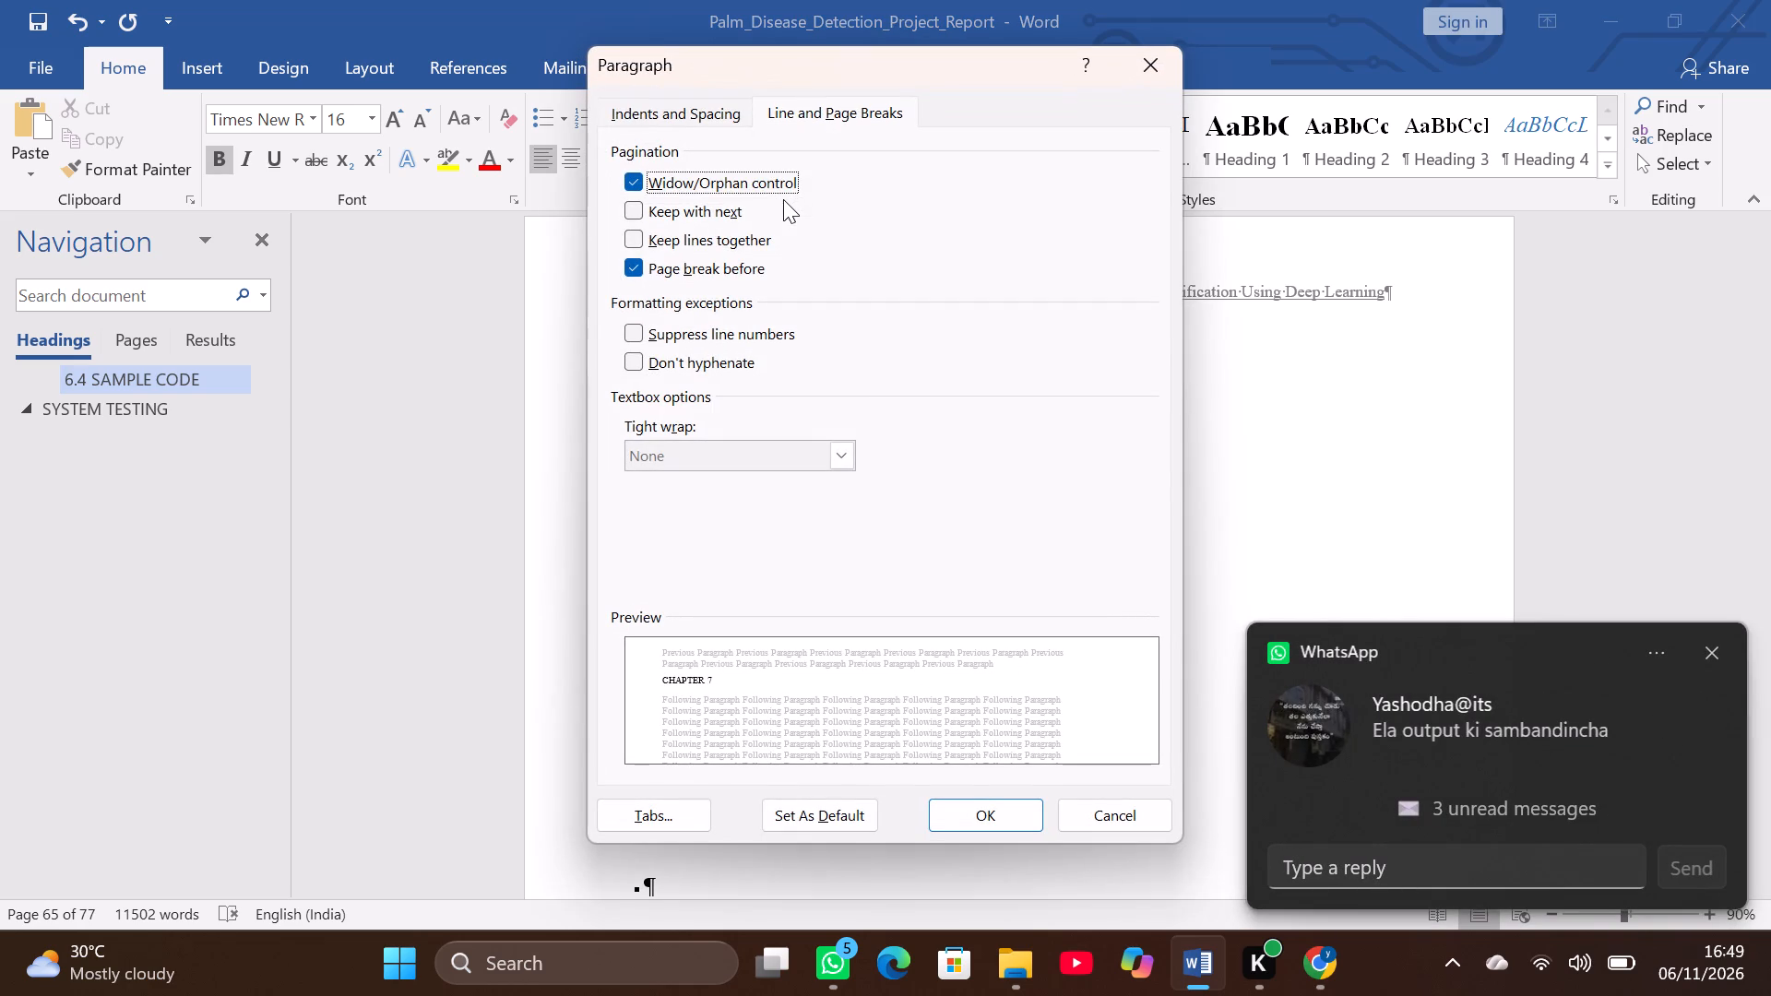
left_click(719, 262)
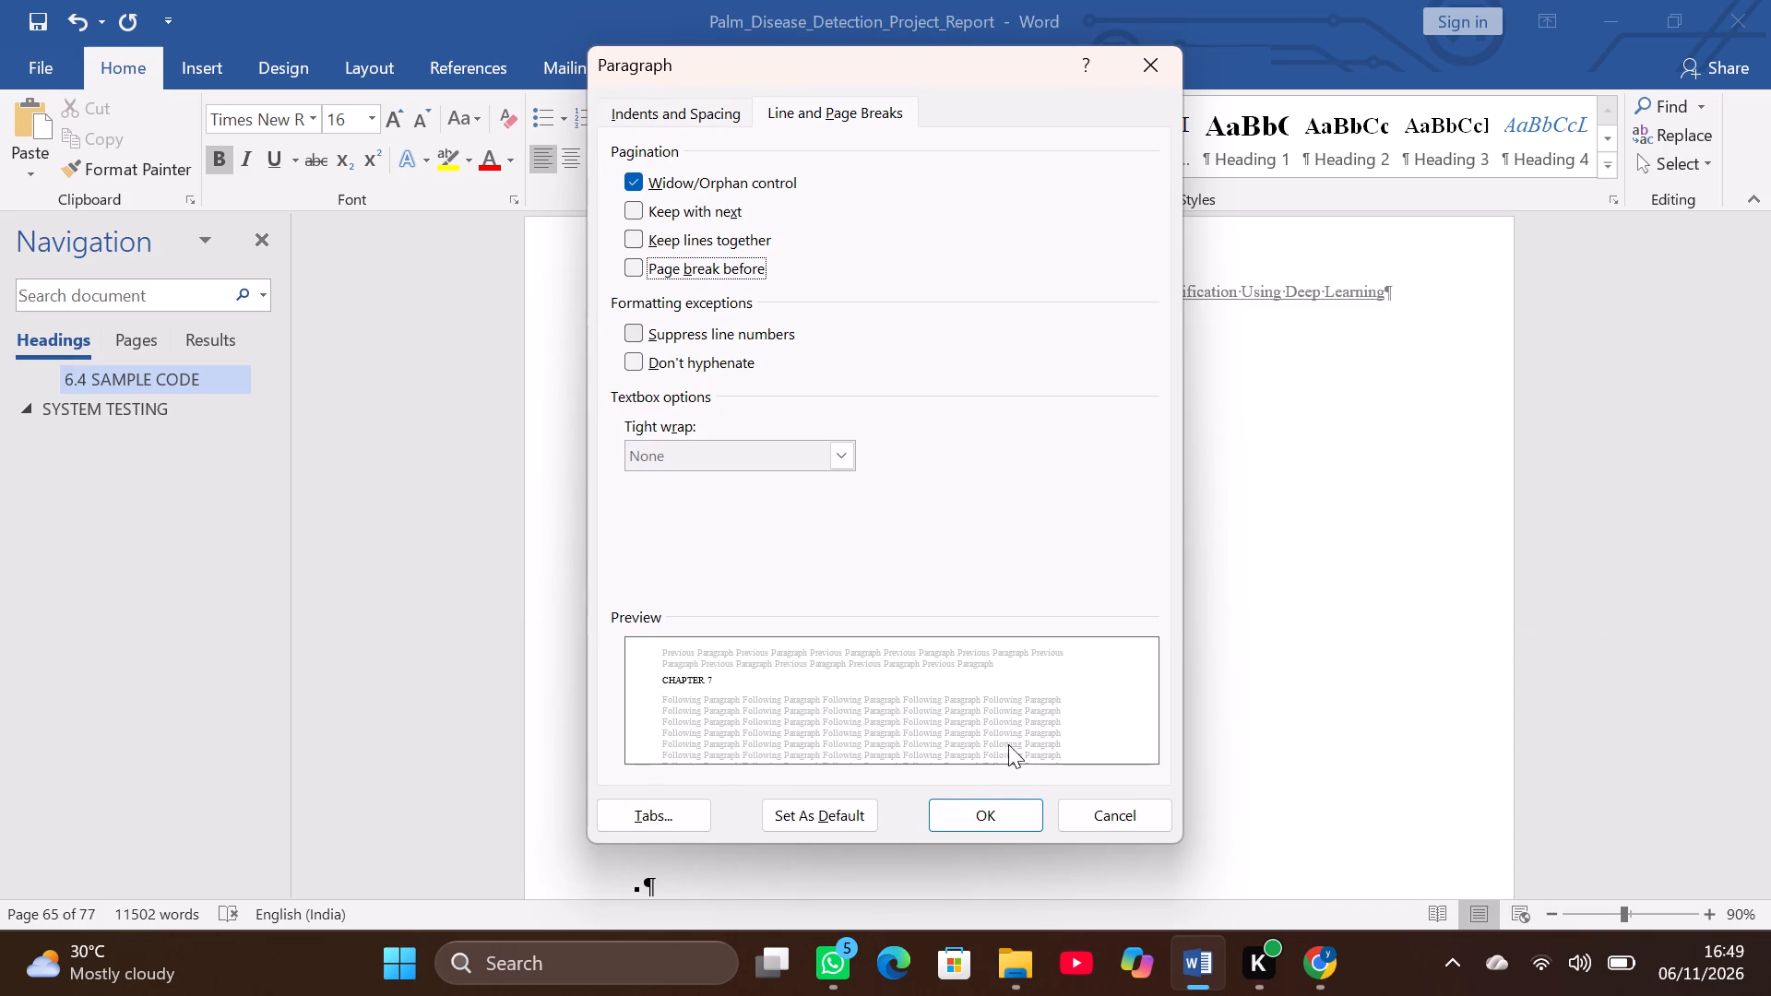
left_click(1001, 804)
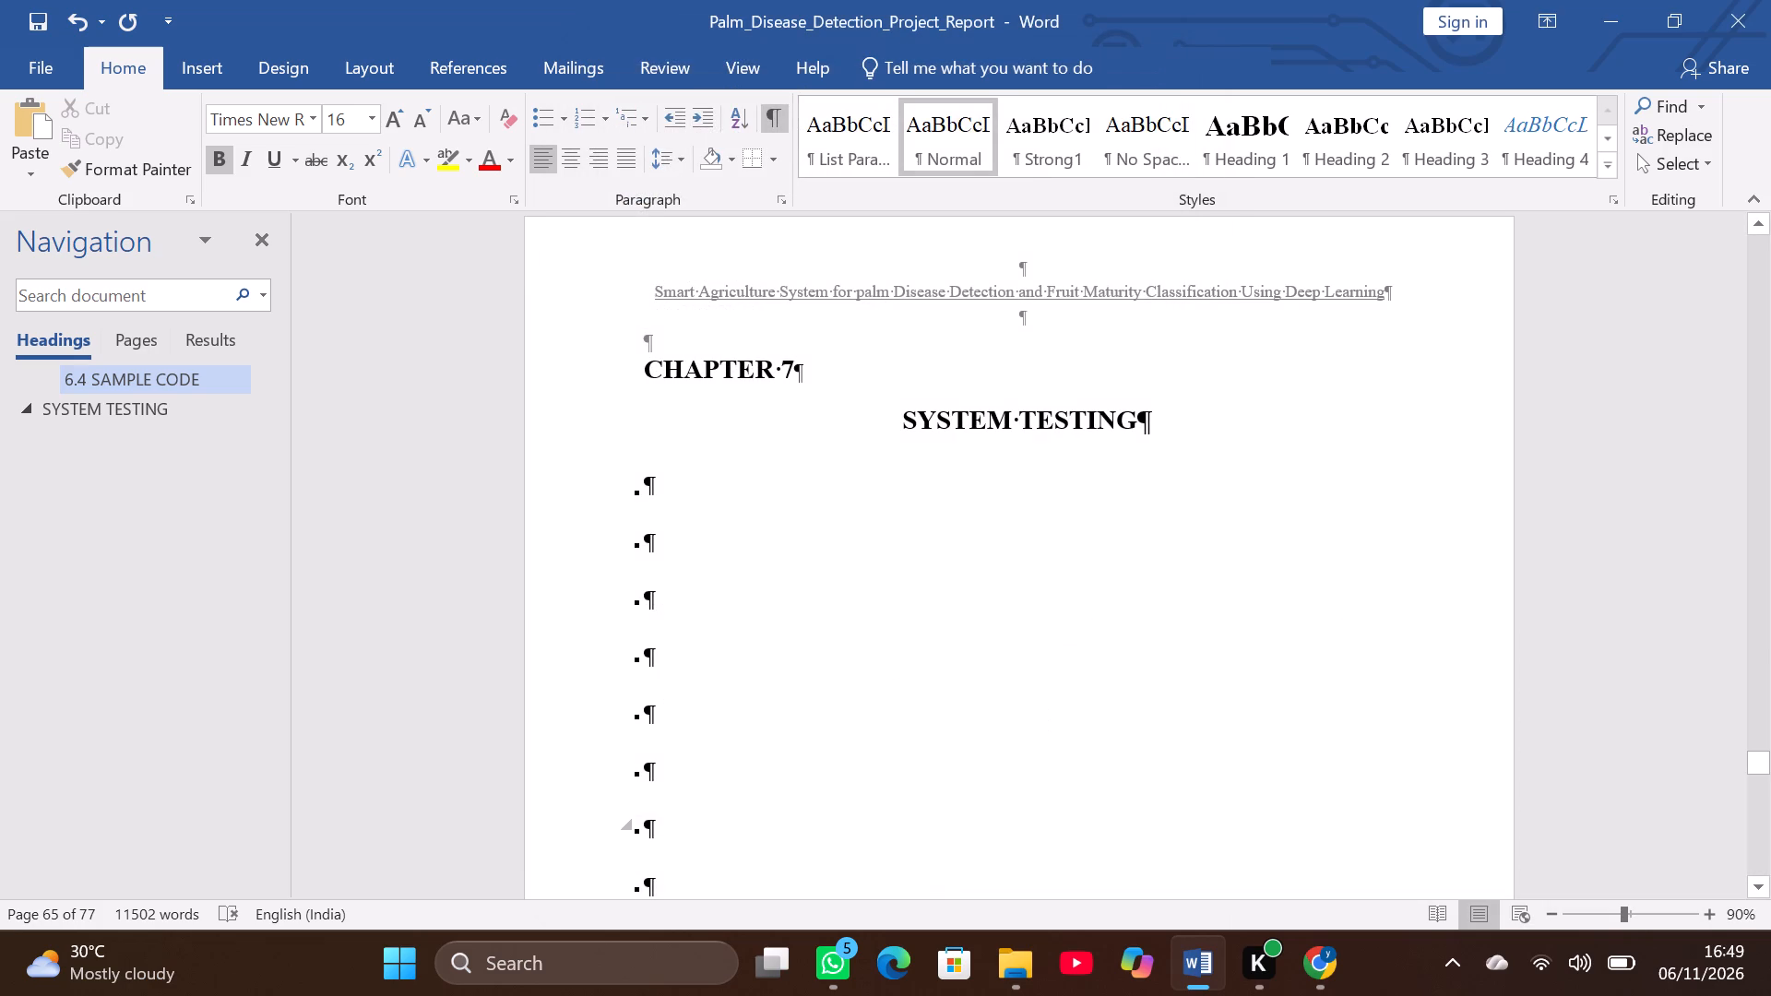
Insert eight empty lines above the "CHAPTER 7" title to move it down the page.
key("Return")
key("Return")
key("Return")
key("Return")
key("Return")
key("Return")
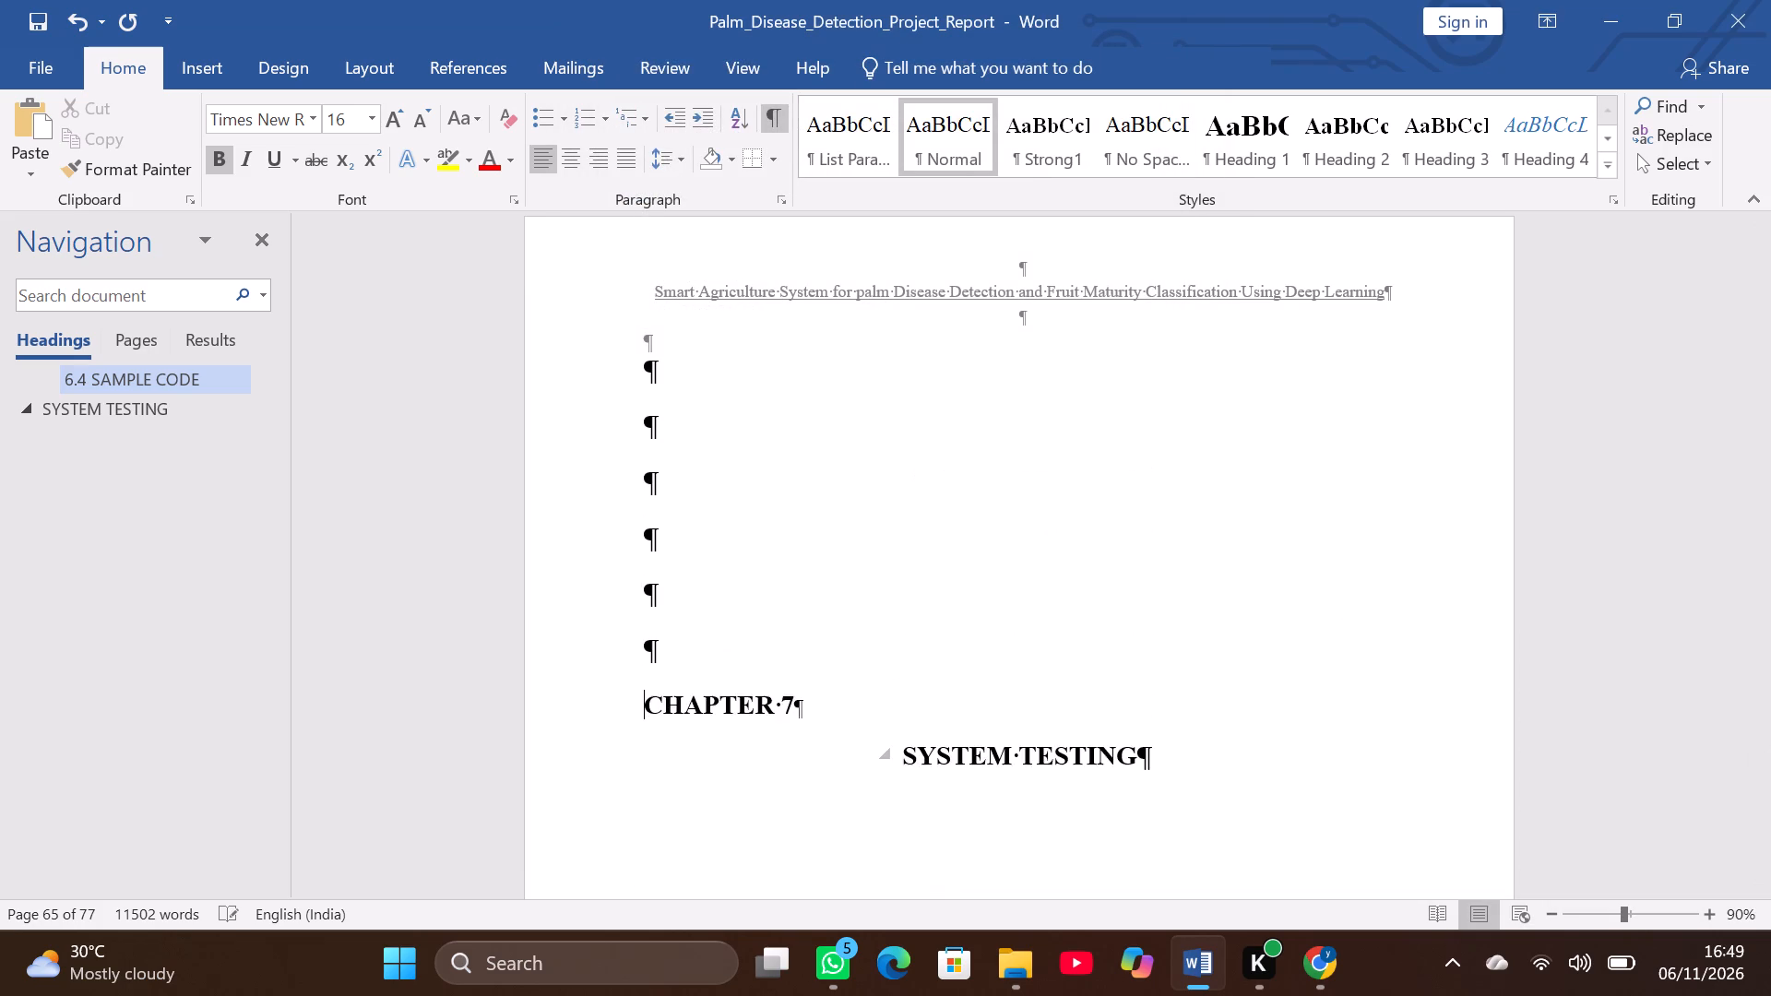
key("Return")
key("Return")
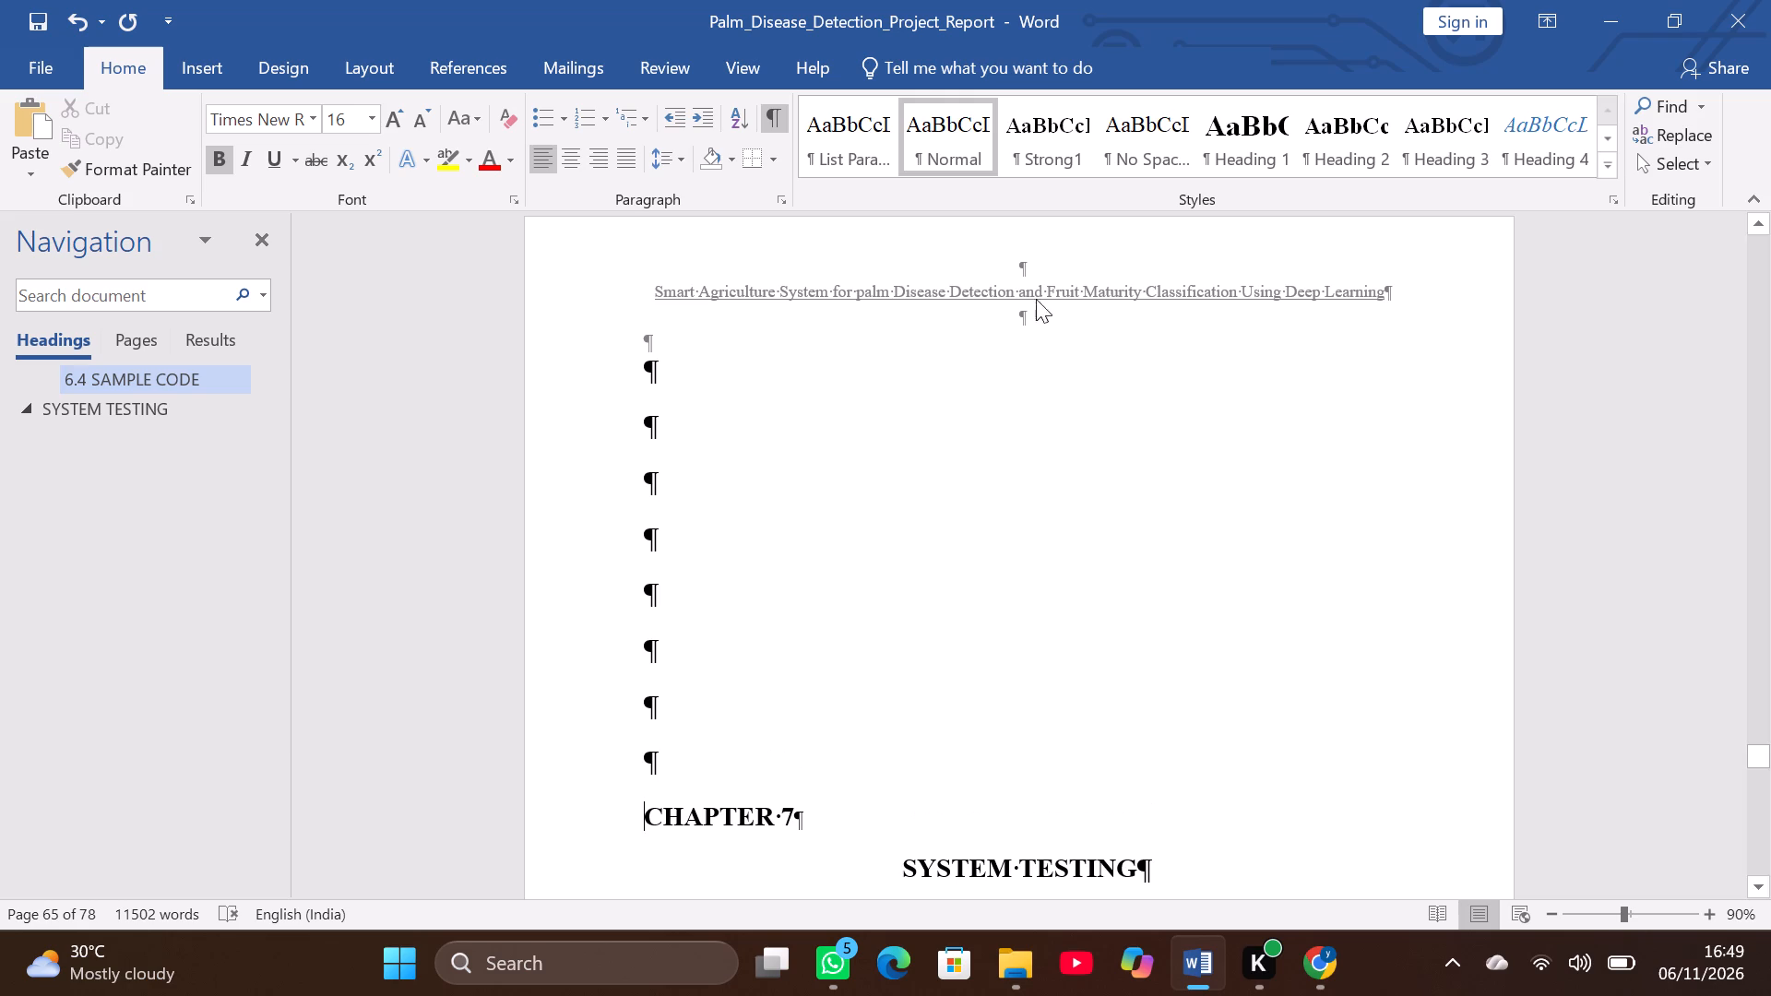
Centre the "CHAPTER 7" title horizontally.
left_click(570, 157)
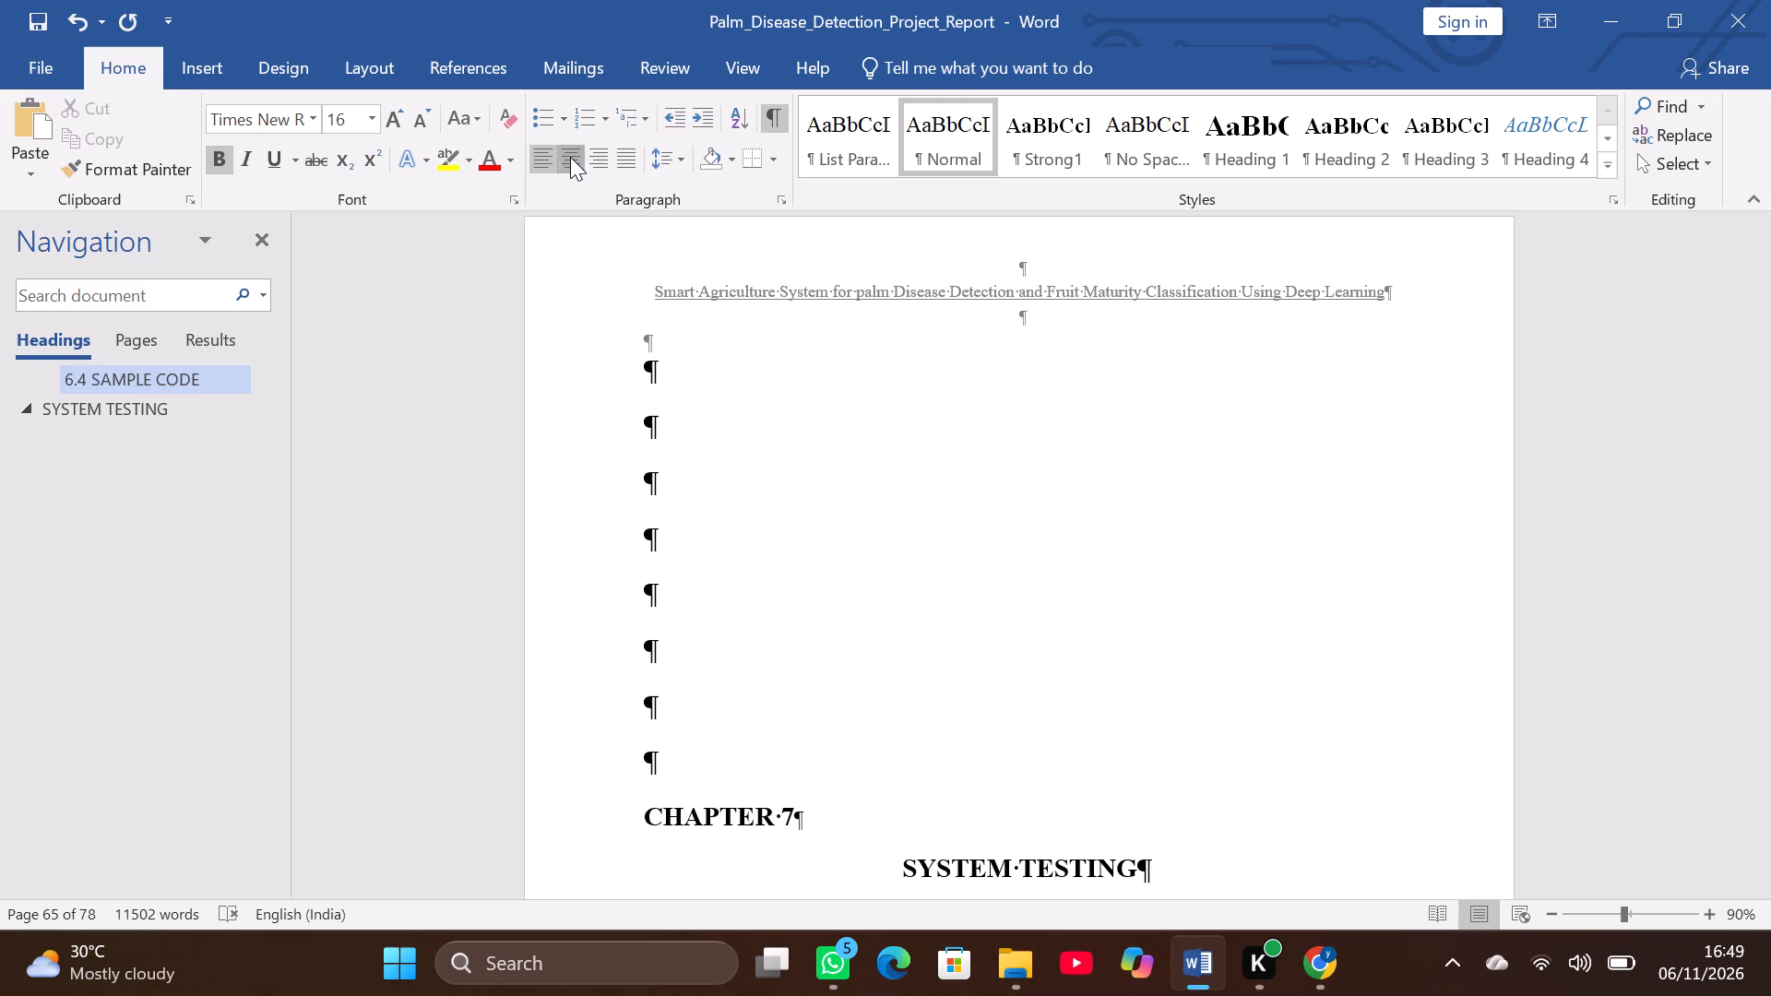
Insert three more empty lines directly above the centred "CHAPTER 7" title.
scroll(798, 433, "down", 10)
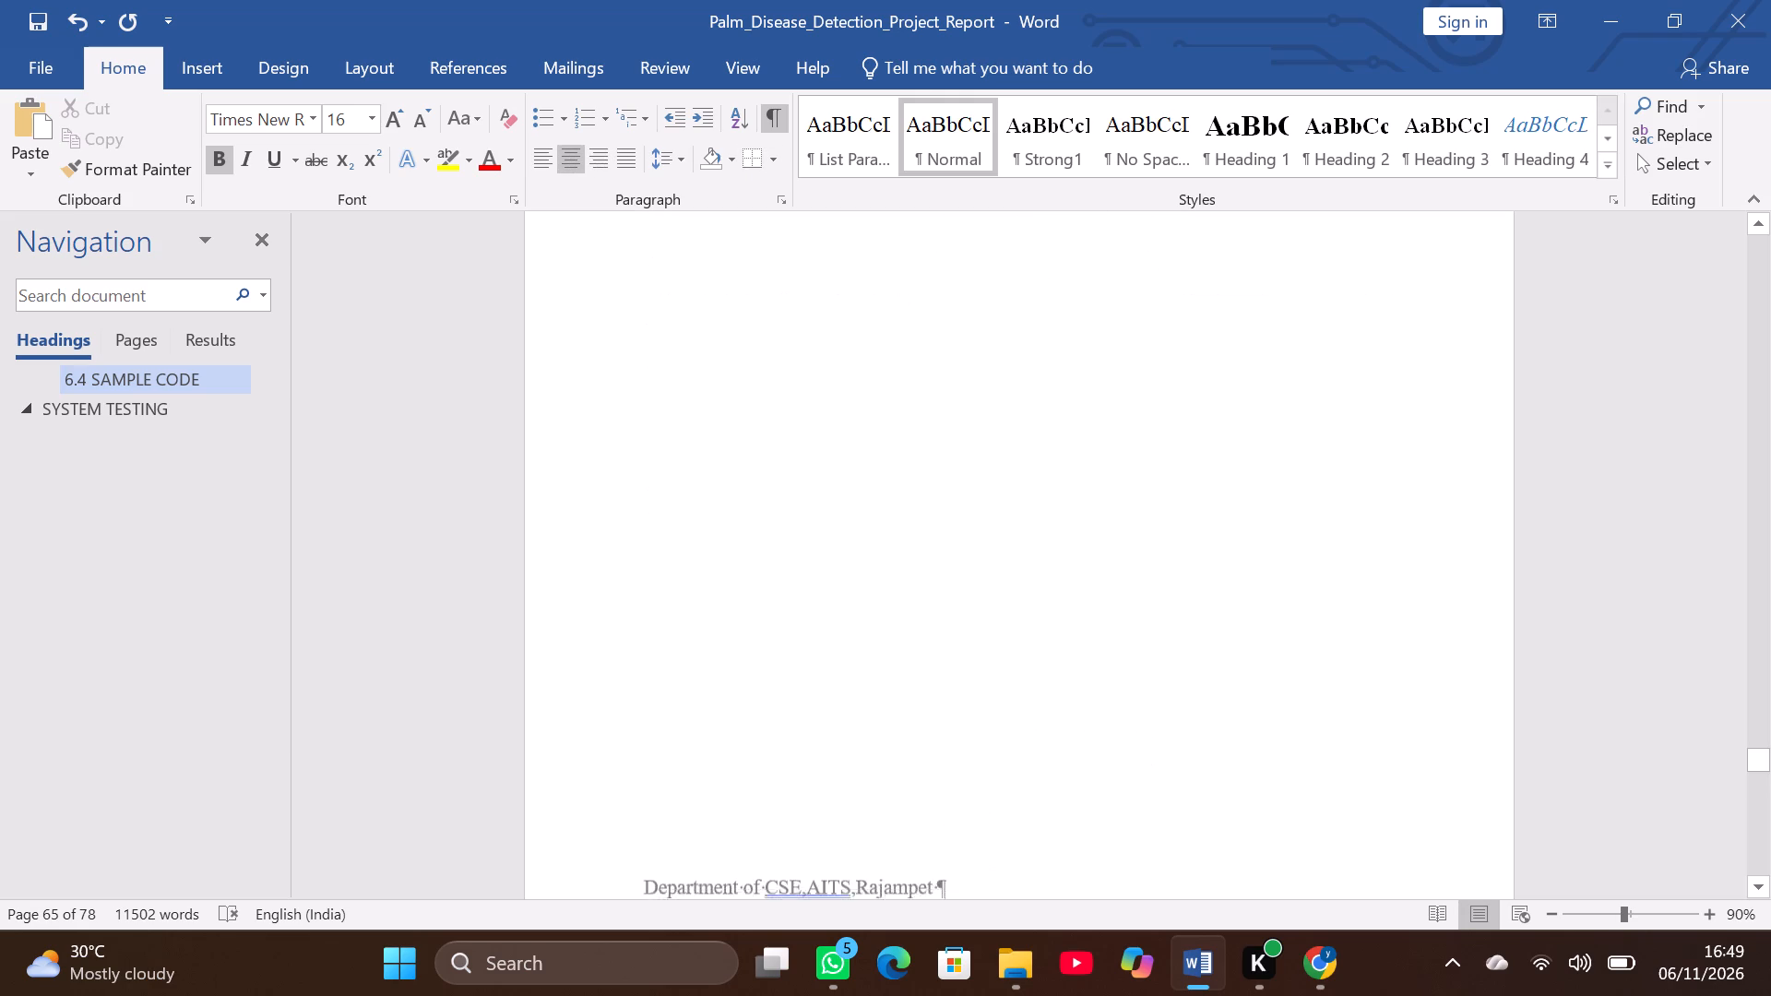
scroll(798, 433, "down", 11)
scroll(798, 433, "up", 15)
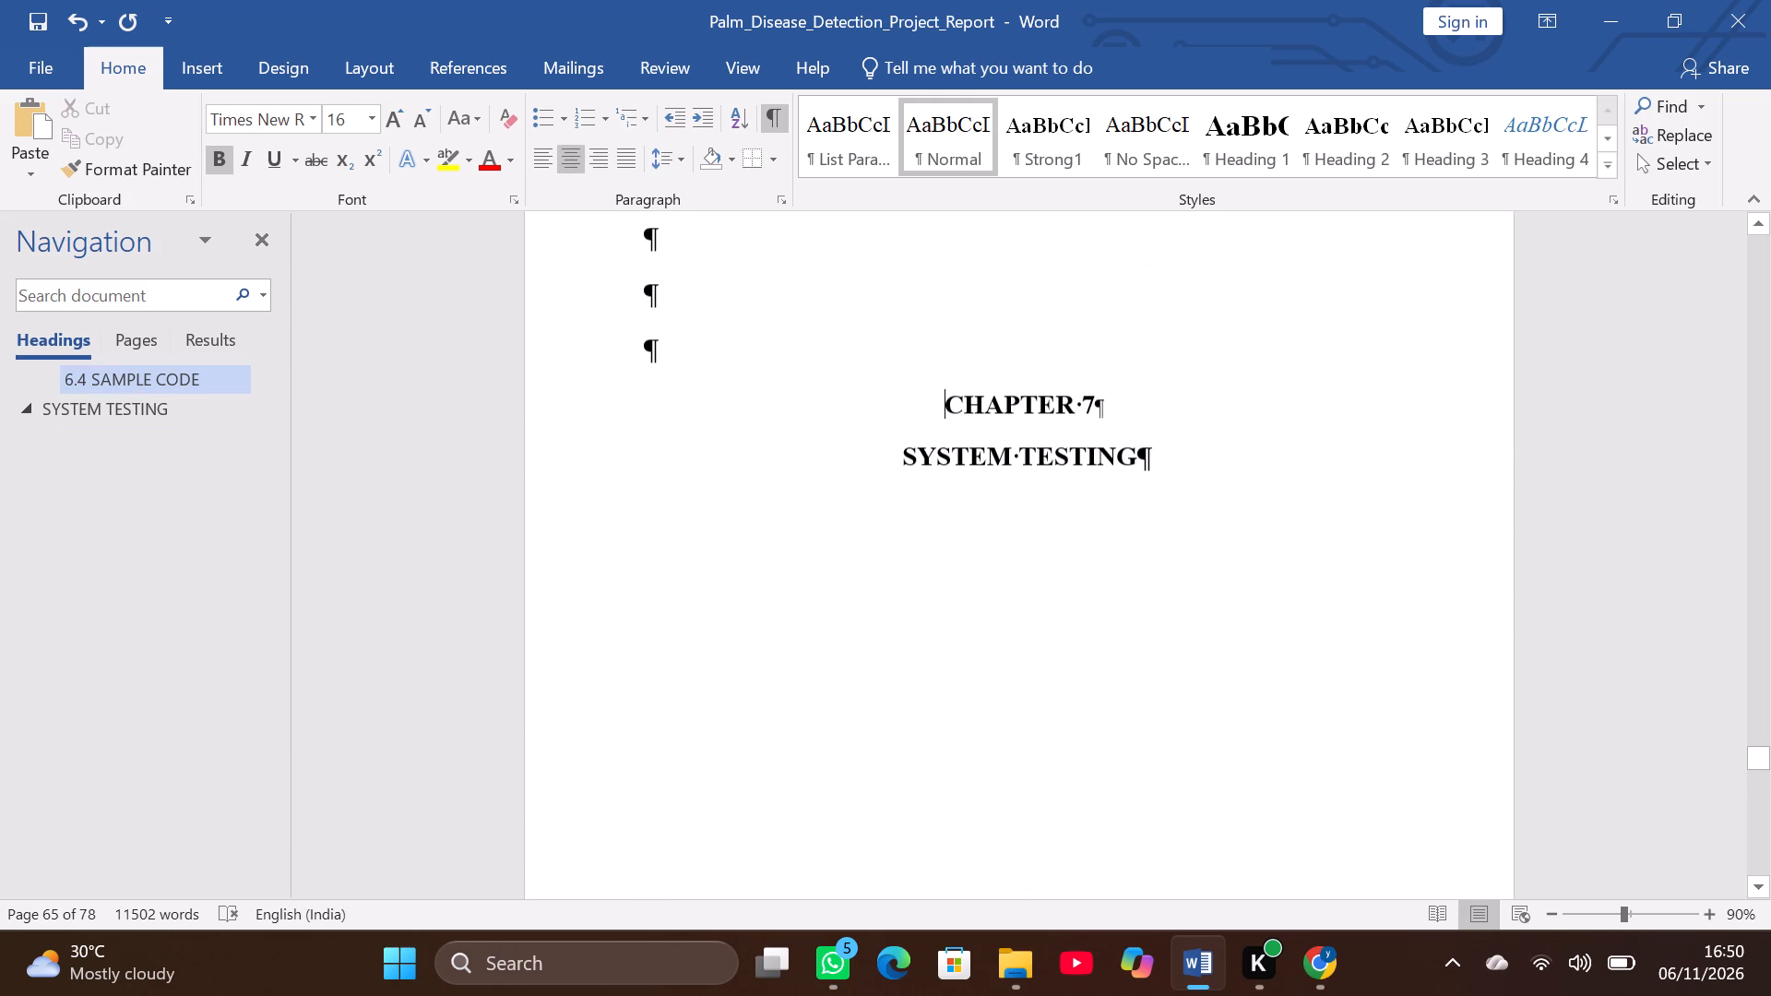
key("Return")
key("Return")
key("Return")
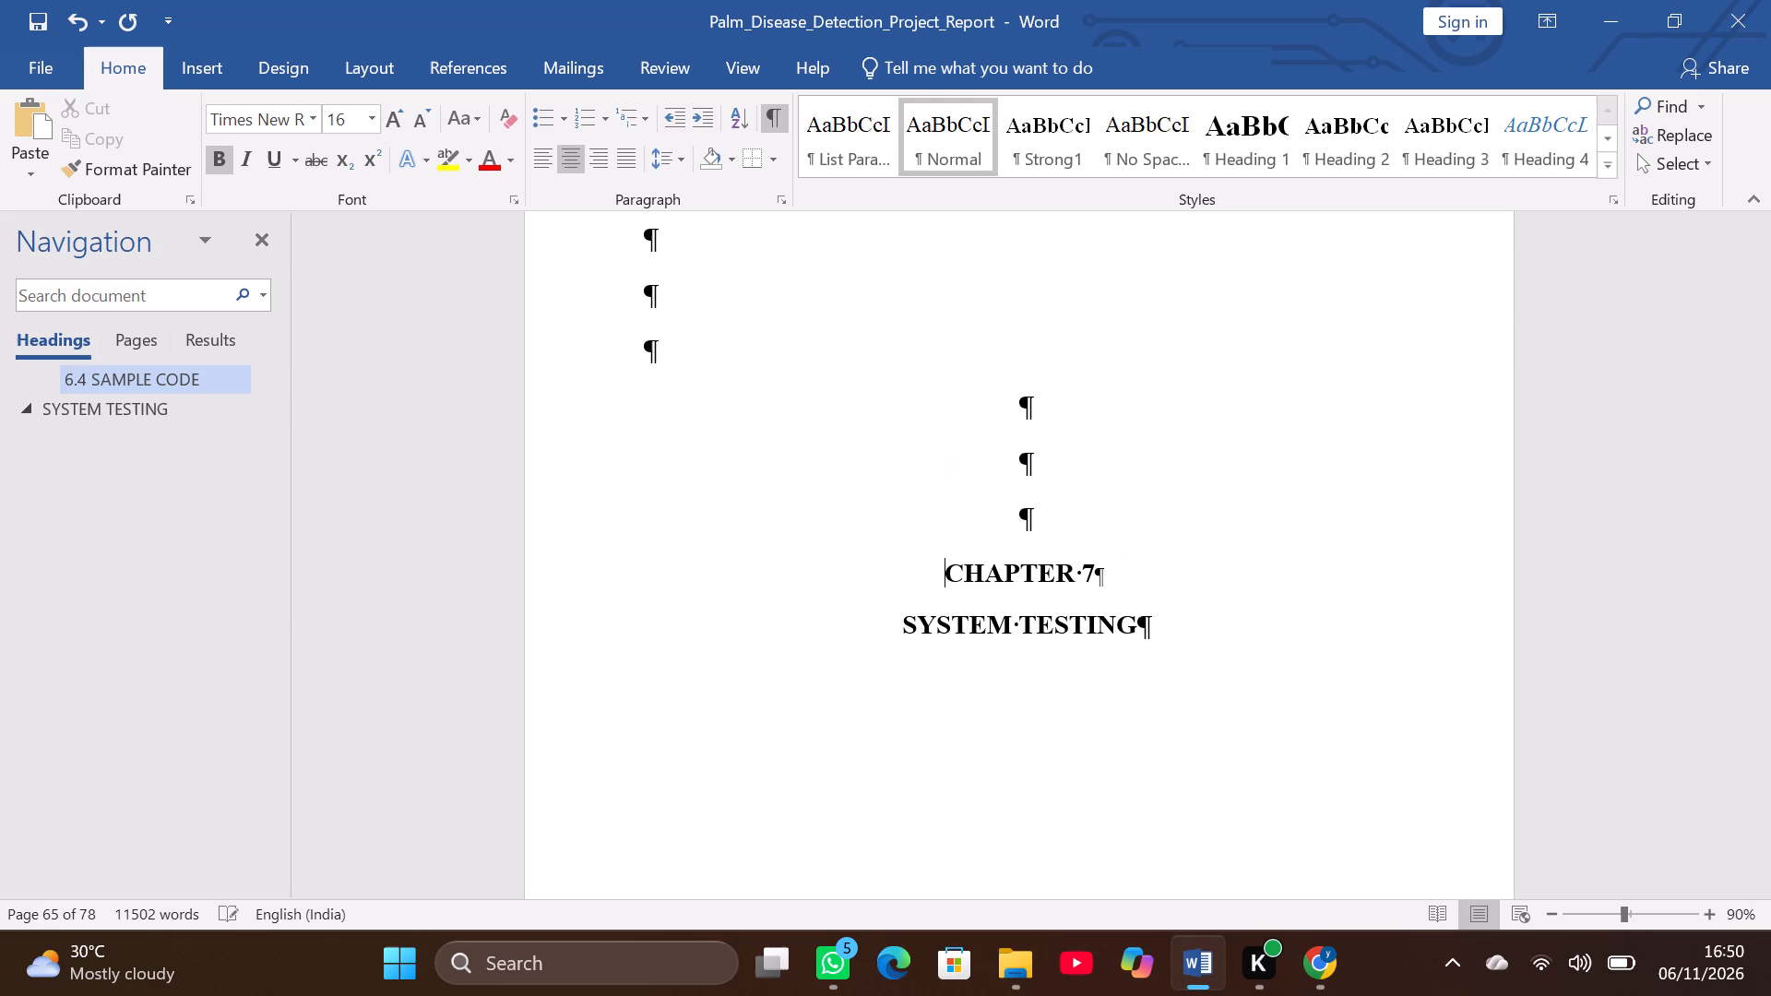
Insert one empty line above the "CHAPTER 7" title.
key("Return")
Delete thirteen empty lines above the "7.1 SOFTWARE TESTING TECHNIQUES" heading to pull it up onto the chapter title page.
scroll(798, 433, "down", 13)
scroll(798, 433, "down", 16)
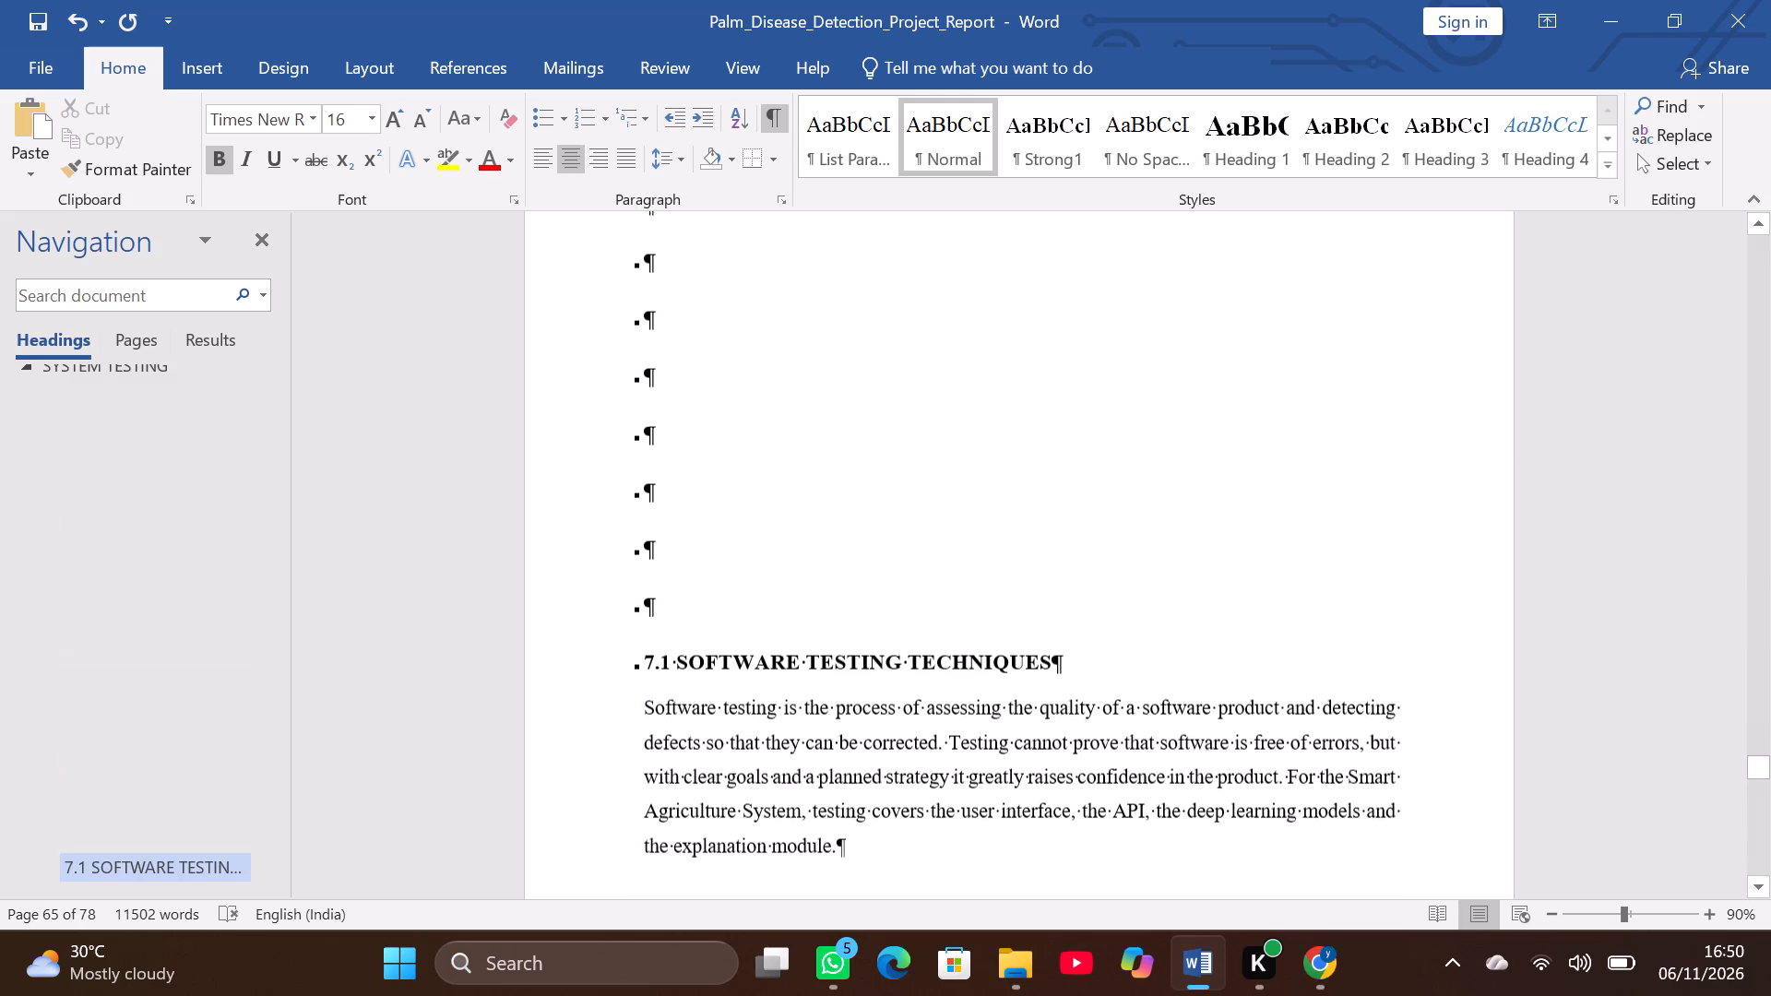
left_click(661, 587)
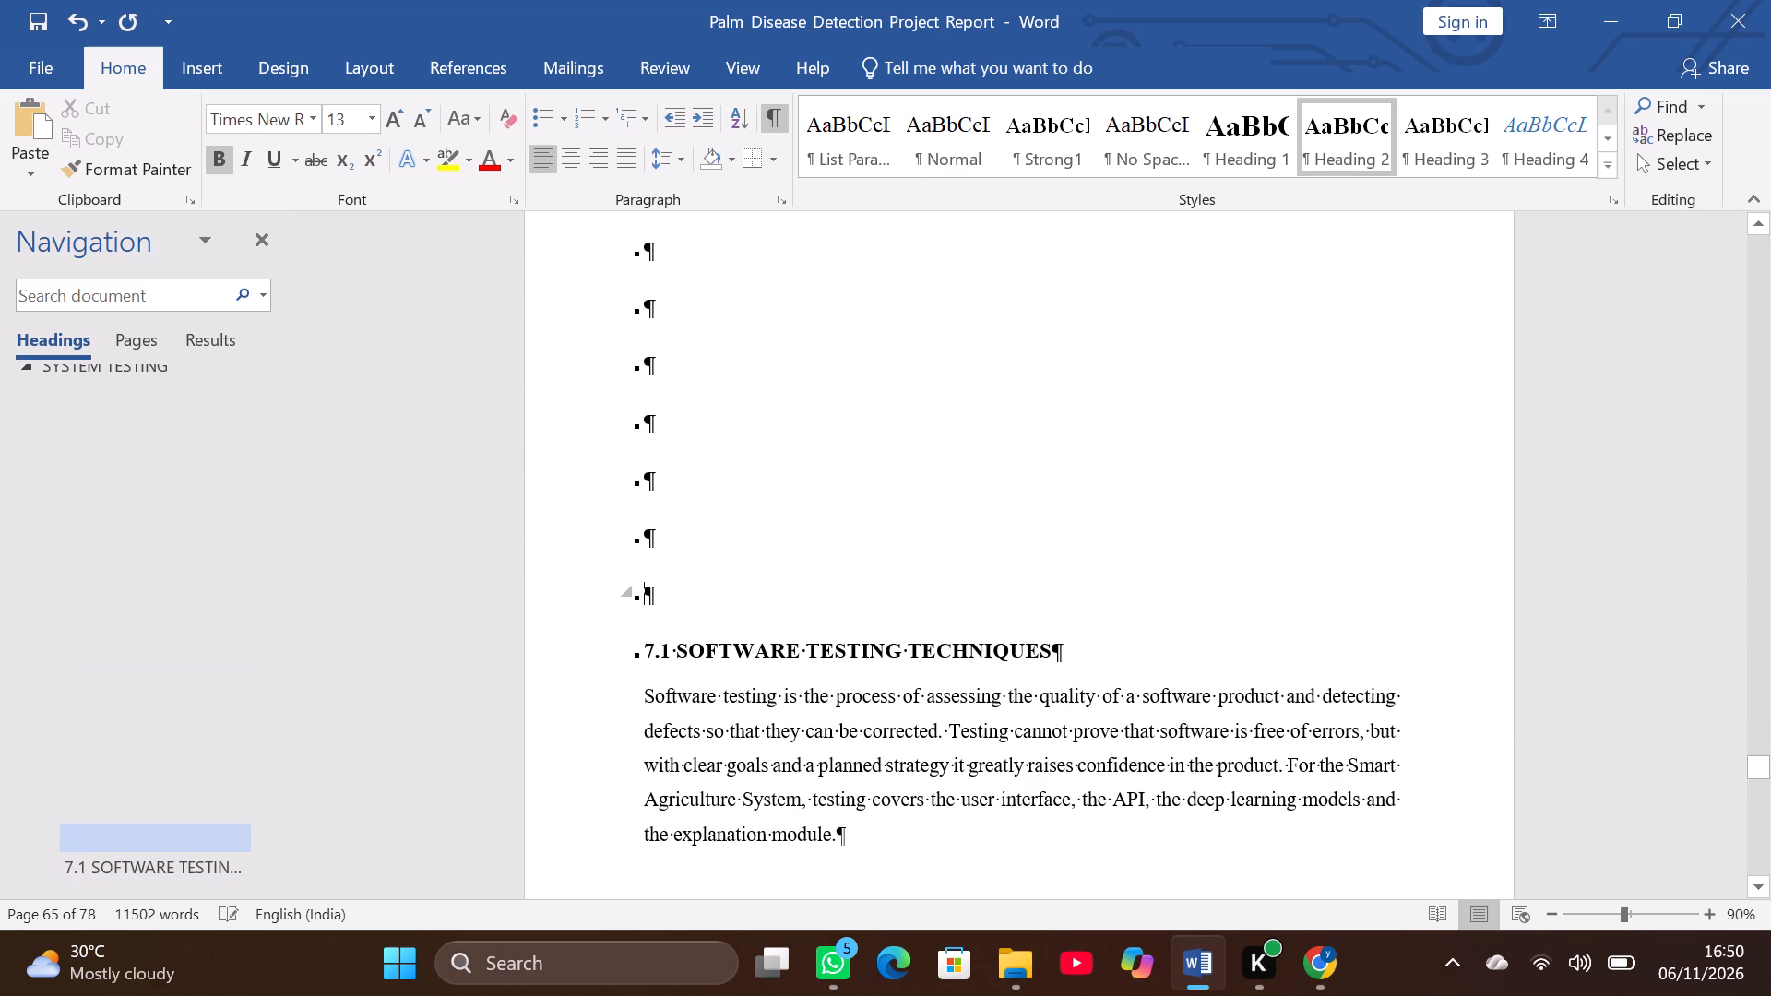
key("BackSpace")
key("BackSpace")
key("BackSpace")
key("BackSpace")
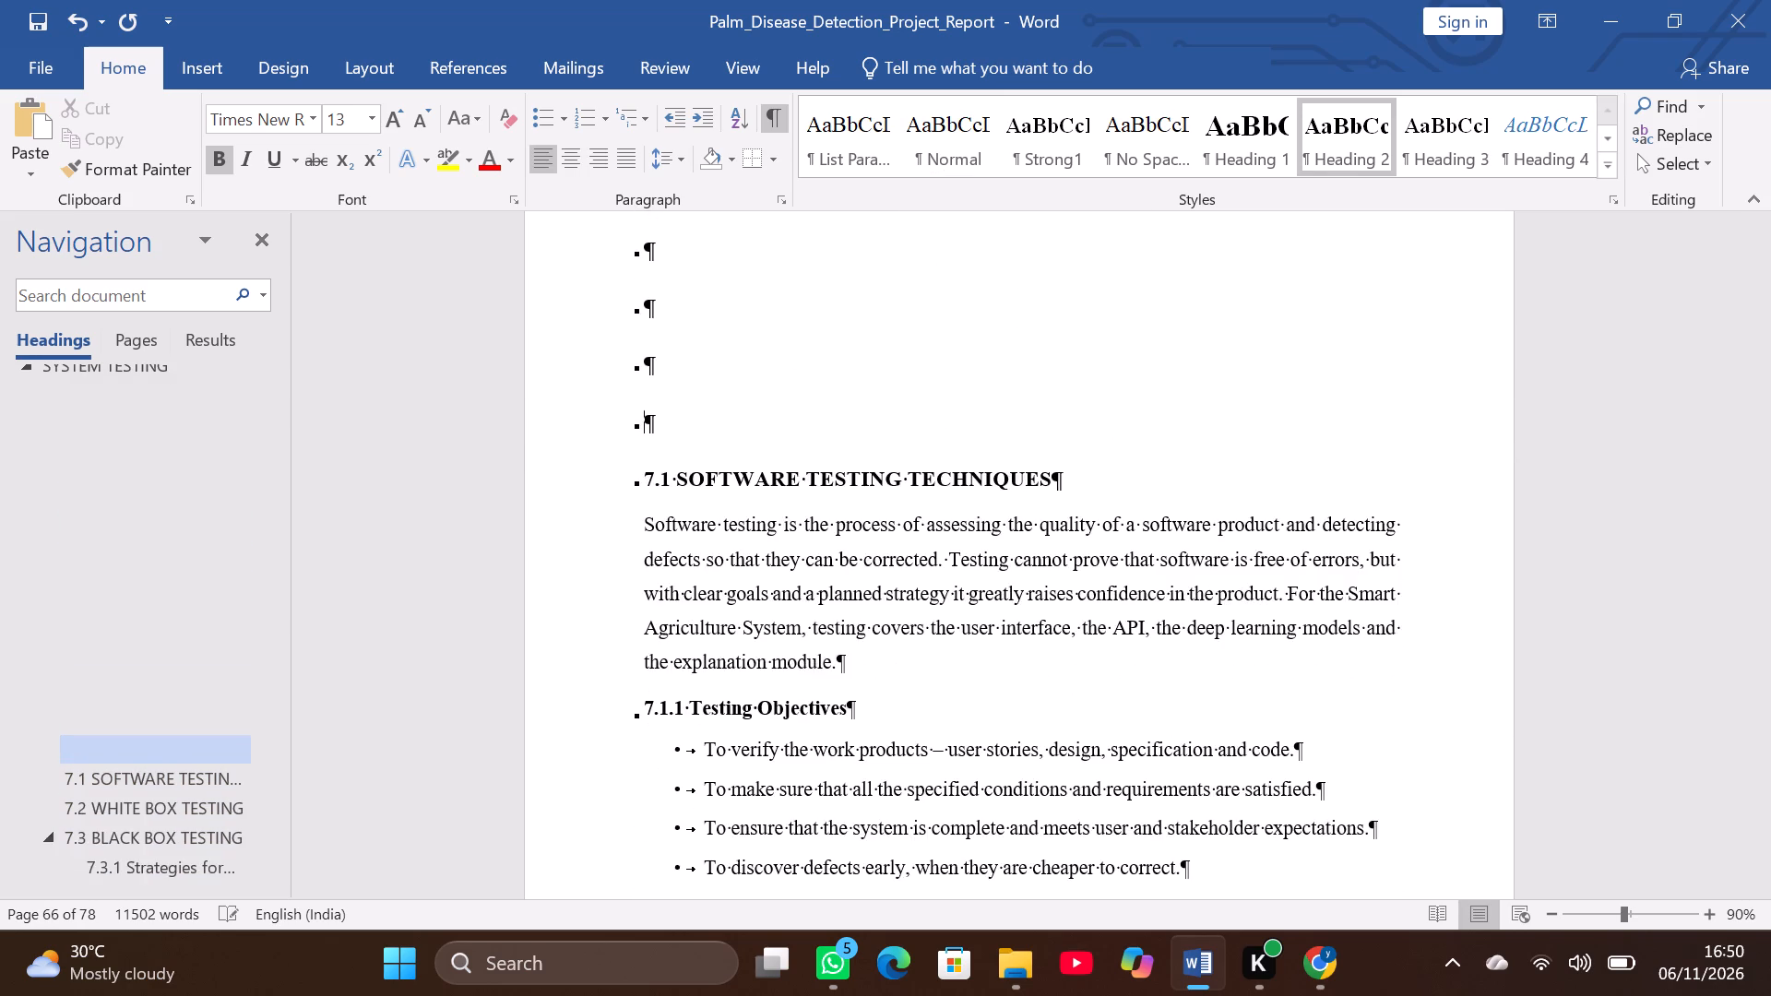
key("BackSpace")
key("BackSpace")
key("BackSpace")
scroll(661, 587, "up", 5)
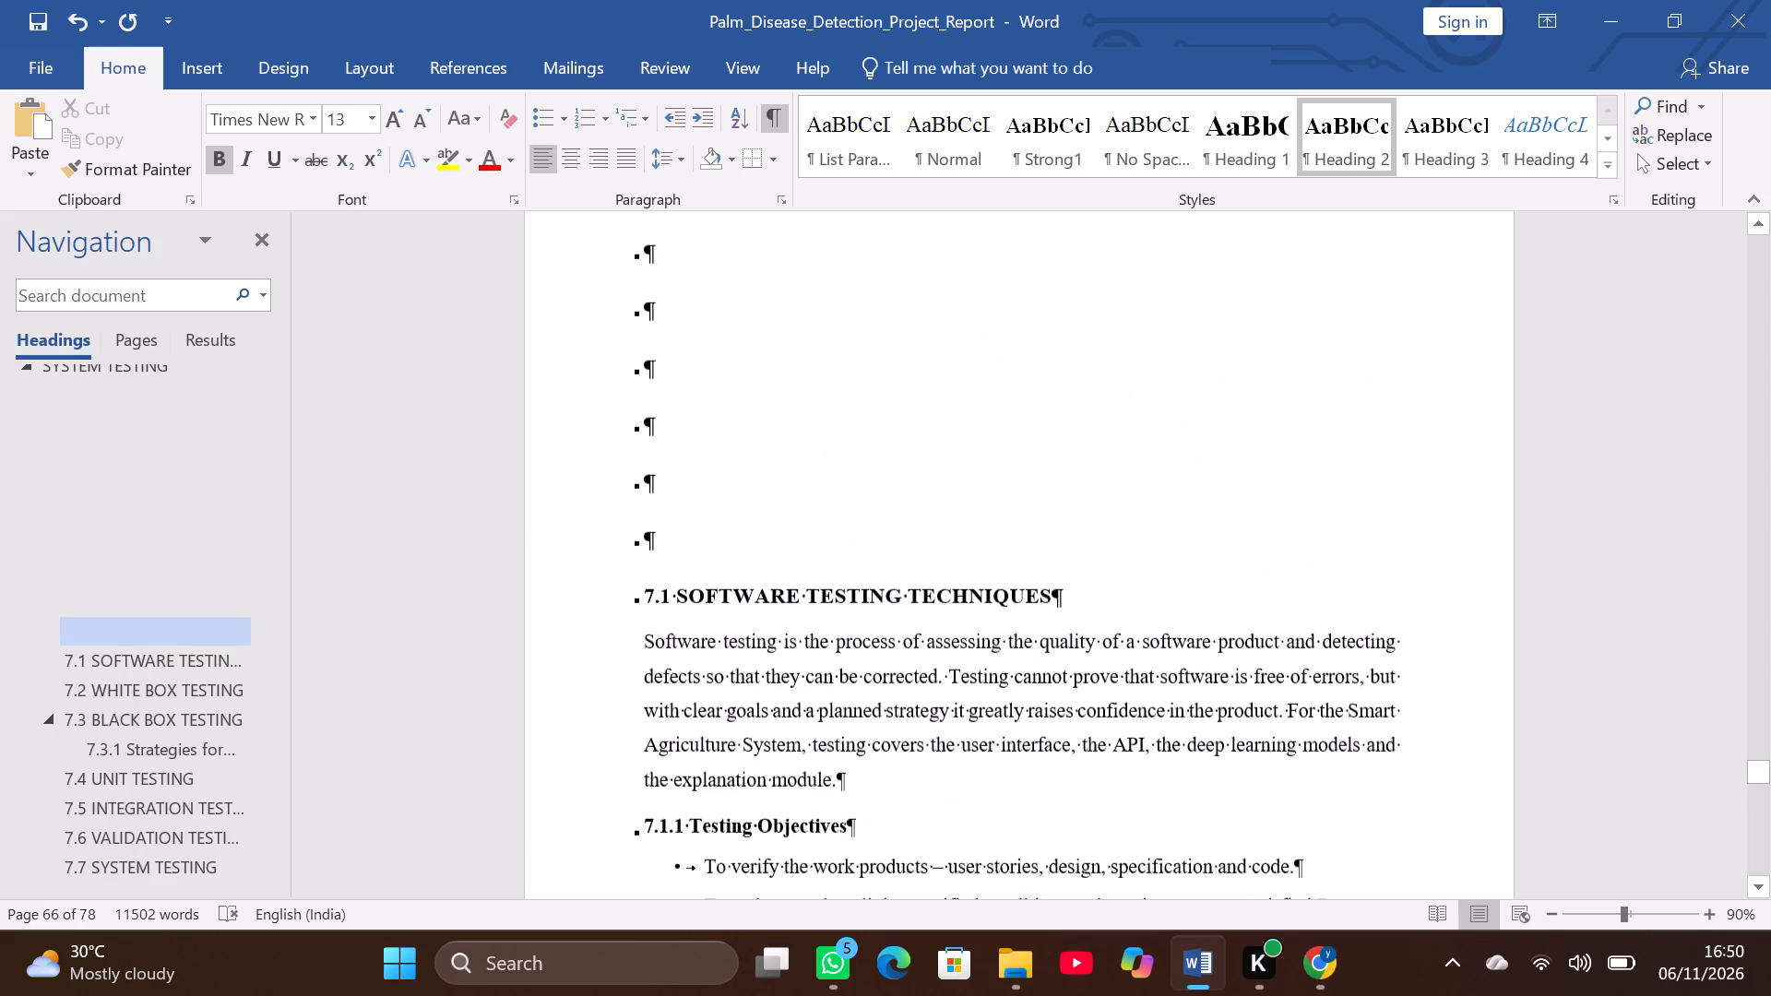
scroll(661, 587, "up", 4)
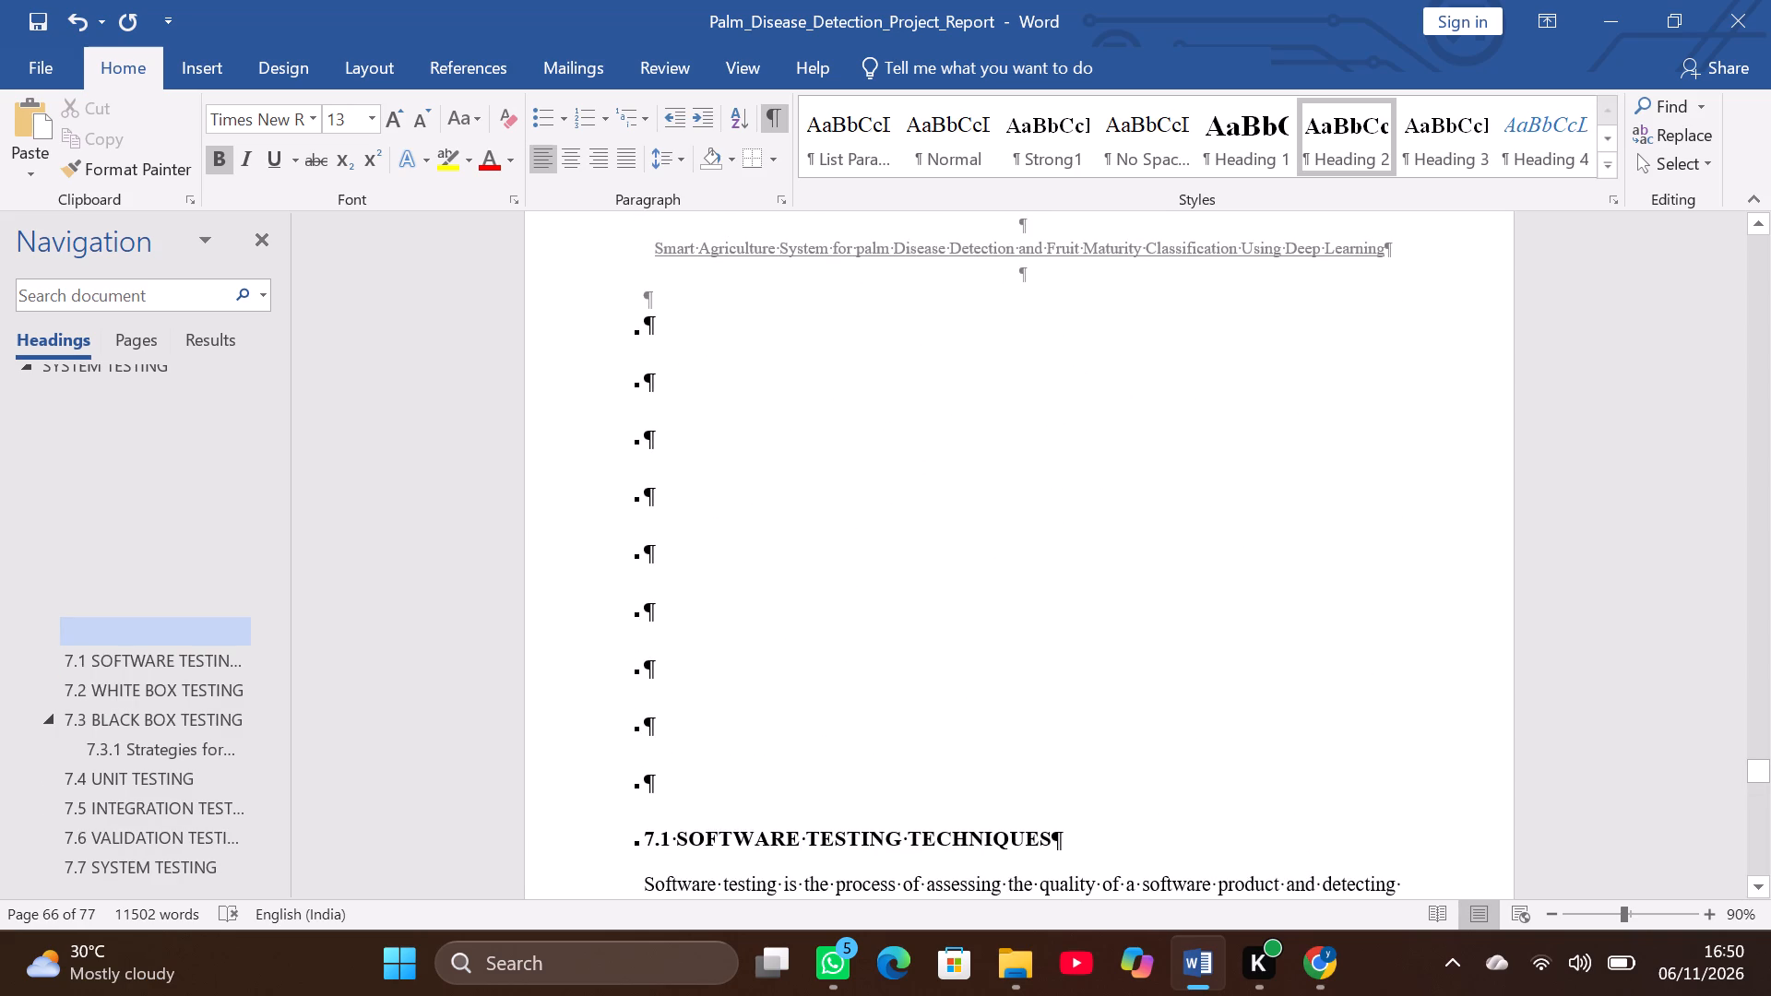
key("BackSpace")
key("BackSpace")
key("BackSpace")
key("BackSpace")
key("BackSpace")
key("BackSpace")
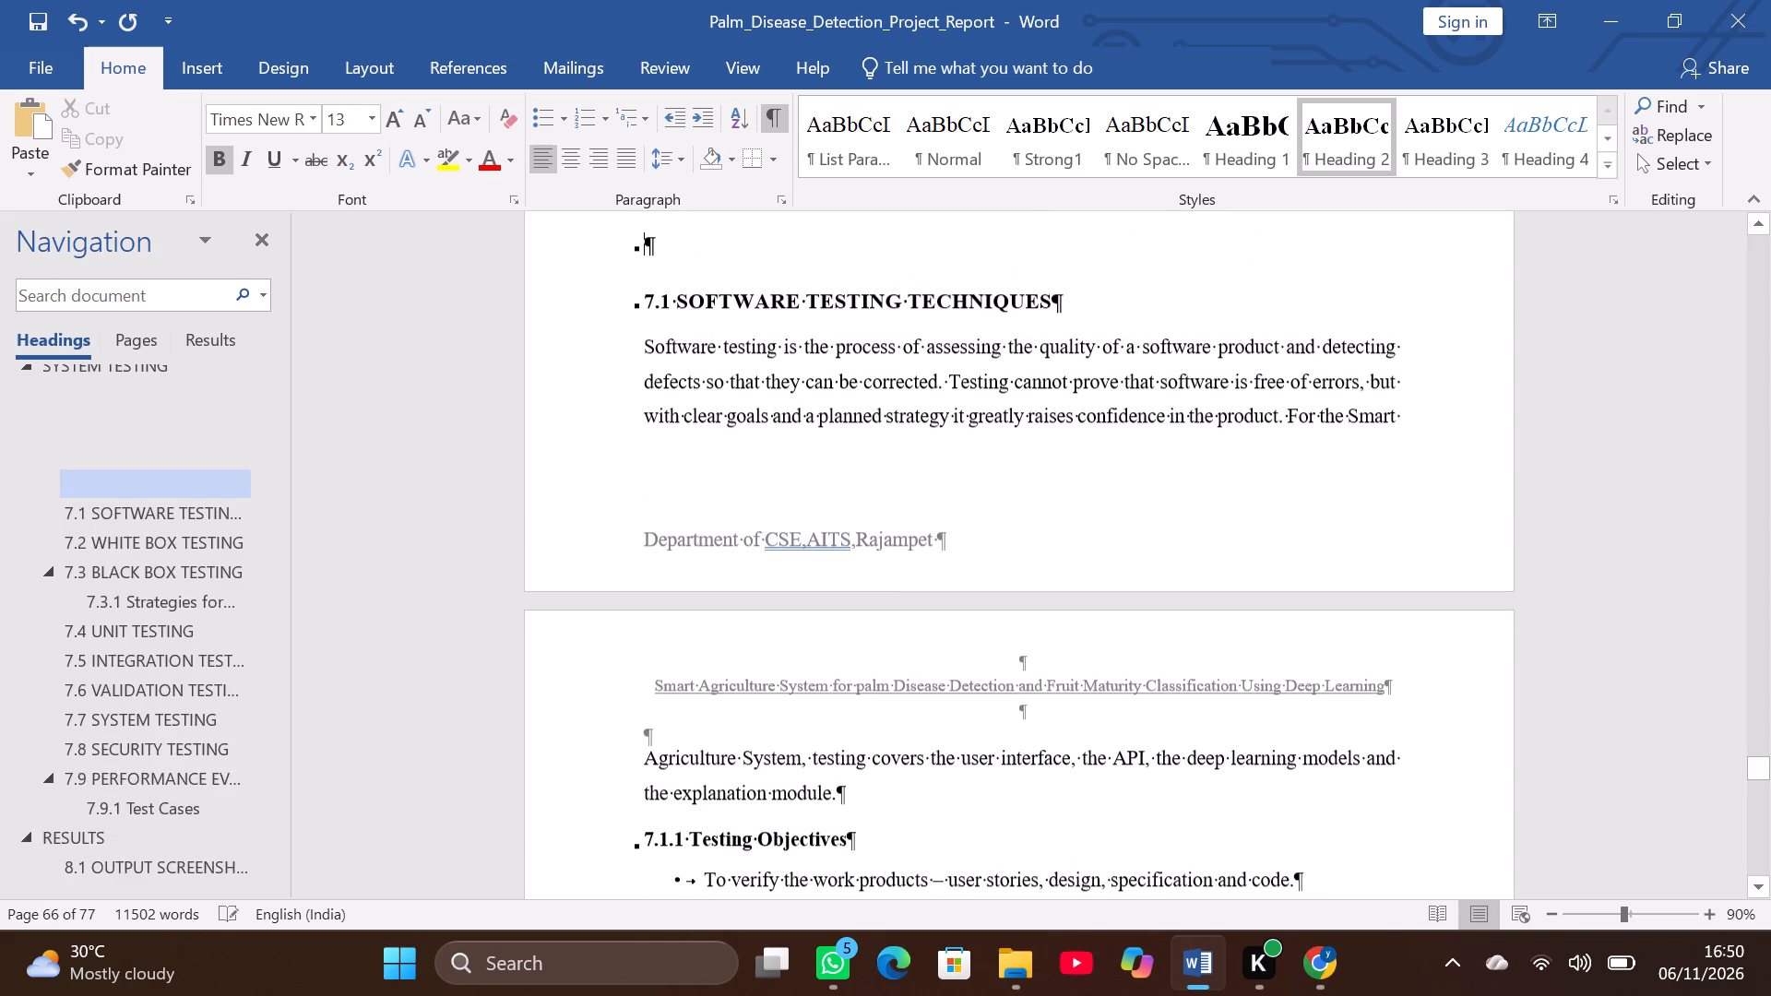
Insert five empty lines above the "7.1 SOFTWARE TESTING TECHNIQUES" heading to push it to the top of the following page.
key("Return")
key("Return")
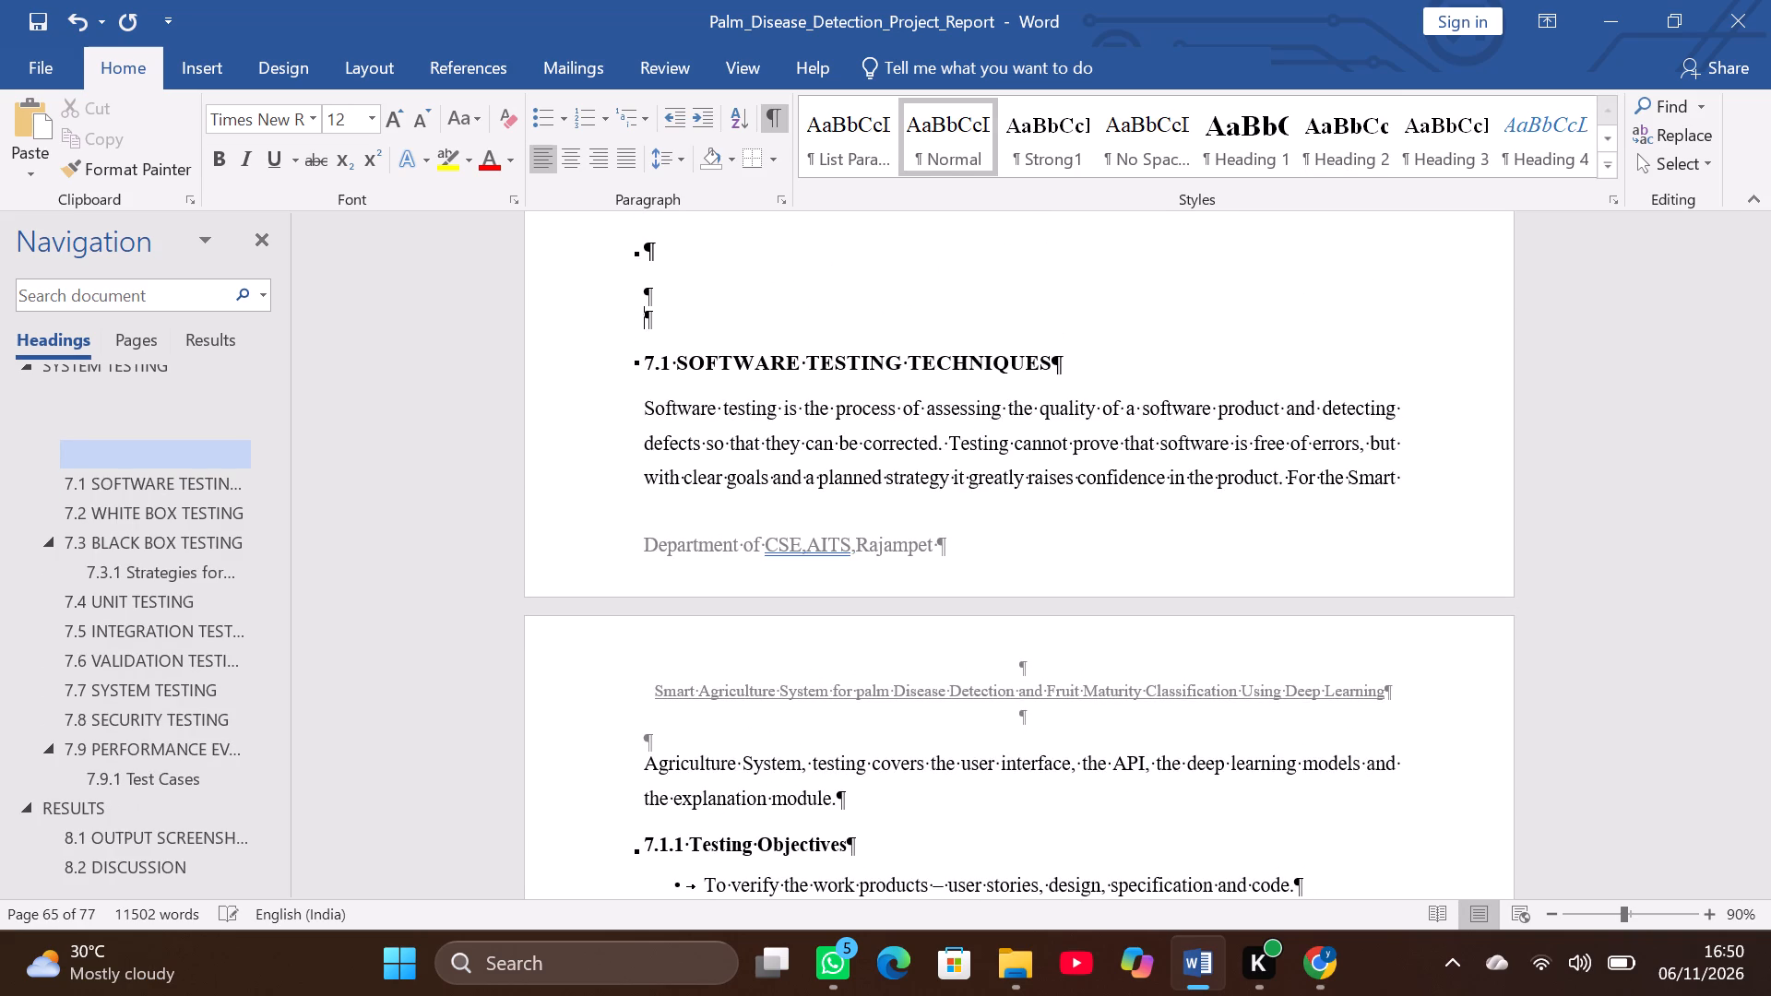
key("Return")
key("Return")
key("Return")
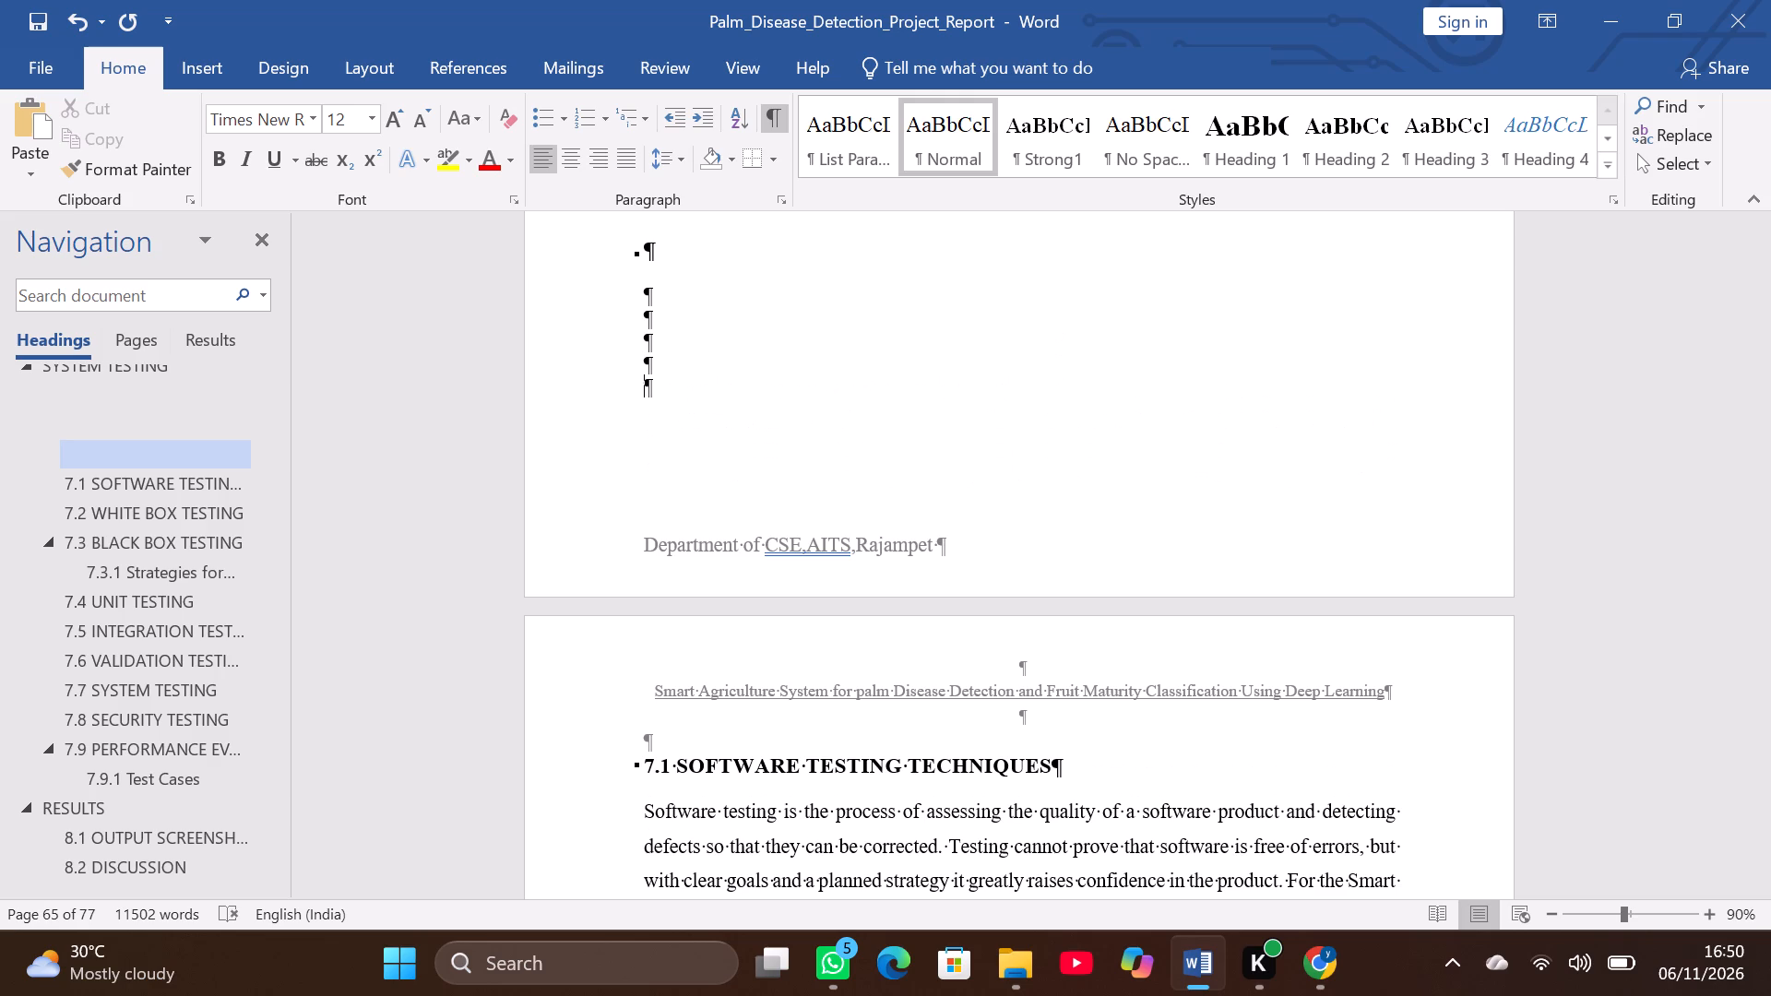
Review the rest of Chapter 7, including its setup, performance and test case tables, through to the start of Chapter 8.
scroll(661, 587, "down", 20)
scroll(661, 587, "down", 10)
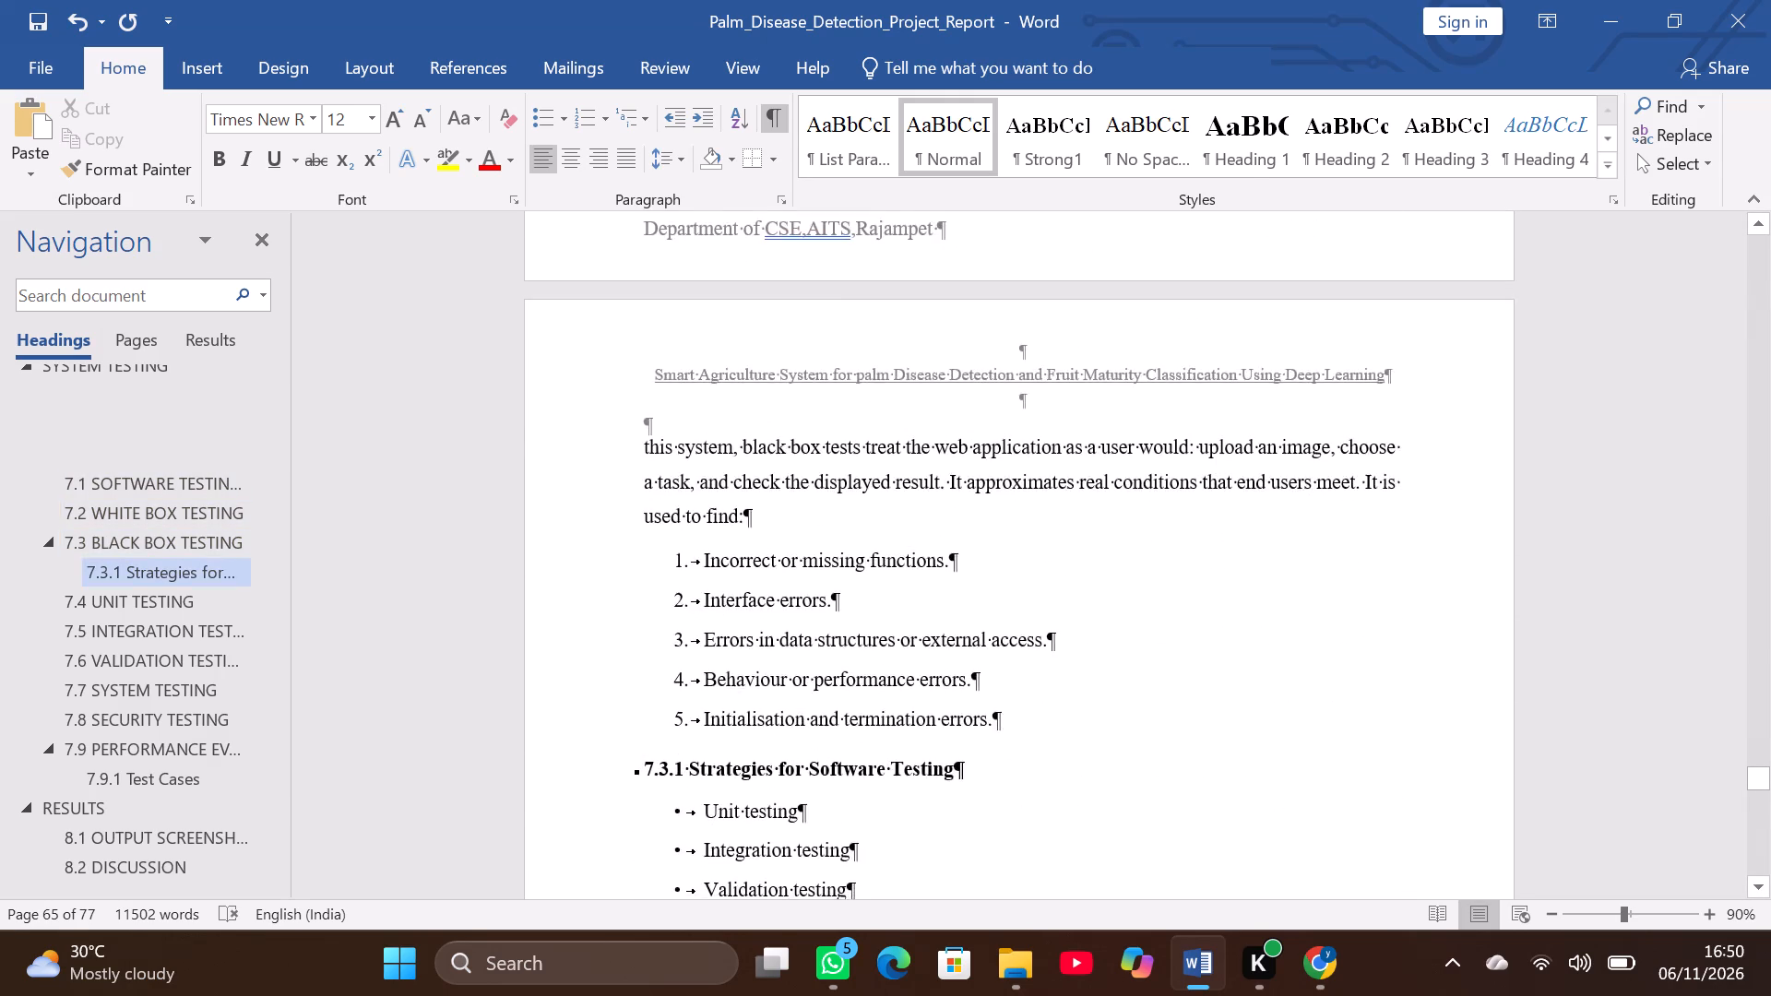
scroll(661, 587, "down", 8)
scroll(661, 587, "down", 20)
scroll(661, 587, "down", 4)
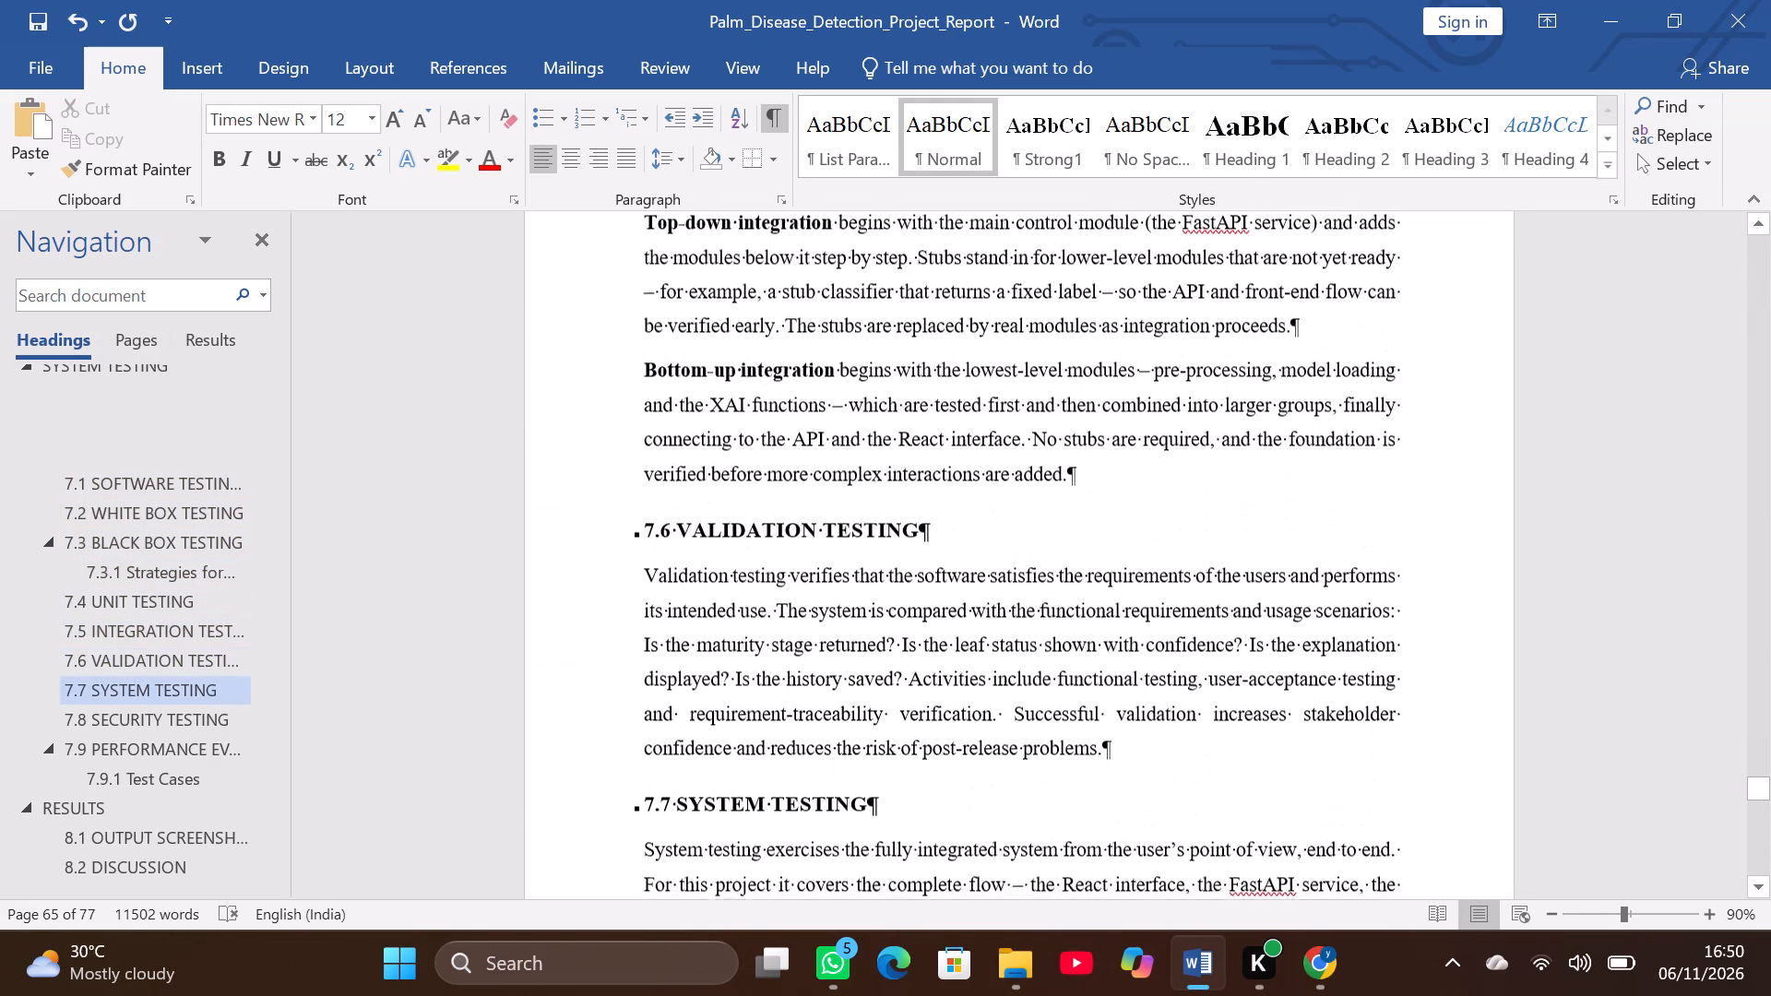
scroll(661, 587, "down", 20)
scroll(661, 587, "down", 9)
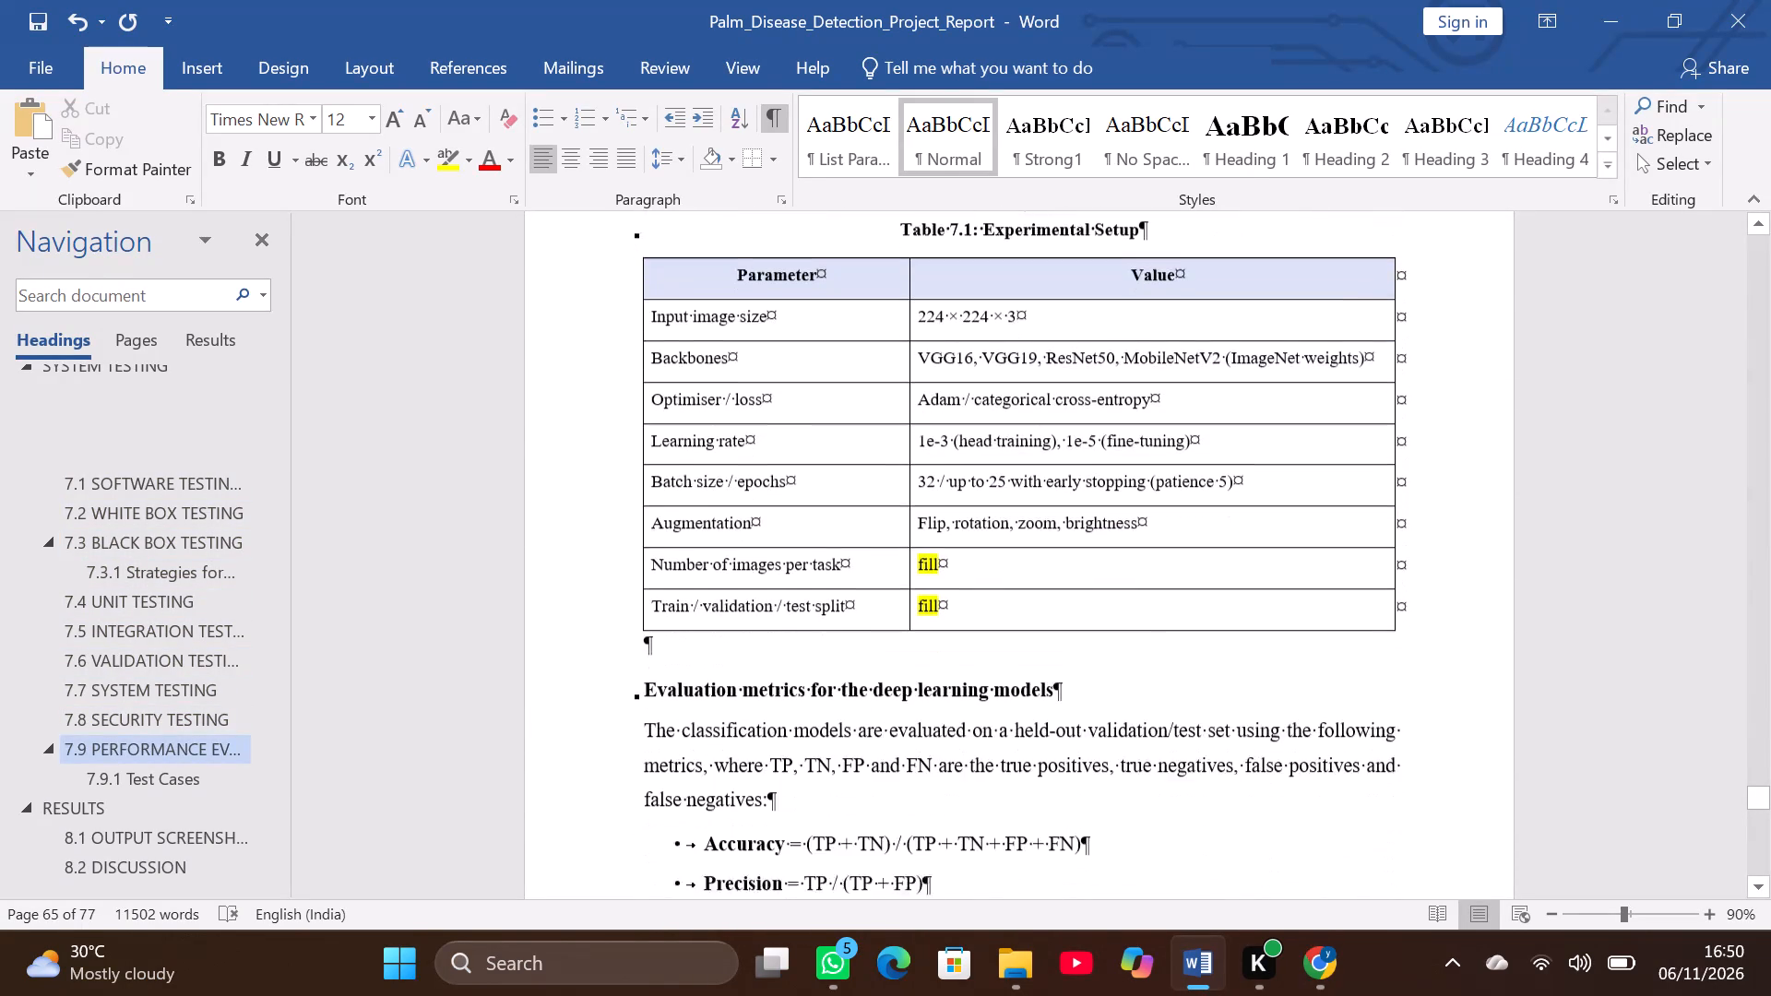
scroll(661, 587, "down", 15)
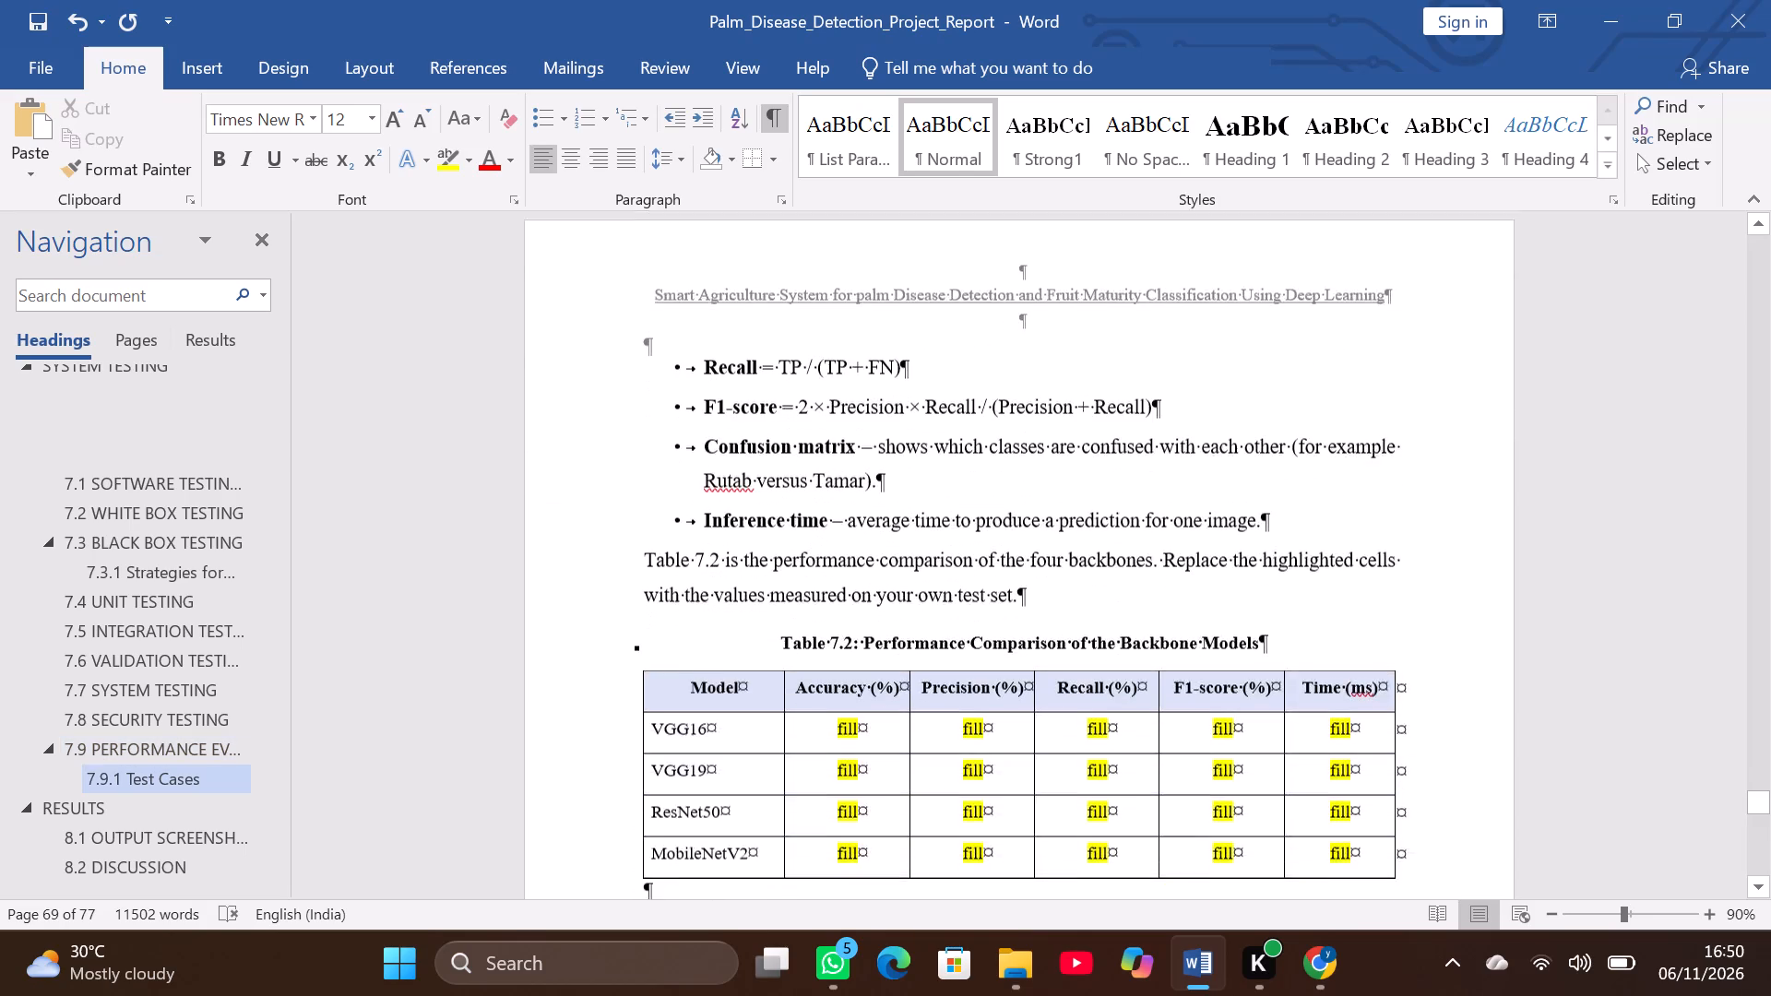
scroll(661, 587, "down", 15)
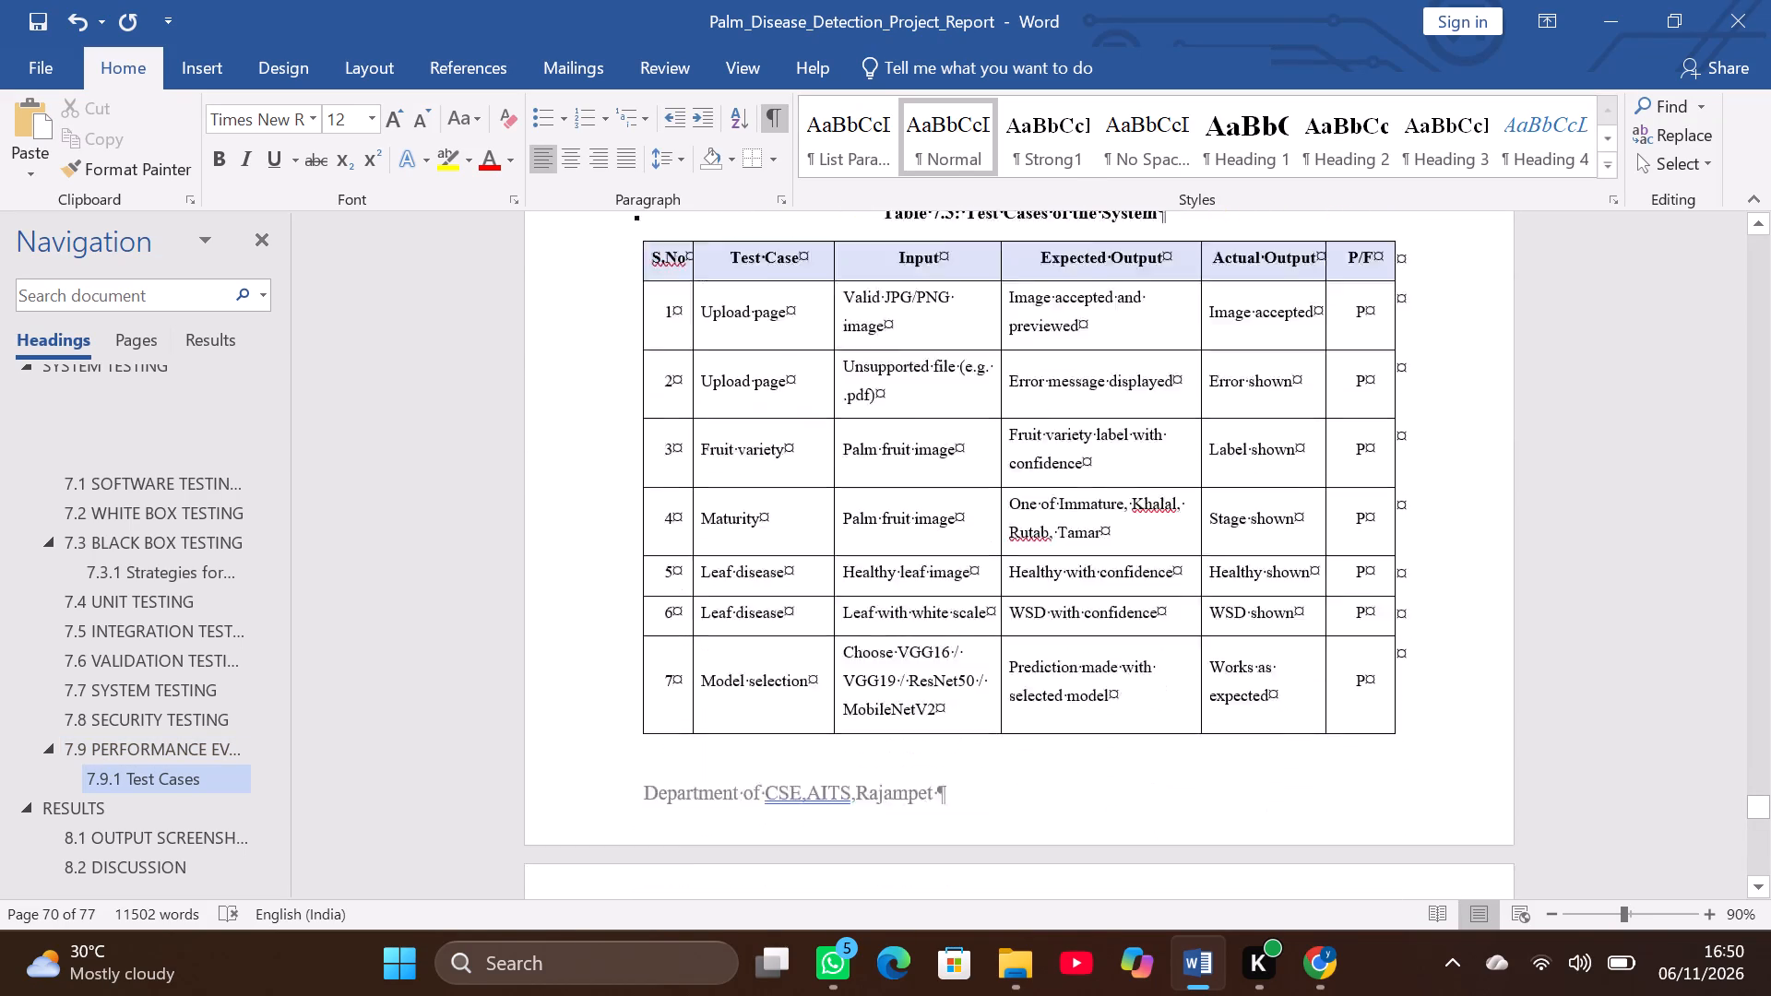
scroll(661, 587, "down", 6)
scroll(661, 587, "down", 20)
scroll(661, 587, "down", 7)
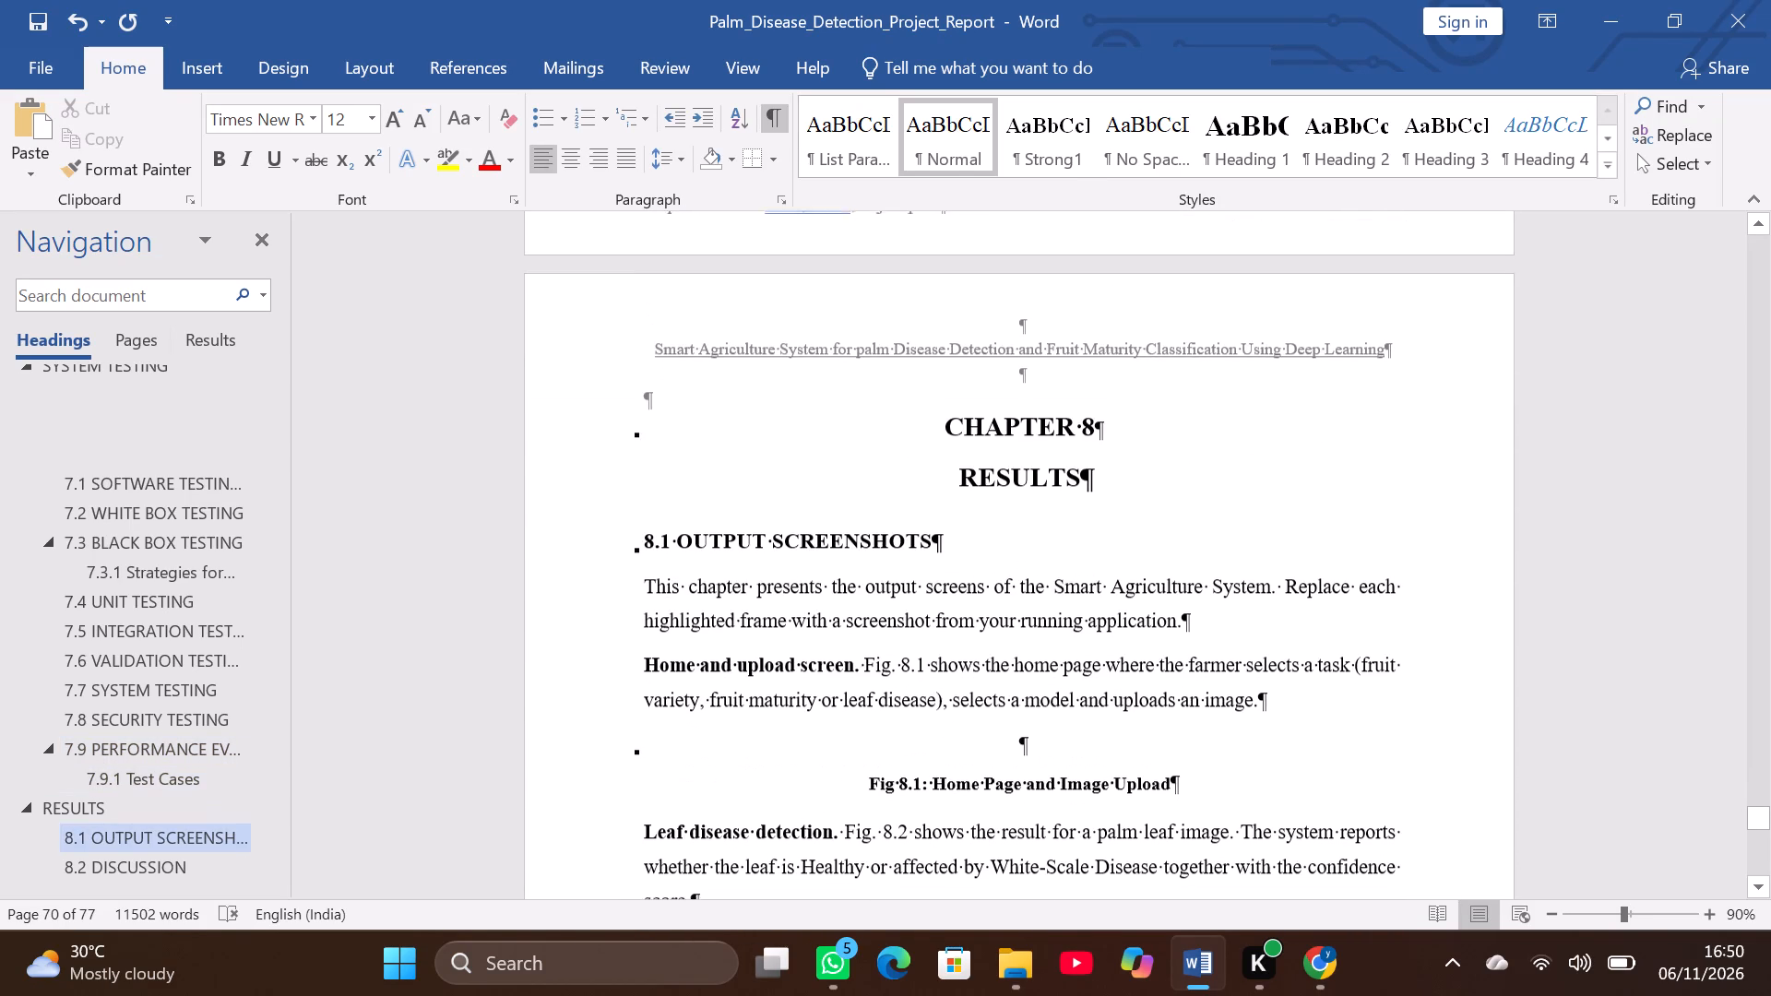
scroll(661, 587, "down", 1)
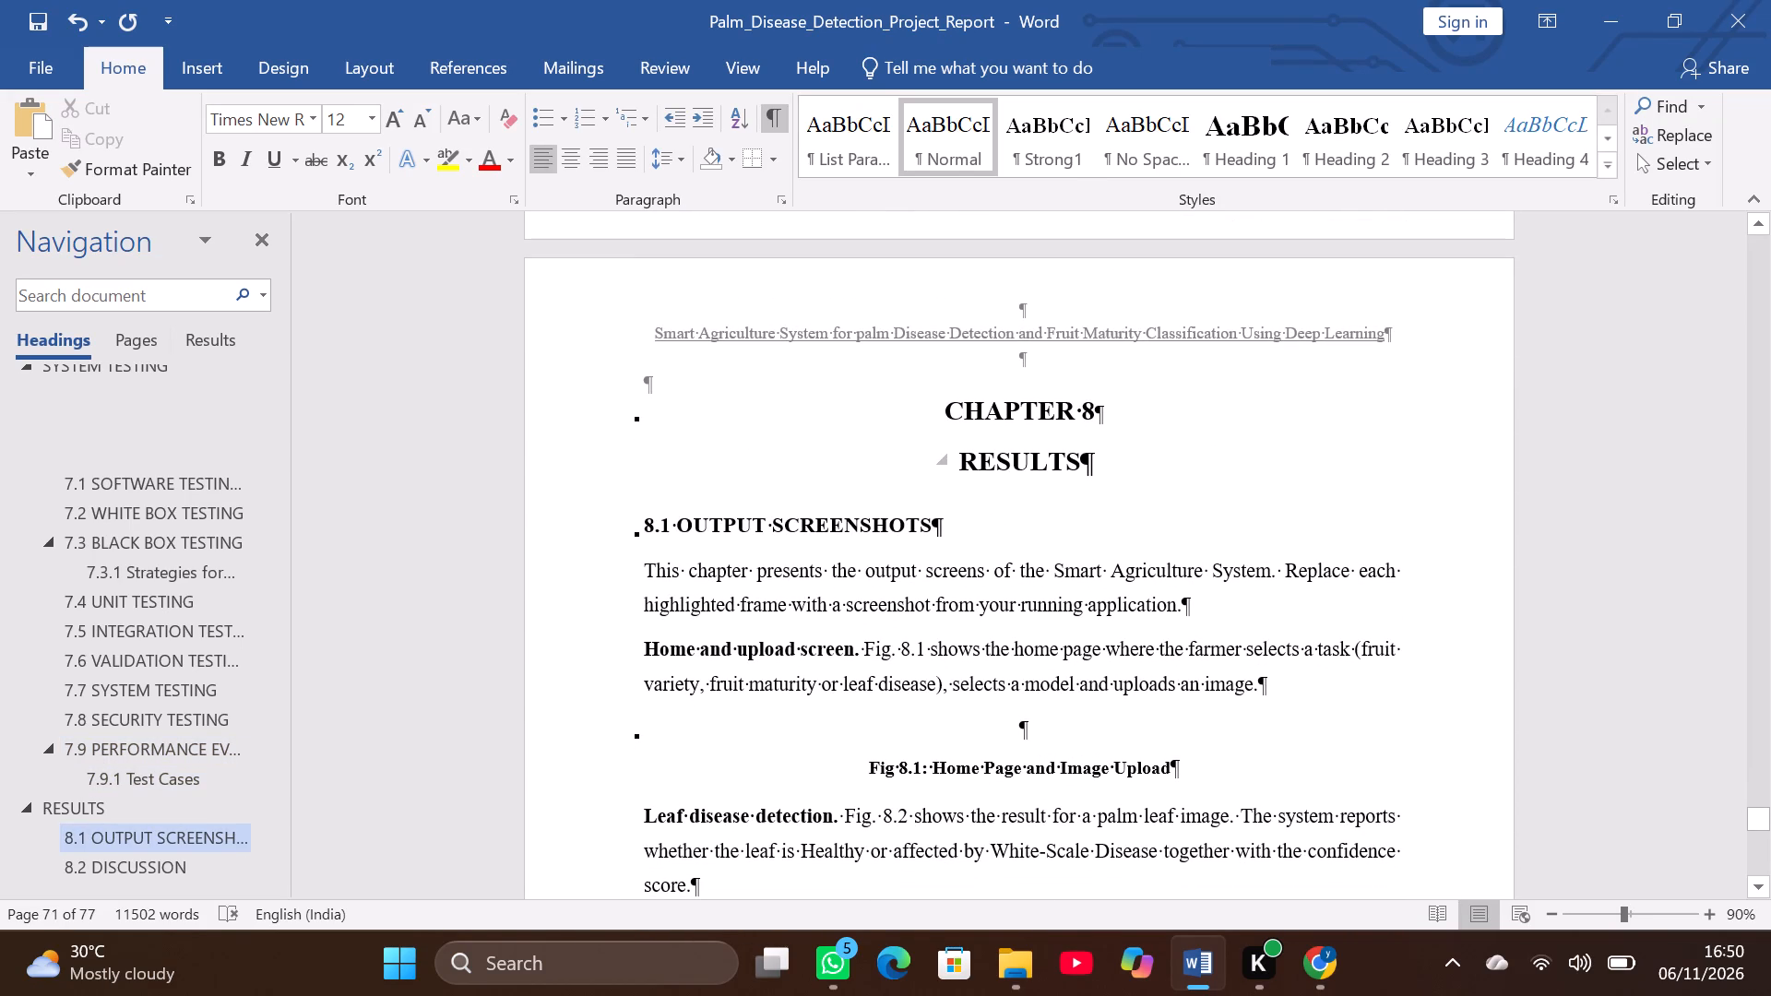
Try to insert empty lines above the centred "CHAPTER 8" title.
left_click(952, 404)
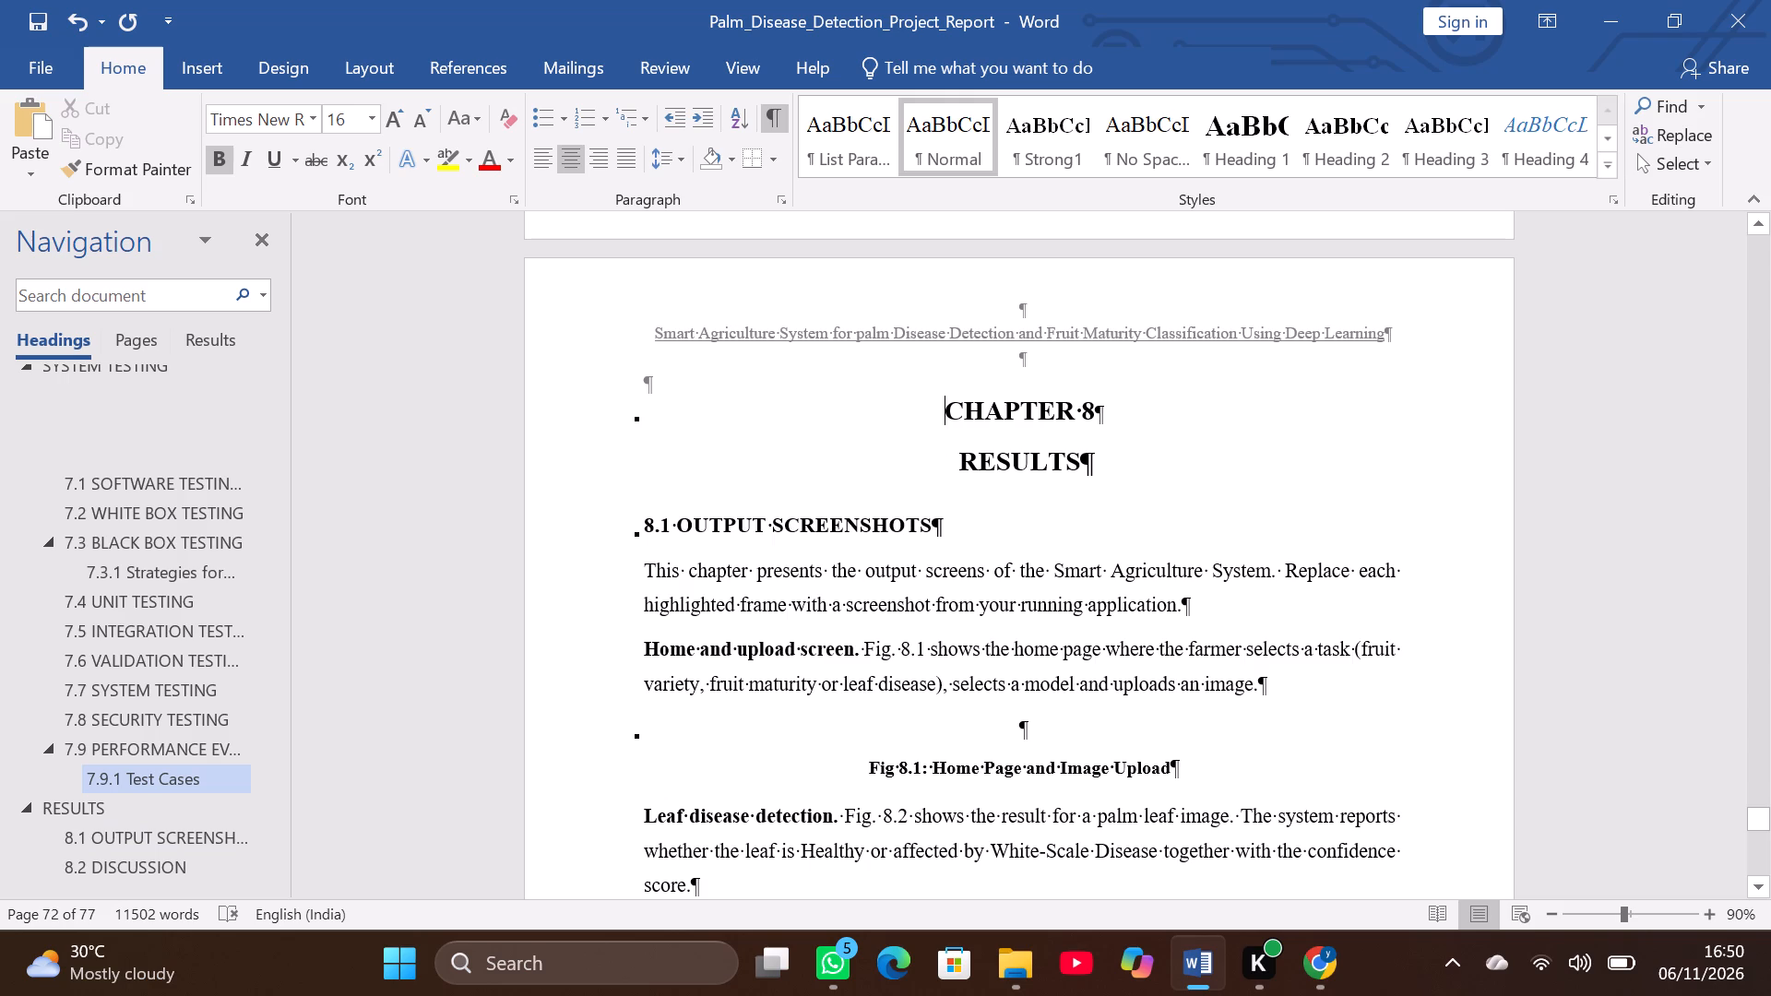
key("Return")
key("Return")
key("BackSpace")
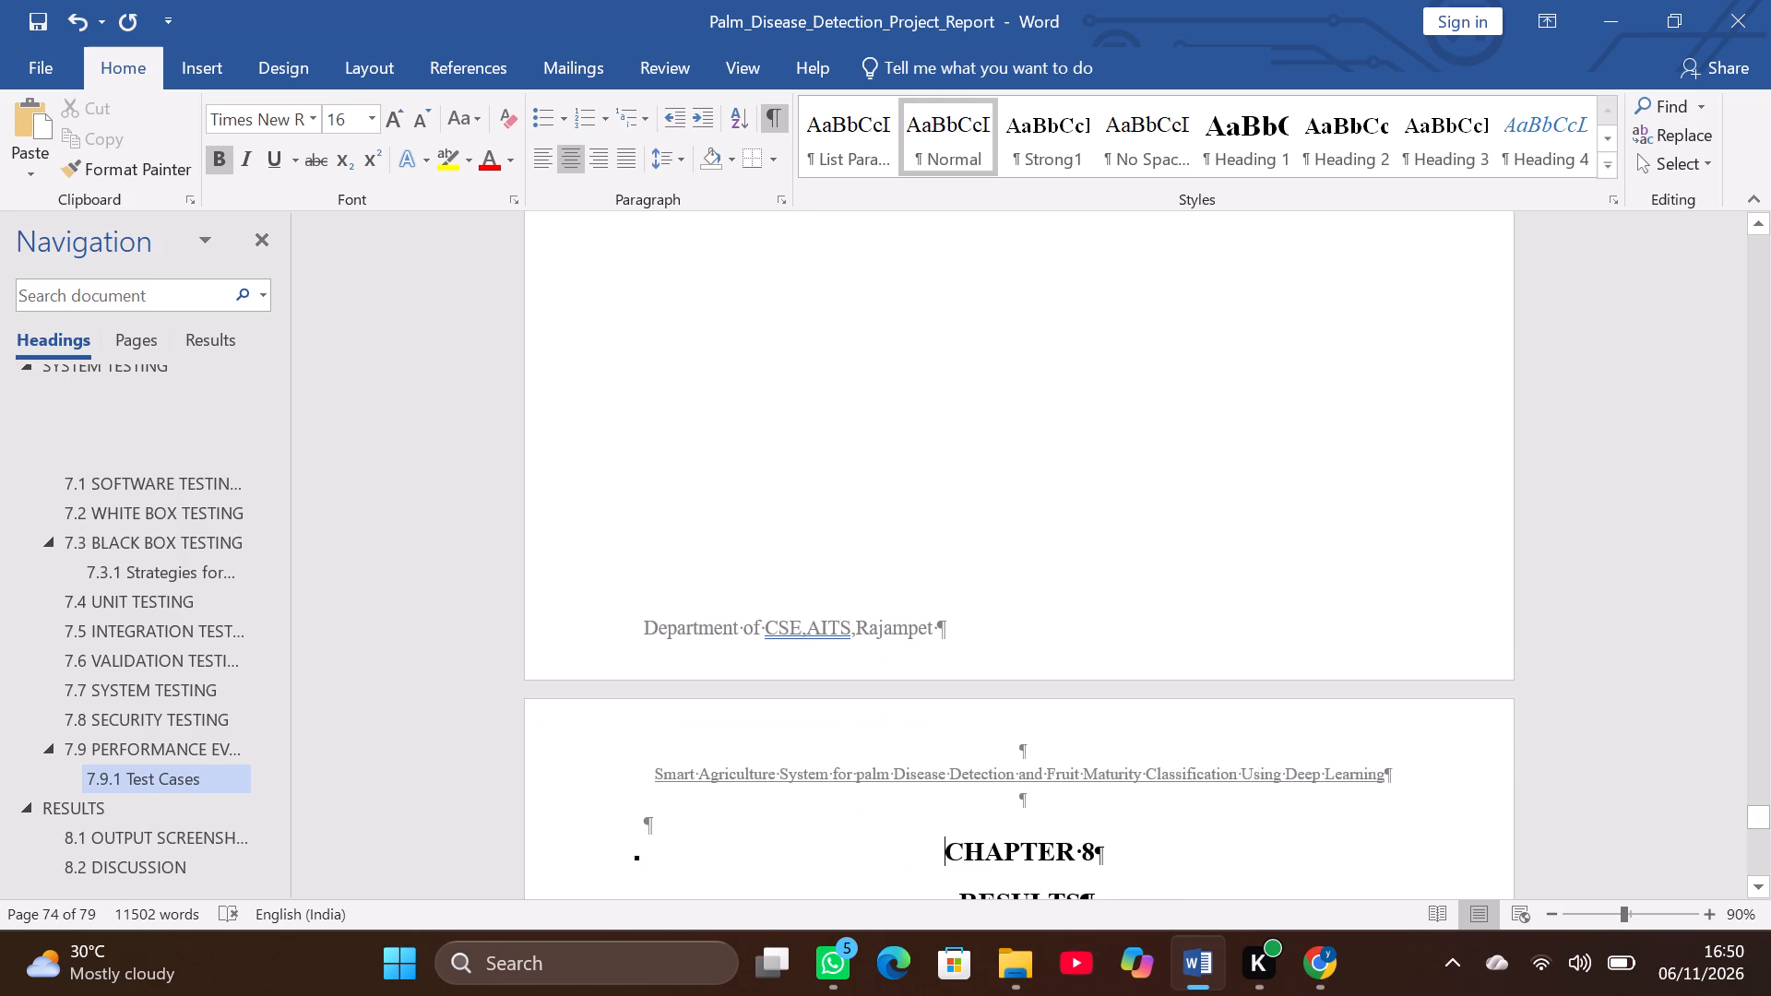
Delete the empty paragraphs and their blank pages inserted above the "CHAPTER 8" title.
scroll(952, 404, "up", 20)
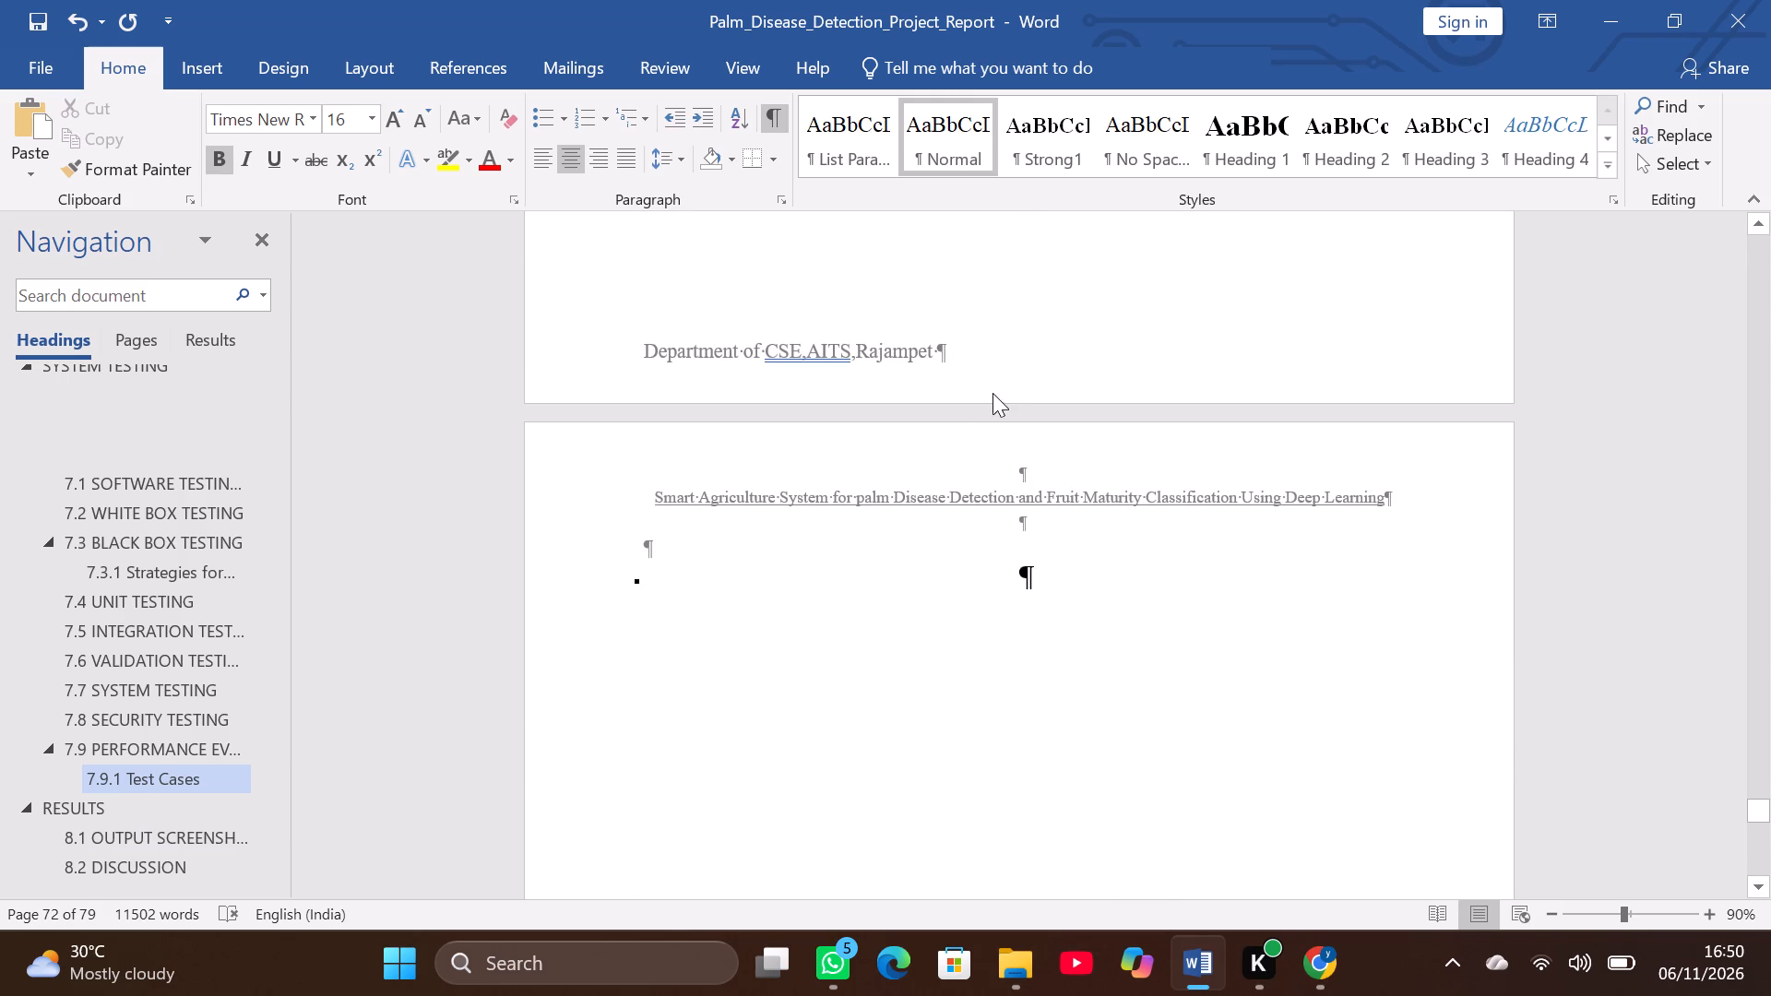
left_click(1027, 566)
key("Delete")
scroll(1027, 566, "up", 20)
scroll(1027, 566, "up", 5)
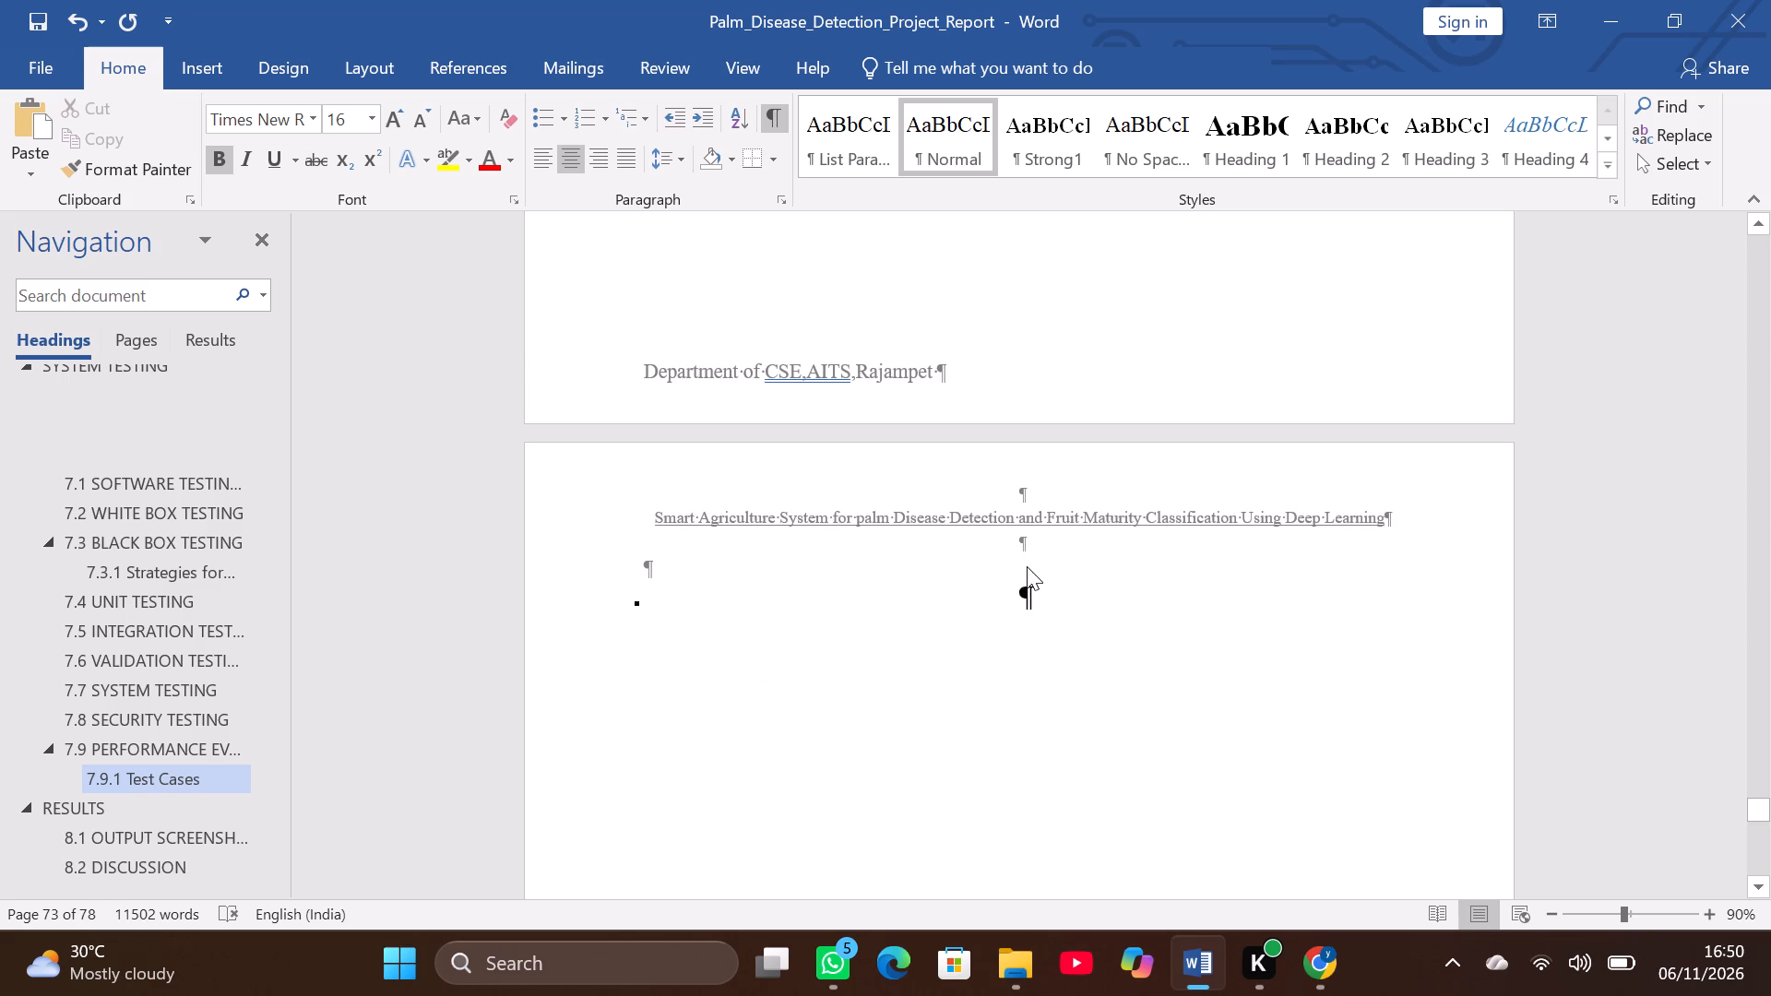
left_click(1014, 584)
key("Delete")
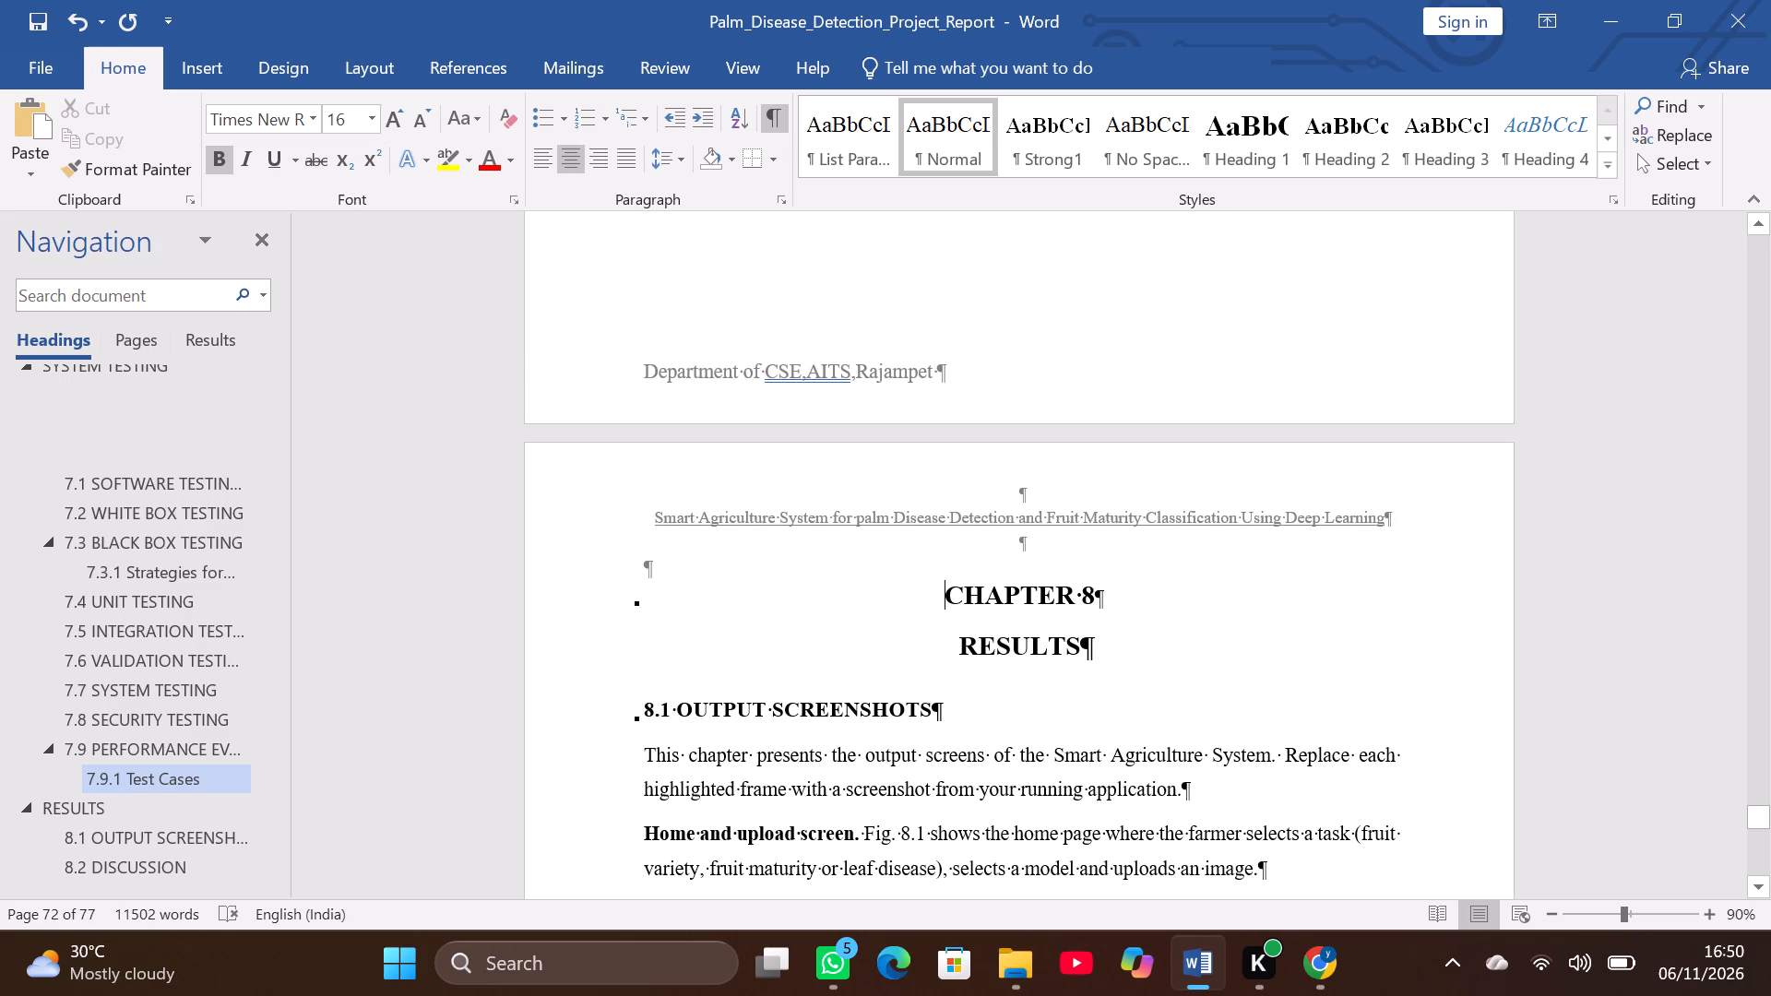
Insert a long run of empty lines between the "RESULTS" title and the "8.1 OUTPUT SCREENSHOTS" heading to push the heading down.
scroll(1014, 584, "up", 14)
scroll(1014, 584, "up", 8)
scroll(1014, 584, "down", 13)
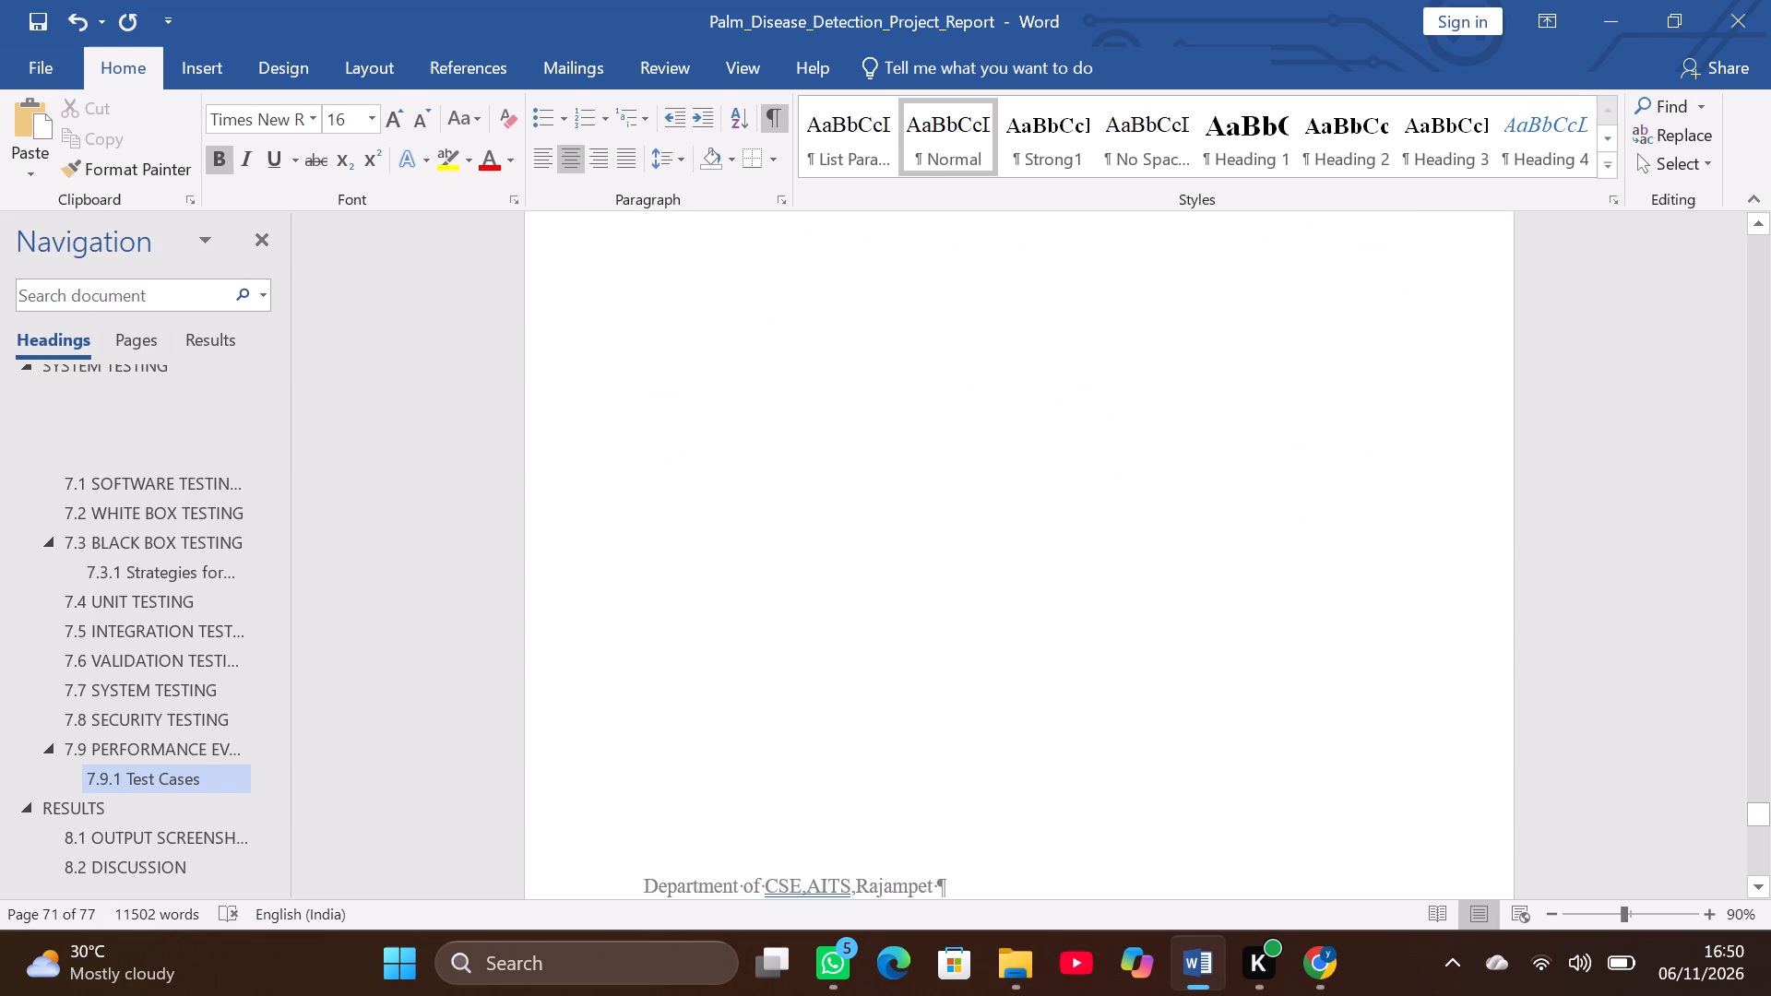
scroll(1014, 584, "down", 9)
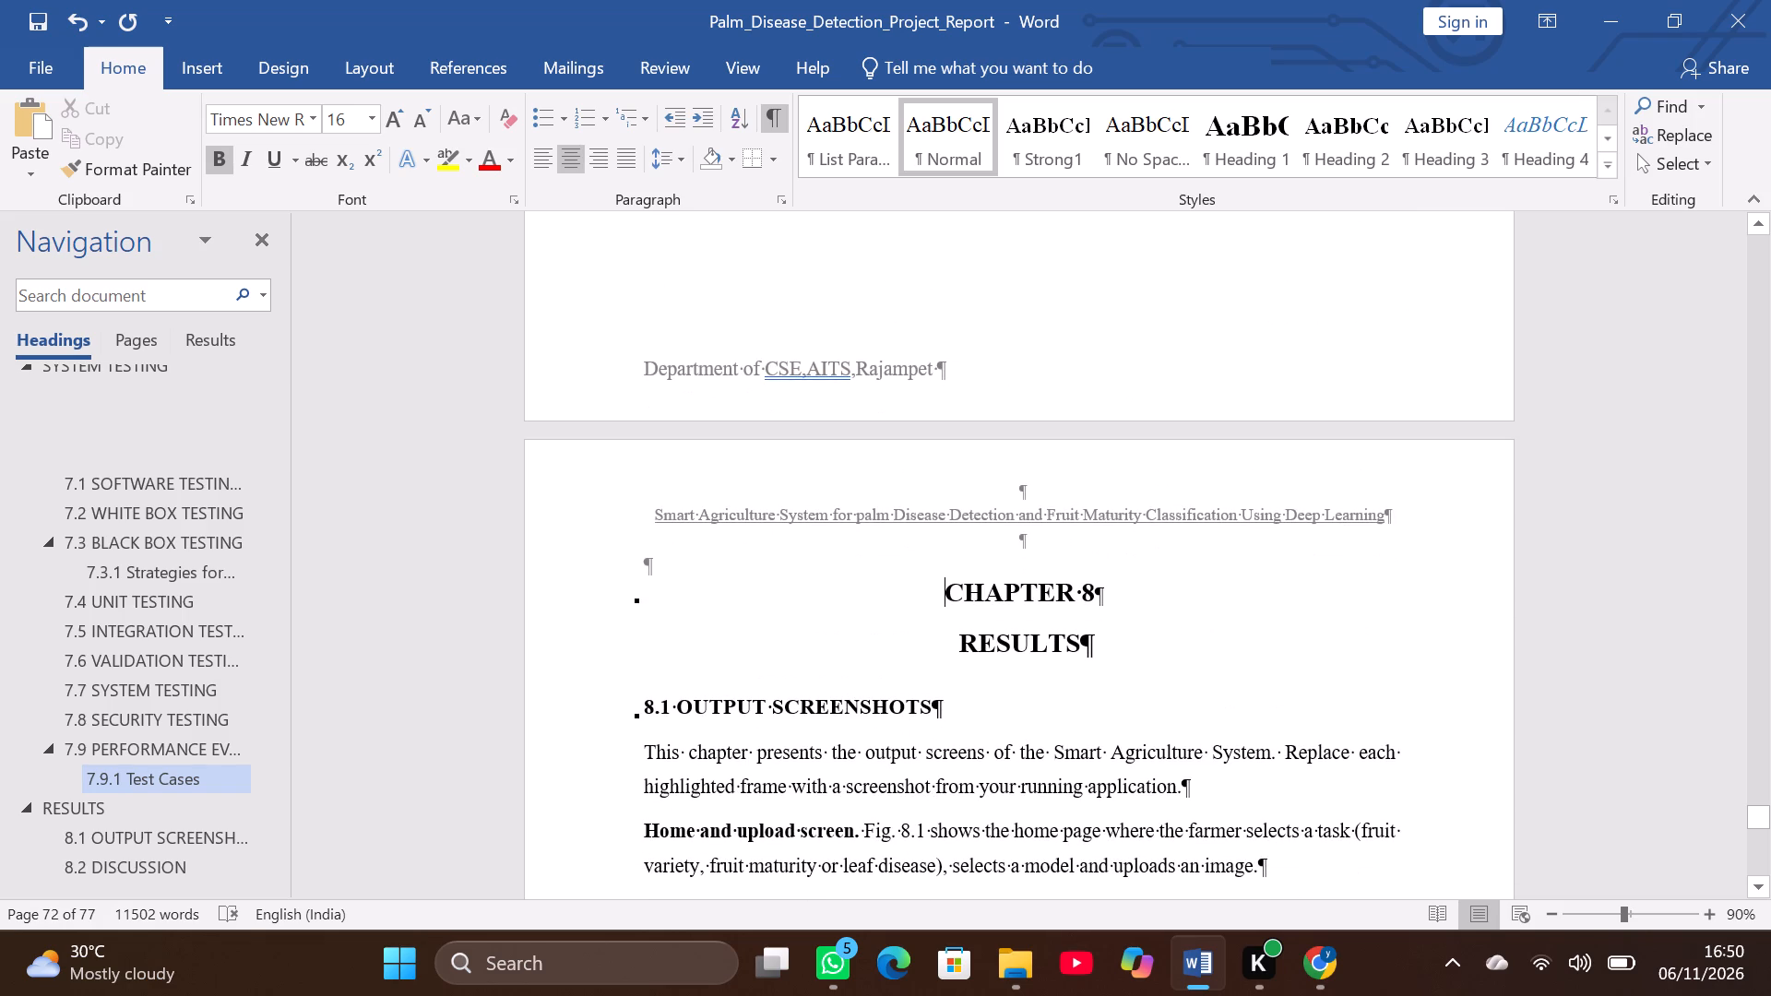
left_click(641, 697)
key("Return")
key("Return")
key("Return")
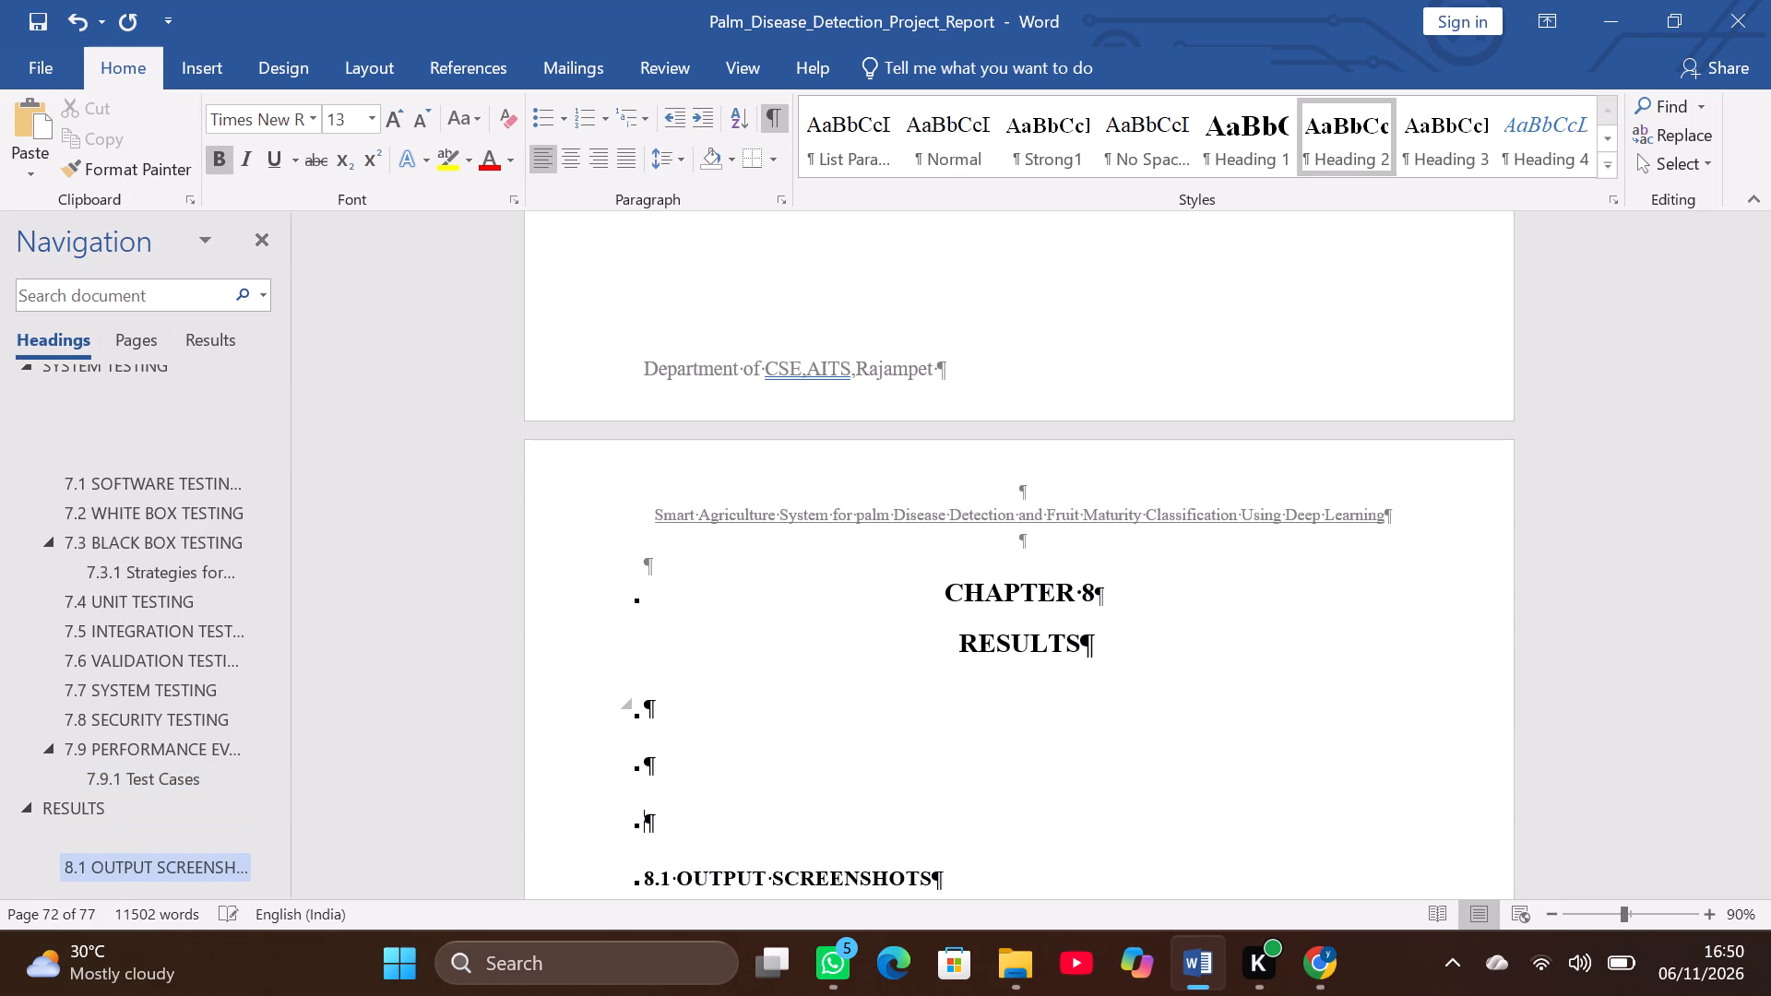
key("Return")
key("Return")
key("Return")
key("Return")
key("Return")
key("Return")
key("Return")
key("Return")
key("Return")
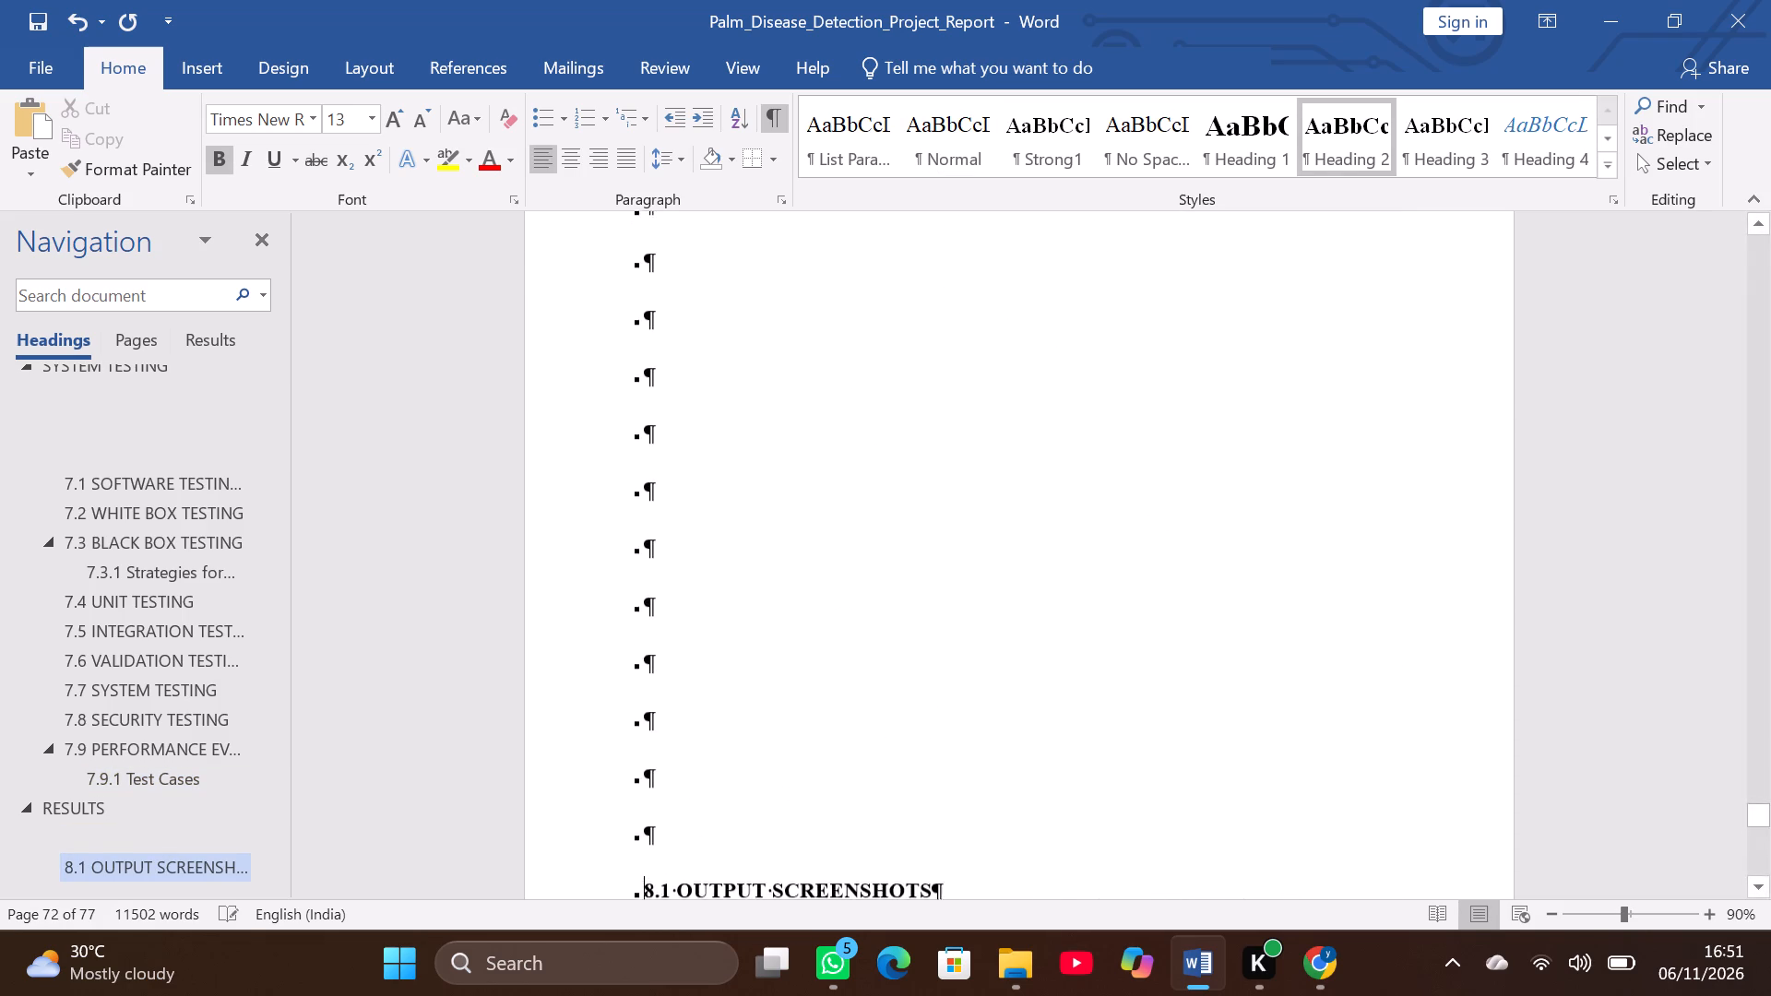
key("Return")
key("Return")
key("Return")
key("Return")
key("Return")
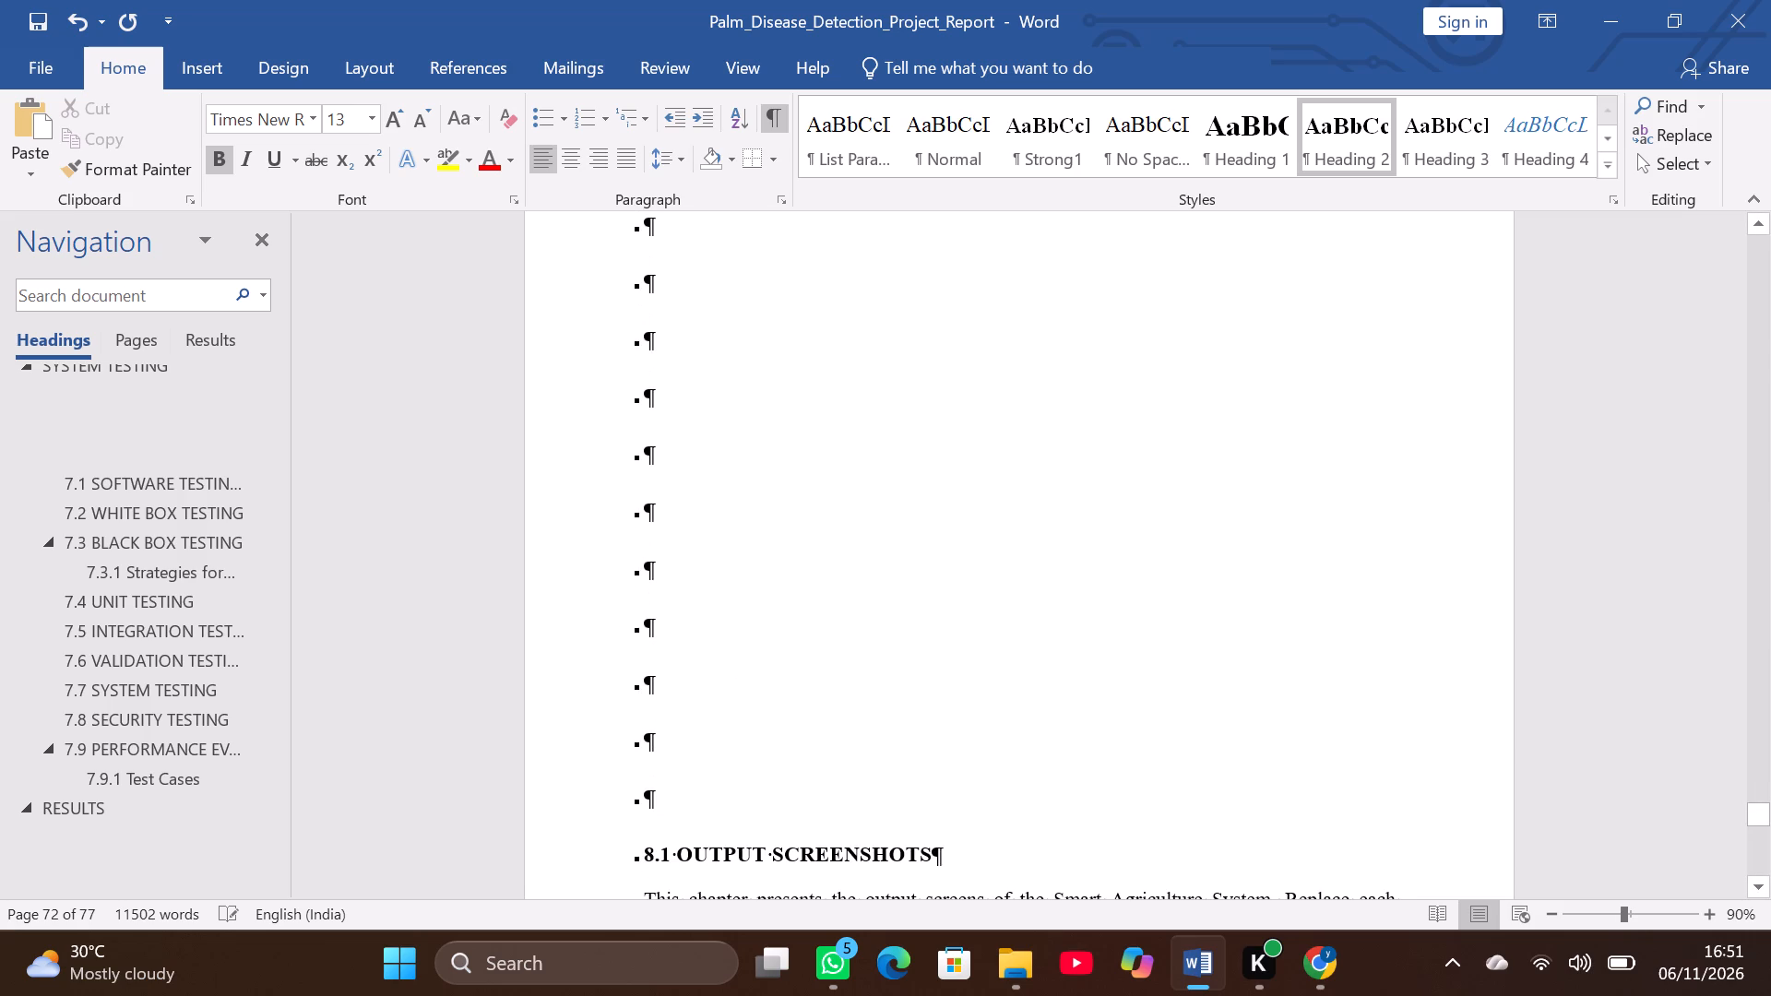
Delete the surplus empty lines above the "8.1 OUTPUT SCREENSHOTS" heading to pull it back onto the chapter title page.
scroll(641, 697, "up", 17)
scroll(641, 697, "down", 12)
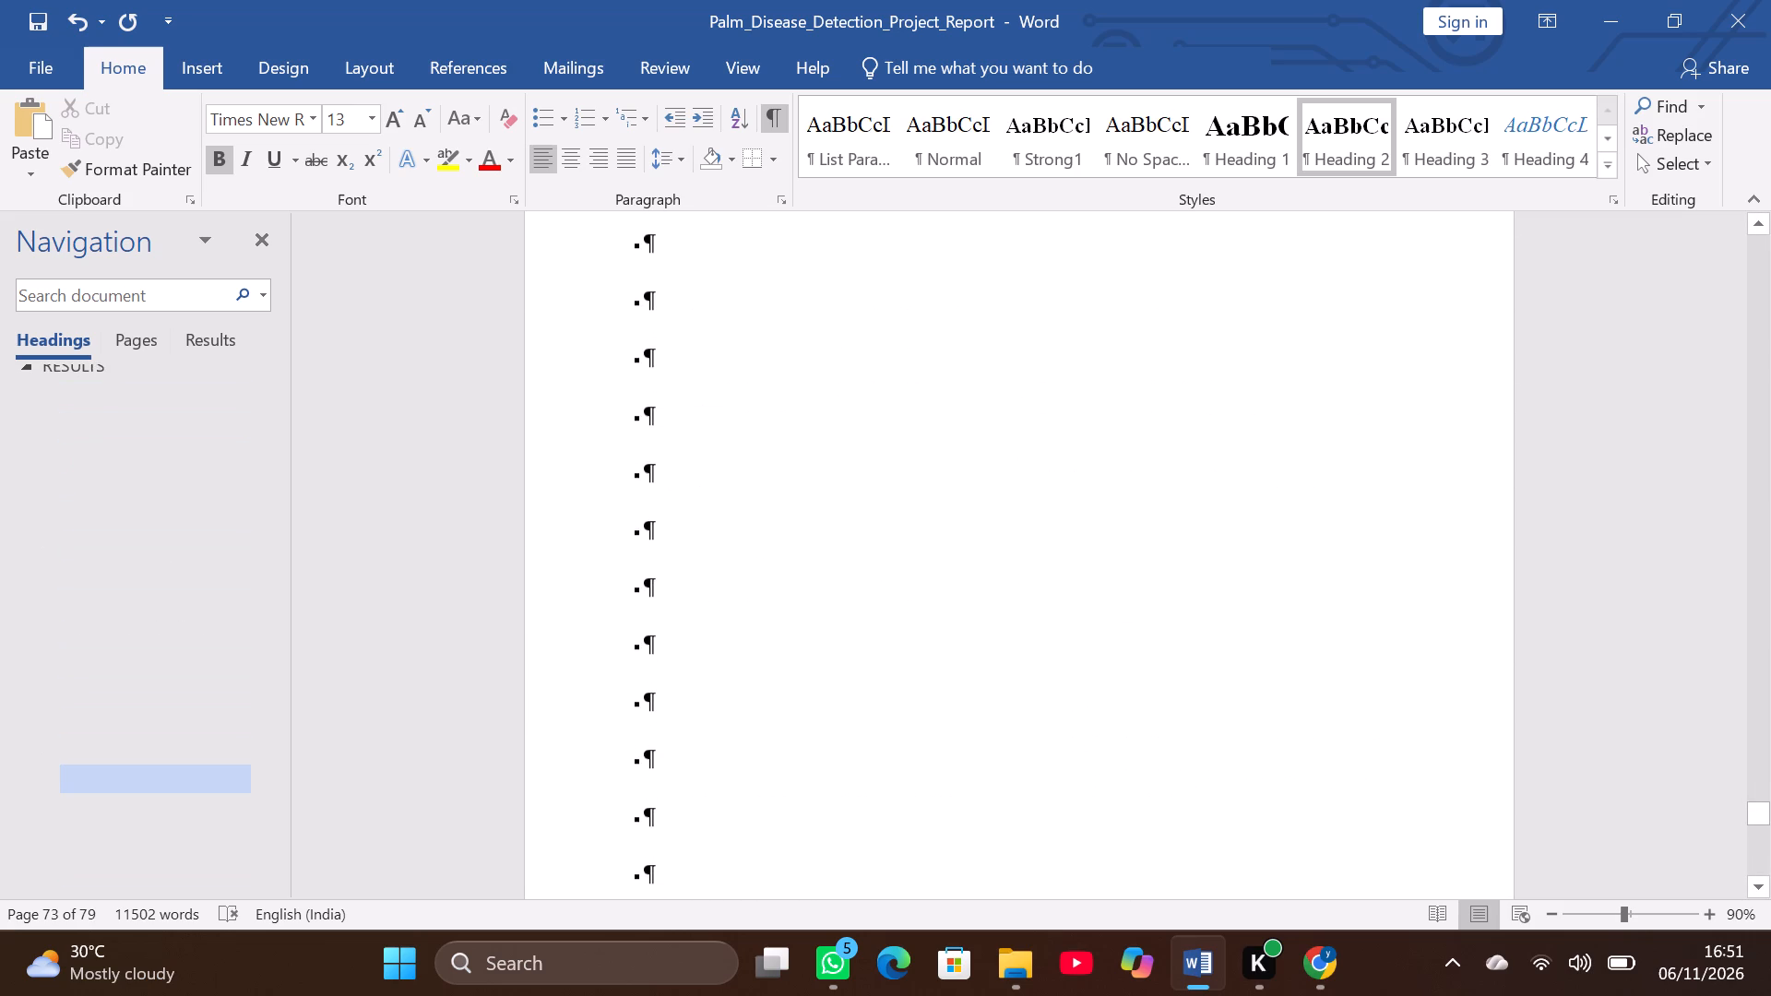
scroll(641, 697, "down", 5)
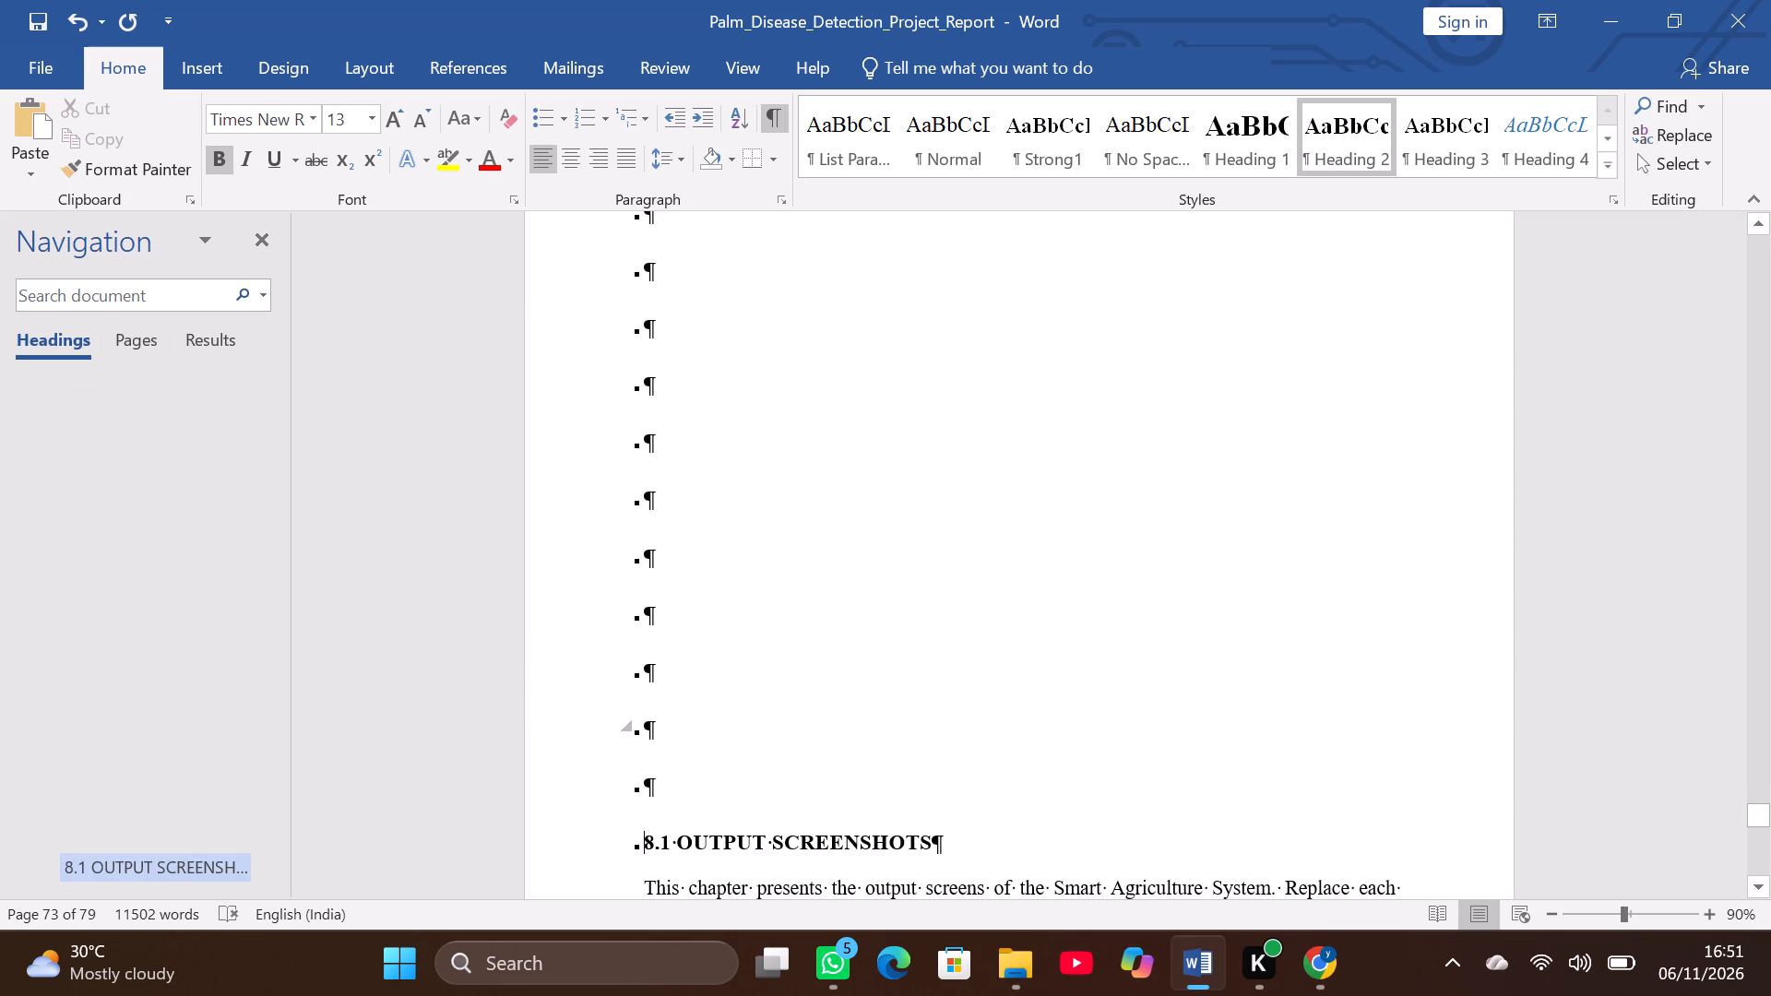
left_click(720, 758)
key("Delete")
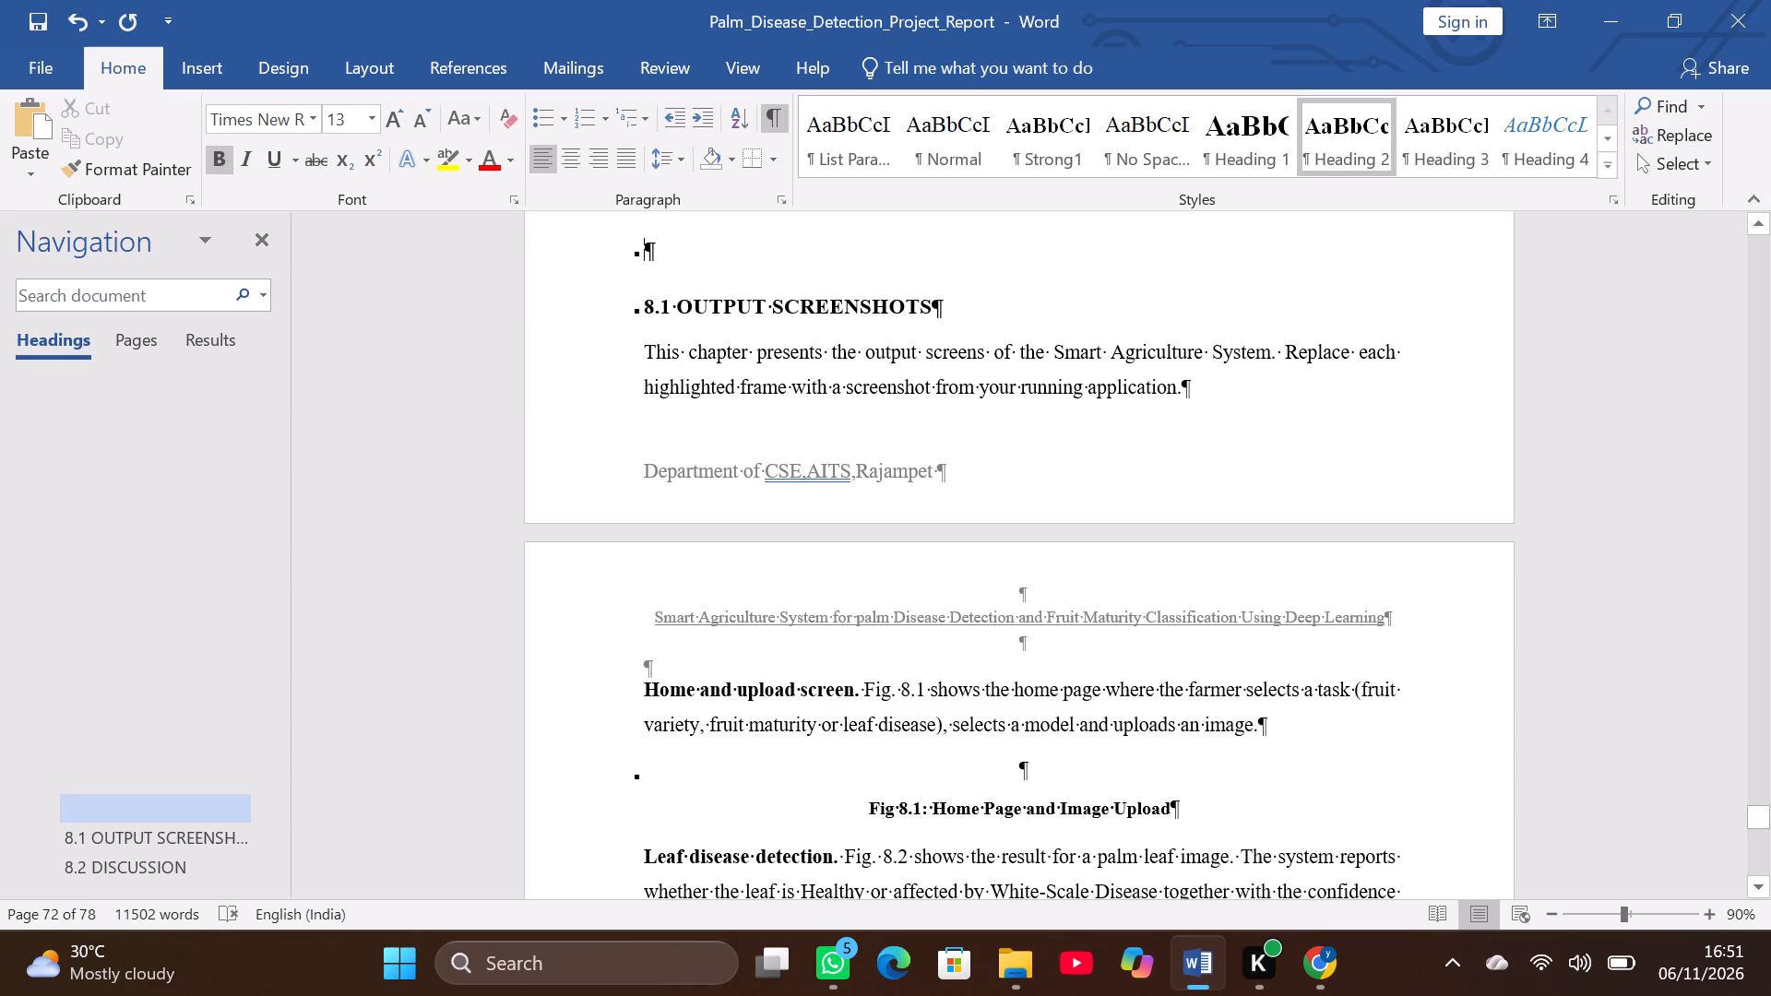
key("BackSpace")
key("BackSpace")
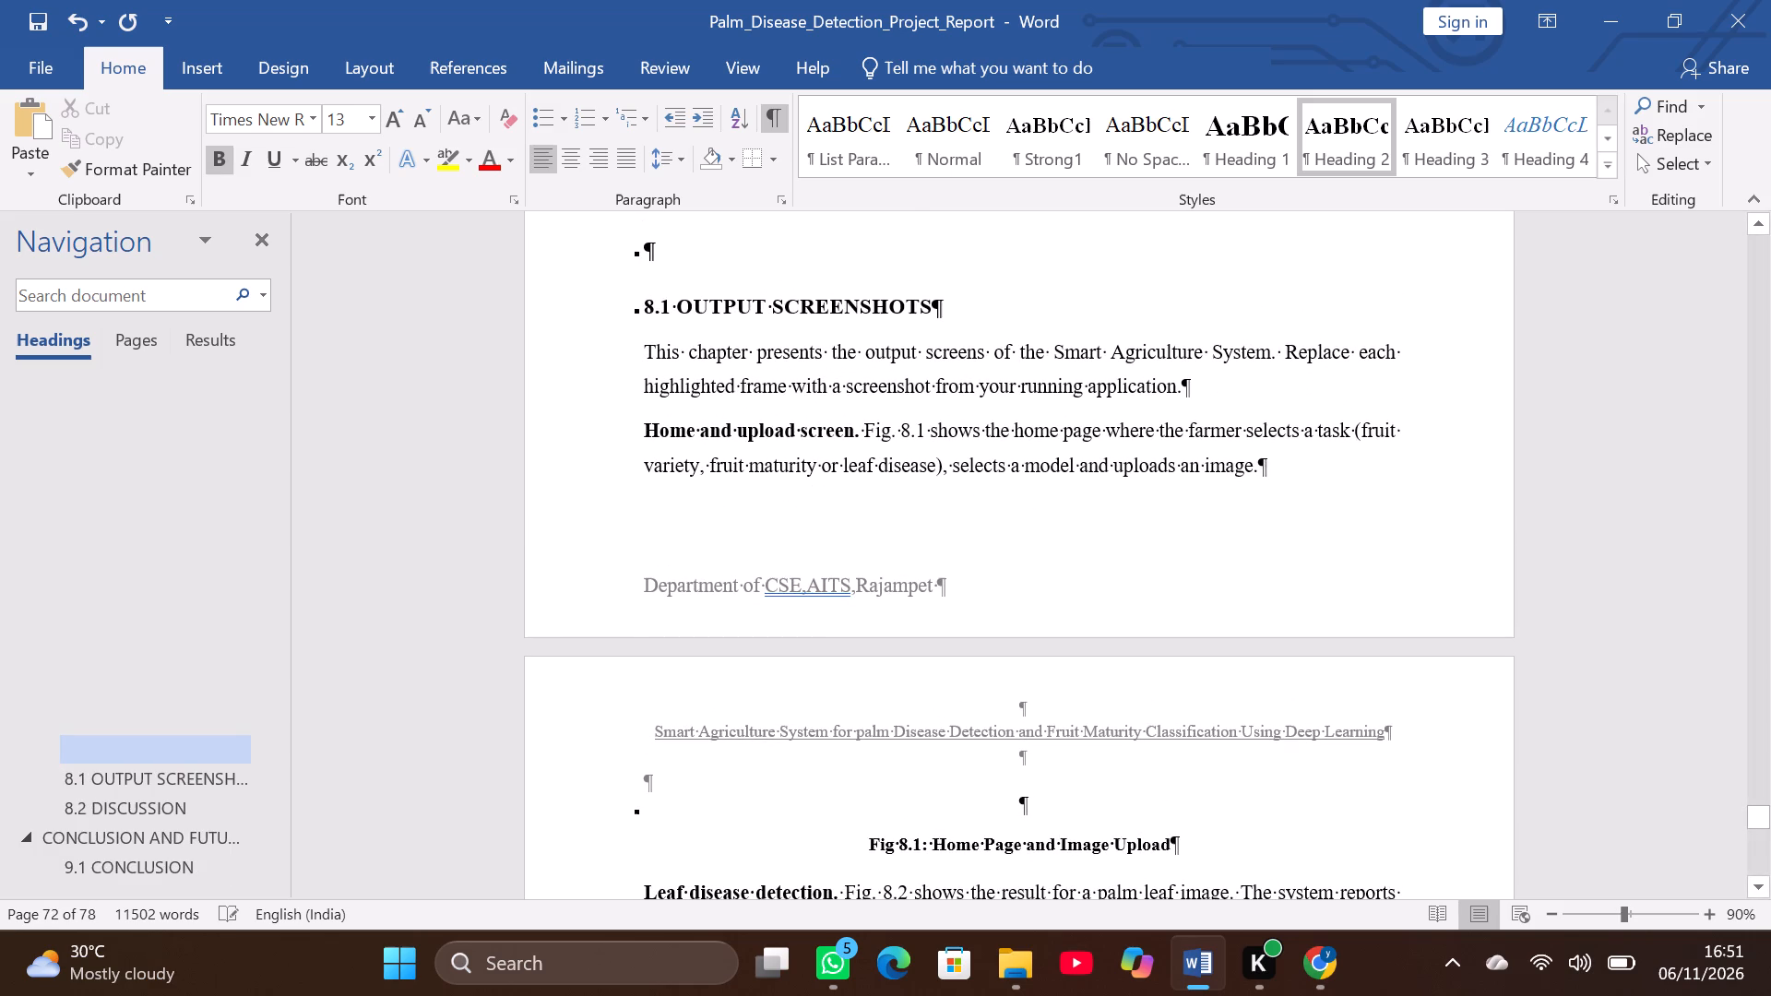
Insert six empty lines above the "8.1 OUTPUT SCREENSHOTS" heading to push it to the top of the following page.
key("Return")
key("Return")
key("Return")
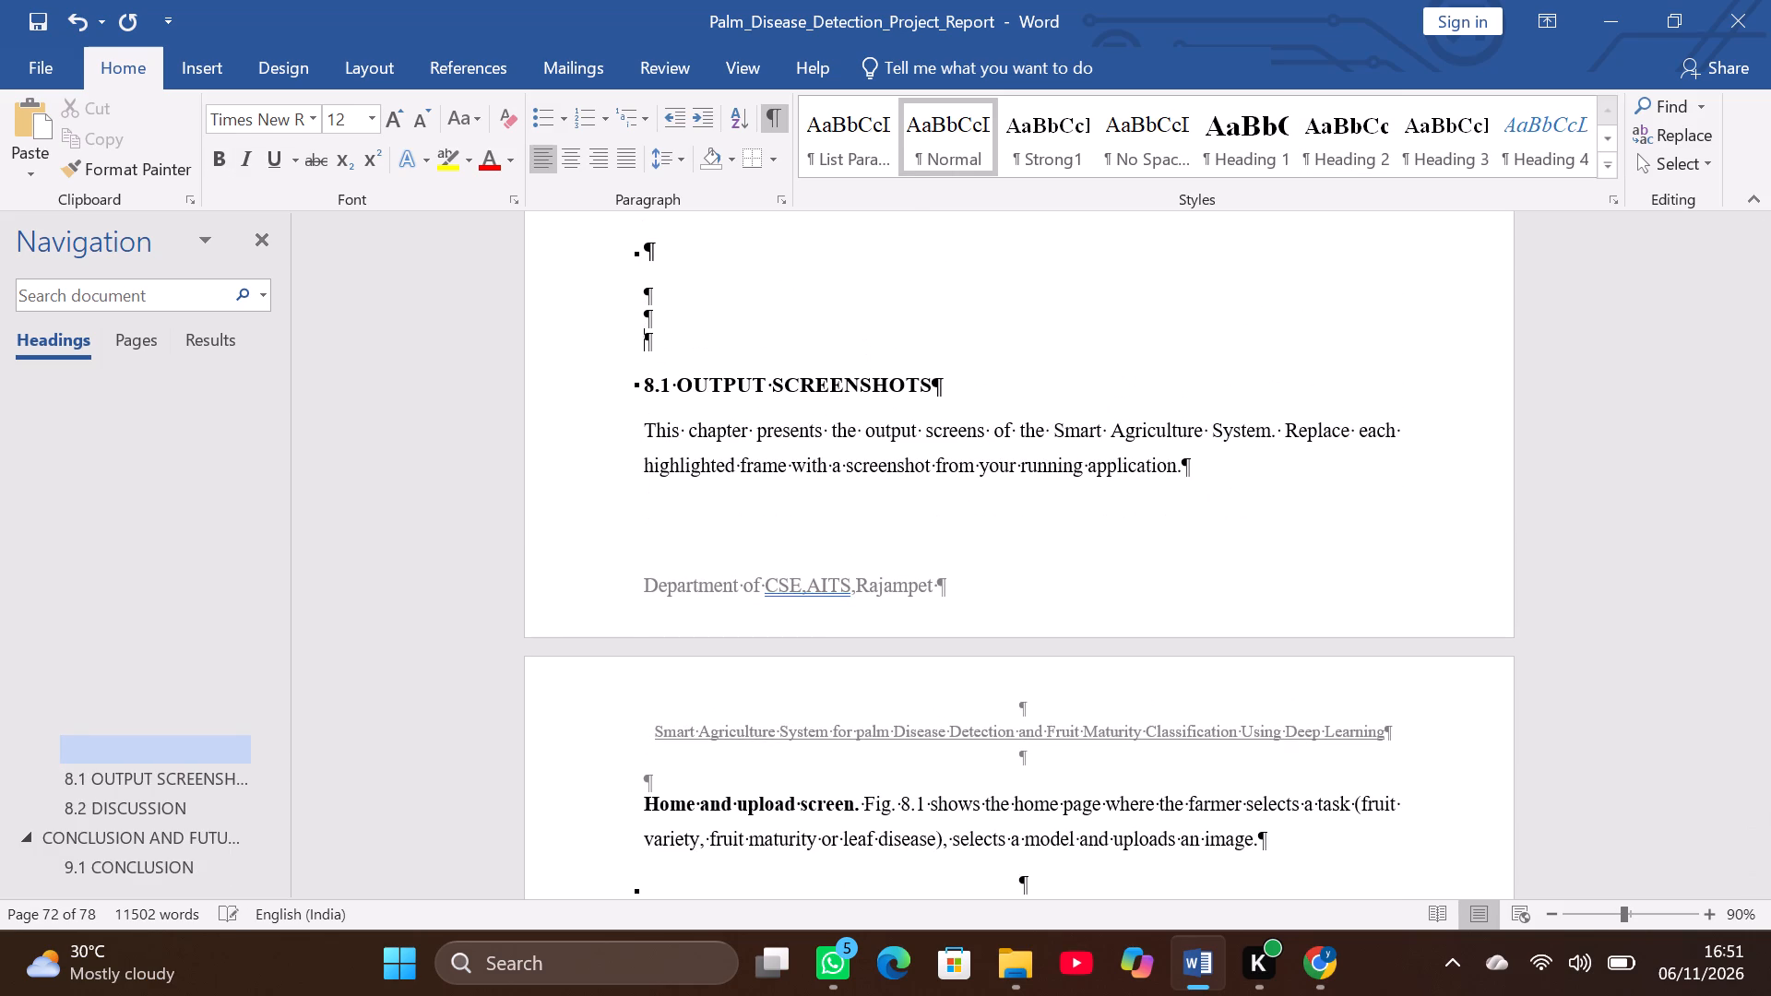
key("Return")
key("Return")
key("Return")
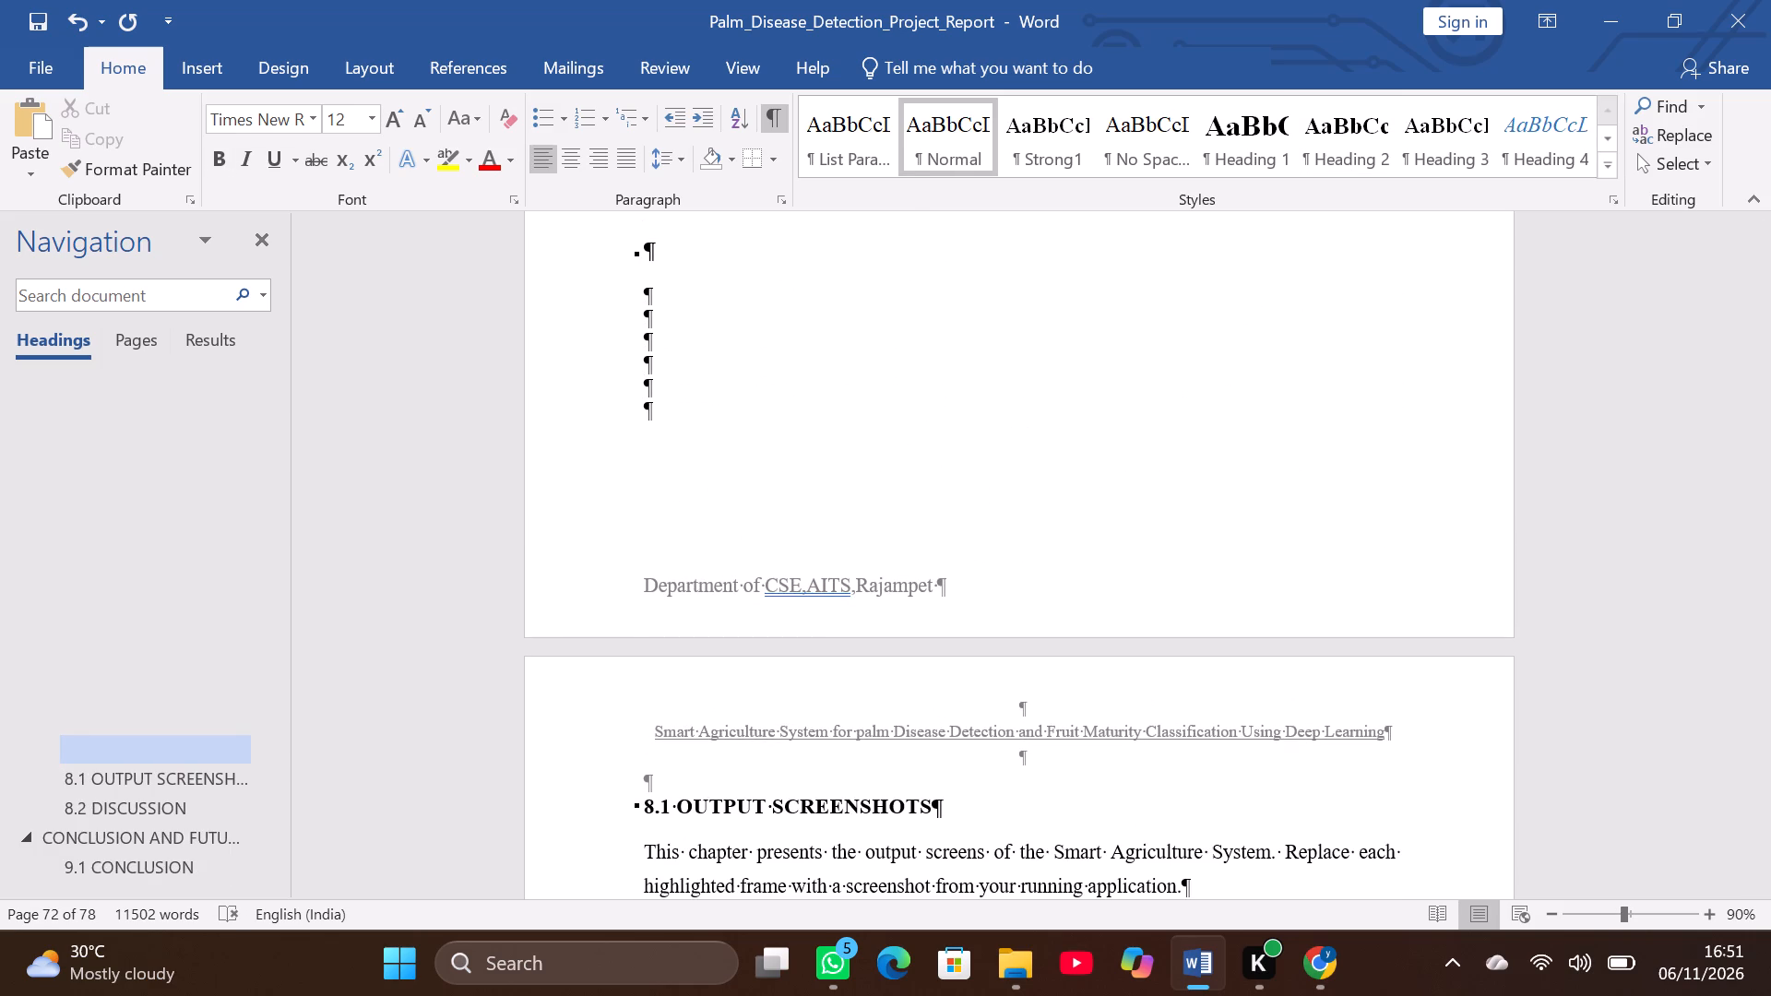
Turn off the "Page break before" setting for the "CHAPTER 8" title paragraph.
scroll(720, 758, "up", 9)
left_click(731, 792)
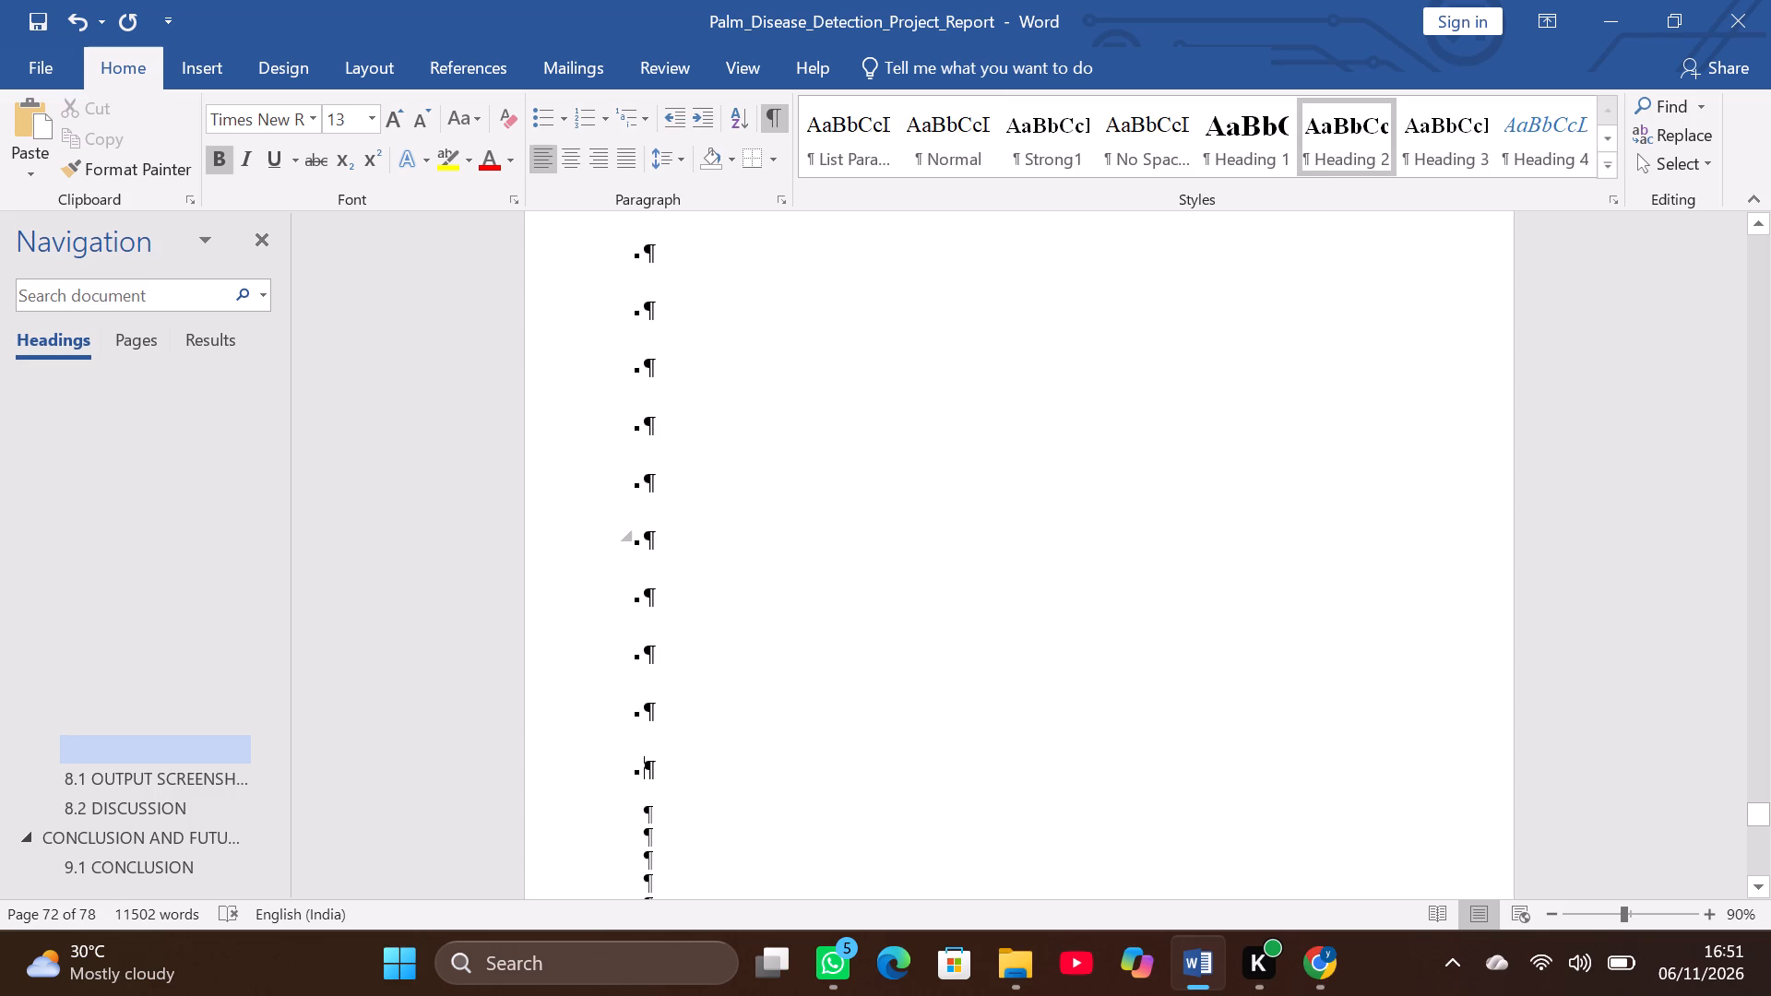
scroll(977, 525, "up", 7)
scroll(977, 525, "down", 1)
scroll(977, 525, "up", 1)
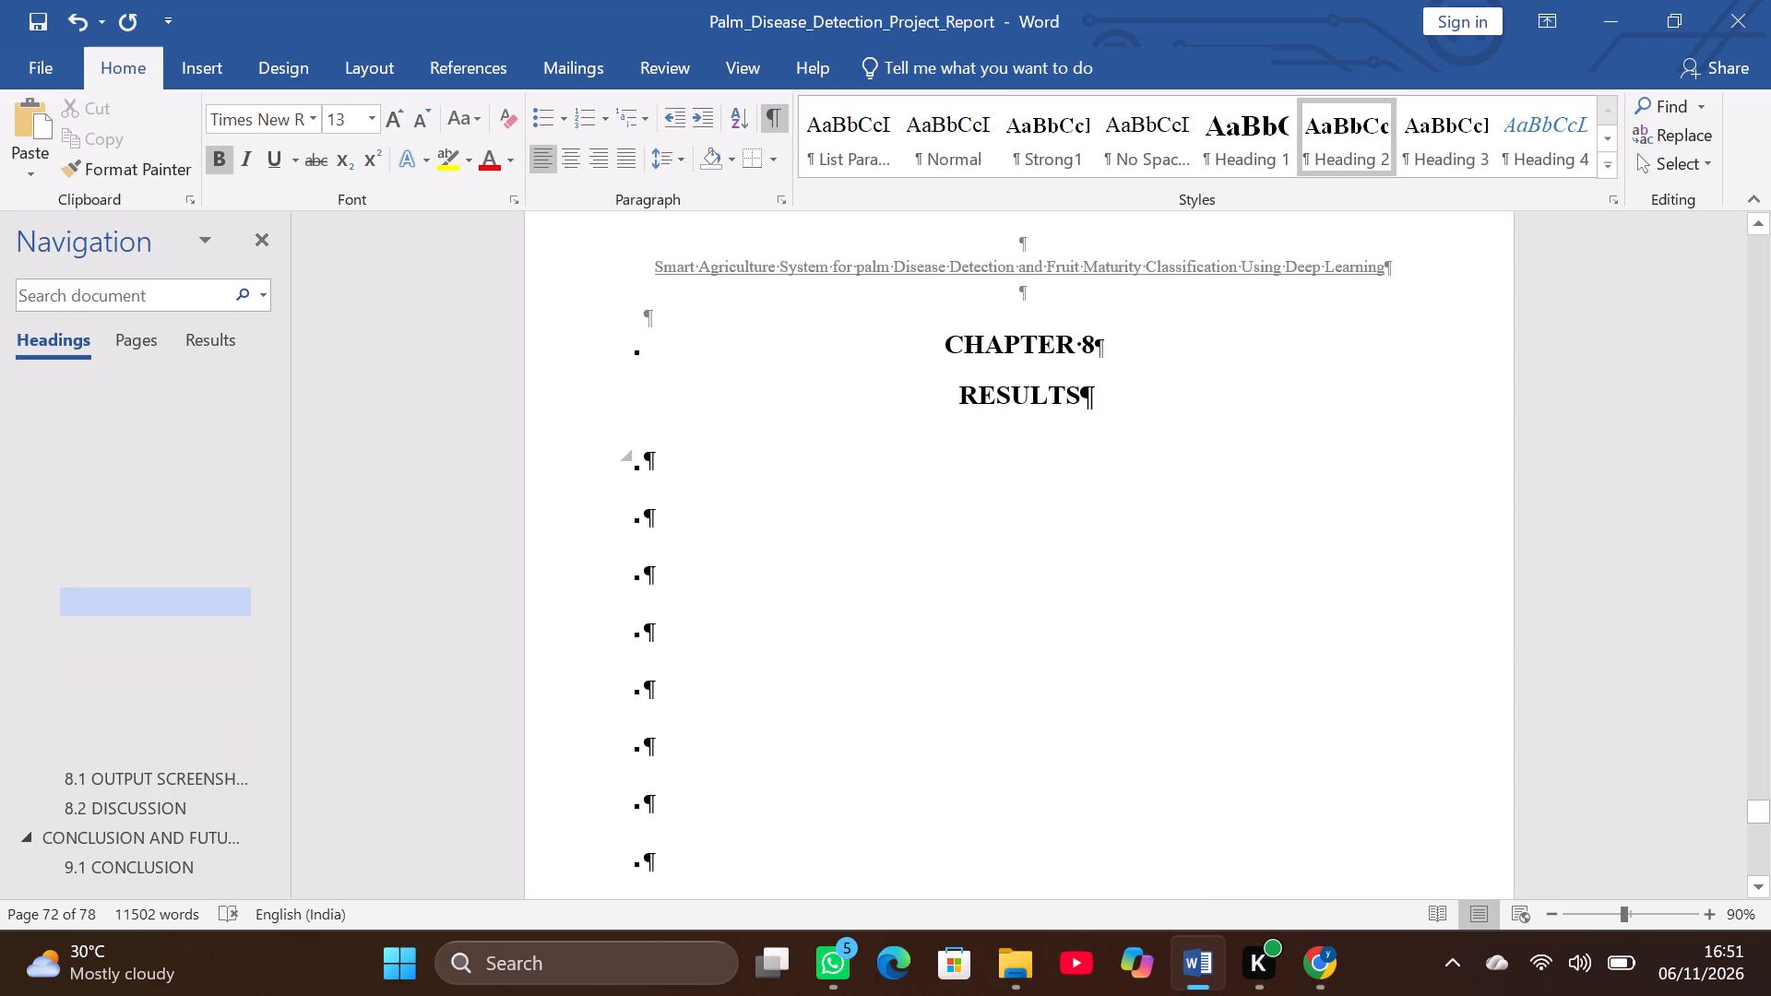
left_click(953, 357)
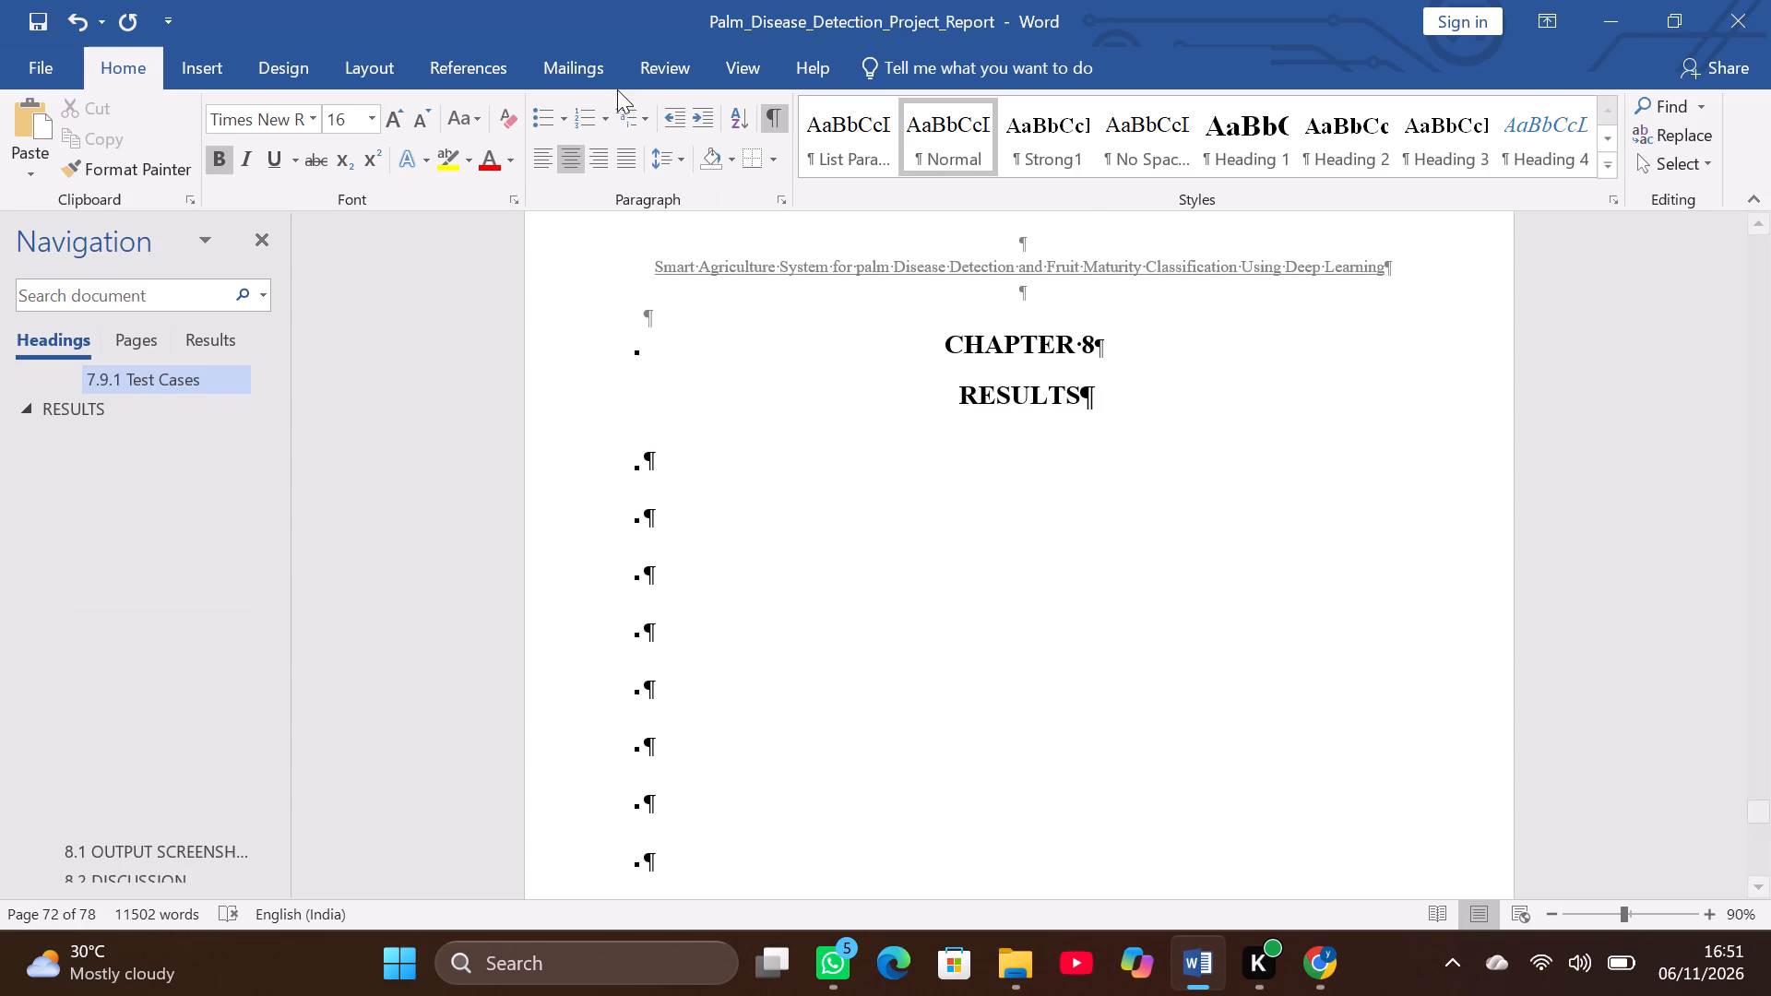
left_click(779, 206)
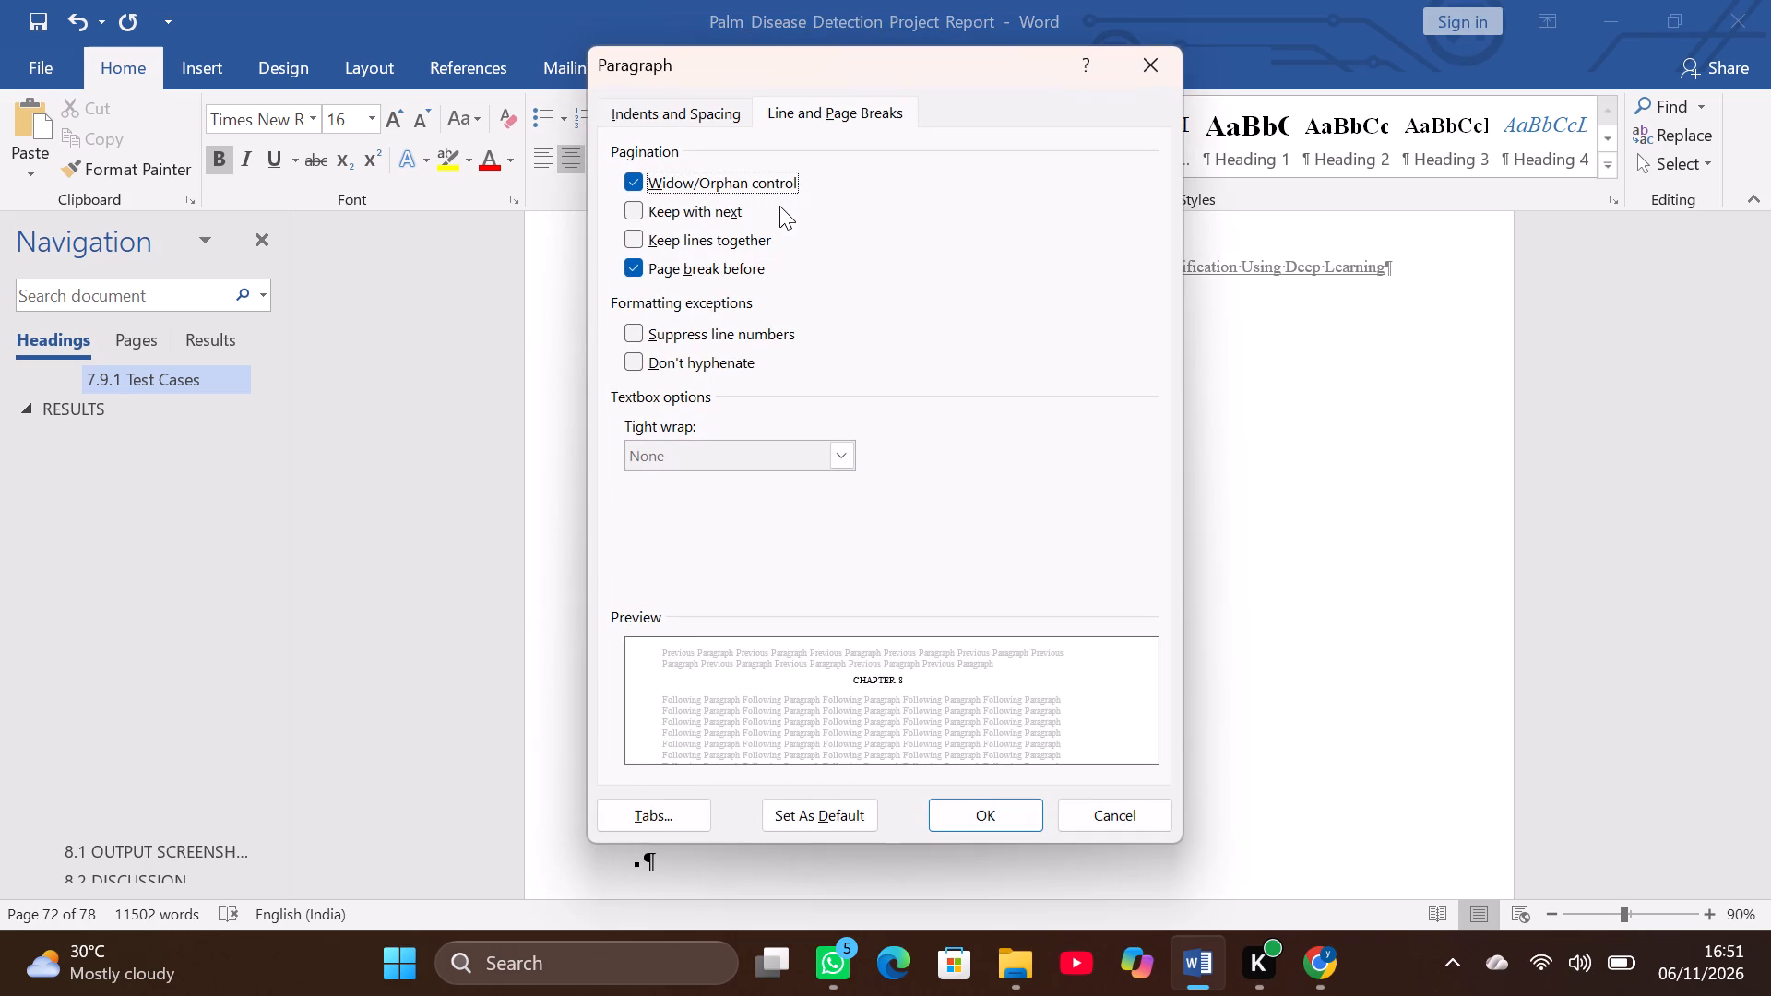
left_click(751, 259)
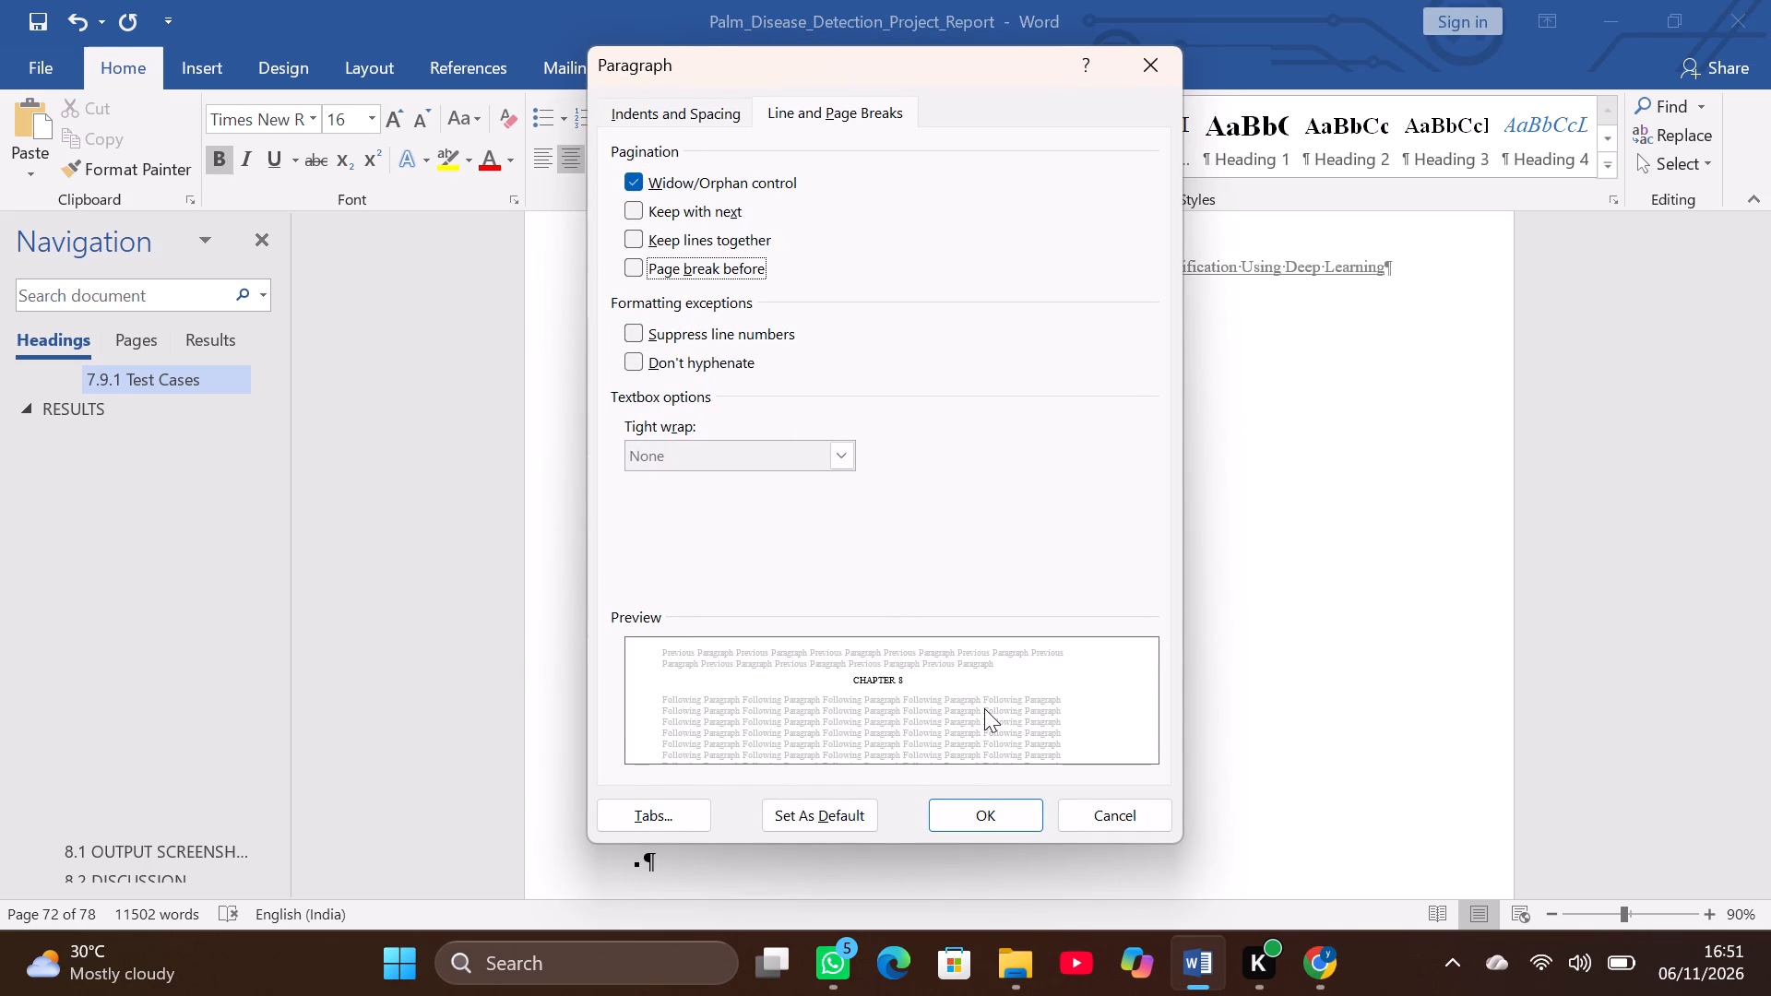
left_click(970, 796)
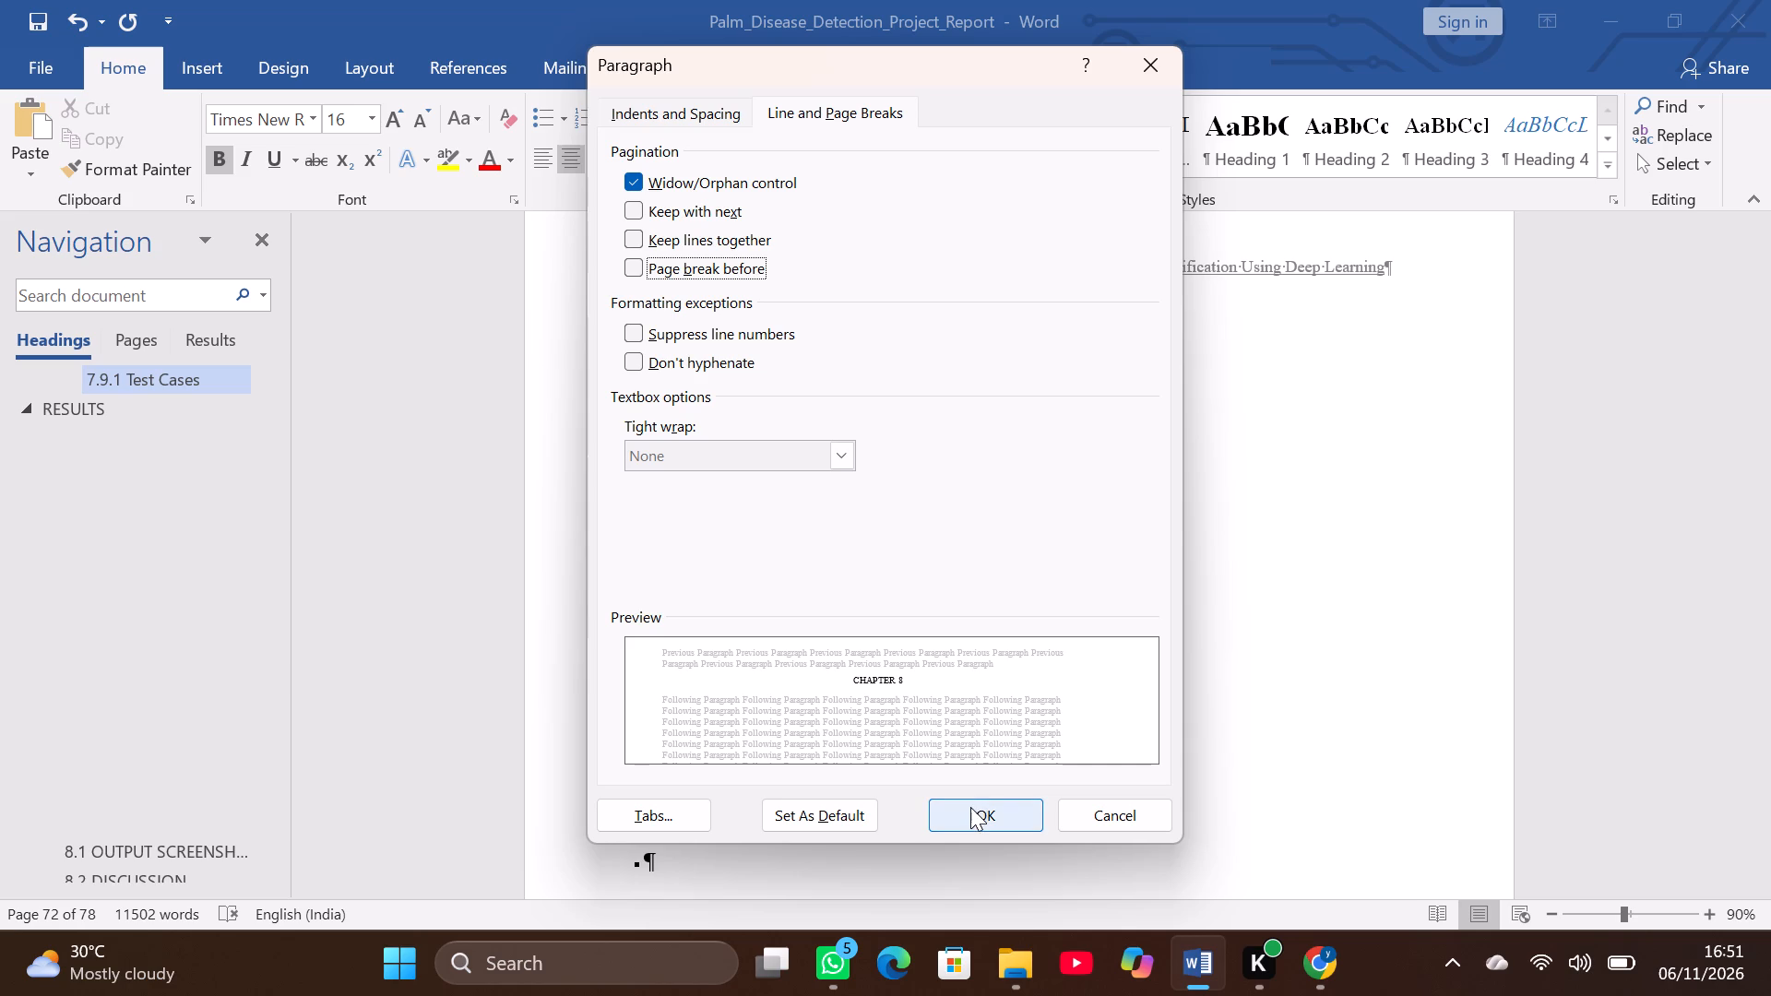
left_click(970, 807)
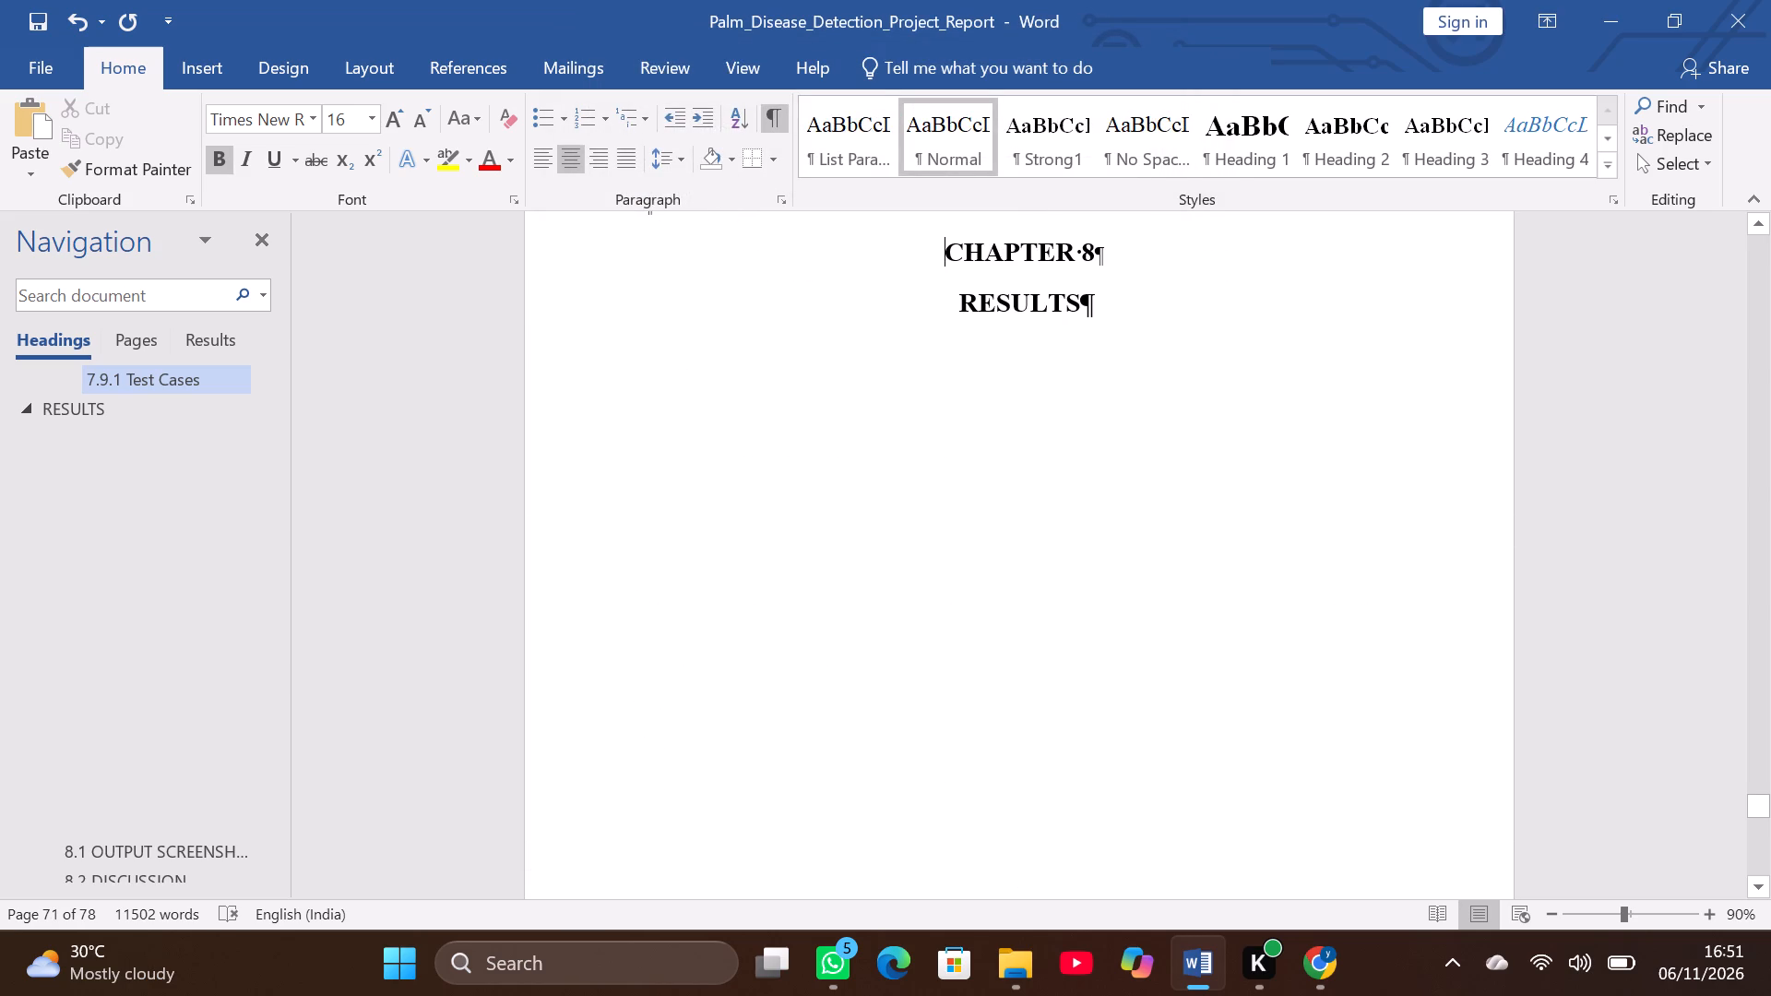
Insert 16 empty lines above the "CHAPTER 8" title to push it from below the test case table to the following page.
key("Return")
key("Return")
key("Return")
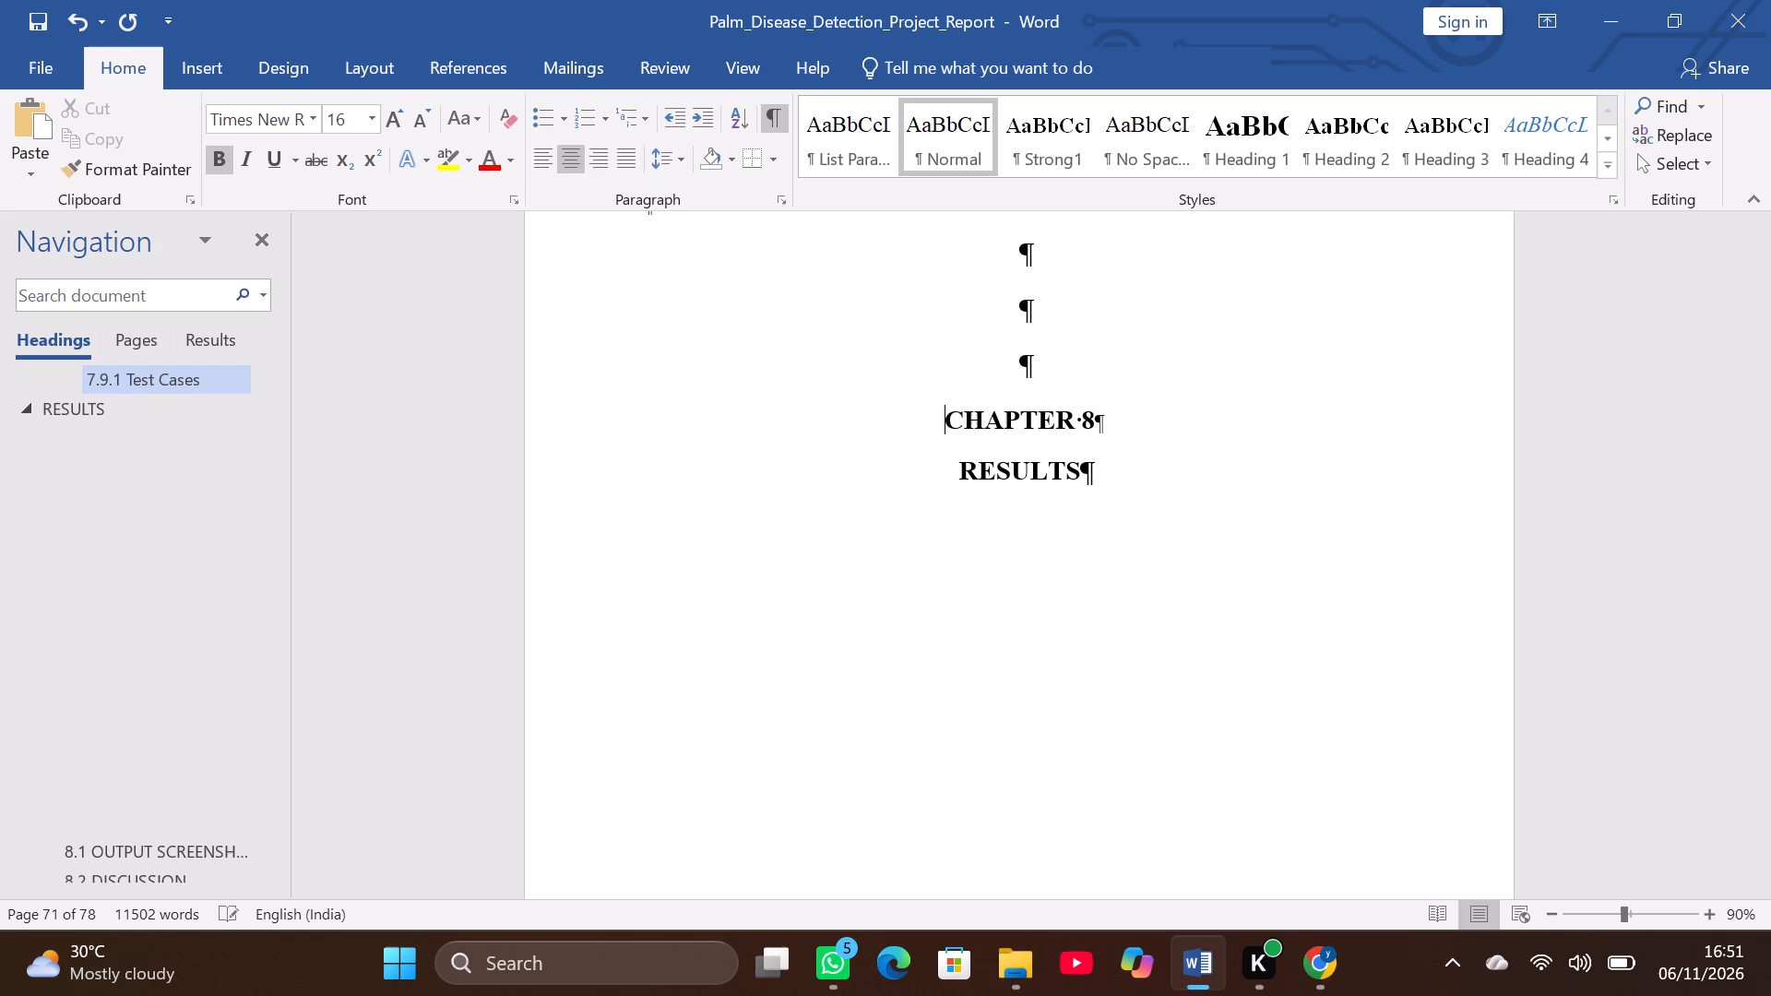
key("Return")
key("Return")
scroll(970, 807, "up", 4)
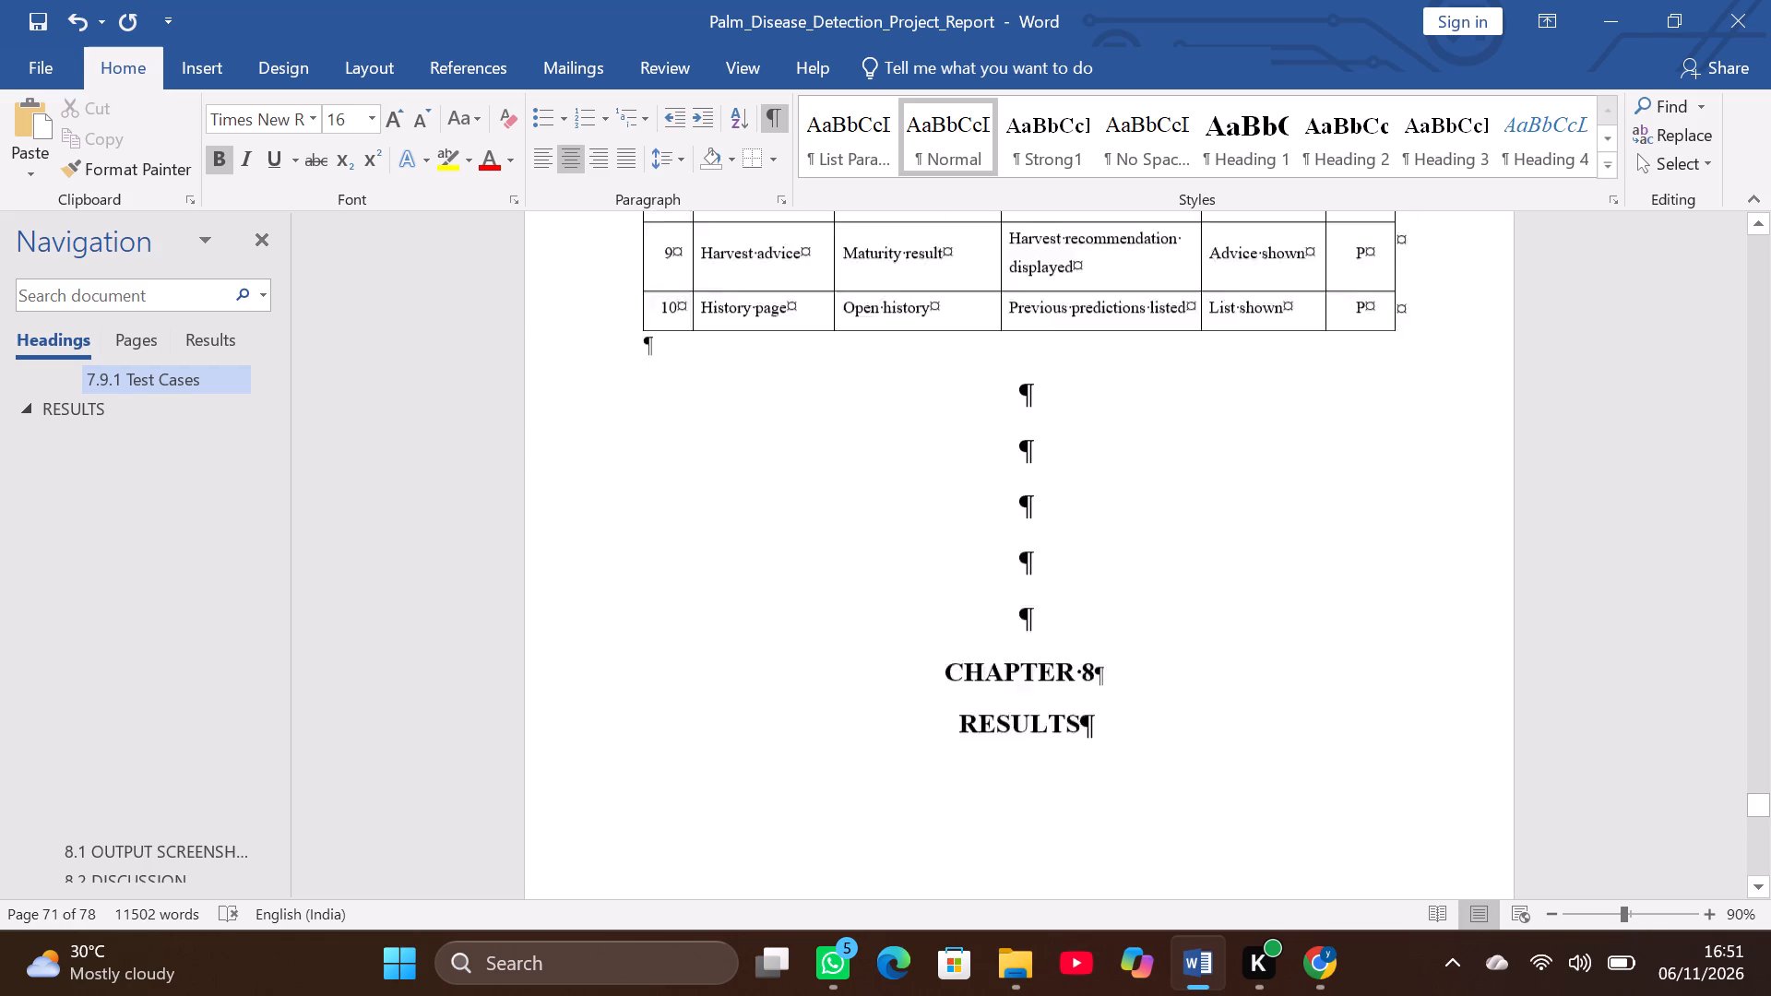
scroll(970, 807, "up", 7)
scroll(970, 807, "down", 14)
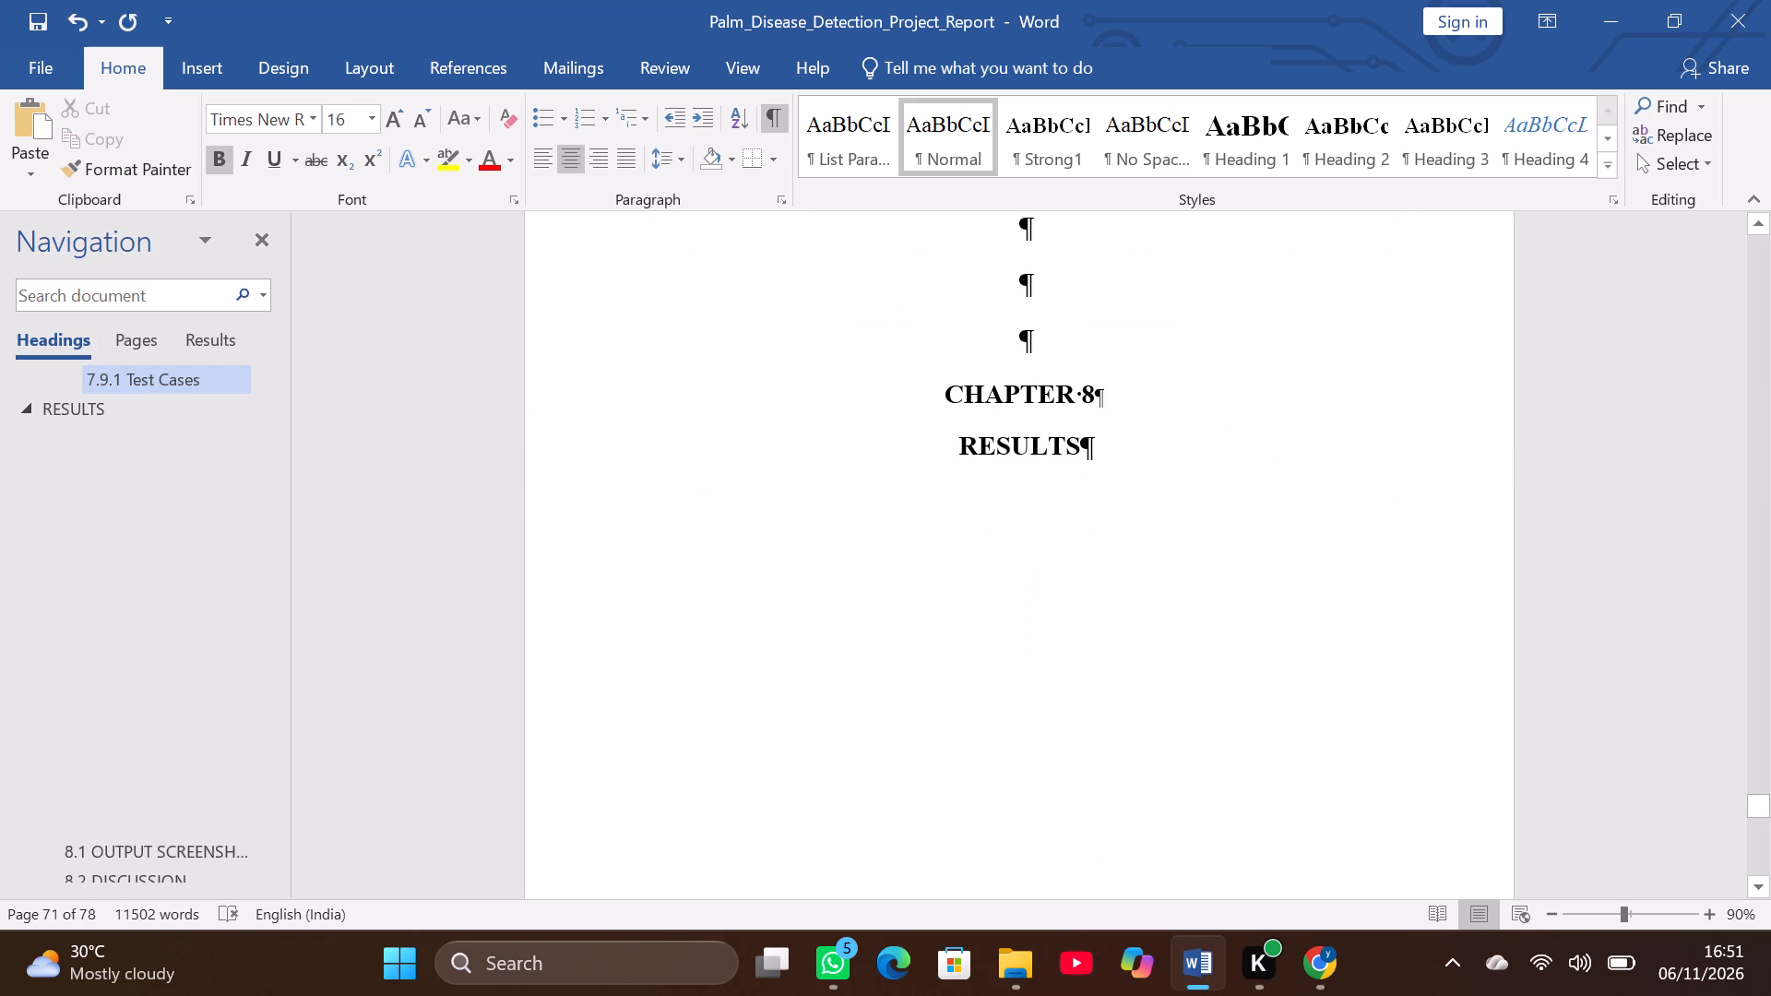
key("Return")
key("Return")
key("Return")
key("Return")
key("Return")
key("Return")
key("Return")
key("Return")
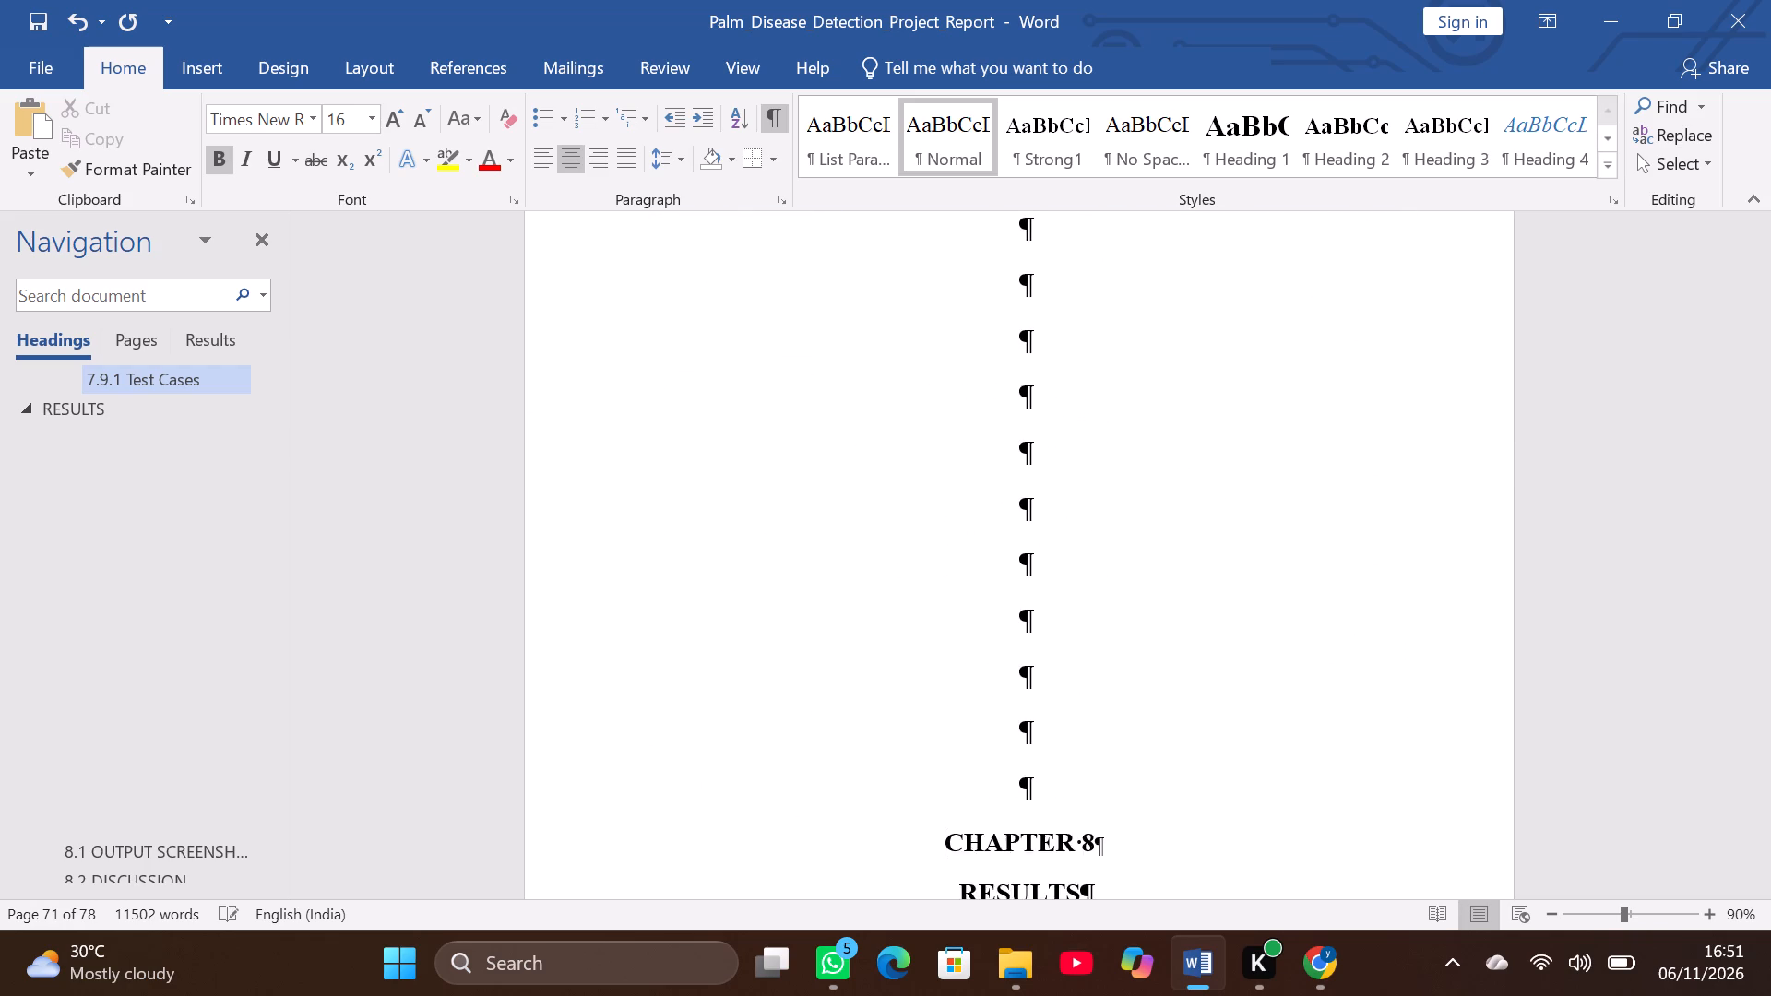
key("Return")
key("Return")
key("Return")
Insert ten more empty lines above the "CHAPTER 8" title to move it and "RESULTS" down towards the middle of their page.
scroll(970, 807, "down", 7)
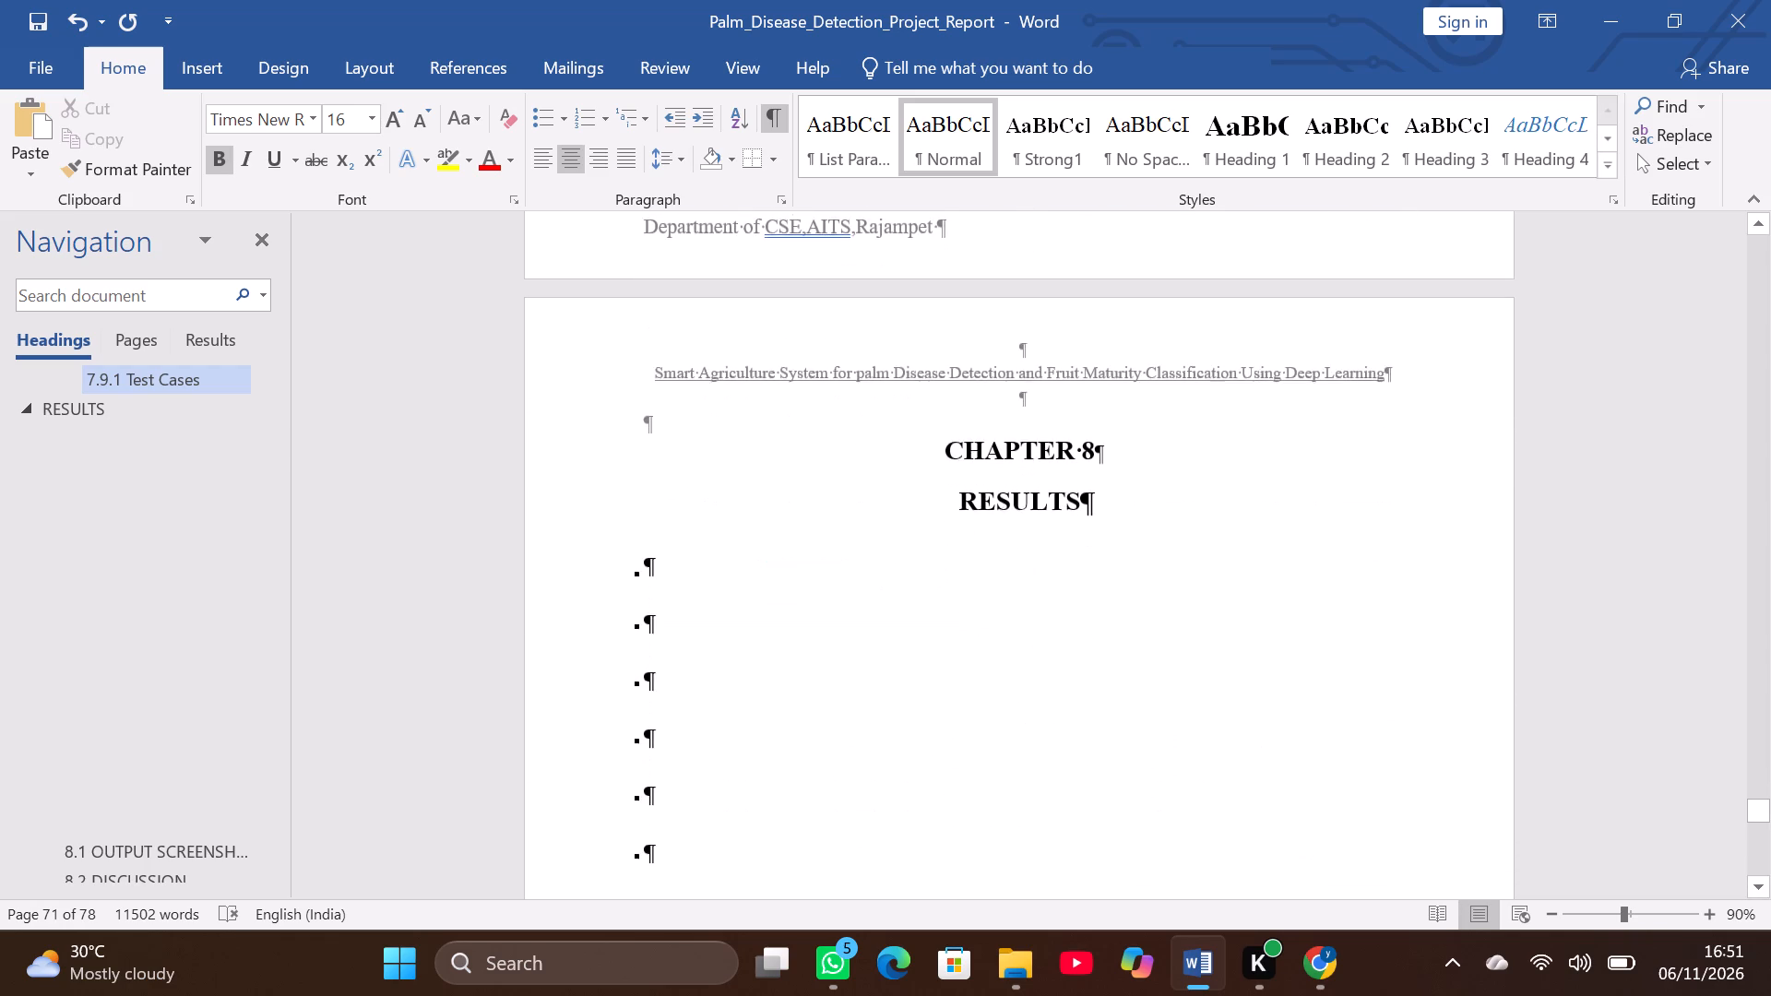
key("Return")
key("Return")
key("Return")
key("Return")
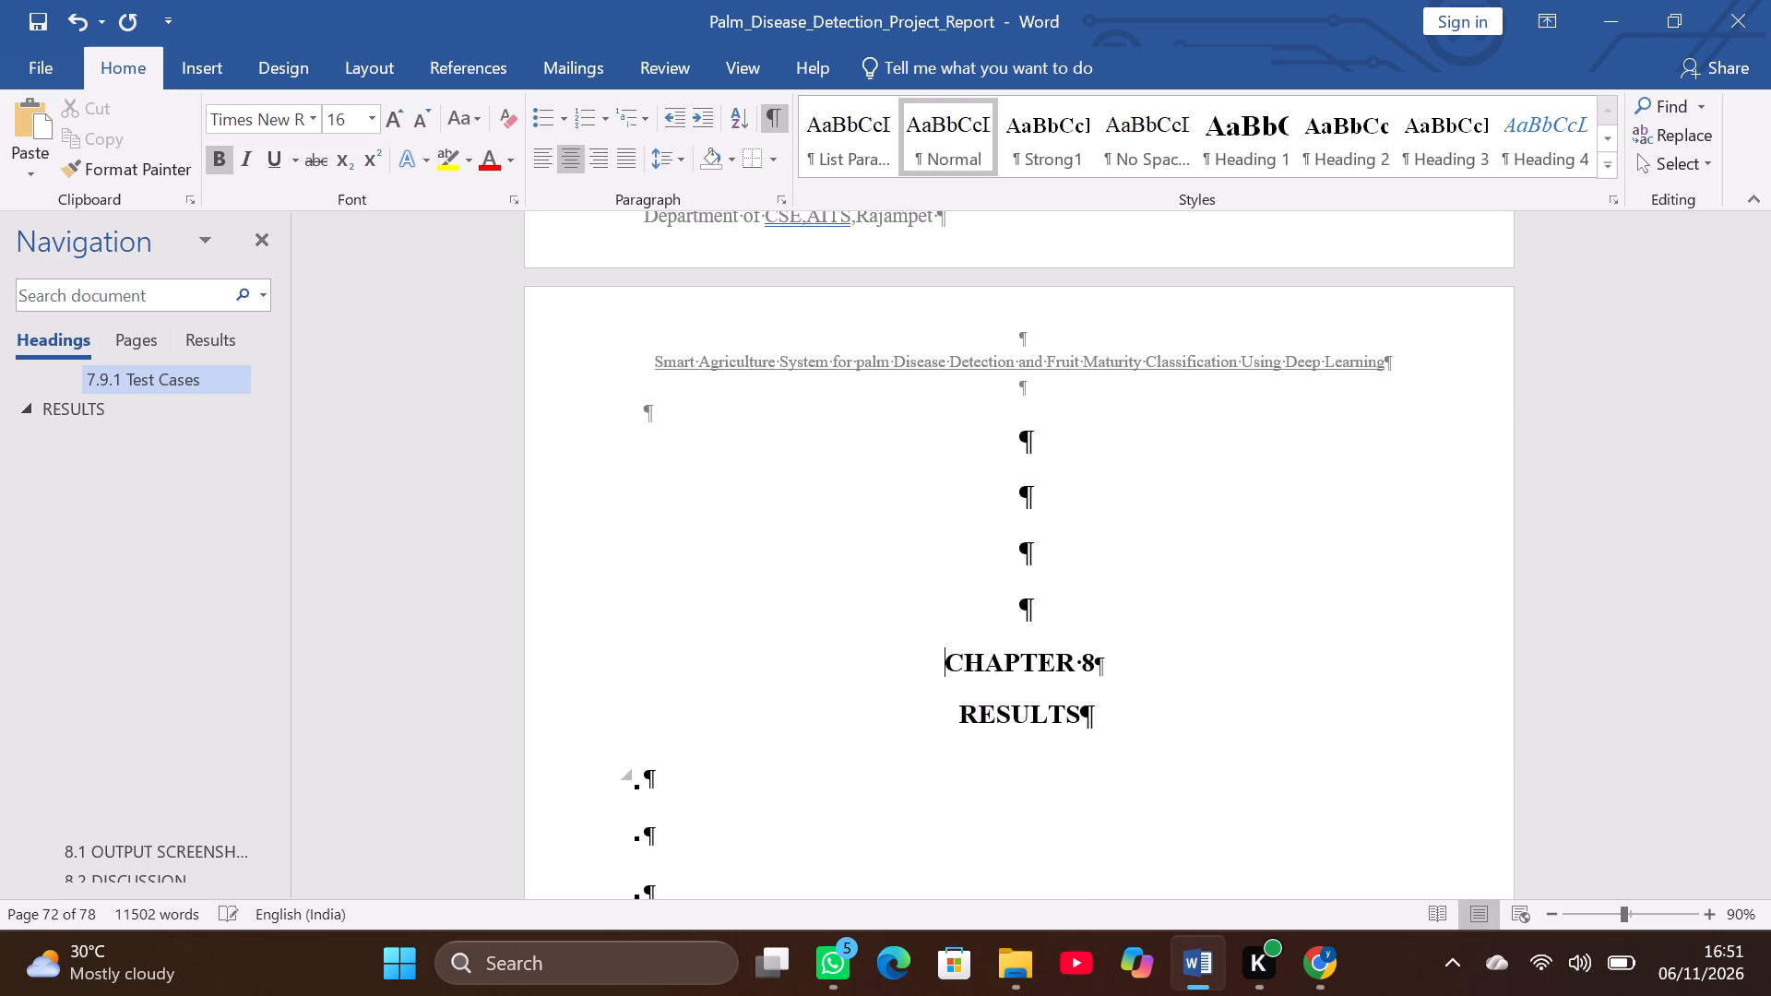
key("Return")
key("Return")
scroll(970, 807, "down", 14)
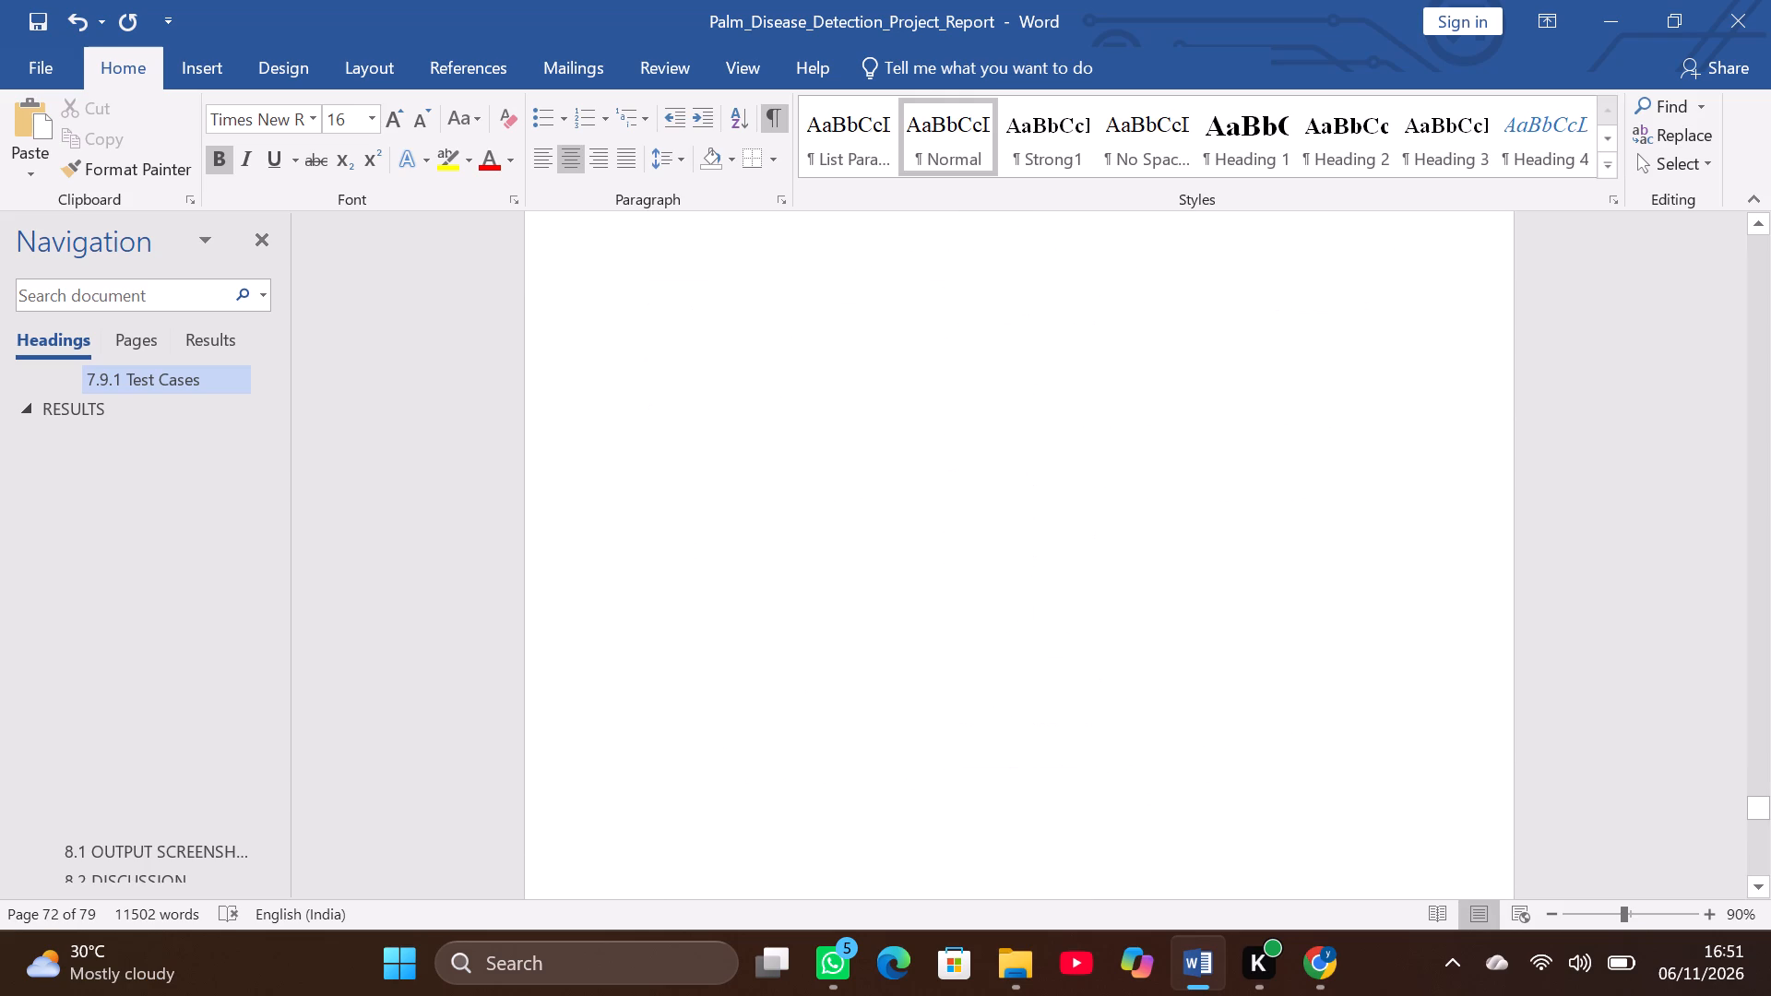
scroll(970, 807, "down", 8)
scroll(970, 807, "up", 16)
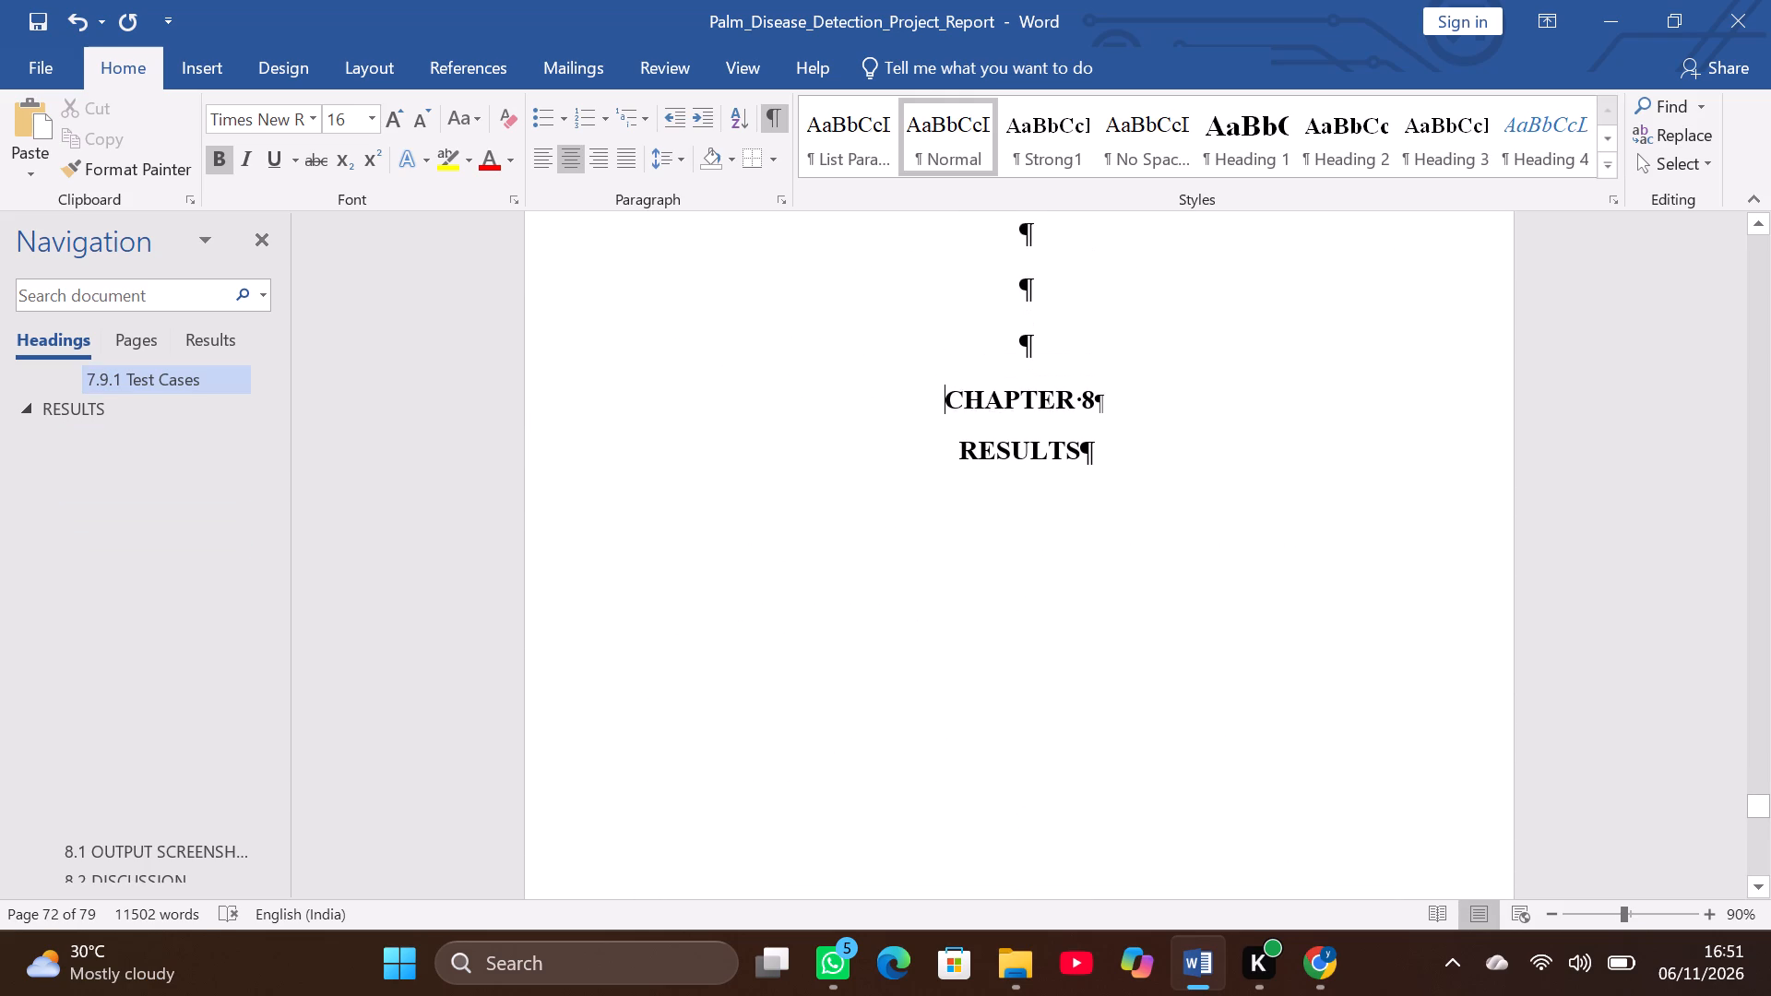
key("Return")
key("Return")
key("Return")
key("Return")
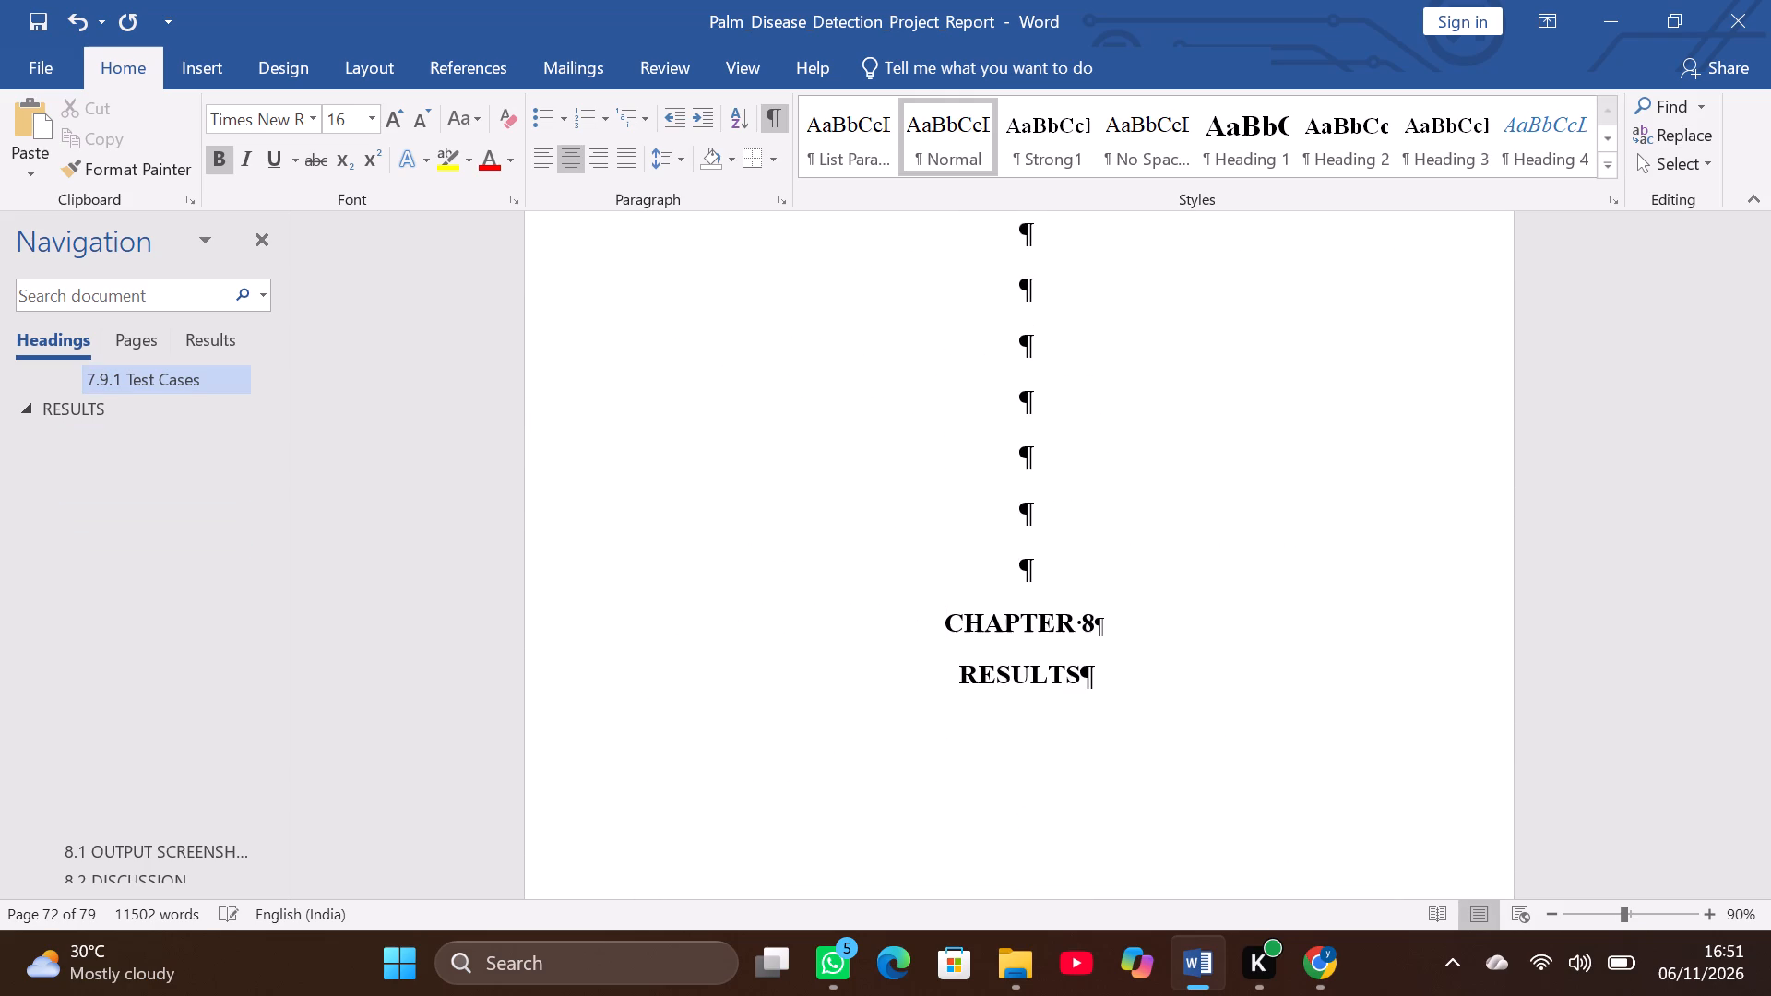
Place the insertion point among the empty lines directly above the "8.1 OUTPUT SCREENSHOTS" heading.
scroll(970, 807, "down", 20)
scroll(970, 807, "down", 7)
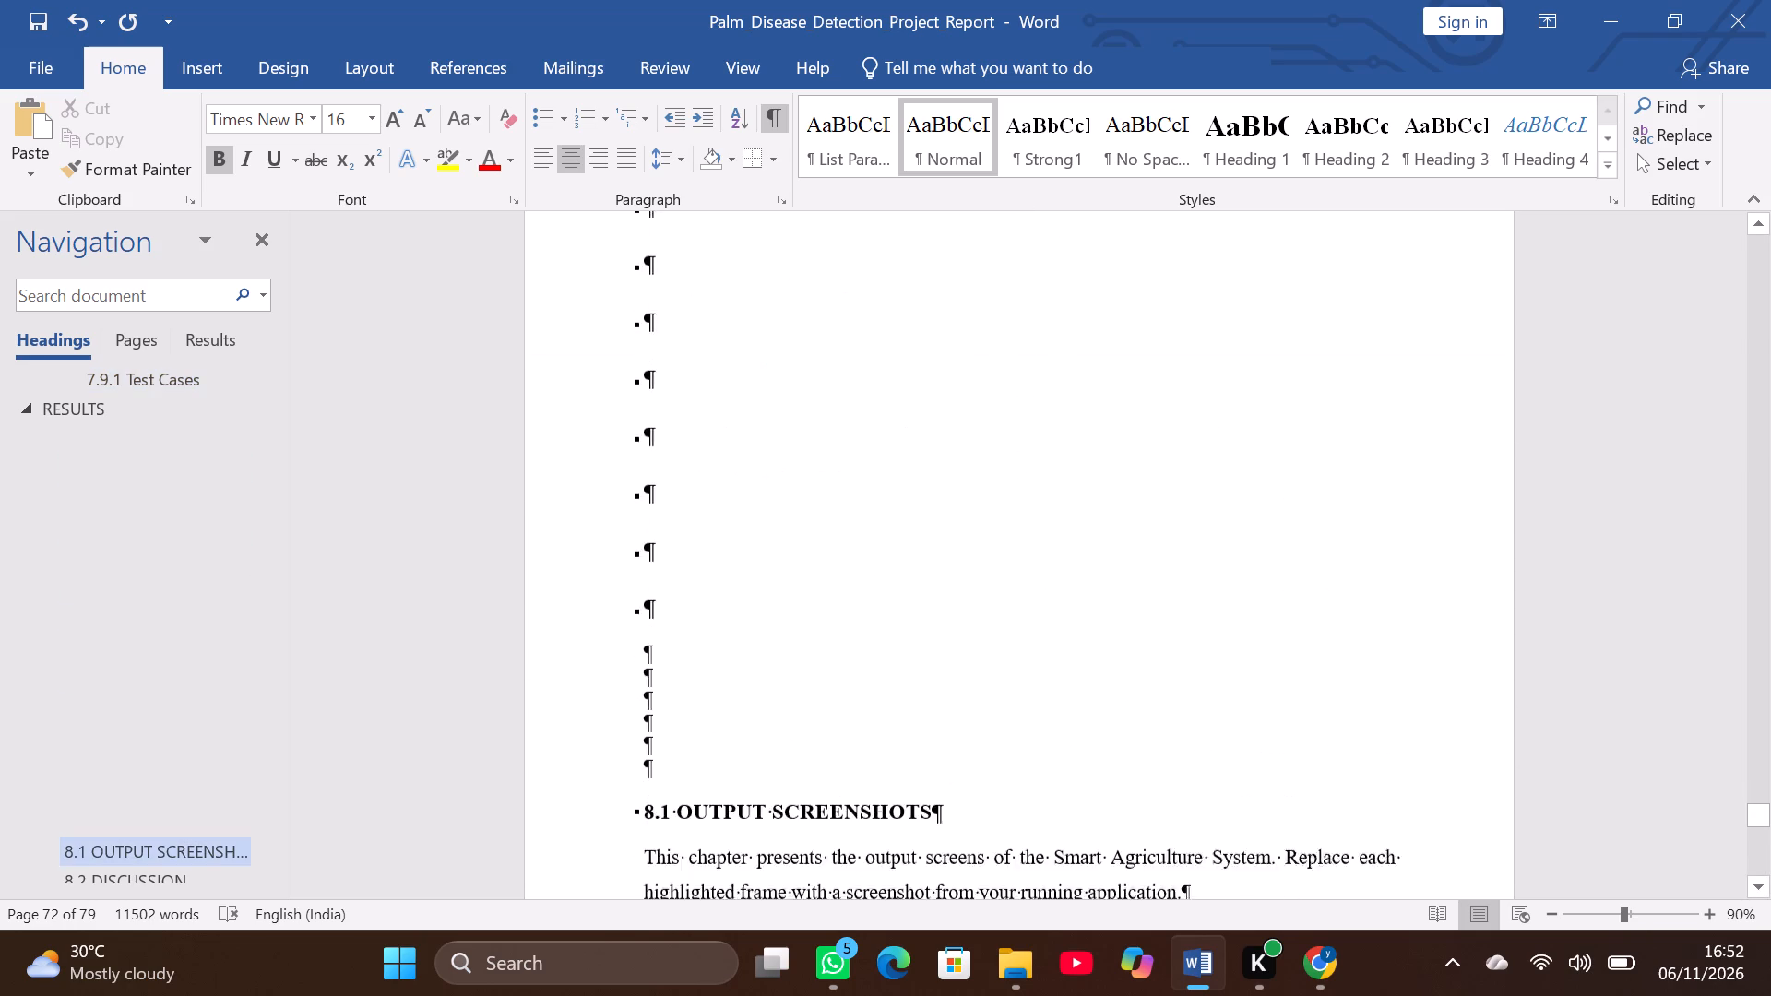
scroll(970, 807, "down", 8)
scroll(970, 807, "up", 20)
scroll(970, 807, "up", 20)
scroll(970, 807, "up", 2)
scroll(970, 807, "down", 2)
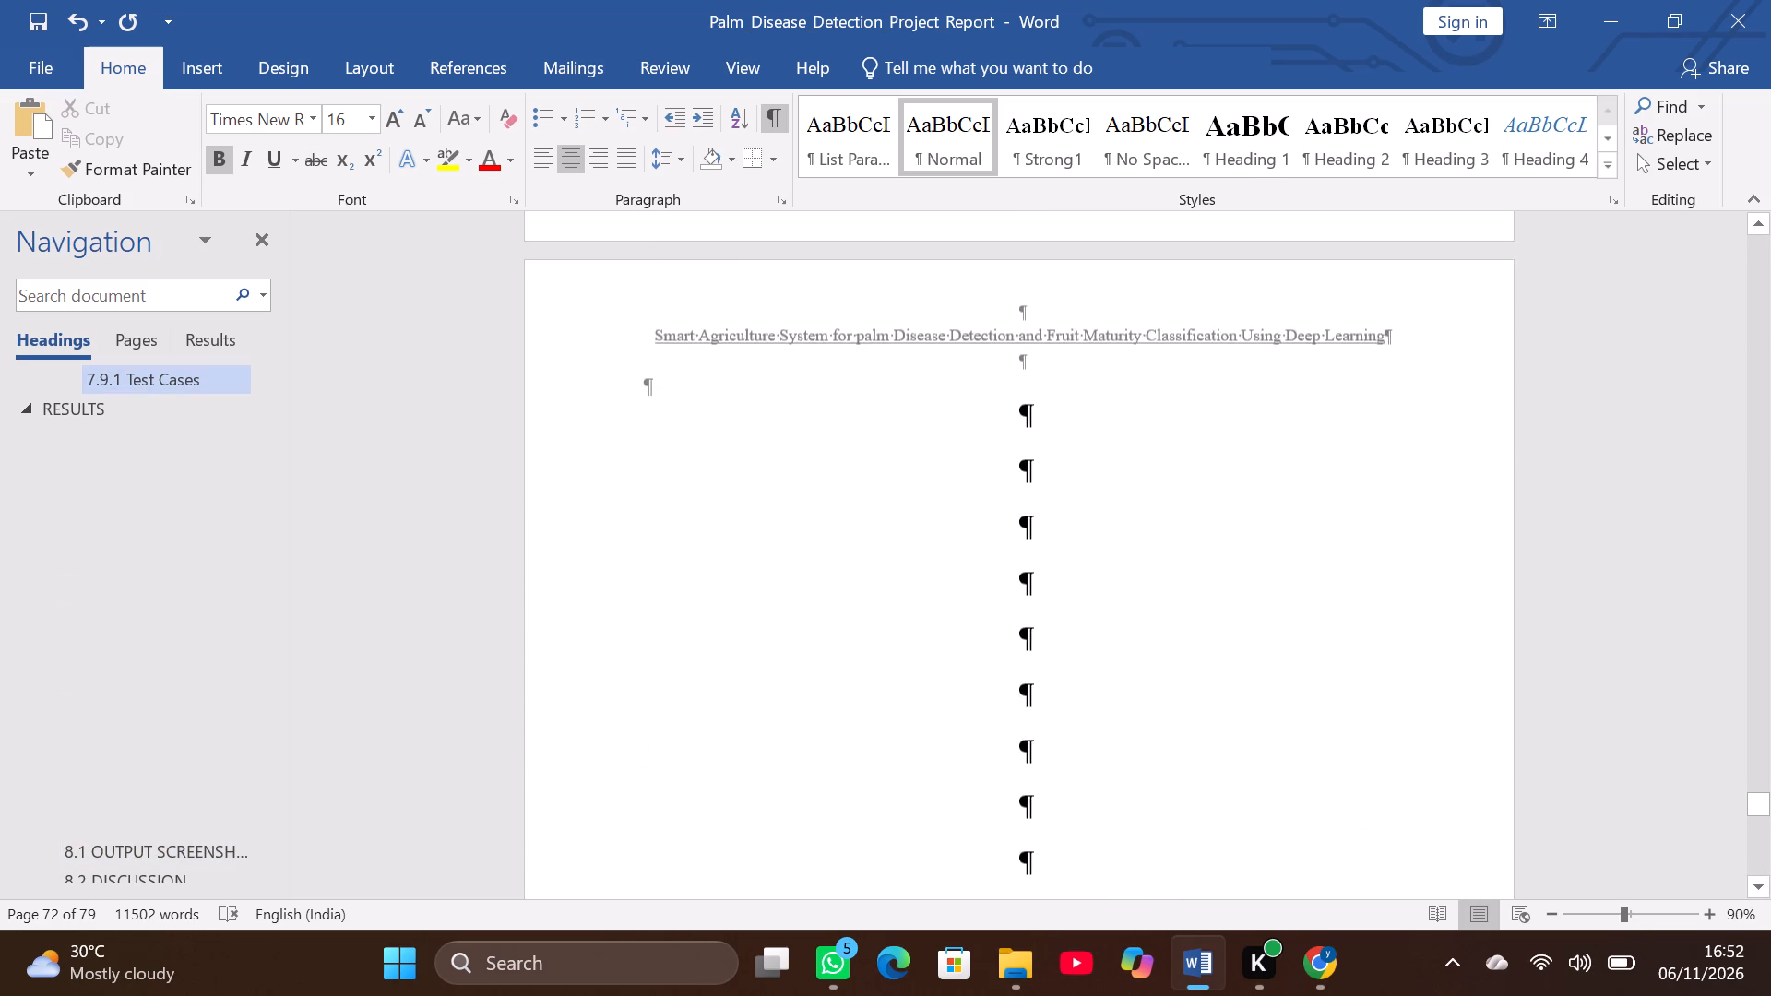
scroll(970, 807, "down", 20)
scroll(970, 807, "down", 9)
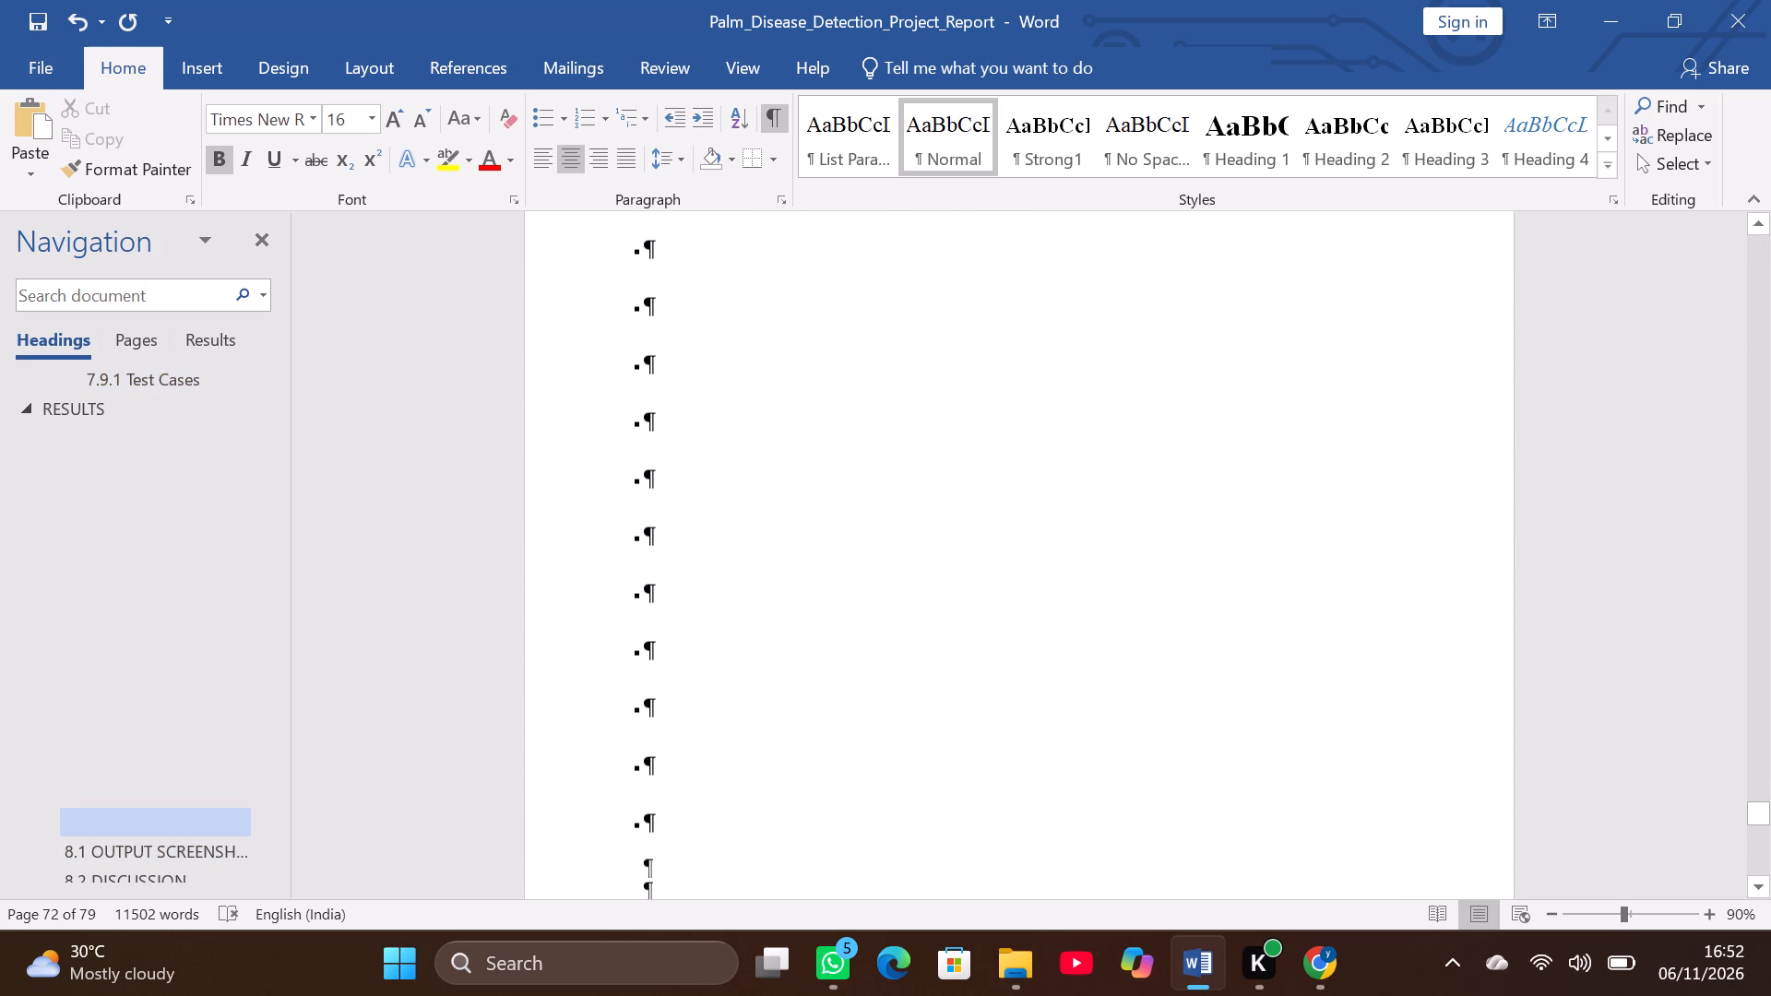
scroll(1048, 517, "down", 8)
left_click(1048, 516)
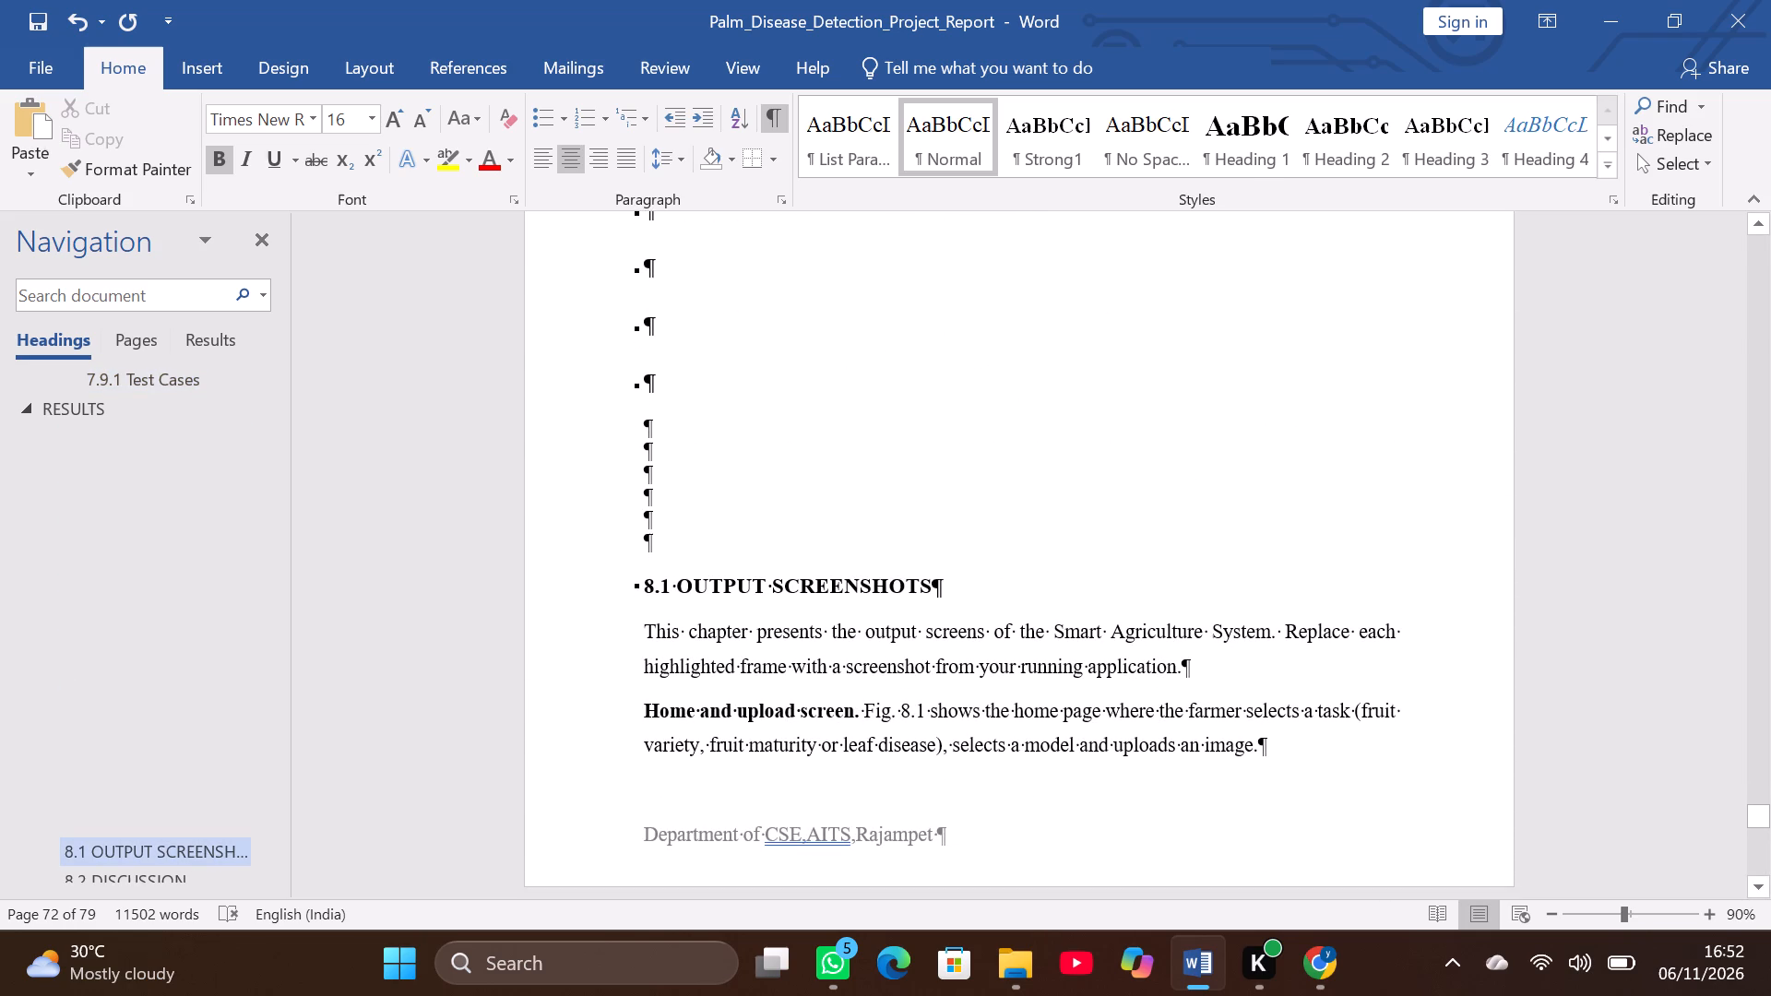
Delete 16 of the empty lines directly above the "8.1 OUTPUT SCREENSHOTS" heading to pull it up its page.
key("Down")
key("Down")
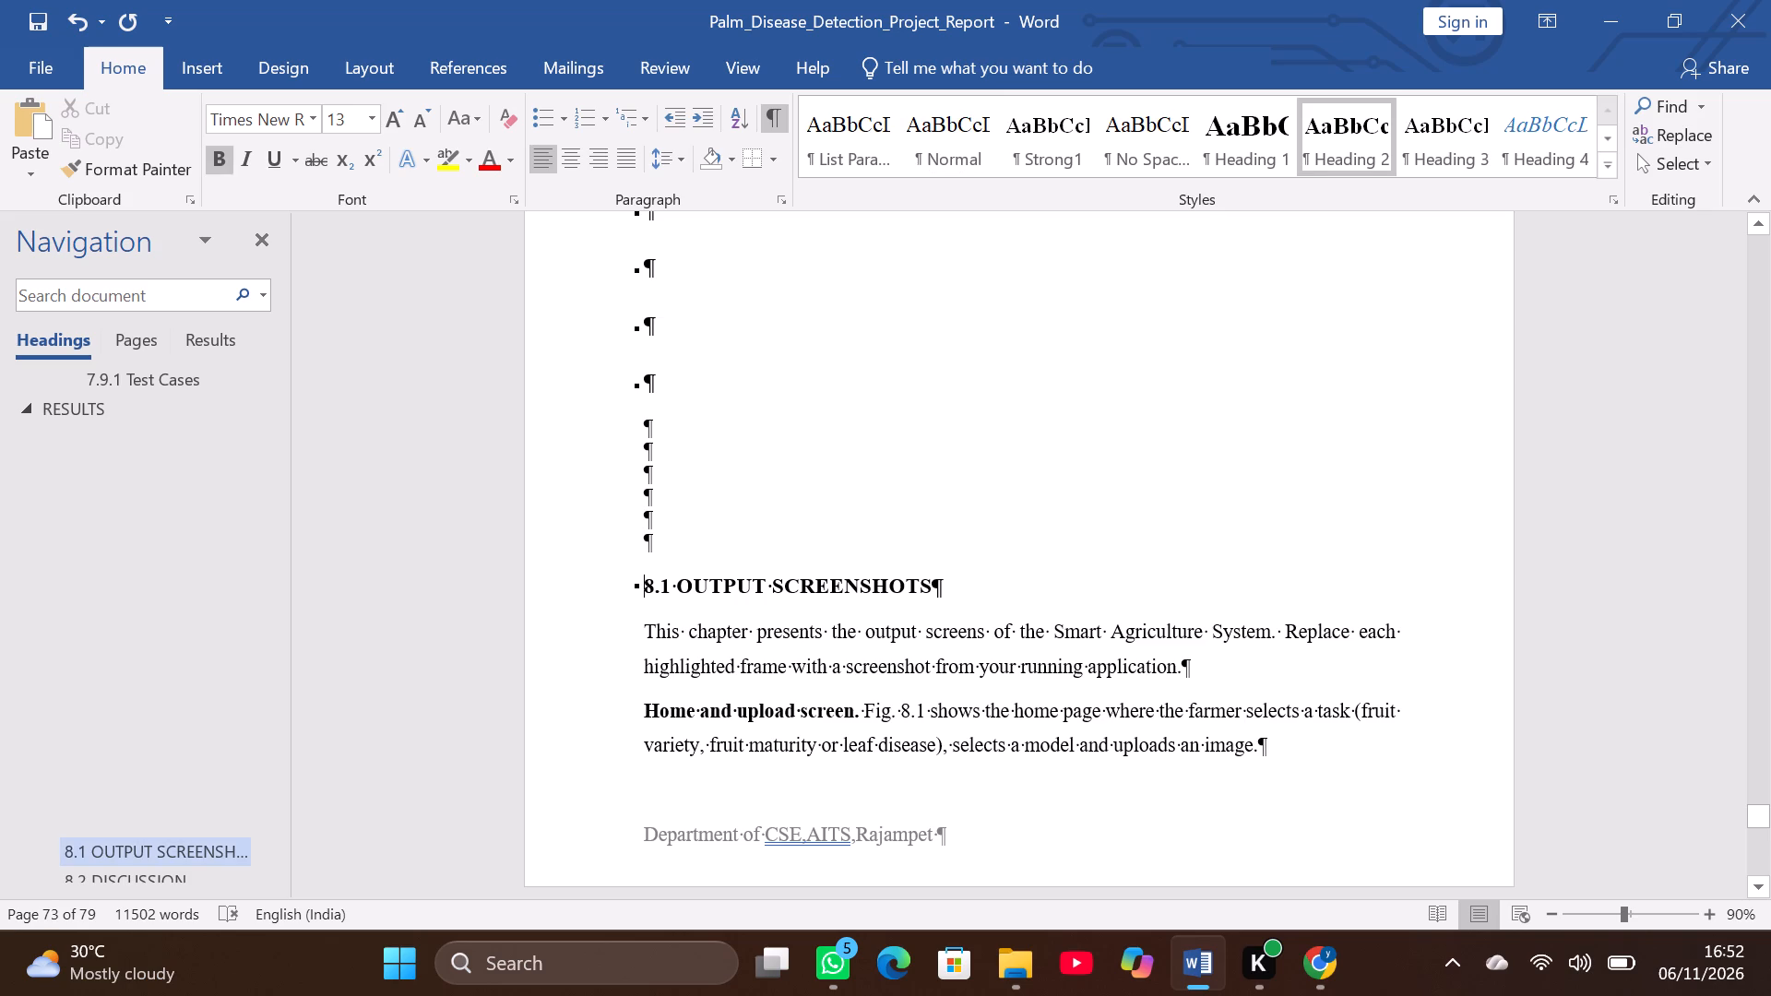
key("BackSpace")
key("BackSpace")
key("BackSpace")
key("BackSpace")
key("BackSpace")
key("BackSpace")
key("BackSpace")
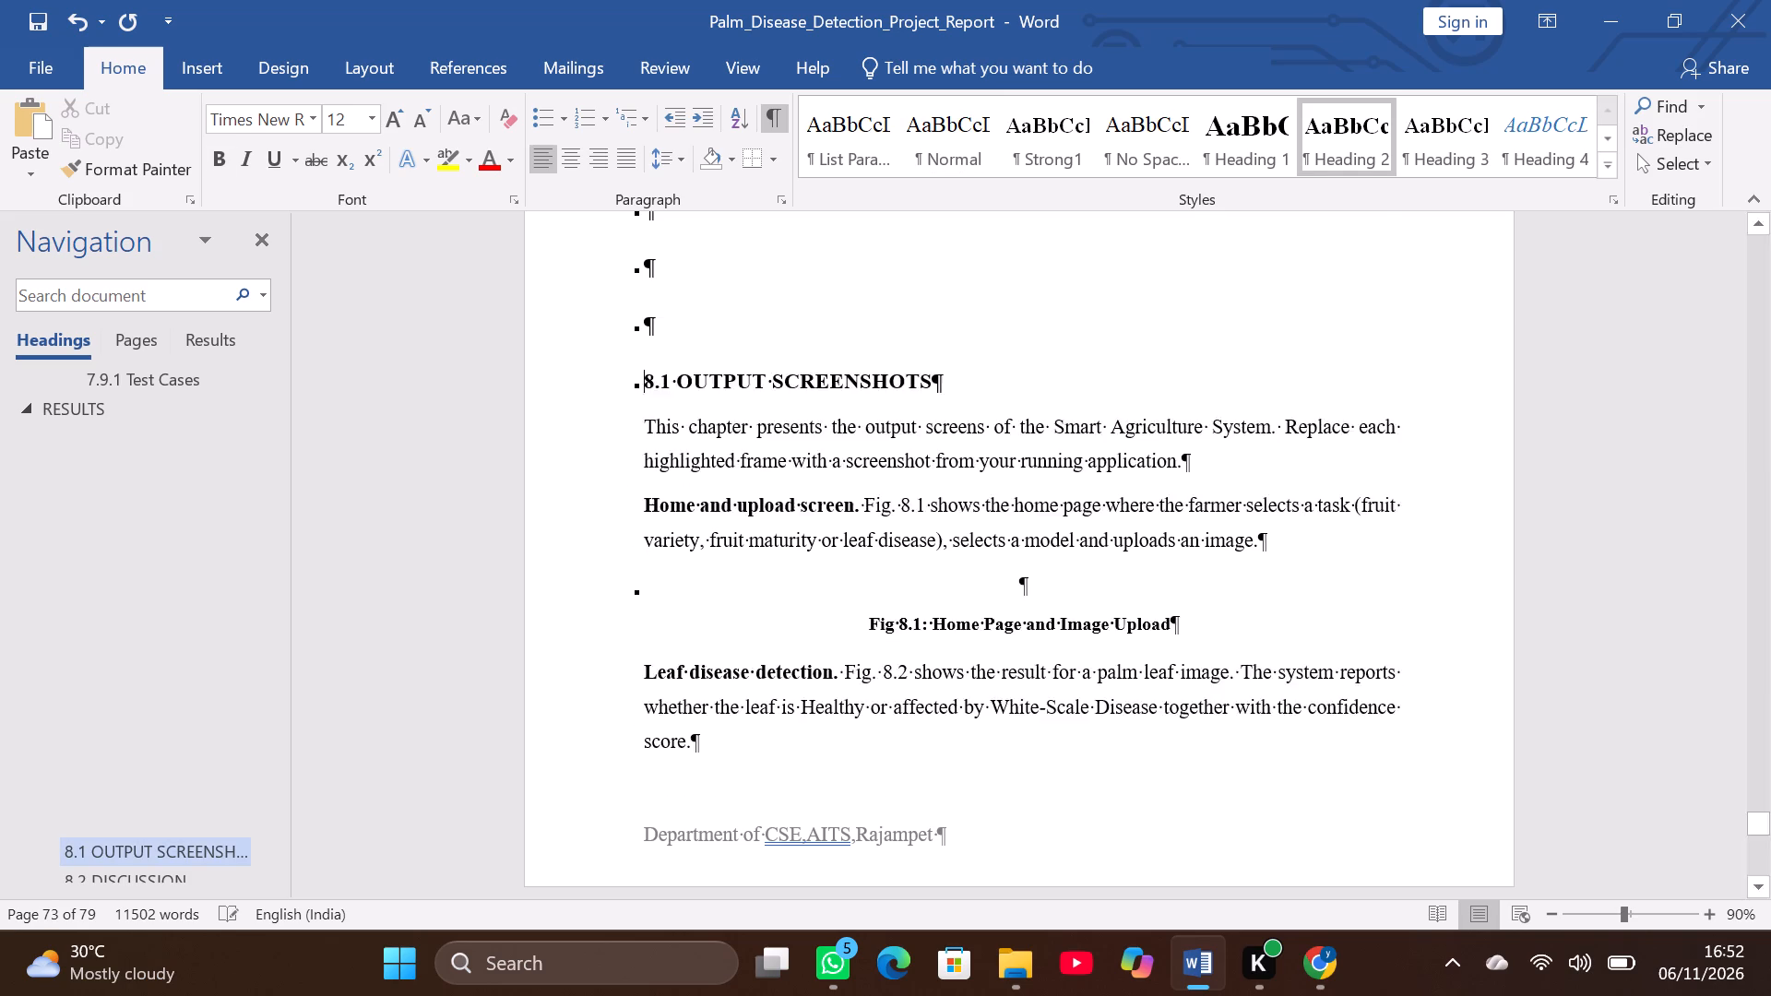
key("BackSpace")
key("BackSpace")
key("BackSpace")
key("BackSpace")
scroll(1048, 516, "up", 9)
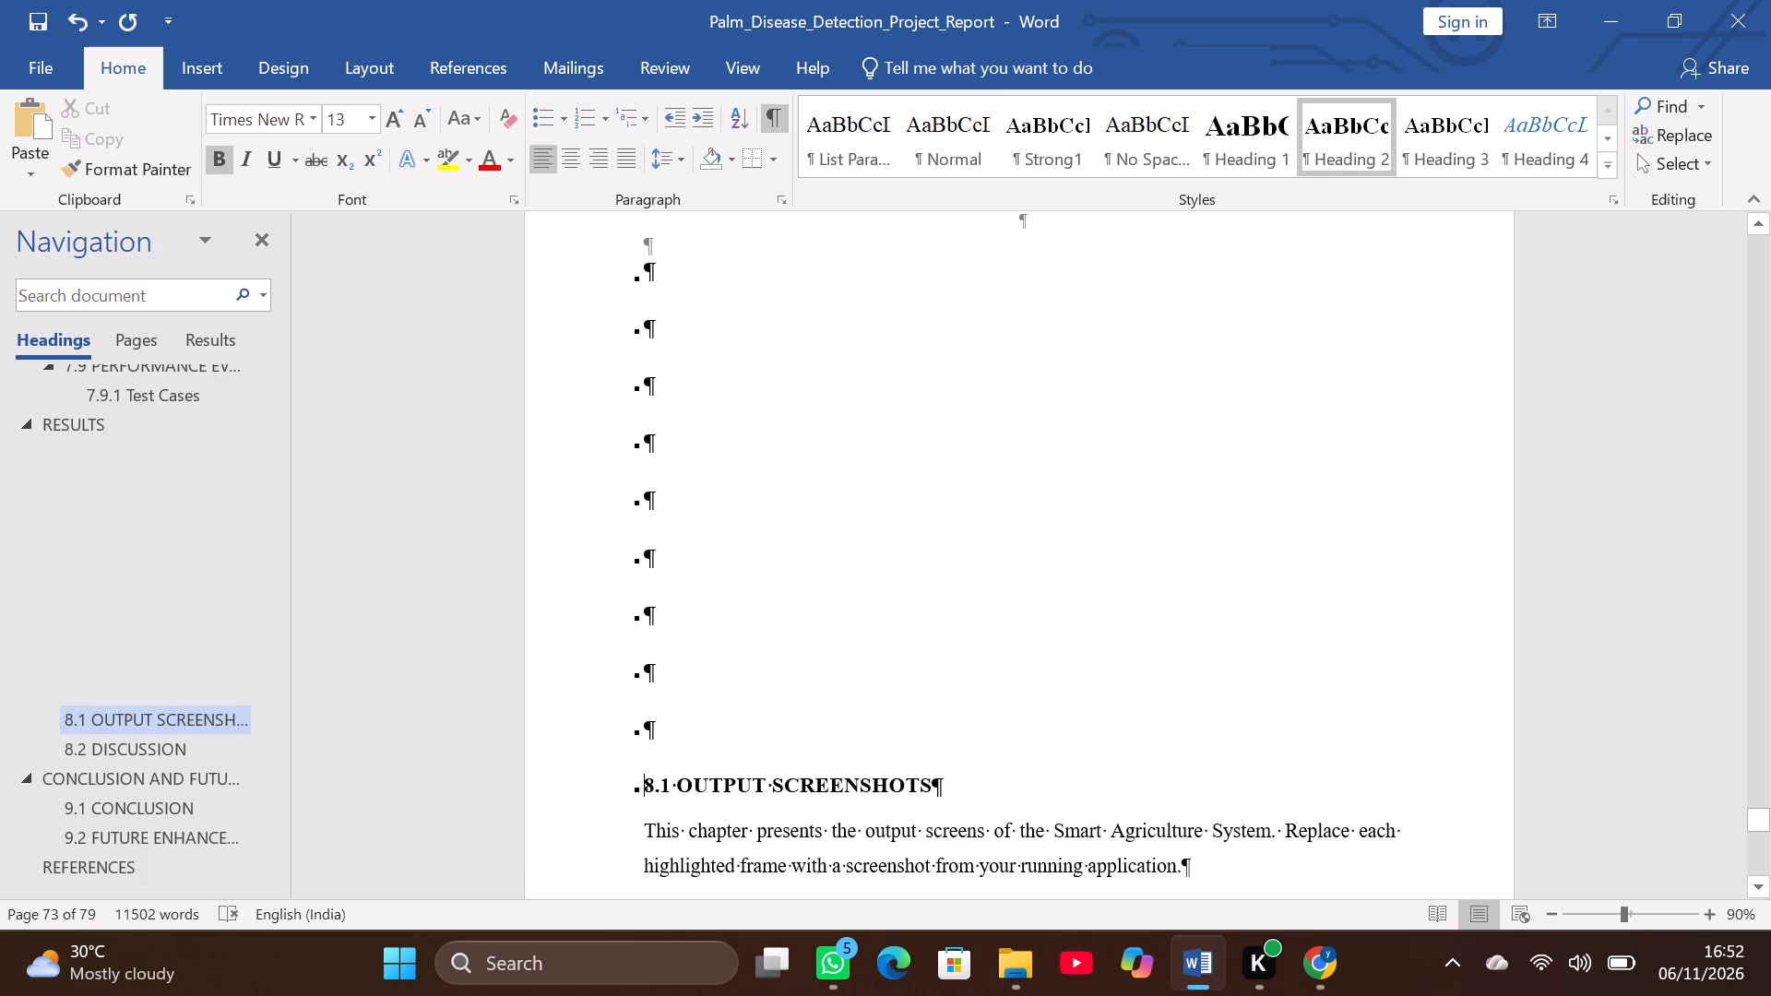
key("BackSpace")
key("BackSpace")
key("BackSpace")
key("BackSpace")
key("BackSpace")
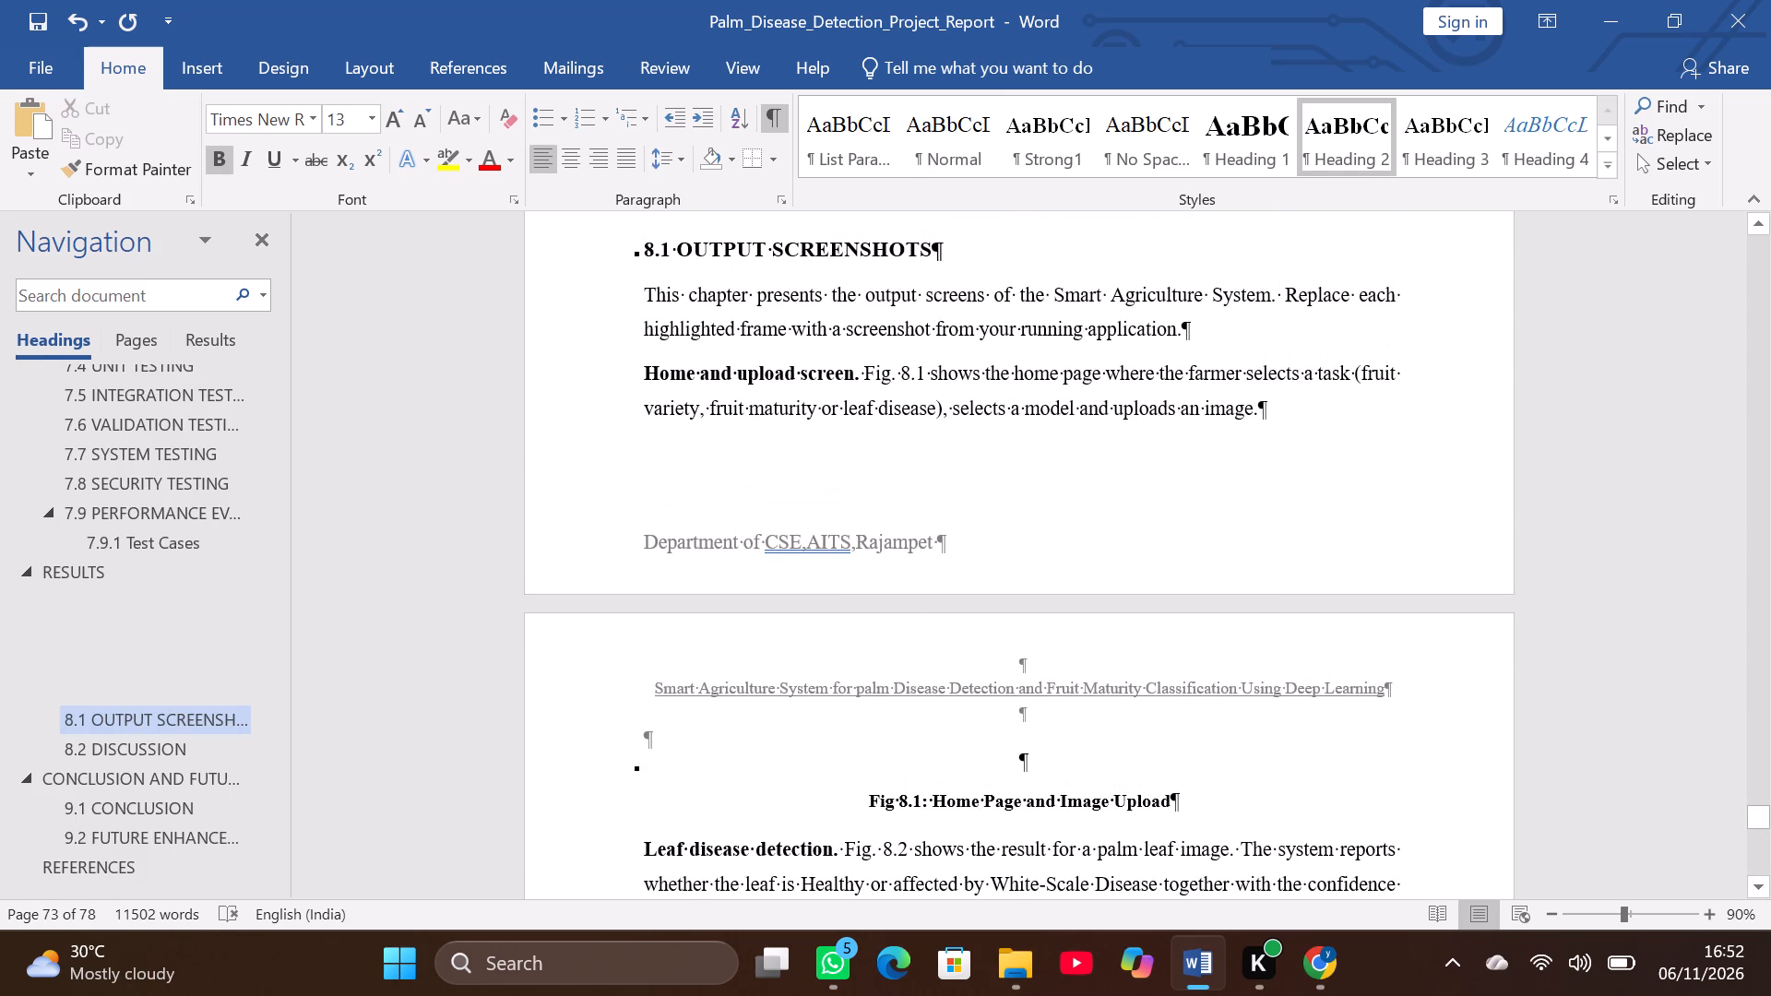
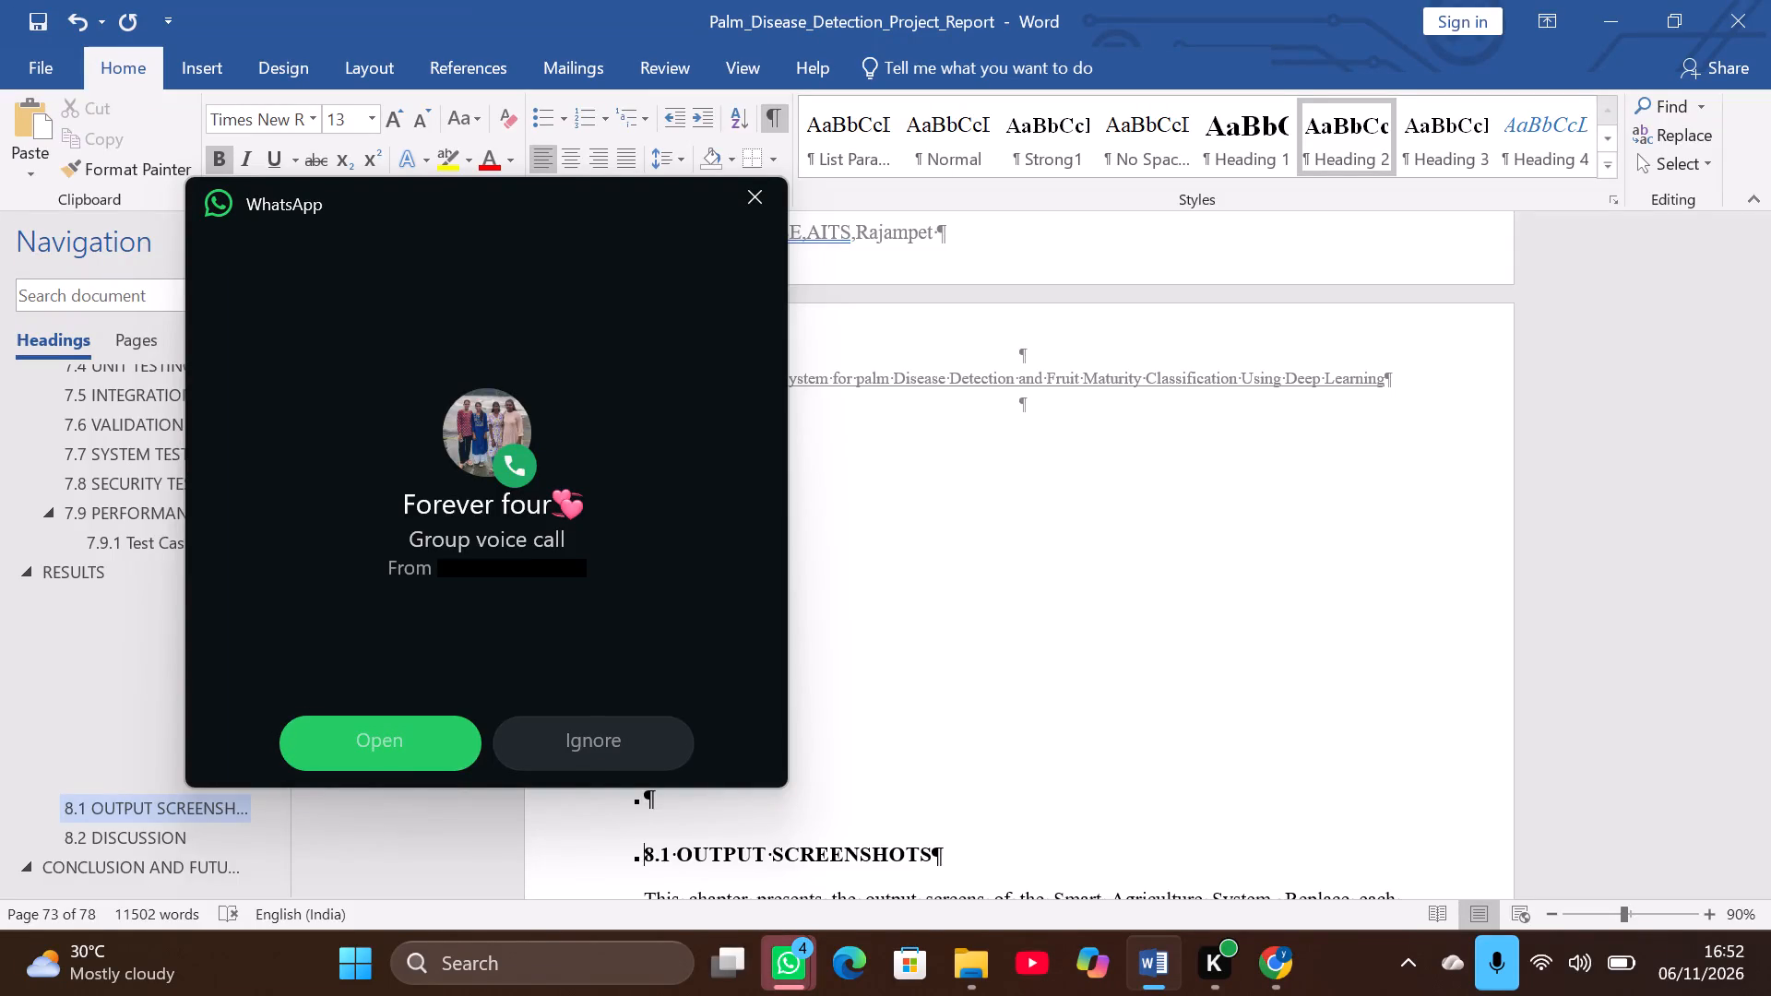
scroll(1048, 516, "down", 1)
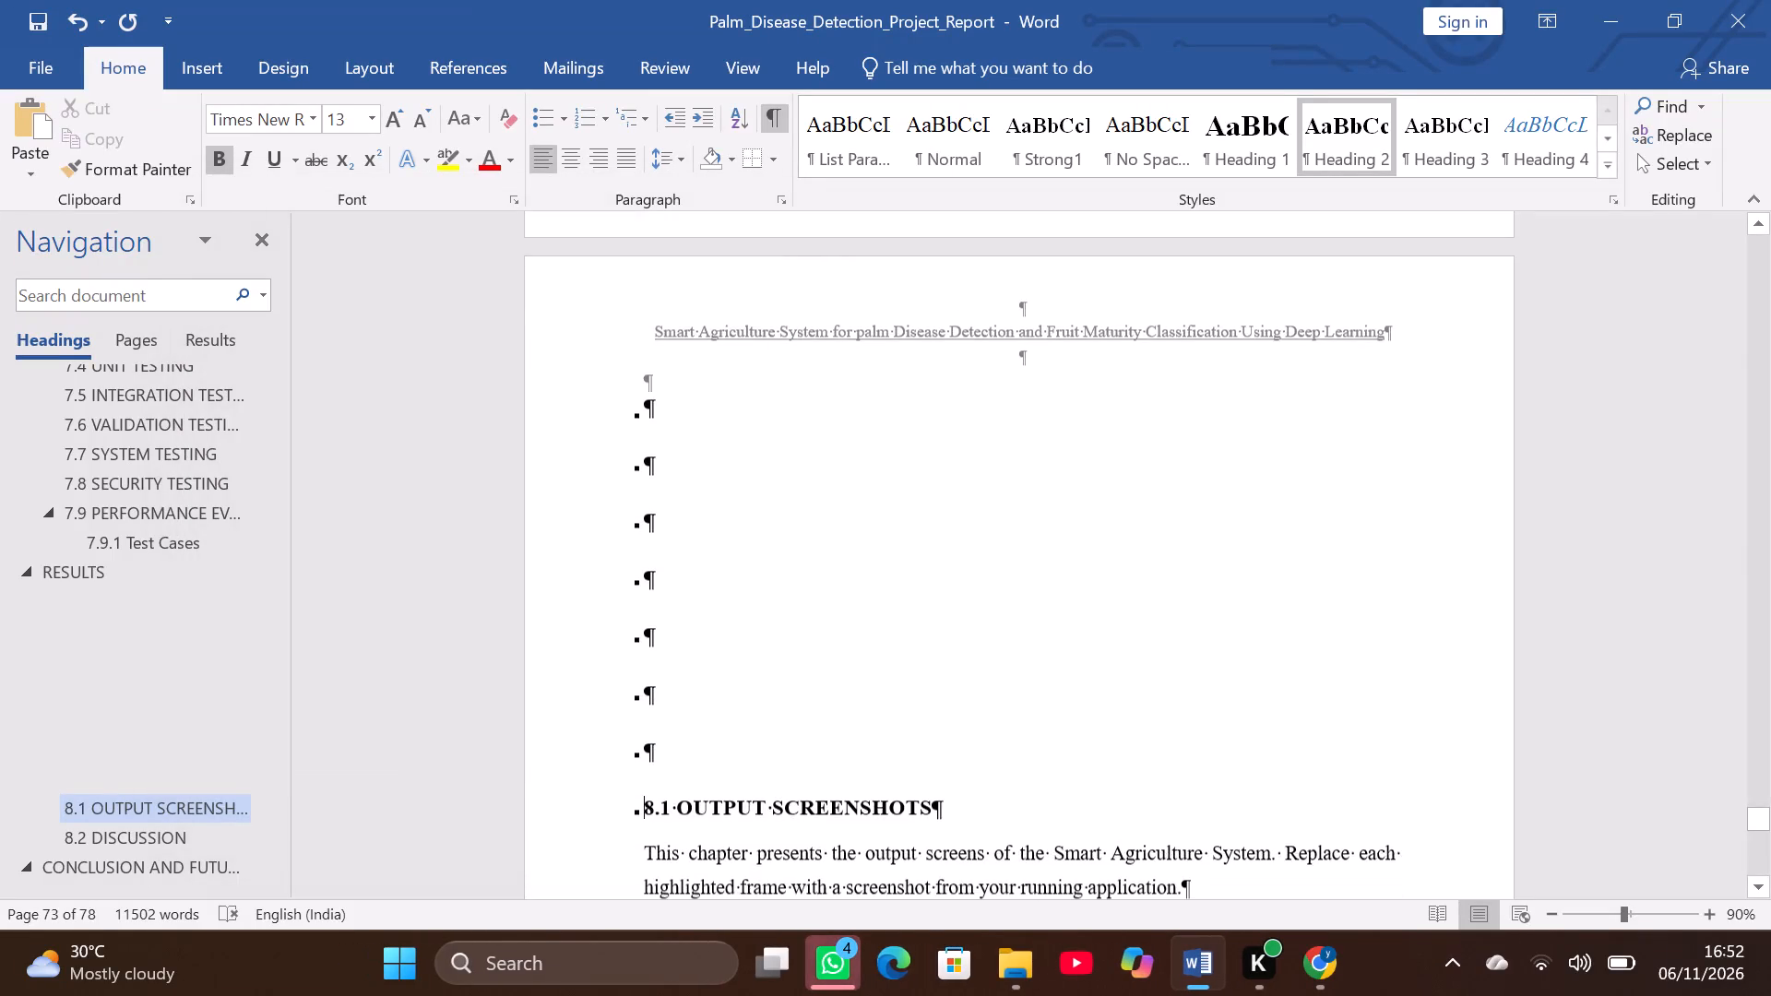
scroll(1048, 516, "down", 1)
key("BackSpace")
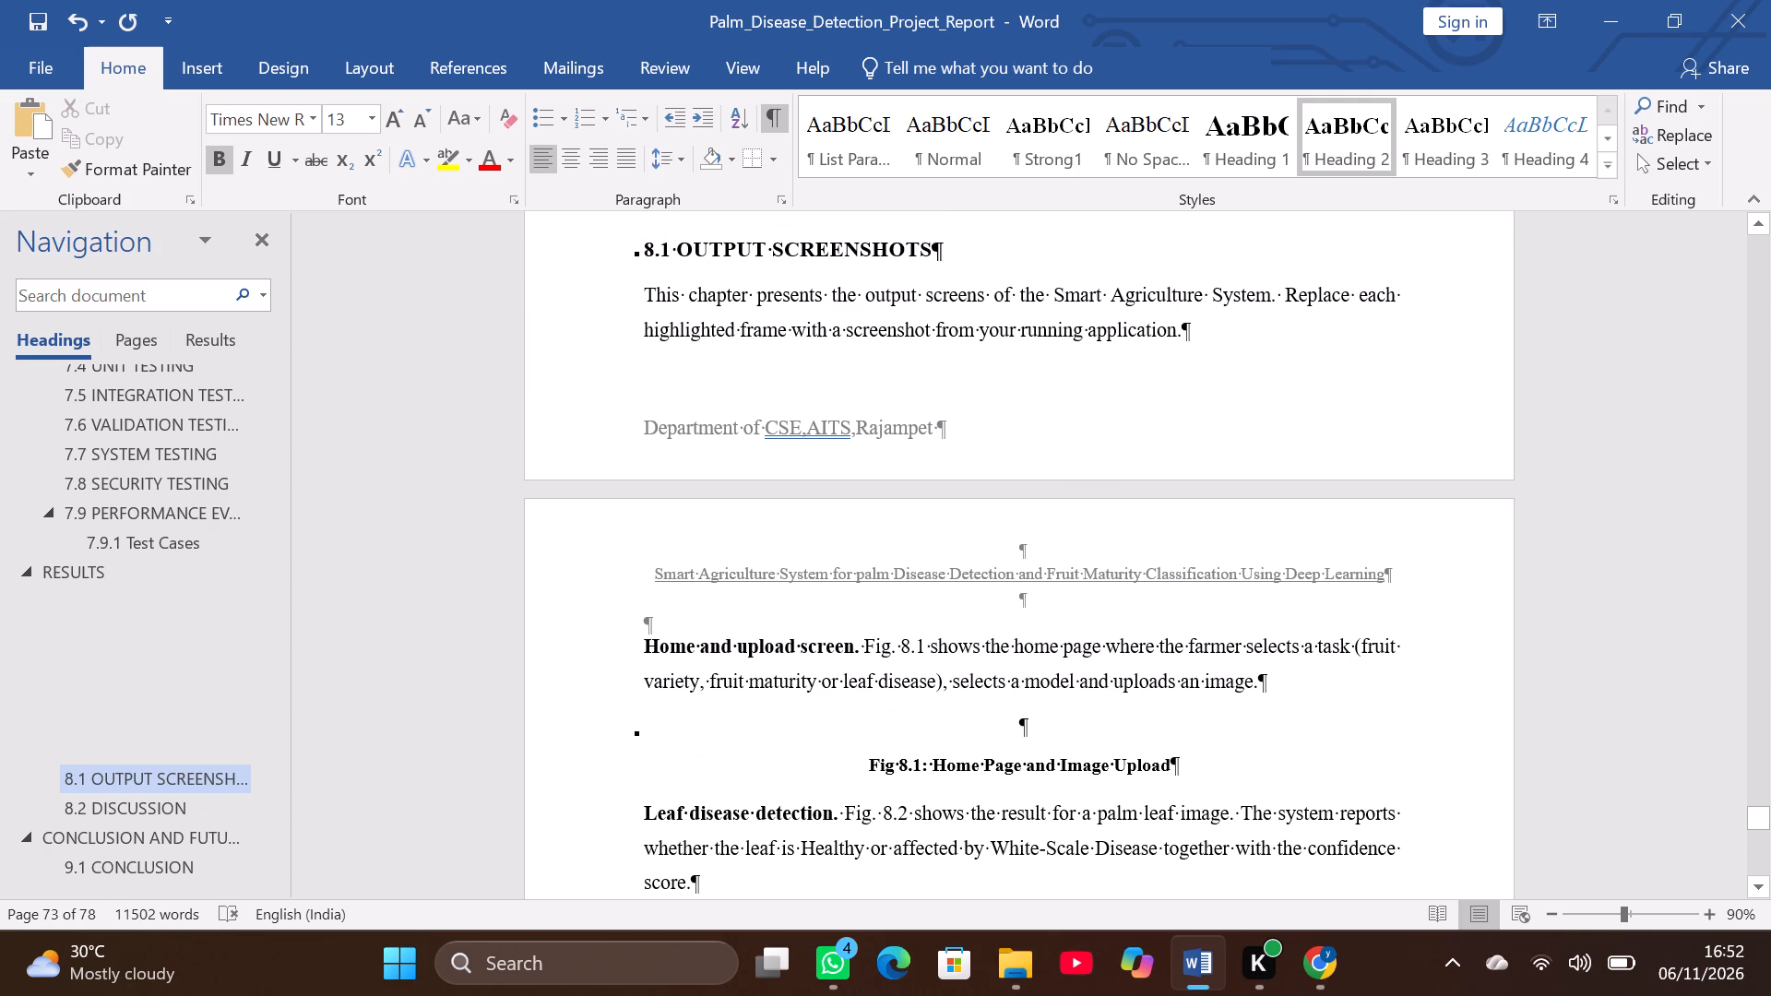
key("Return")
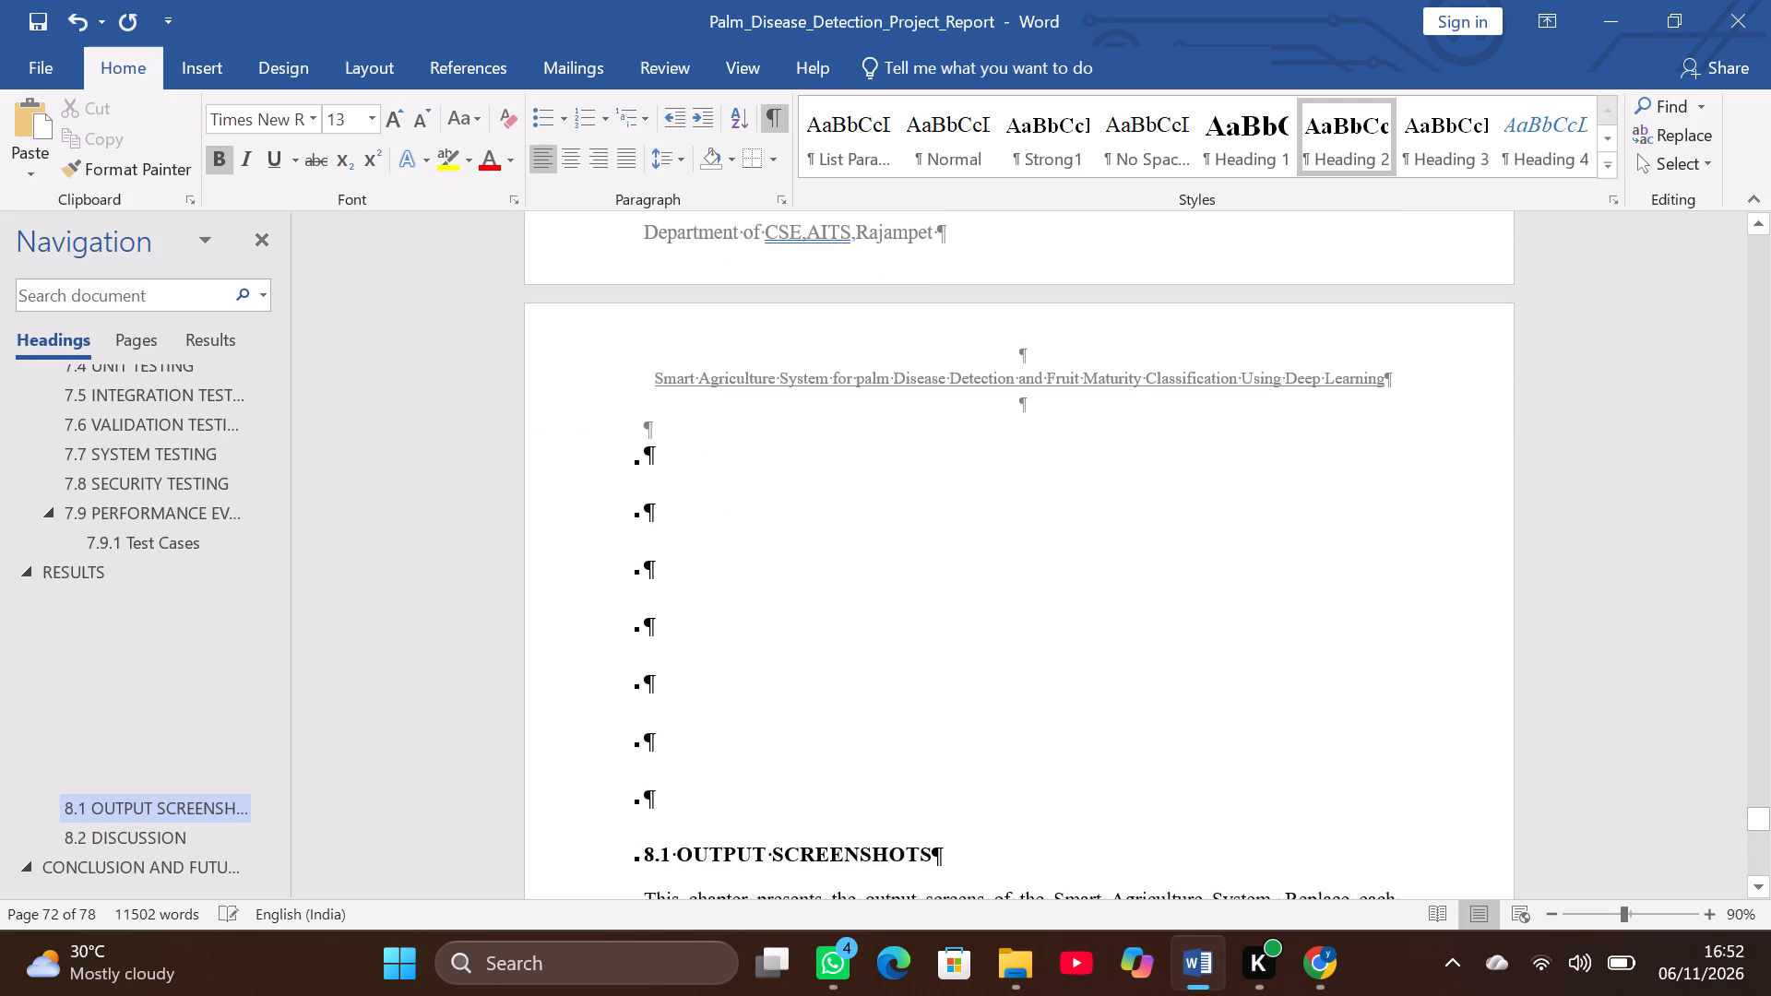
Replace the last empty heading line above "8.1 OUTPUT SCREENSHOTS" with two Normal-style empty lines, so the section starts at the top of the following page.
left_click(862, 796)
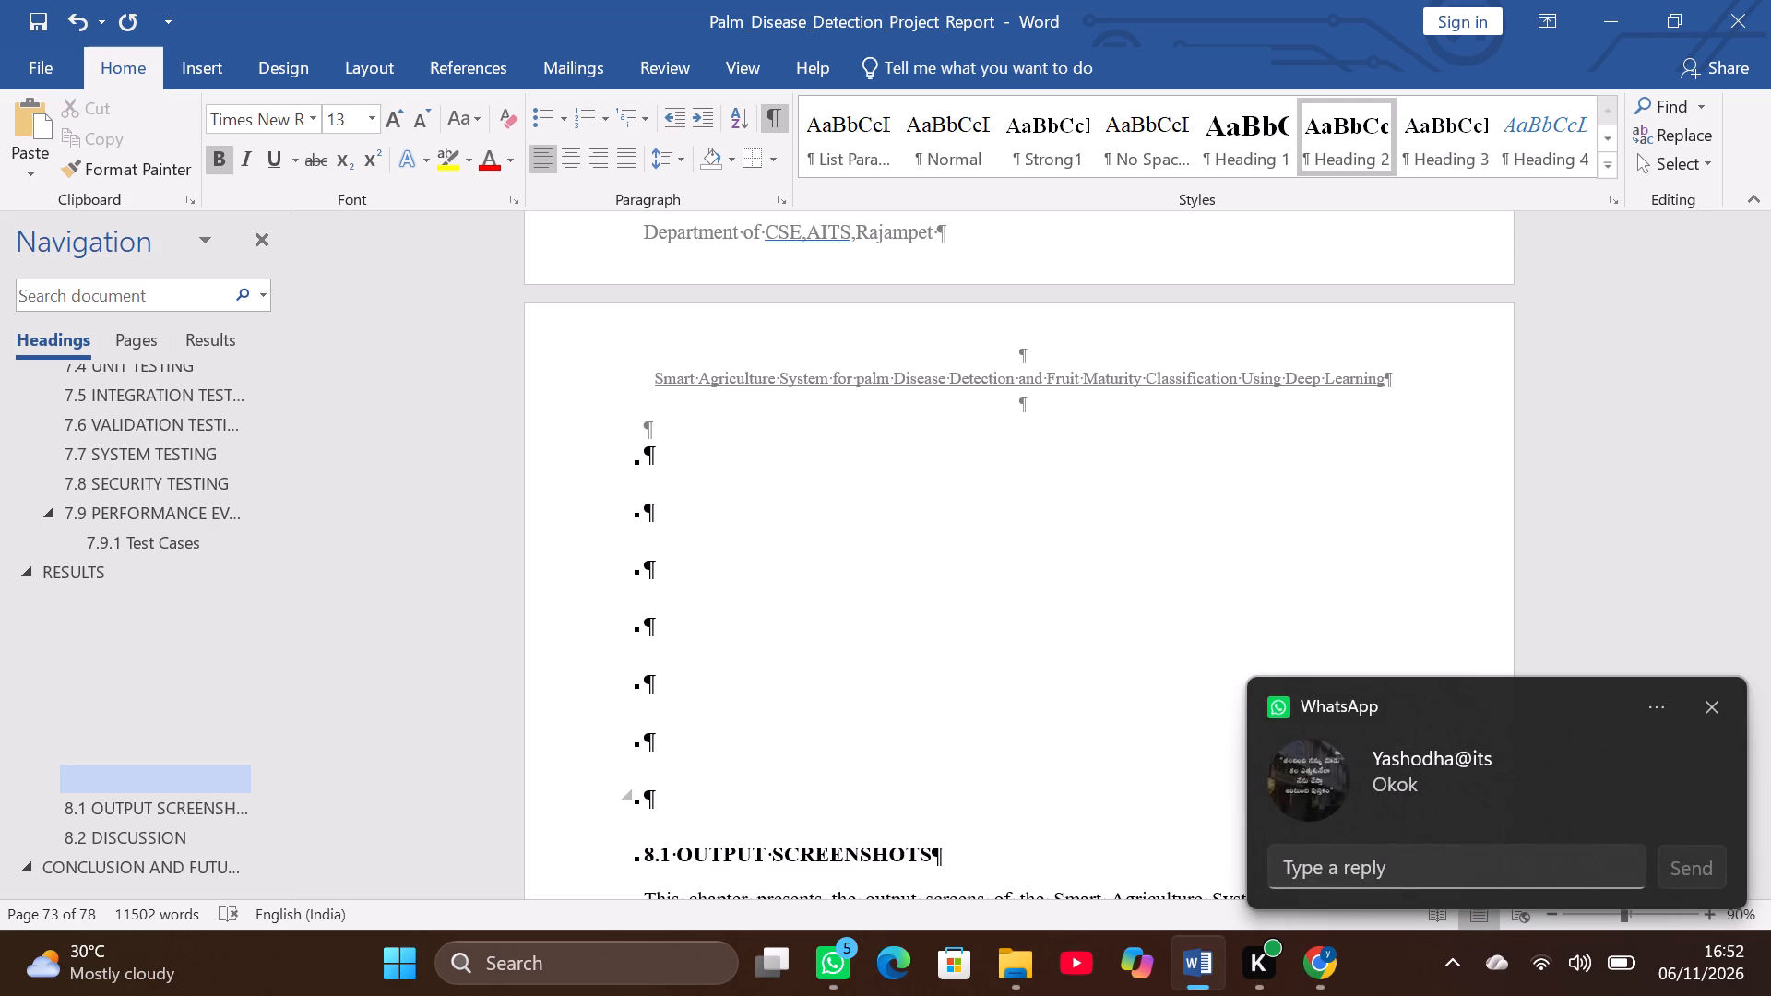
key("BackSpace")
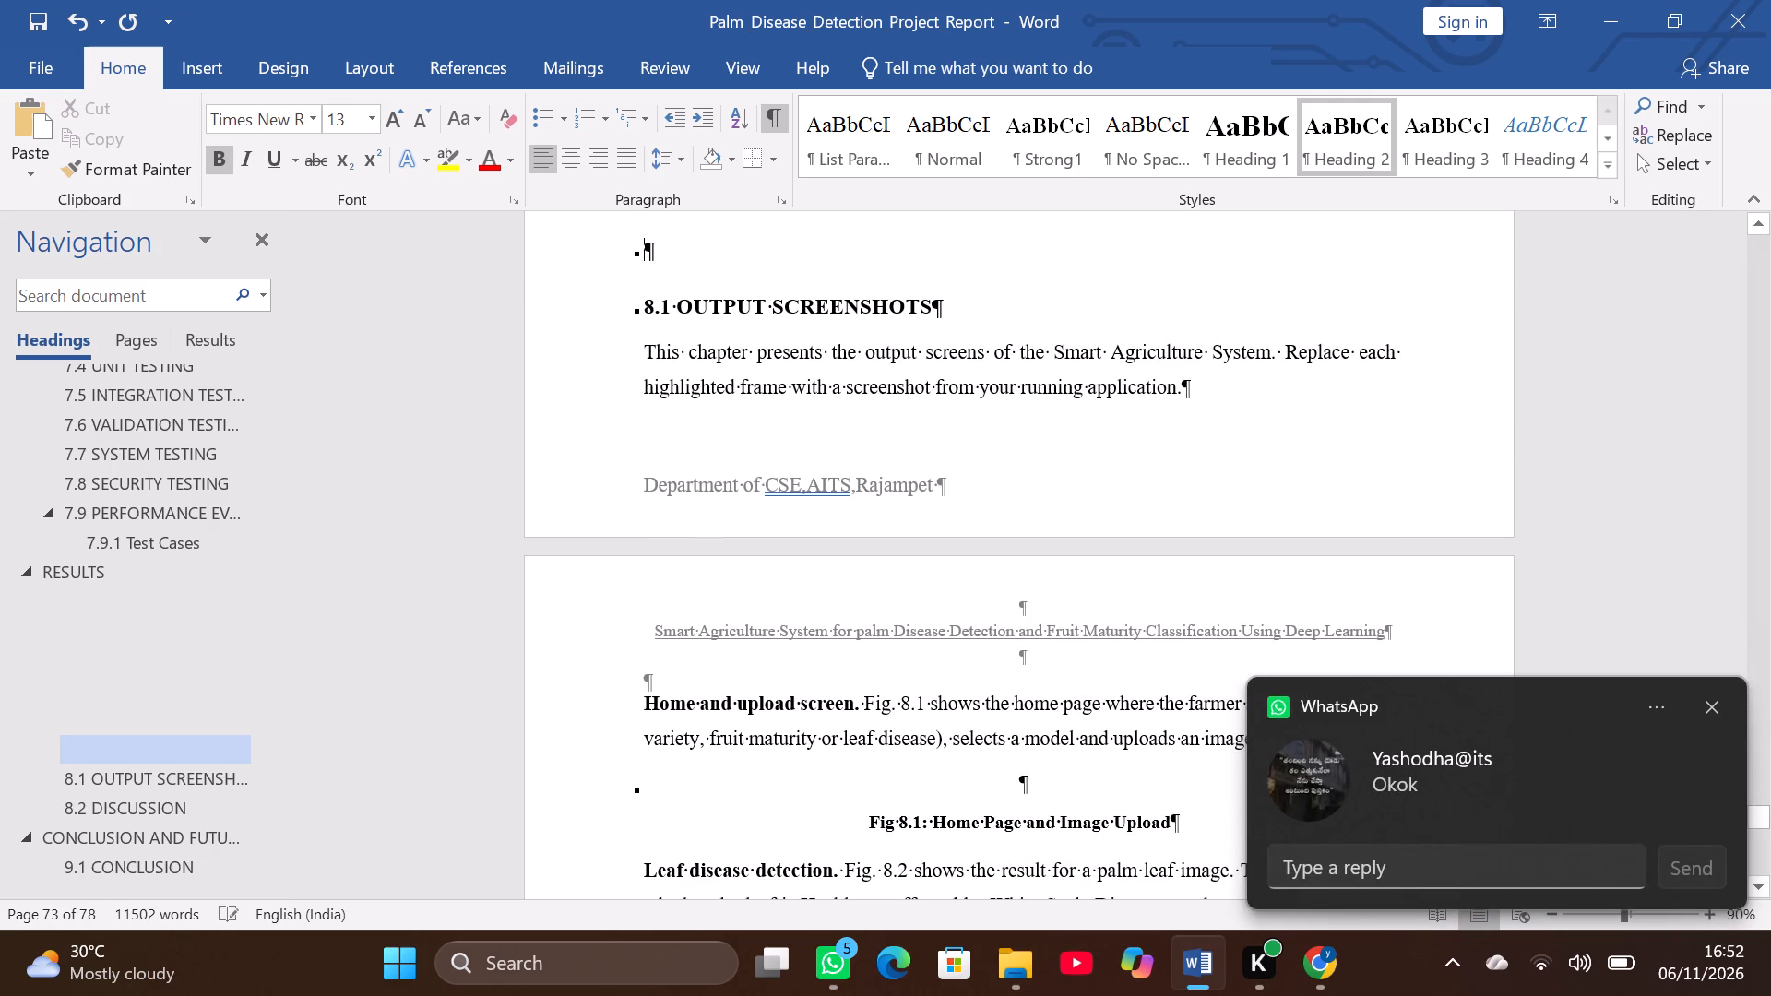
key("Return")
key("Return")
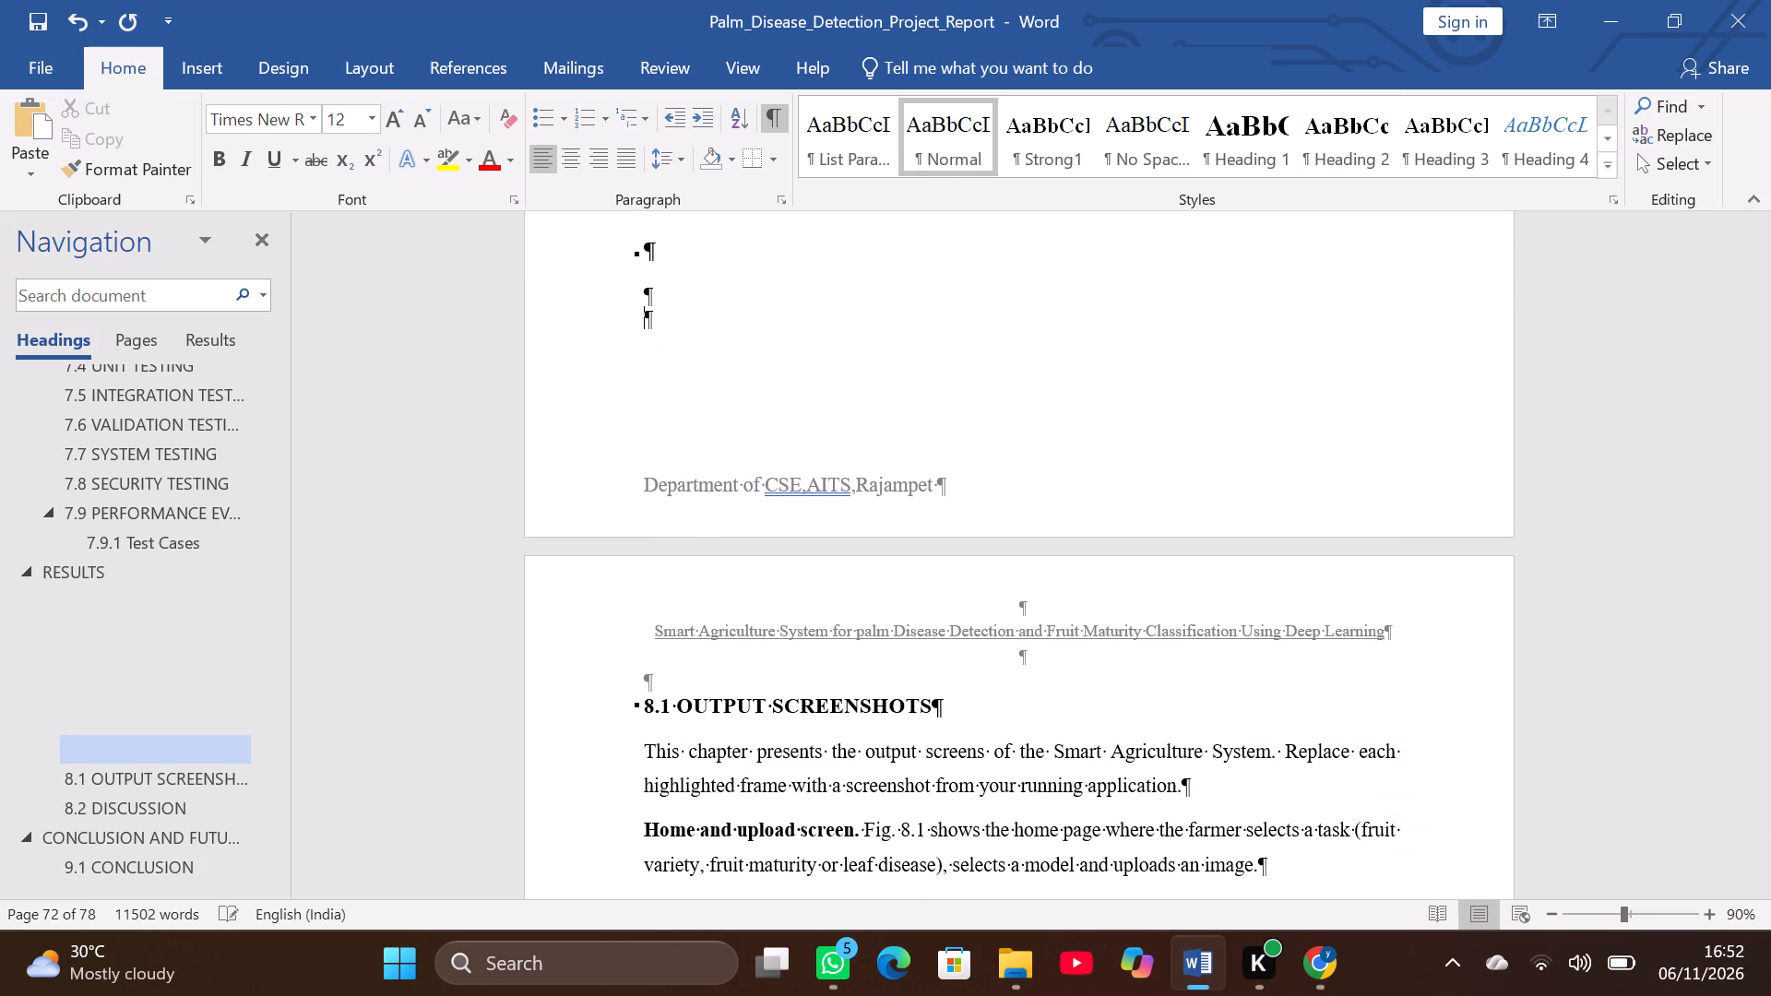
scroll(862, 796, "up", 12)
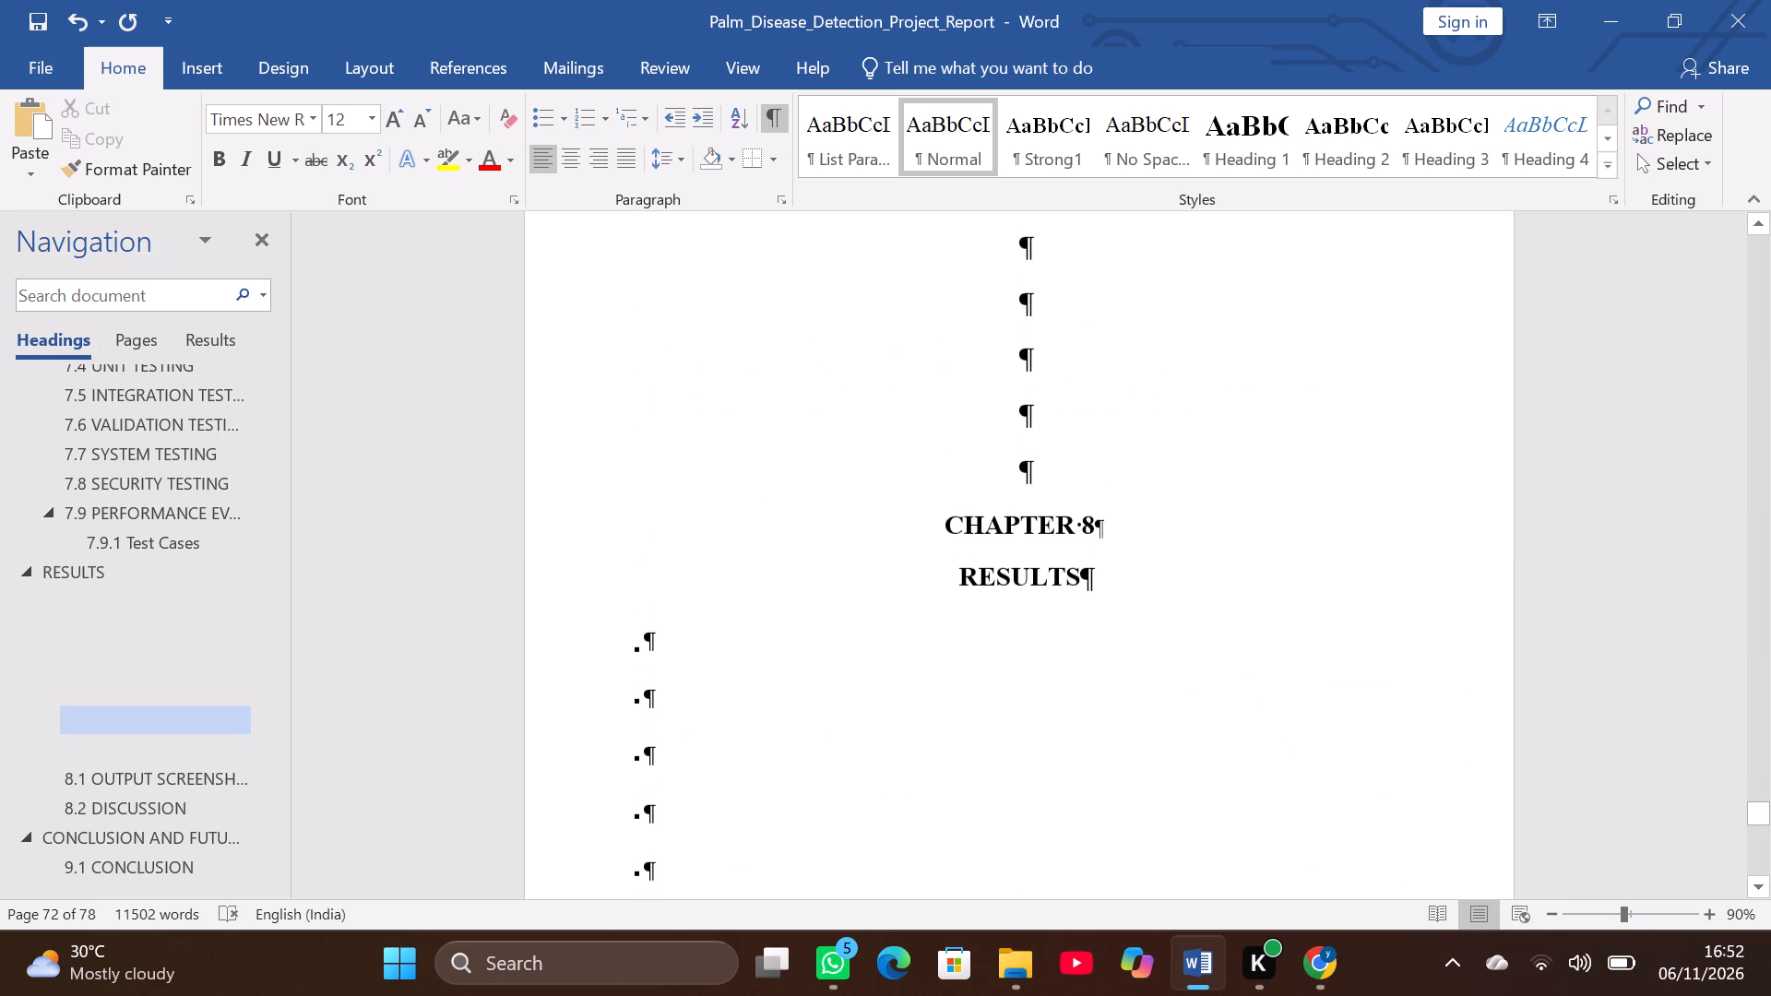
Go to the "CHAPTER 9" title and "CONCLUSION AND FUTURE ENHANCEMENT" heading to examine their page layout.
scroll(862, 796, "down", 20)
scroll(862, 796, "down", 20)
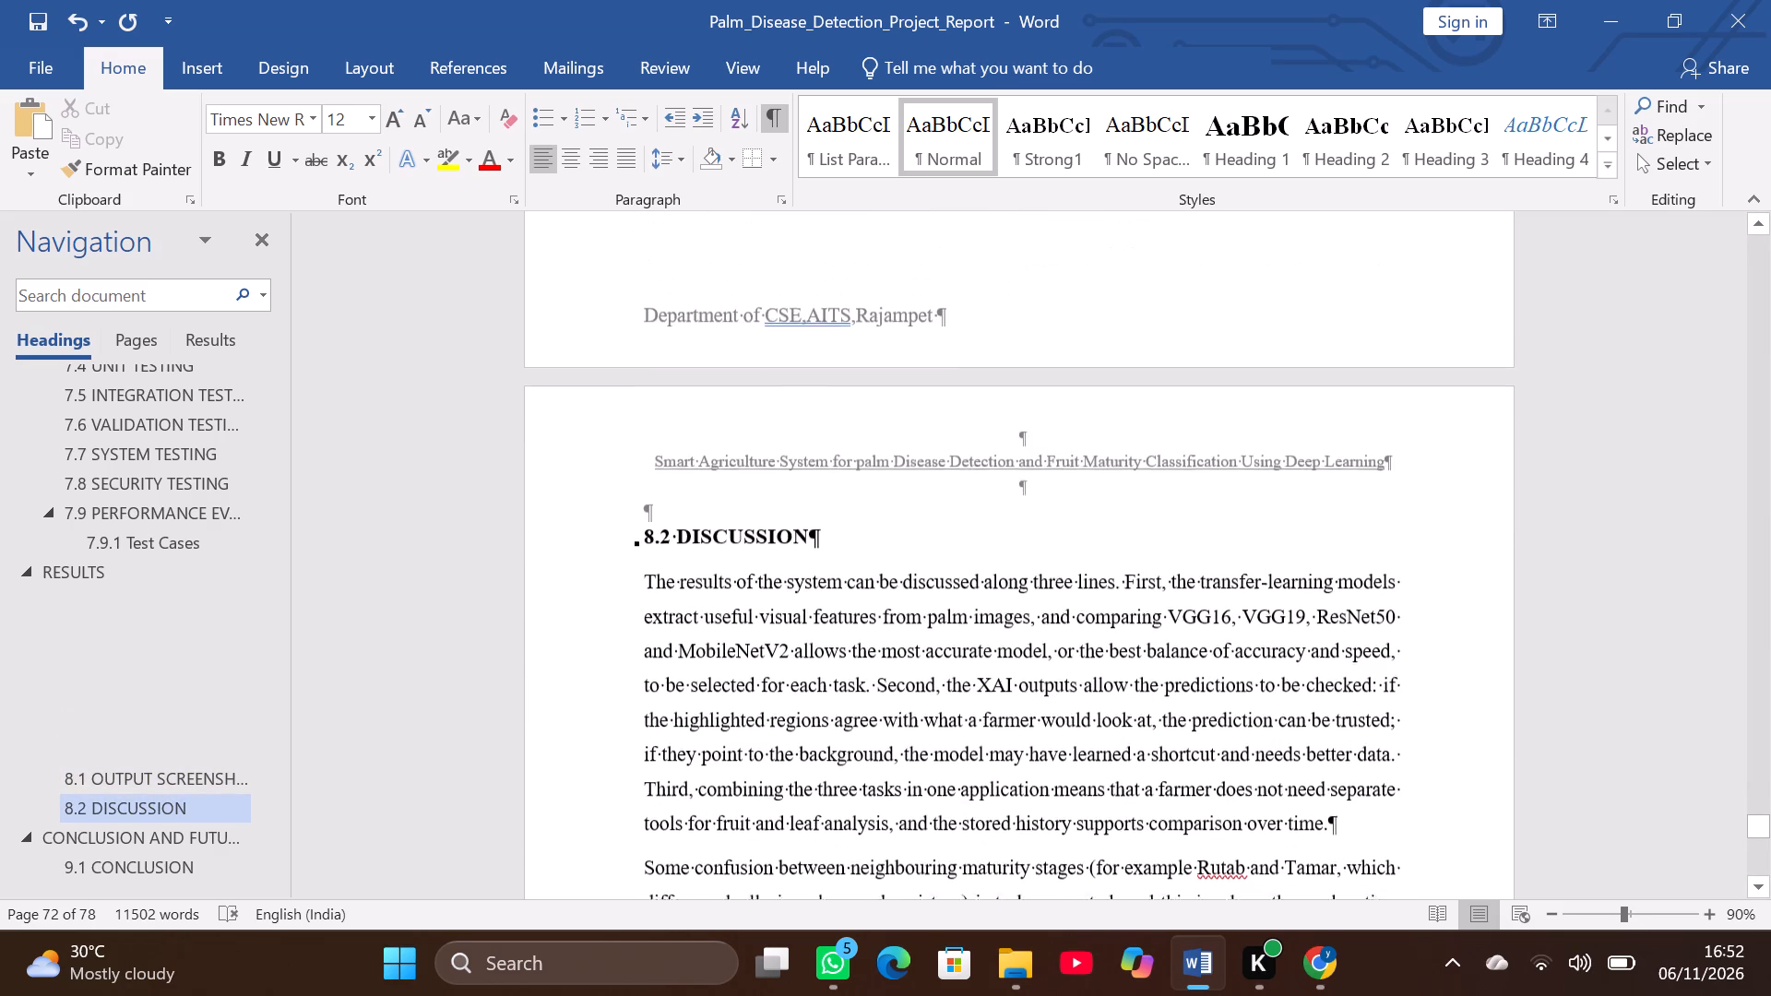
scroll(862, 796, "down", 20)
scroll(862, 796, "down", 3)
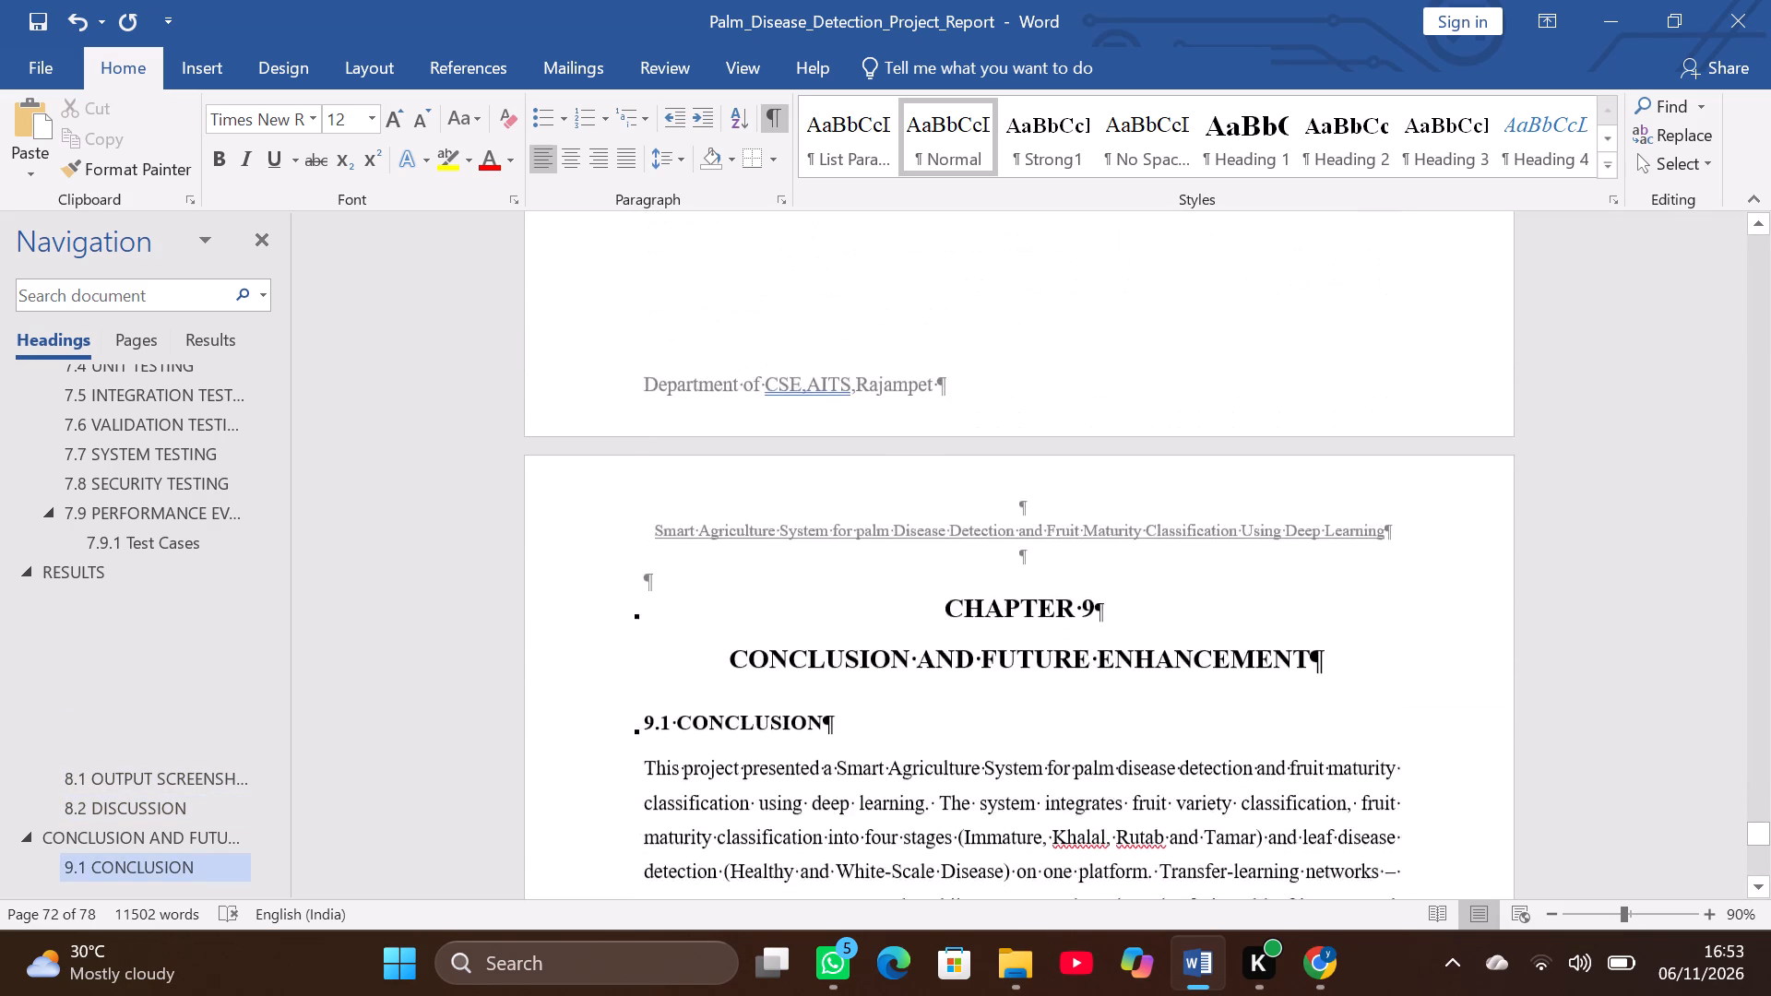
scroll(862, 796, "down", 3)
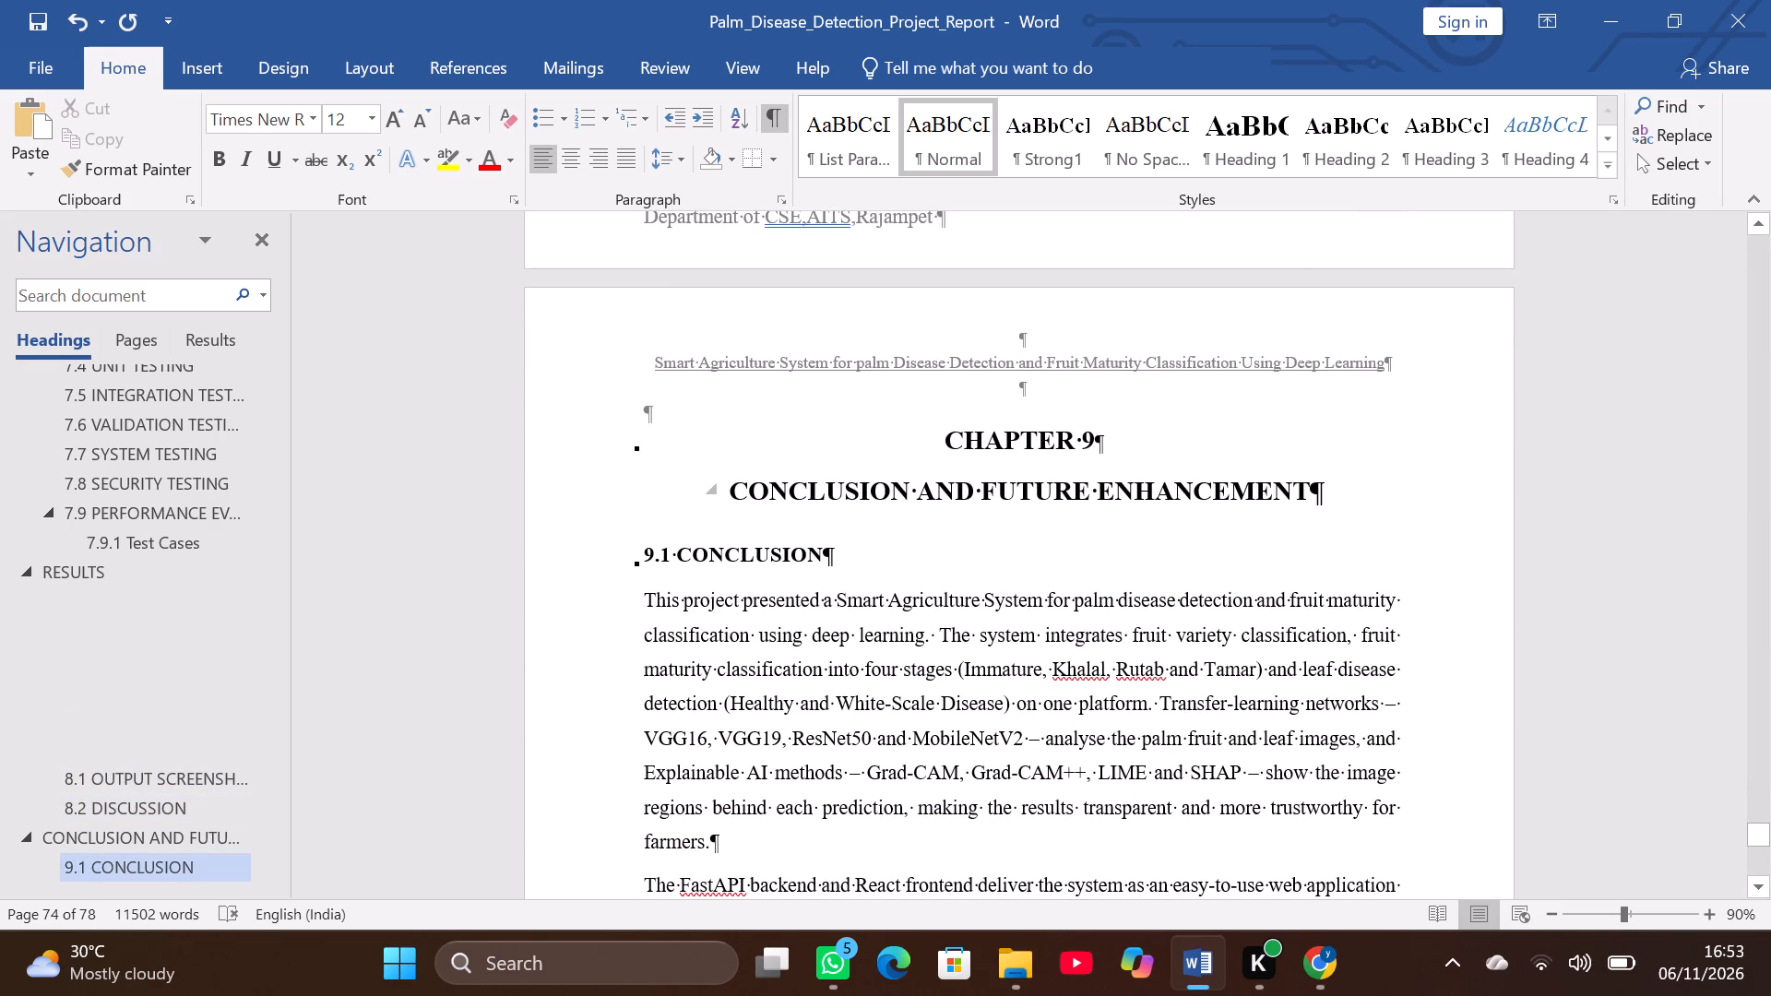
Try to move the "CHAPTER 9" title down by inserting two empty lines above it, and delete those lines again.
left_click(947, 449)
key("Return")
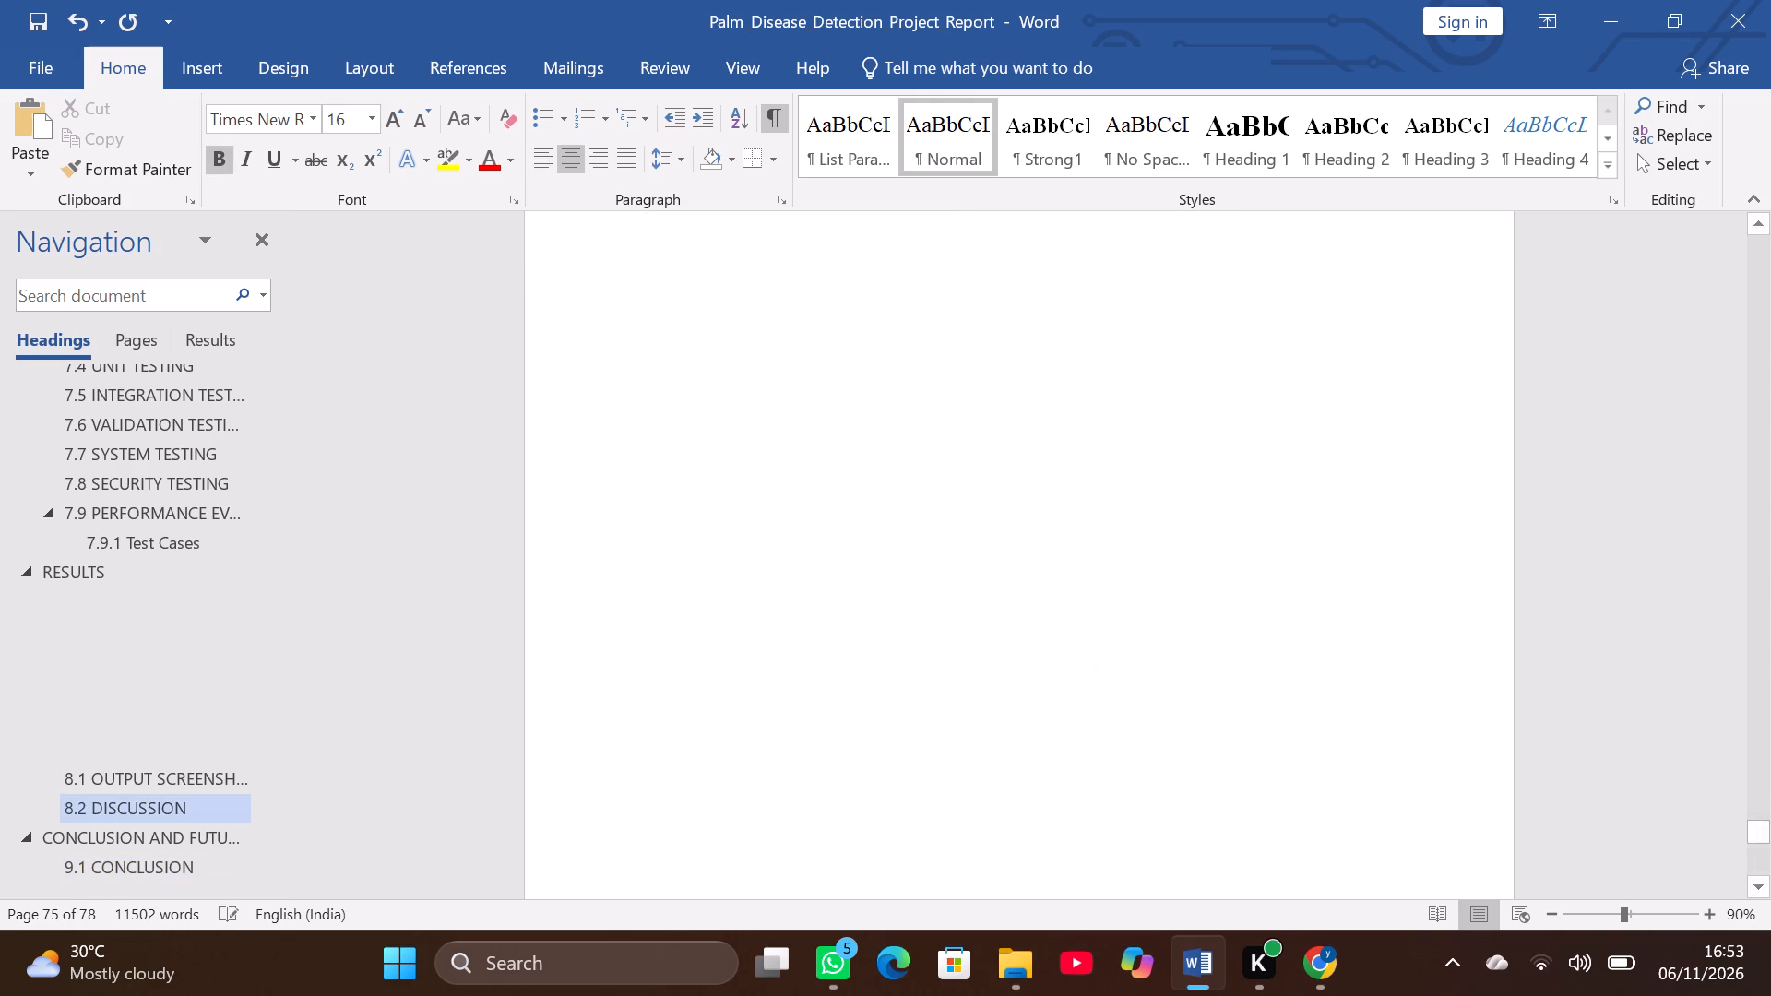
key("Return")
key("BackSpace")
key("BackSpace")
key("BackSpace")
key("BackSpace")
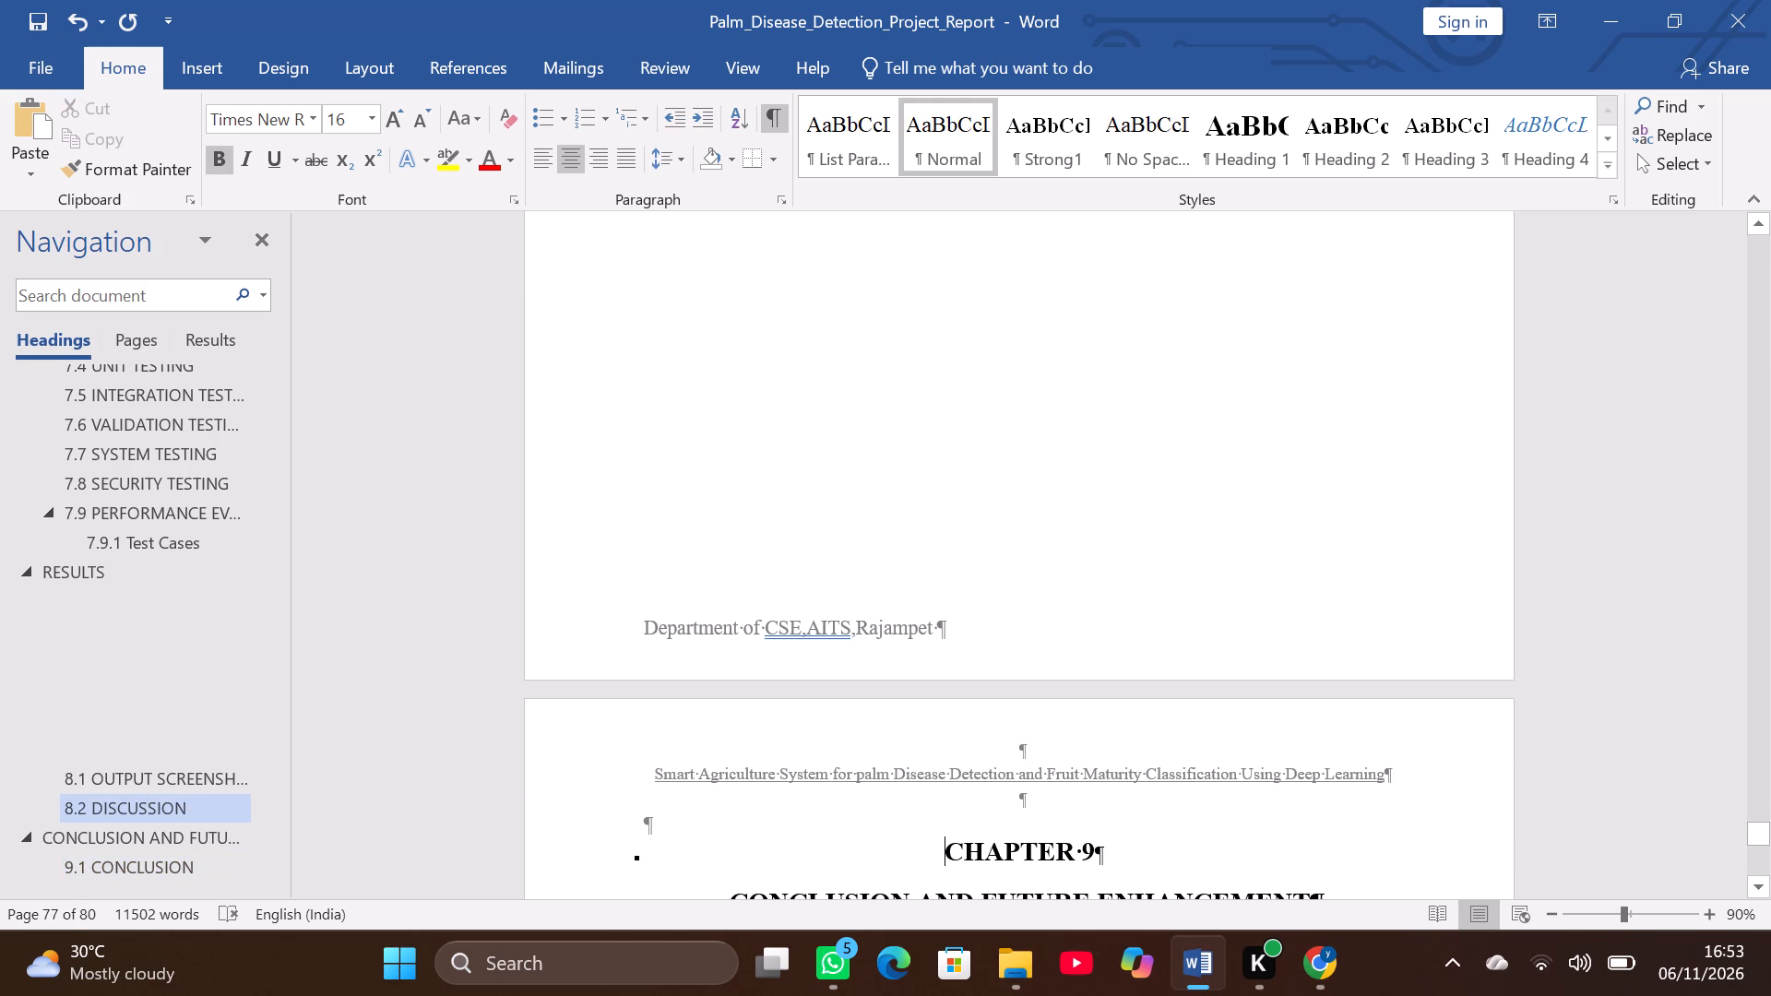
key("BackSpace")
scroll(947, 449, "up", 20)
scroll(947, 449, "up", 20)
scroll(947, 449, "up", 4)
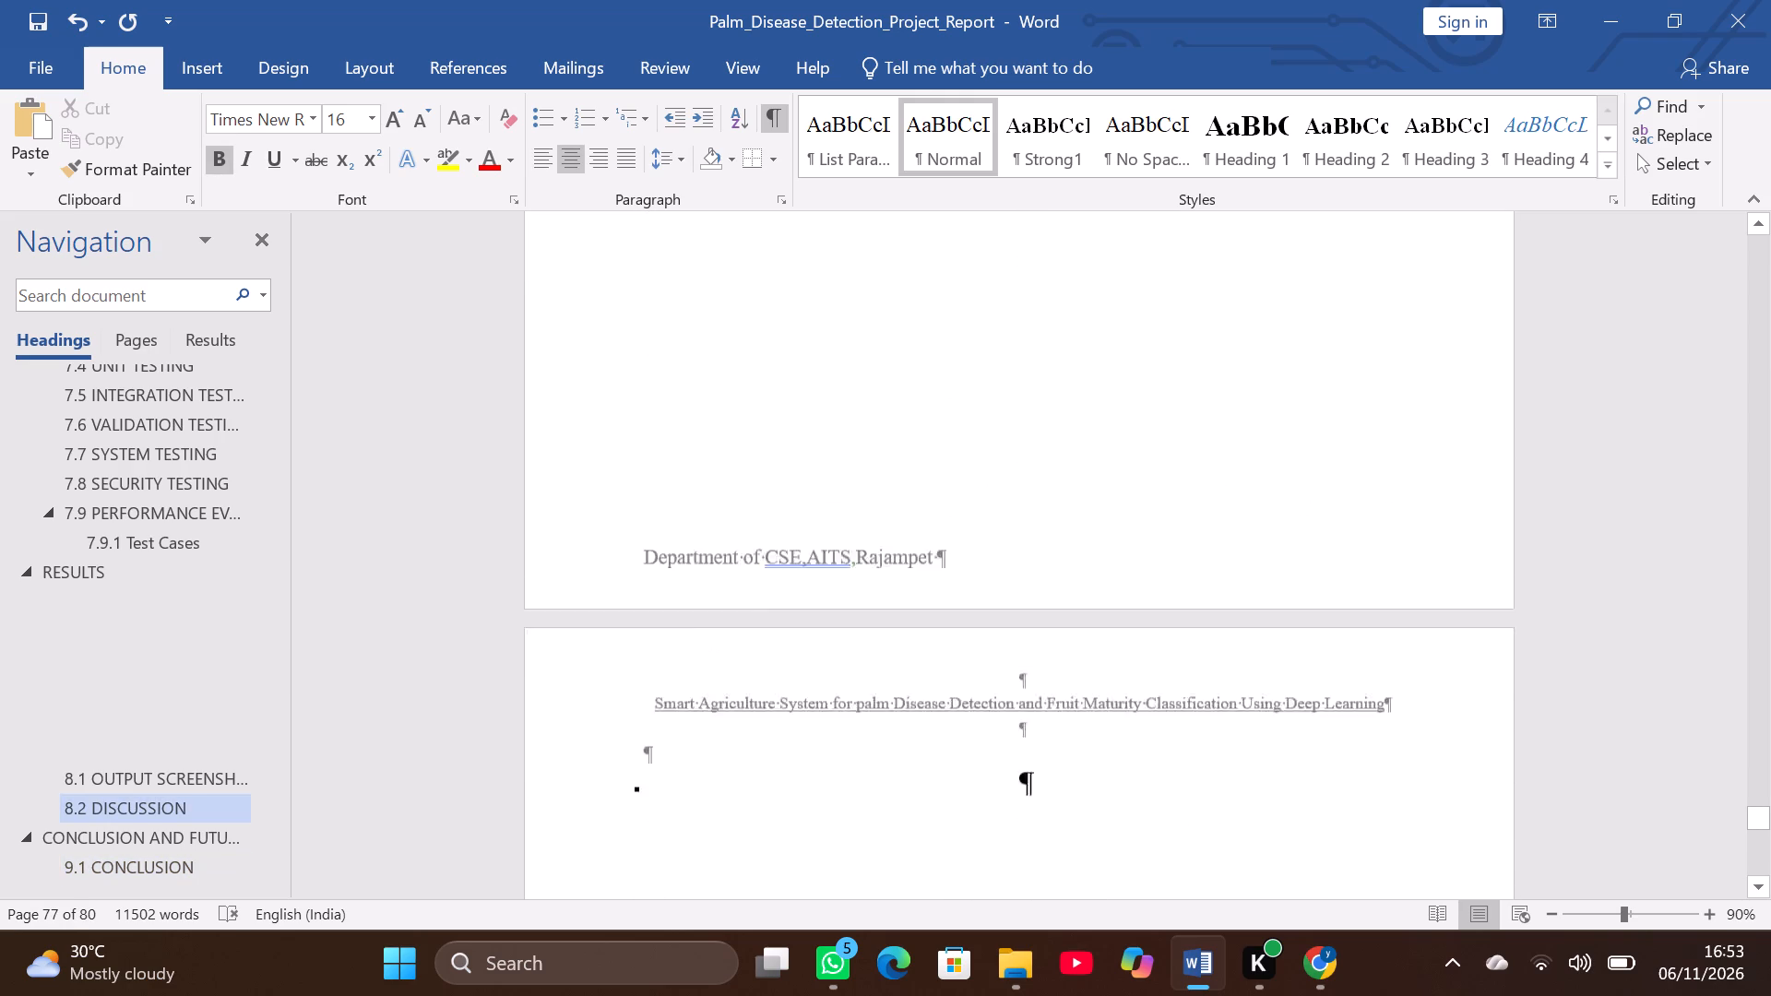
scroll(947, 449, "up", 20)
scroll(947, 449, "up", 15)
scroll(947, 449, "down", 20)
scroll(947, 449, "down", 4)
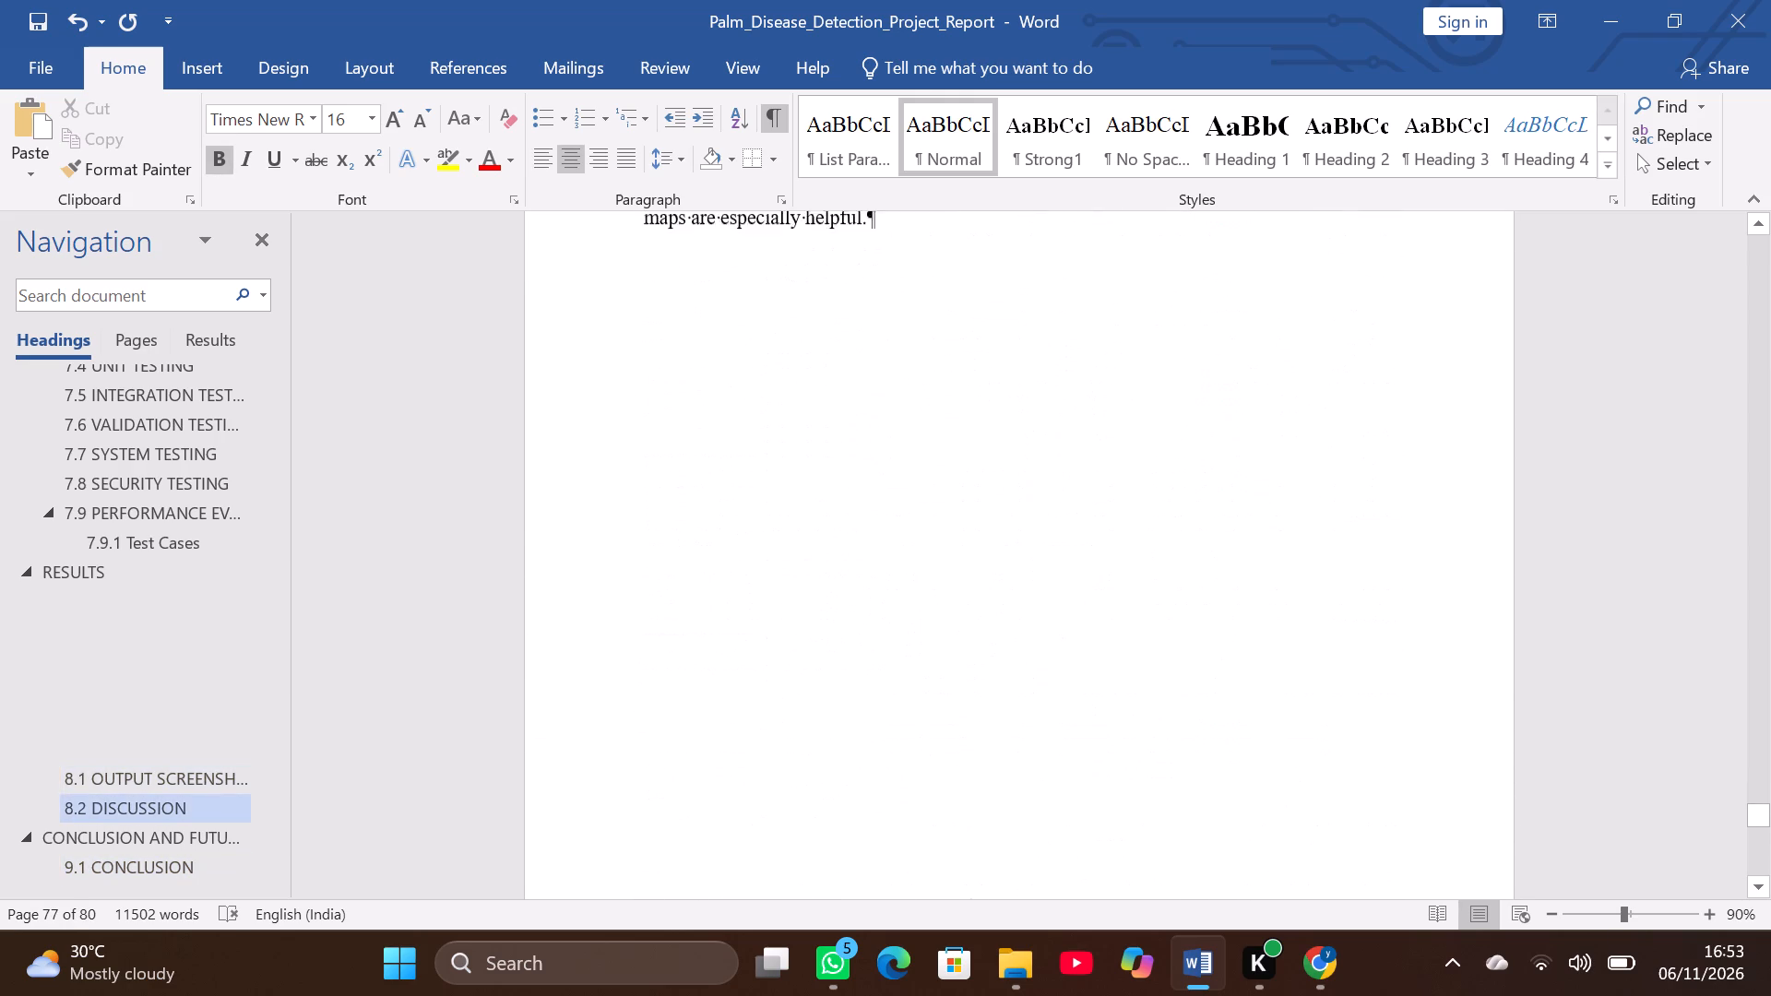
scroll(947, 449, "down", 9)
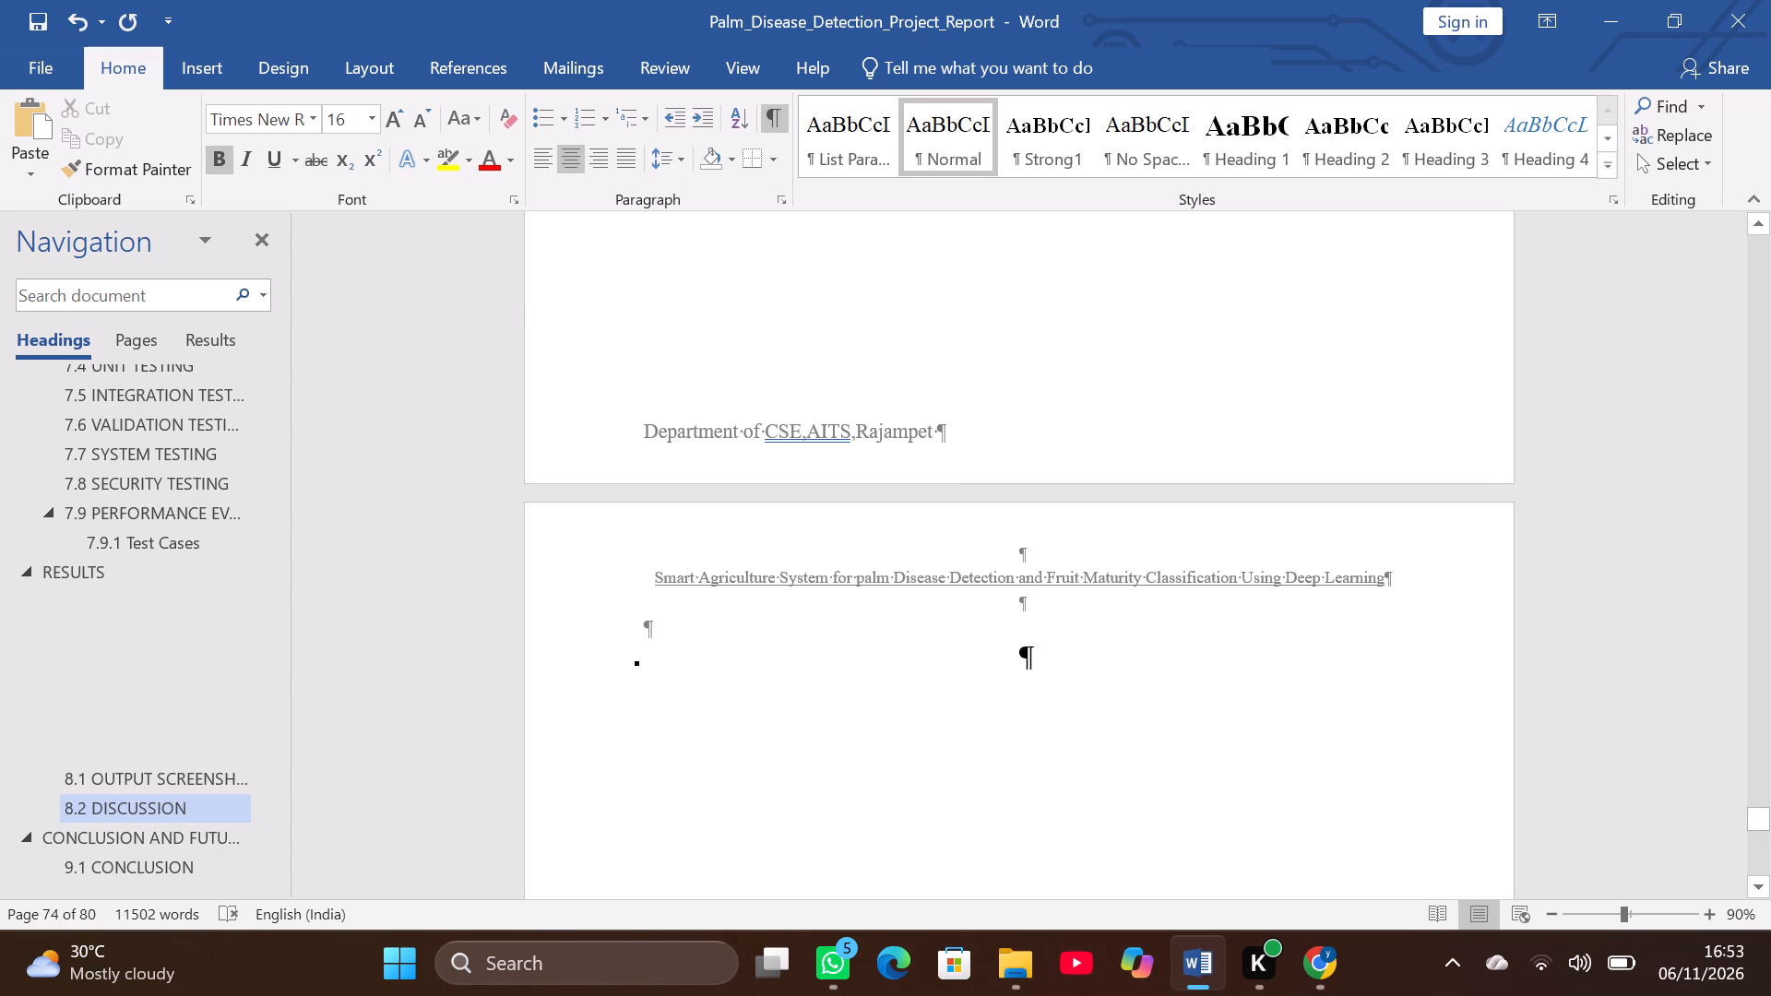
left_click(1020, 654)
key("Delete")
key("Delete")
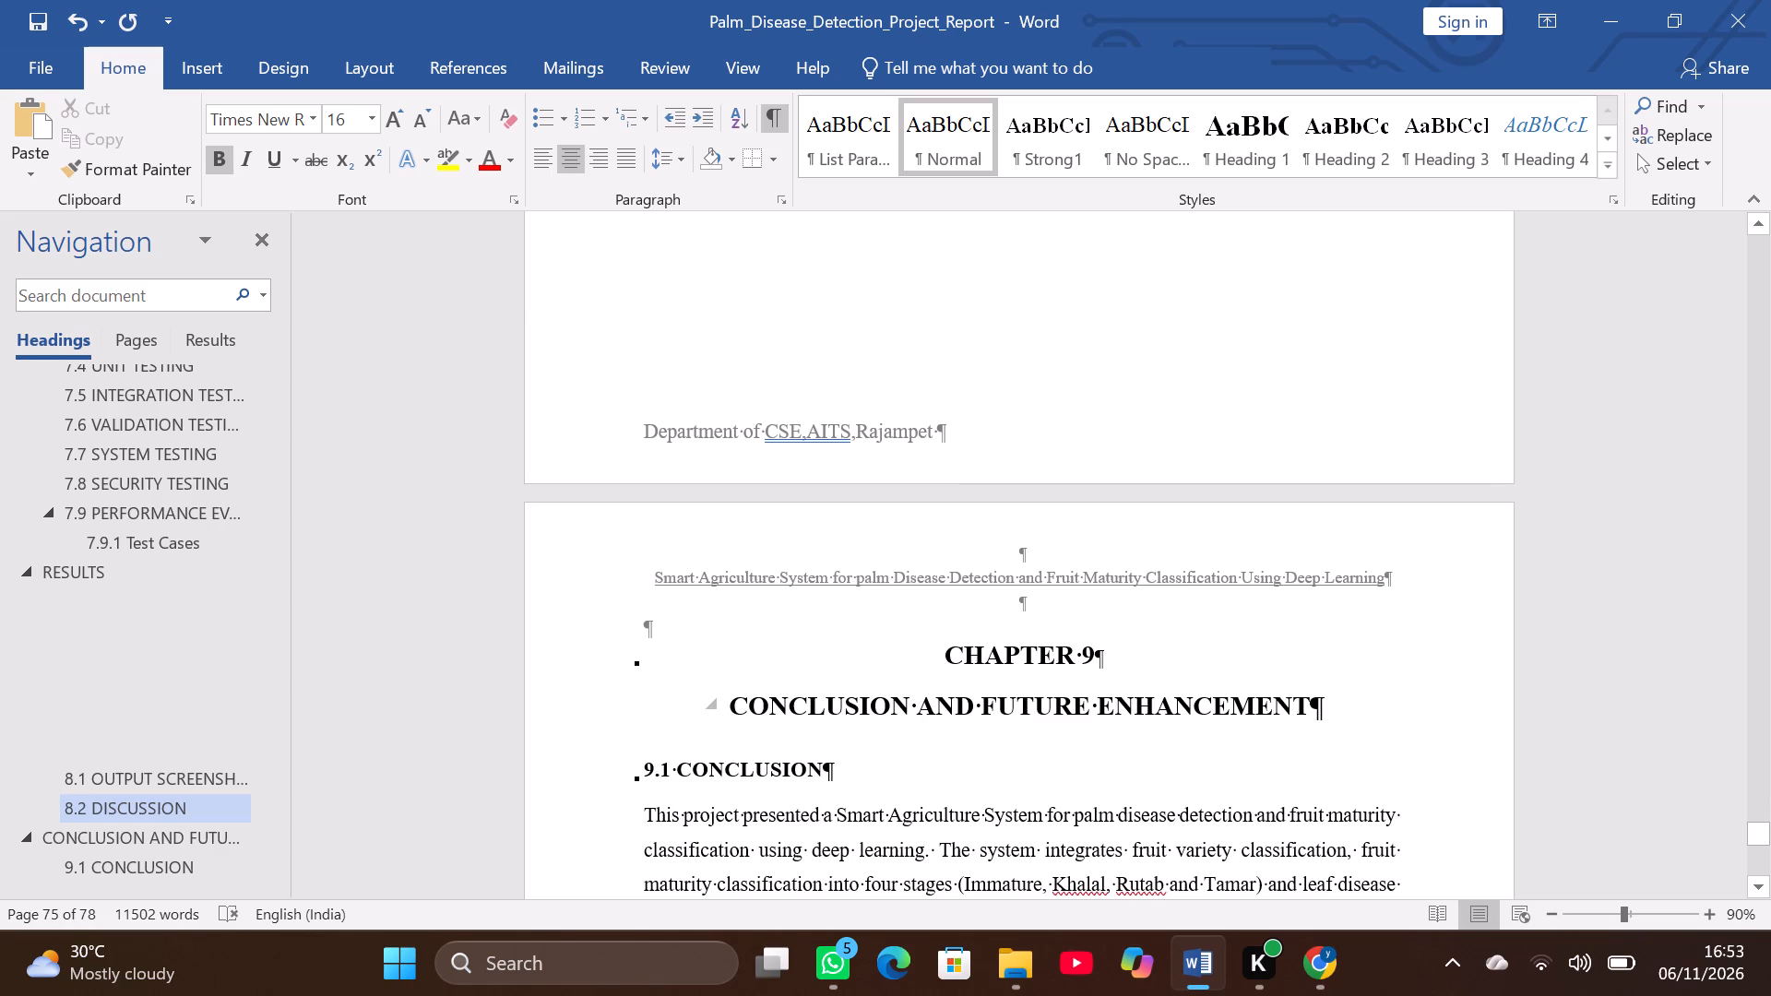
Insert 15 empty lines above the "9.1 CONCLUSION" heading to push it down from the Chapter 9 title.
left_click(643, 763)
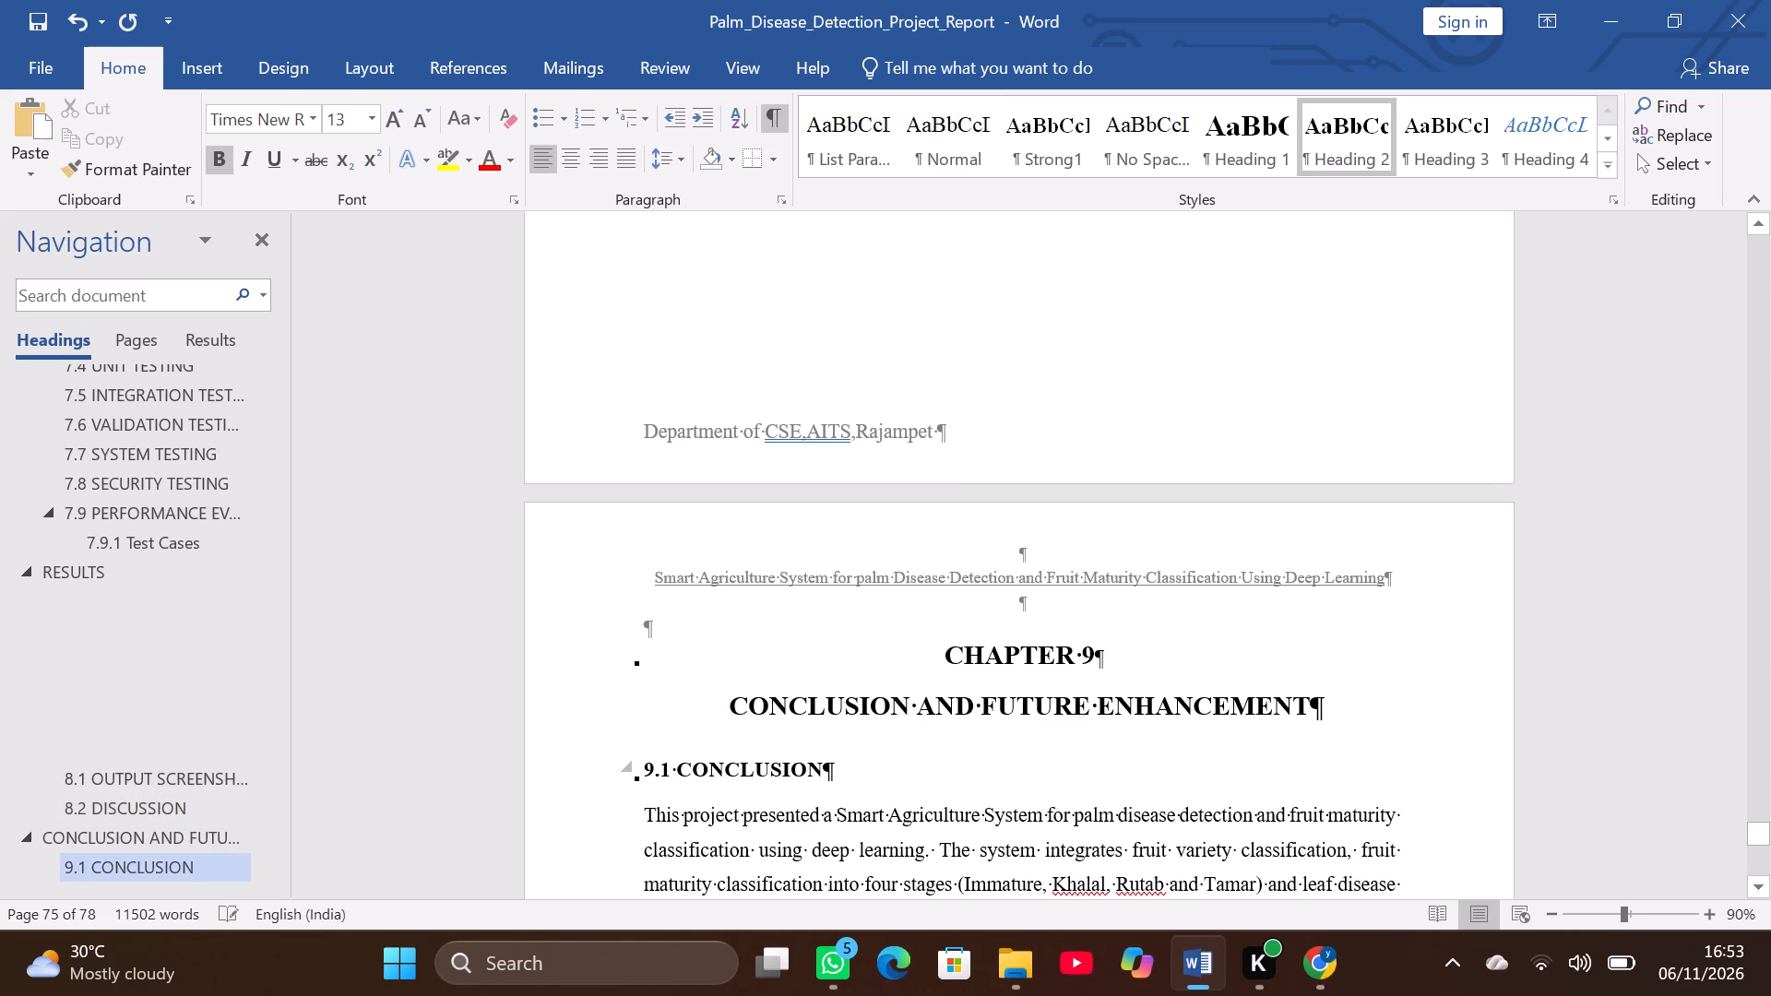
key("Return")
key("Return")
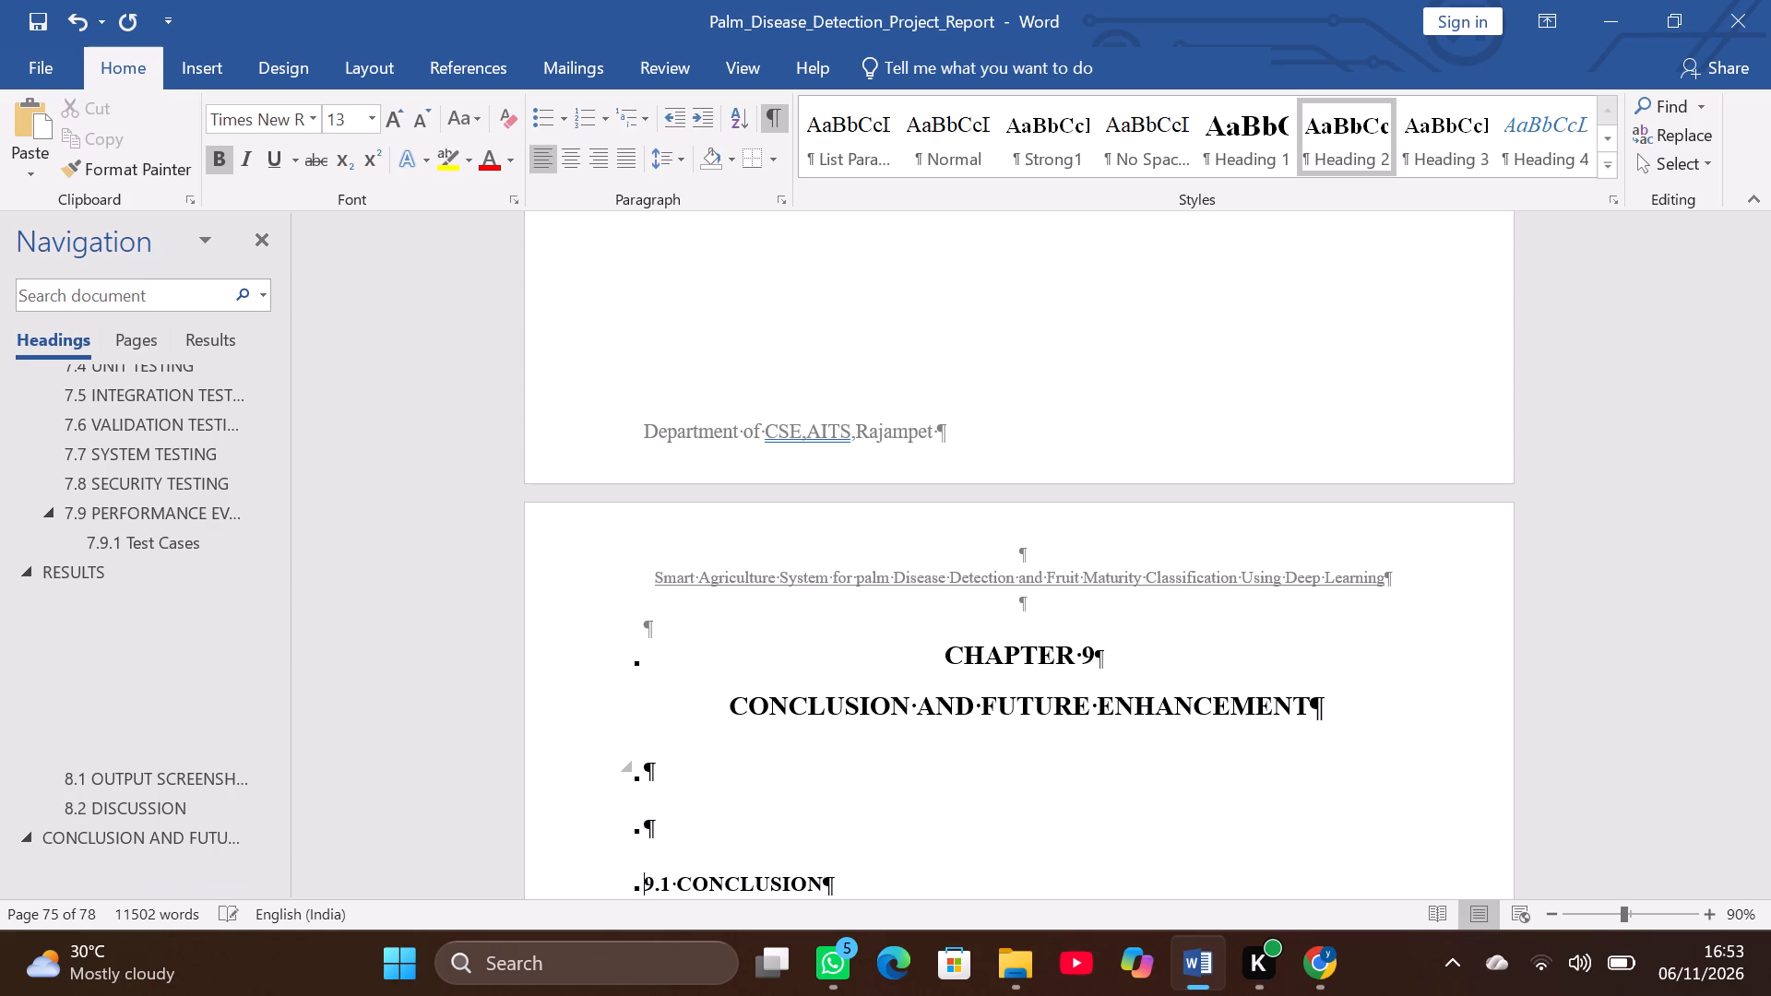
key("Return")
key("Return")
key("Return")
key("Return")
key("Return")
key("Return")
key("Return")
key("Return")
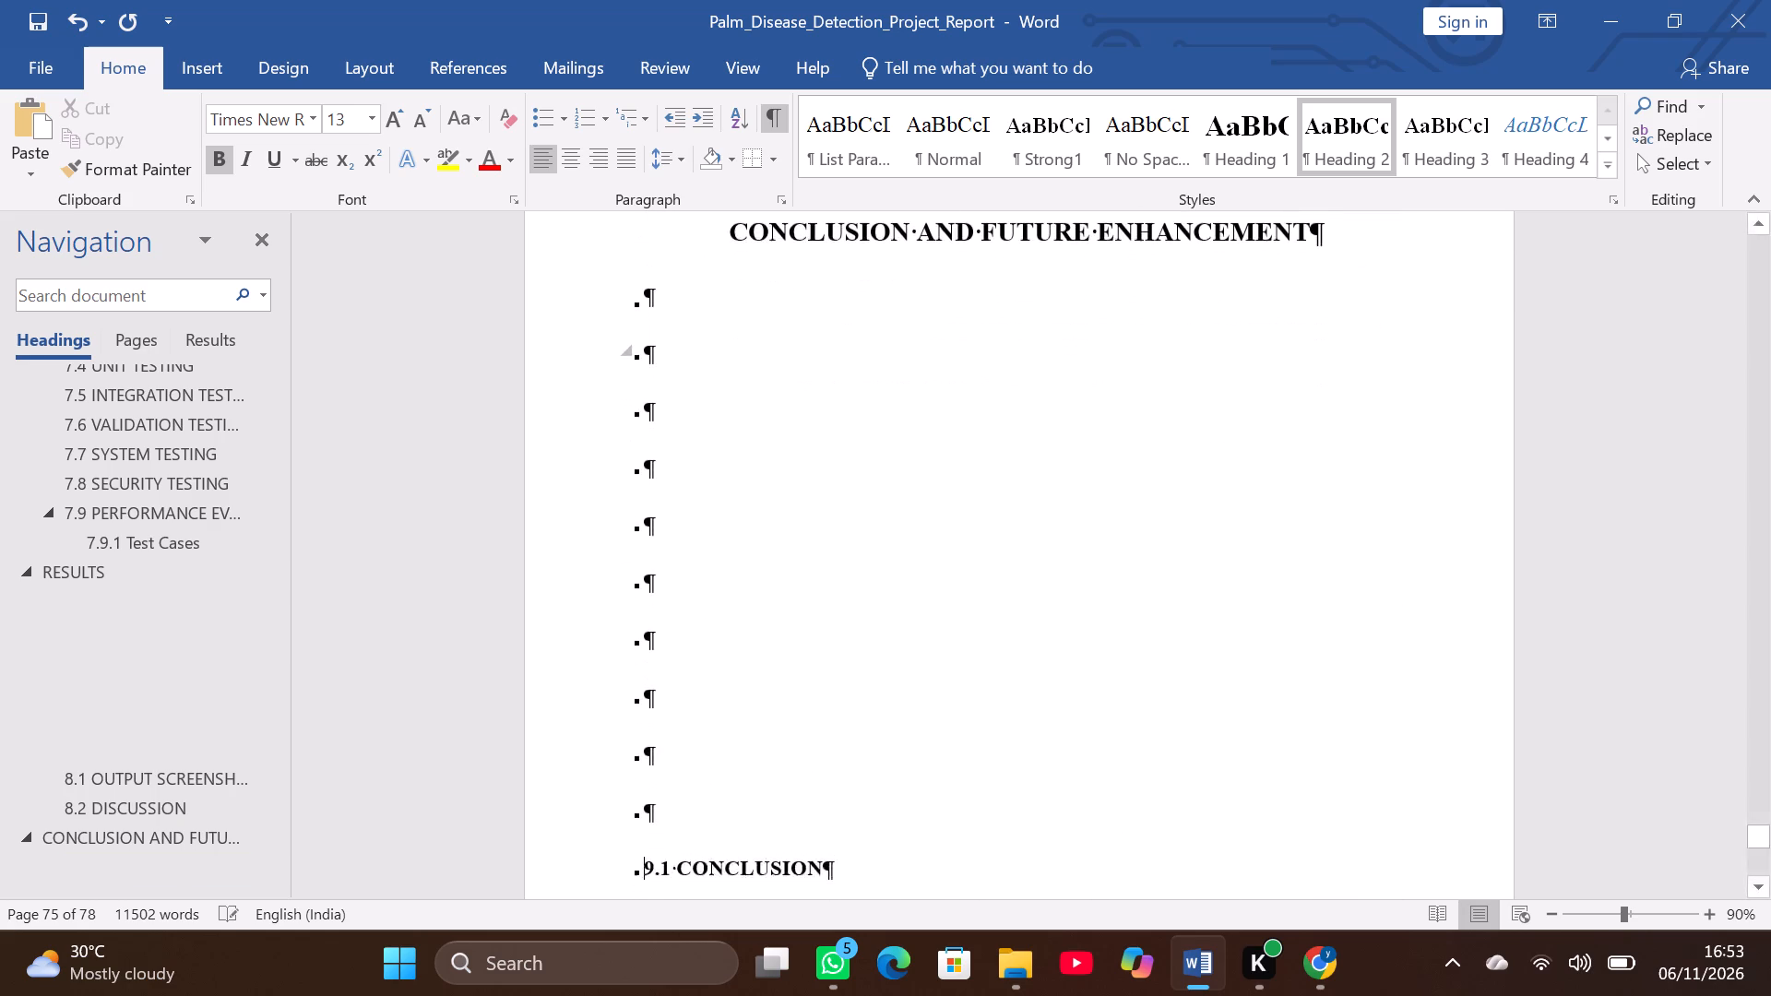
key("Return")
key("Return")
key("Return")
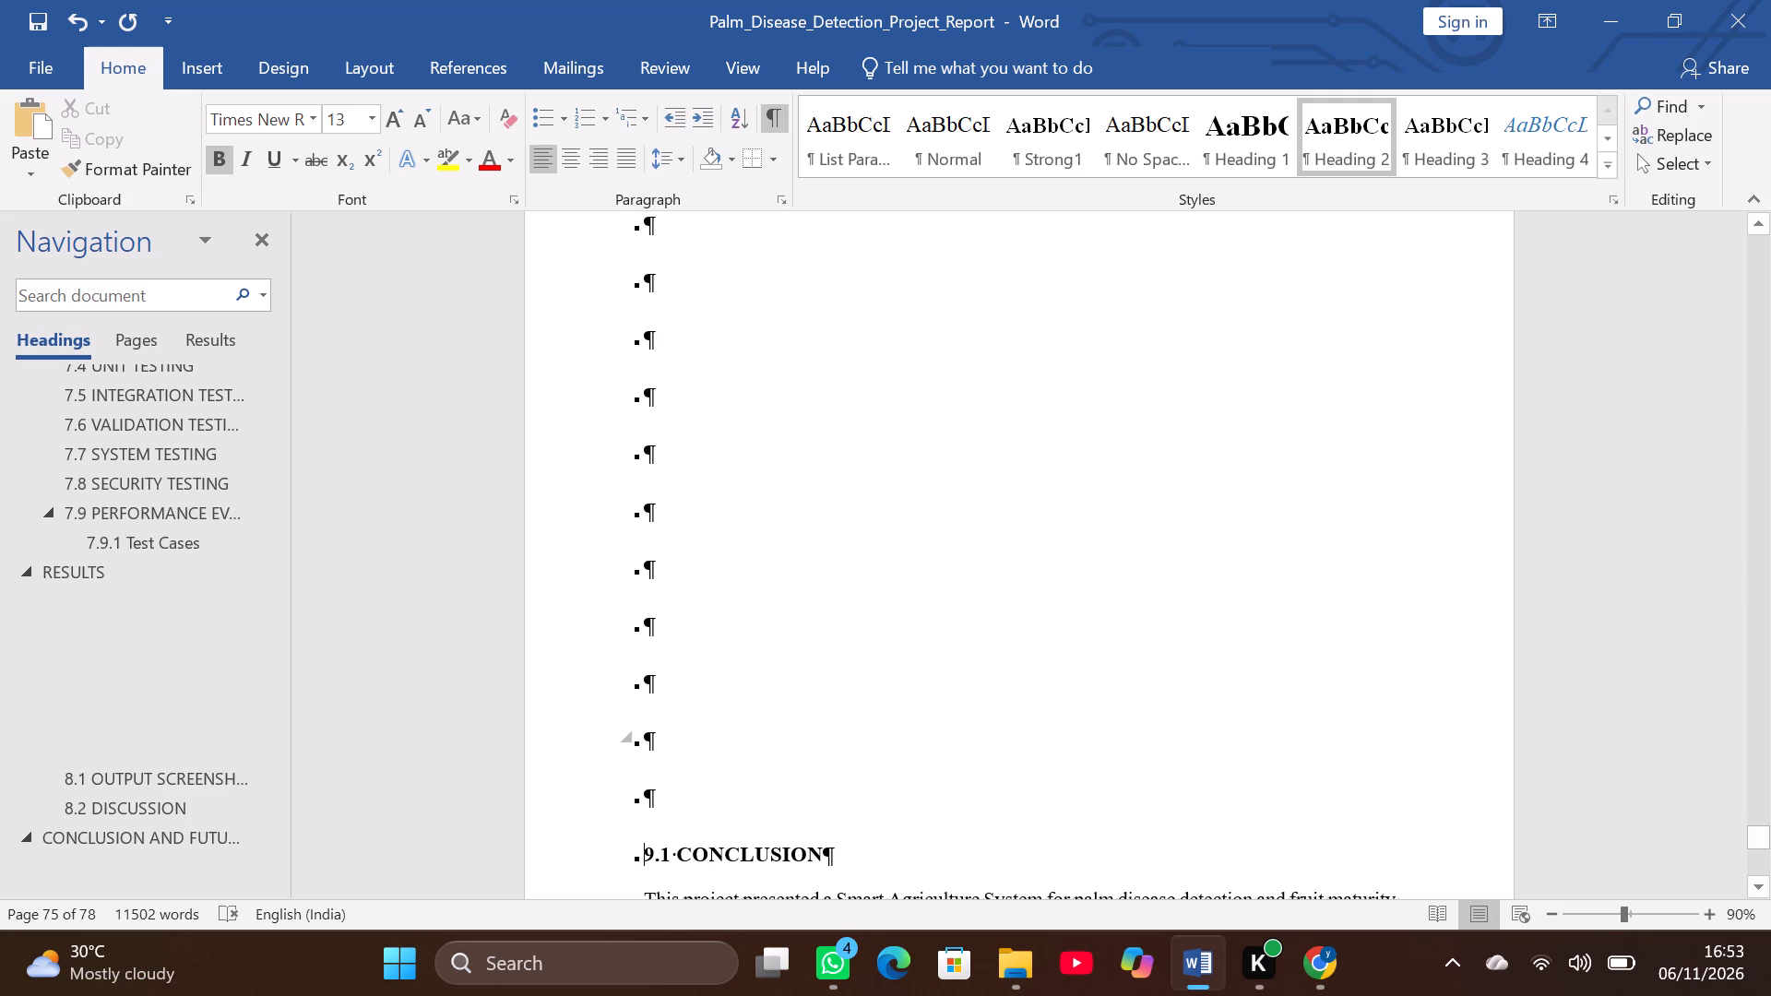
key("Return")
key("Return")
Add a net one more empty line above the "9.1 CONCLUSION" heading to push it further towards the following page.
scroll(643, 763, "right", 5)
scroll(683, 783, "down", 8)
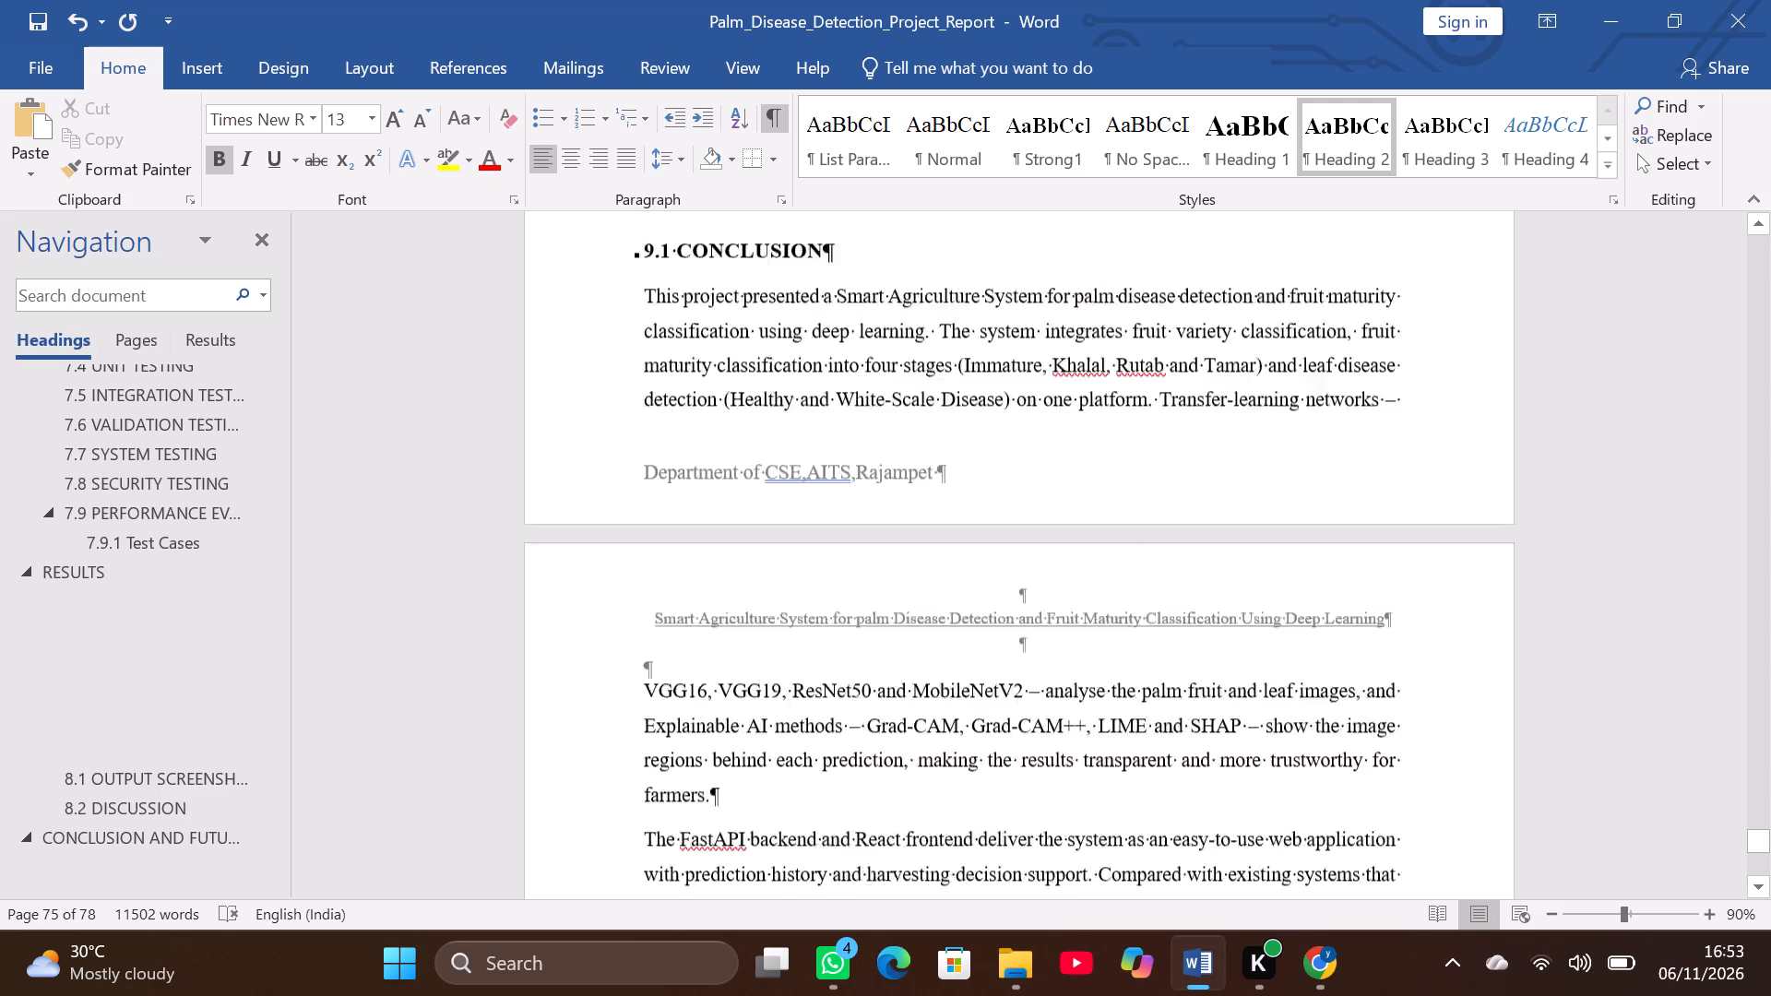
scroll(683, 783, "down", 5)
scroll(683, 783, "up", 6)
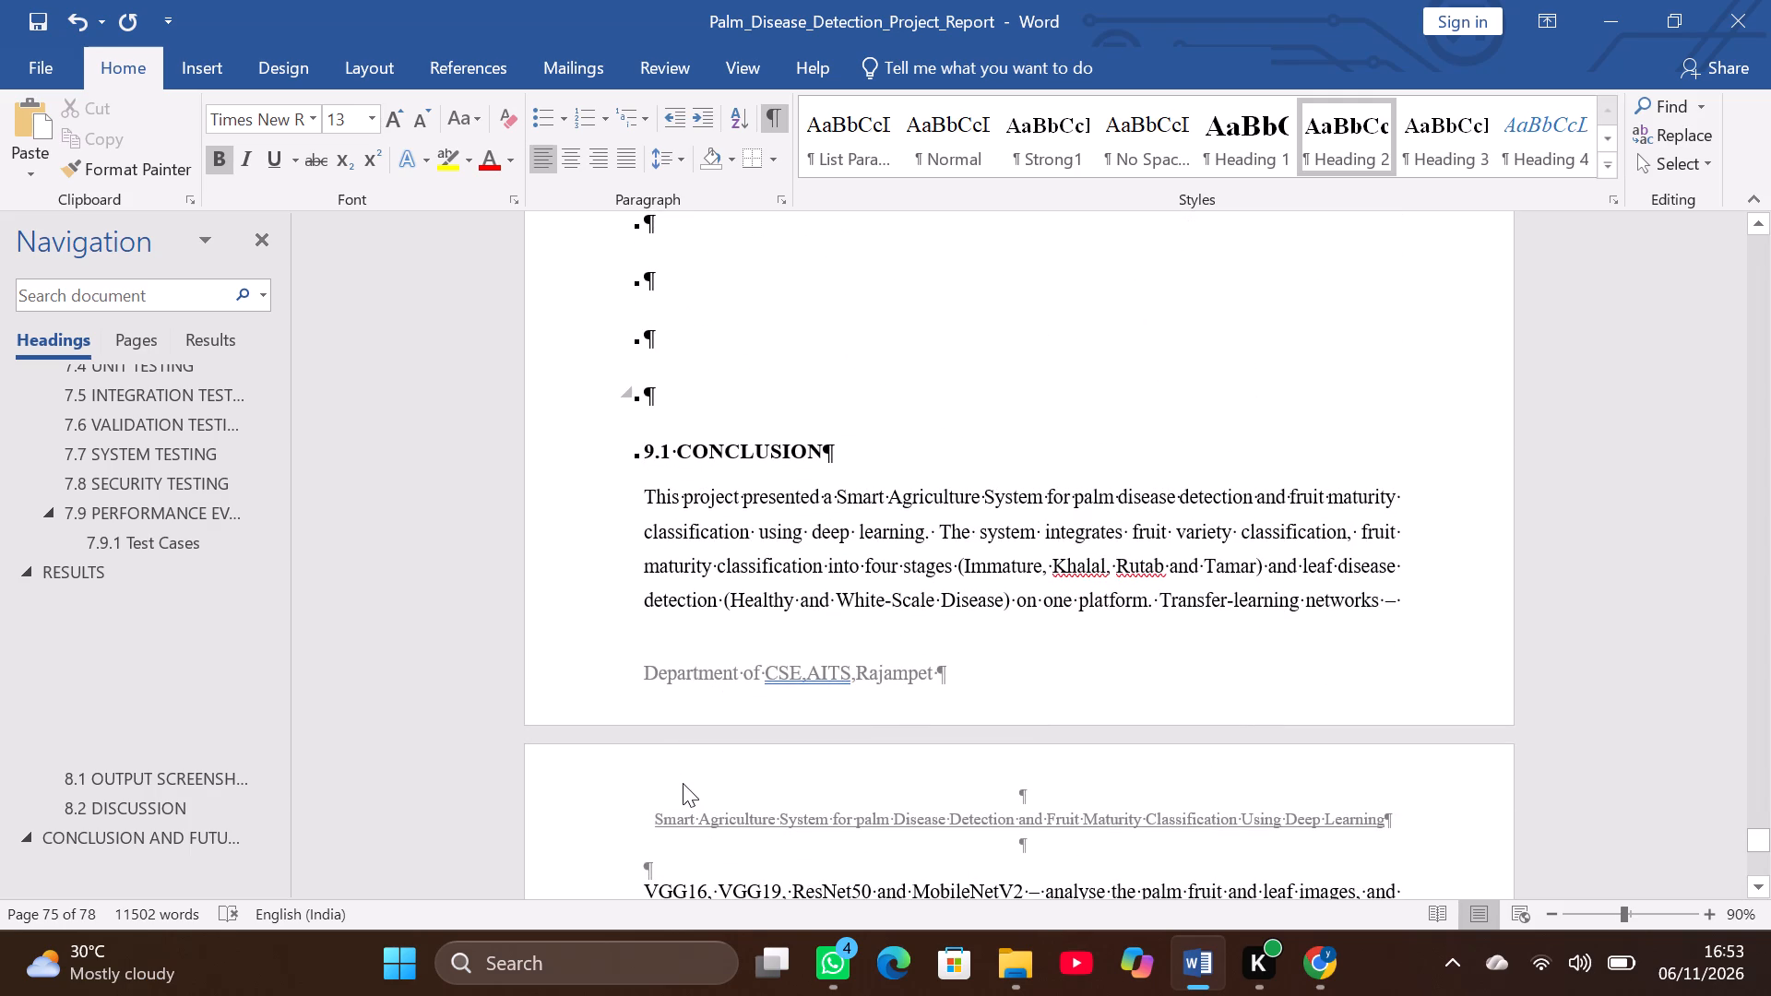
key("Return")
key("Return")
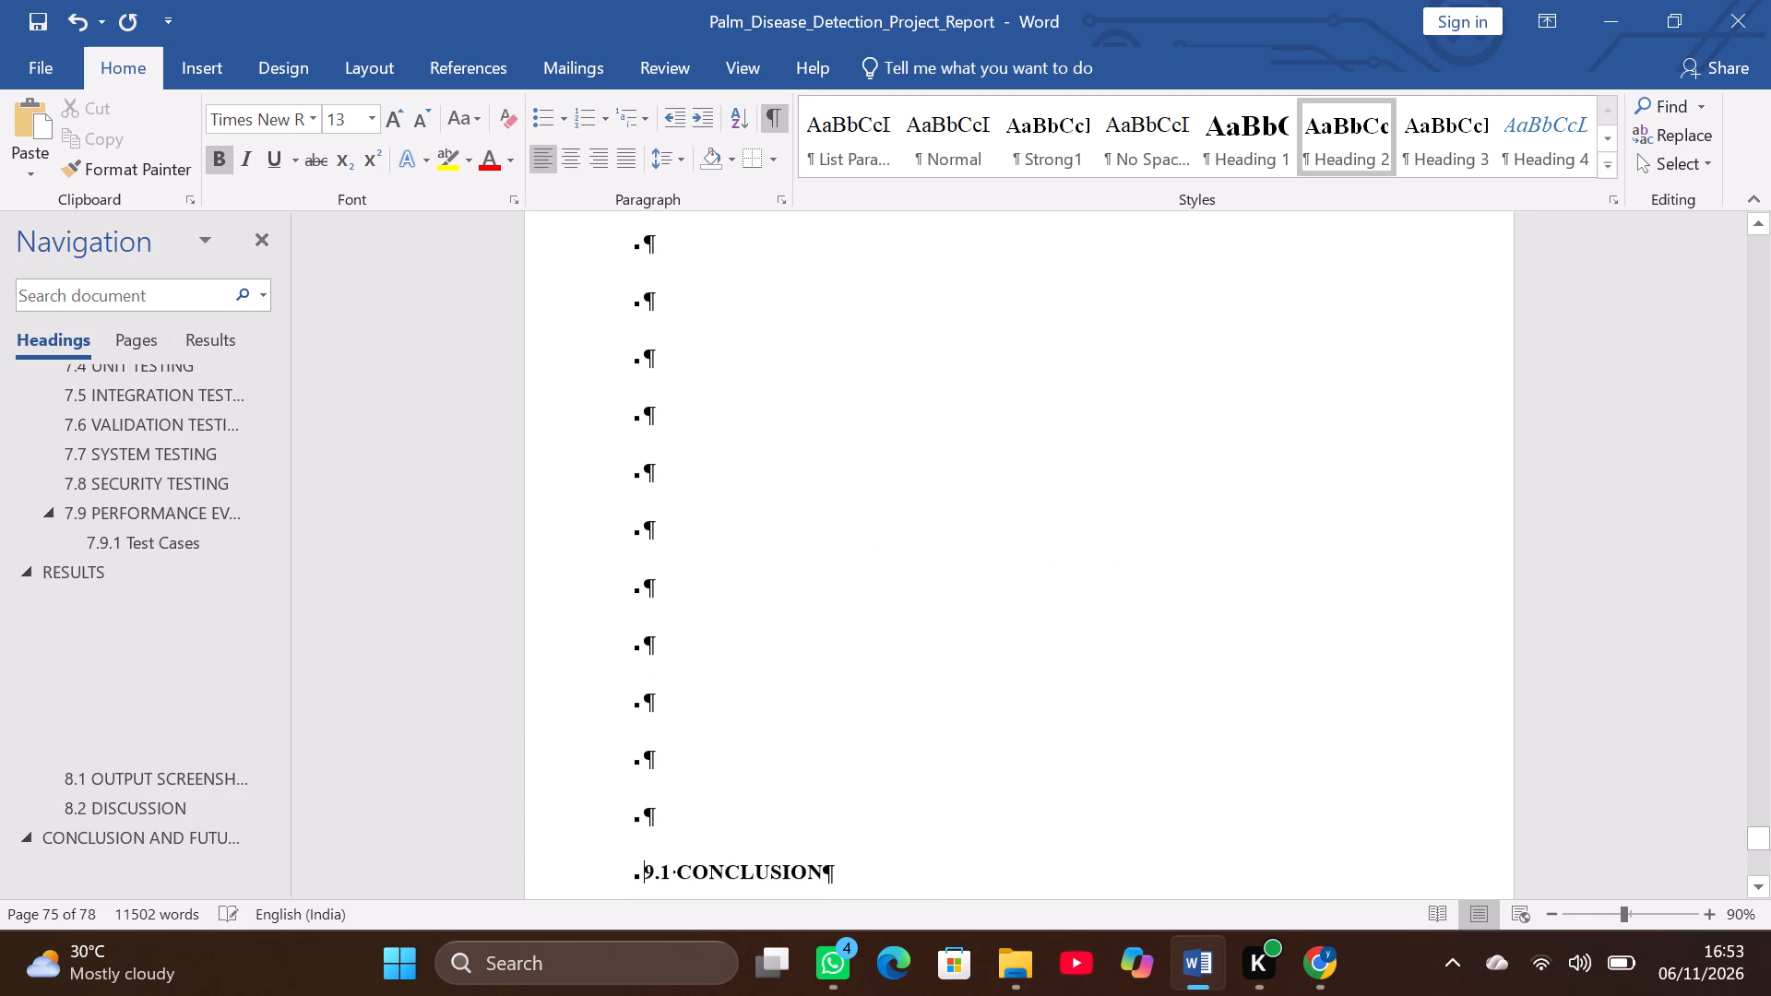
key("BackSpace")
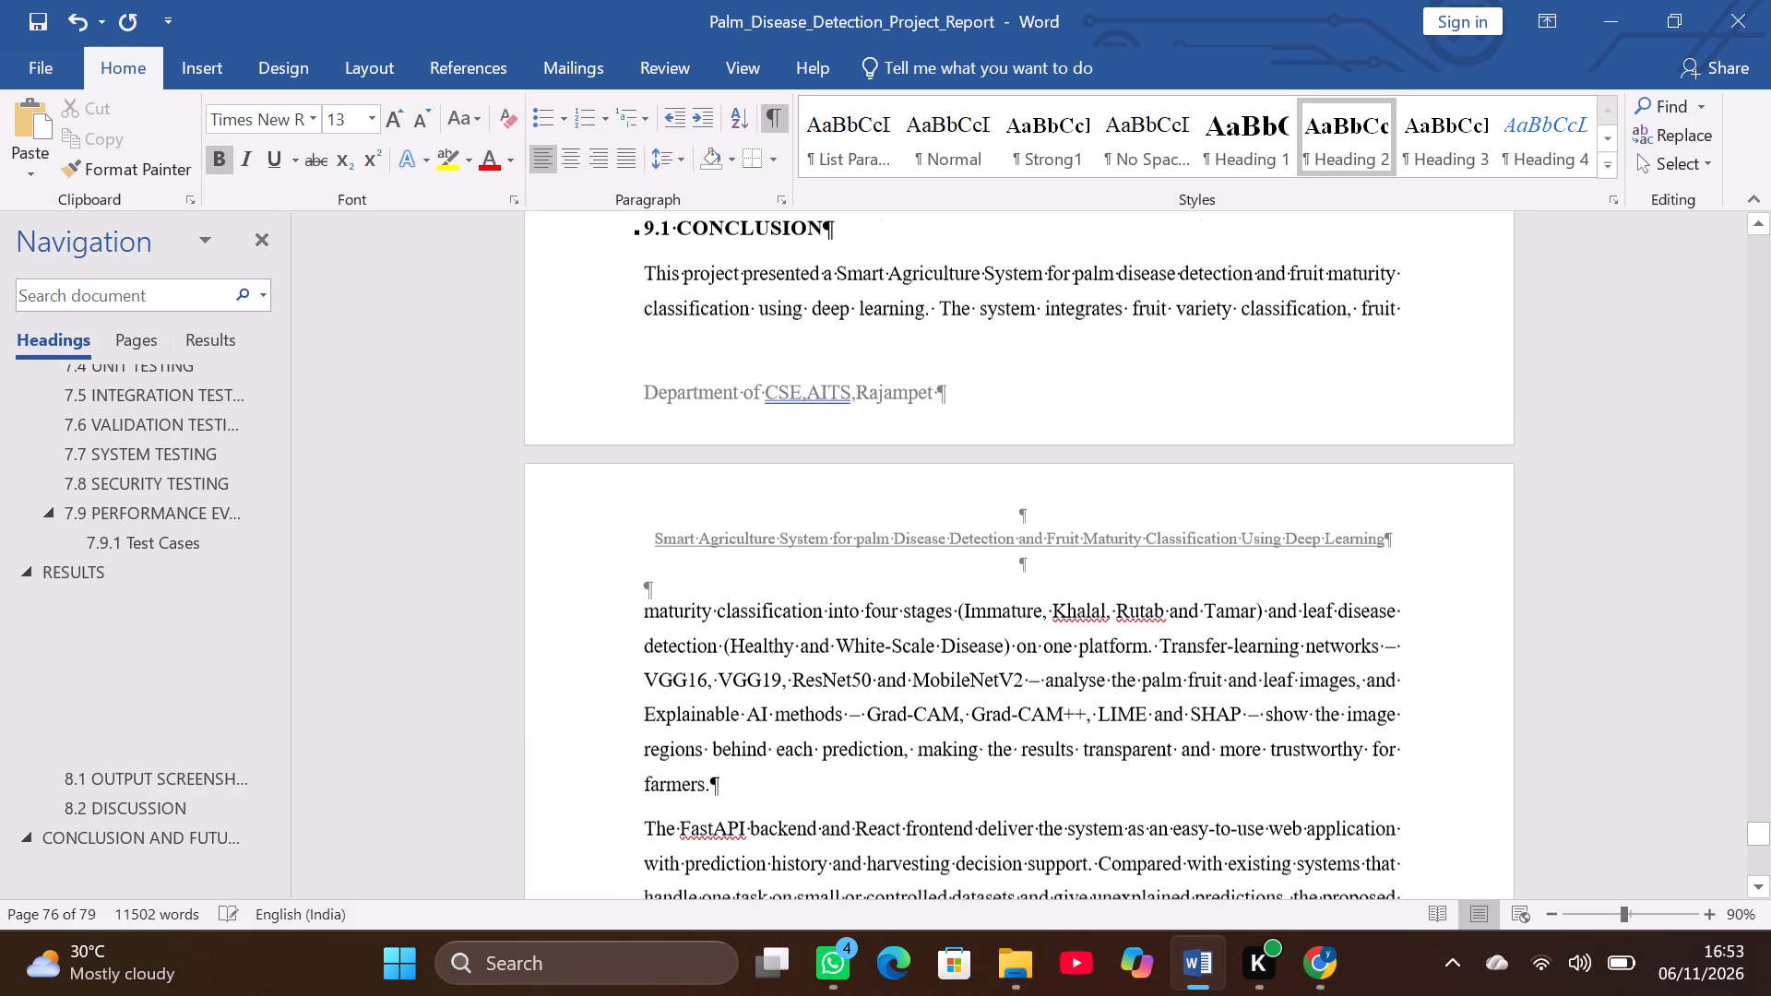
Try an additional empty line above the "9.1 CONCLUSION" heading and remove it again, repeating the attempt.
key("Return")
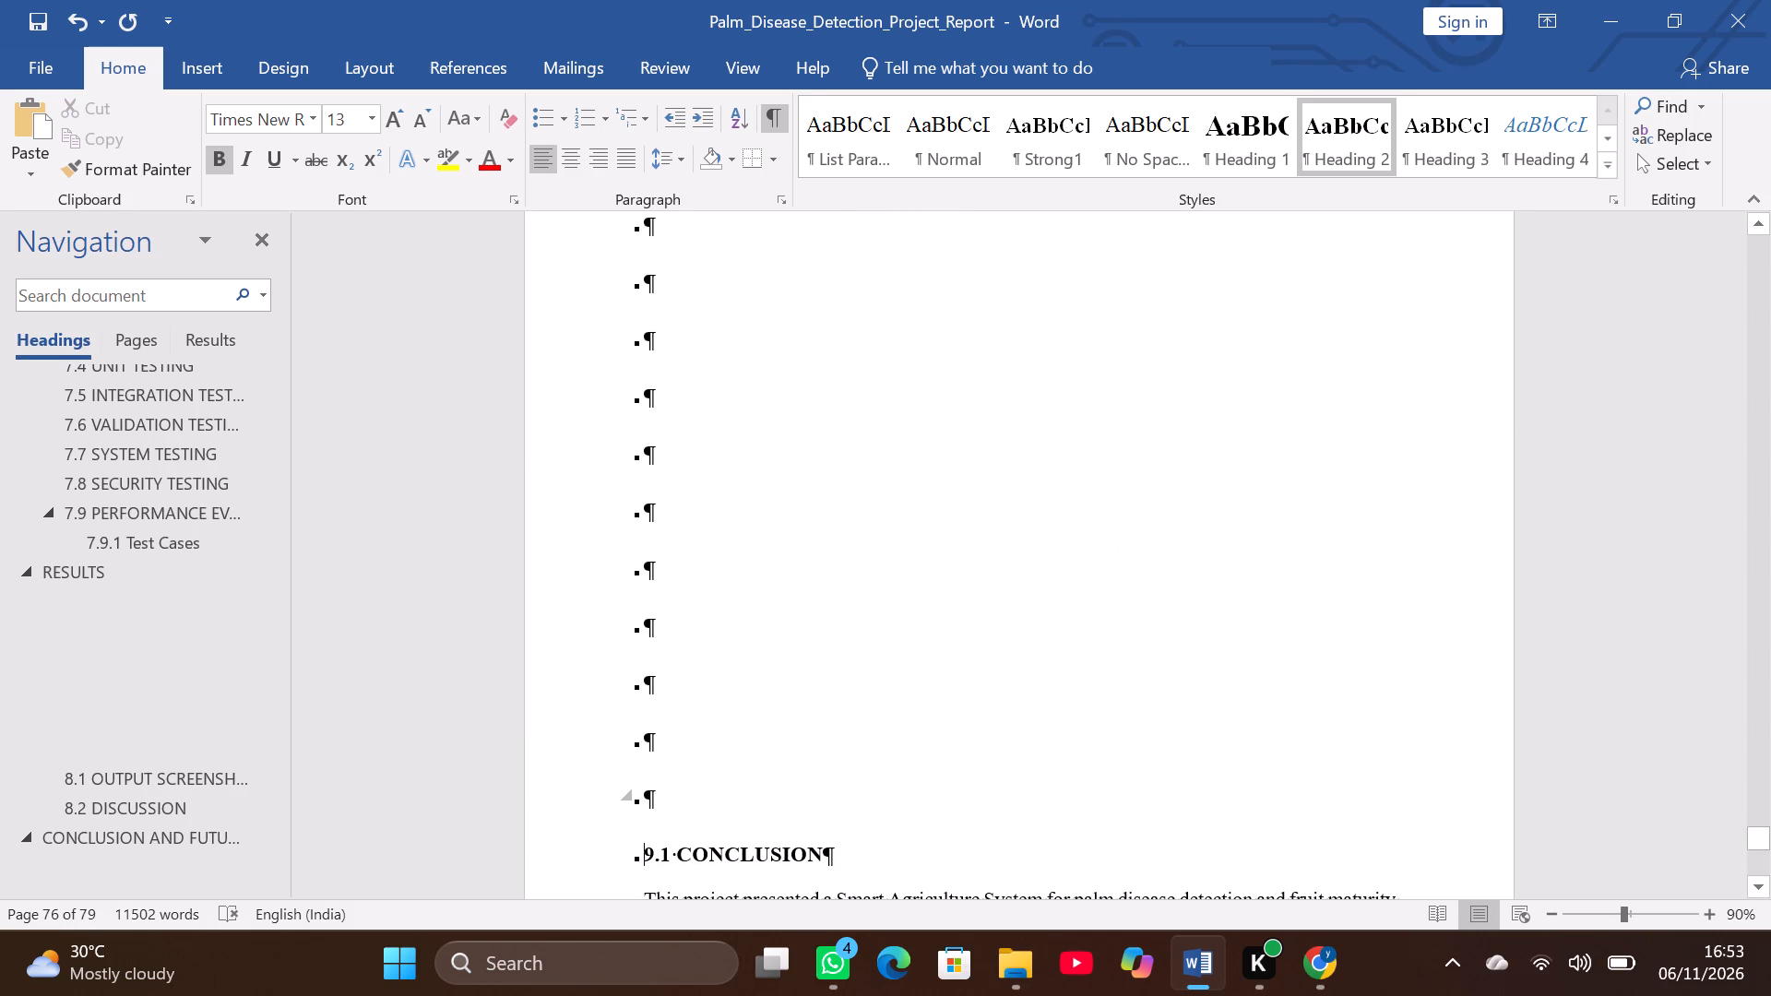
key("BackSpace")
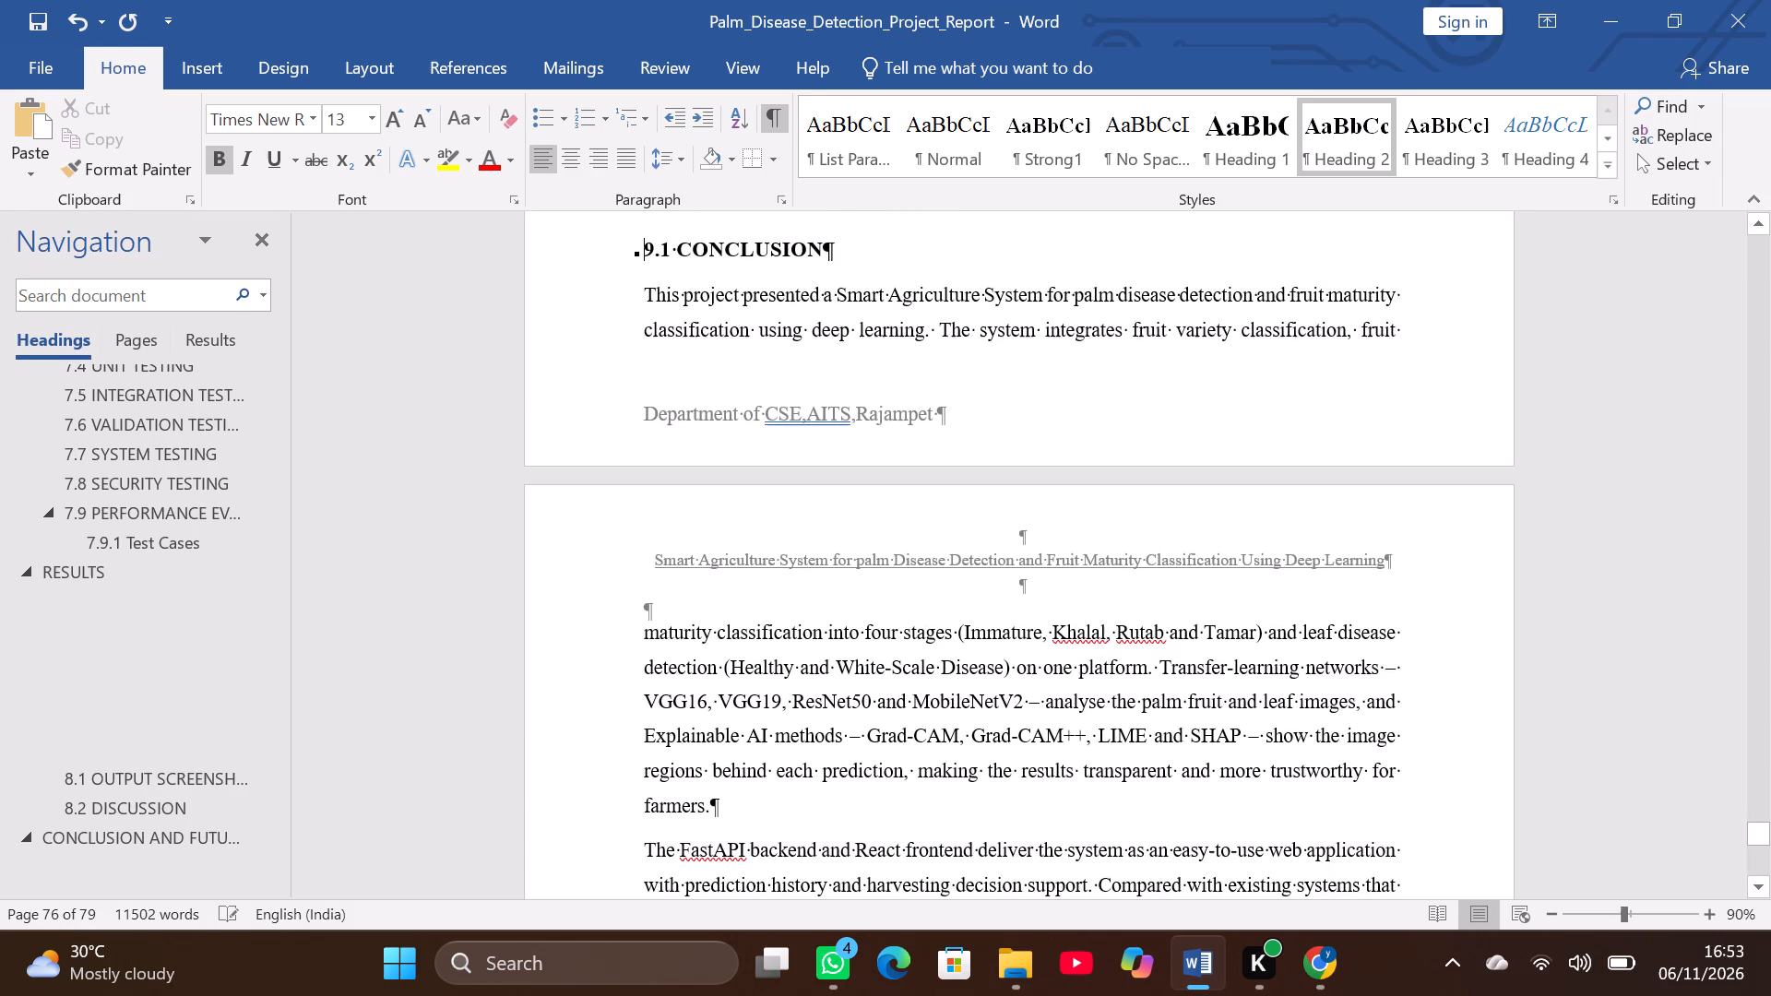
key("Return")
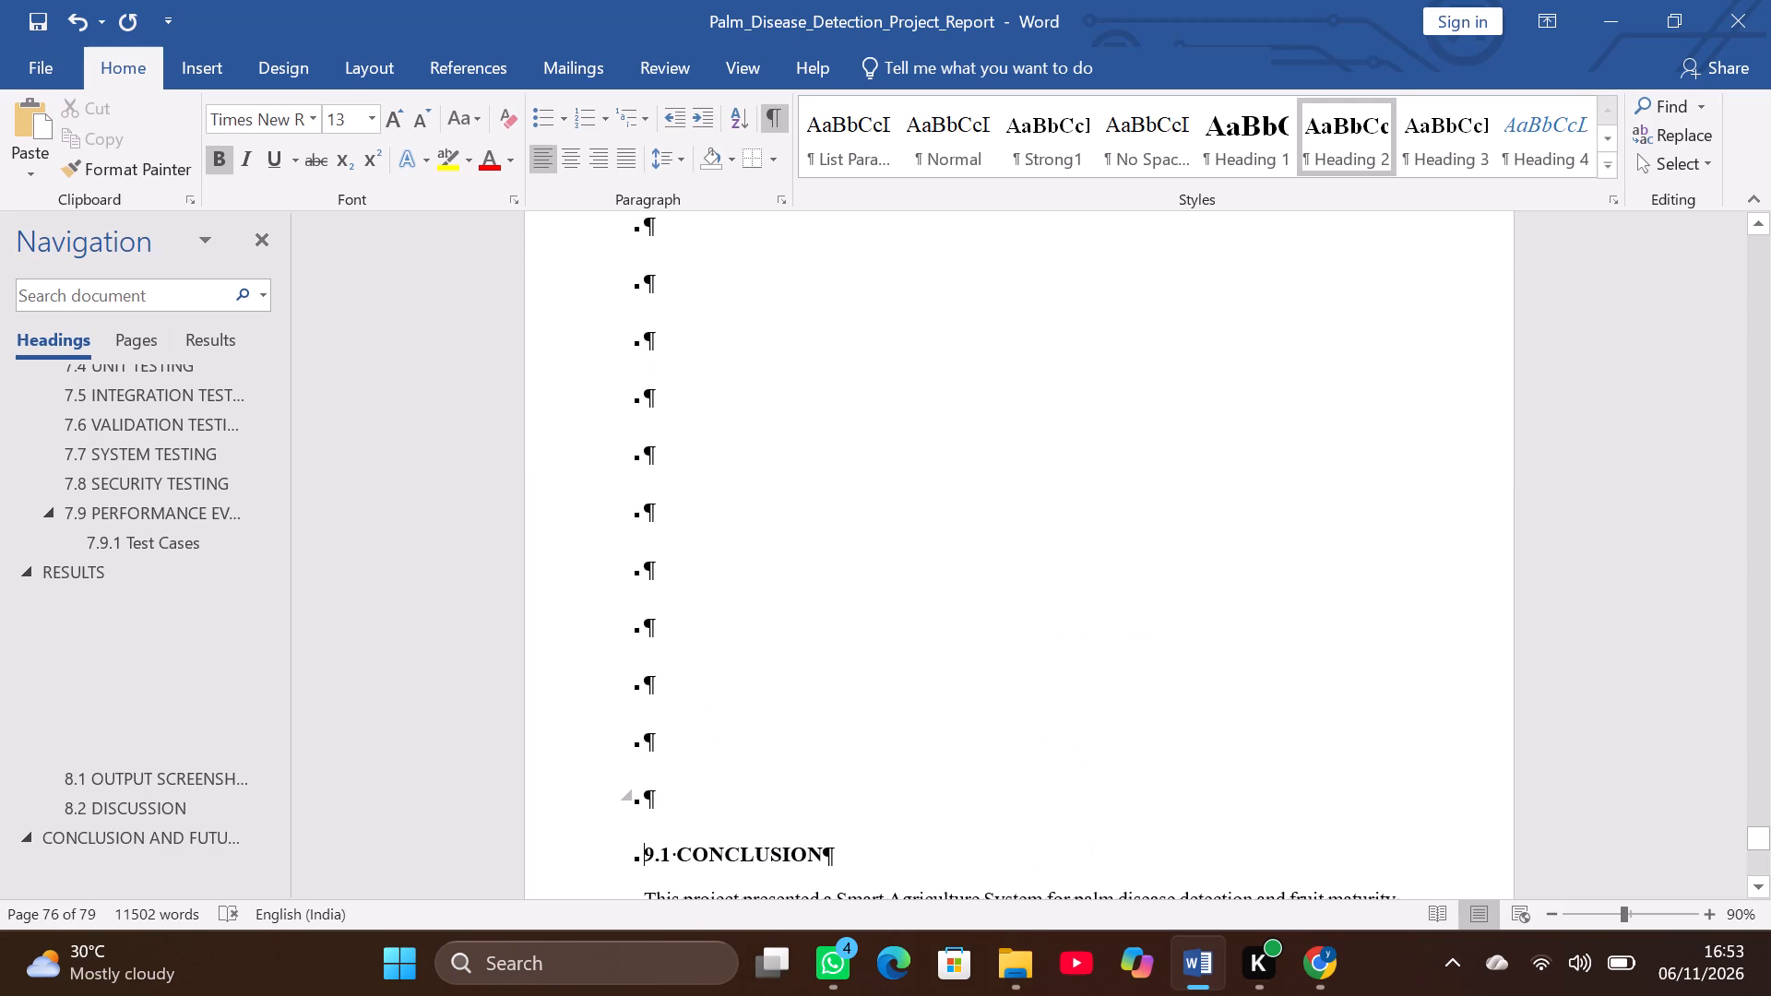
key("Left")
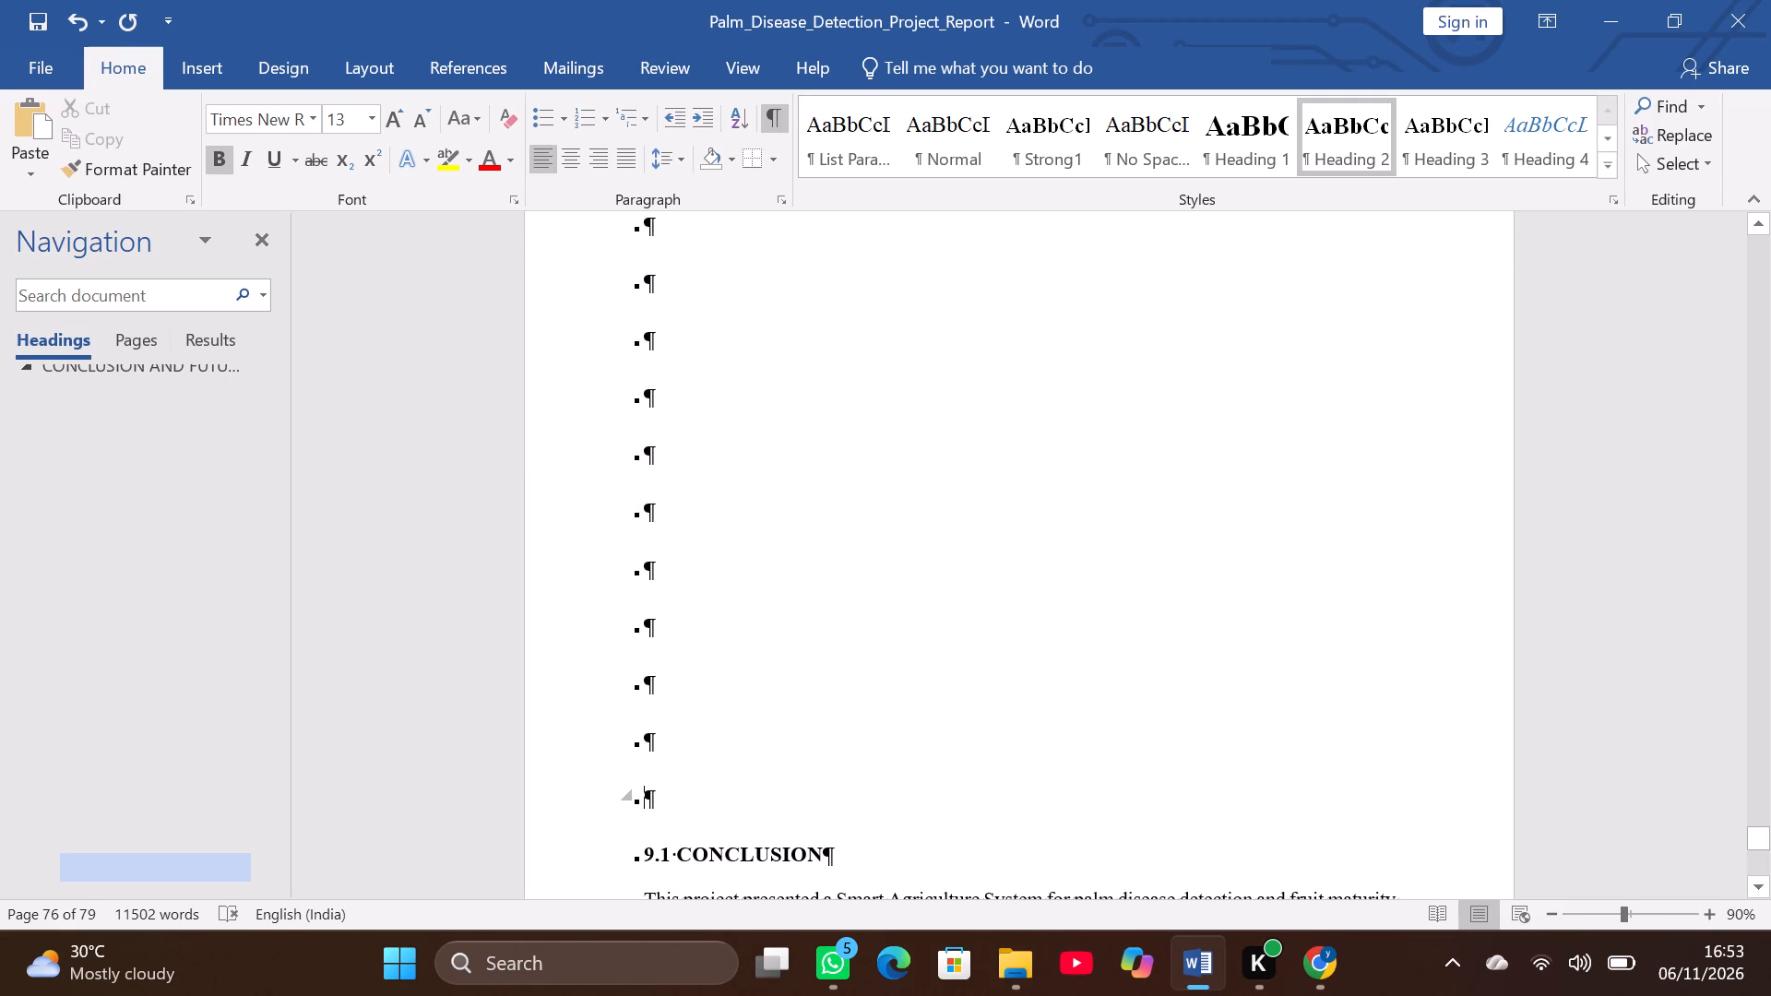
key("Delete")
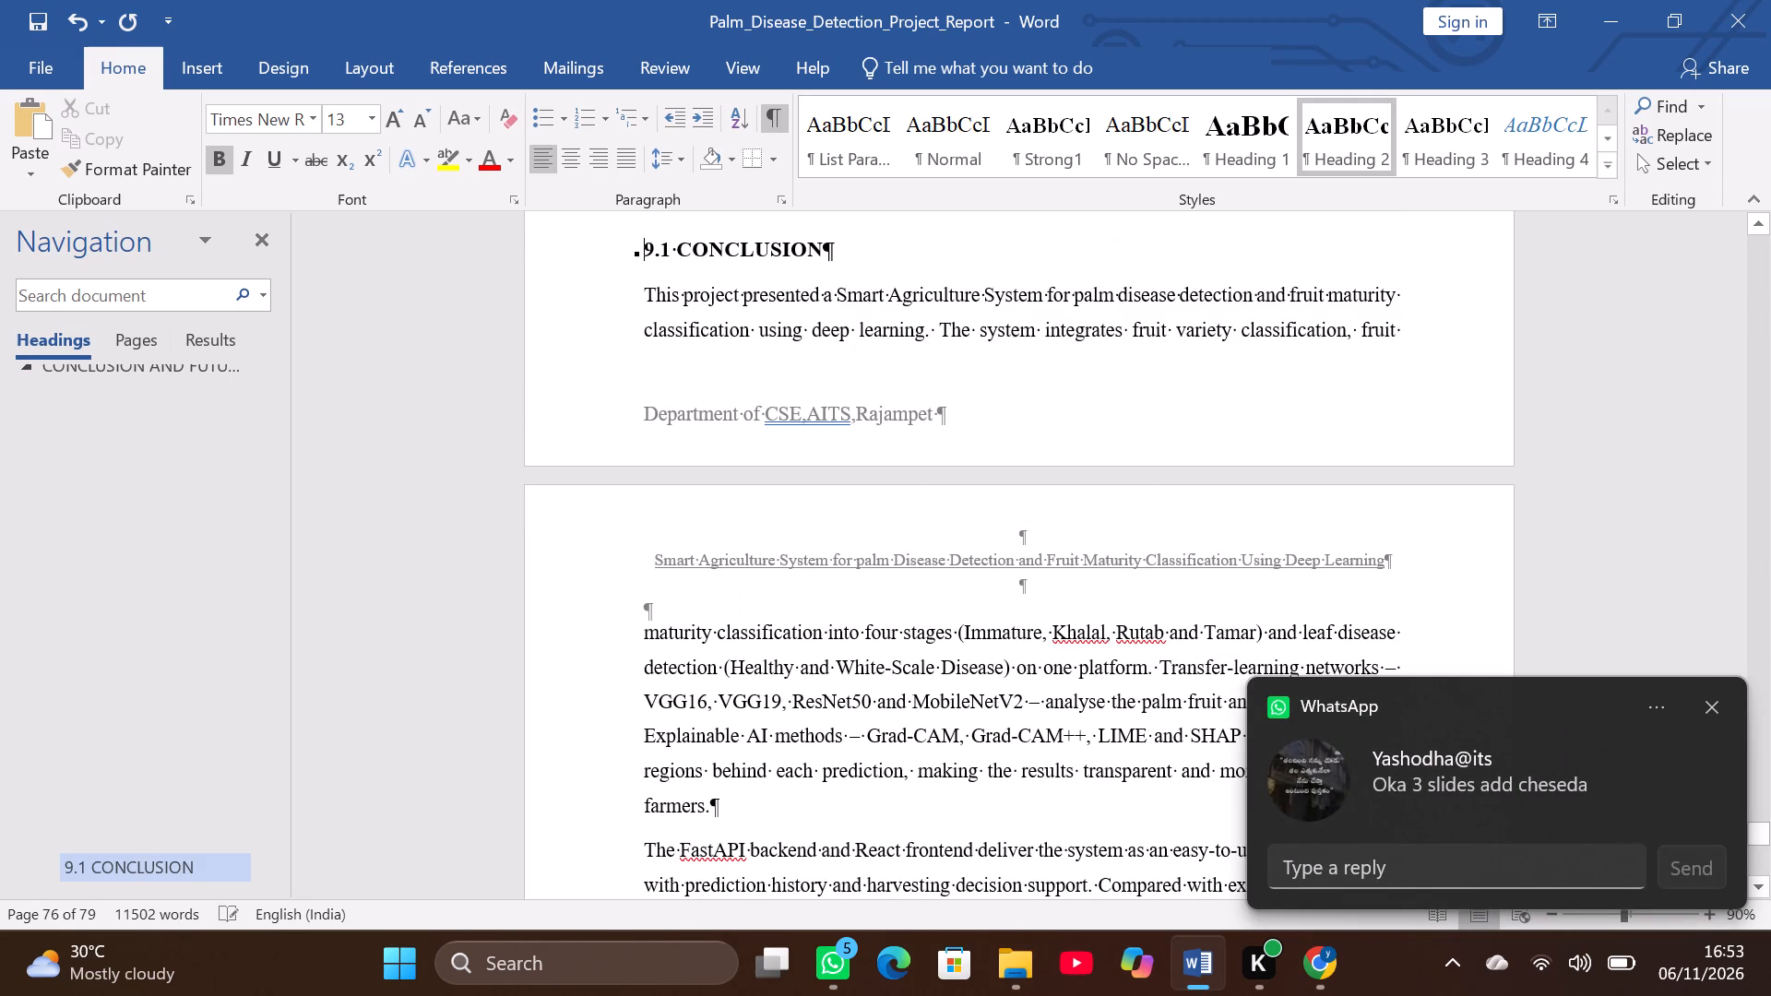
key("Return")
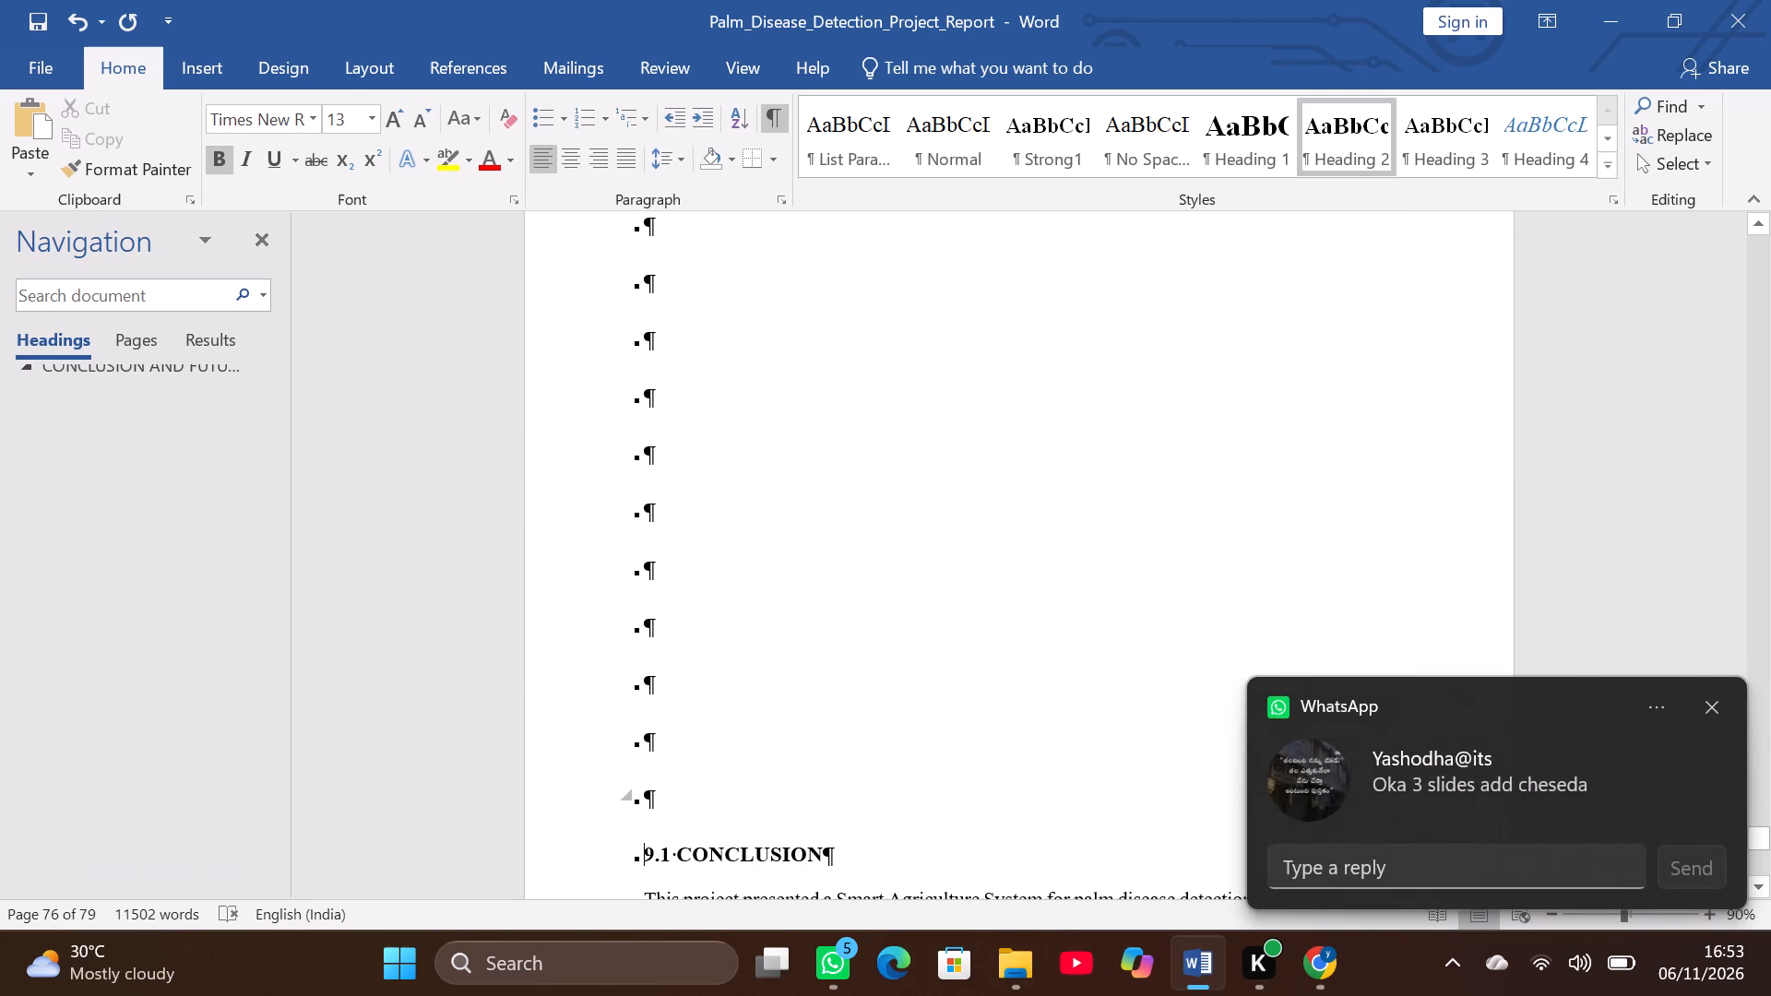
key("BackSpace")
Turn off the "Keep with next" setting for the "9.1 CONCLUSION" heading paragraph.
scroll(683, 783, "up", 20)
scroll(683, 783, "up", 2)
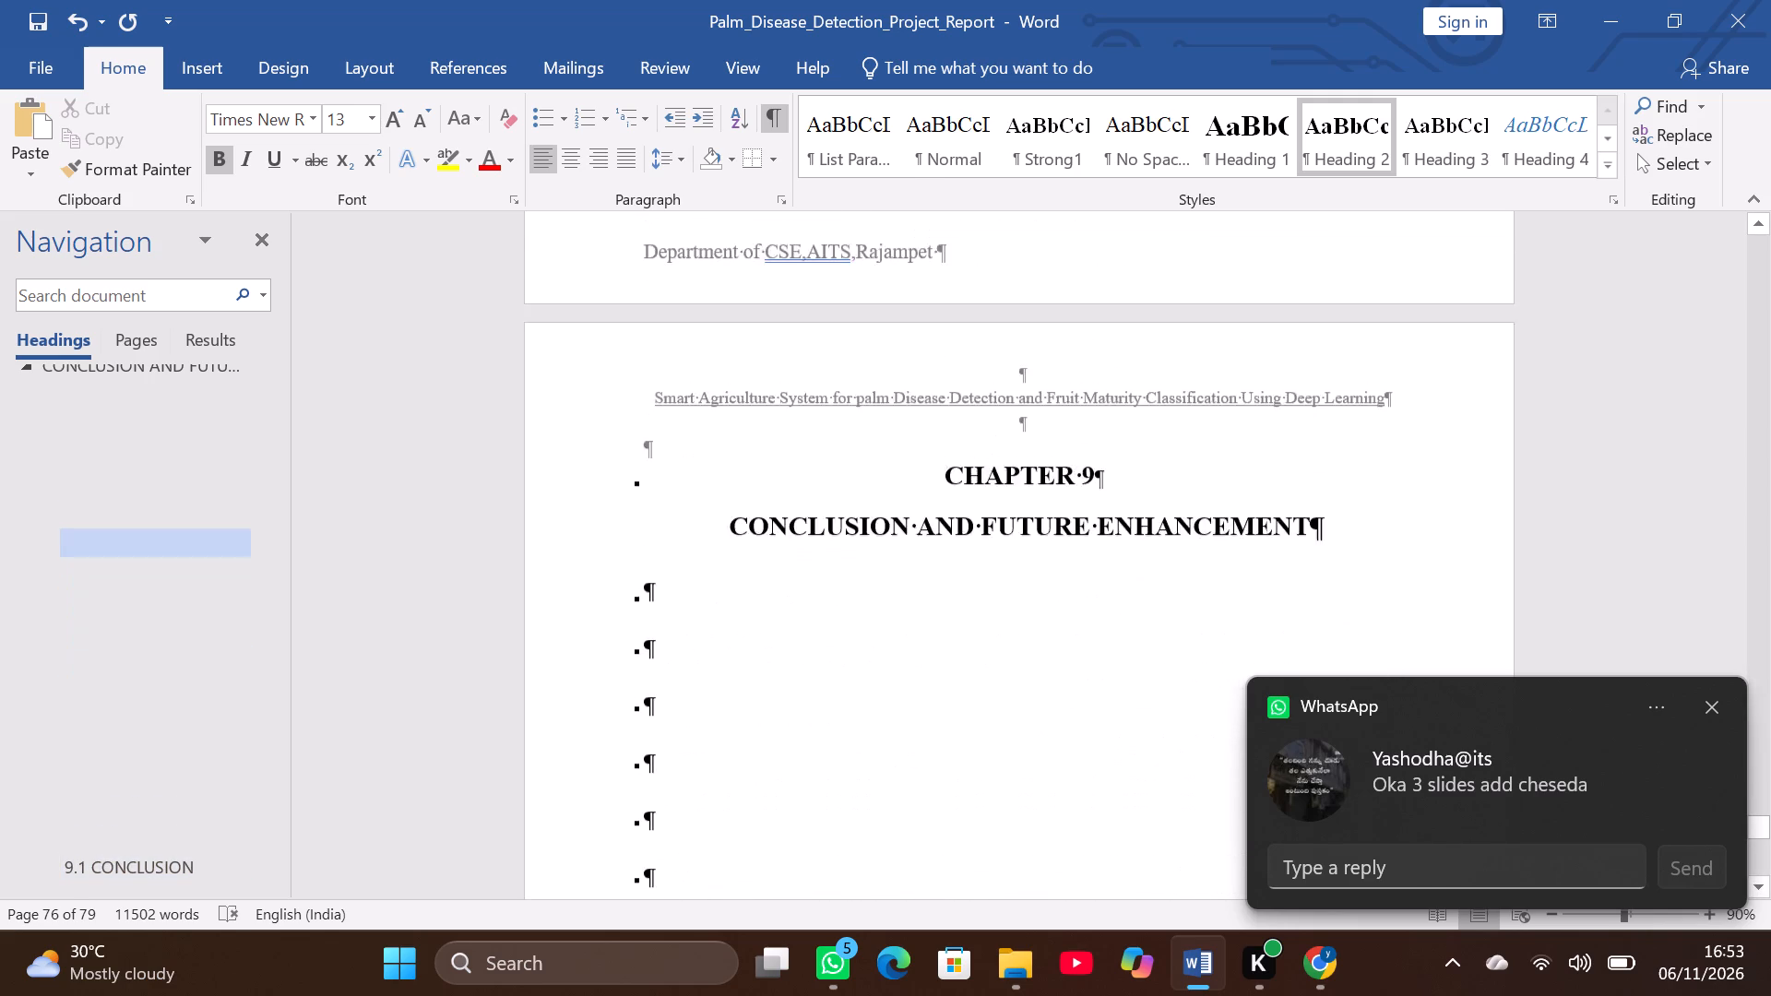
scroll(683, 783, "up", 3)
scroll(683, 783, "down", 3)
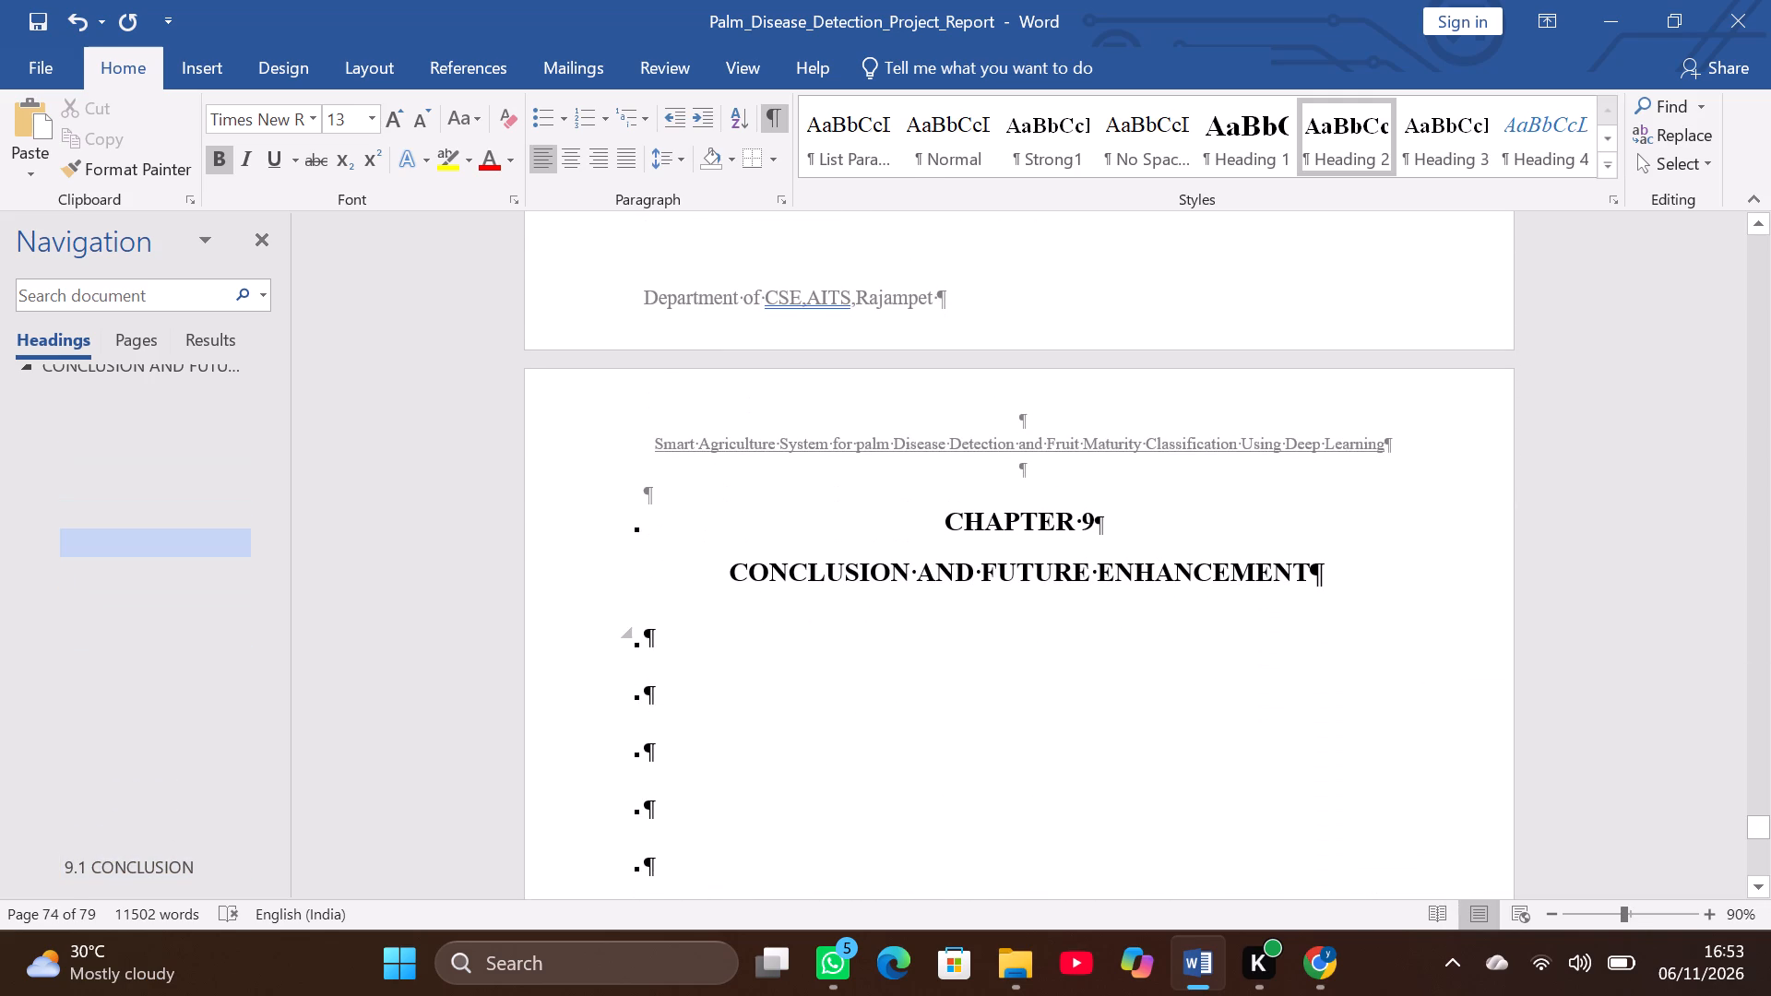
left_click(783, 209)
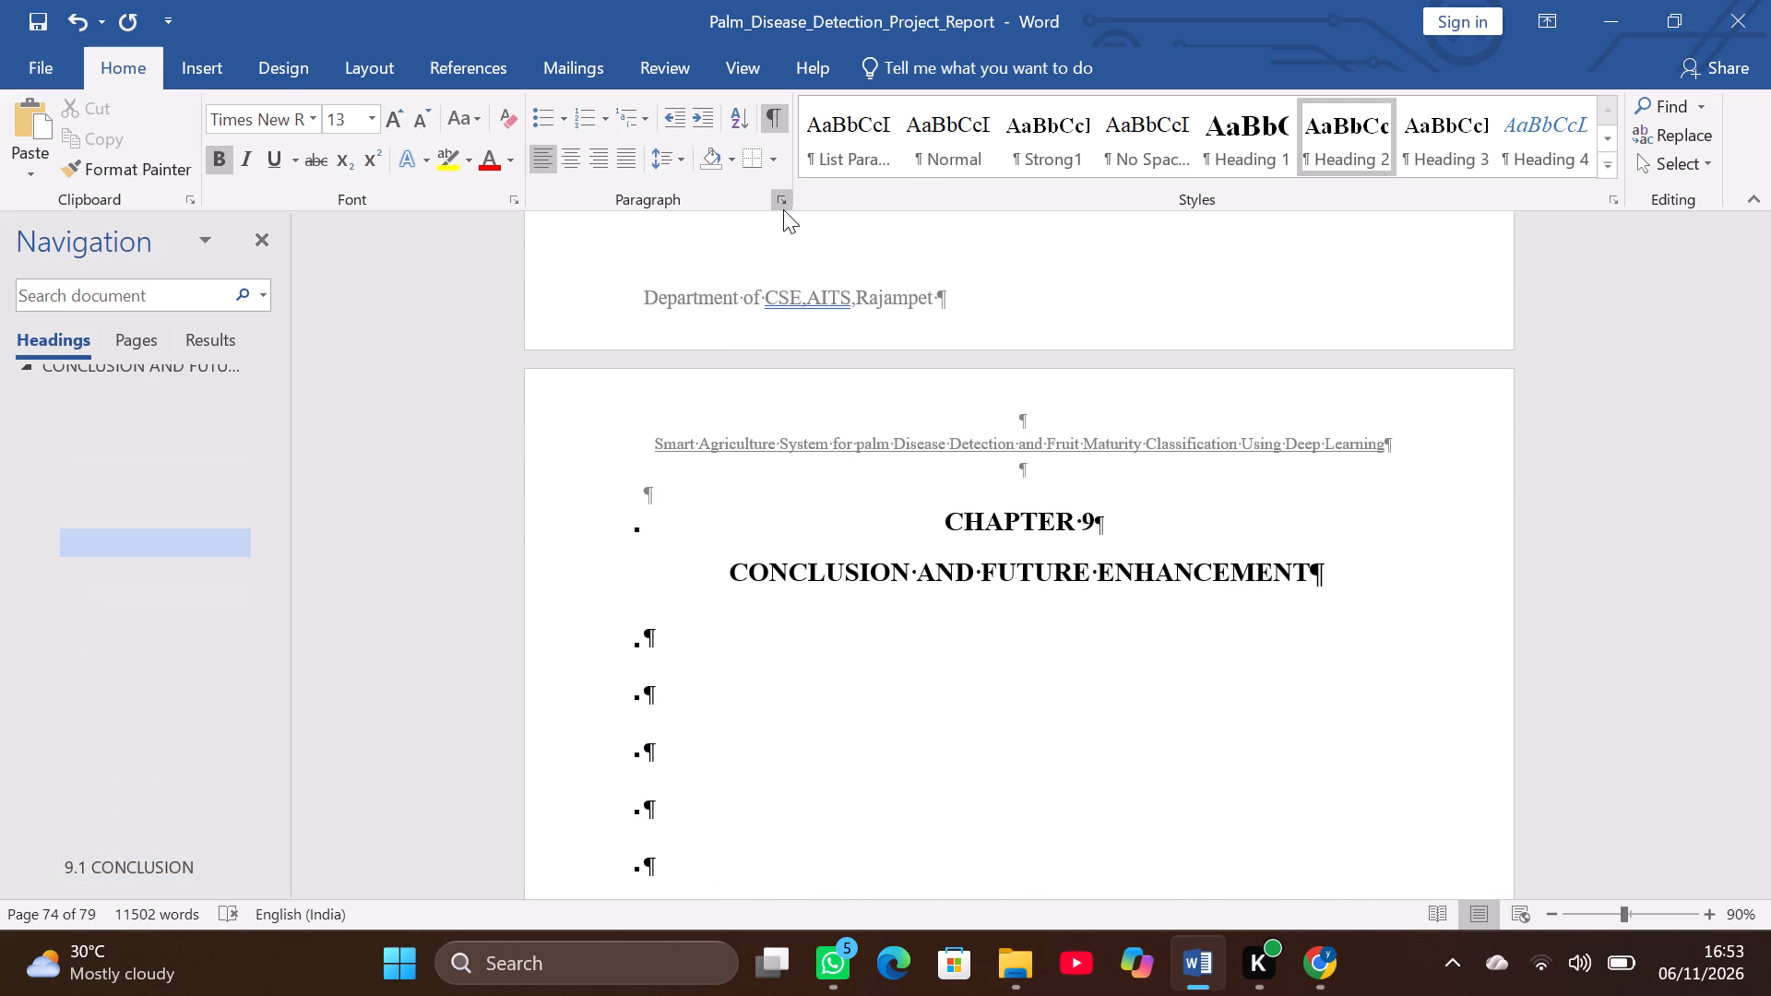
left_click(731, 214)
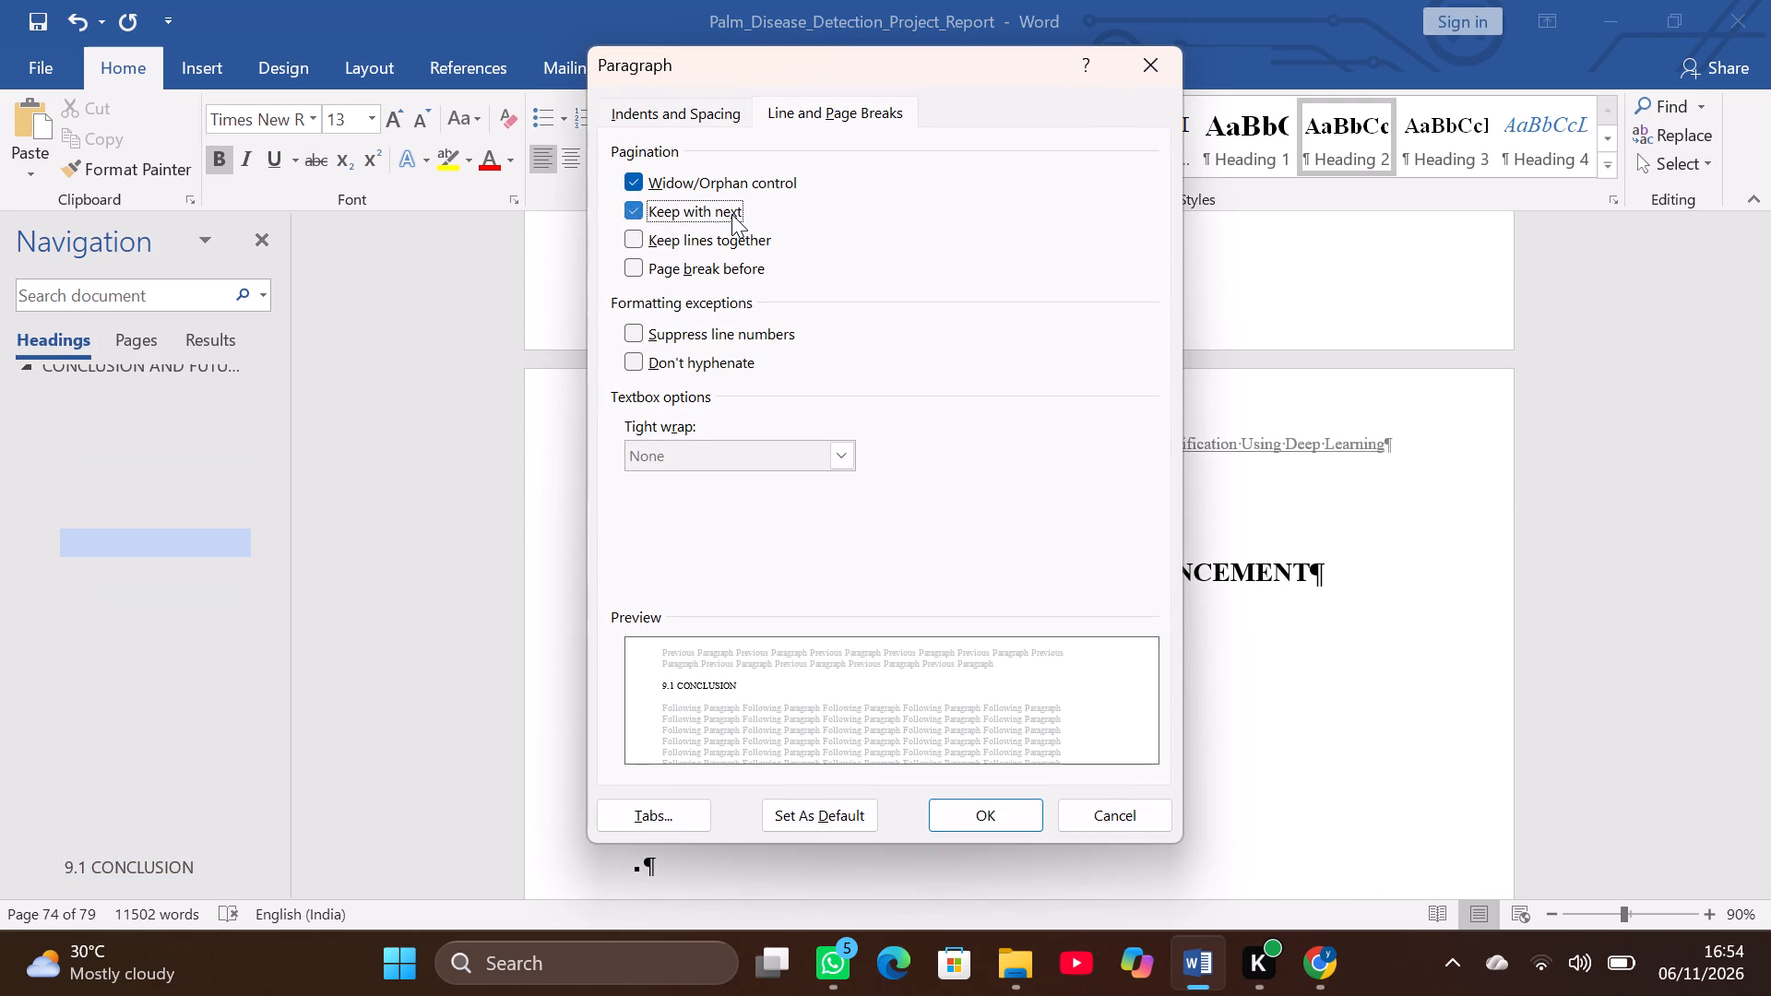
left_click(981, 821)
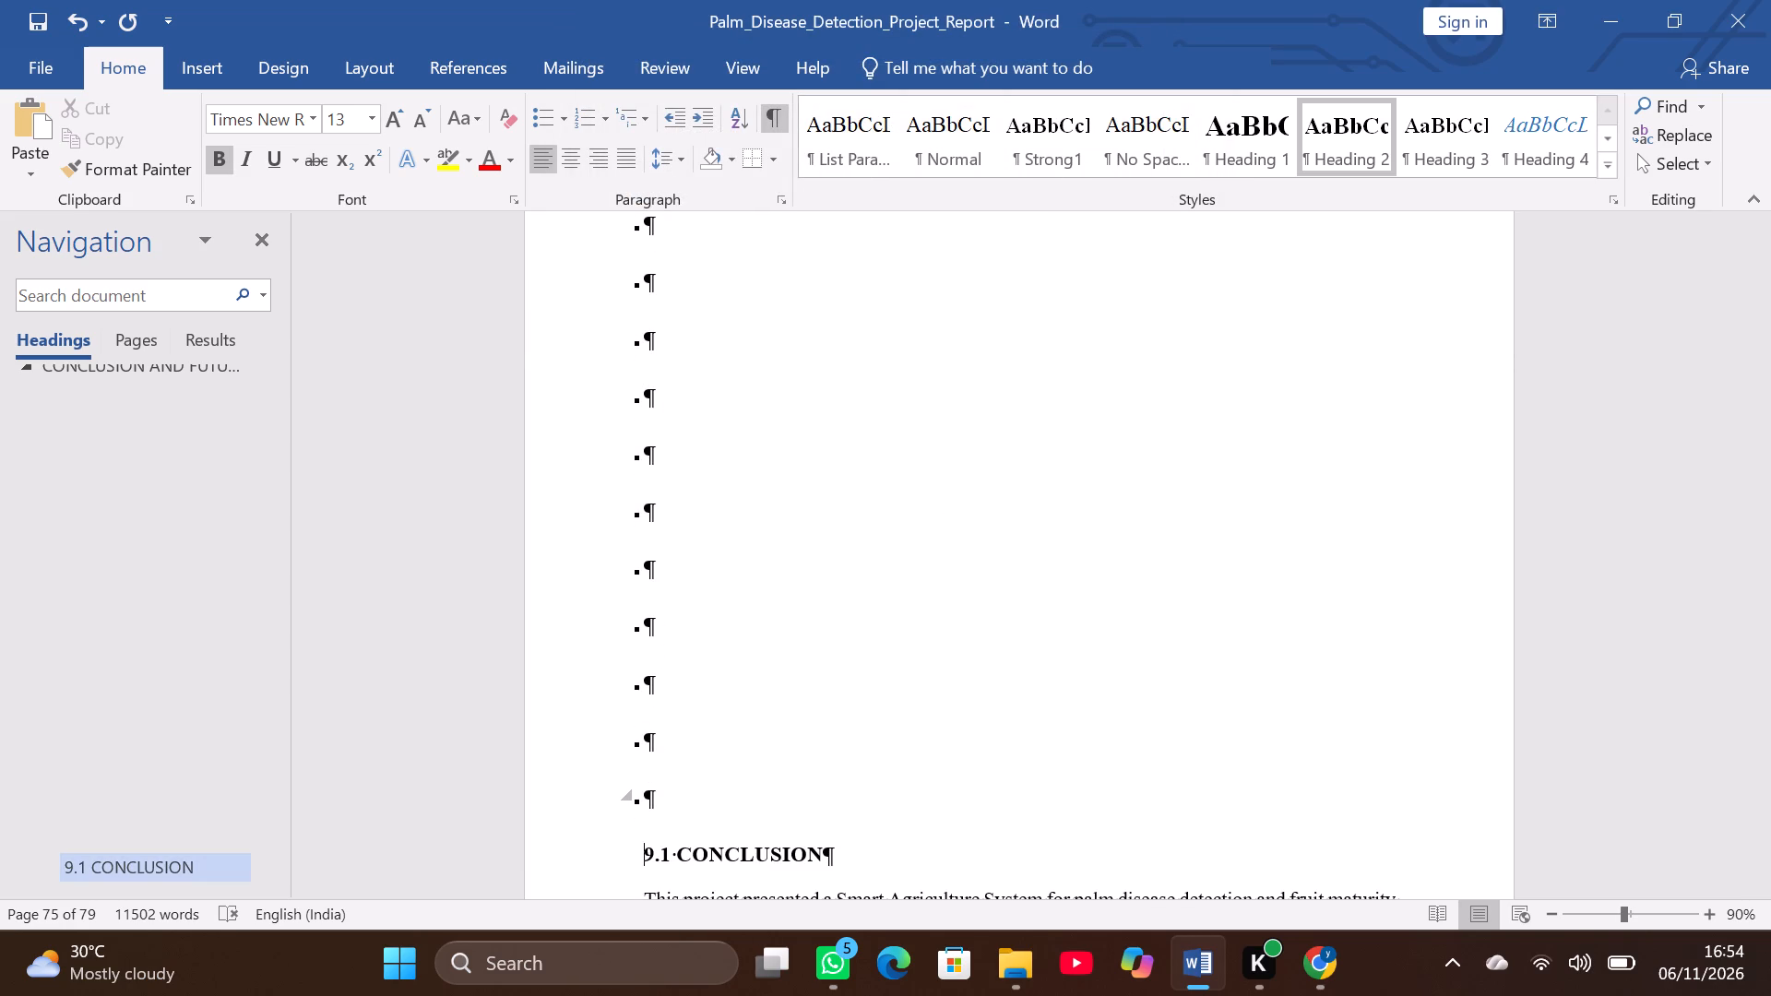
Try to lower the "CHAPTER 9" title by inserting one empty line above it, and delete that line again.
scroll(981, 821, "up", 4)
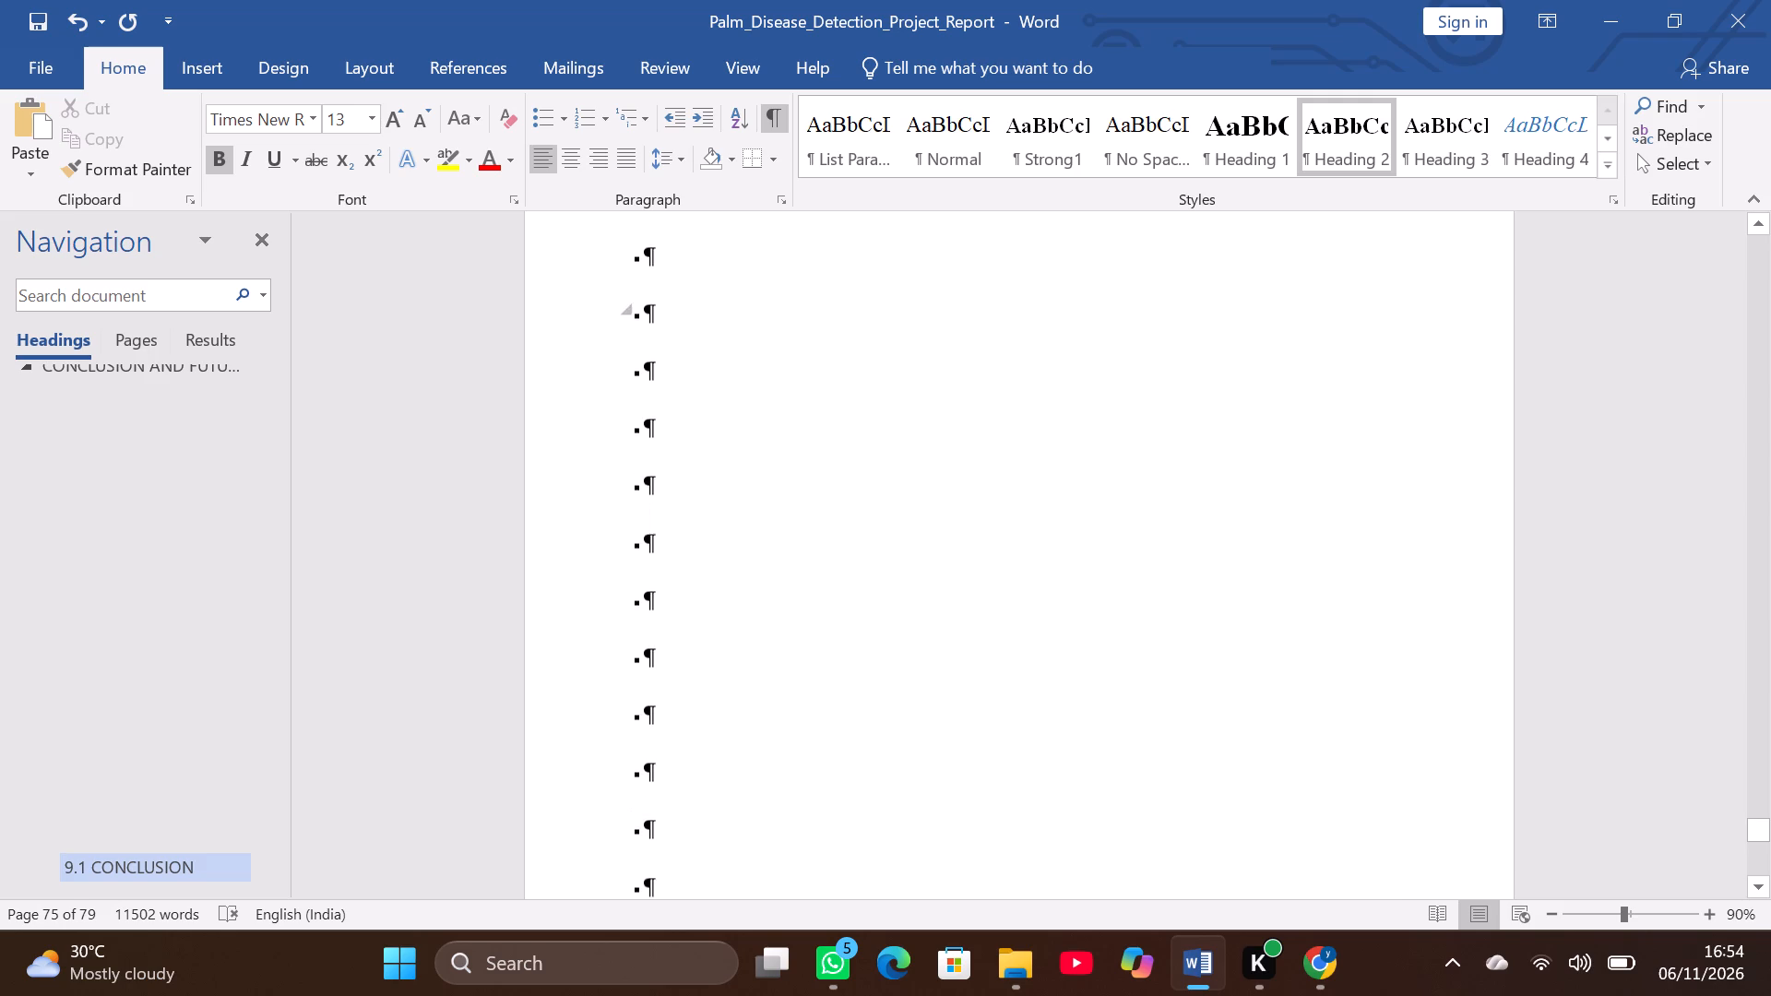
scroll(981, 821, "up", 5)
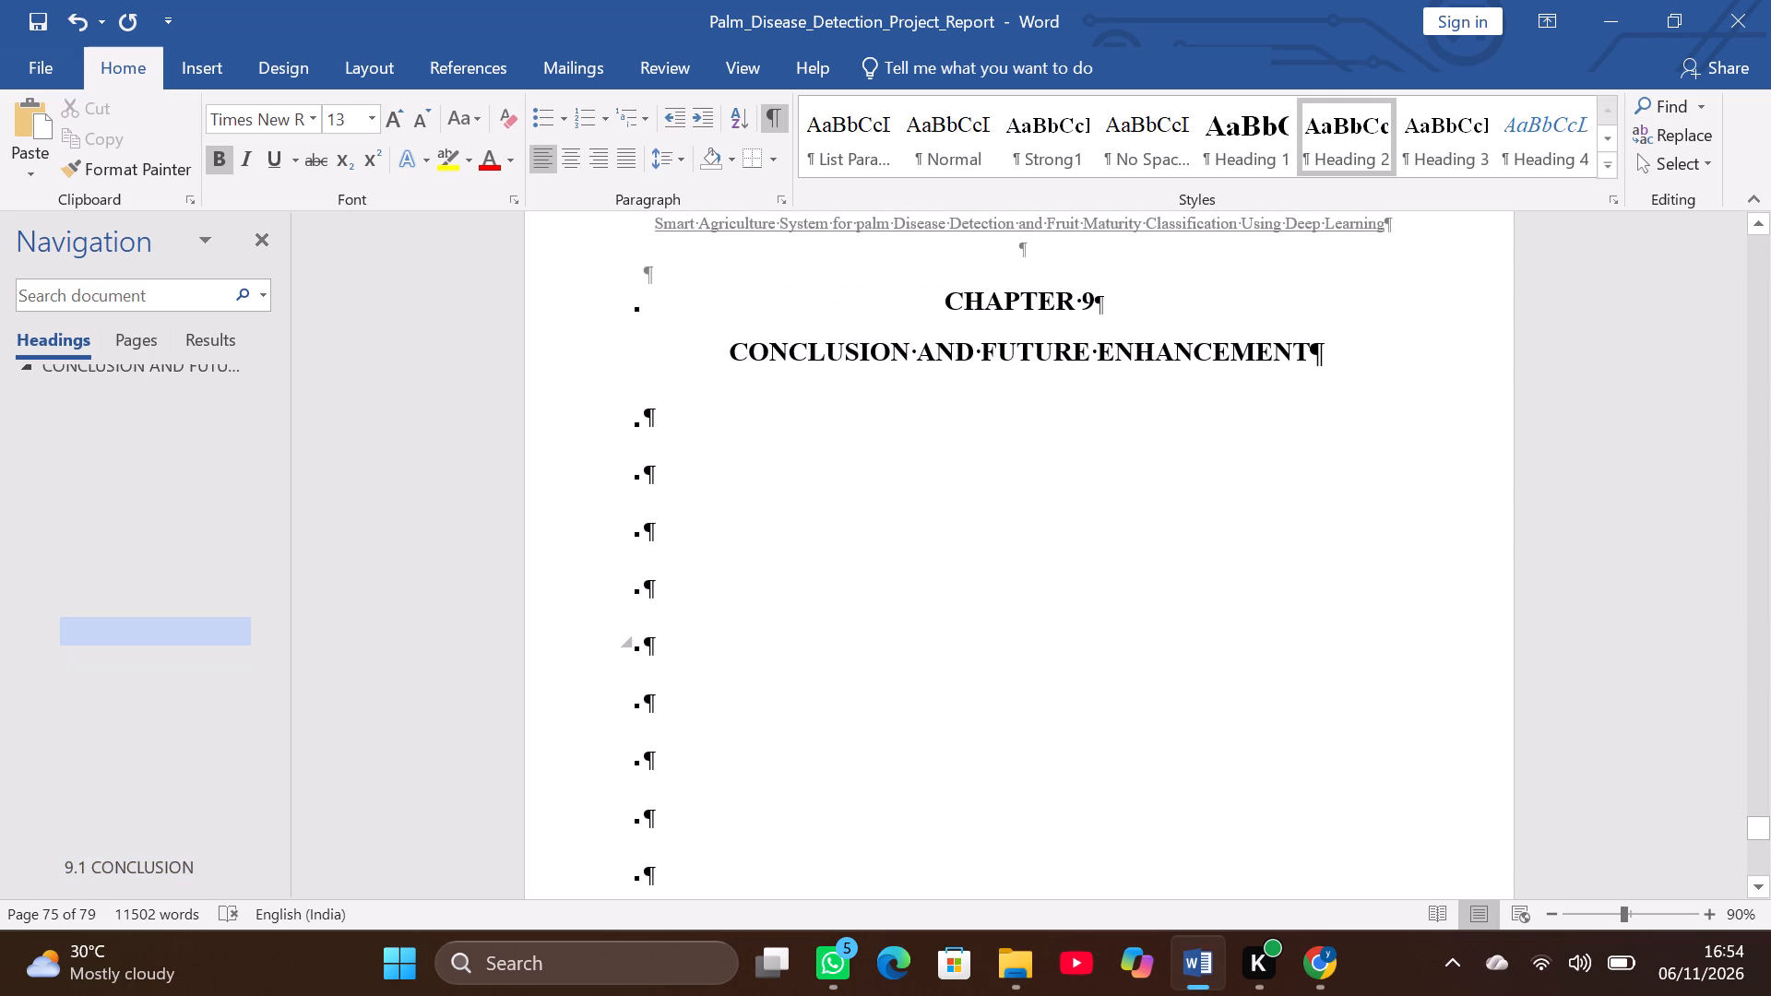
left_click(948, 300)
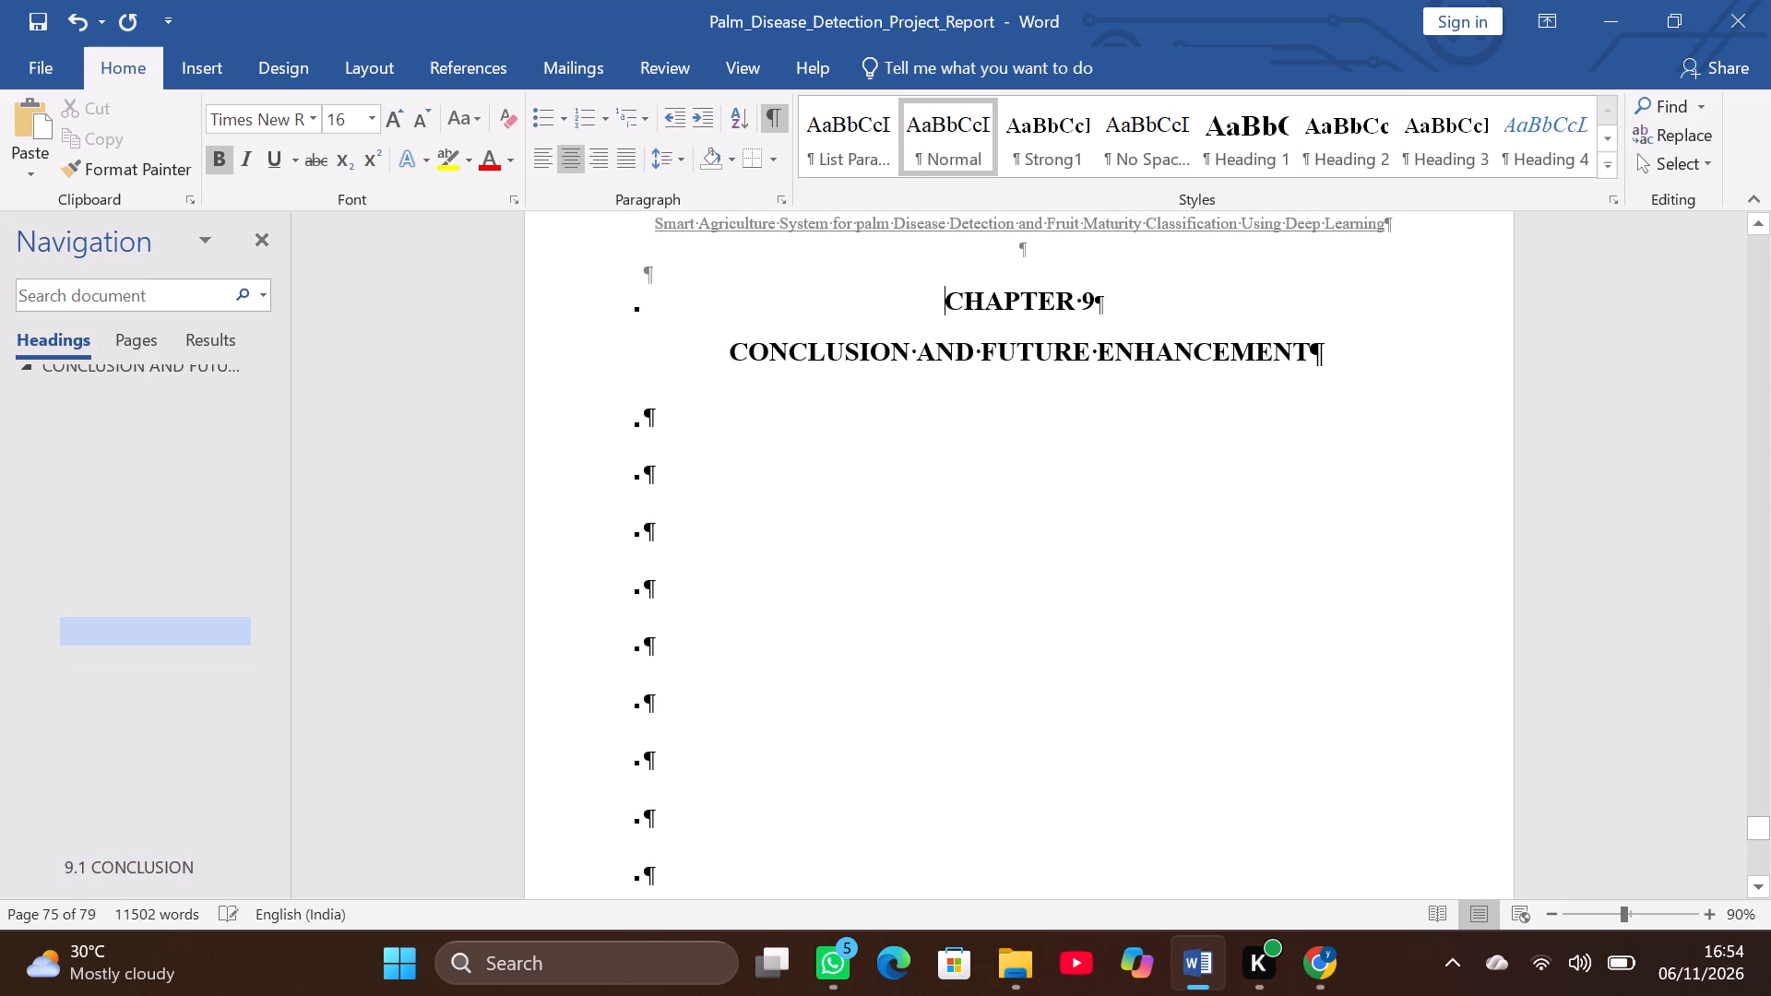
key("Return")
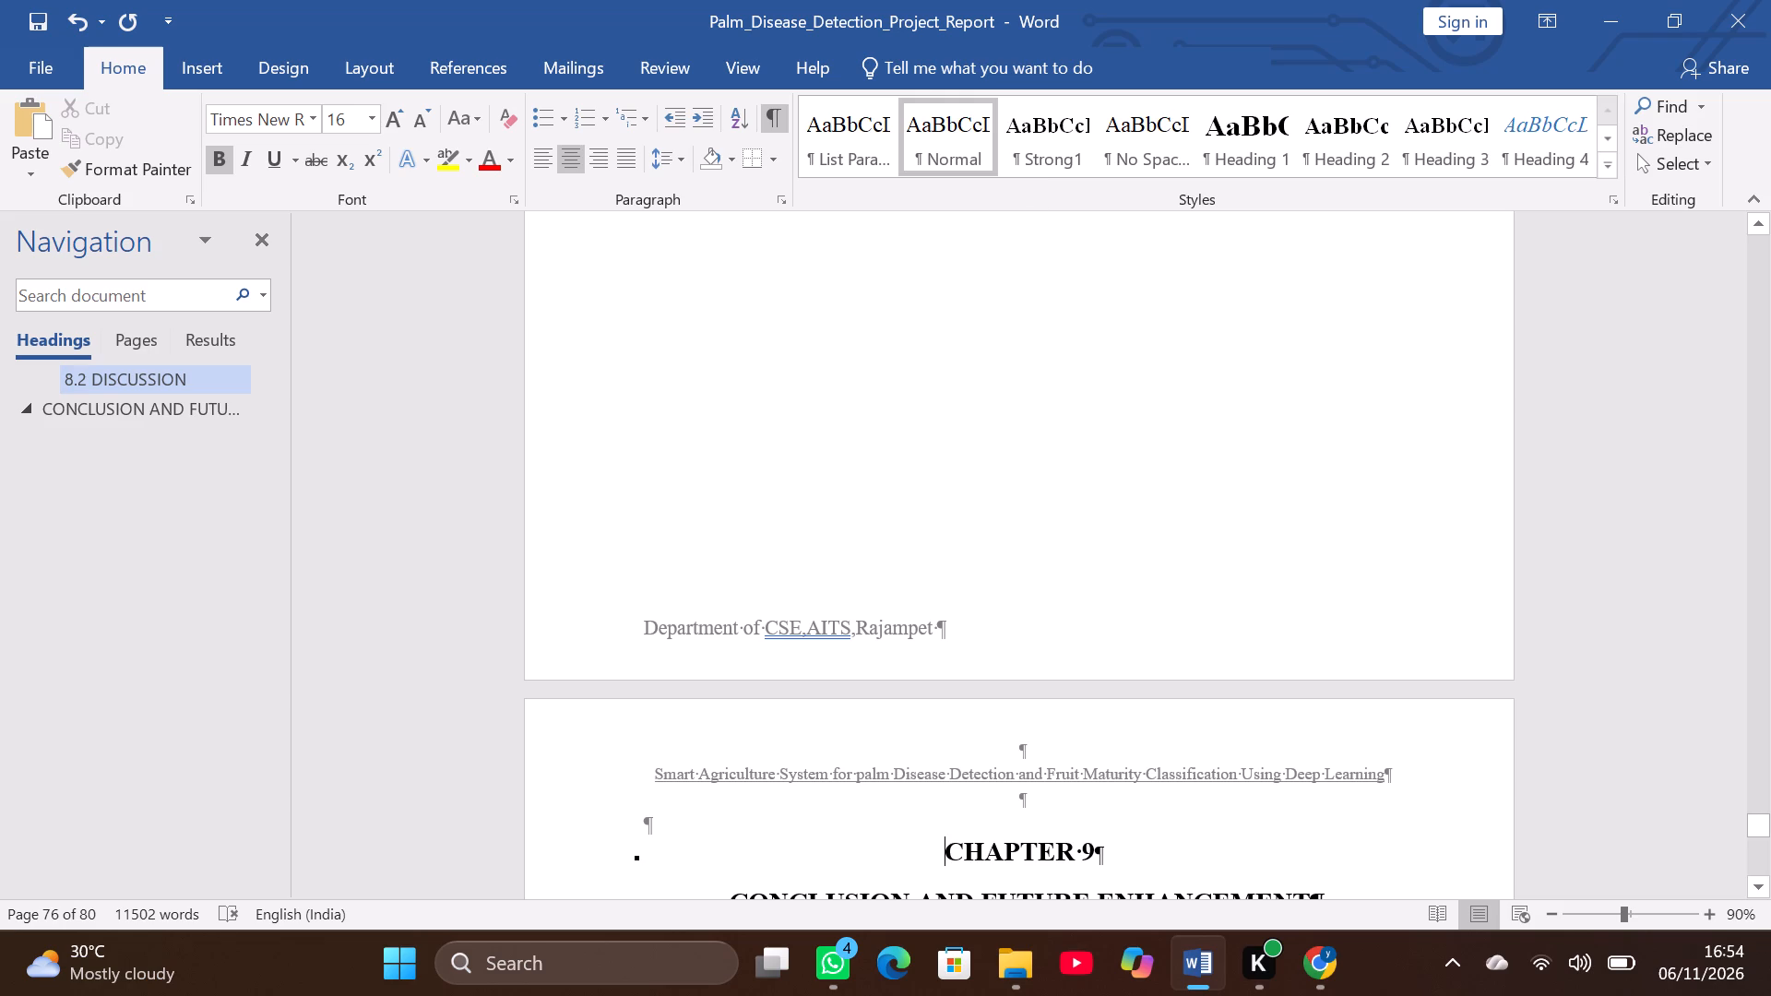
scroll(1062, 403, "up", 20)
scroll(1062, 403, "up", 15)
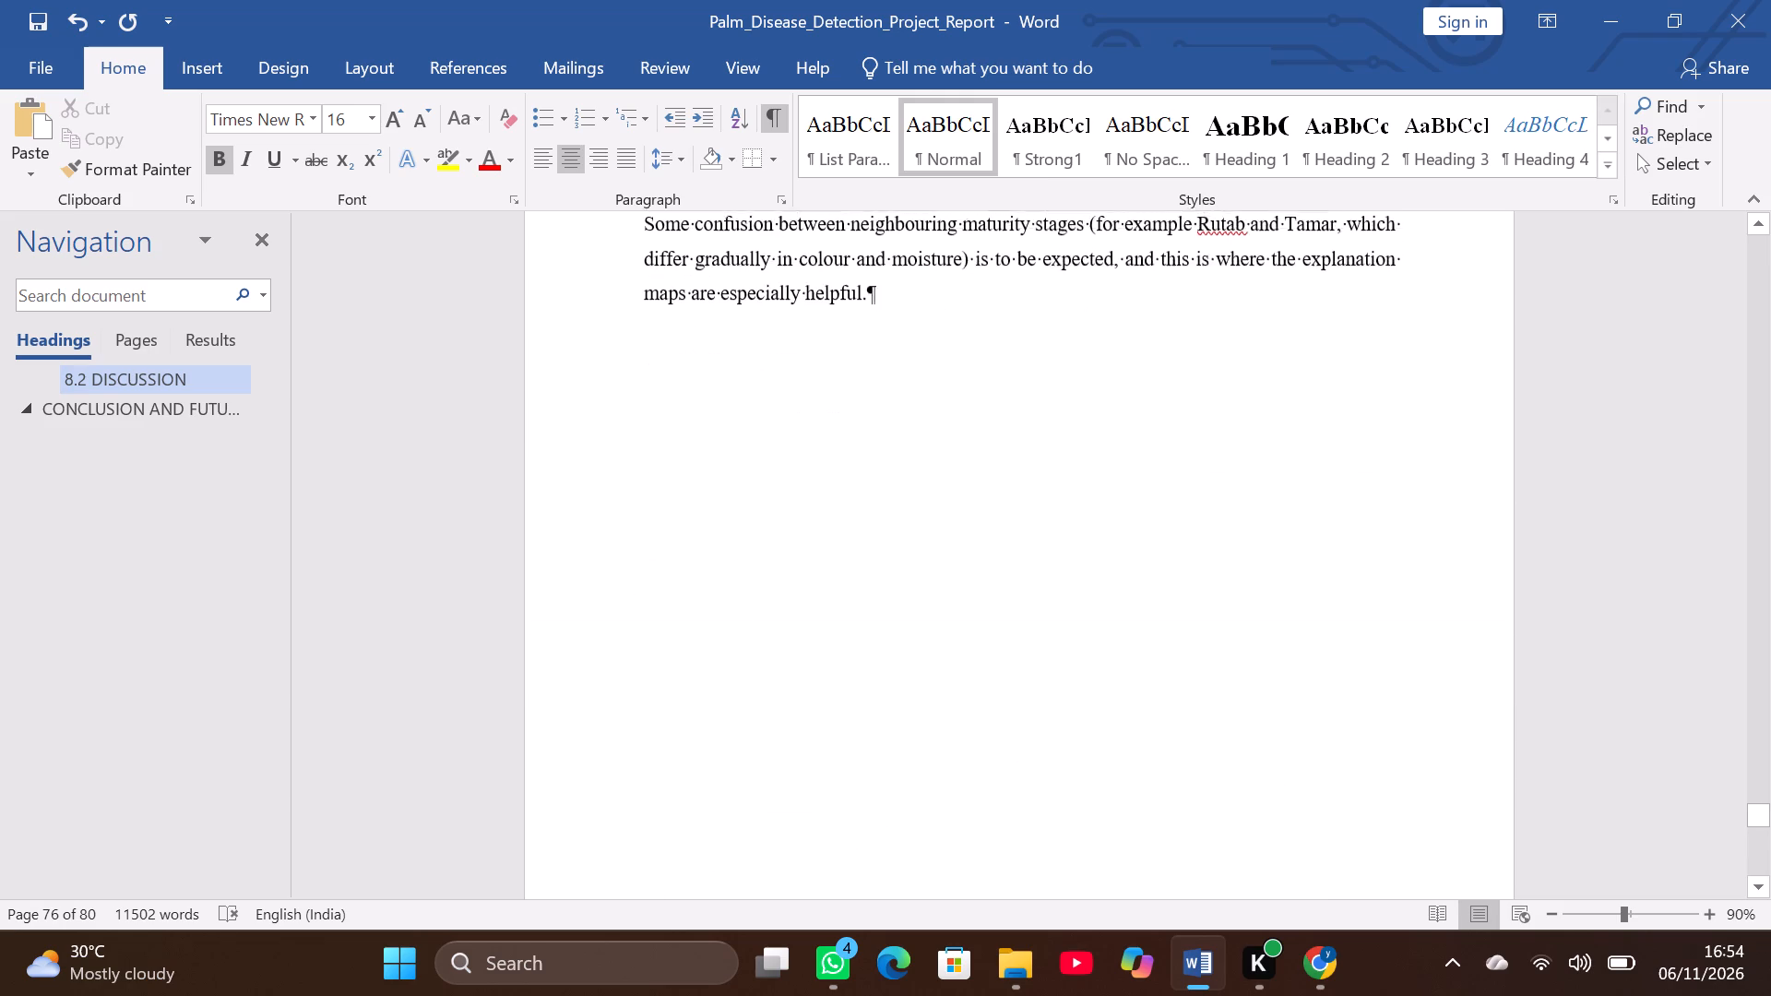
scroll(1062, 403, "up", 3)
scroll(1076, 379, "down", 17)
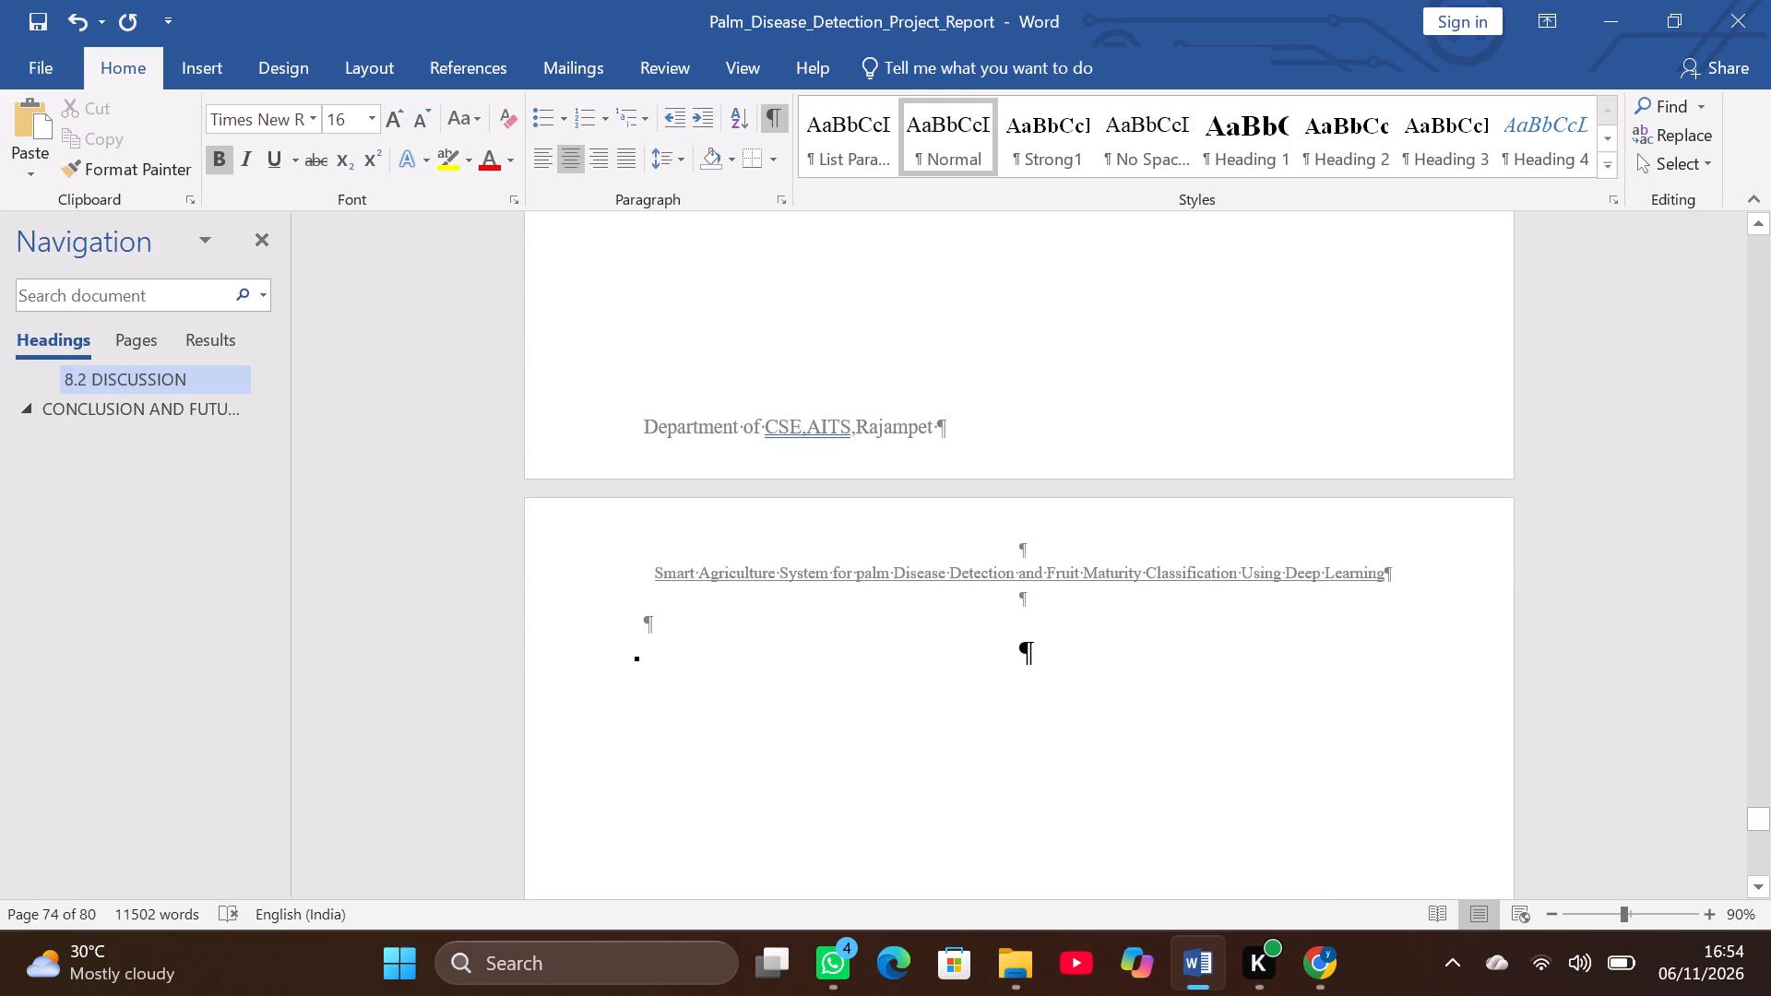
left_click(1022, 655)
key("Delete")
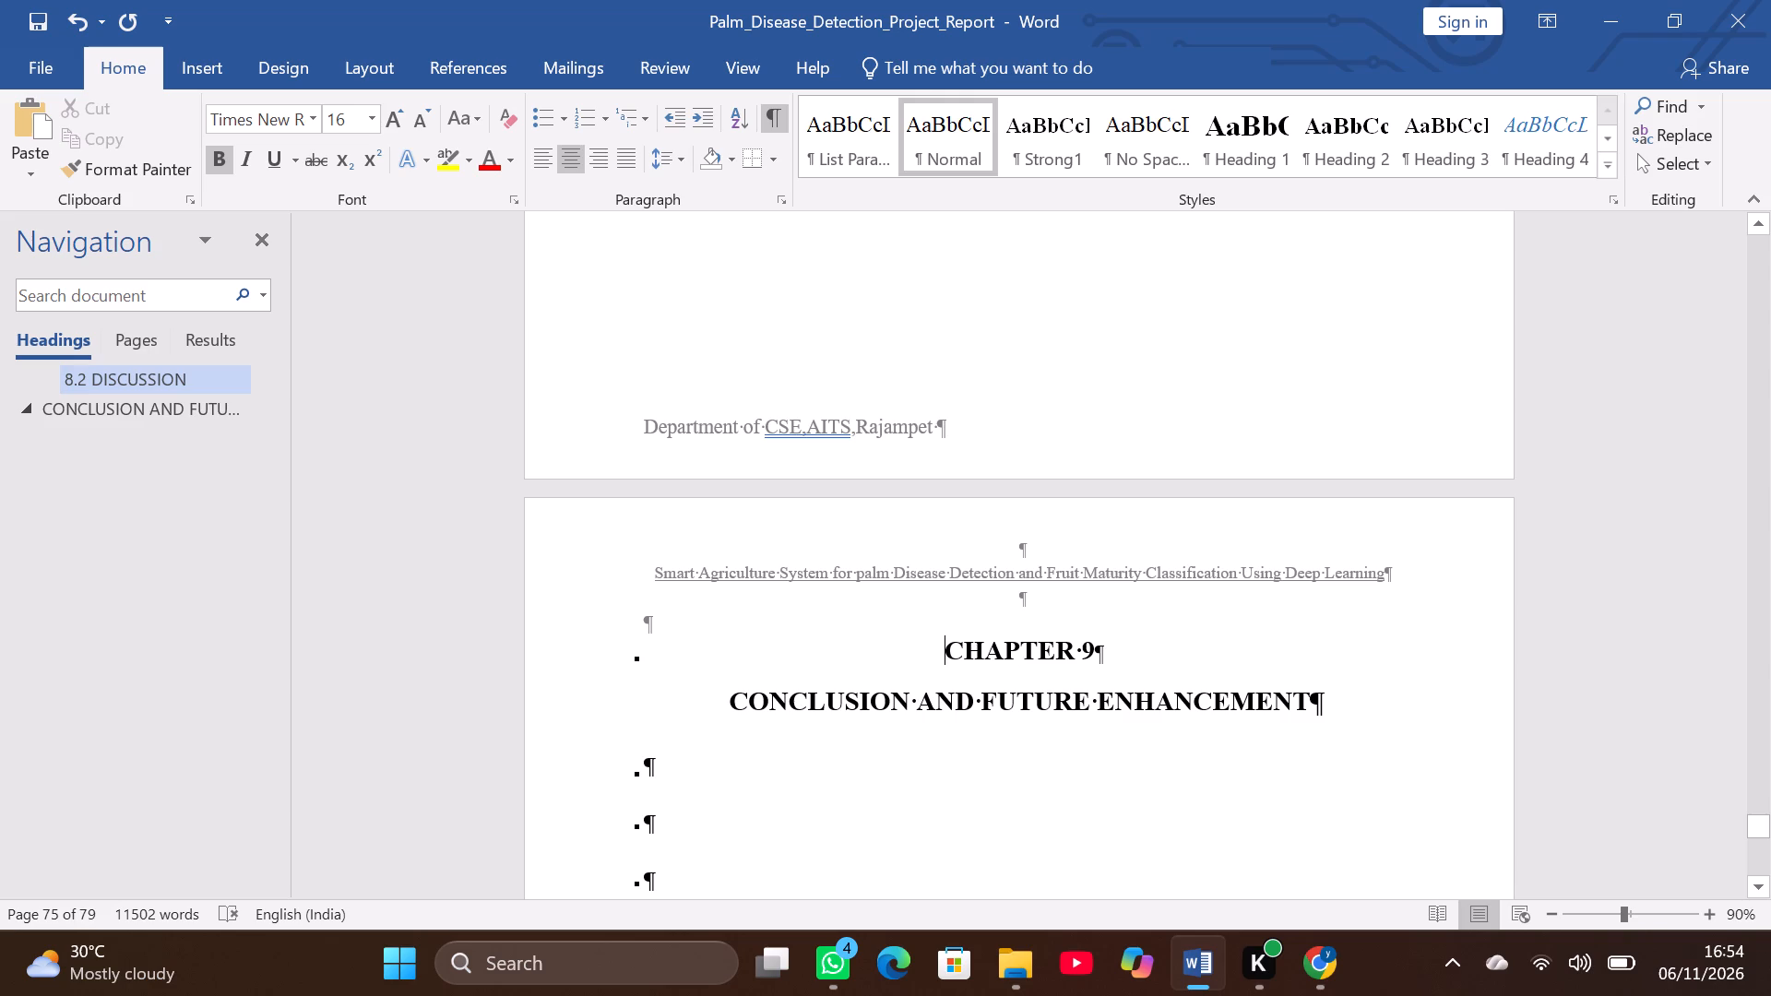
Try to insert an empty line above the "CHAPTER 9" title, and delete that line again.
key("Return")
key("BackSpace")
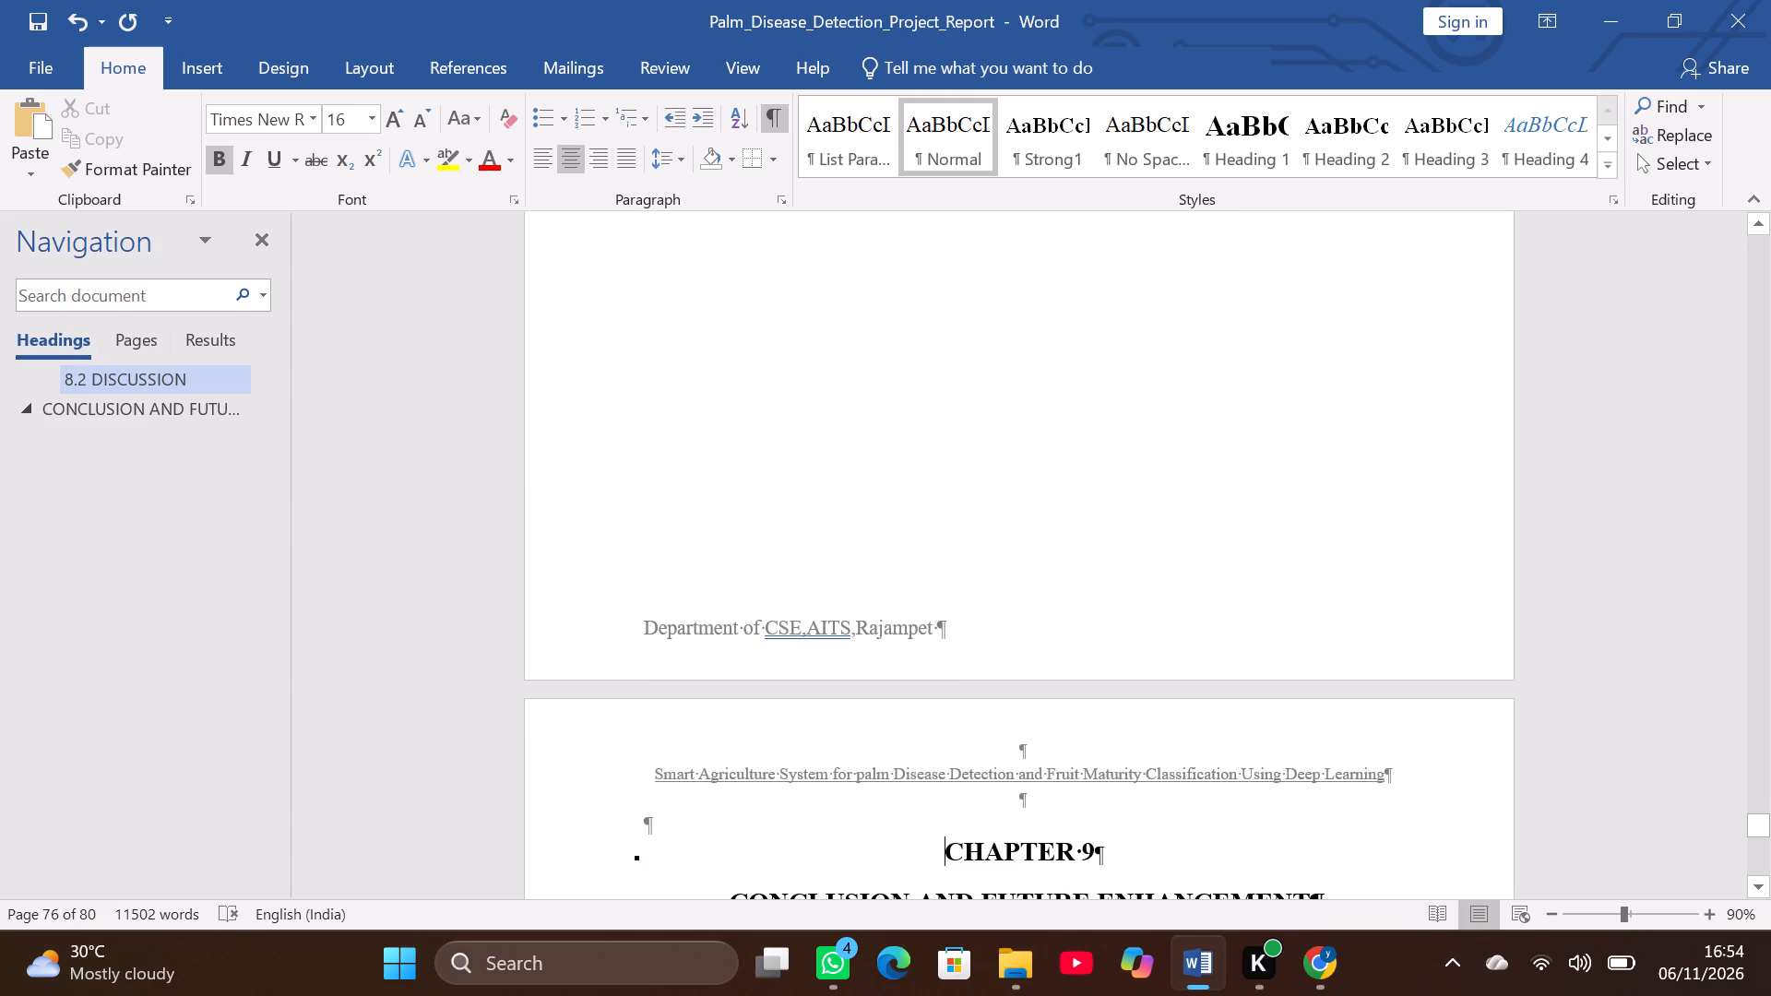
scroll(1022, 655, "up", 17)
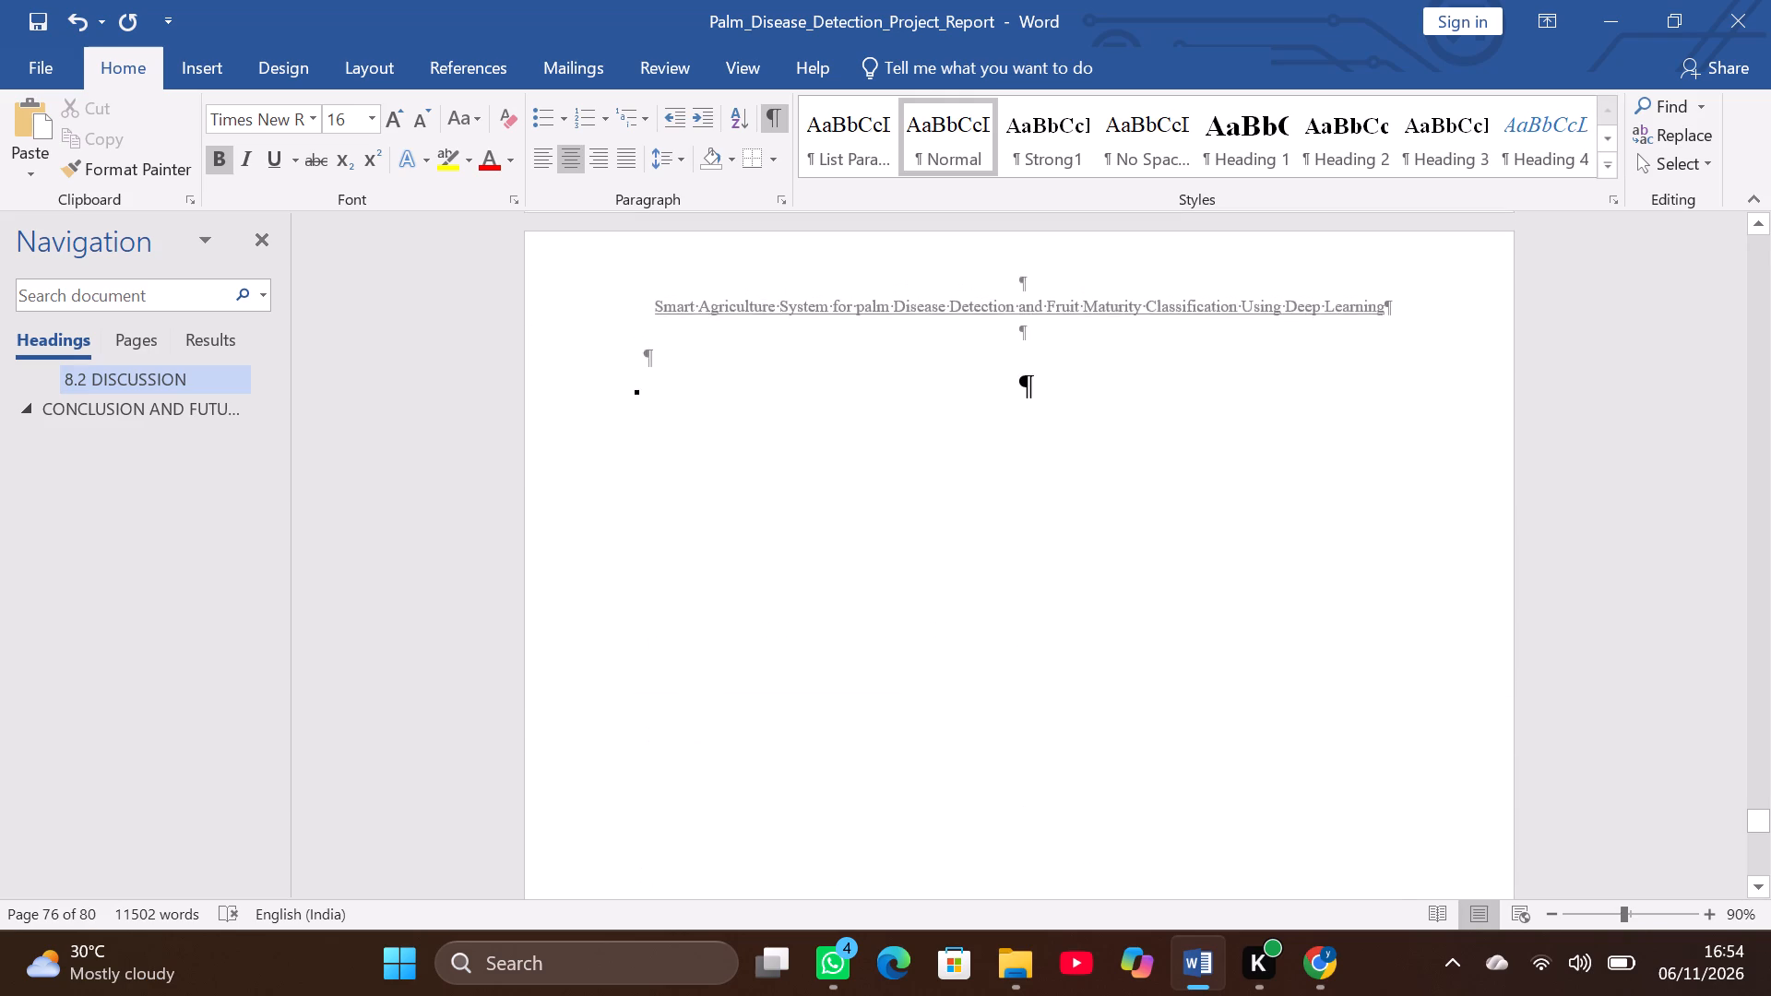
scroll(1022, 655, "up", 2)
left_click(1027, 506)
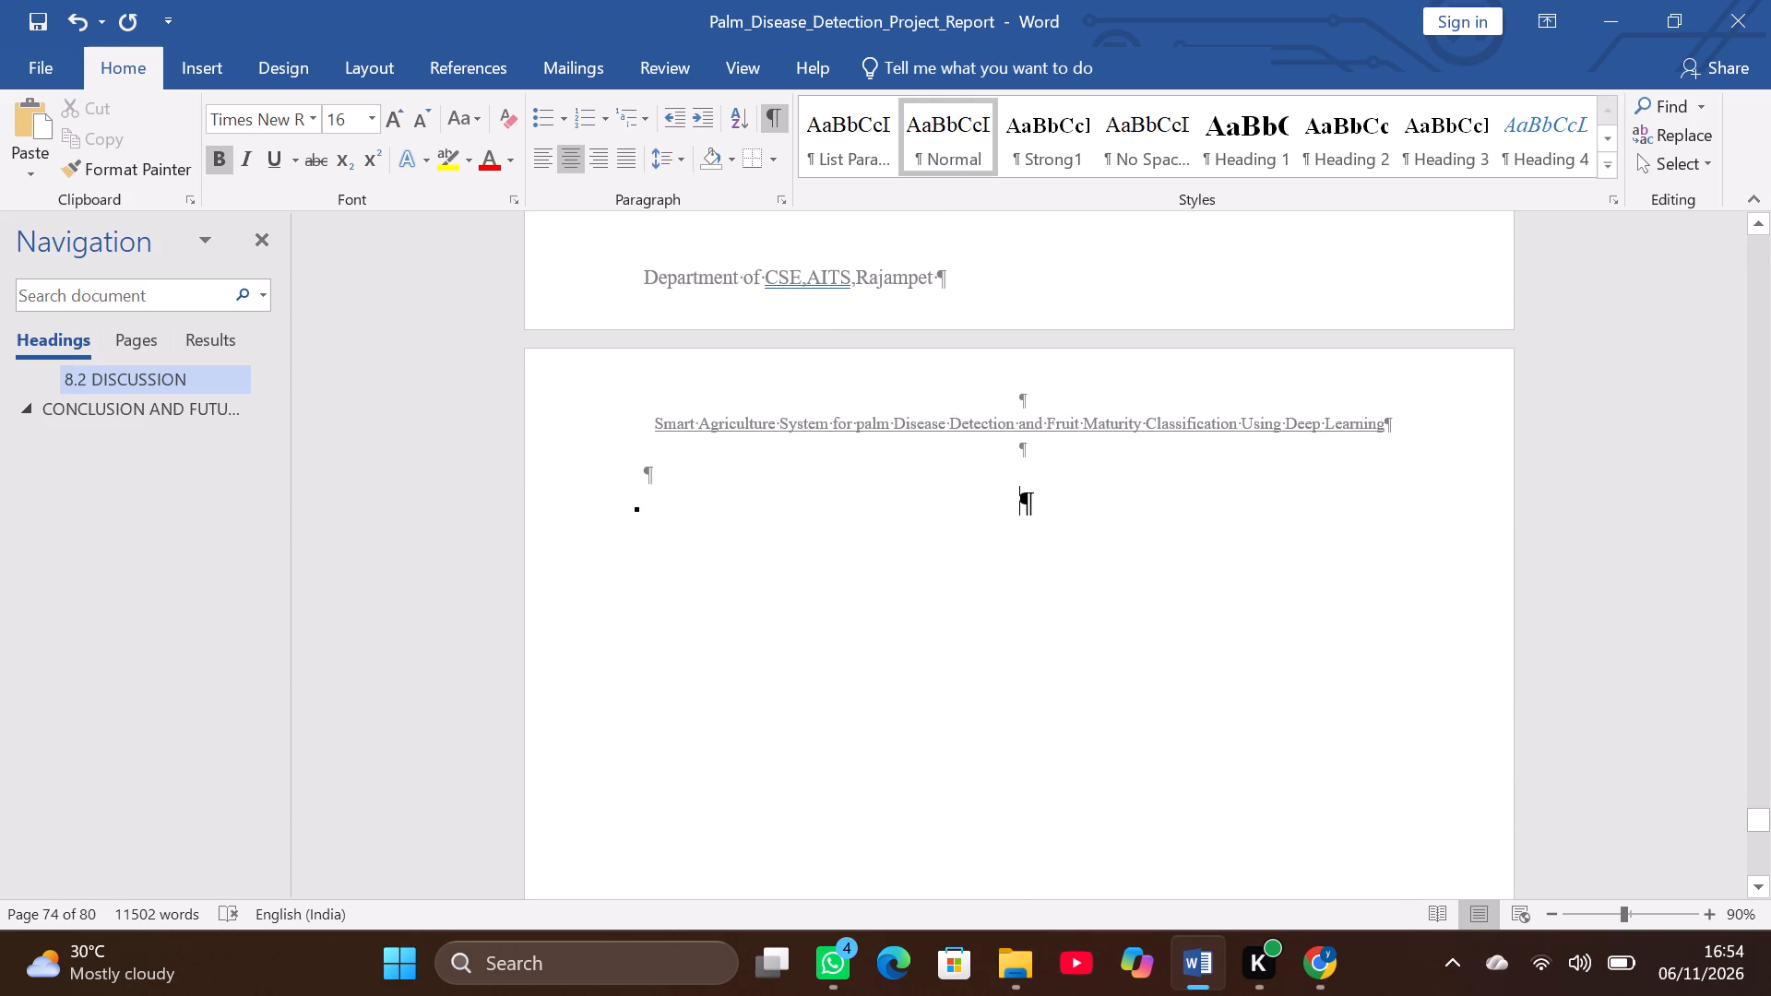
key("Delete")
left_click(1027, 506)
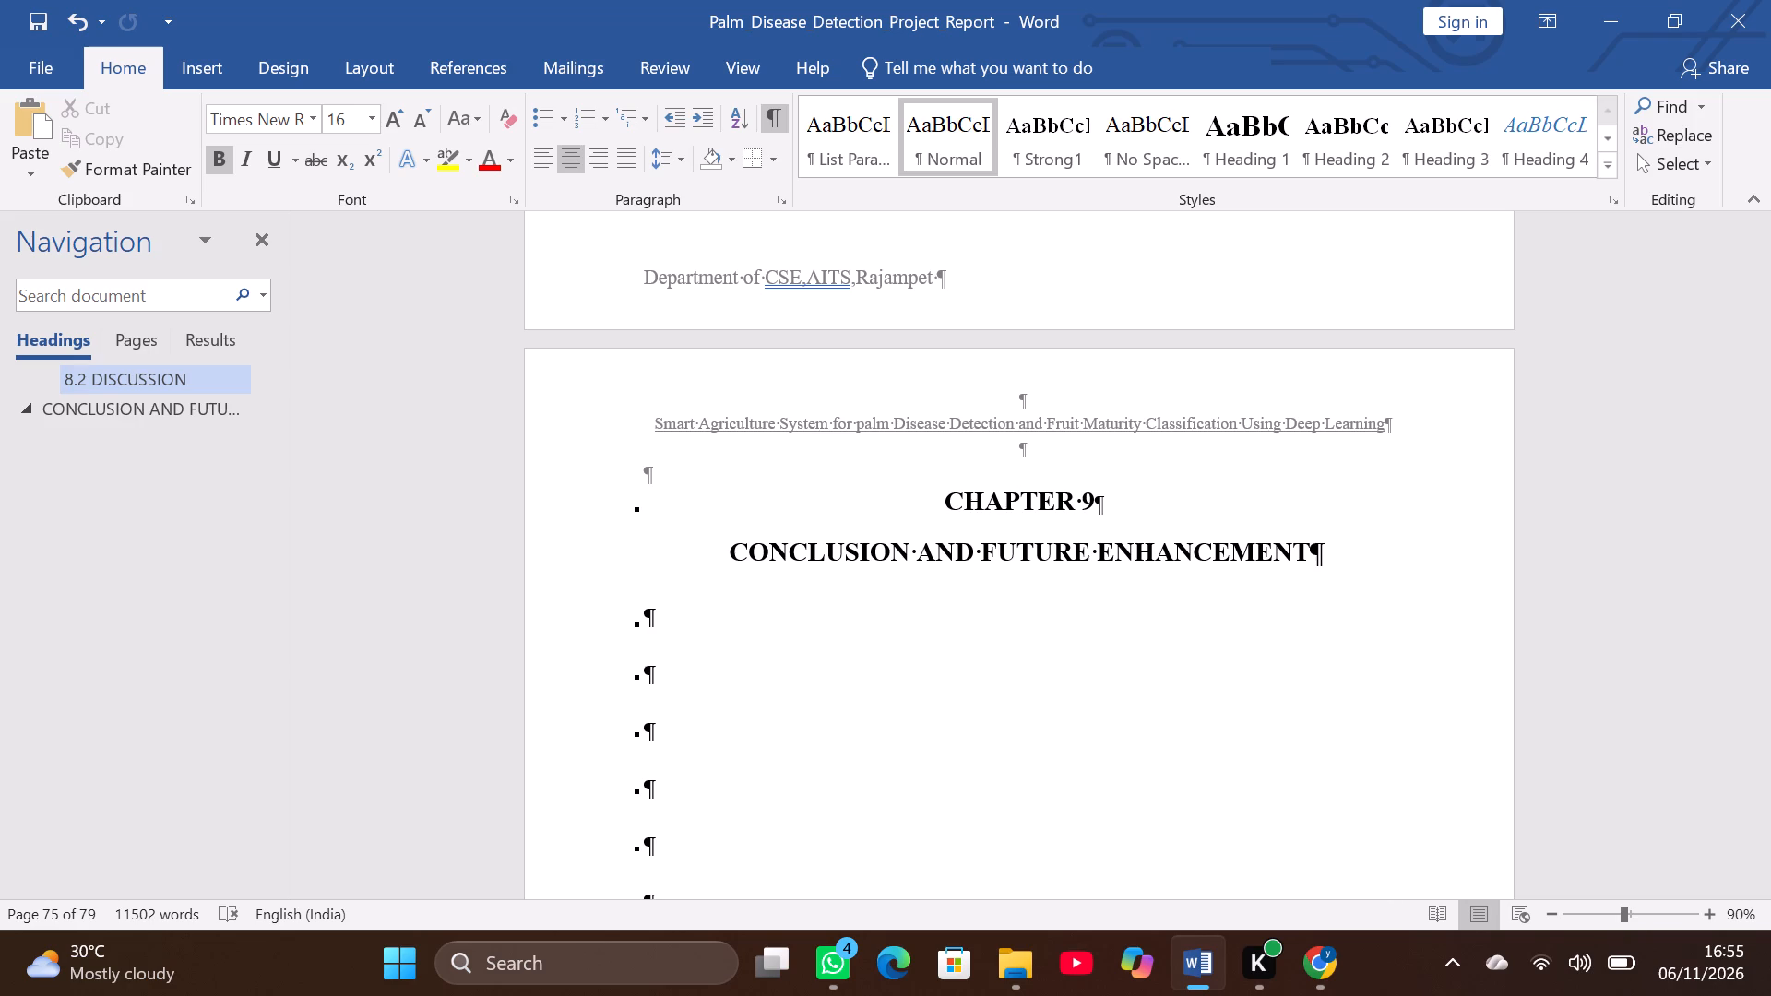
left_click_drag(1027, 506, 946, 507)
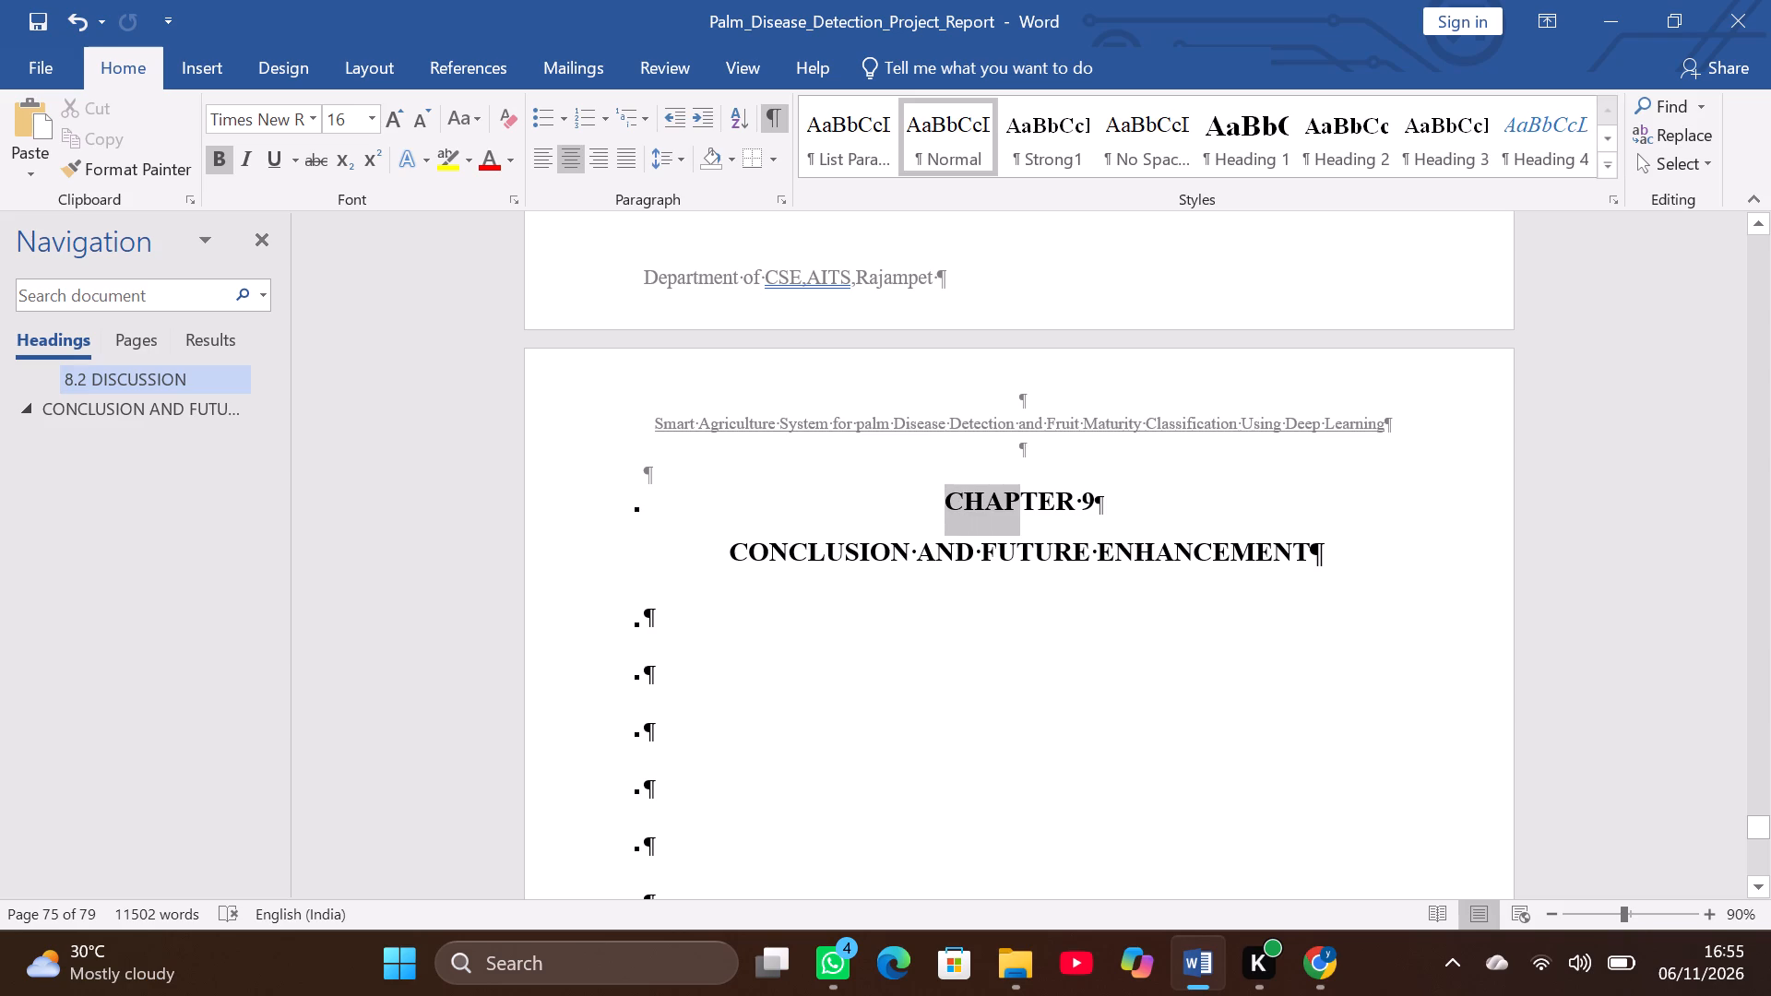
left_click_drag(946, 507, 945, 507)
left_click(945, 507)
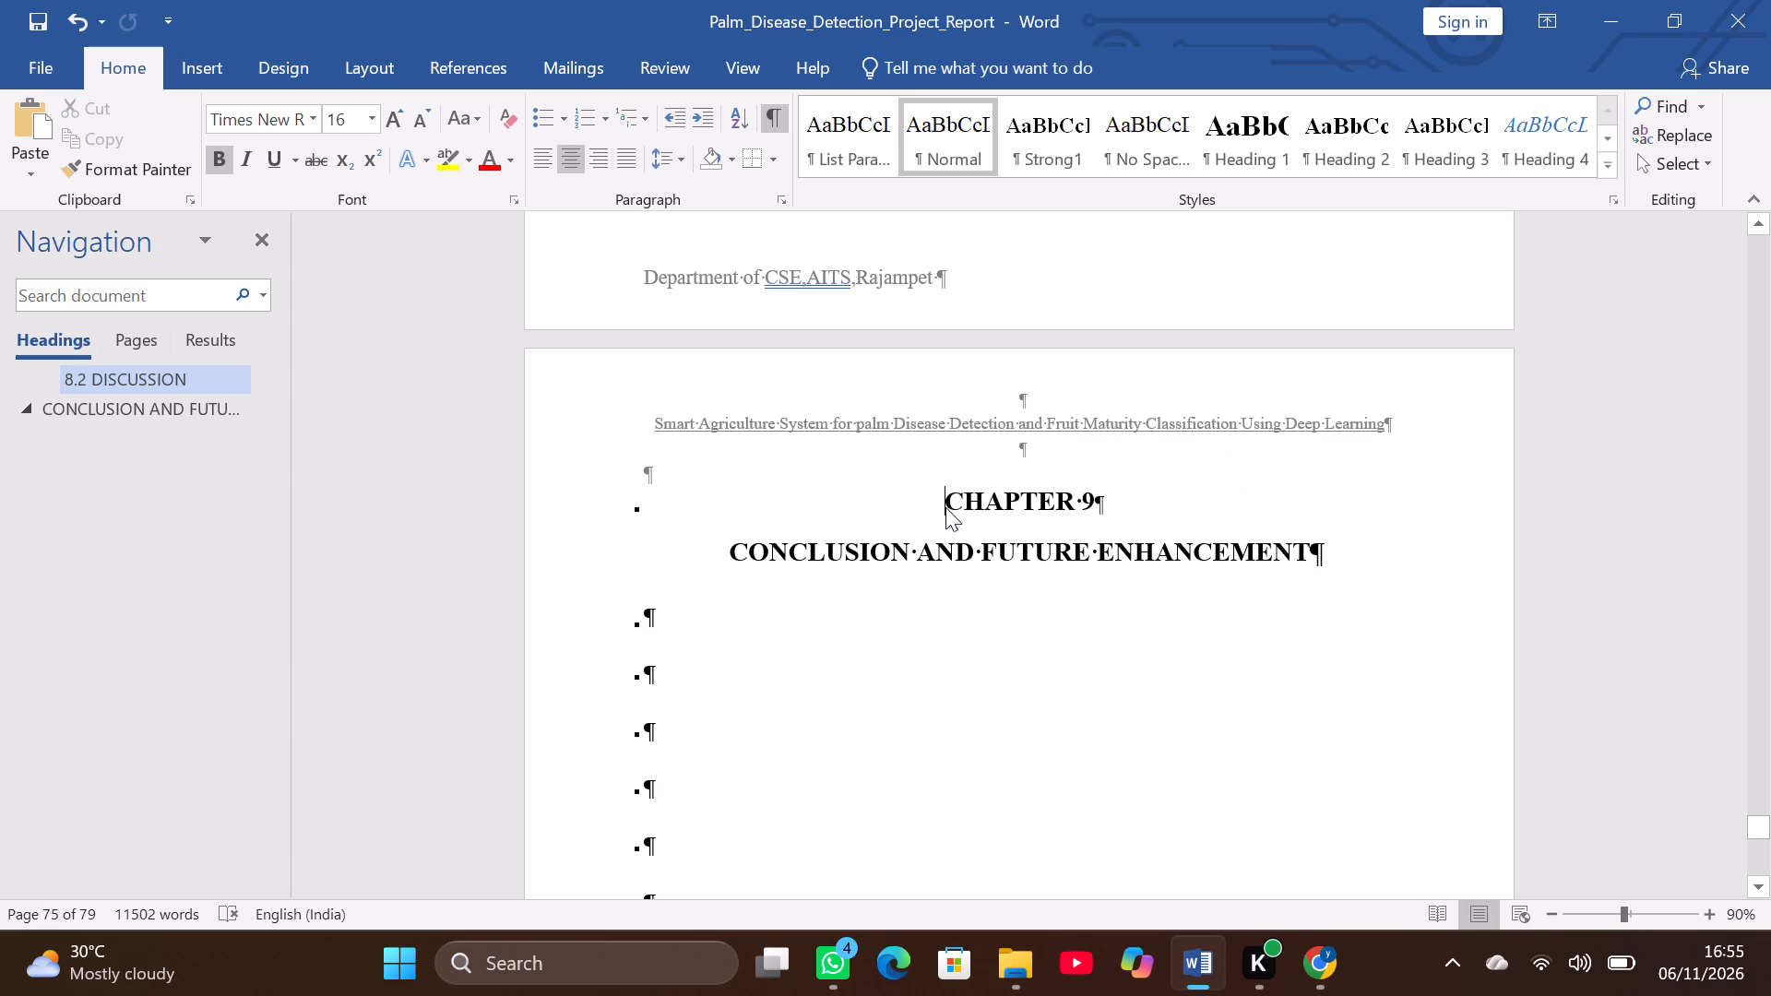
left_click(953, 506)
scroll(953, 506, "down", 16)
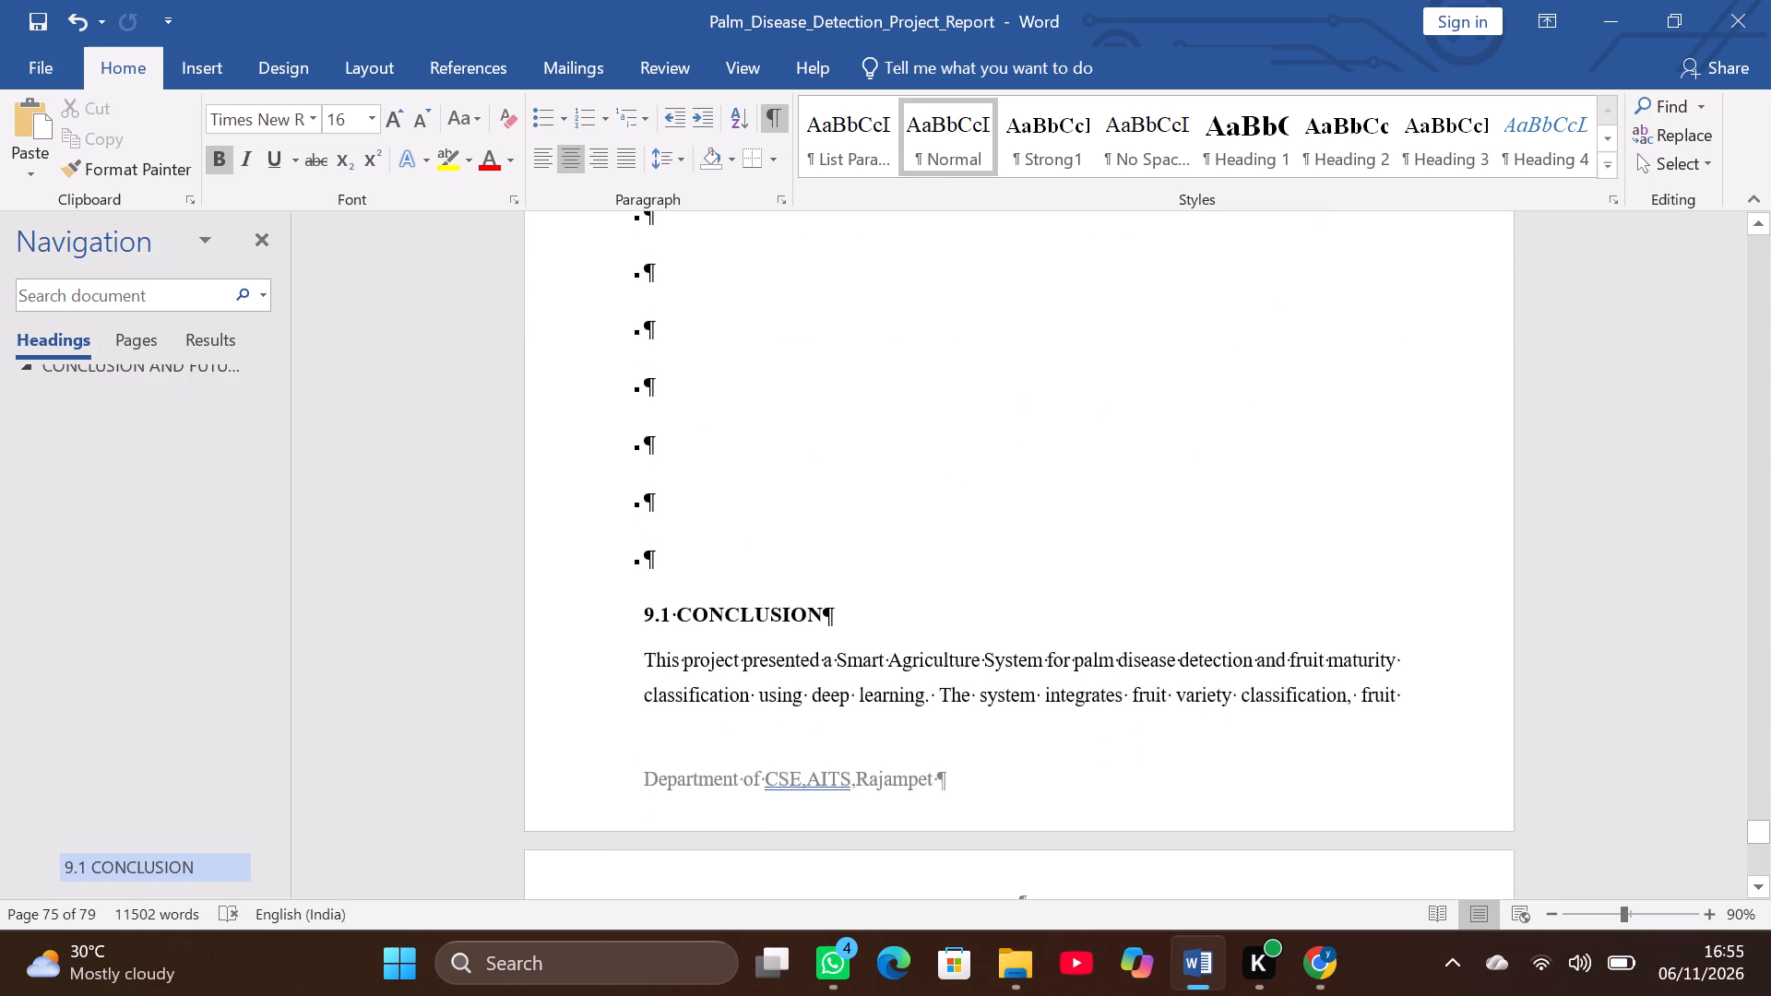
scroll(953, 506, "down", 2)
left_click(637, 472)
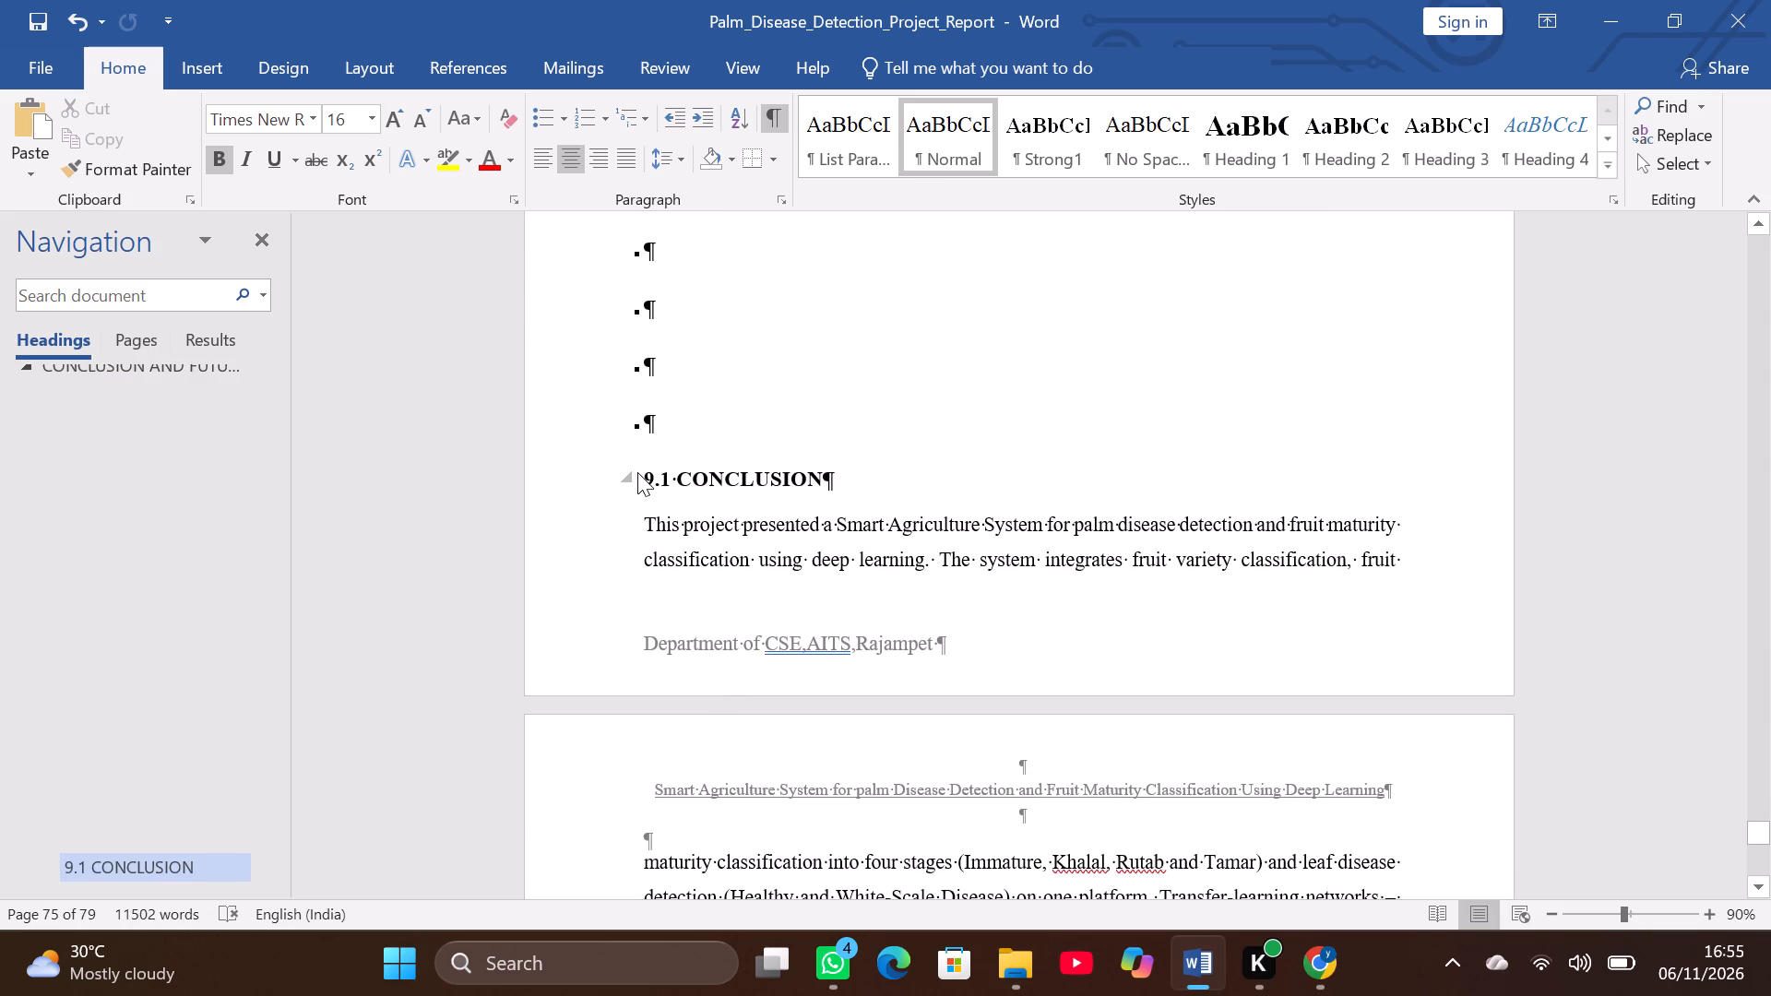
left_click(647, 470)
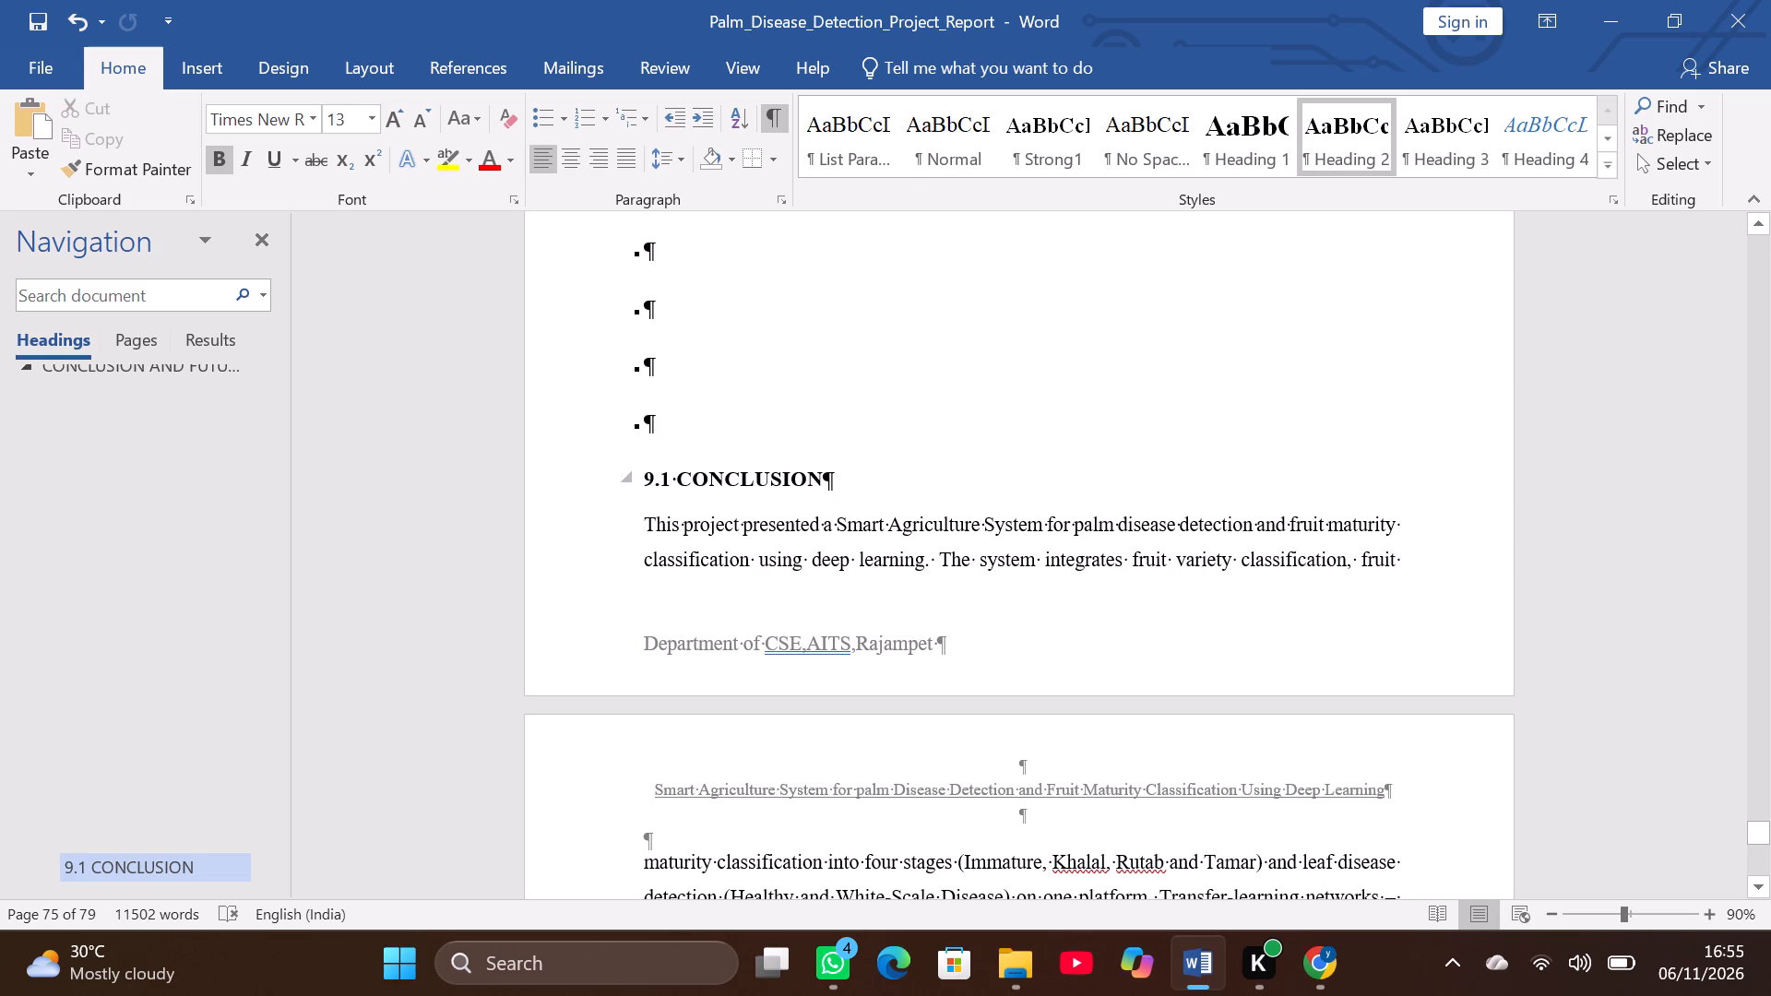
Insert two empty lines above the "9.1 CONCLUSION" heading so that it moves to the following page.
key("Return")
key("Return")
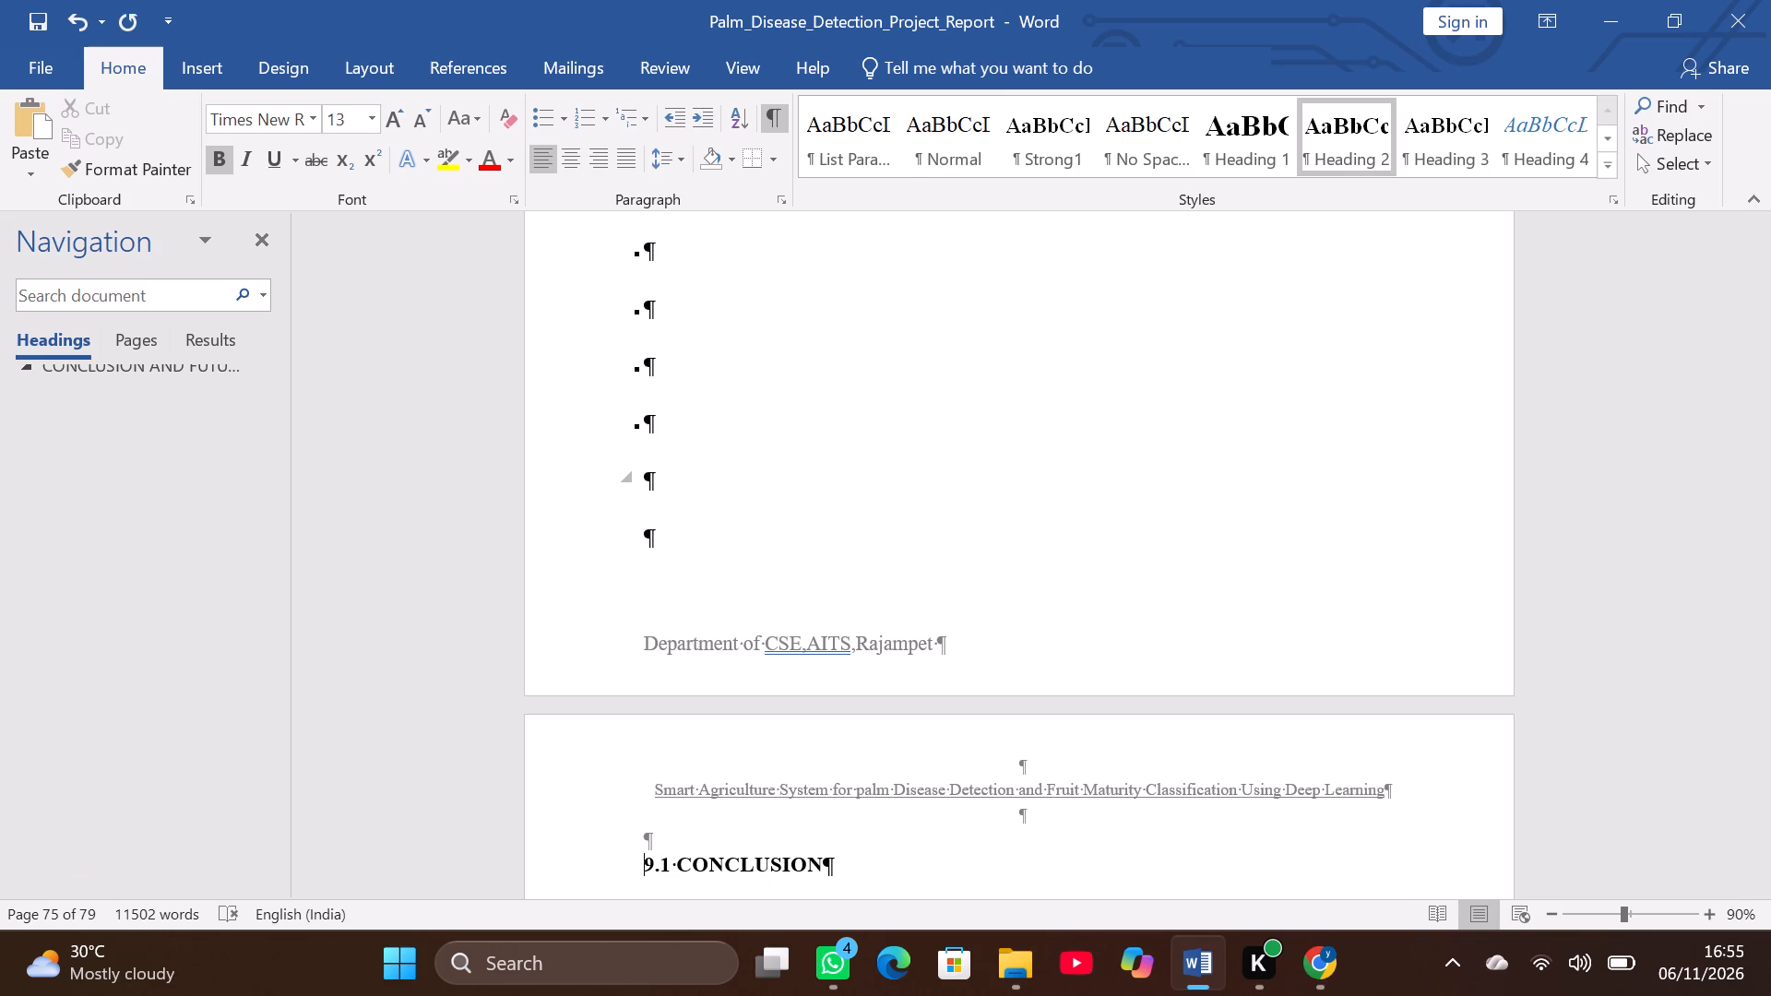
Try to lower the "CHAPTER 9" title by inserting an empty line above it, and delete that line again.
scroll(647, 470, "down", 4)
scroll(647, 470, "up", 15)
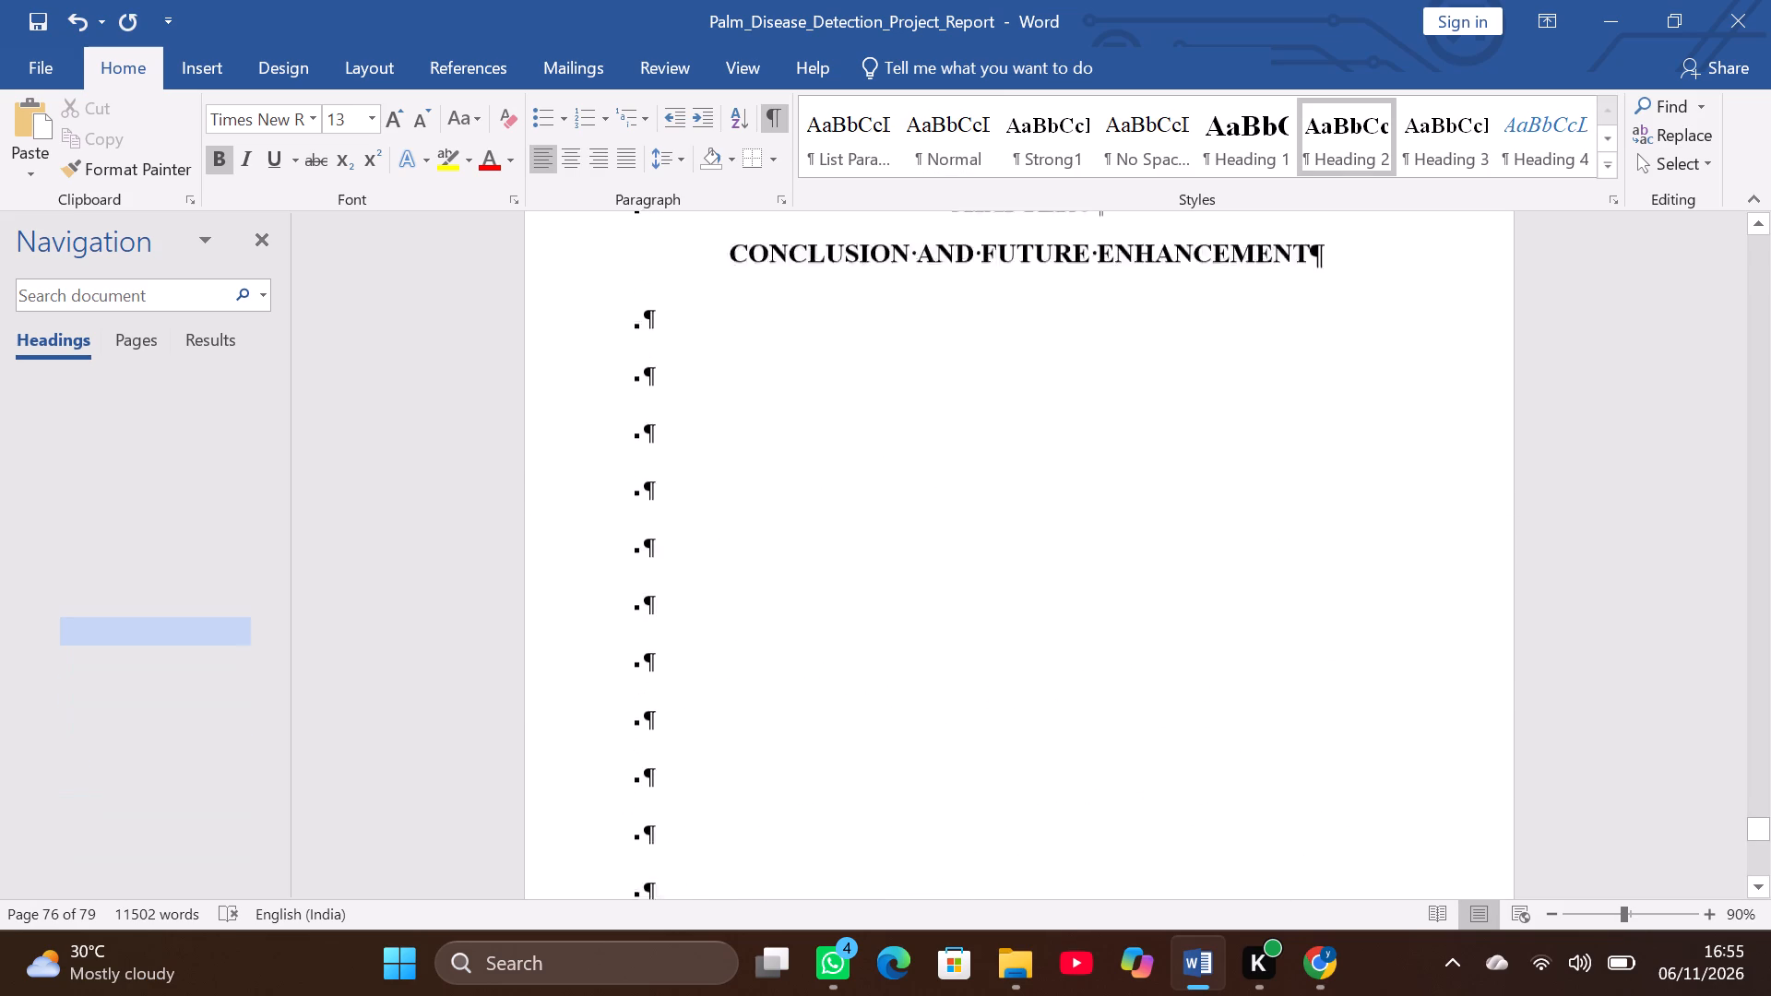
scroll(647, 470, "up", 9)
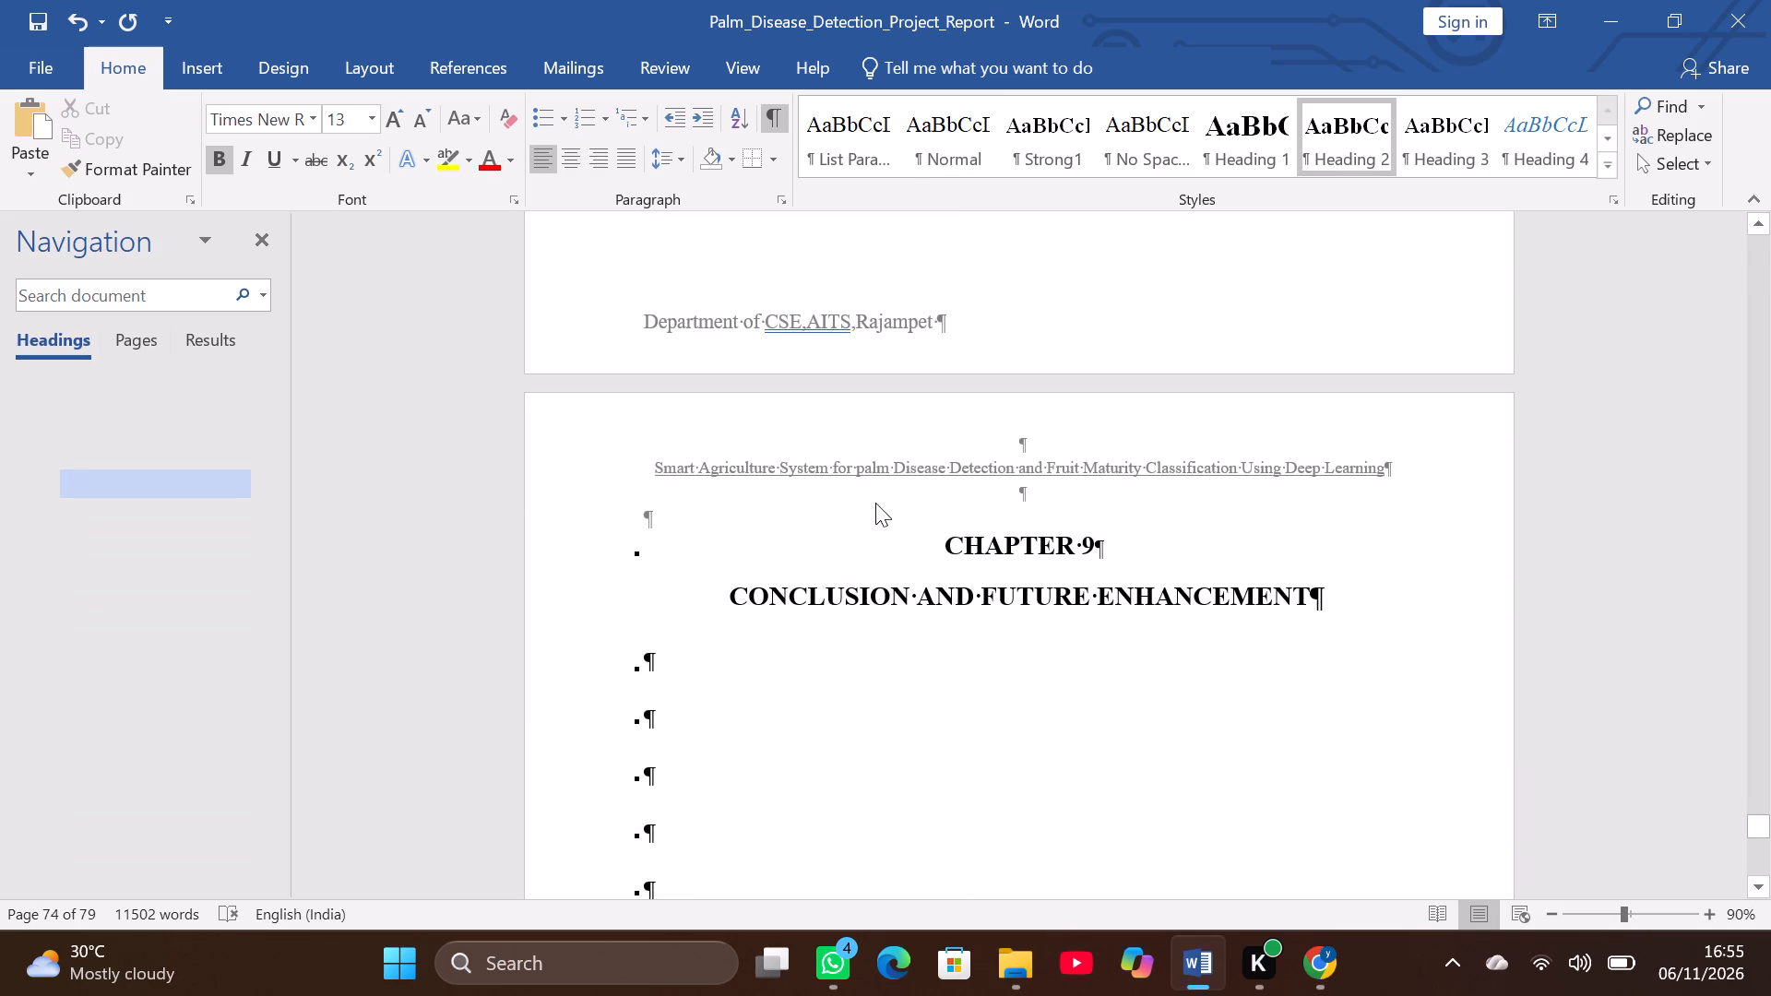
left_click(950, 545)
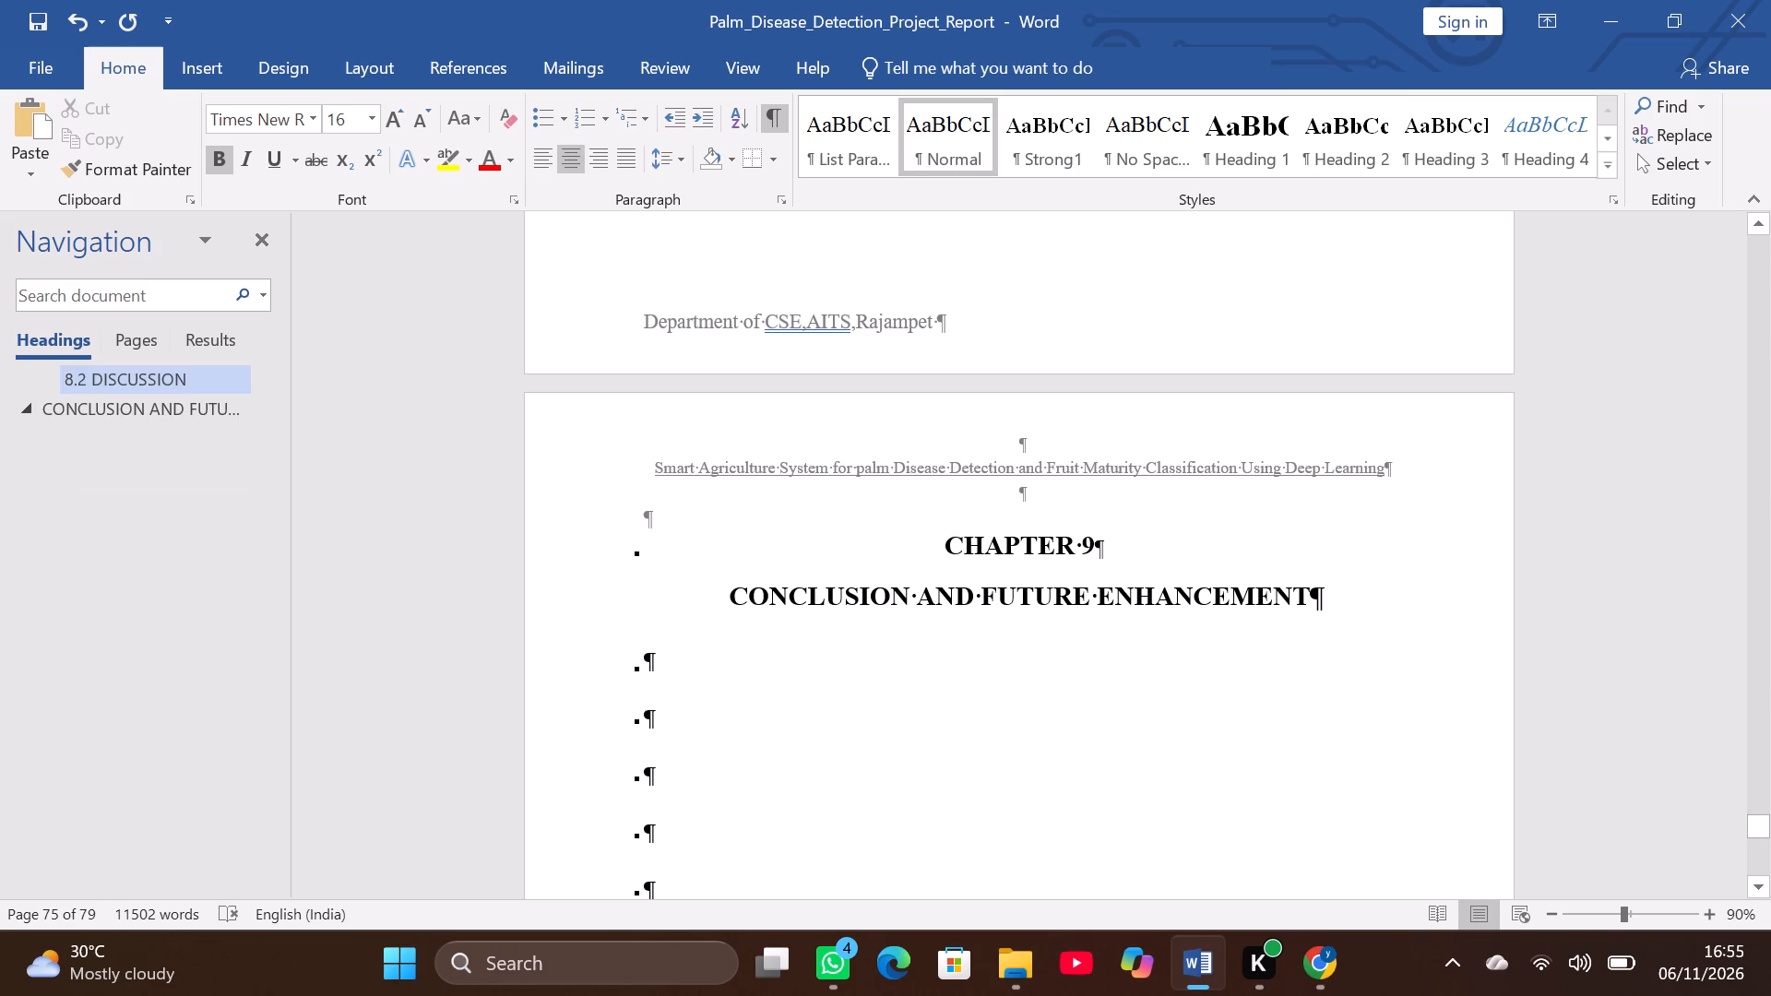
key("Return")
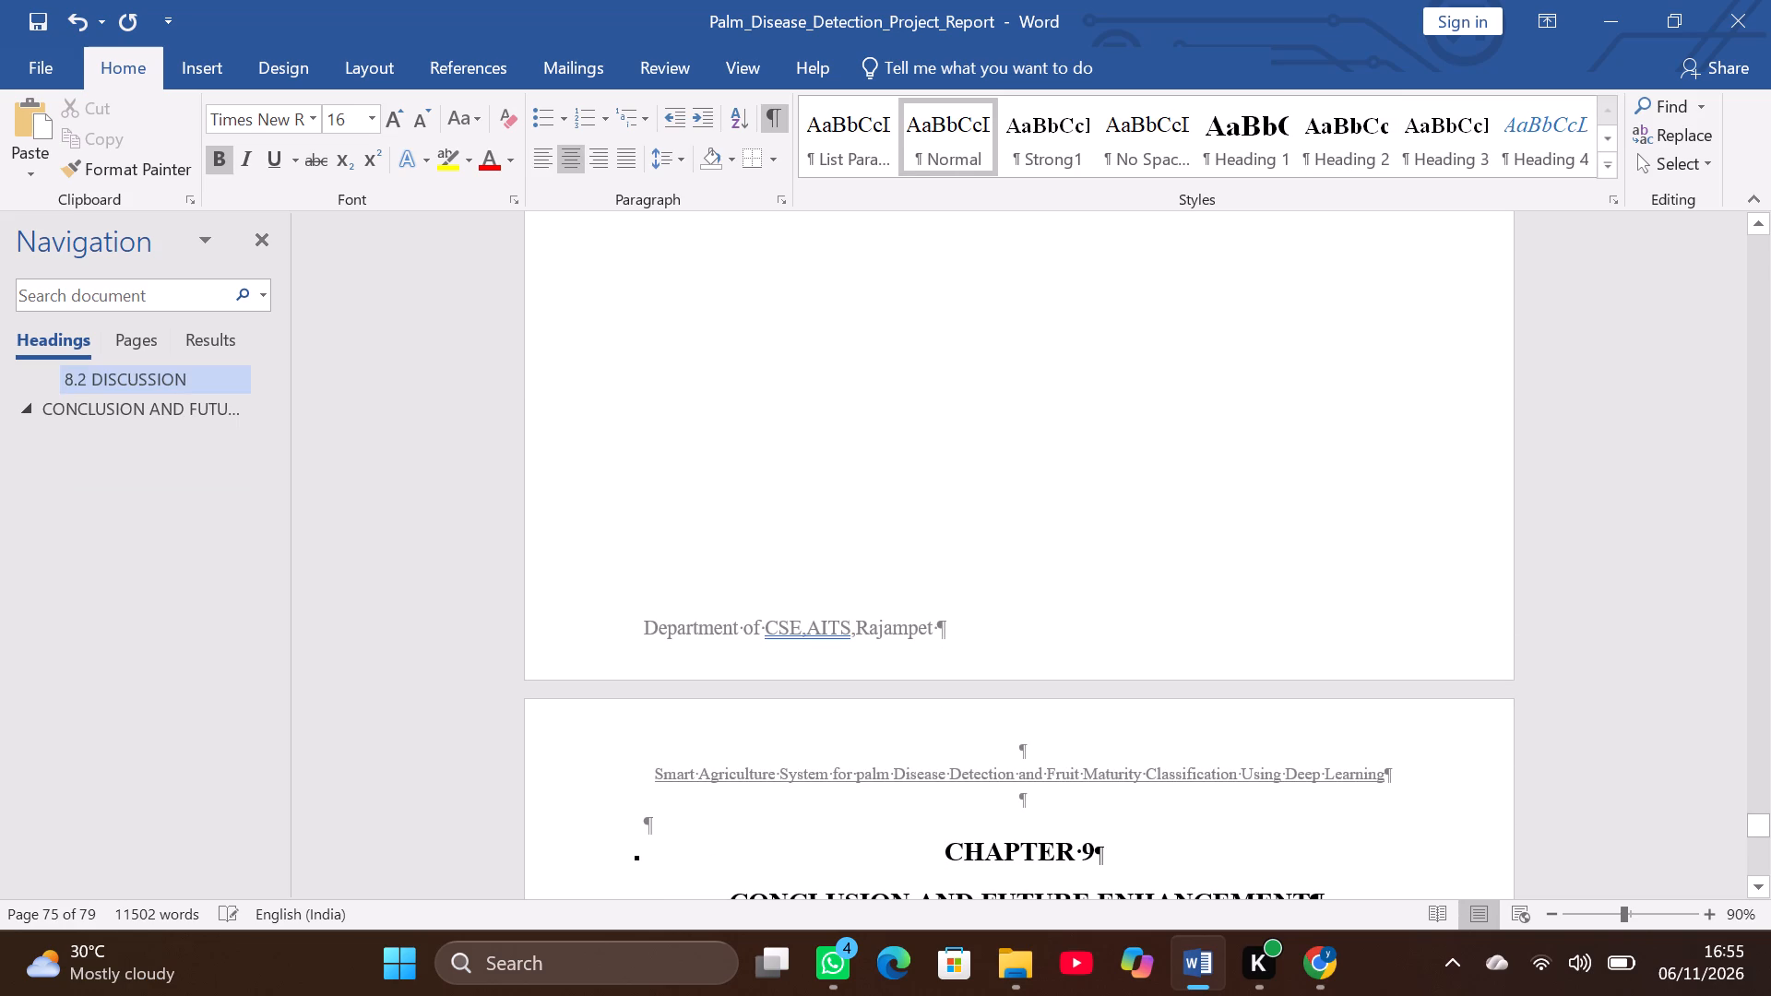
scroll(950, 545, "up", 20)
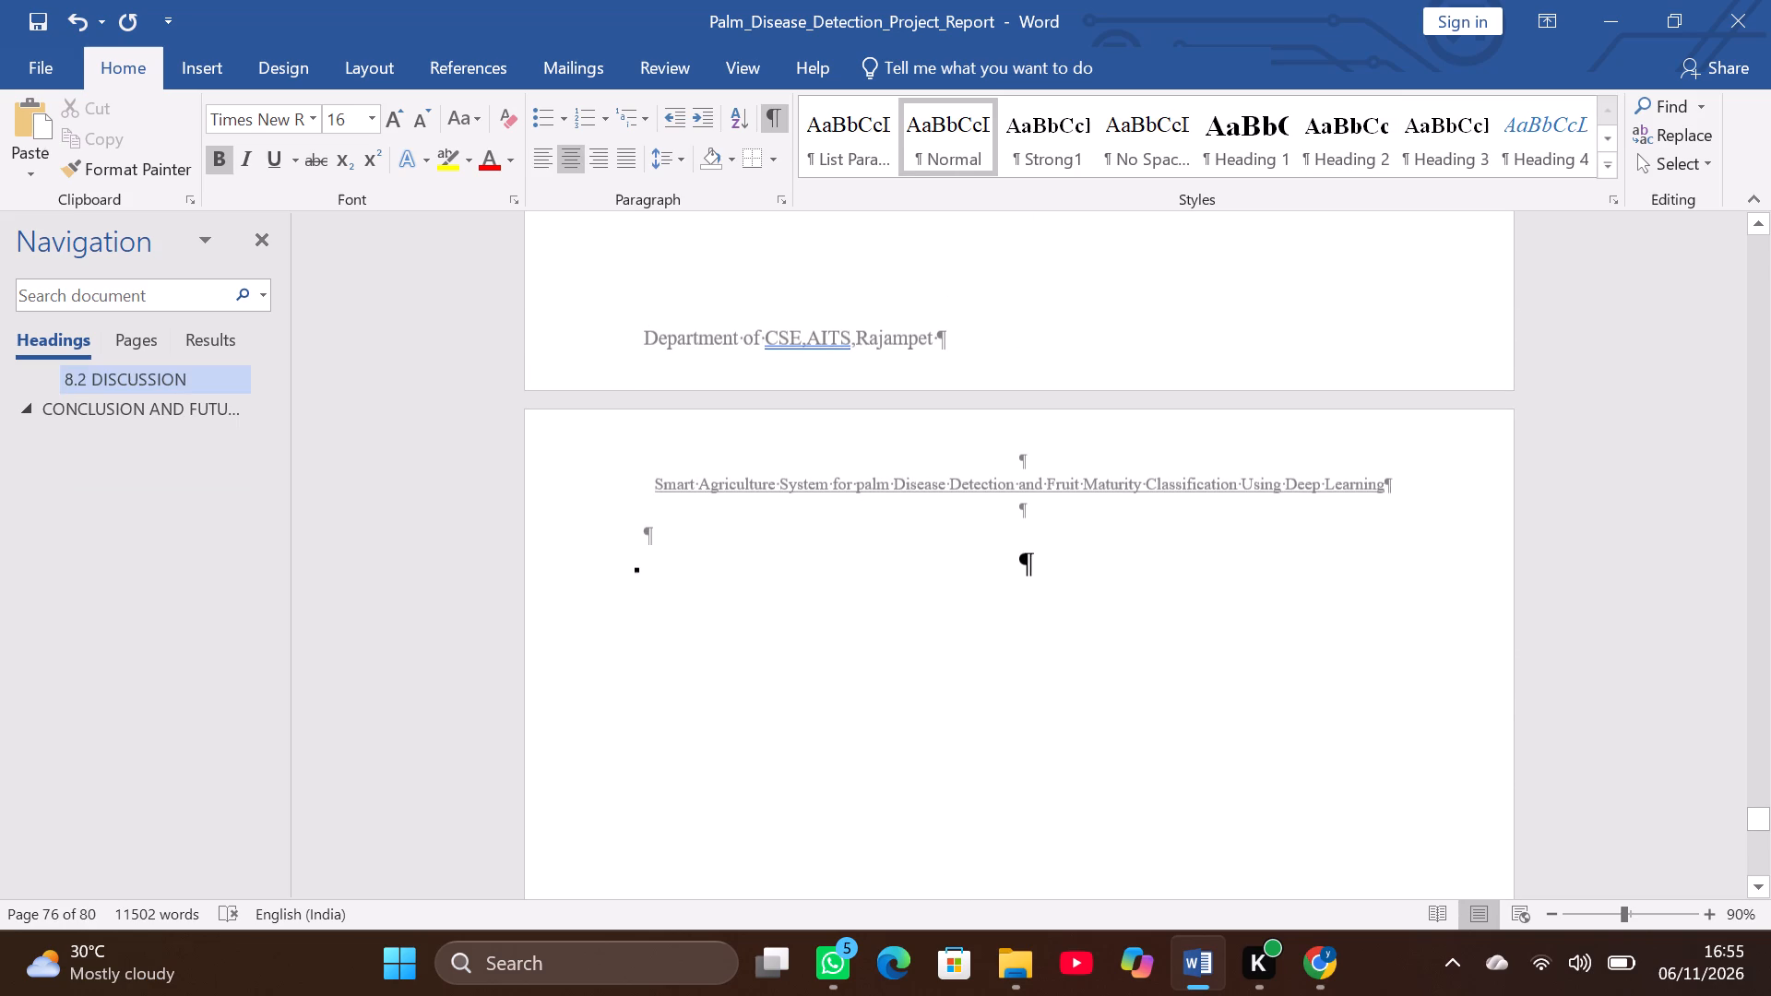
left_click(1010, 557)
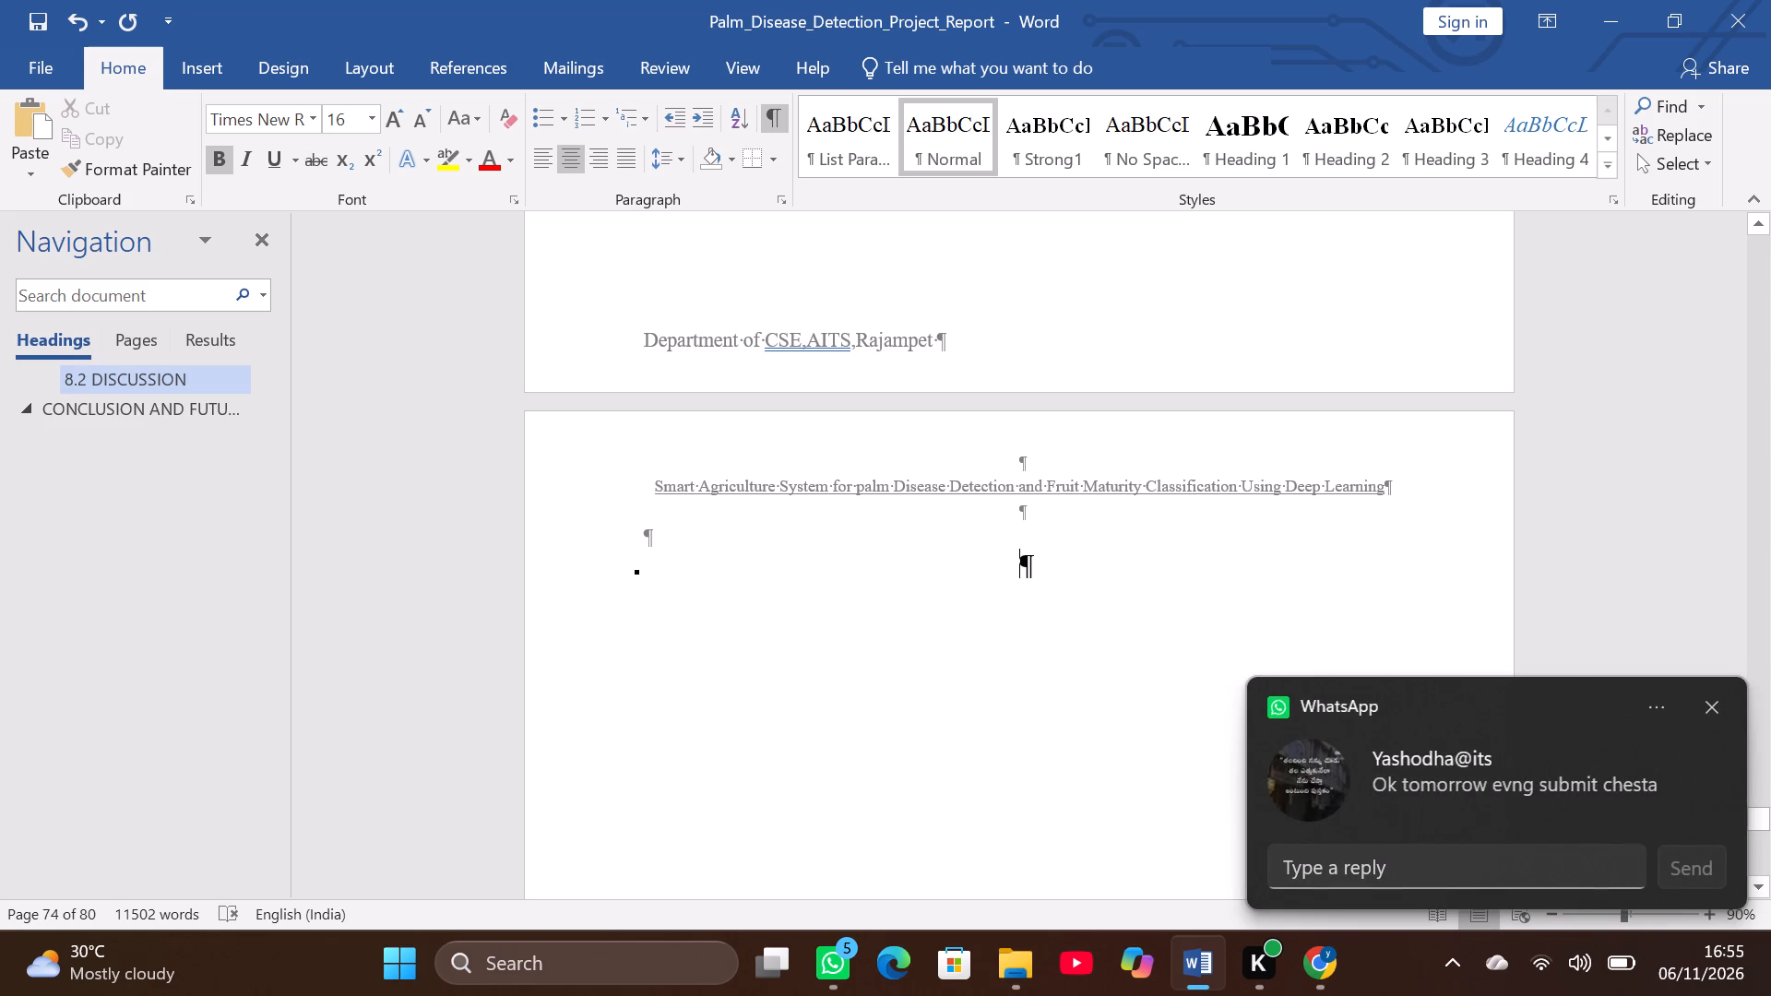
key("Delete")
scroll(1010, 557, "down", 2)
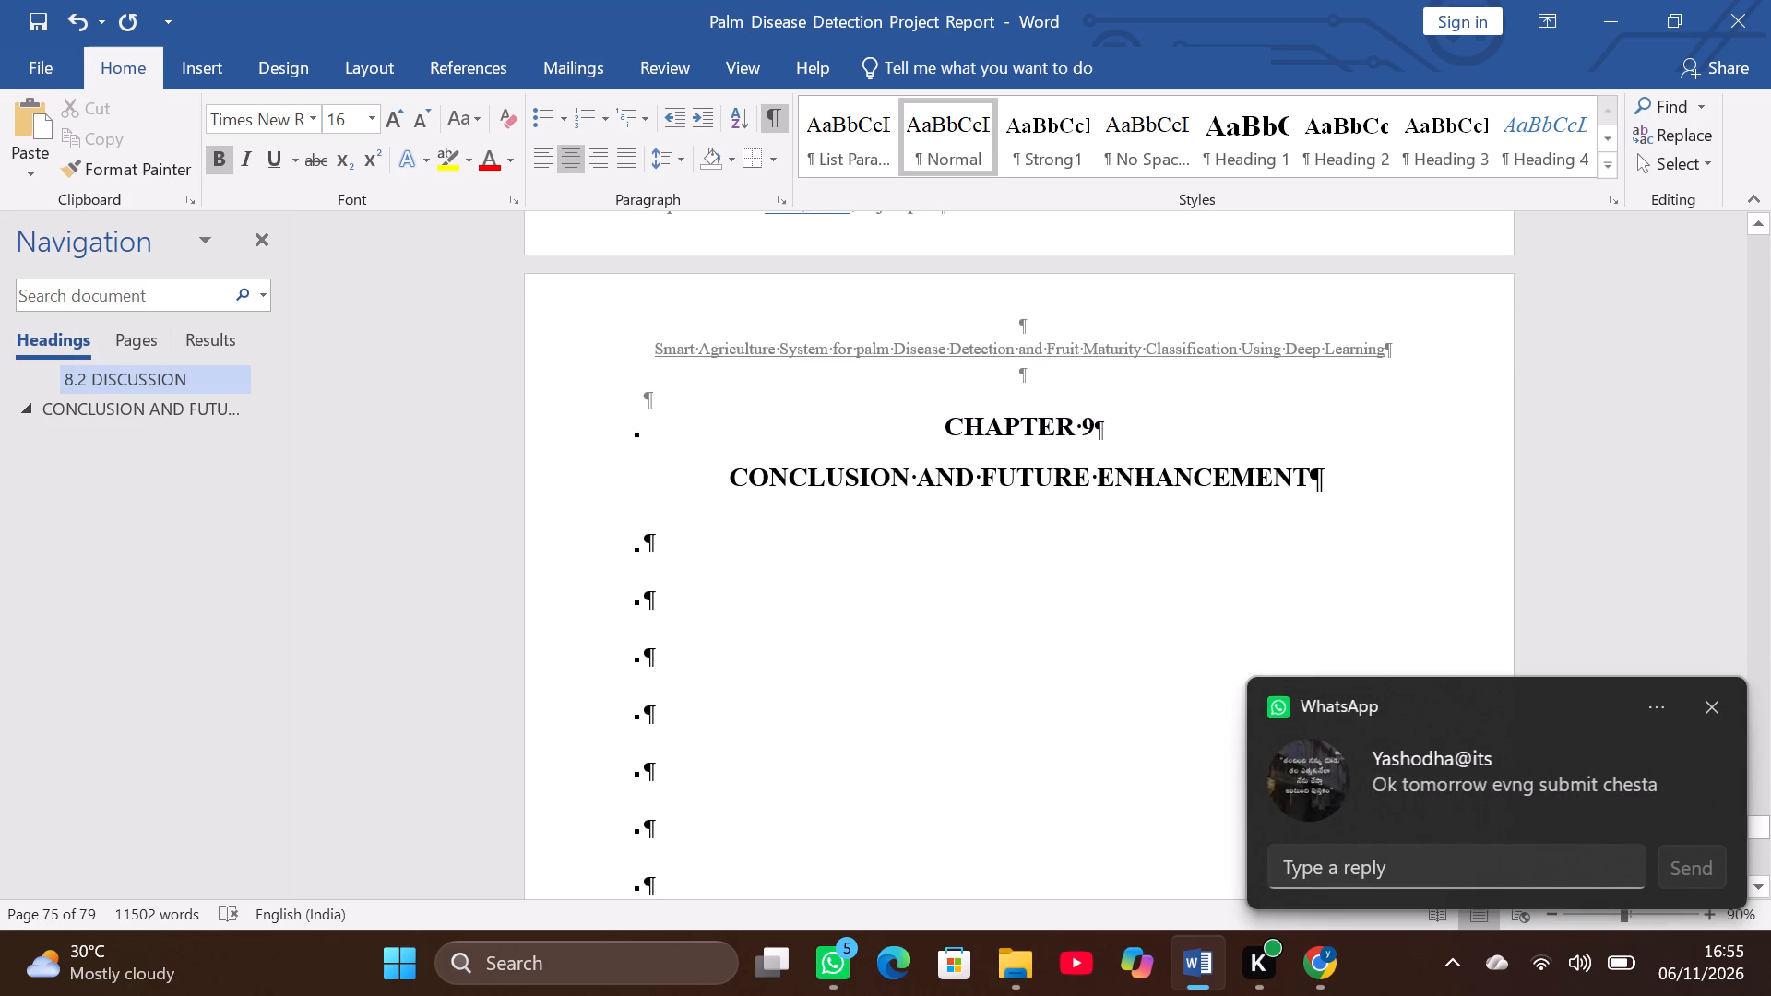
Insert an empty line directly above the "CHAPTER 9" title.
left_click(1096, 428)
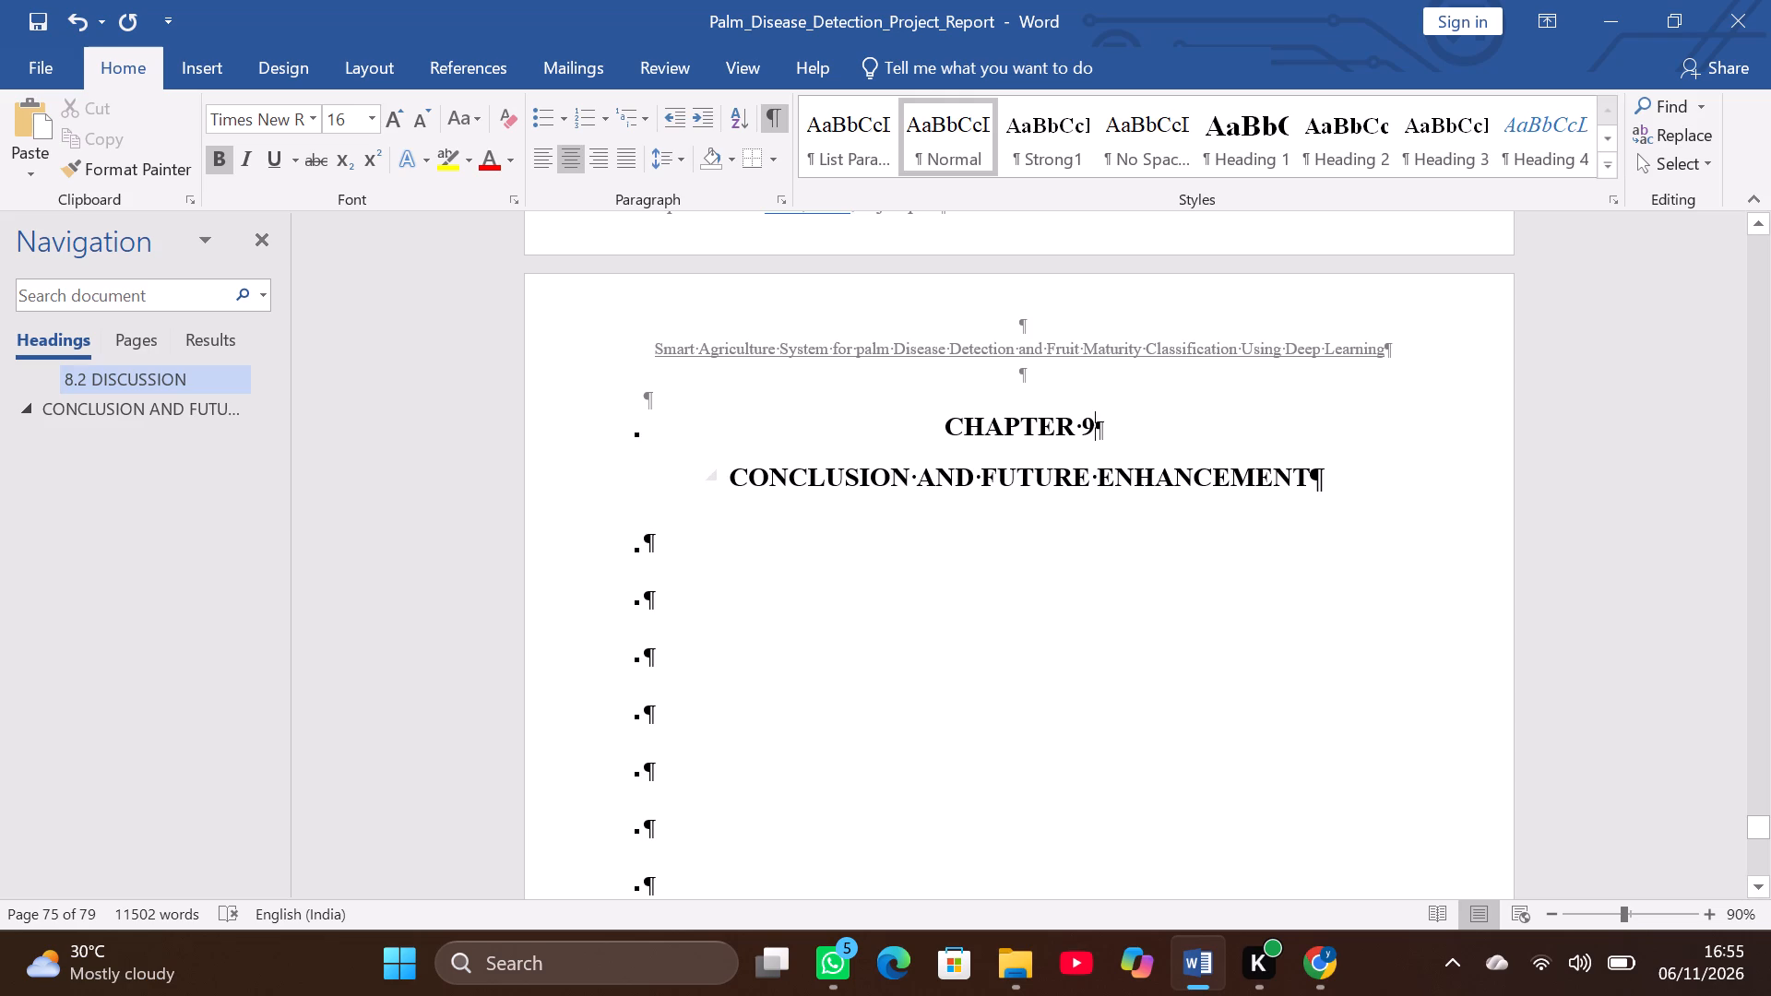
left_click(947, 427)
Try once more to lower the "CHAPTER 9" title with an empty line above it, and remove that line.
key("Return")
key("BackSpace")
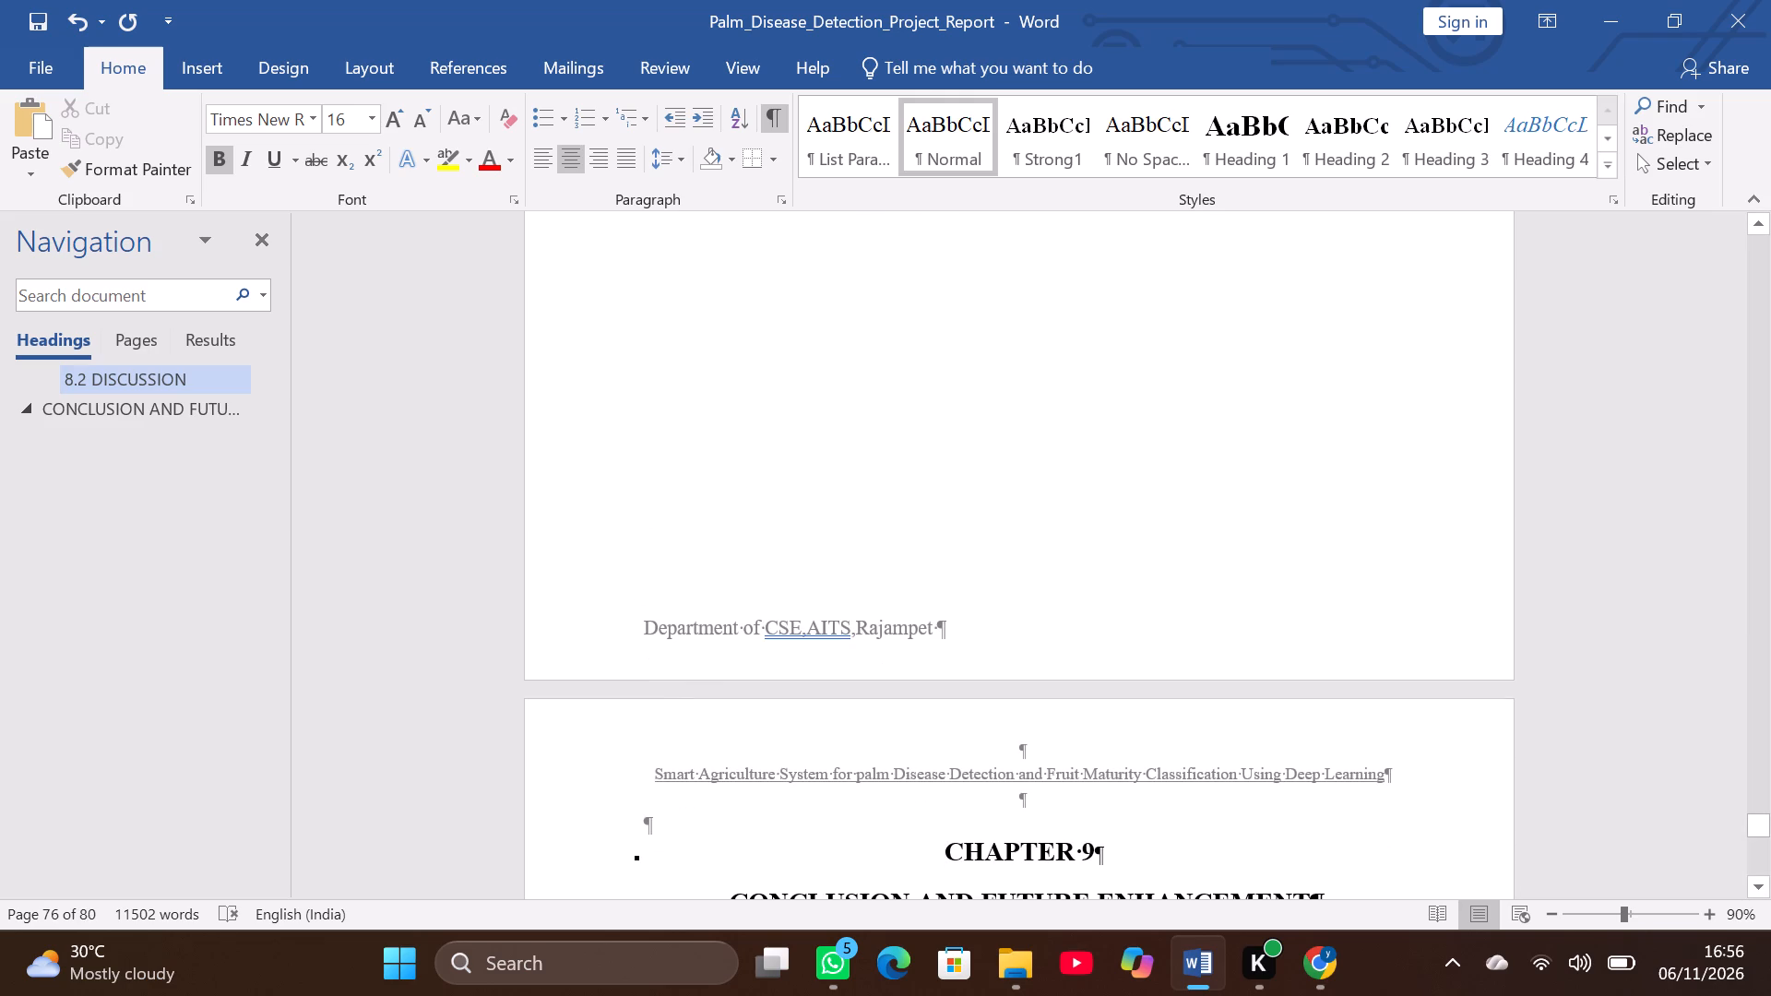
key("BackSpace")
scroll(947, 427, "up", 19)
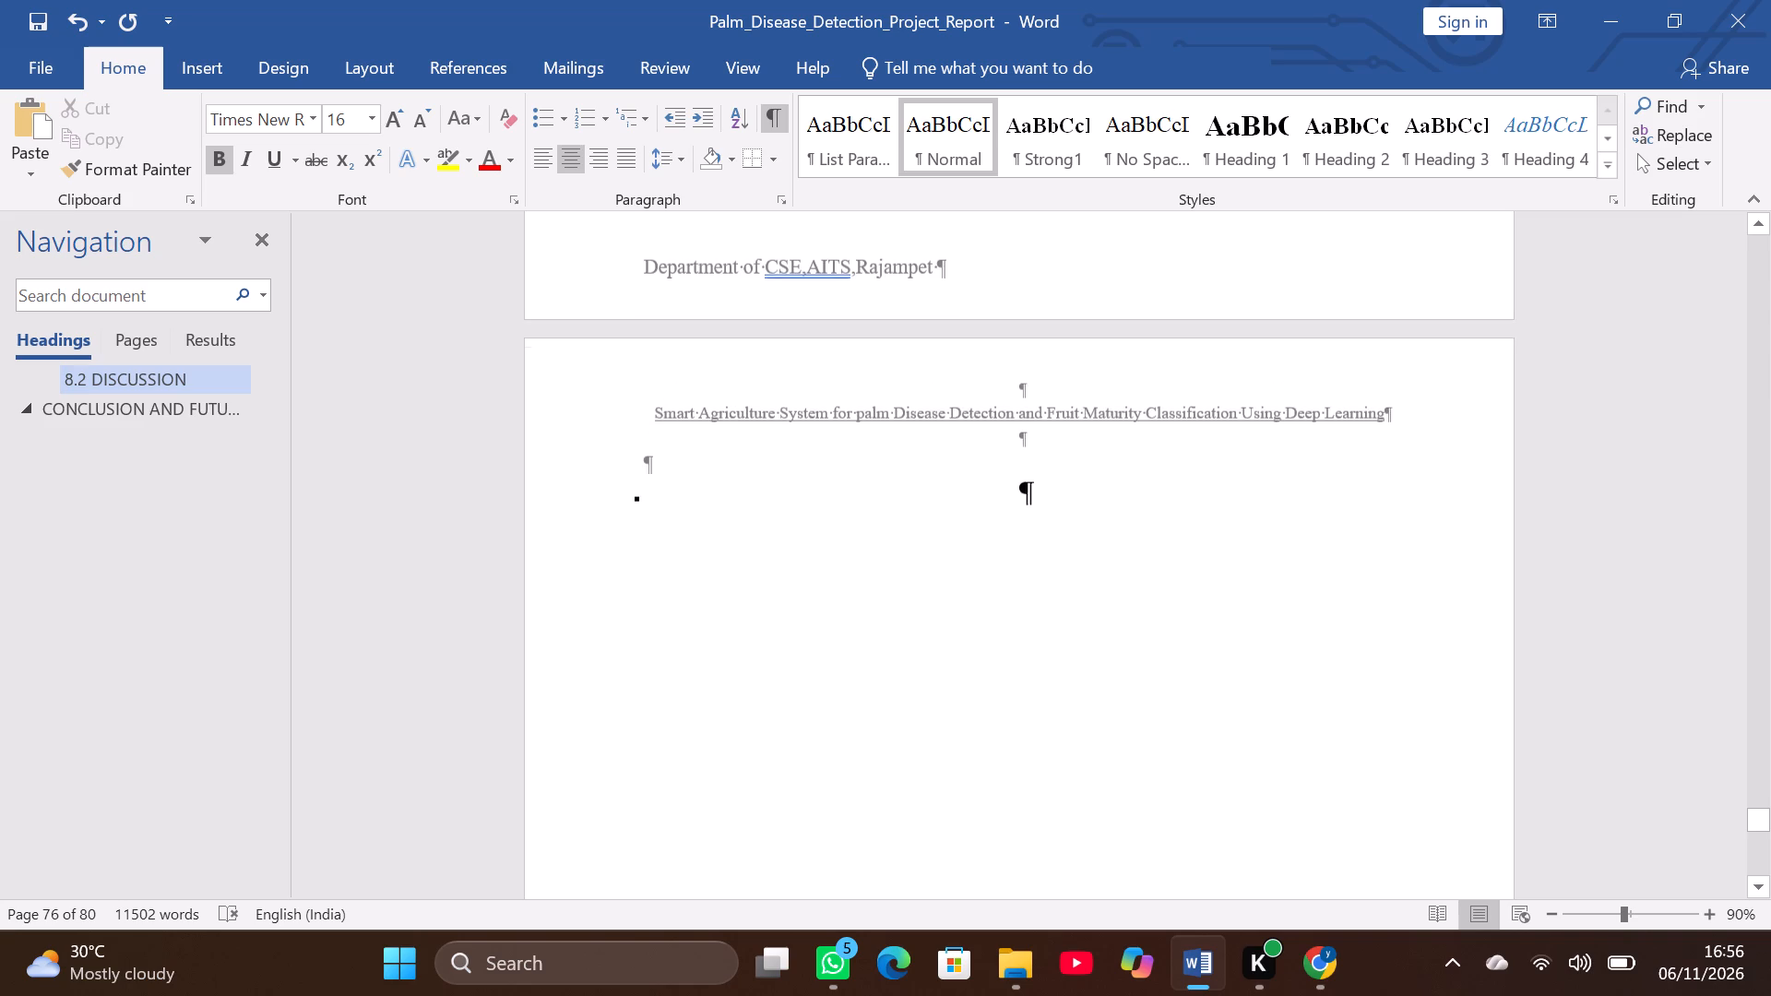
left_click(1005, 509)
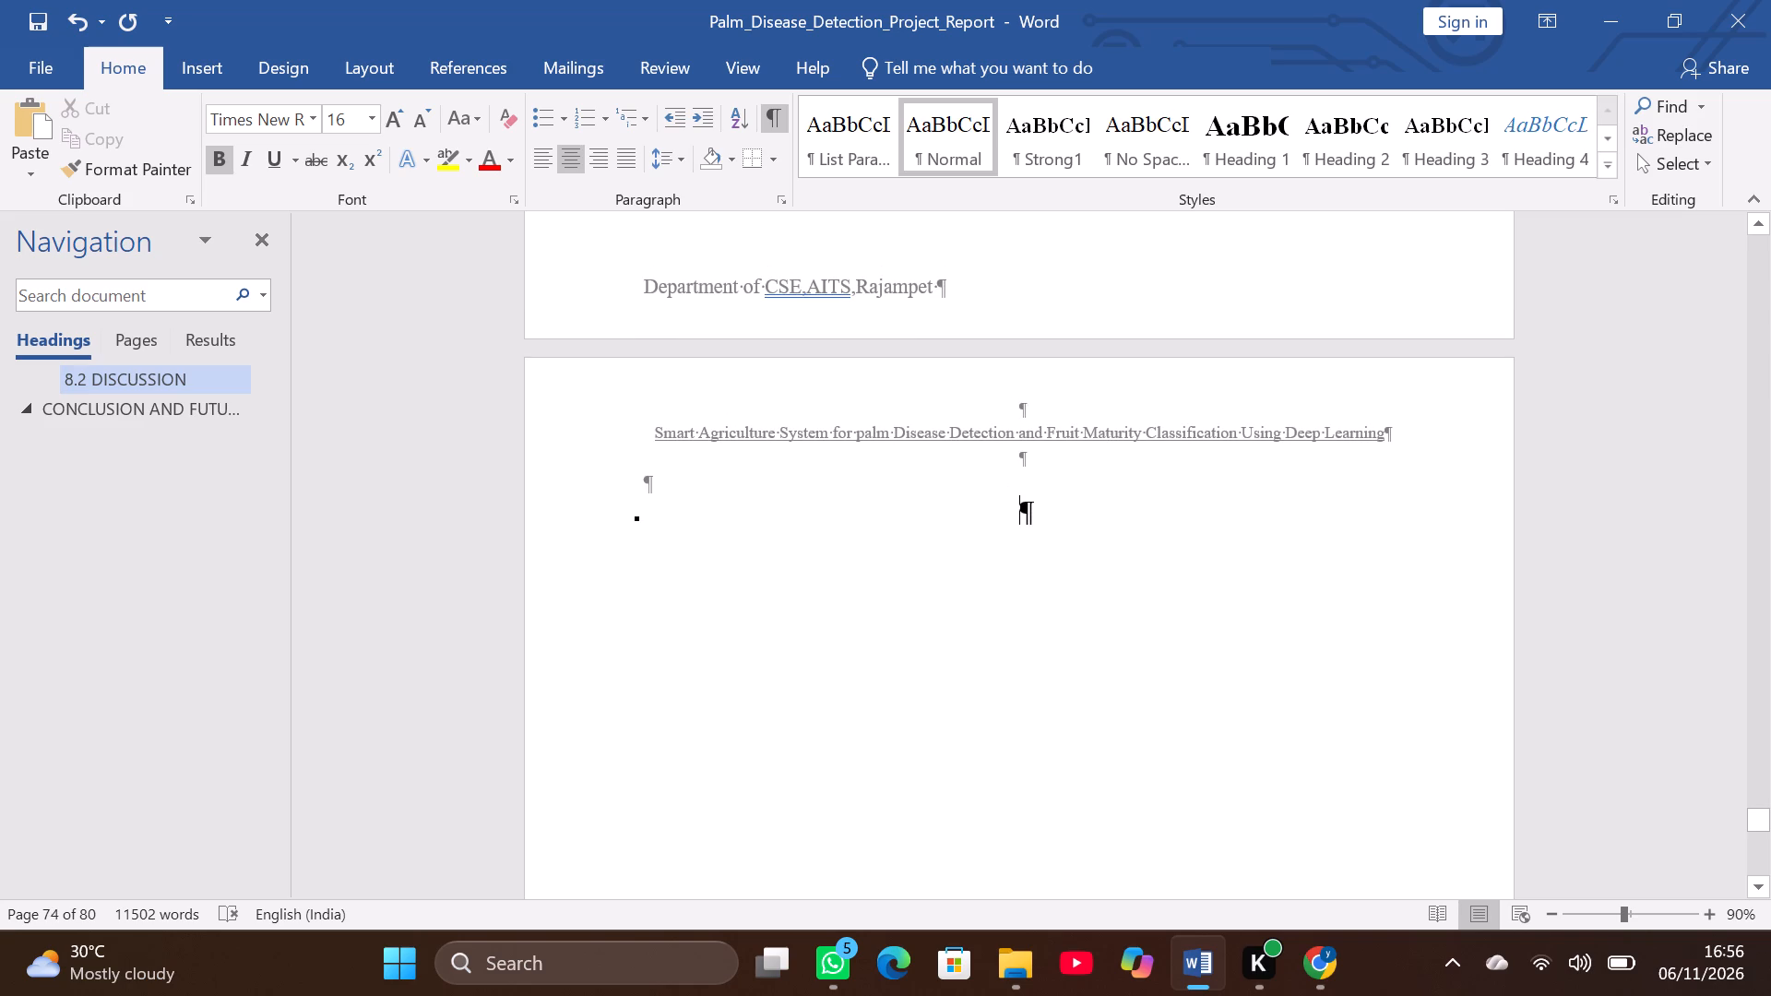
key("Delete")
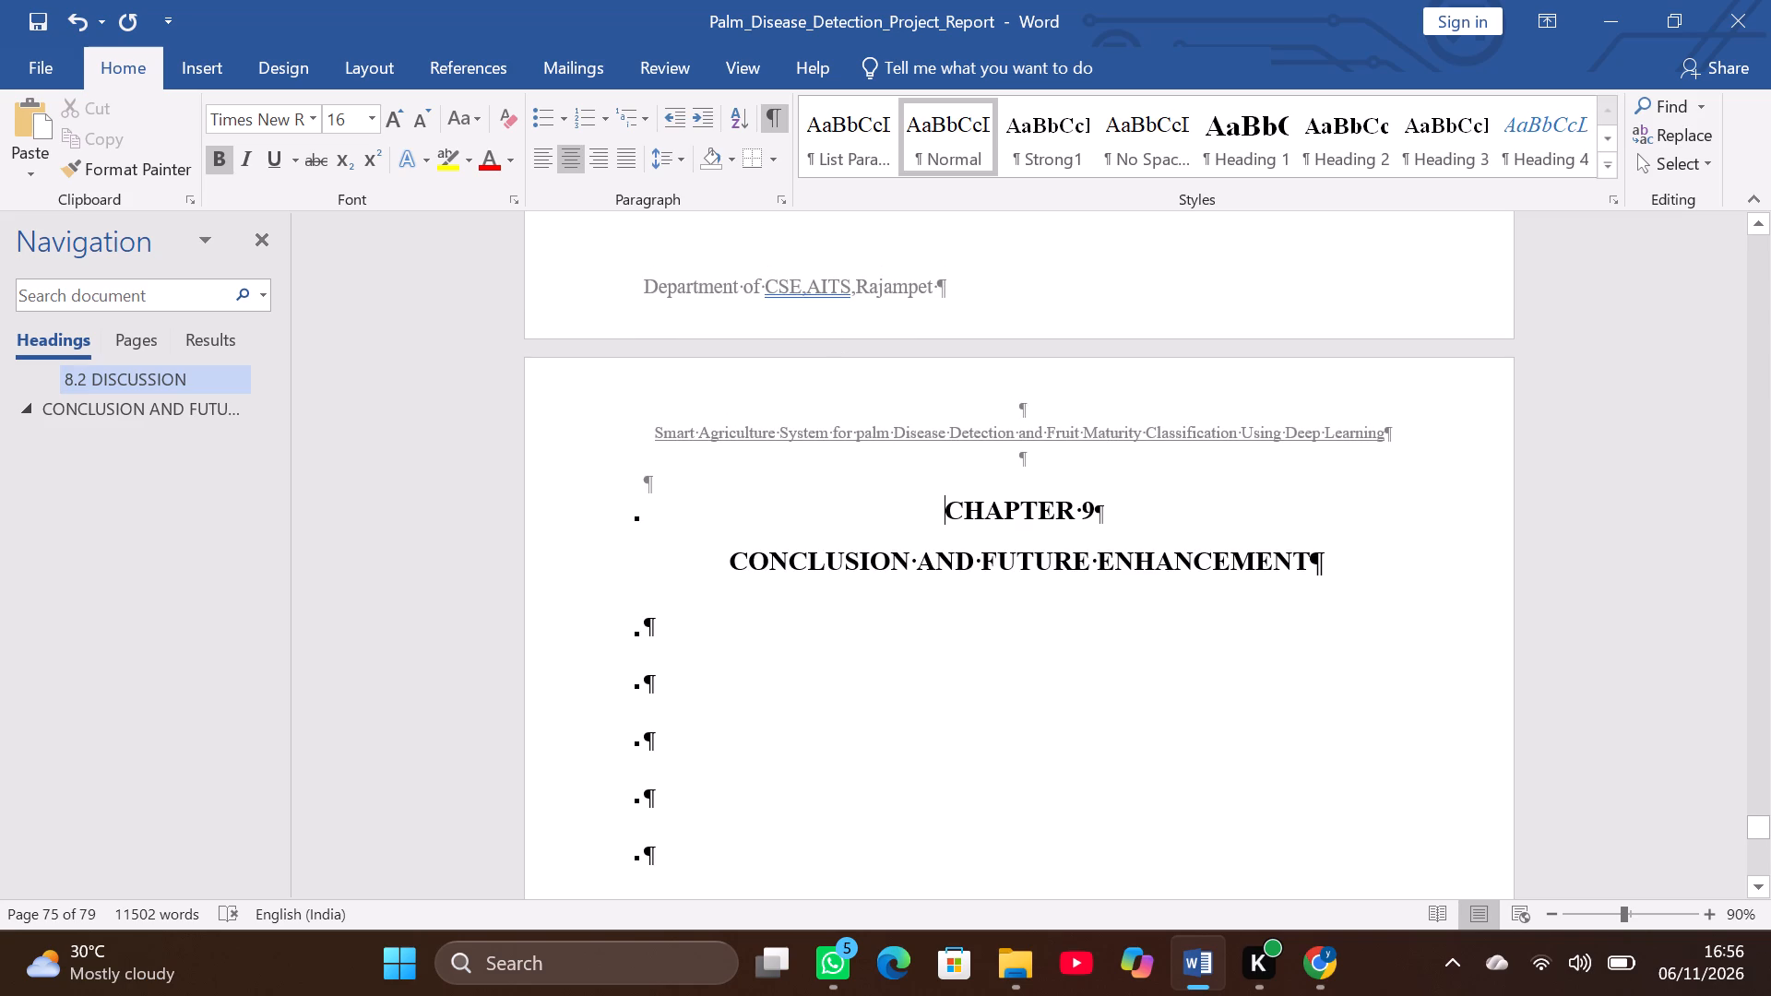
Turn off the "Page break before" setting for the "CHAPTER 9" title paragraph.
left_click(776, 207)
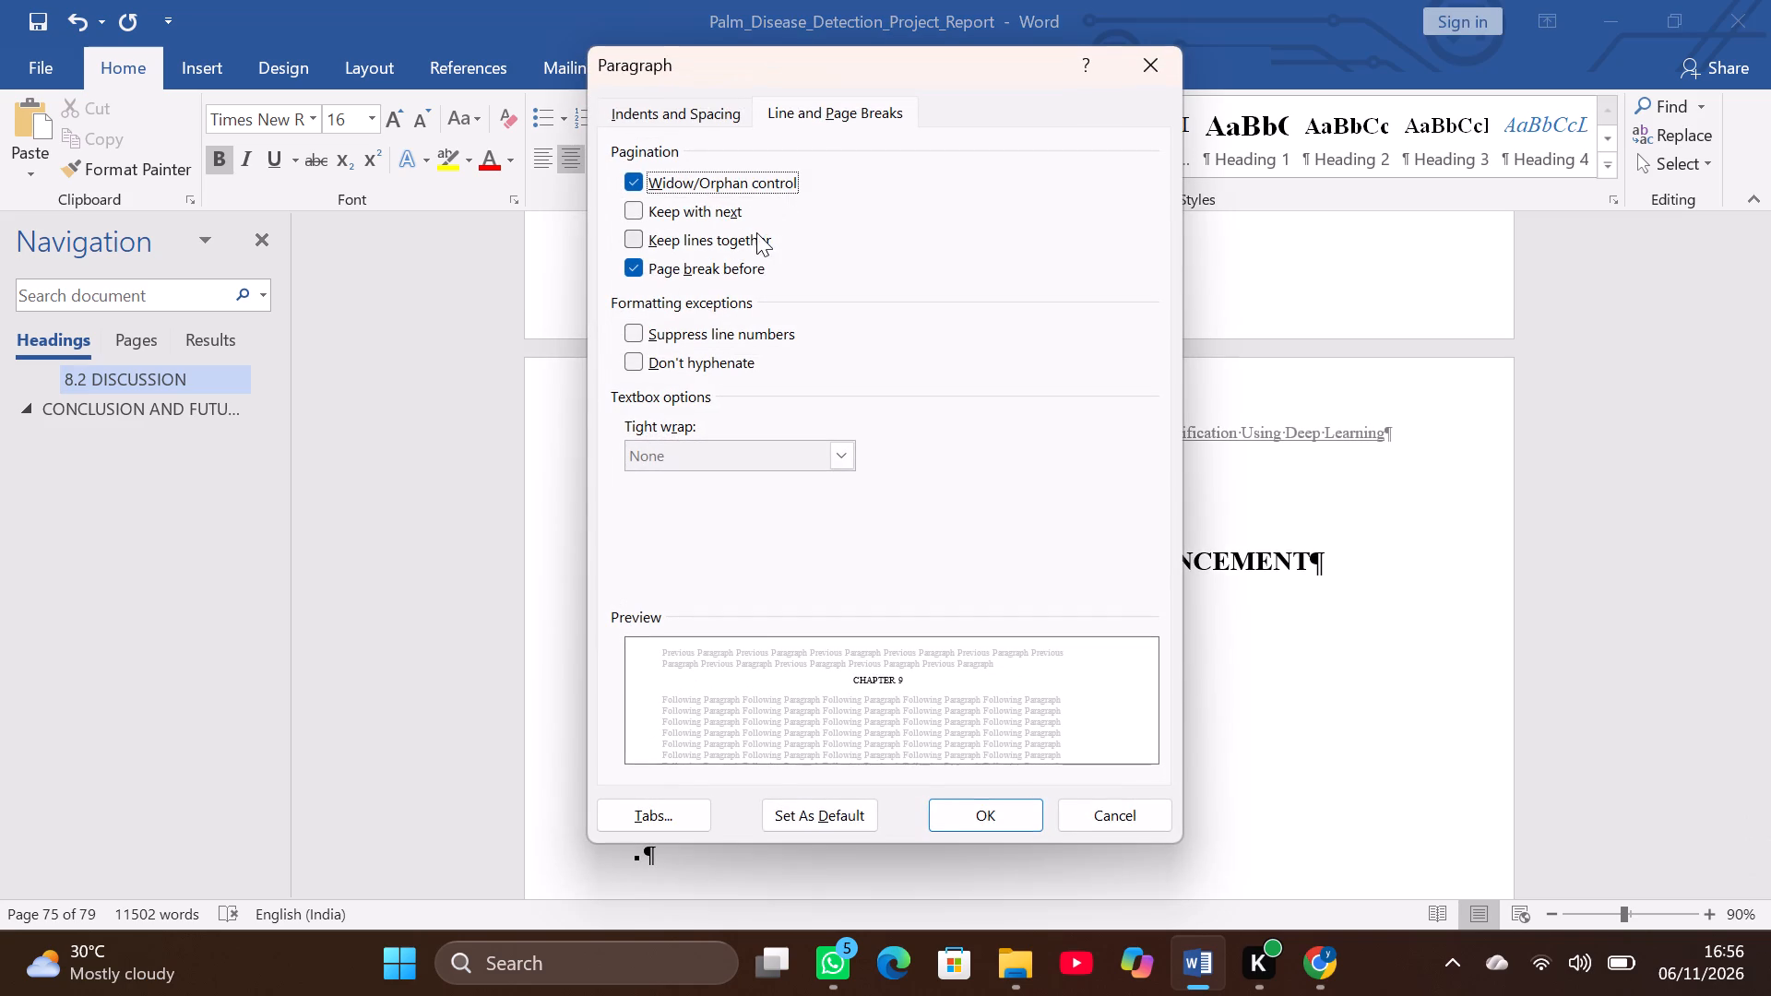
left_click(743, 263)
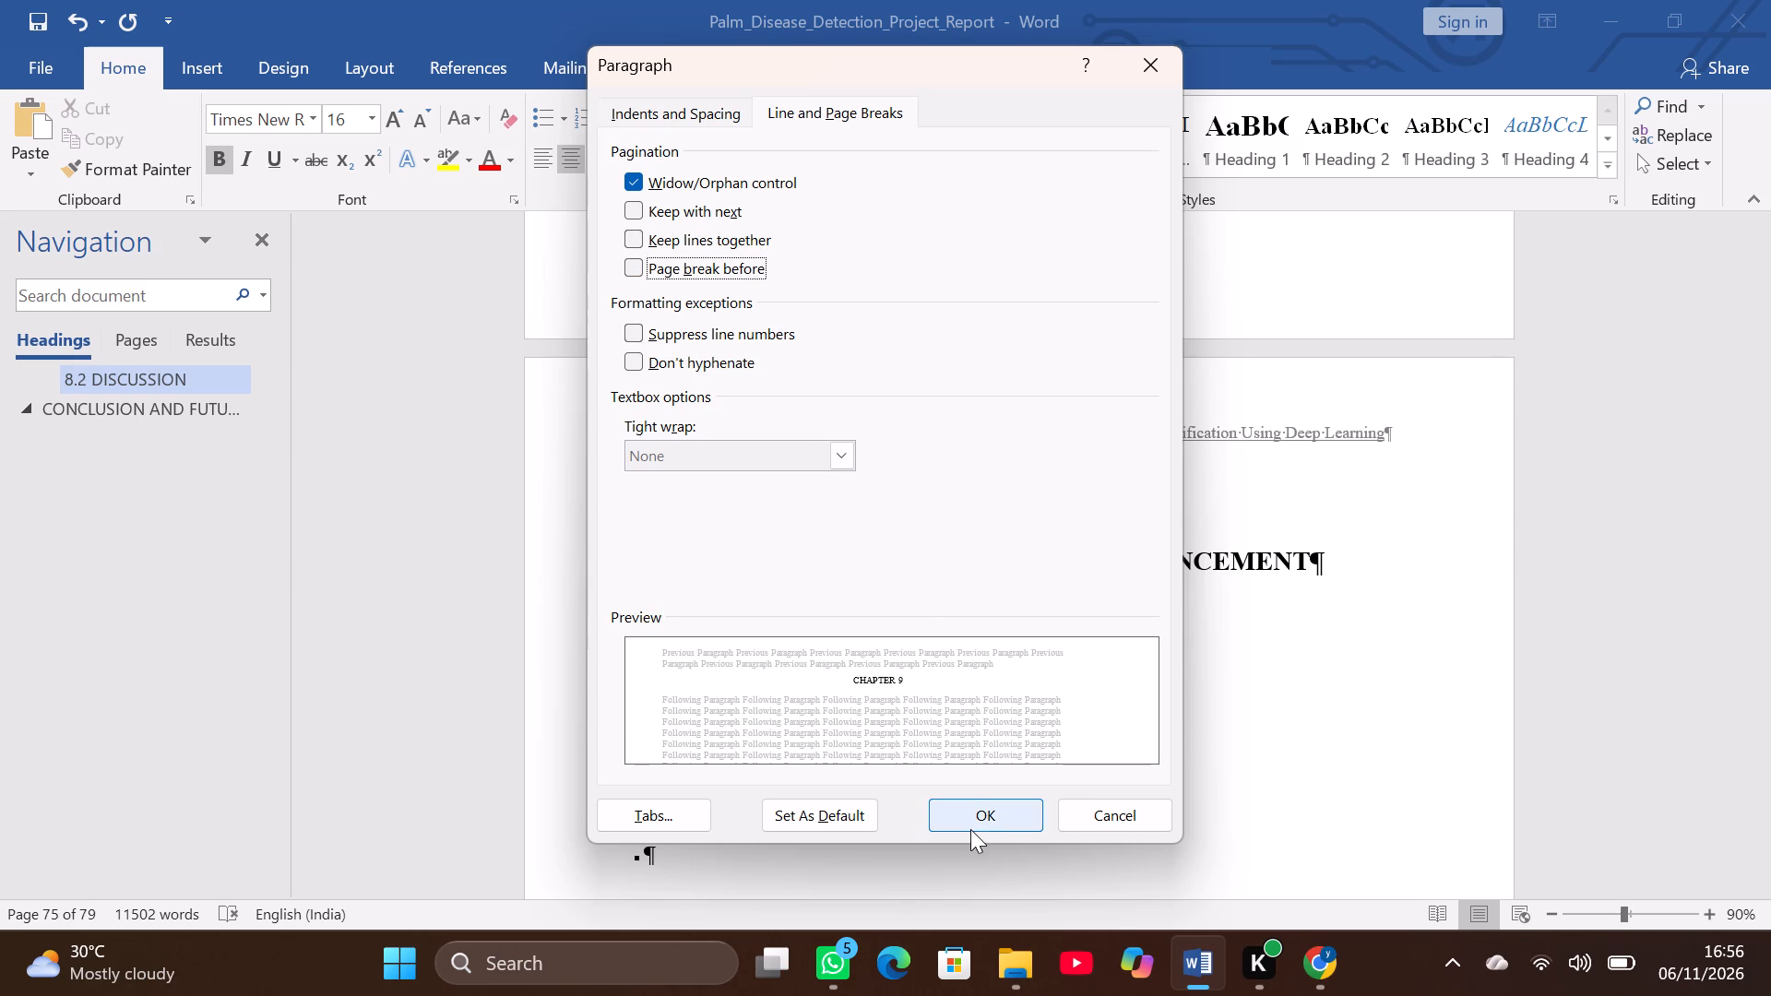
left_click(970, 824)
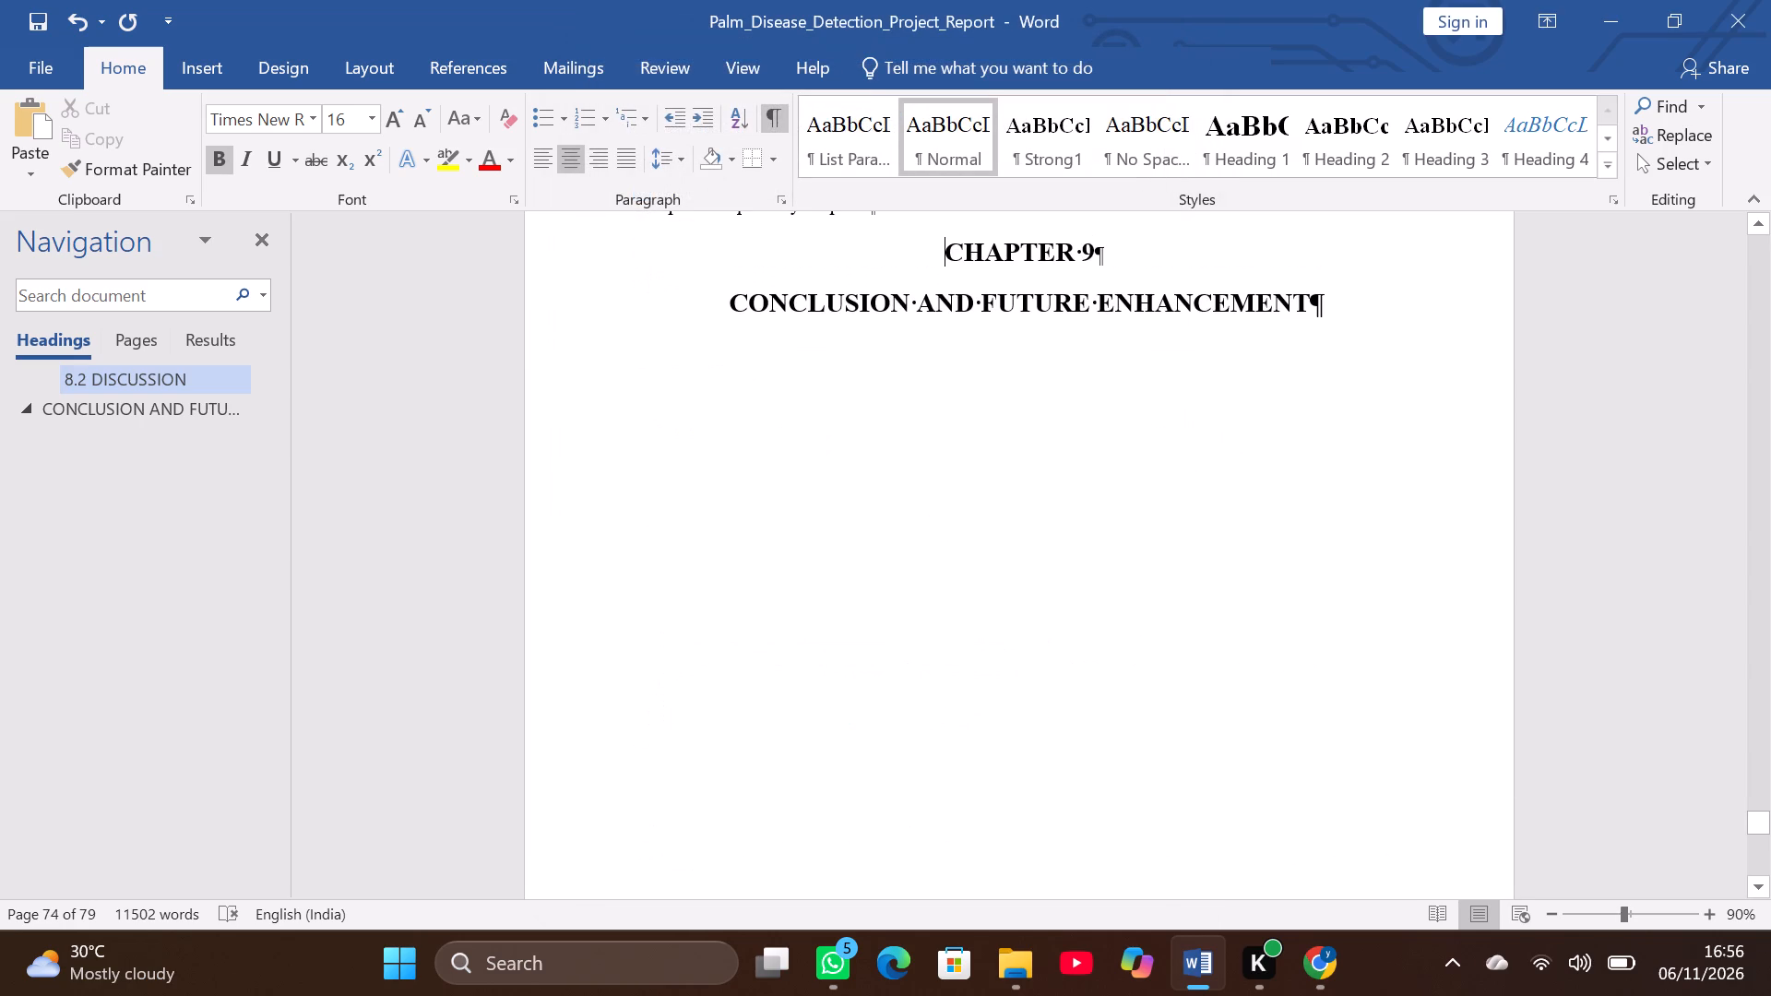
Insert six empty lines above the "CHAPTER 9" title to lower it on the page.
key("Return")
key("Return")
key("Return")
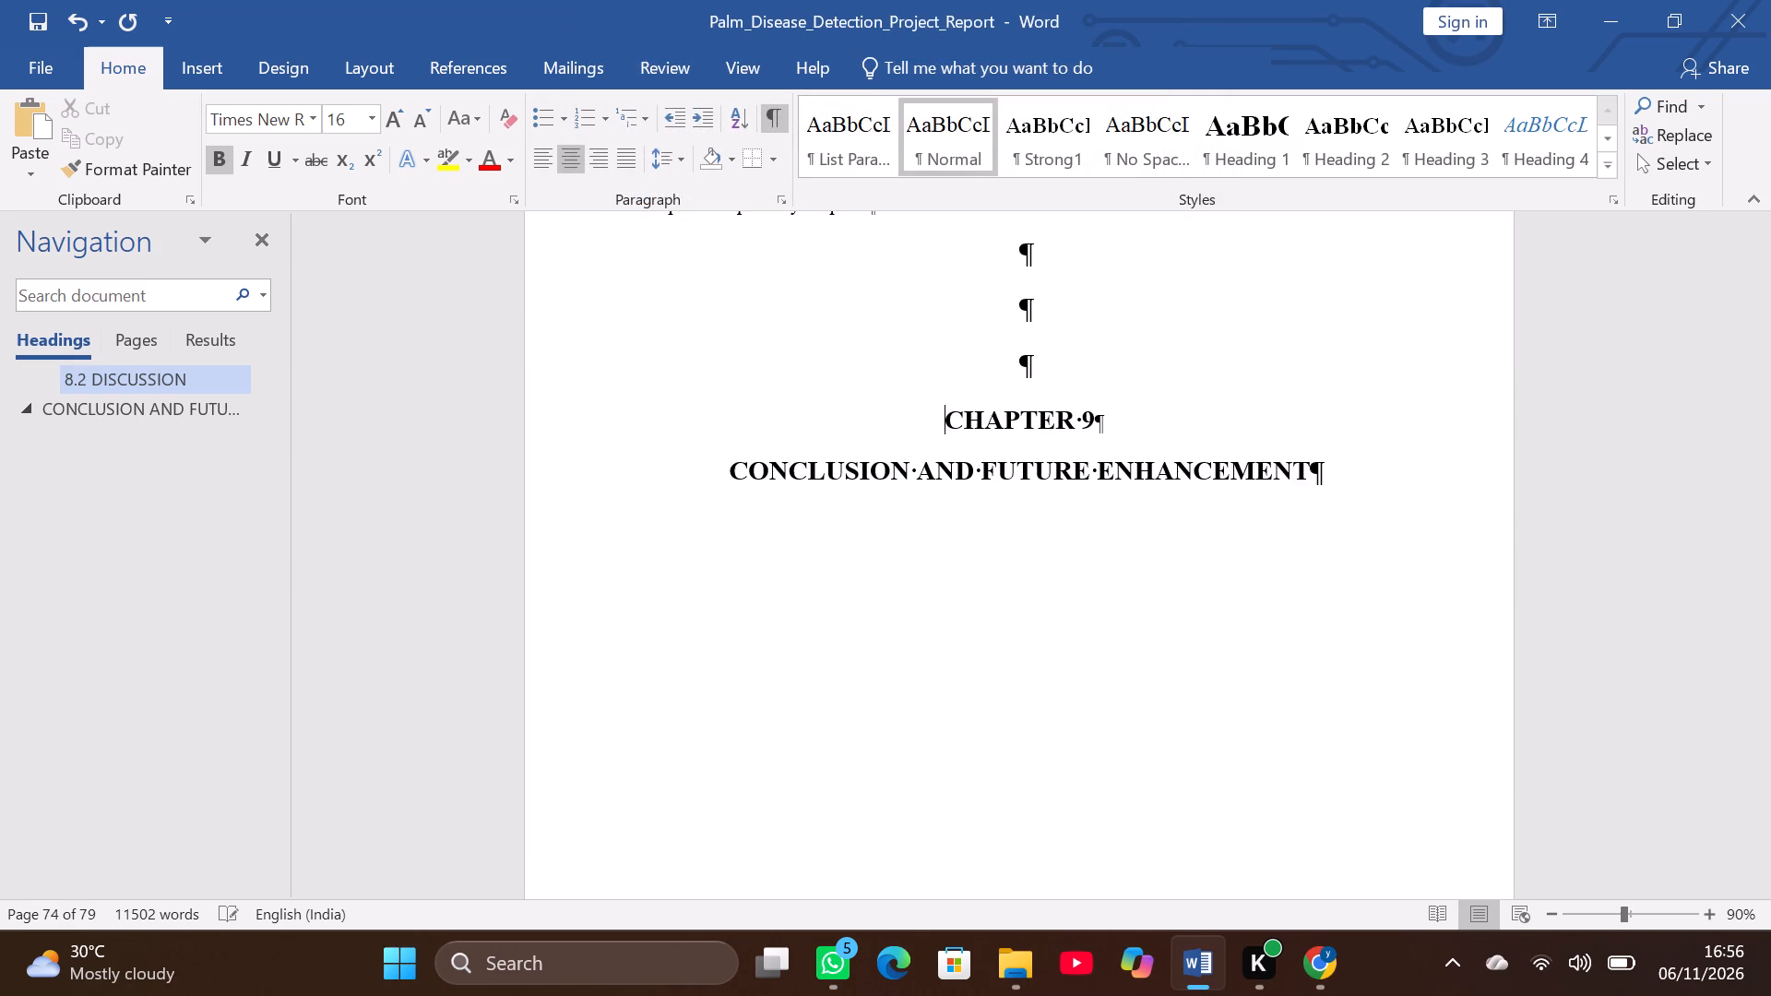
key("Return")
key("Return")
key("Return")
Delete the surplus run of empty lines between the Chapter 9 title and the "9.1 CONCLUSION" heading.
scroll(970, 824, "down", 19)
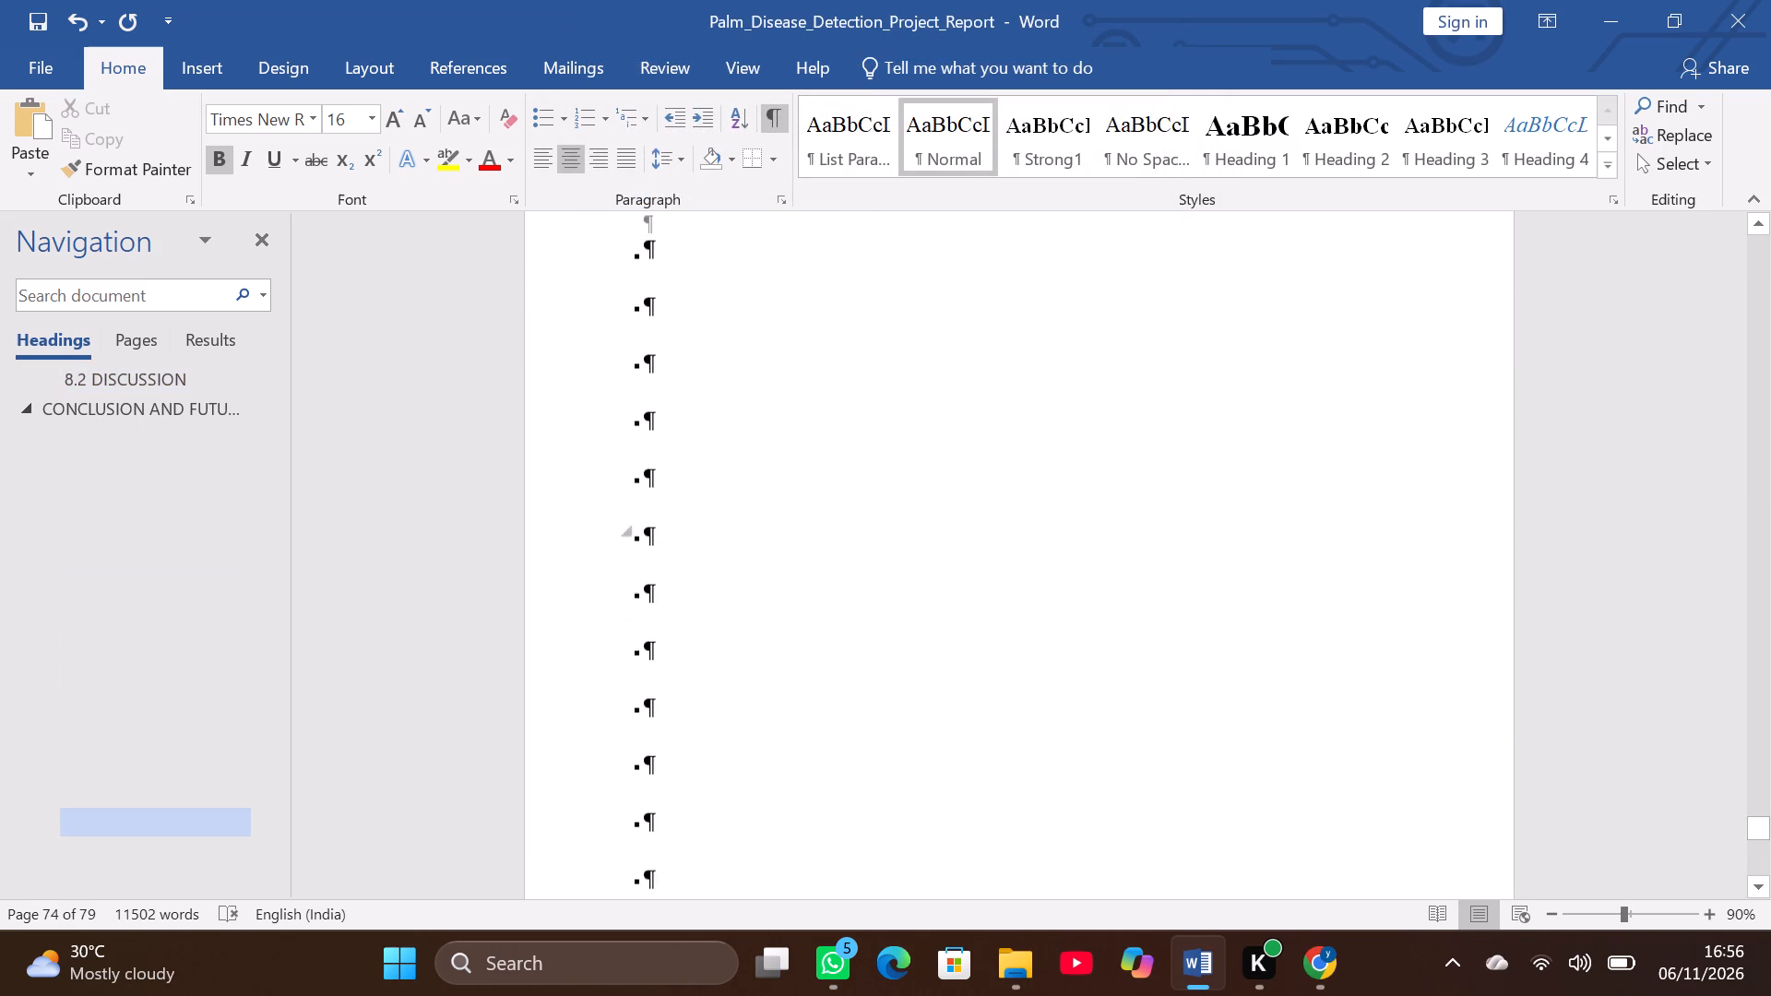
scroll(970, 824, "up", 14)
scroll(970, 824, "down", 12)
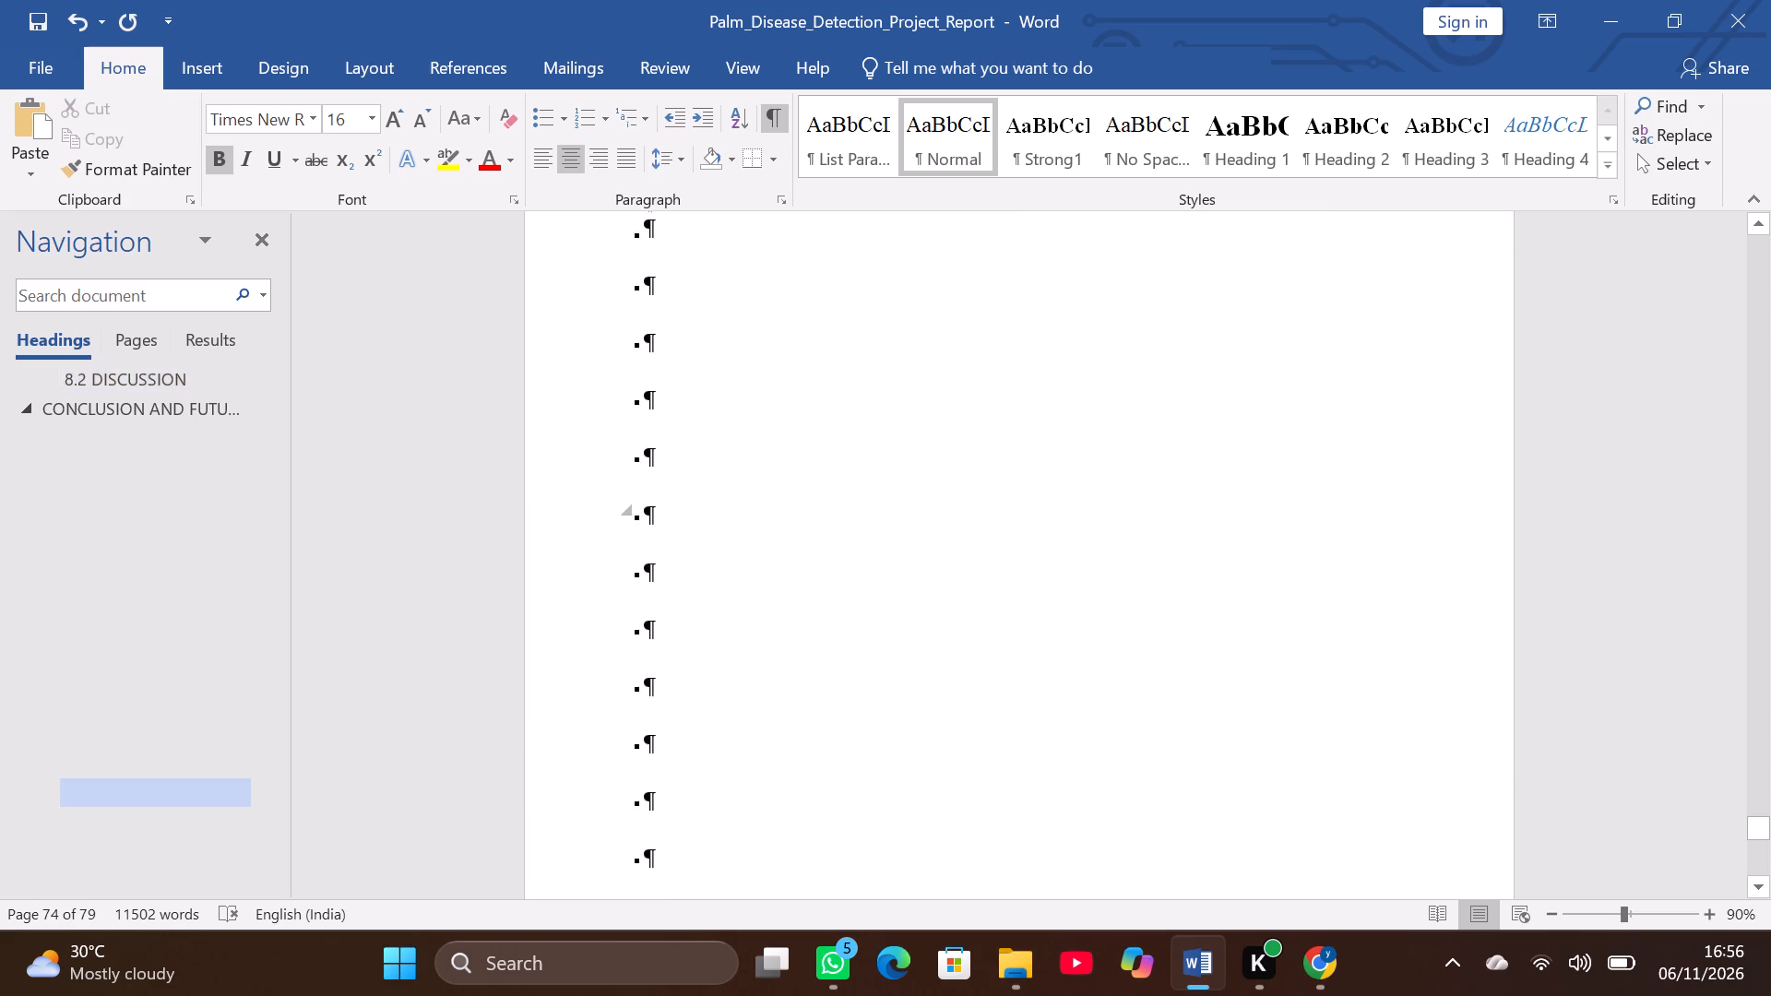
scroll(970, 824, "down", 11)
left_click(786, 577)
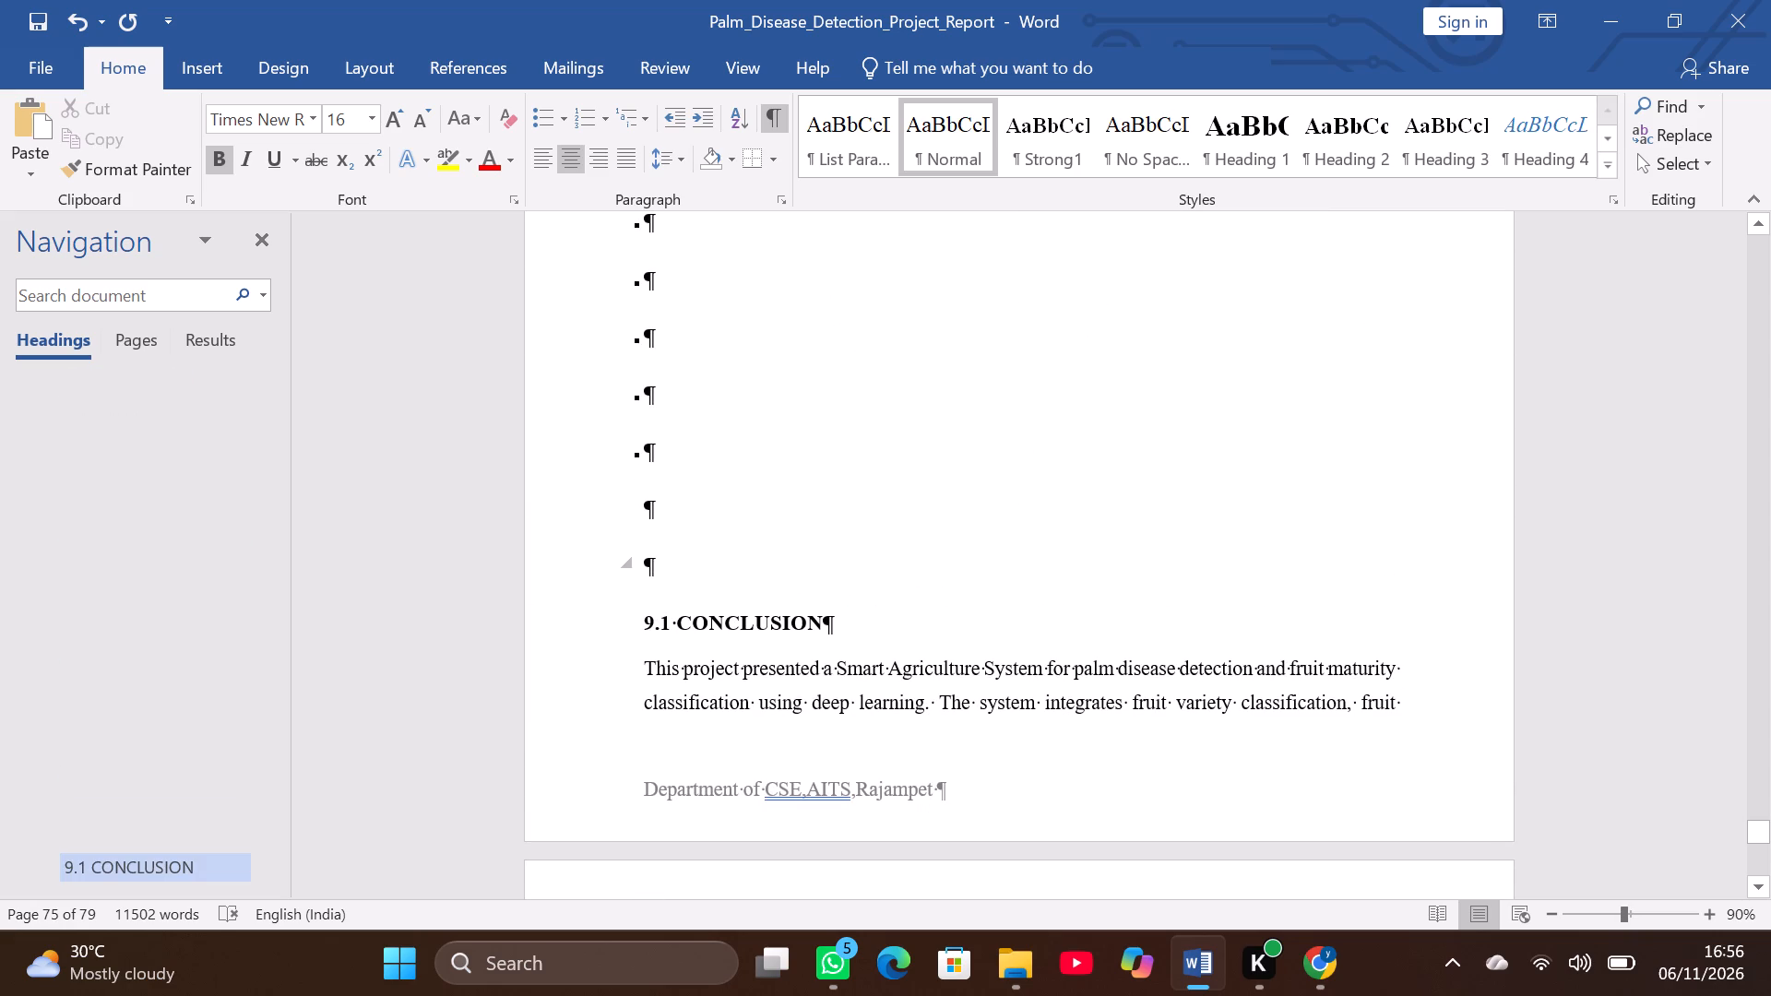
key("BackSpace")
key("BackSpace")
key("BackSpace")
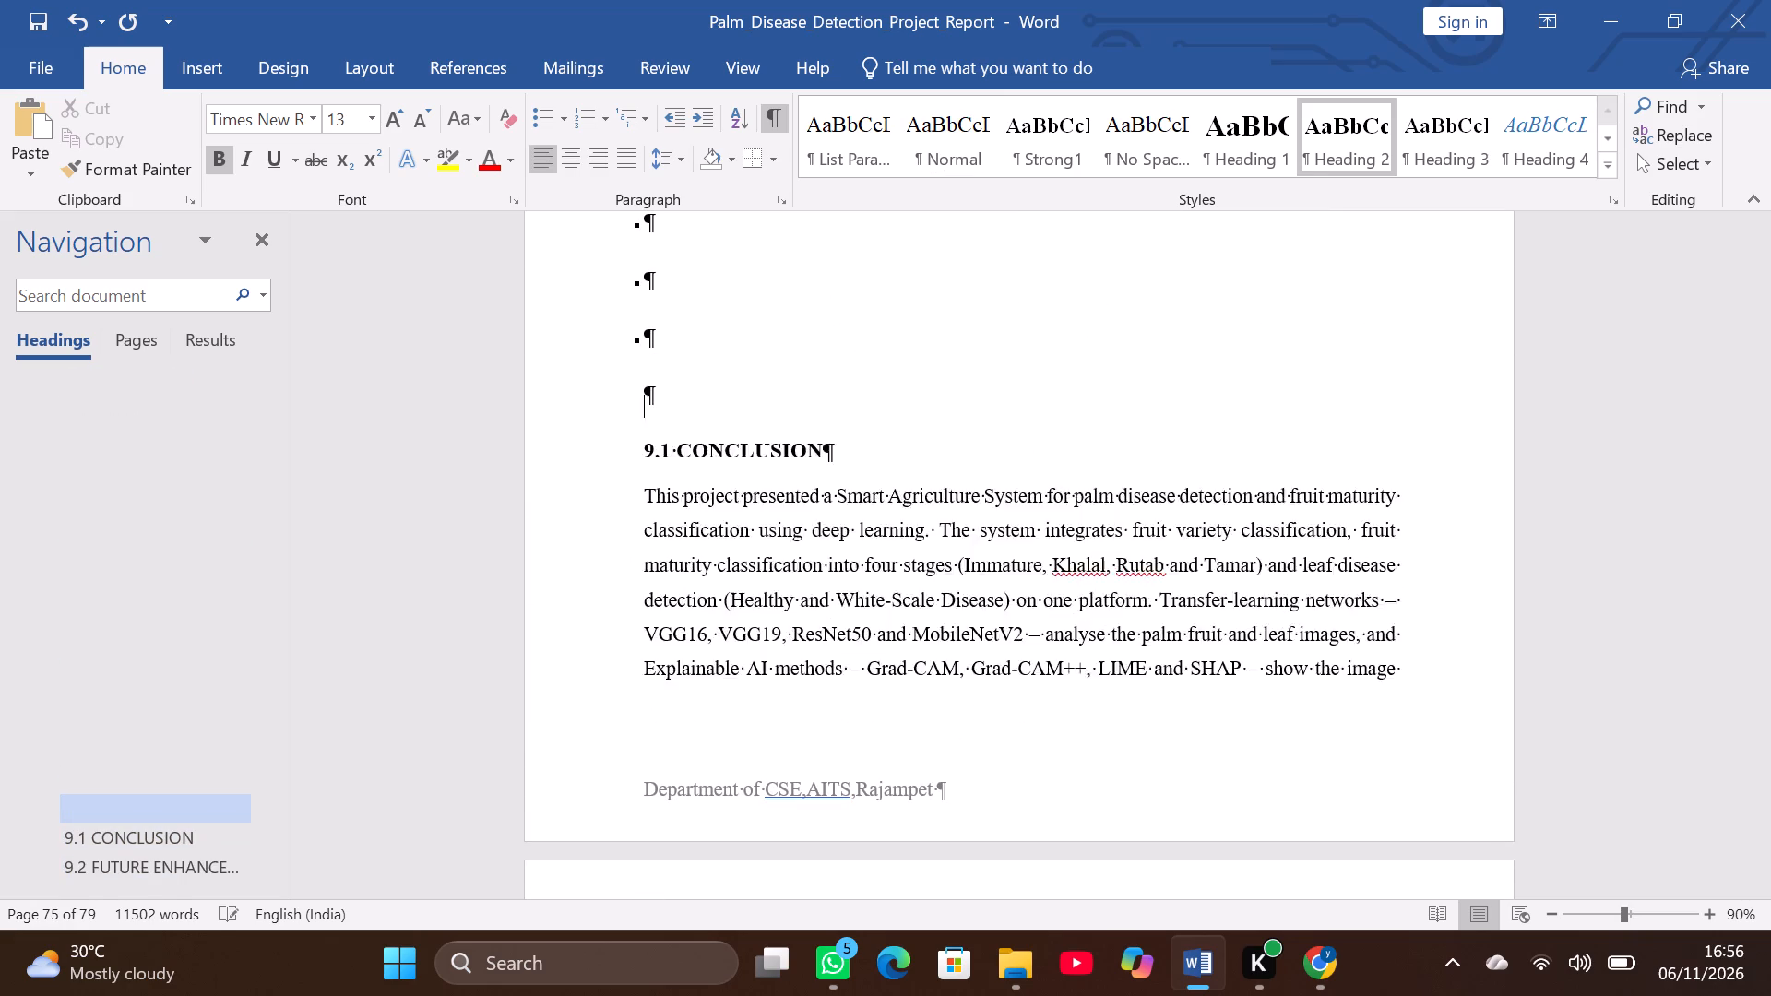
key("BackSpace")
key("BackSpace")
key("BackSpace")
key("BackSpace")
scroll(786, 577, "up", 9)
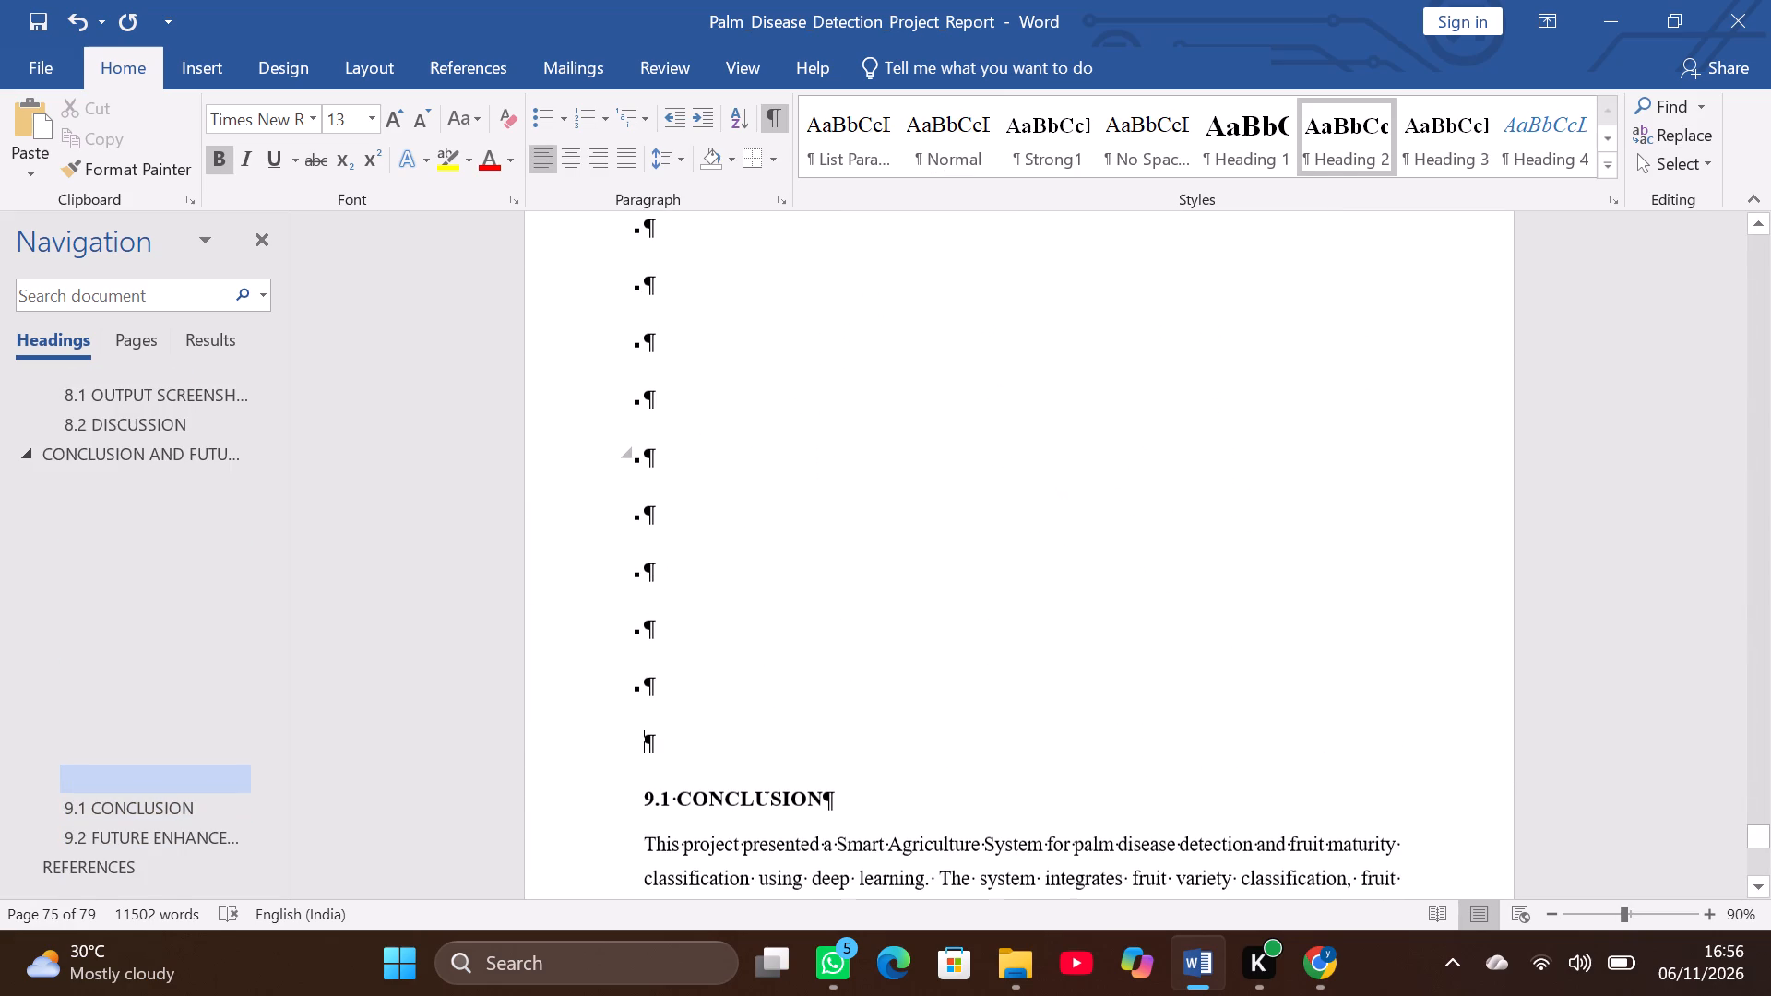
key("BackSpace")
key("BackSpace")
key("BackSpace")
key("BackSpace")
key("BackSpace")
key("BackSpace")
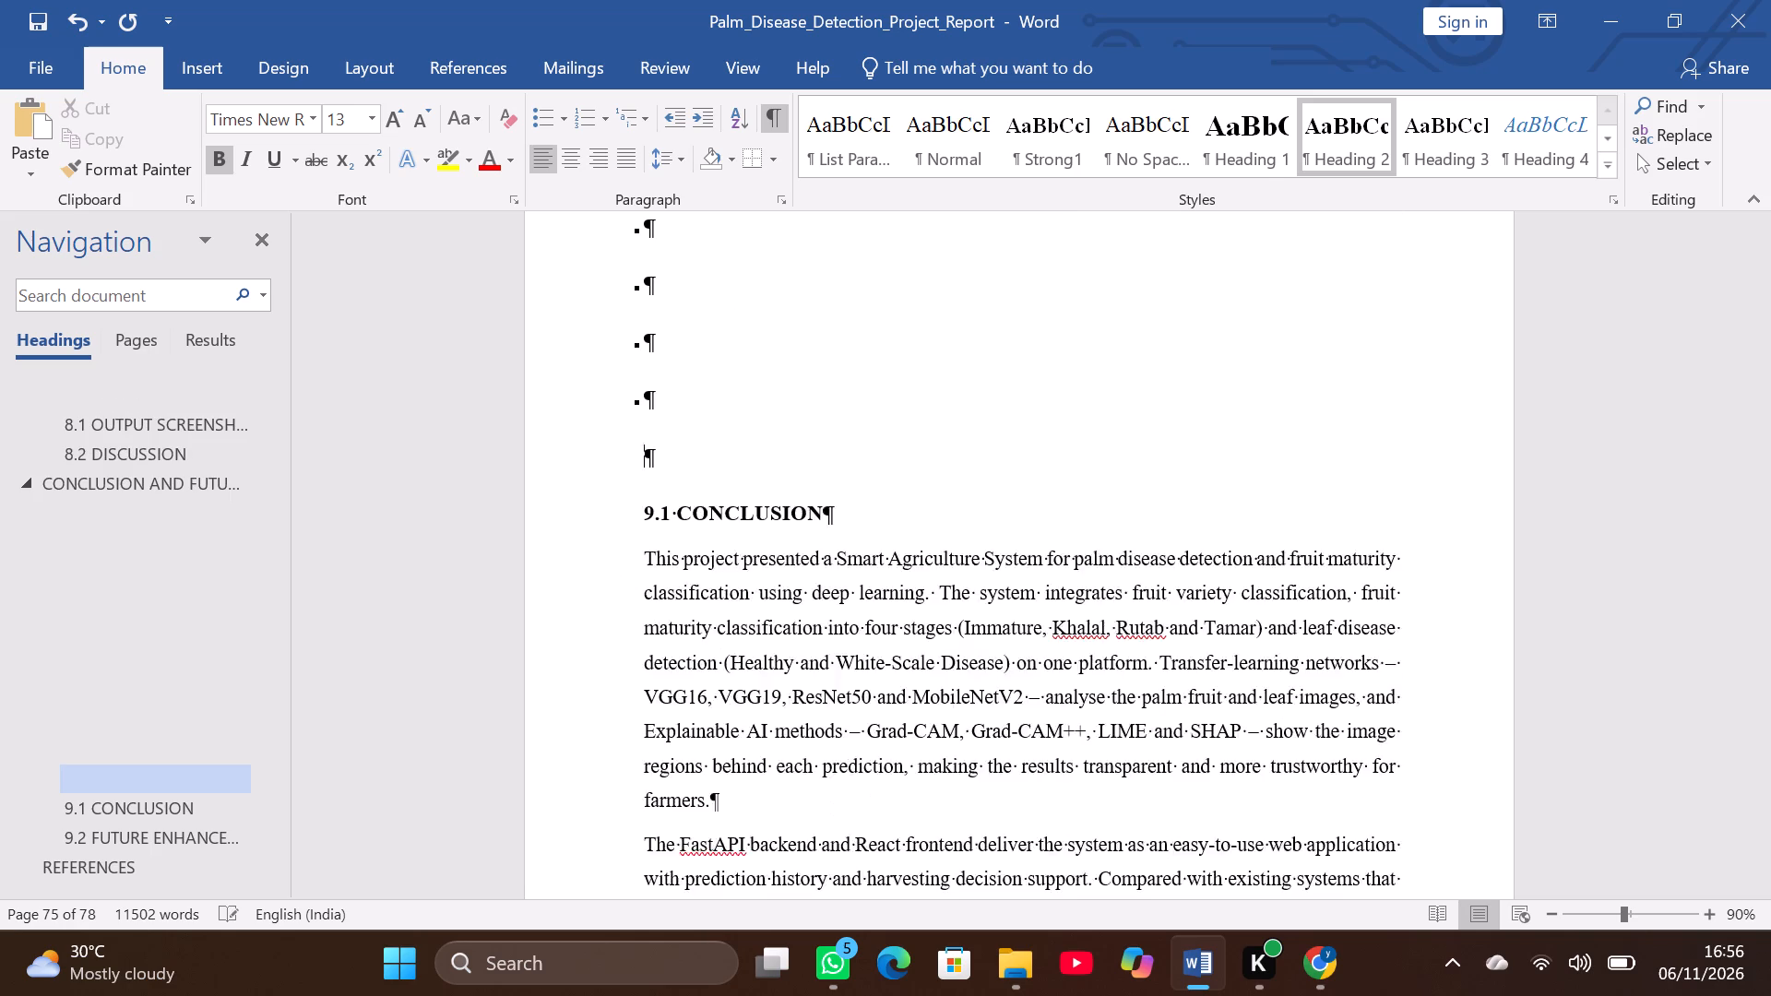
key("BackSpace")
key("BackSpace")
Add three empty lines above the "9.1 CONCLUSION" heading to push it onto the following page.
key("Return")
key("Return")
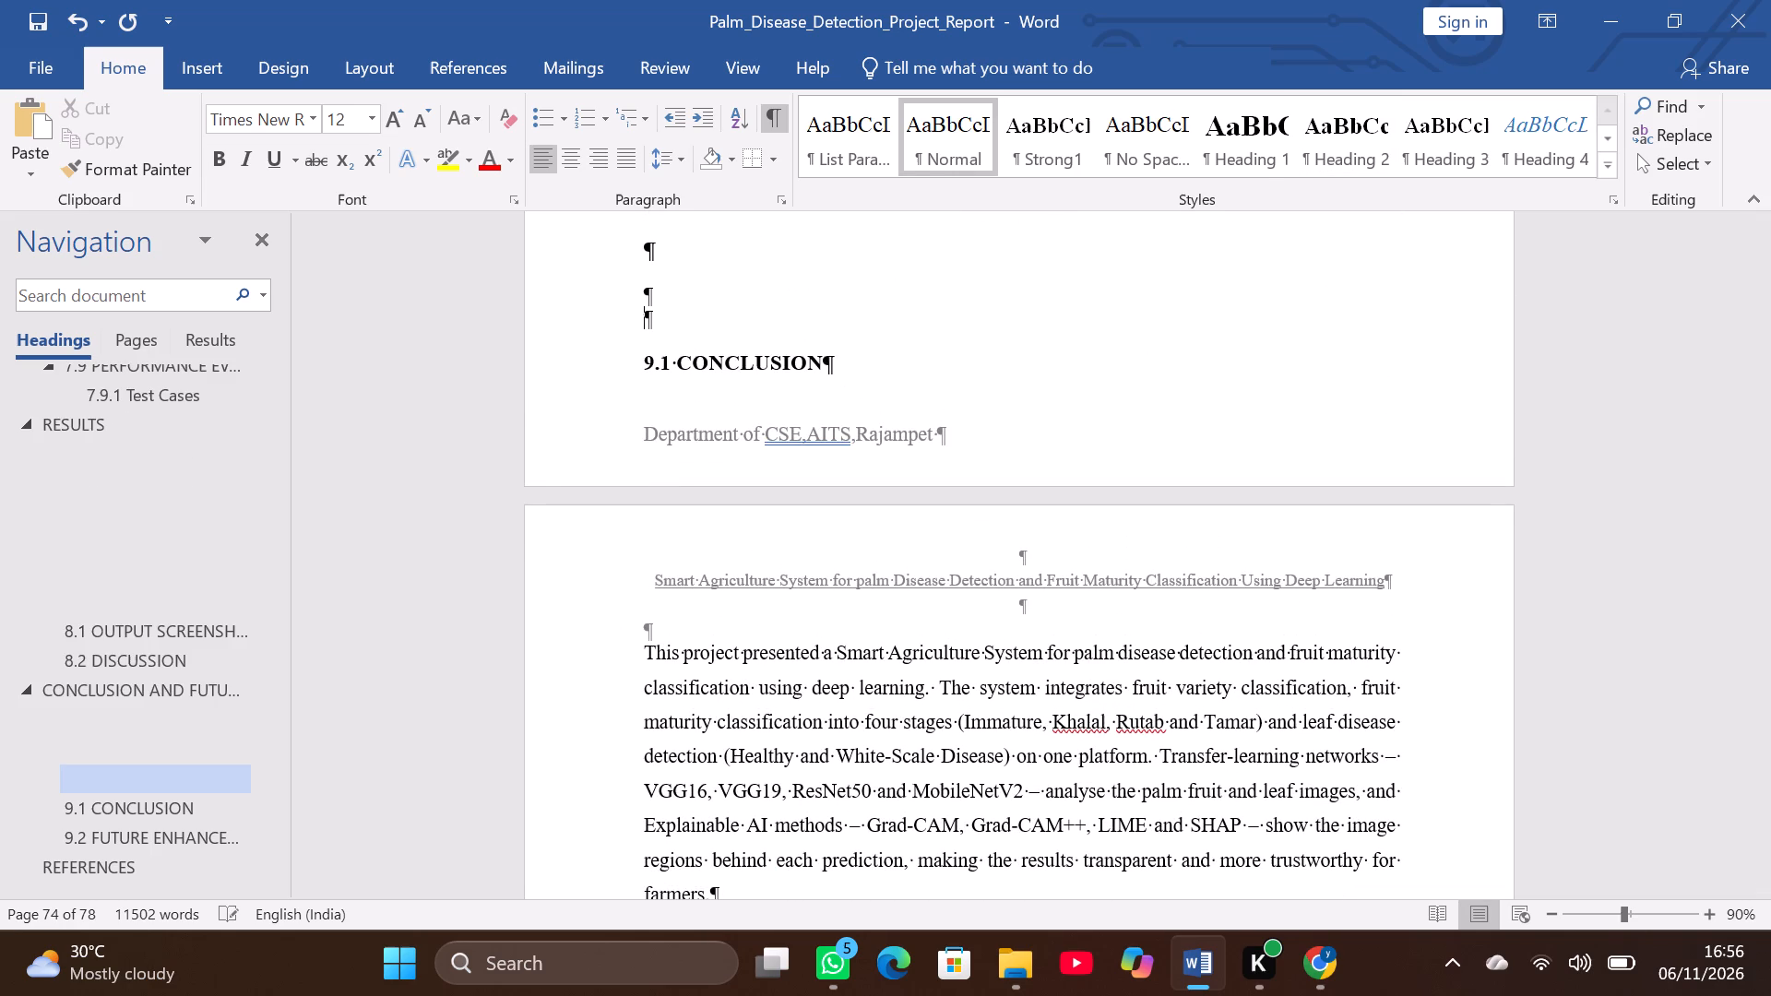
key("Return")
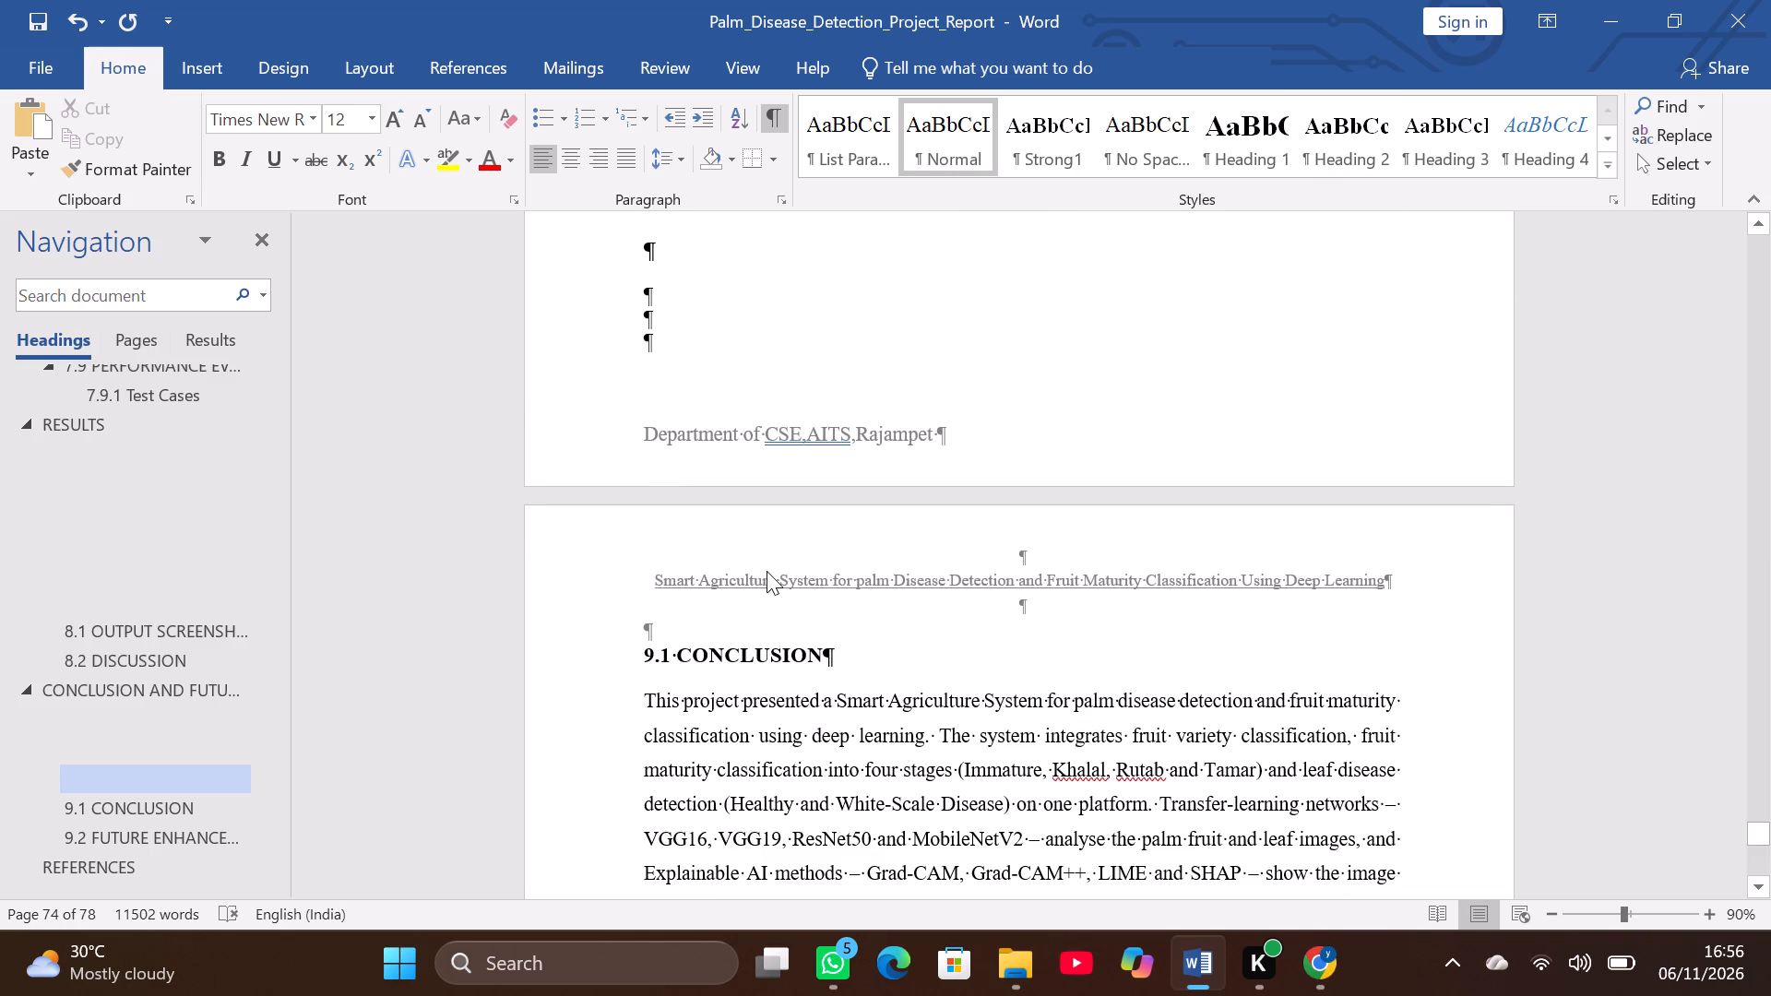
Review the layout from "9.1 CONCLUSION" to the end of the references, and back through the earlier chapters to "5.4.8 ER Diagram".
scroll(818, 828, "down", 11)
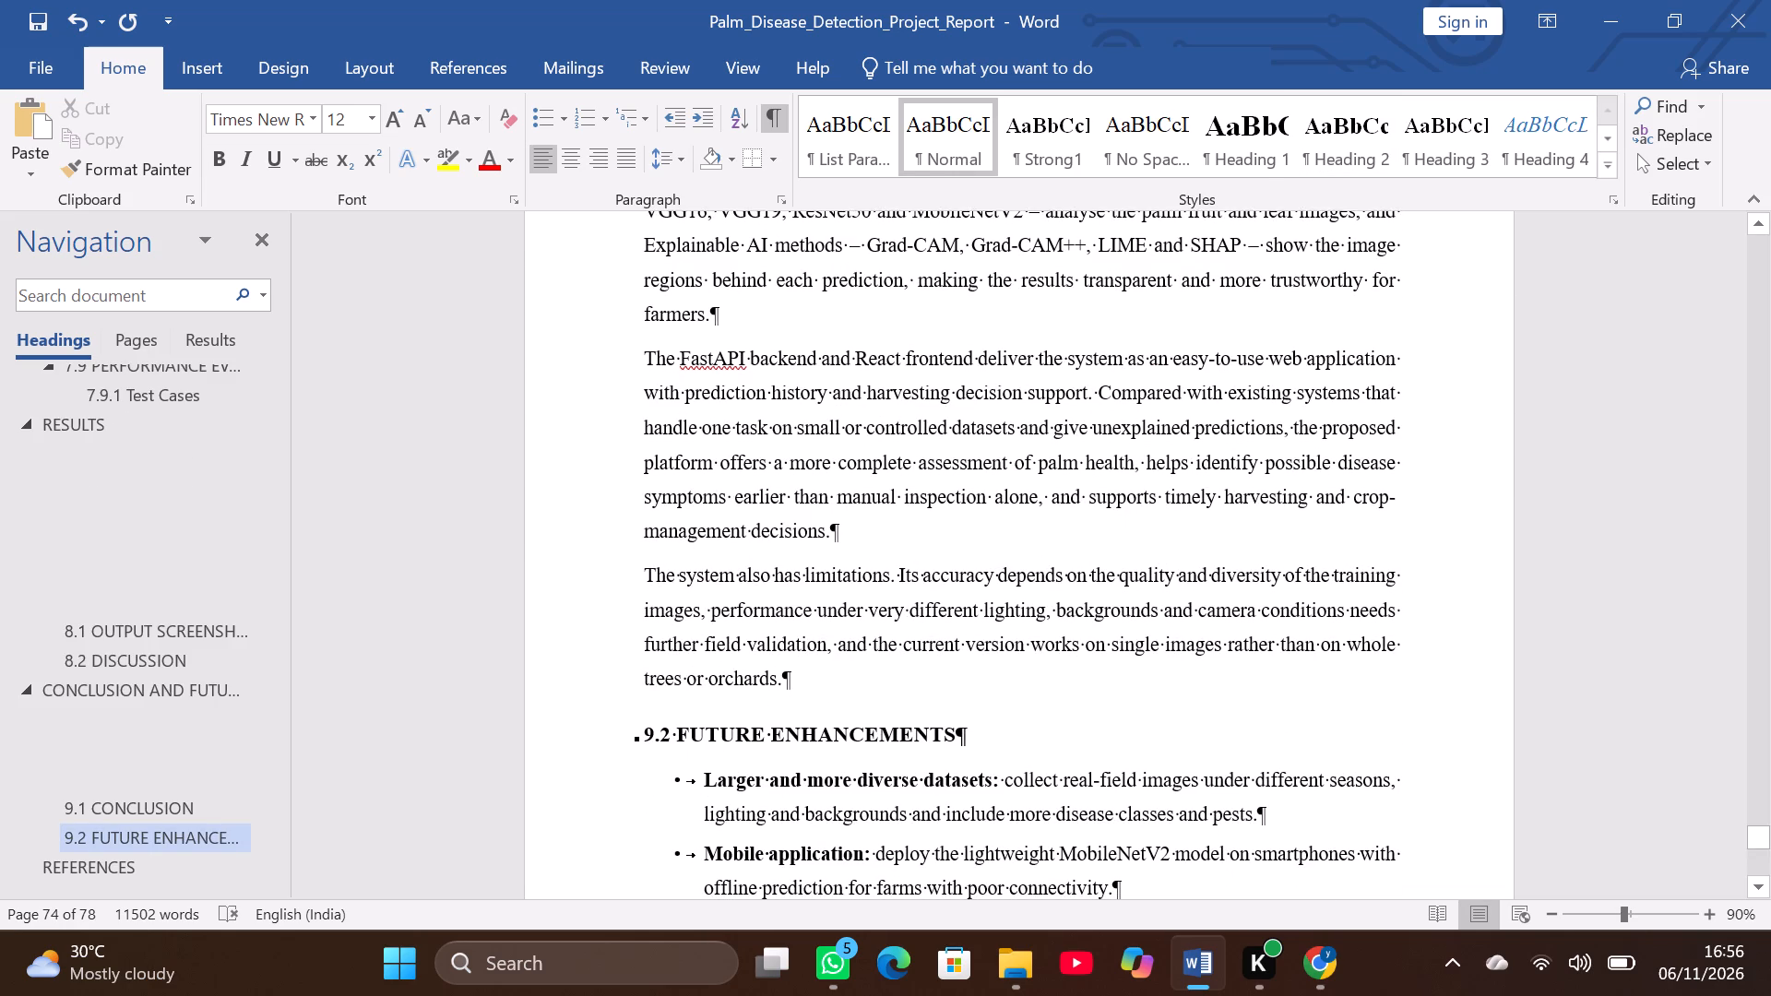
scroll(902, 709, "down", 10)
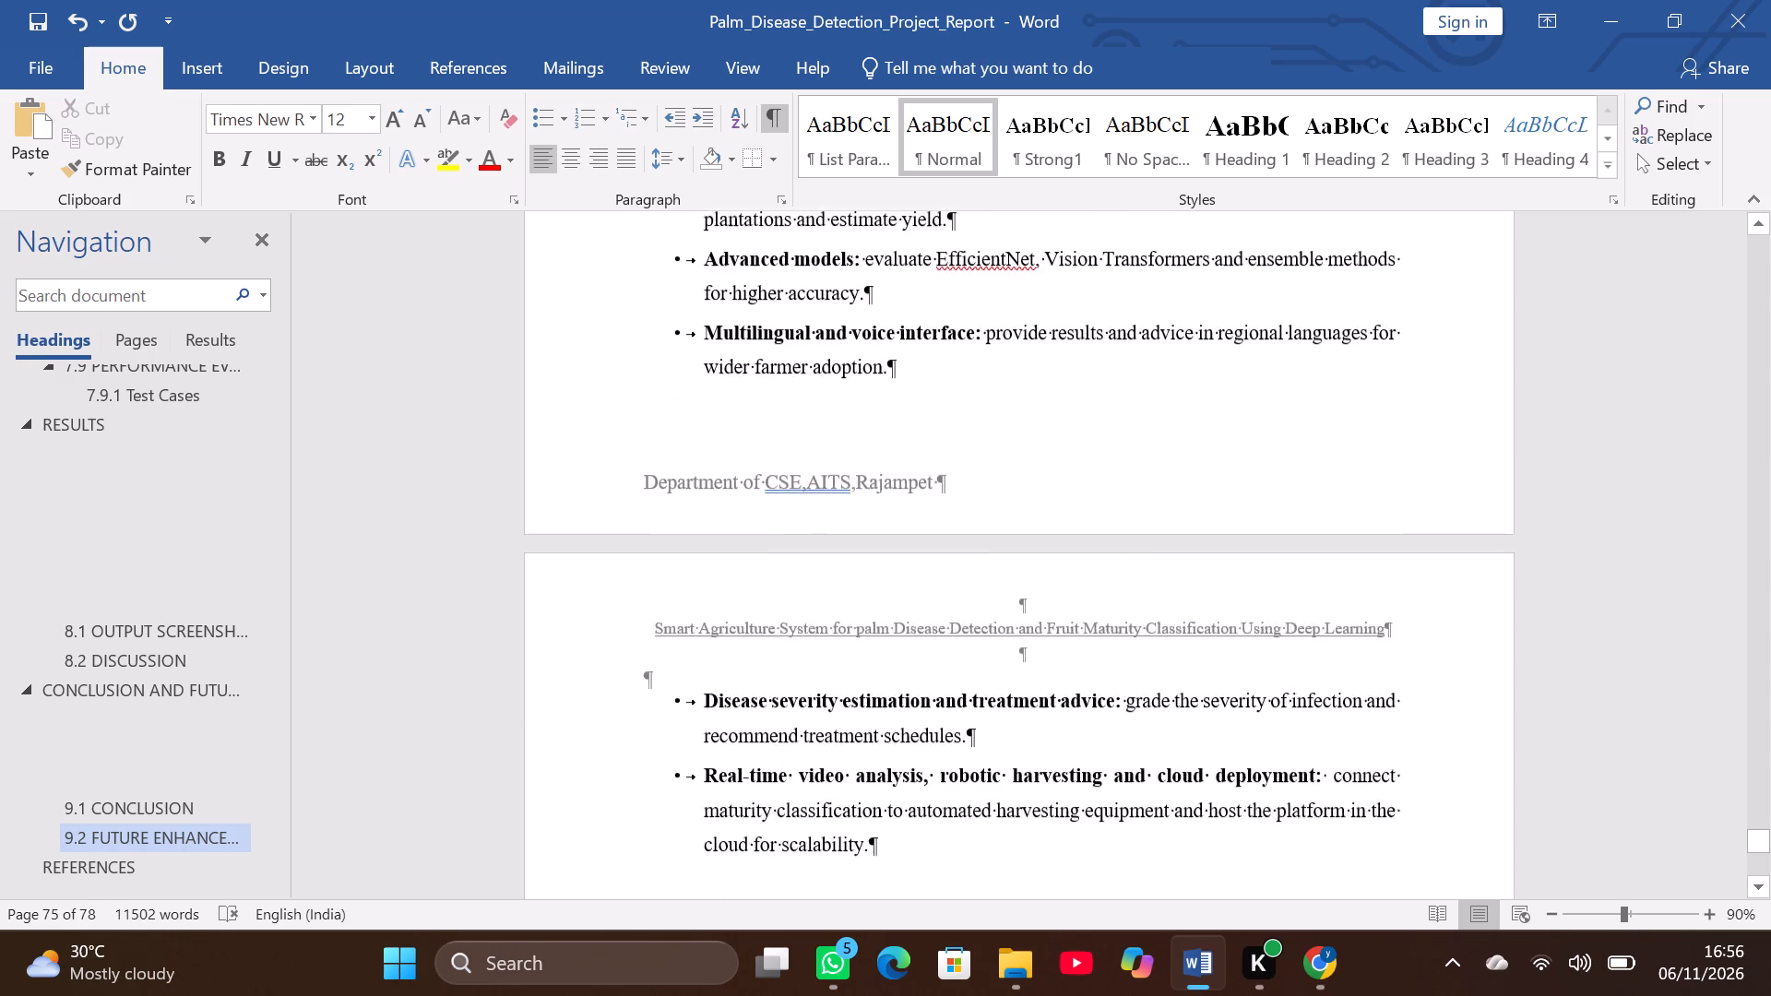
scroll(902, 709, "down", 14)
scroll(902, 709, "down", 20)
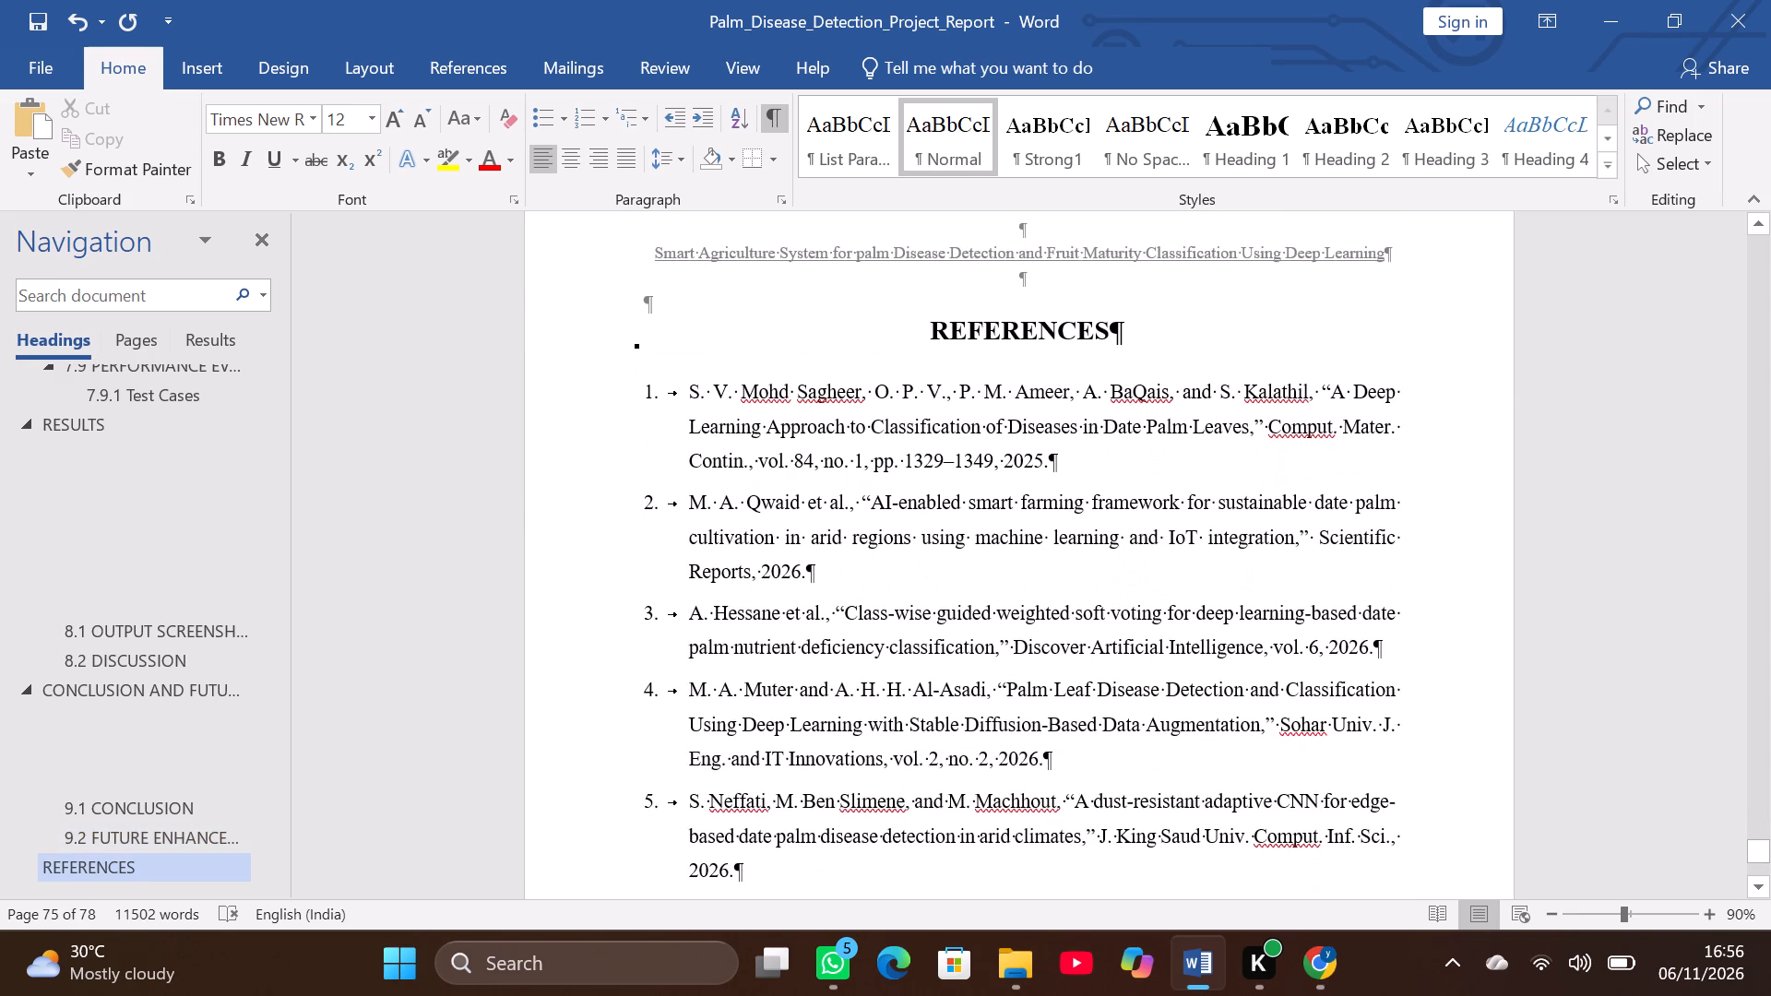
scroll(902, 709, "up", 1)
scroll(902, 709, "down", 20)
scroll(902, 709, "down", 3)
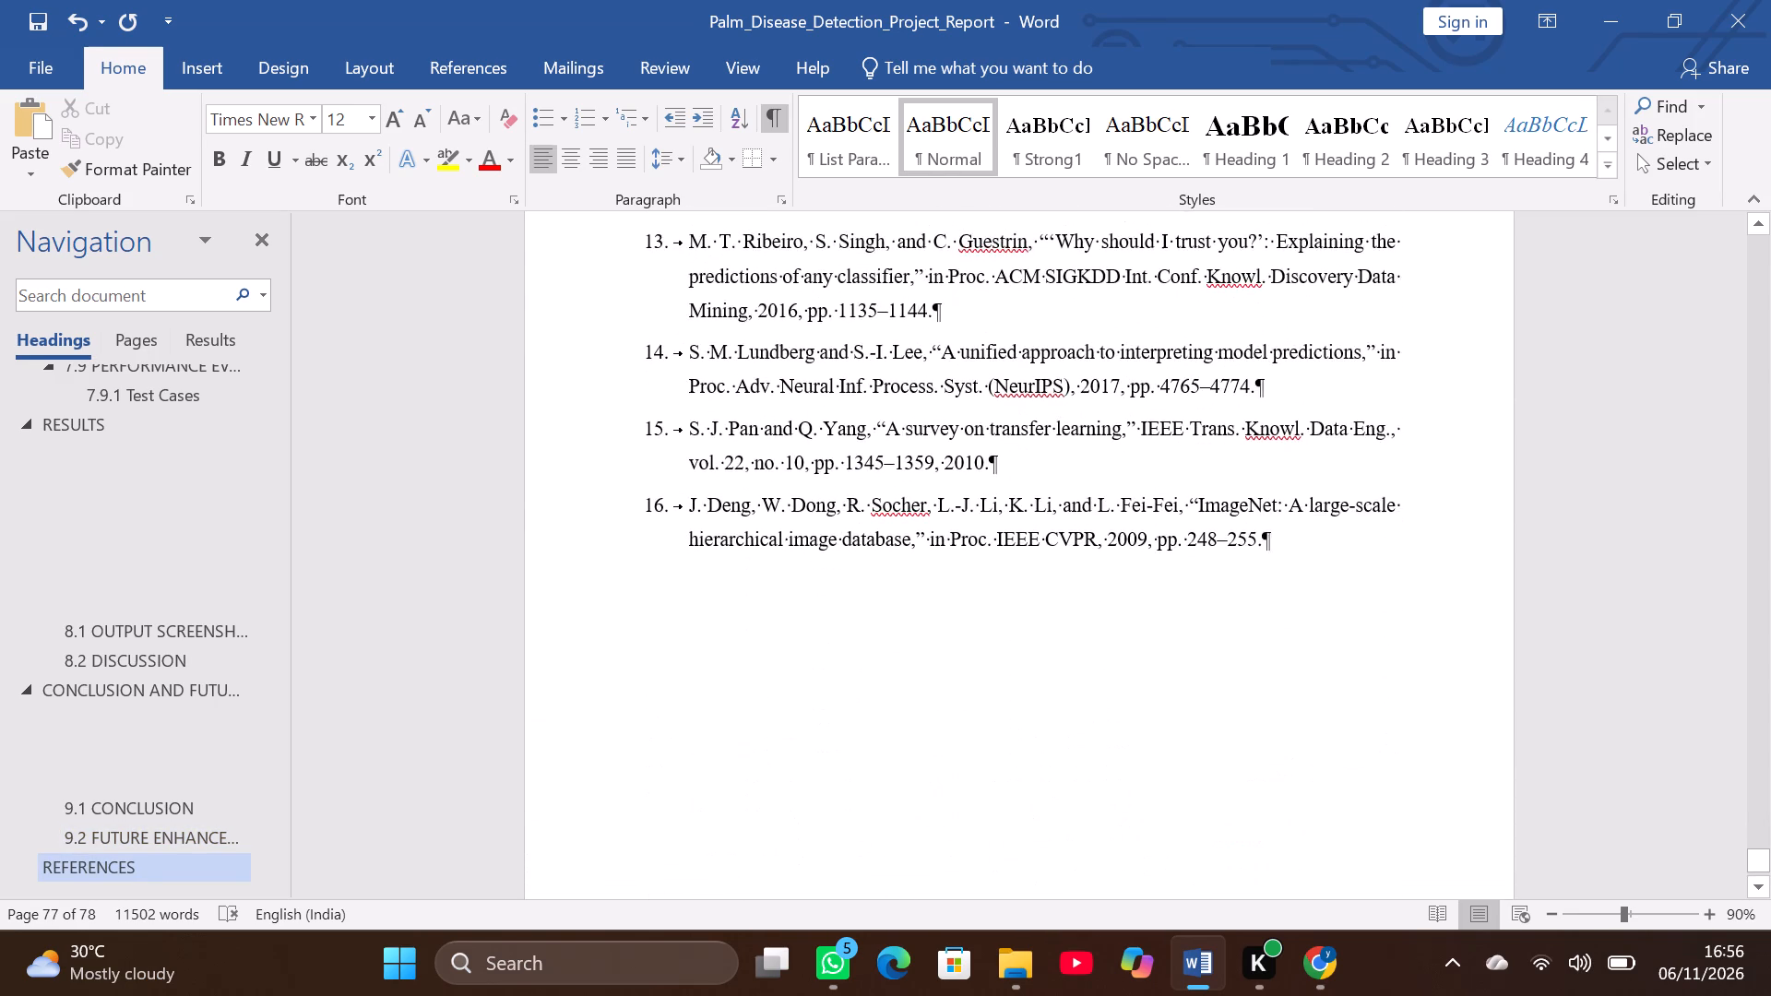
scroll(902, 709, "down", 7)
scroll(902, 709, "up", 20)
scroll(902, 709, "up", 20)
scroll(902, 709, "up", 20)
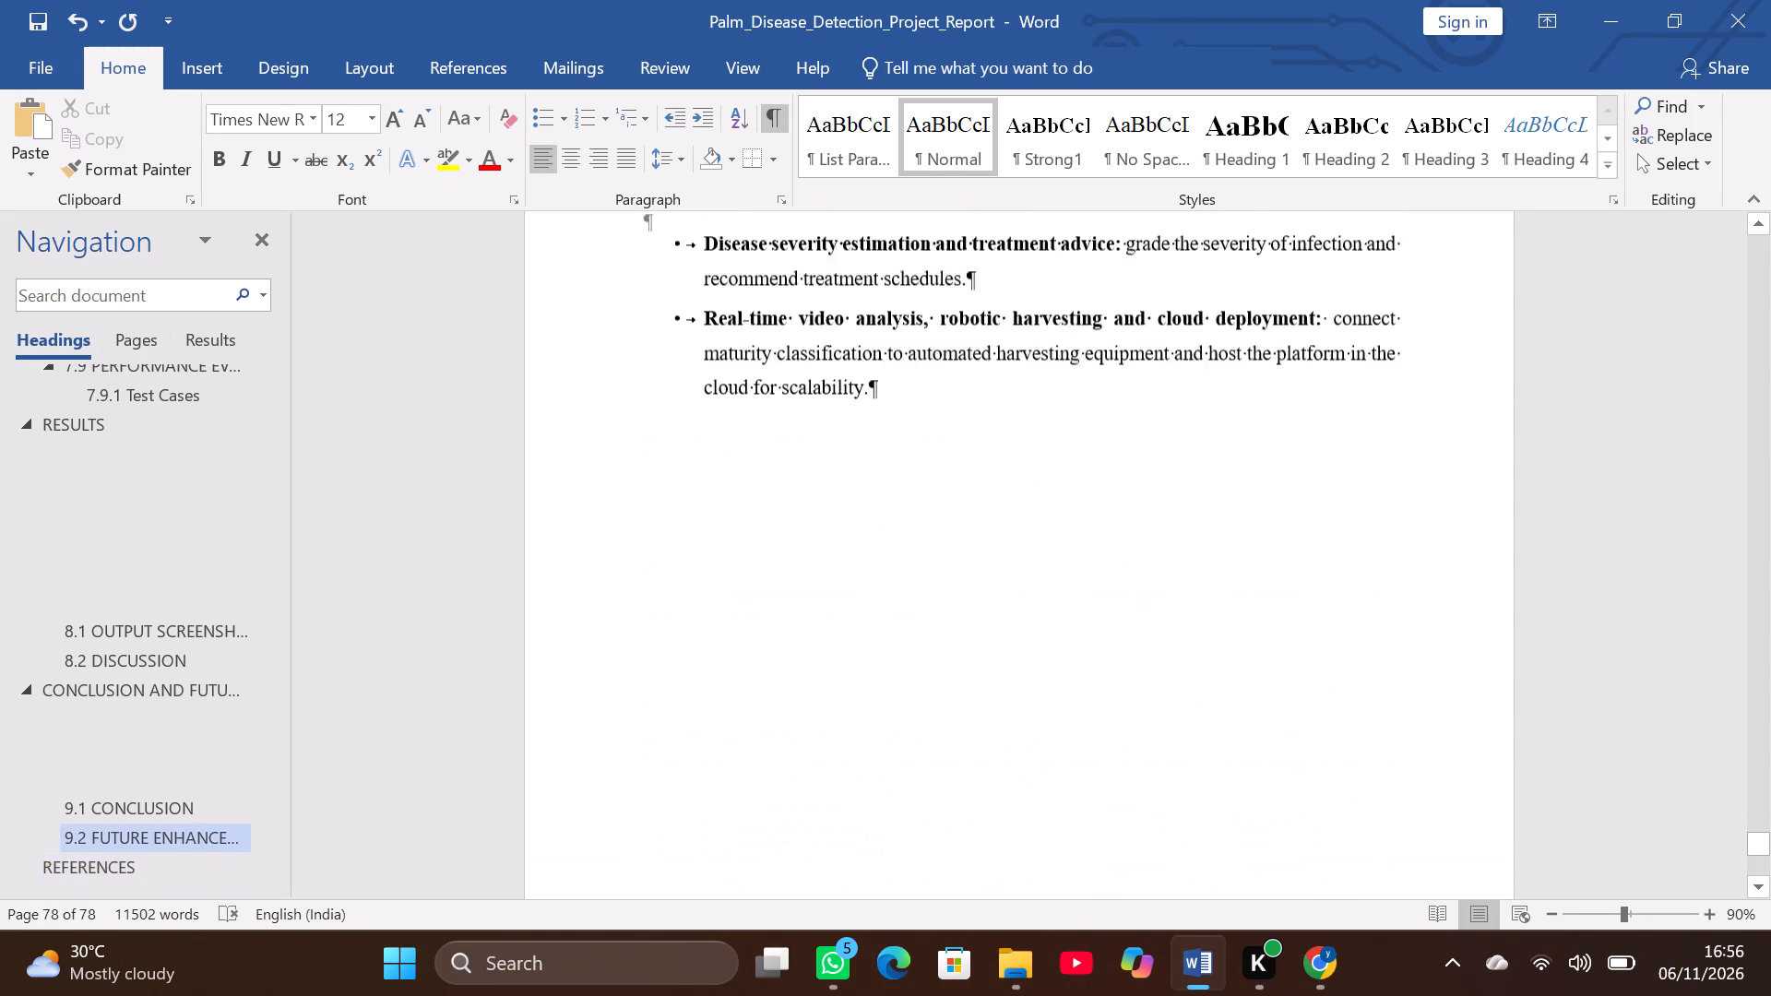
scroll(902, 709, "up", 20)
scroll(902, 709, "up", 20)
scroll(902, 709, "up", 20)
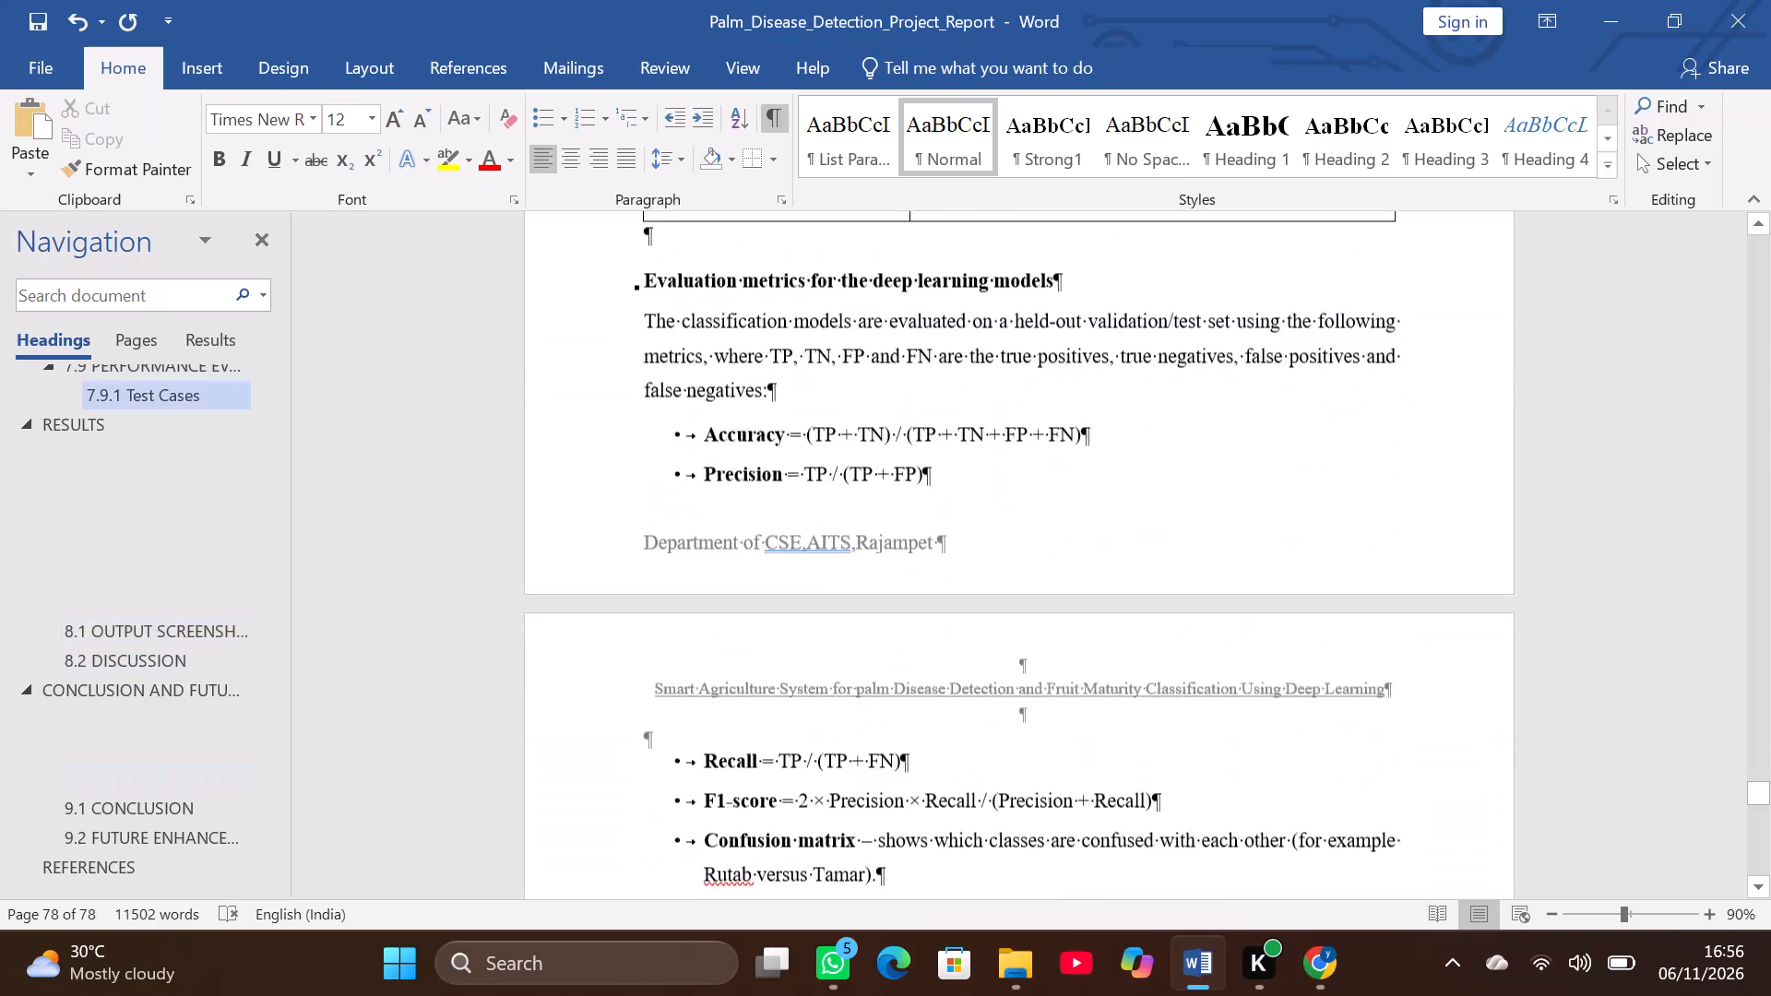
scroll(902, 709, "up", 20)
scroll(902, 709, "up", 20)
scroll(902, 709, "up", 20)
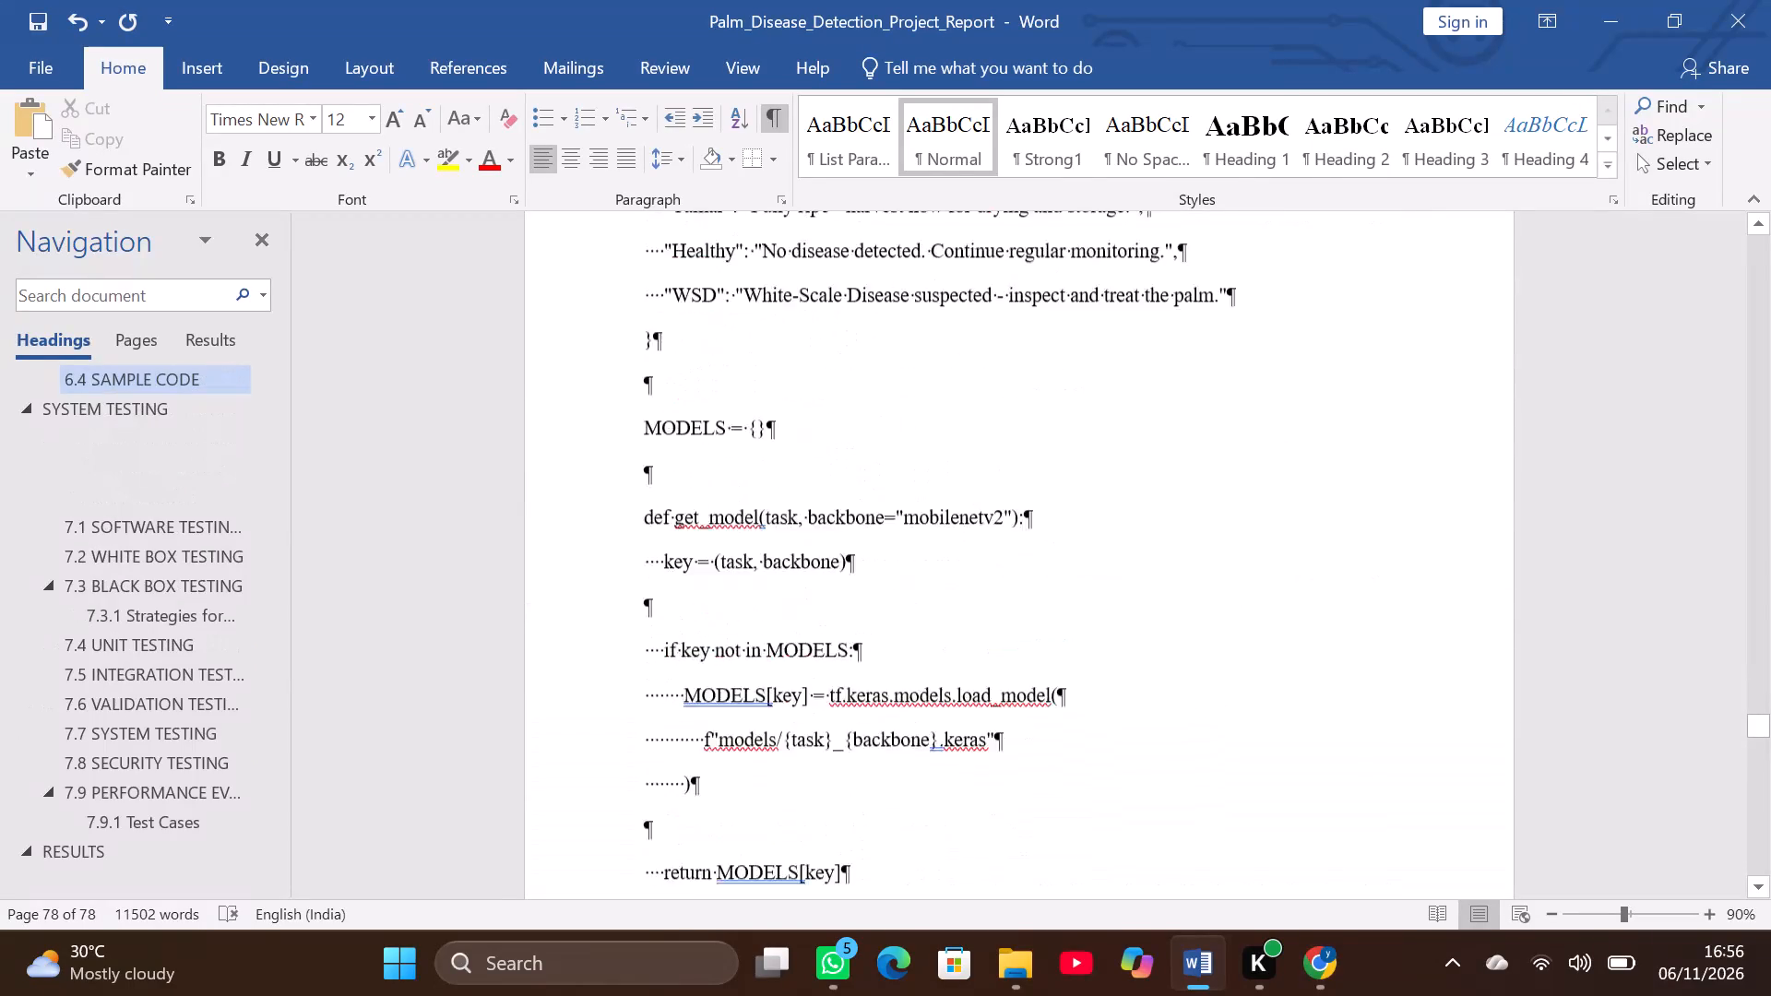
scroll(902, 709, "up", 20)
scroll(902, 709, "up", 20)
scroll(902, 709, "up", 20)
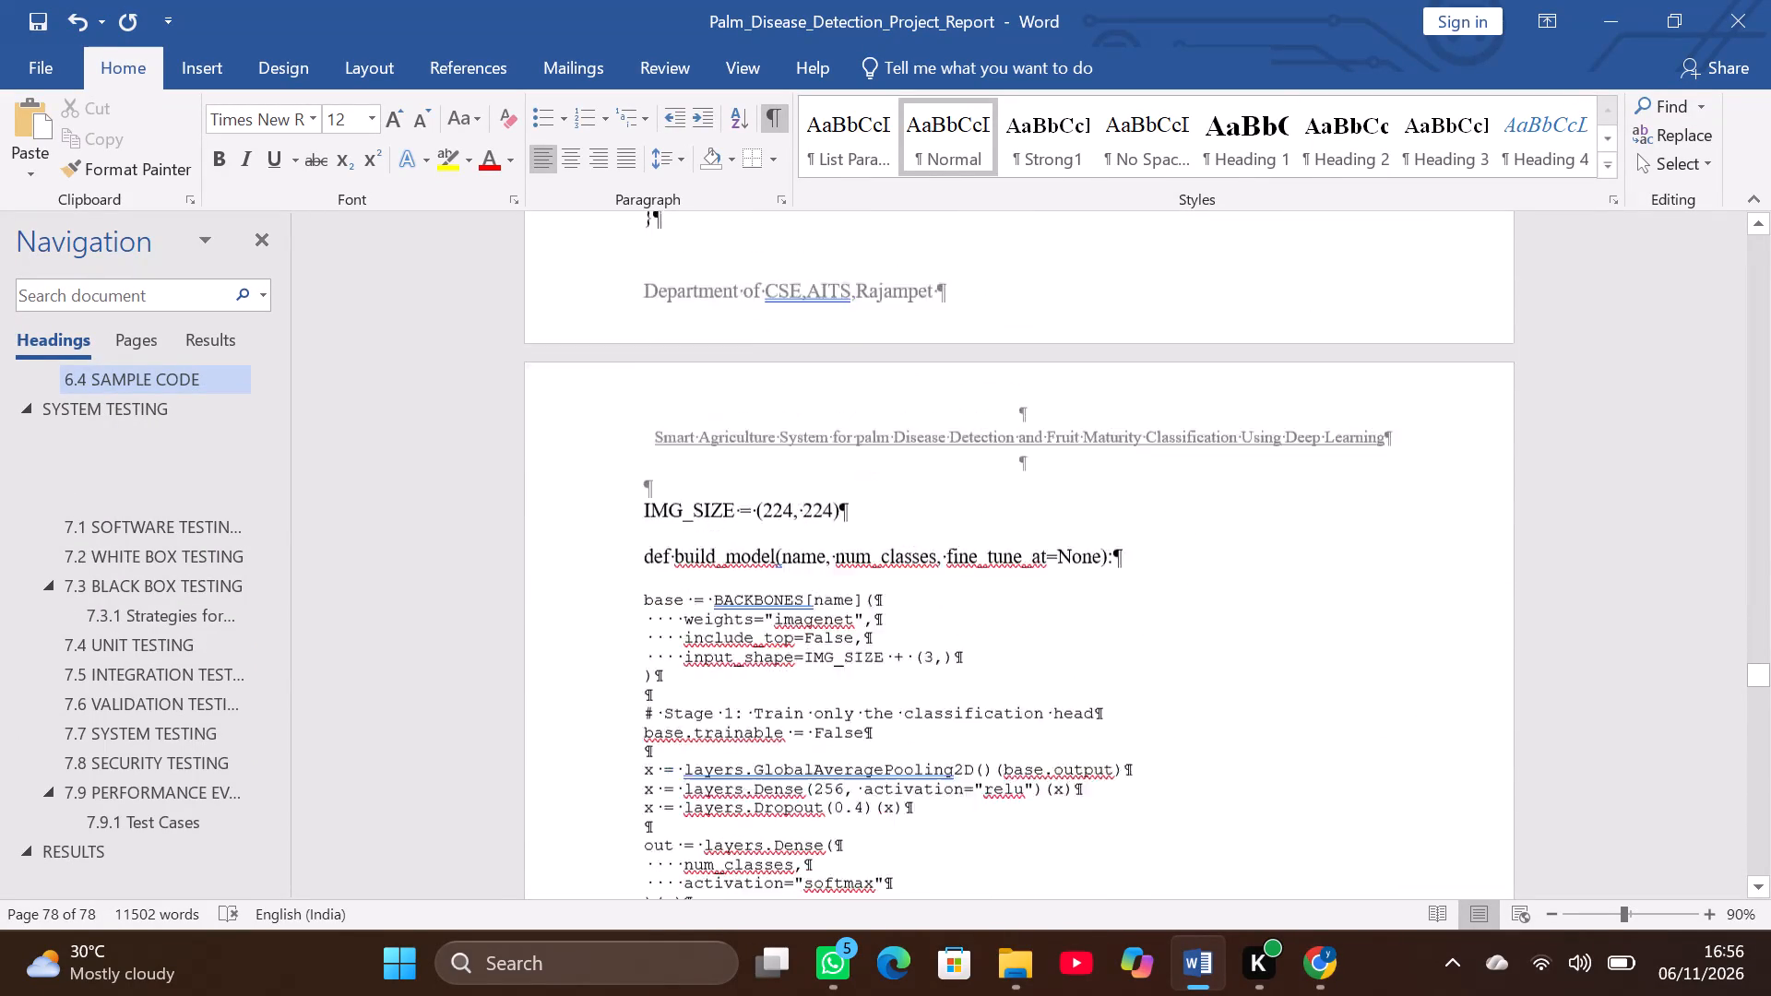
scroll(902, 709, "up", 20)
scroll(902, 709, "up", 20)
scroll(902, 709, "up", 7)
scroll(902, 709, "up", 20)
scroll(902, 709, "up", 20)
scroll(902, 709, "up", 20)
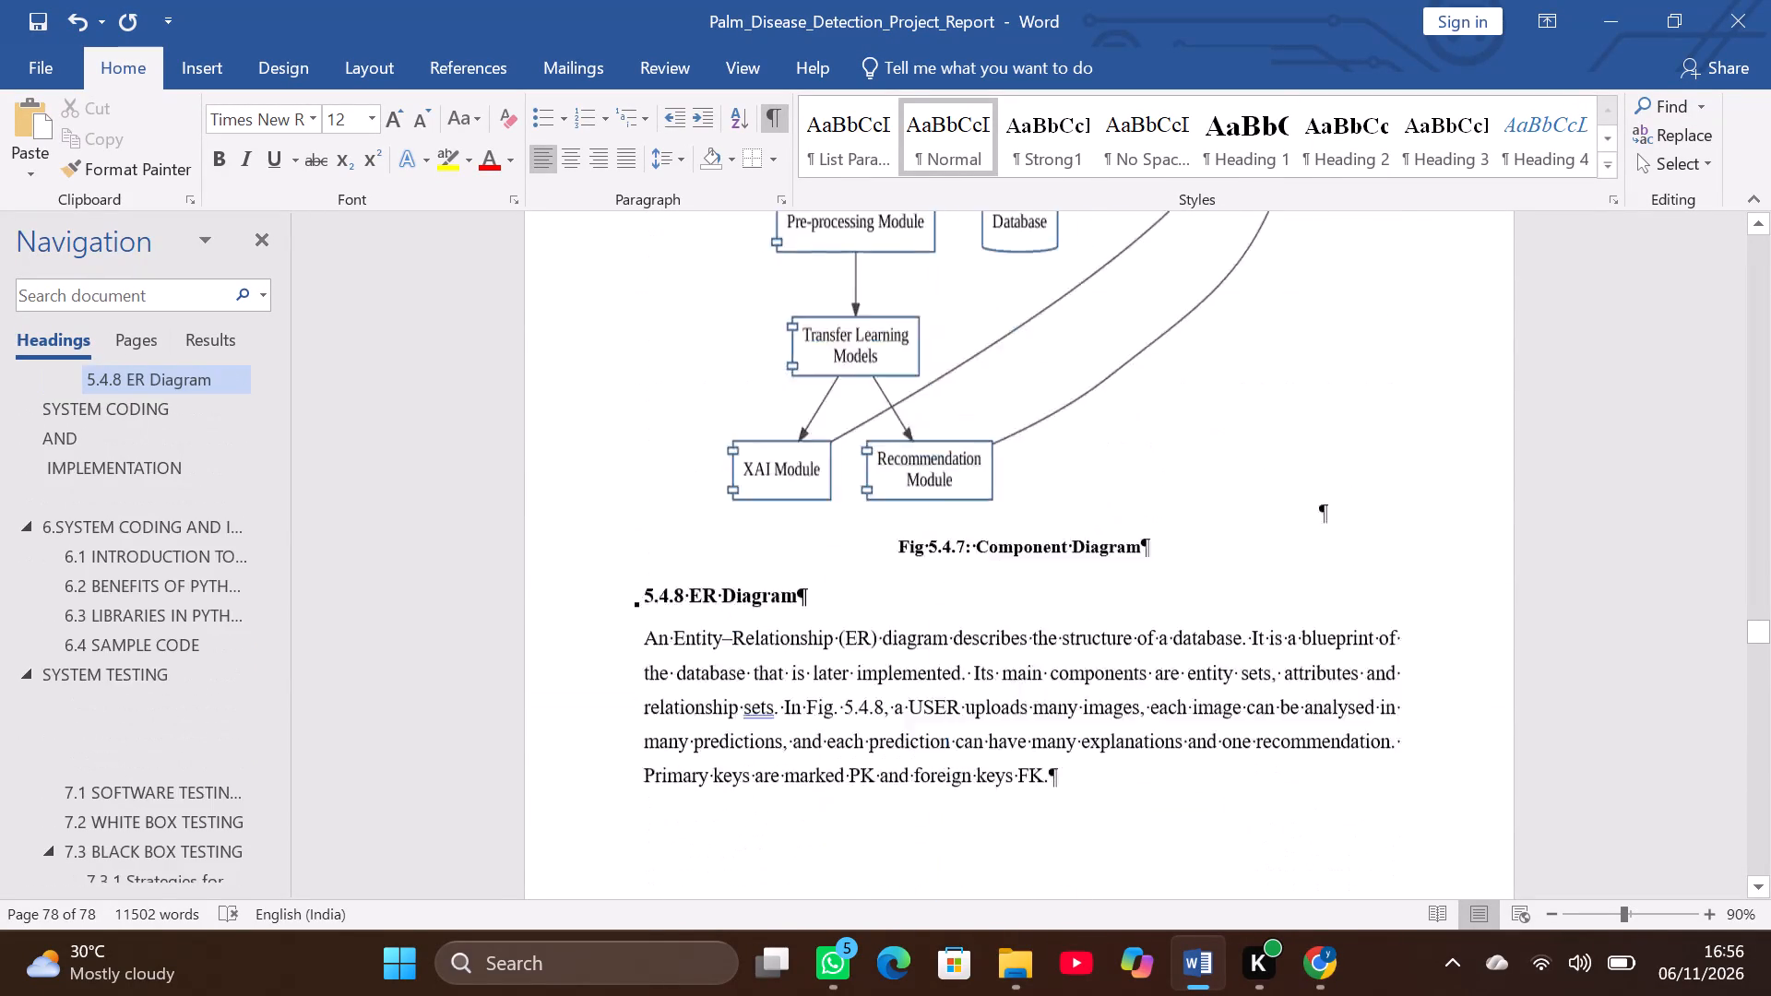
Save the palm disease detection report with the latest Chapter 9 page layout changes.
scroll(902, 709, "up", 20)
scroll(902, 709, "up", 20)
scroll(902, 709, "up", 20)
scroll(902, 709, "up", 19)
scroll(902, 709, "up", 3)
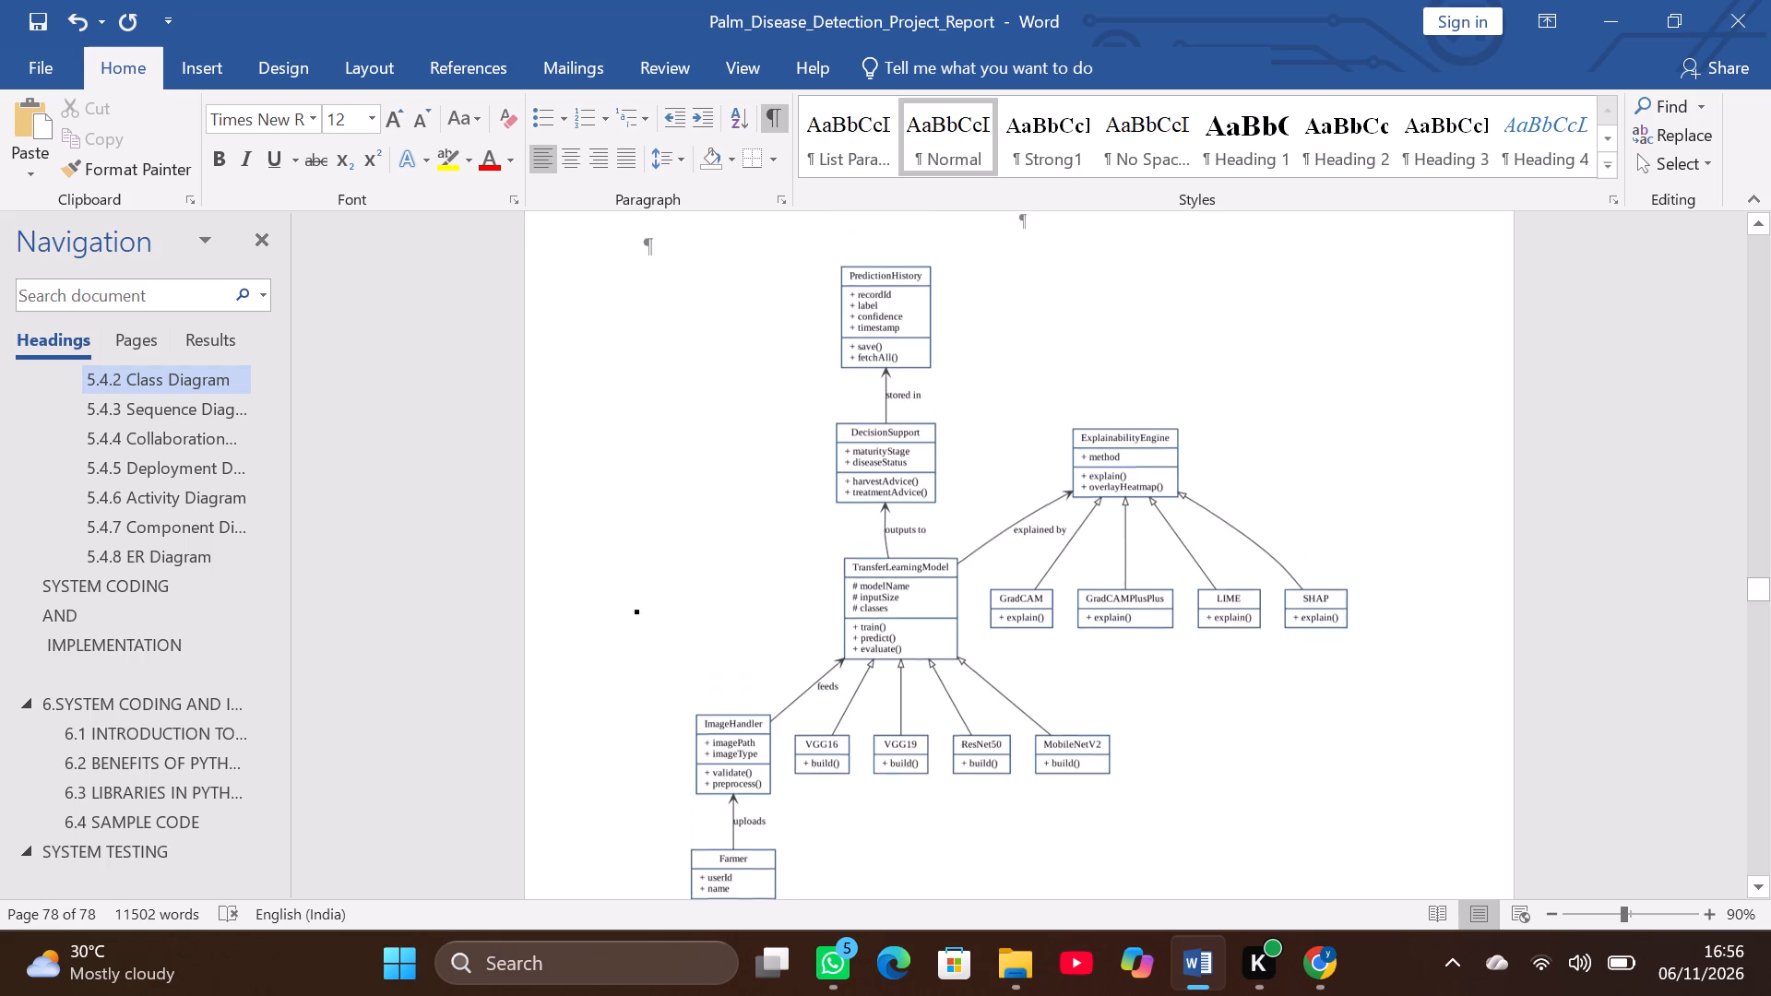
scroll(902, 709, "up", 20)
scroll(902, 709, "up", 20)
scroll(902, 709, "up", 19)
key("ctrl+s")
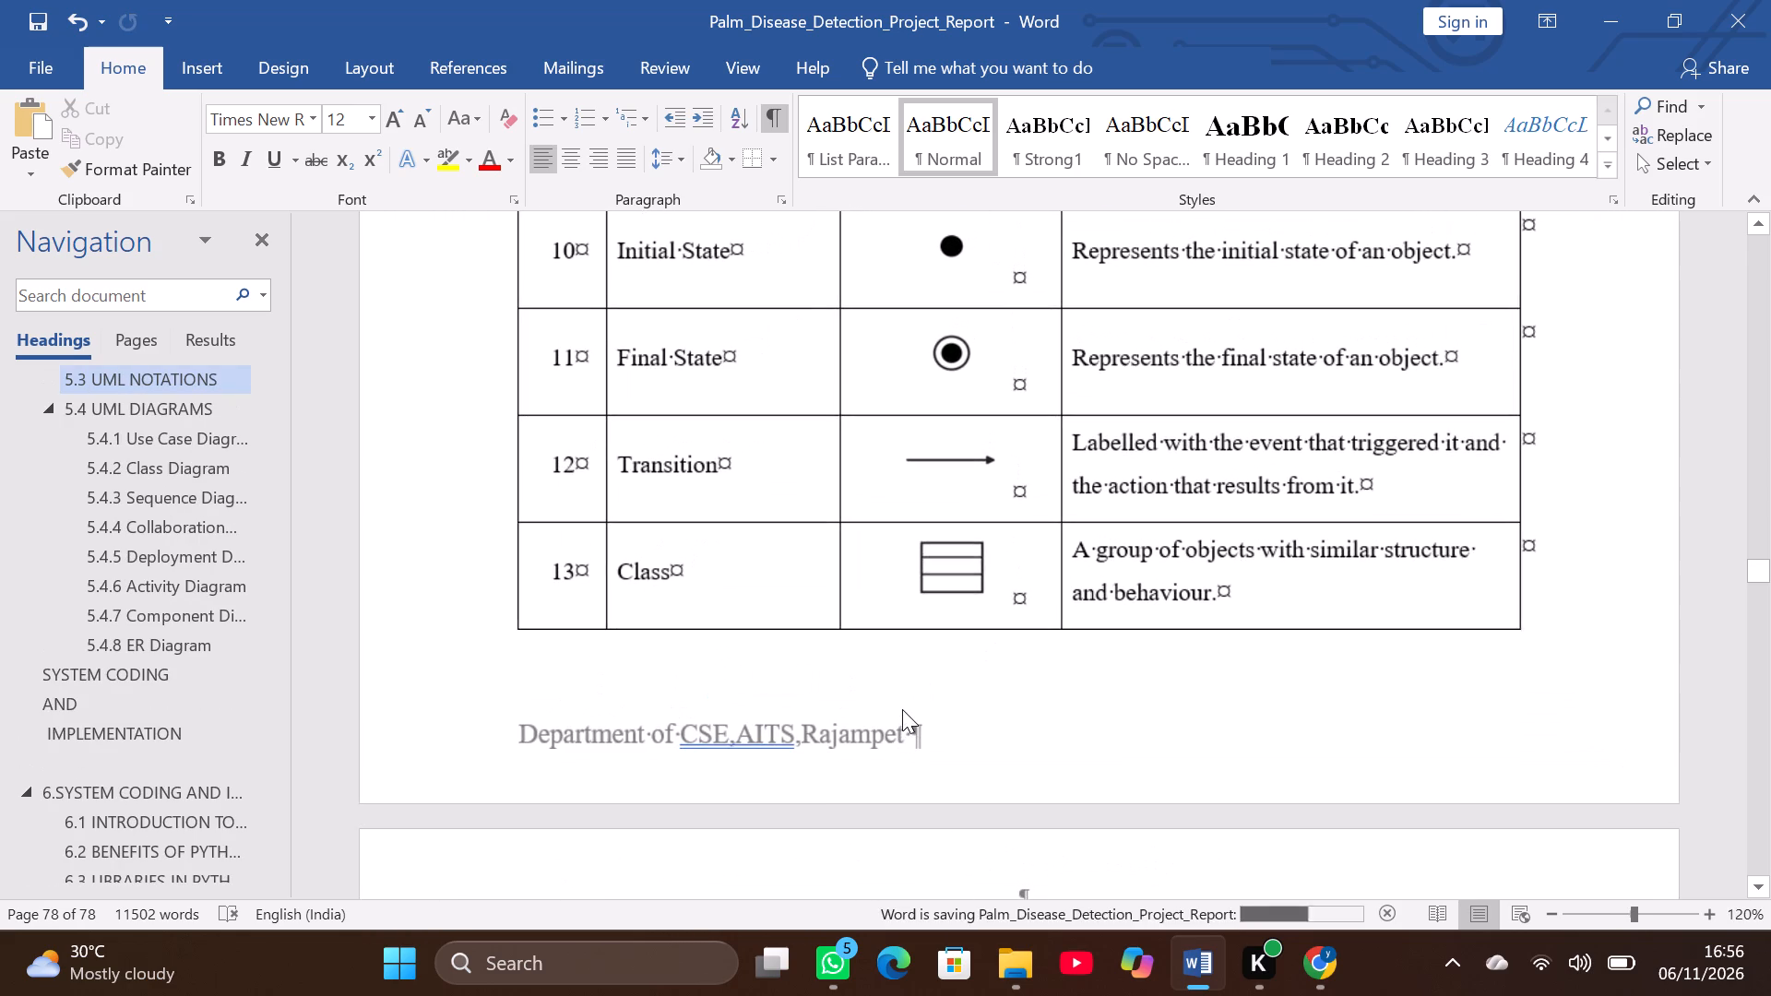
key("ctrl+s")
Delete five empty lines above the "CHAPTER 4" title to raise it on its title page.
scroll(902, 709, "up", 20)
scroll(902, 709, "up", 9)
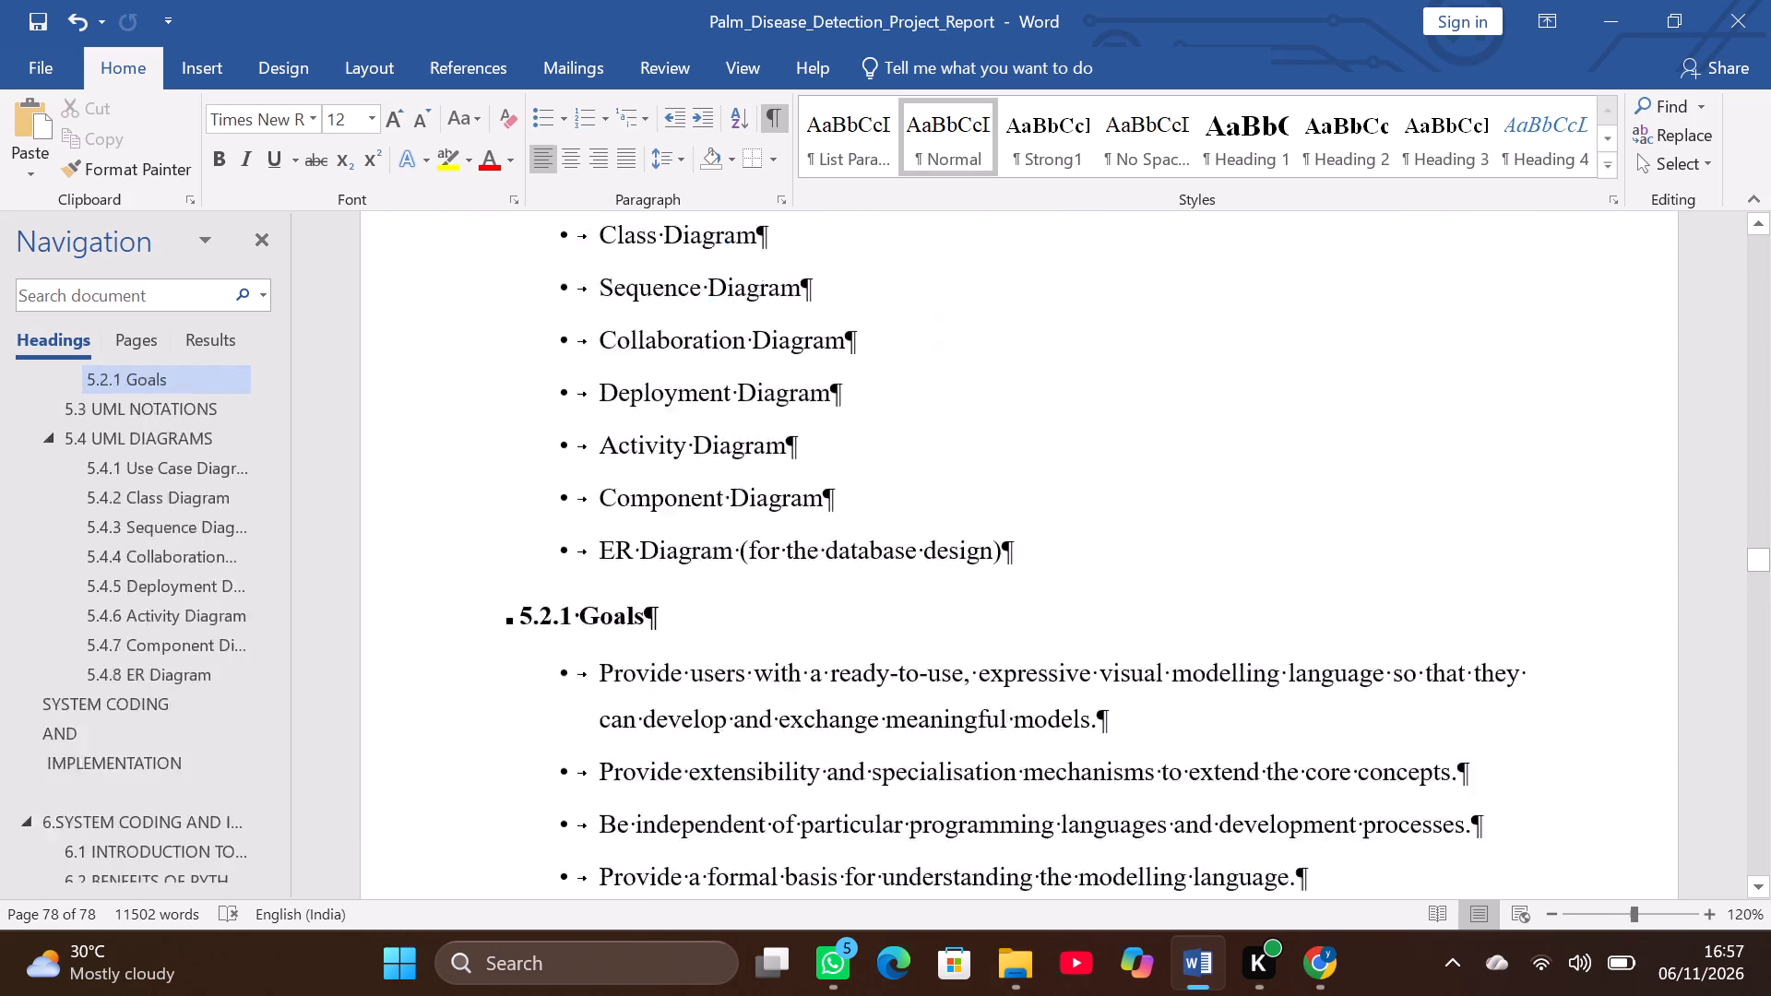
scroll(902, 709, "up", 20)
scroll(902, 709, "up", 20)
scroll(902, 709, "up", 20)
scroll(902, 709, "up", 9)
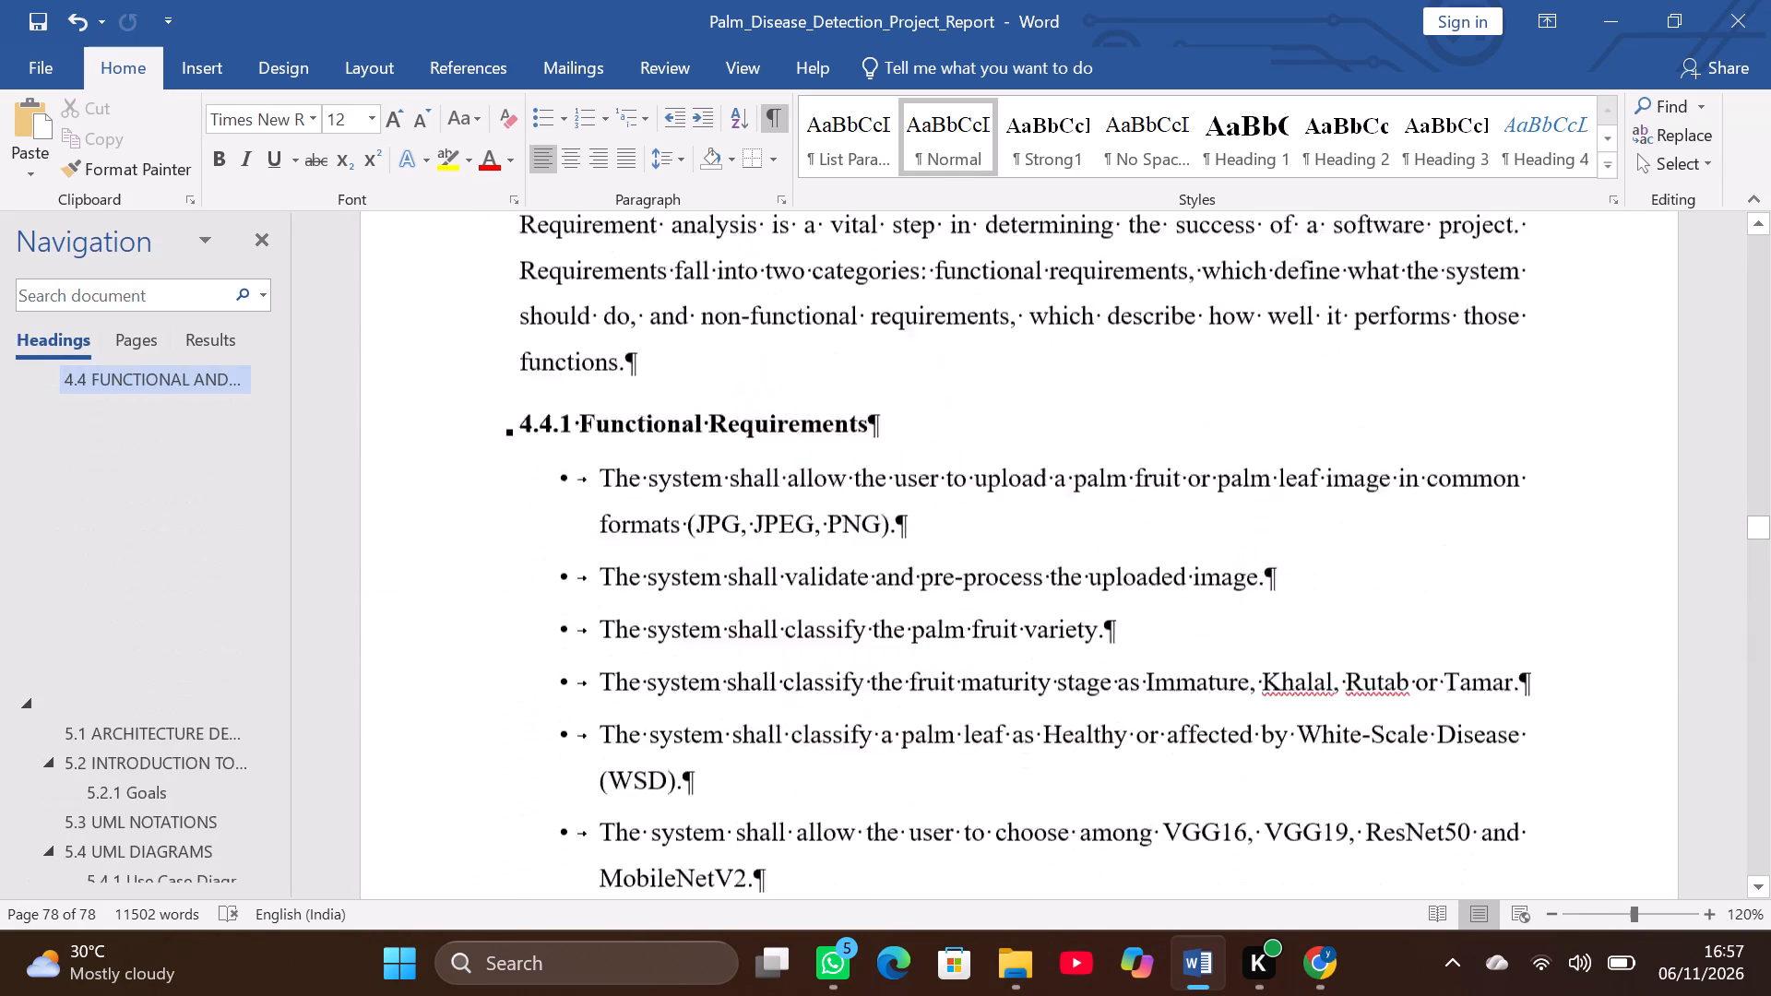
scroll(902, 709, "up", 20)
scroll(902, 709, "up", 20)
scroll(902, 709, "up", 20)
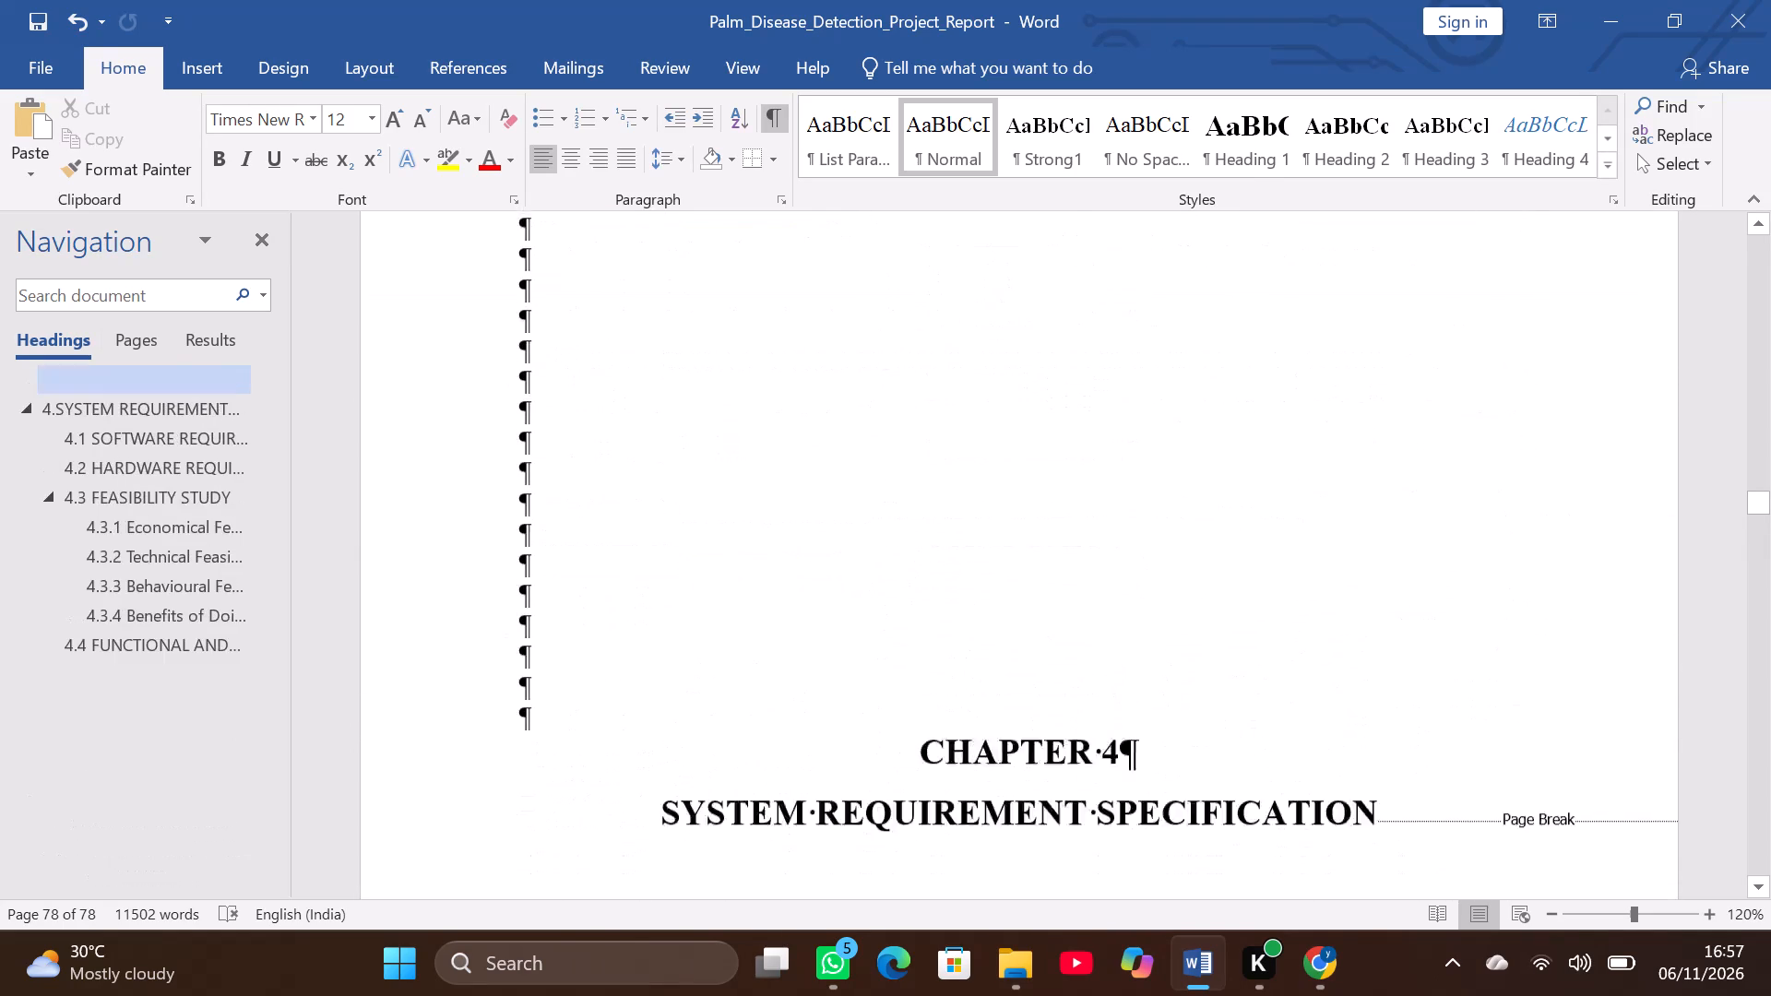
scroll(902, 709, "up", 20)
scroll(902, 709, "up", 10)
scroll(902, 709, "down", 20)
scroll(902, 709, "down", 20)
scroll(902, 709, "up", 4)
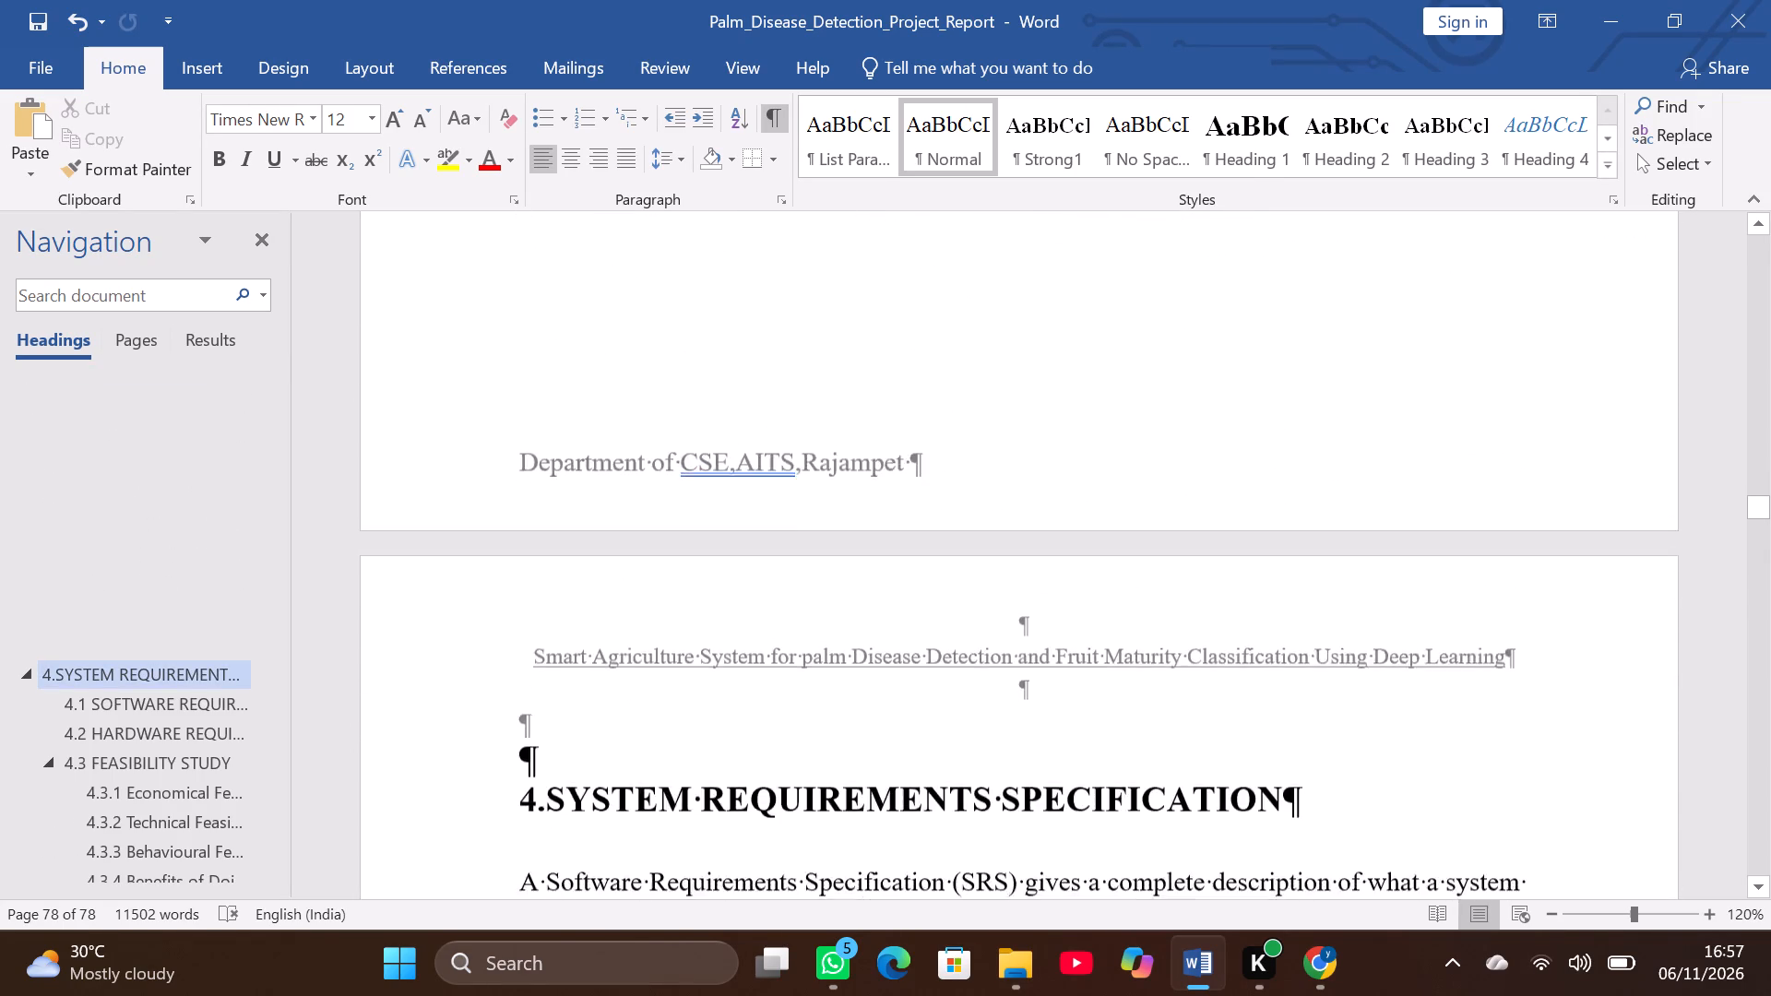
scroll(902, 709, "up", 12)
scroll(902, 709, "down", 1)
left_click(902, 709)
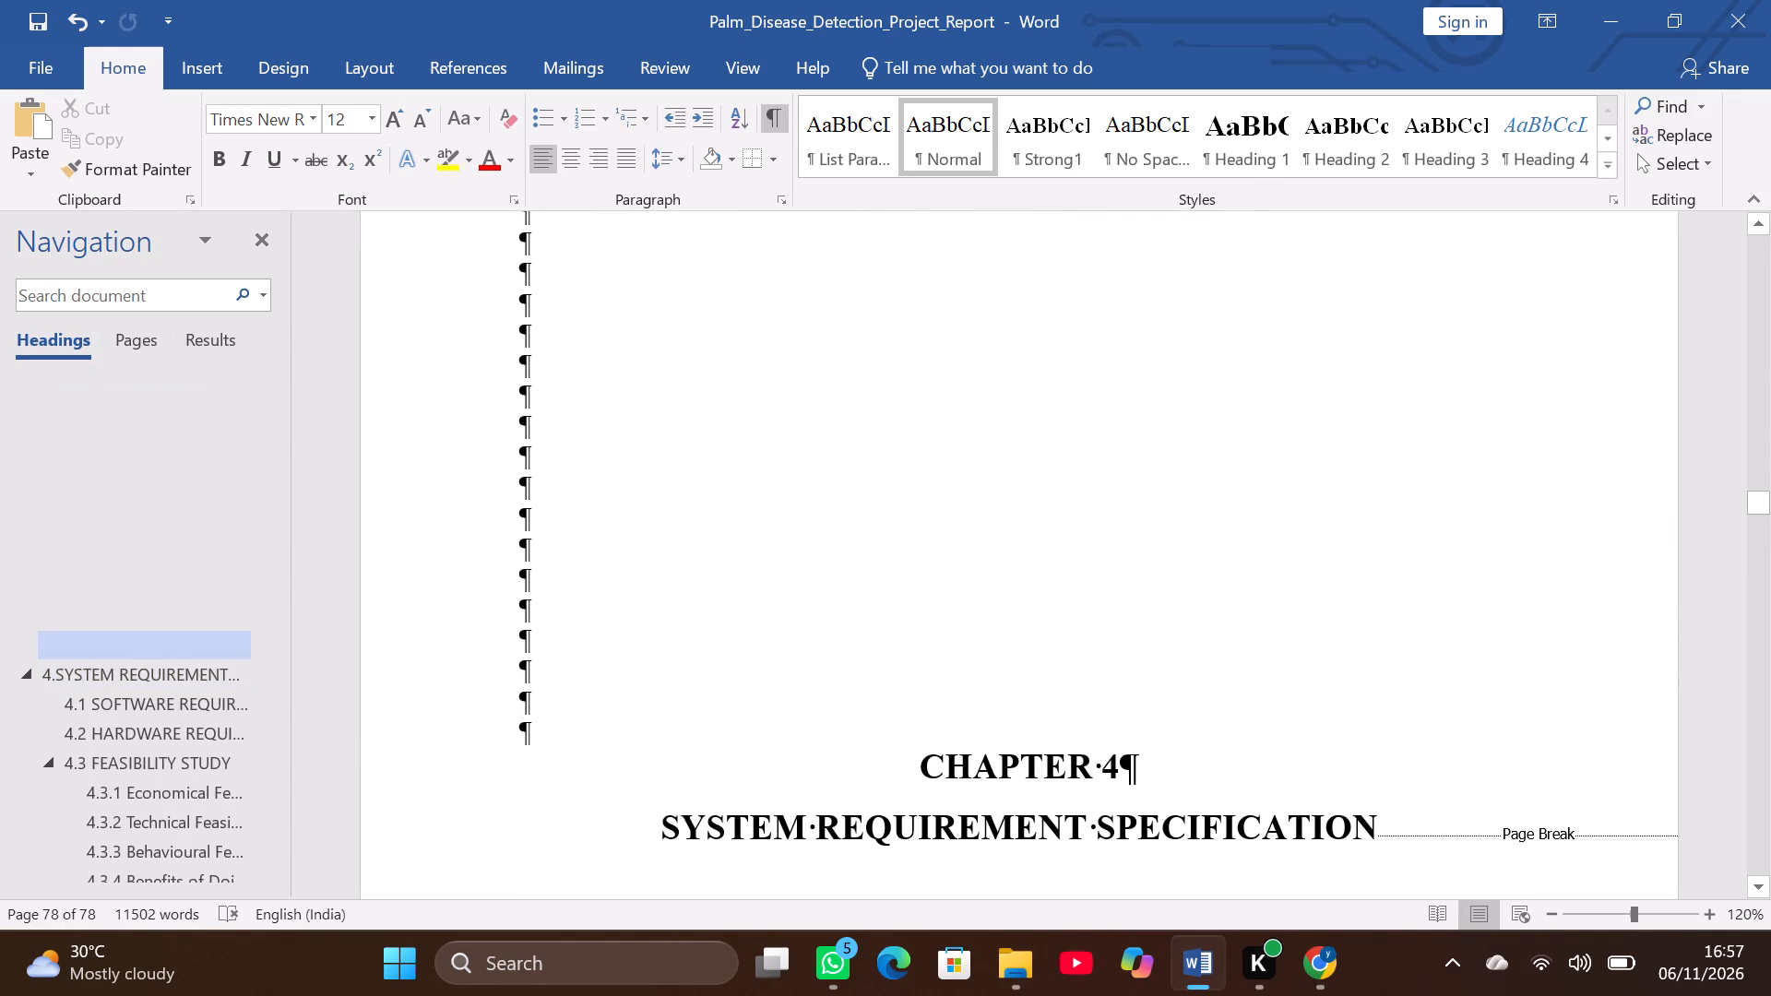
key("BackSpace")
key("BackSpace")
key("BackSpace")
key("BackSpace")
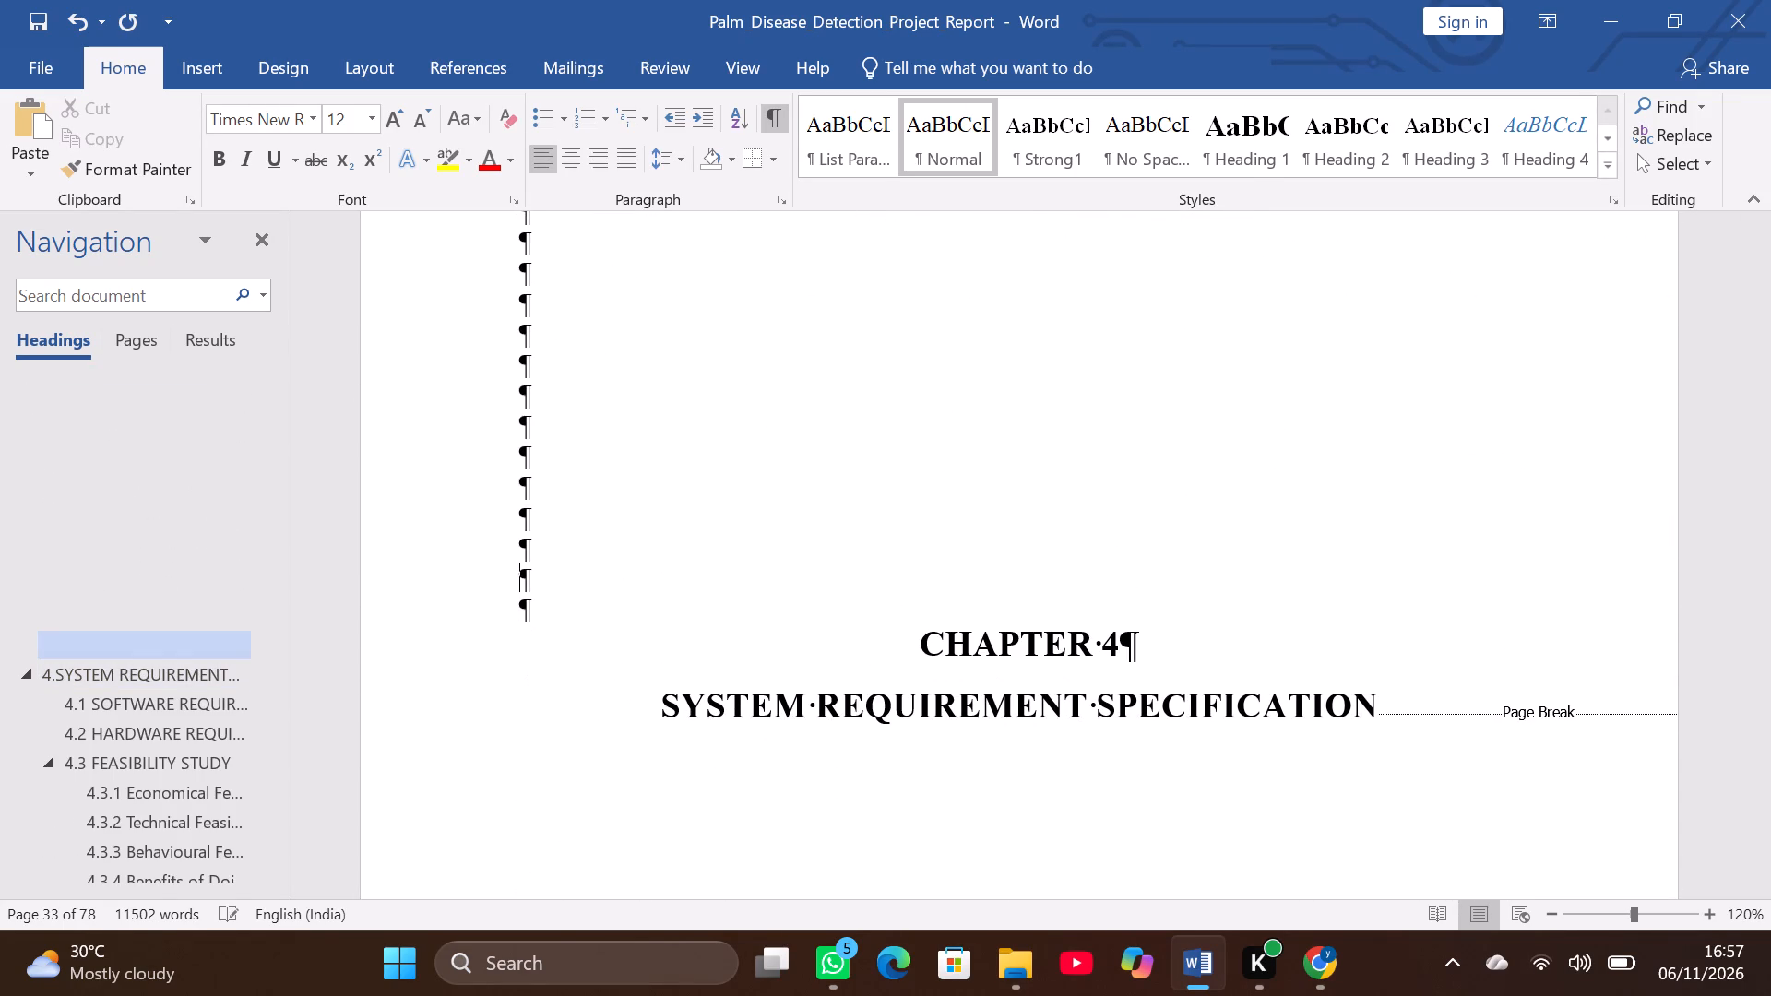
key("BackSpace")
Check the layout back through Chapter 3 to its title page and save the report.
scroll(902, 709, "up", 20)
scroll(902, 709, "up", 20)
scroll(902, 709, "up", 3)
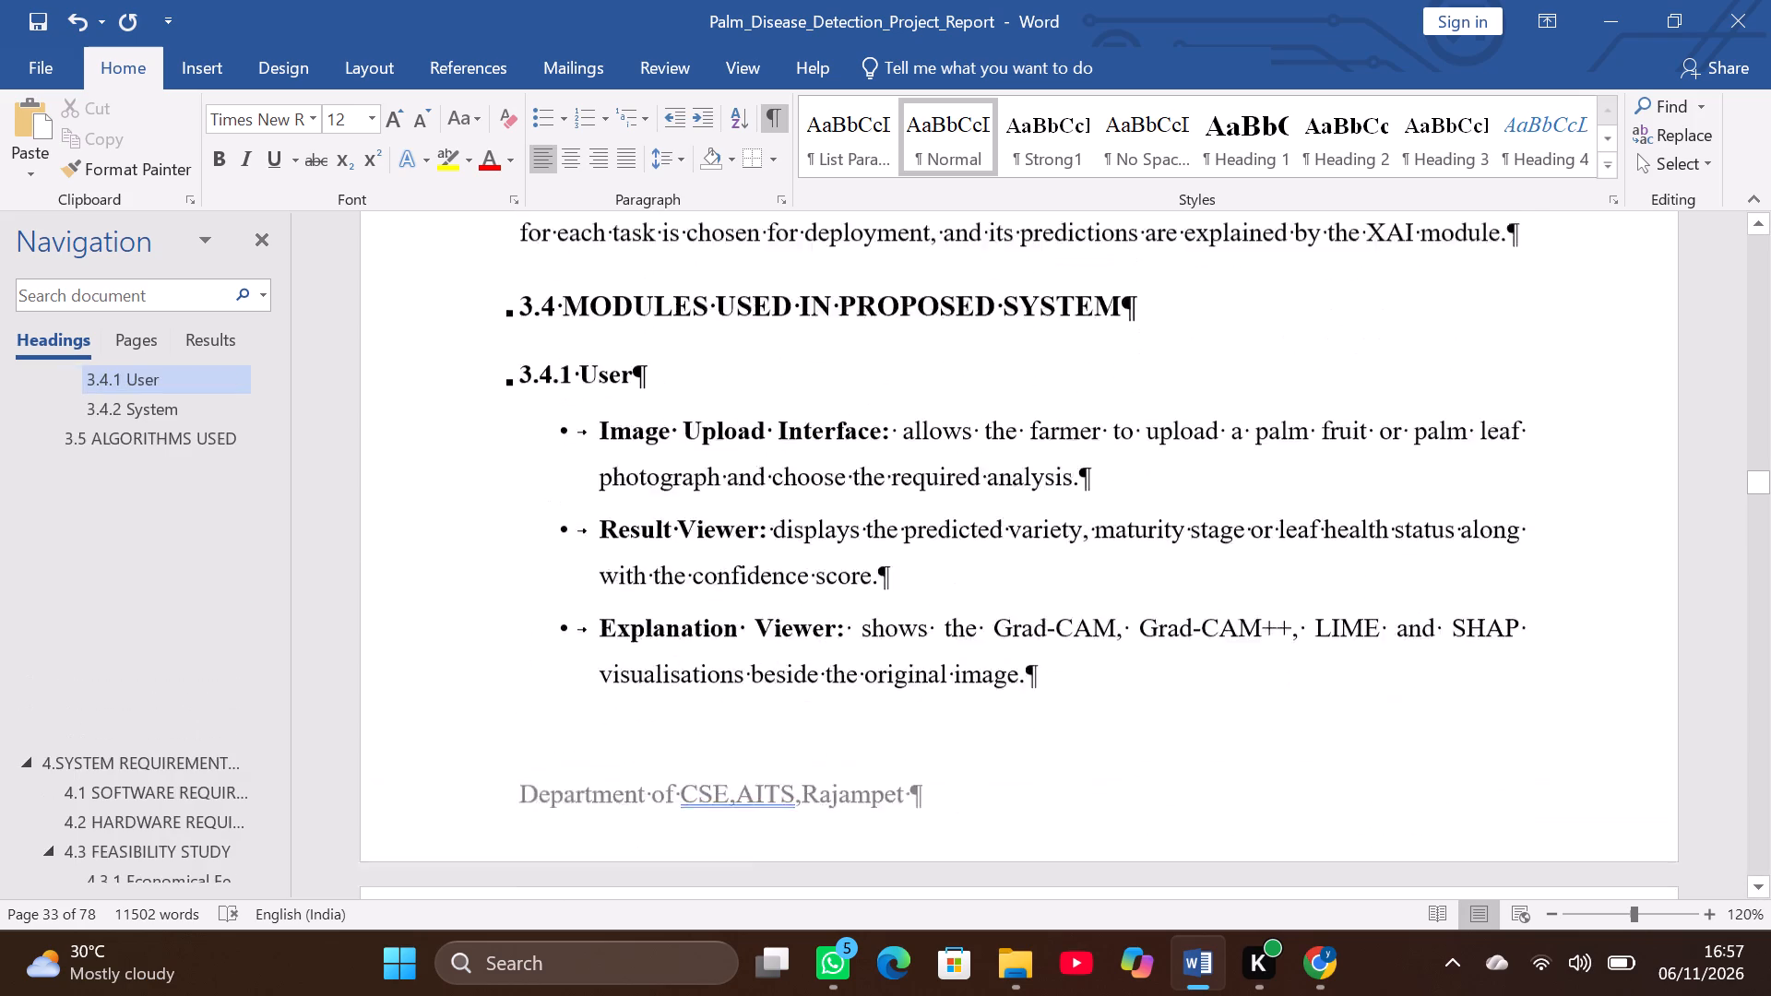
scroll(902, 709, "up", 20)
scroll(902, 709, "up", 20)
scroll(902, 709, "up", 20)
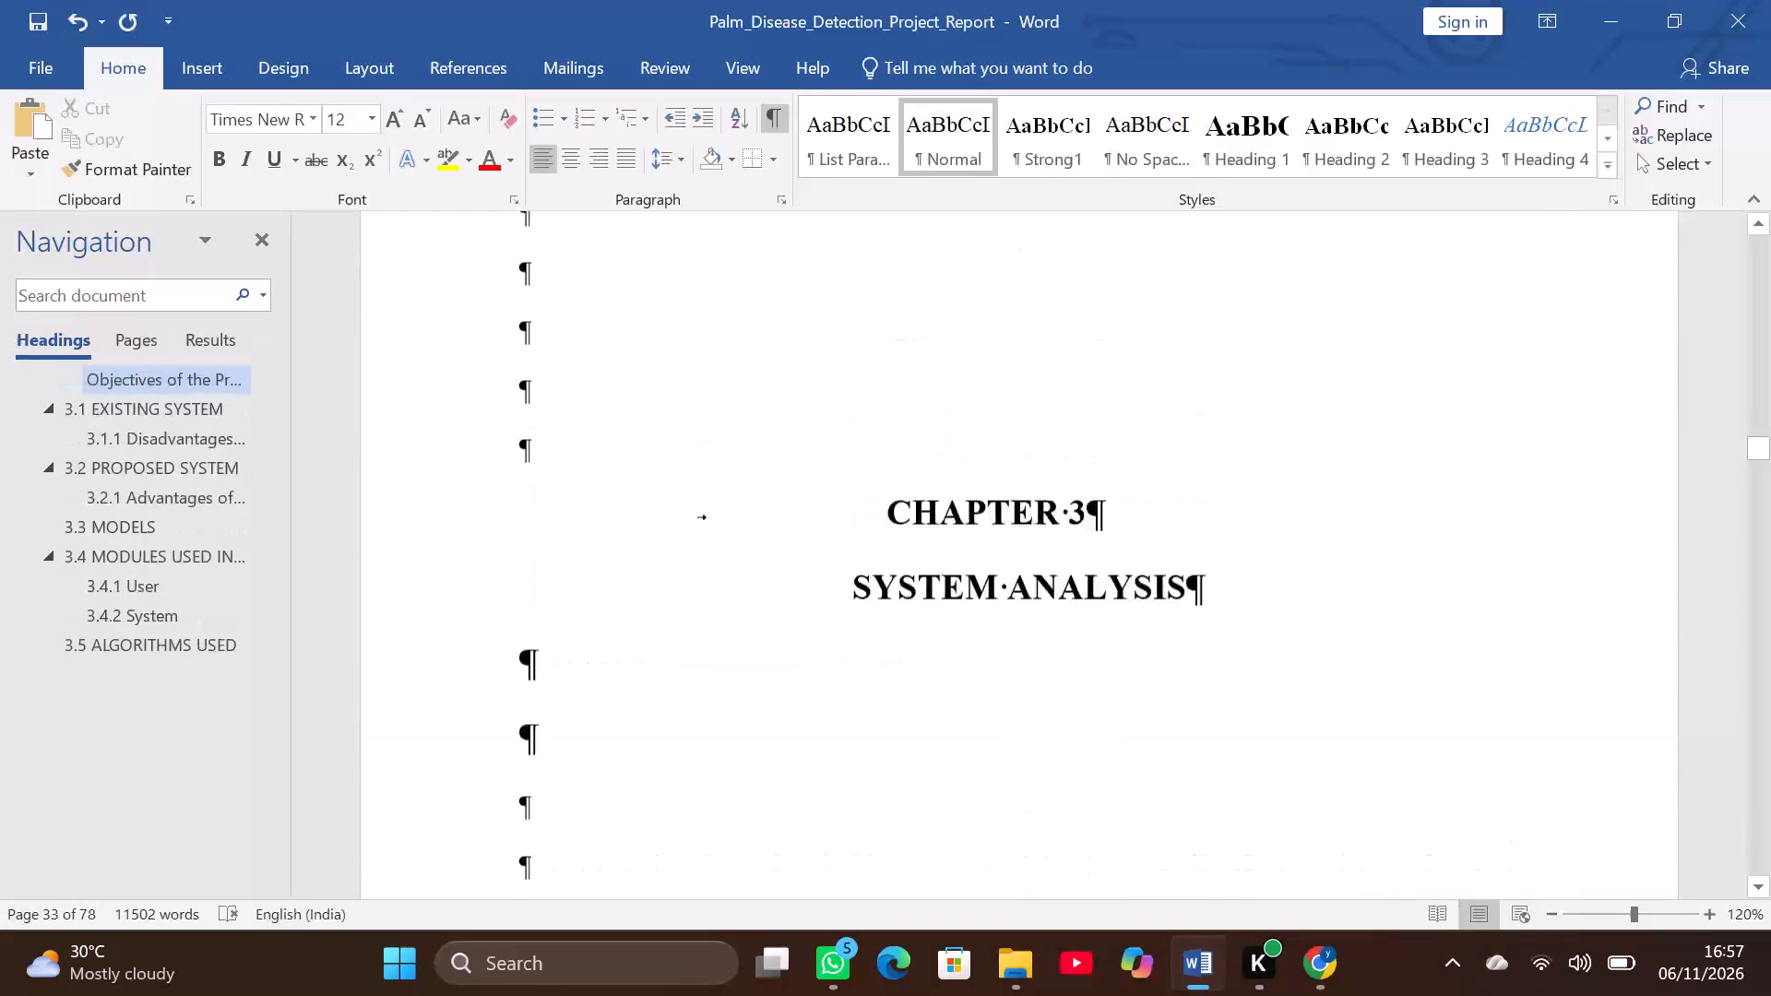
scroll(902, 709, "up", 20)
scroll(902, 709, "up", 20)
scroll(902, 709, "up", 5)
key("ctrl+s")
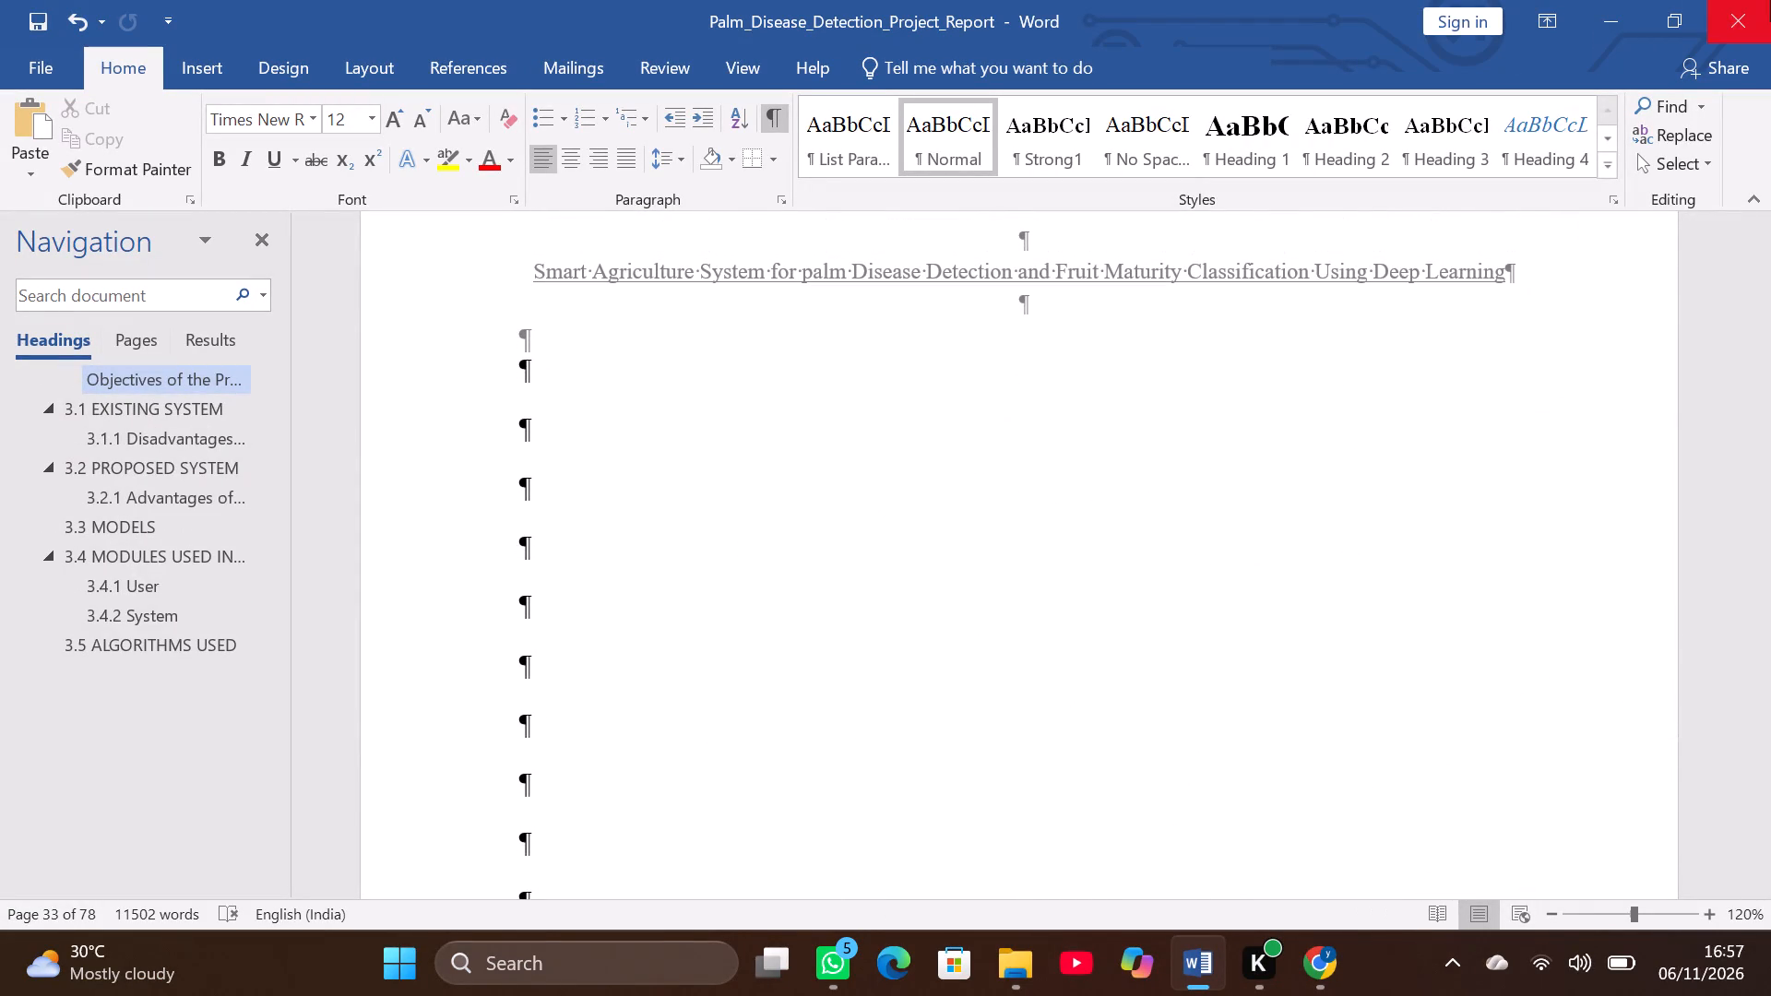